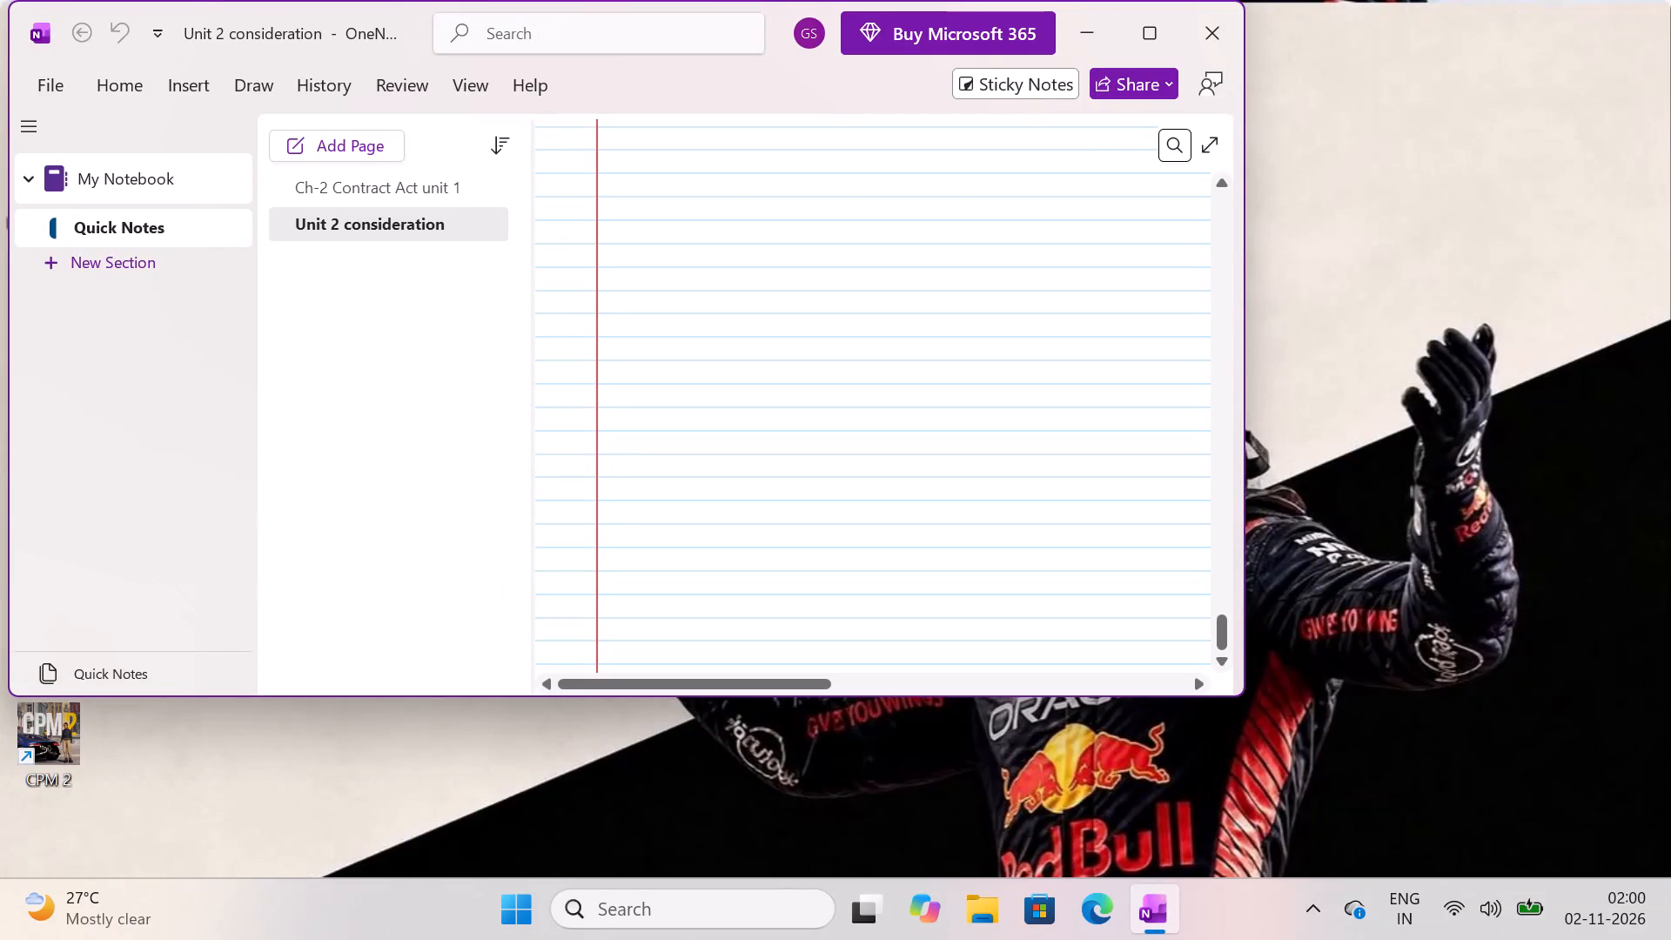
Maximize the window and show the Unit 2 consideration page in full-page view.
left_click(1211, 144)
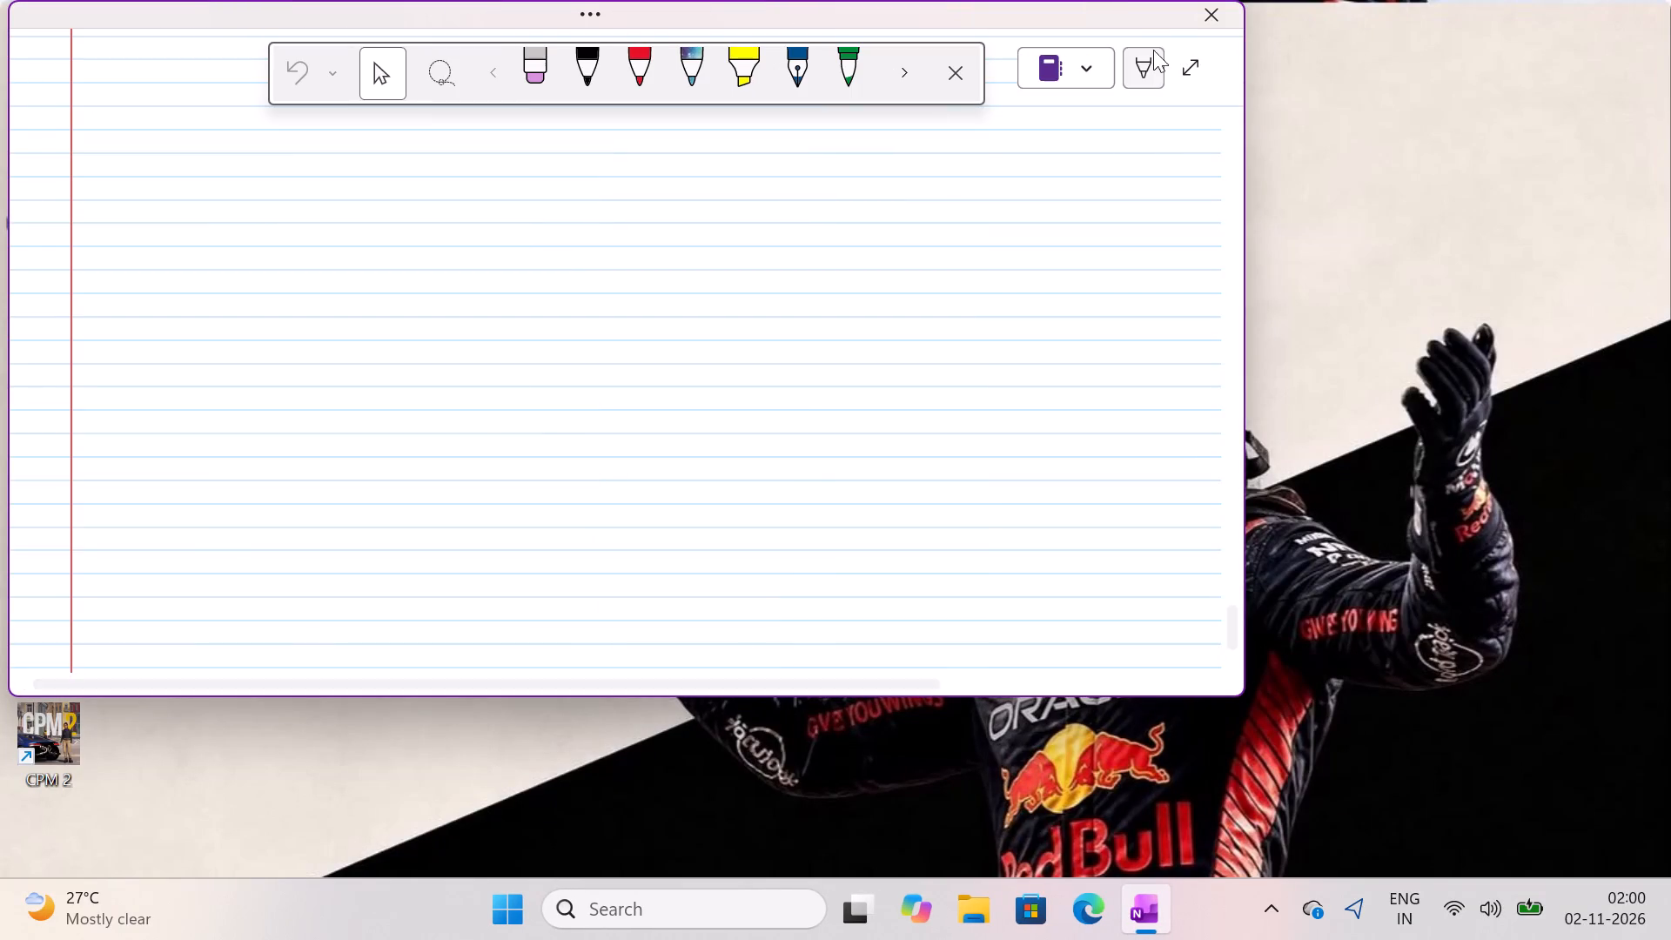
left_click(1180, 75)
left_click(1163, 21)
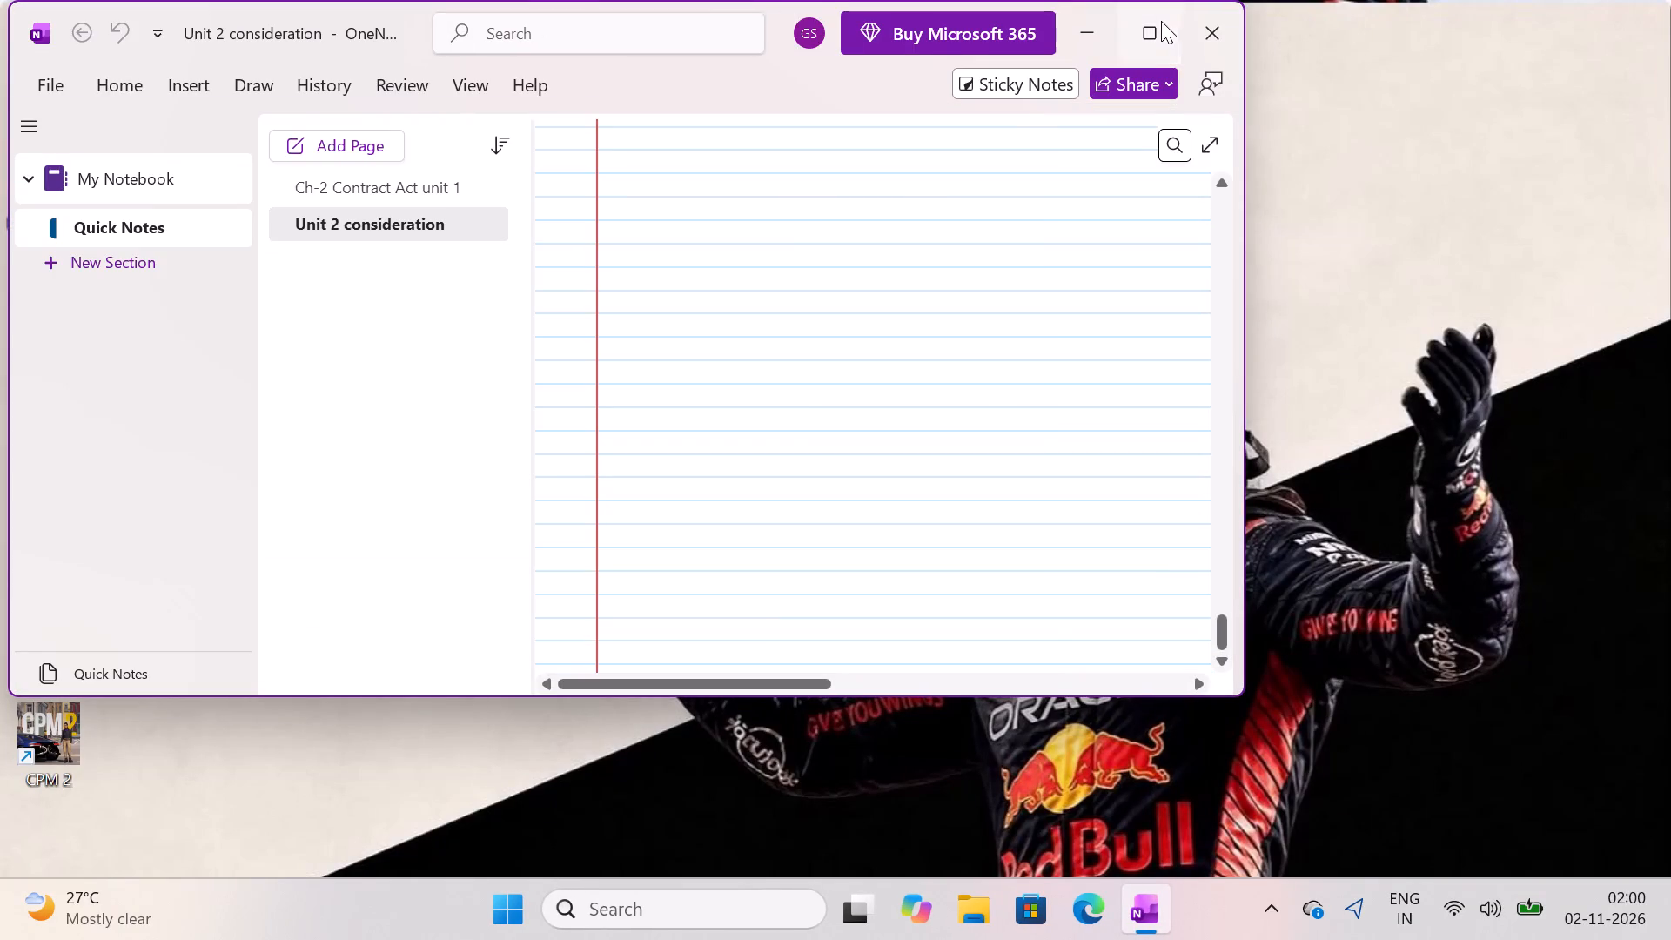
left_click(1642, 135)
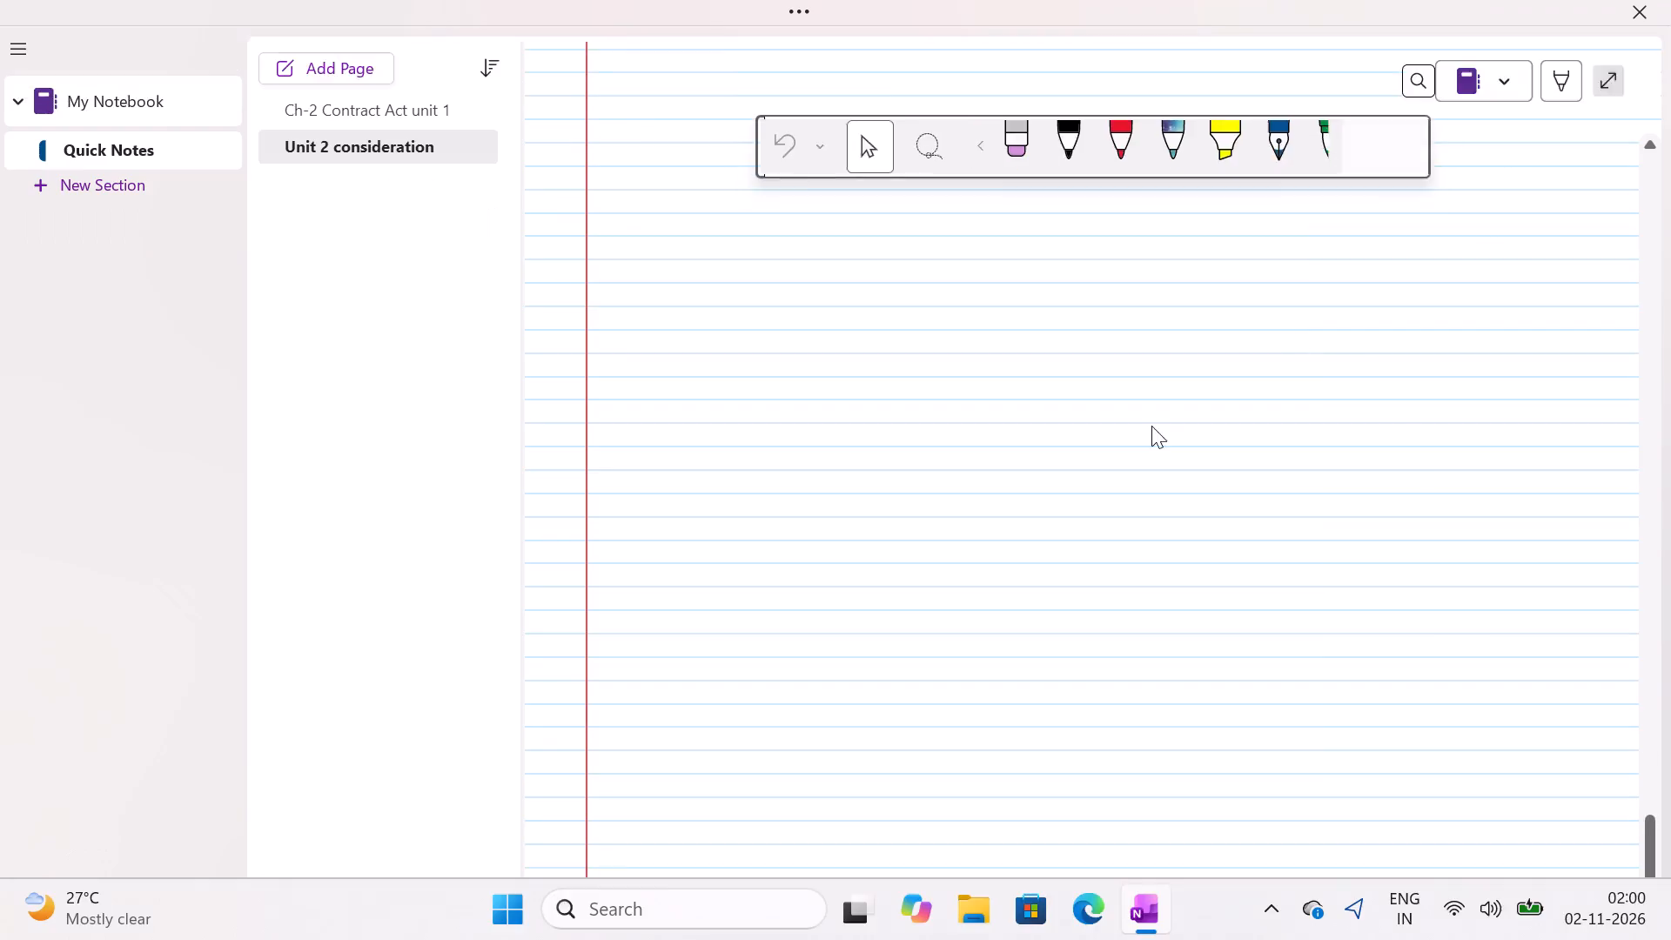
Add a note reading "Q4" below the red agent-by-estoppel diagram, under the "Pays 5 lacs" text.
scroll(907, 614, "up", 4)
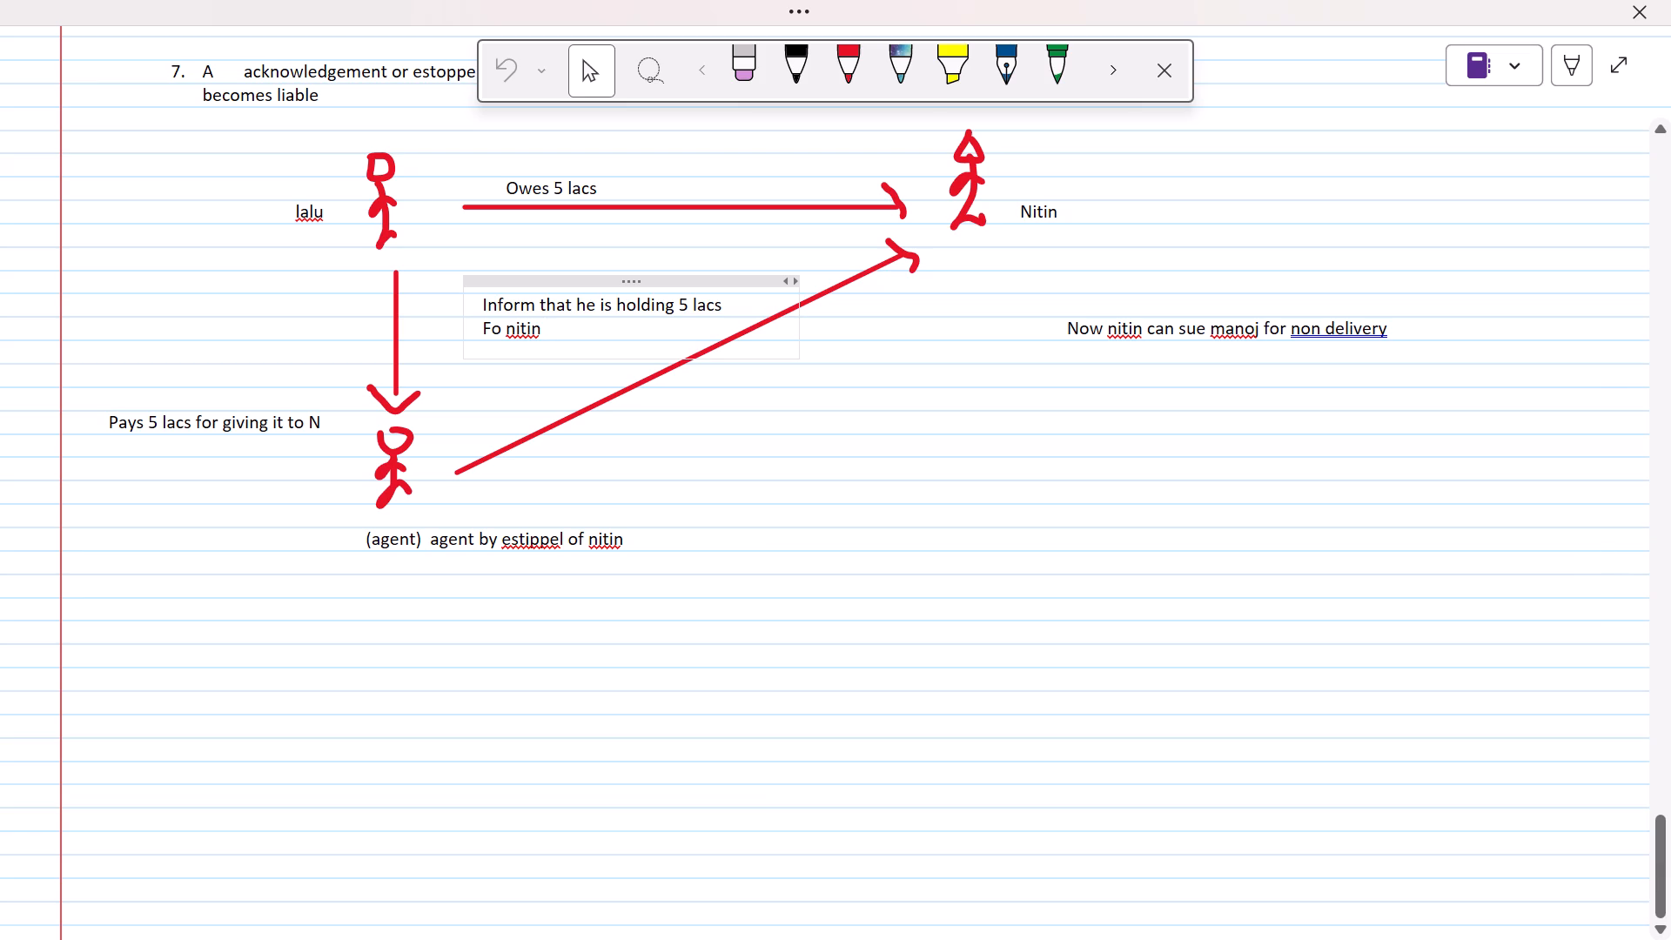
left_click(142, 608)
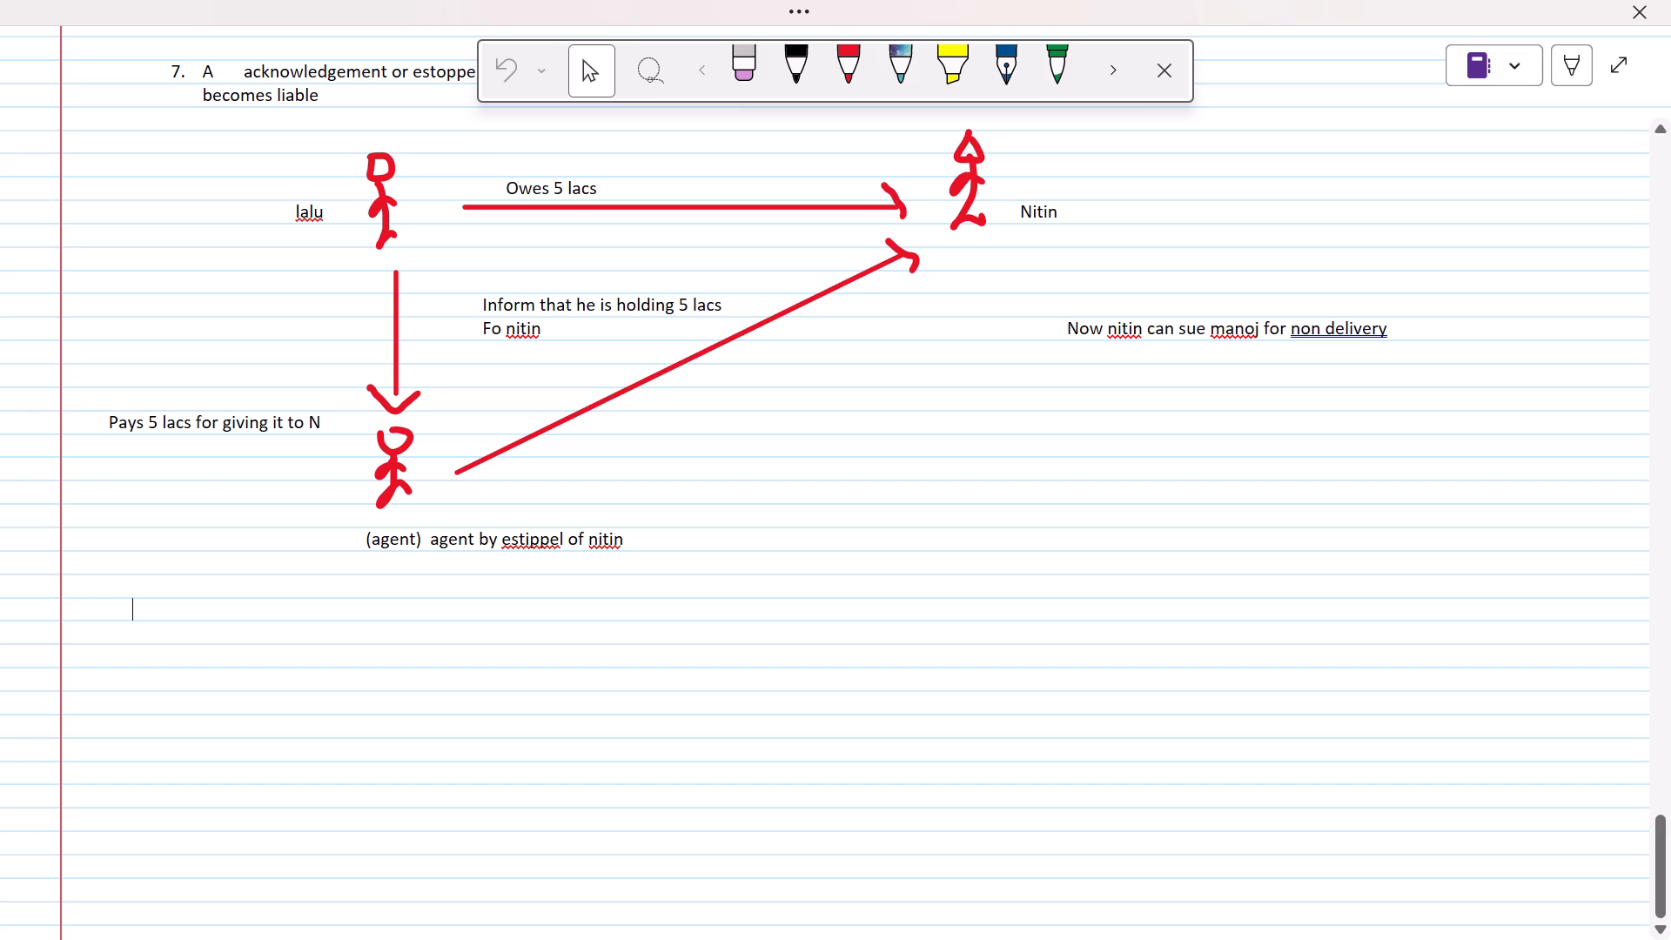
key("q")
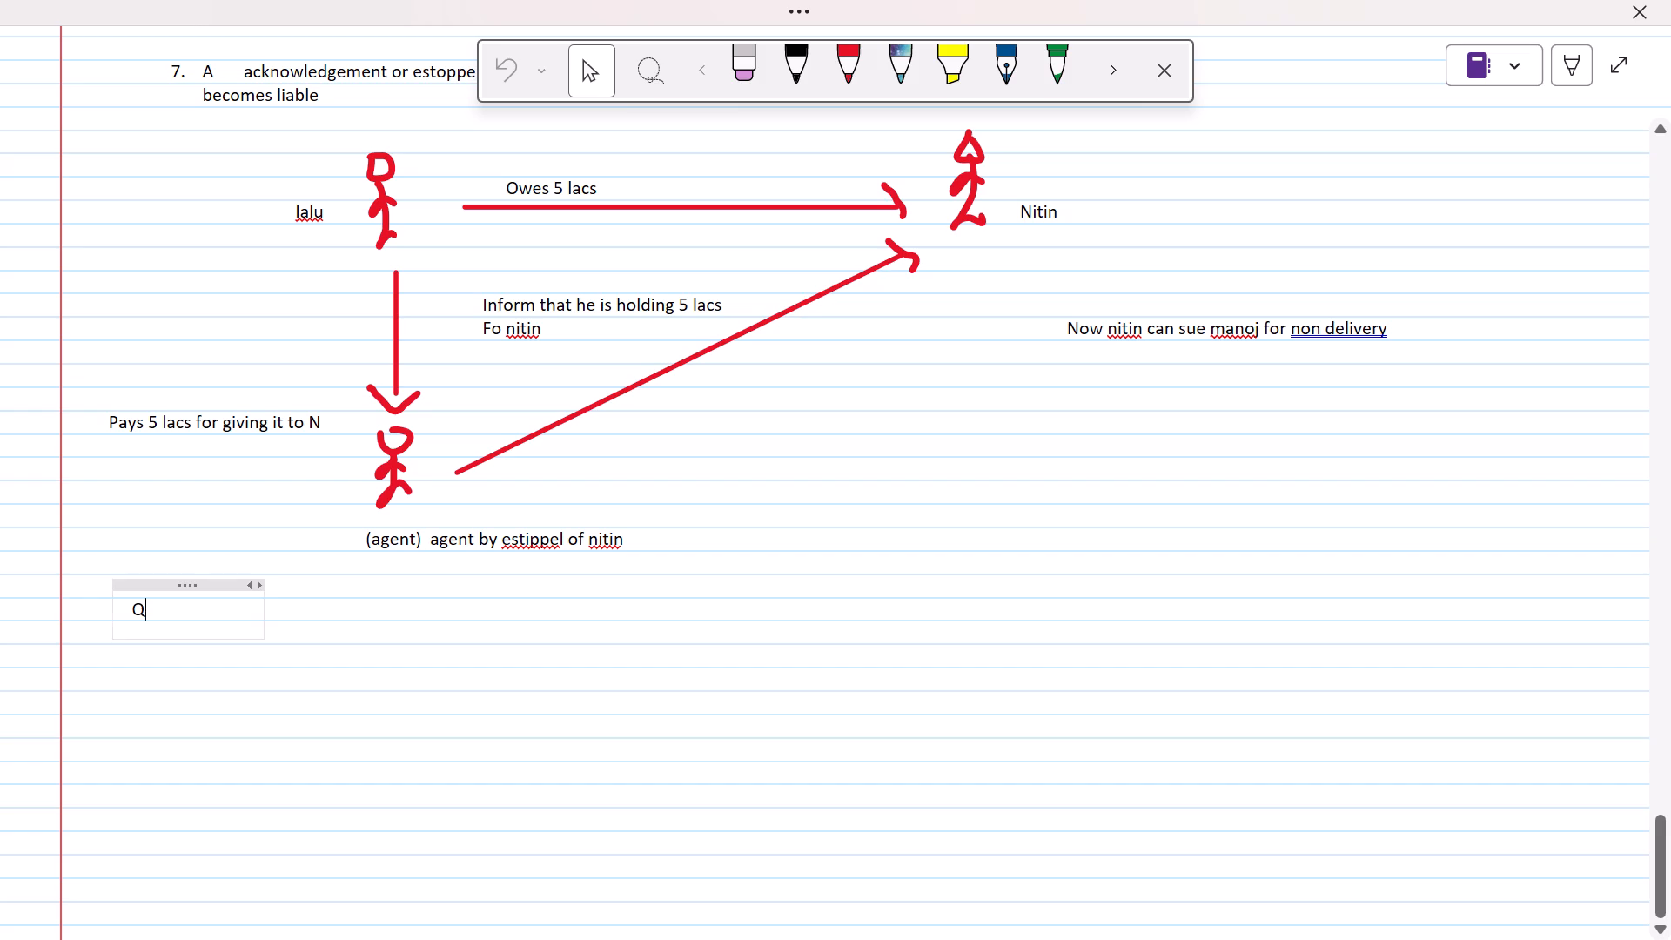
key("4")
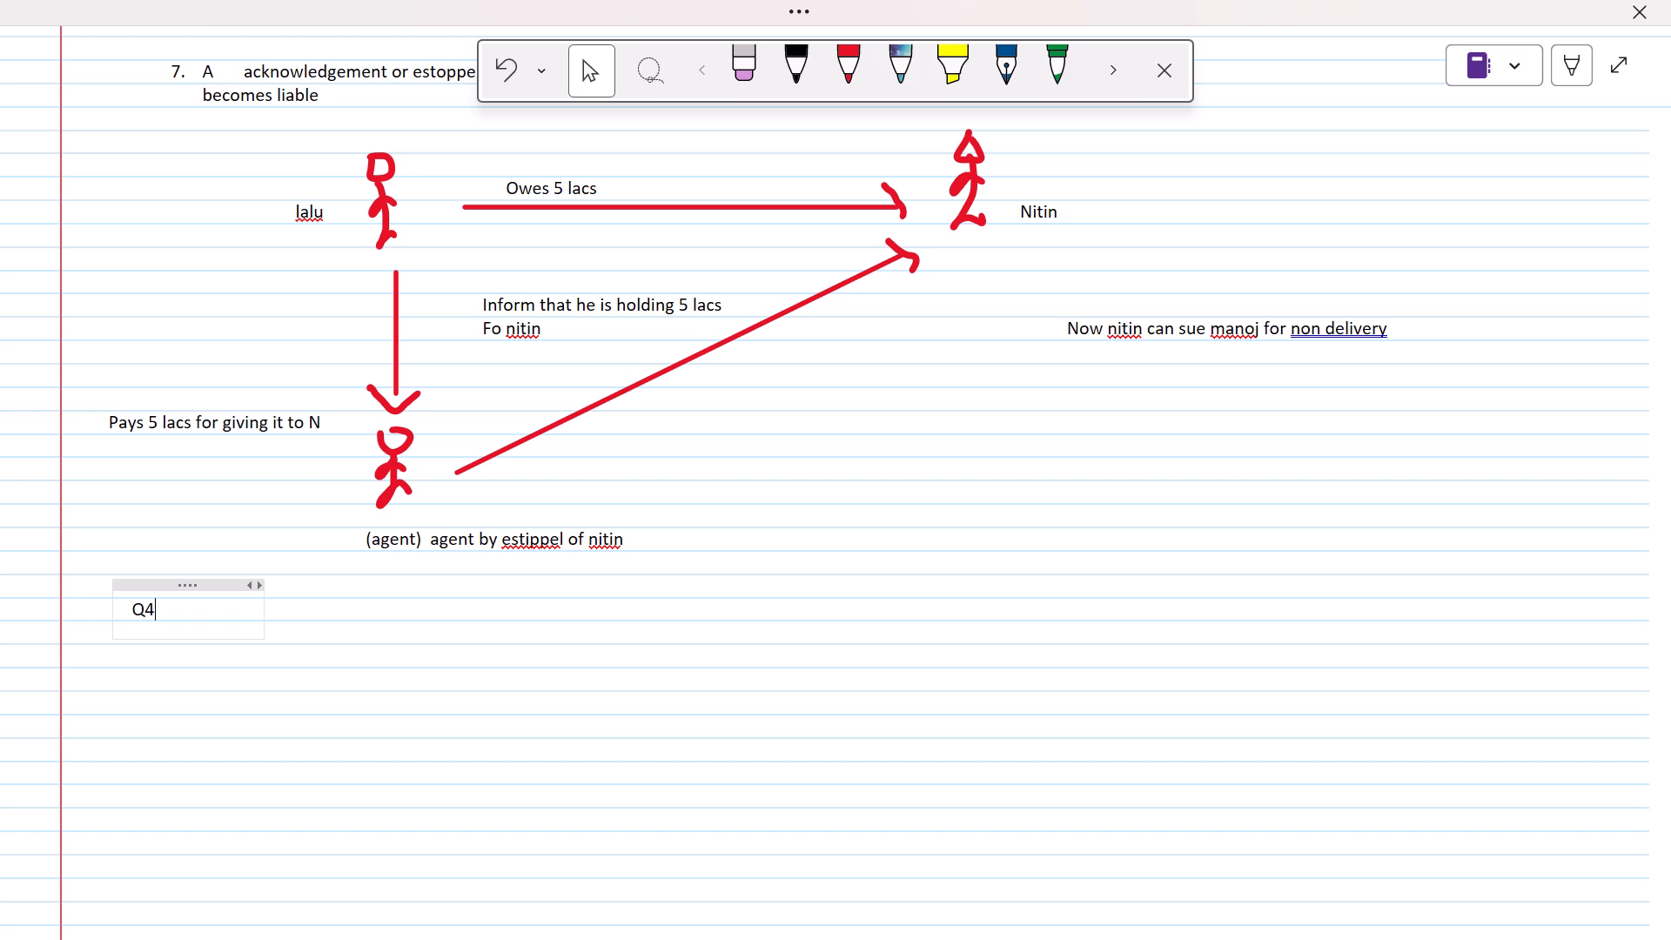
Write the yellow-highlighted heading "Agreements without consideration" below Q4 and widen its note container across the page.
scroll(366, 731, "up", 1)
scroll(287, 692, "down", 3)
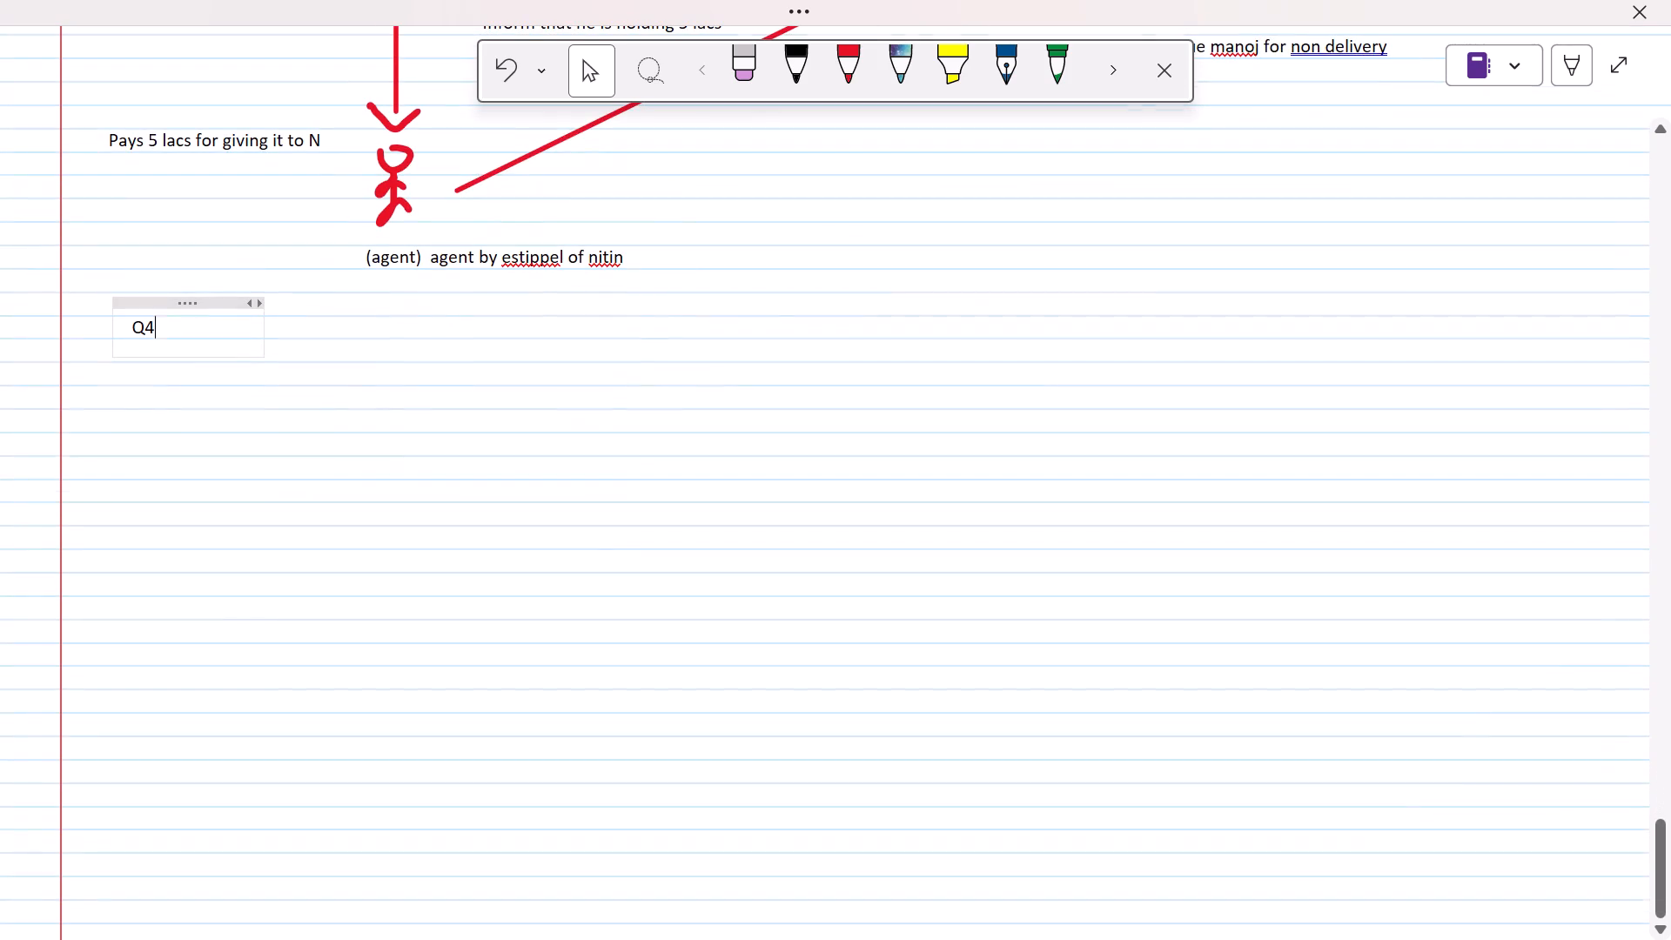
left_click(113, 399)
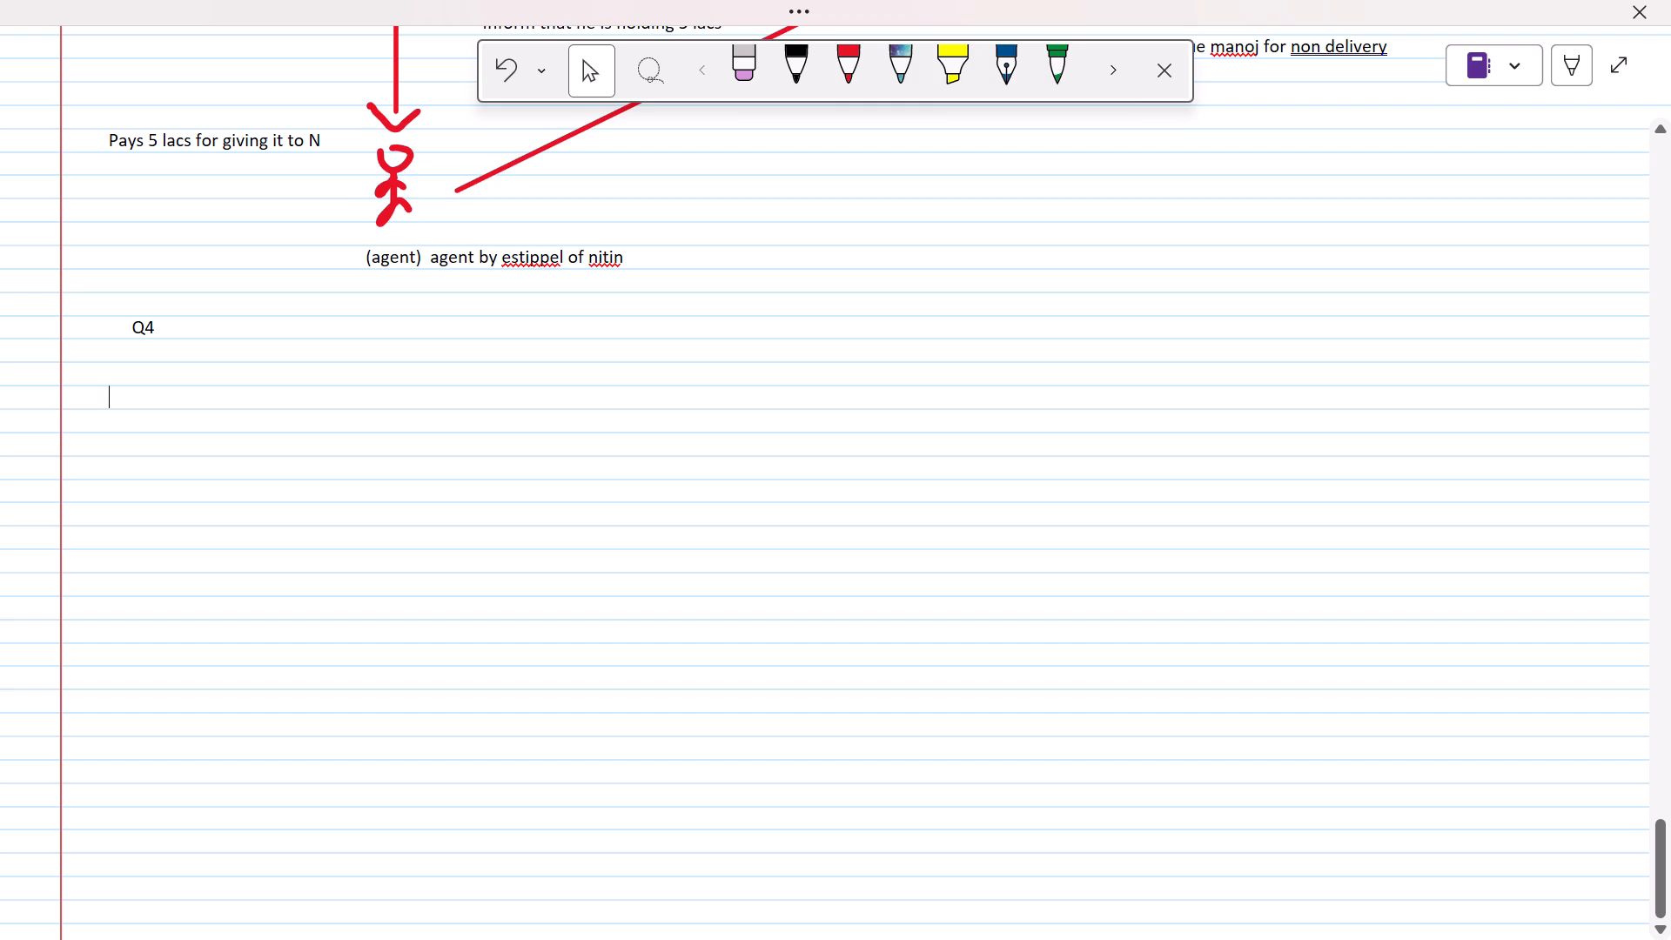
type("agr")
type("eements without consideration")
key("space")
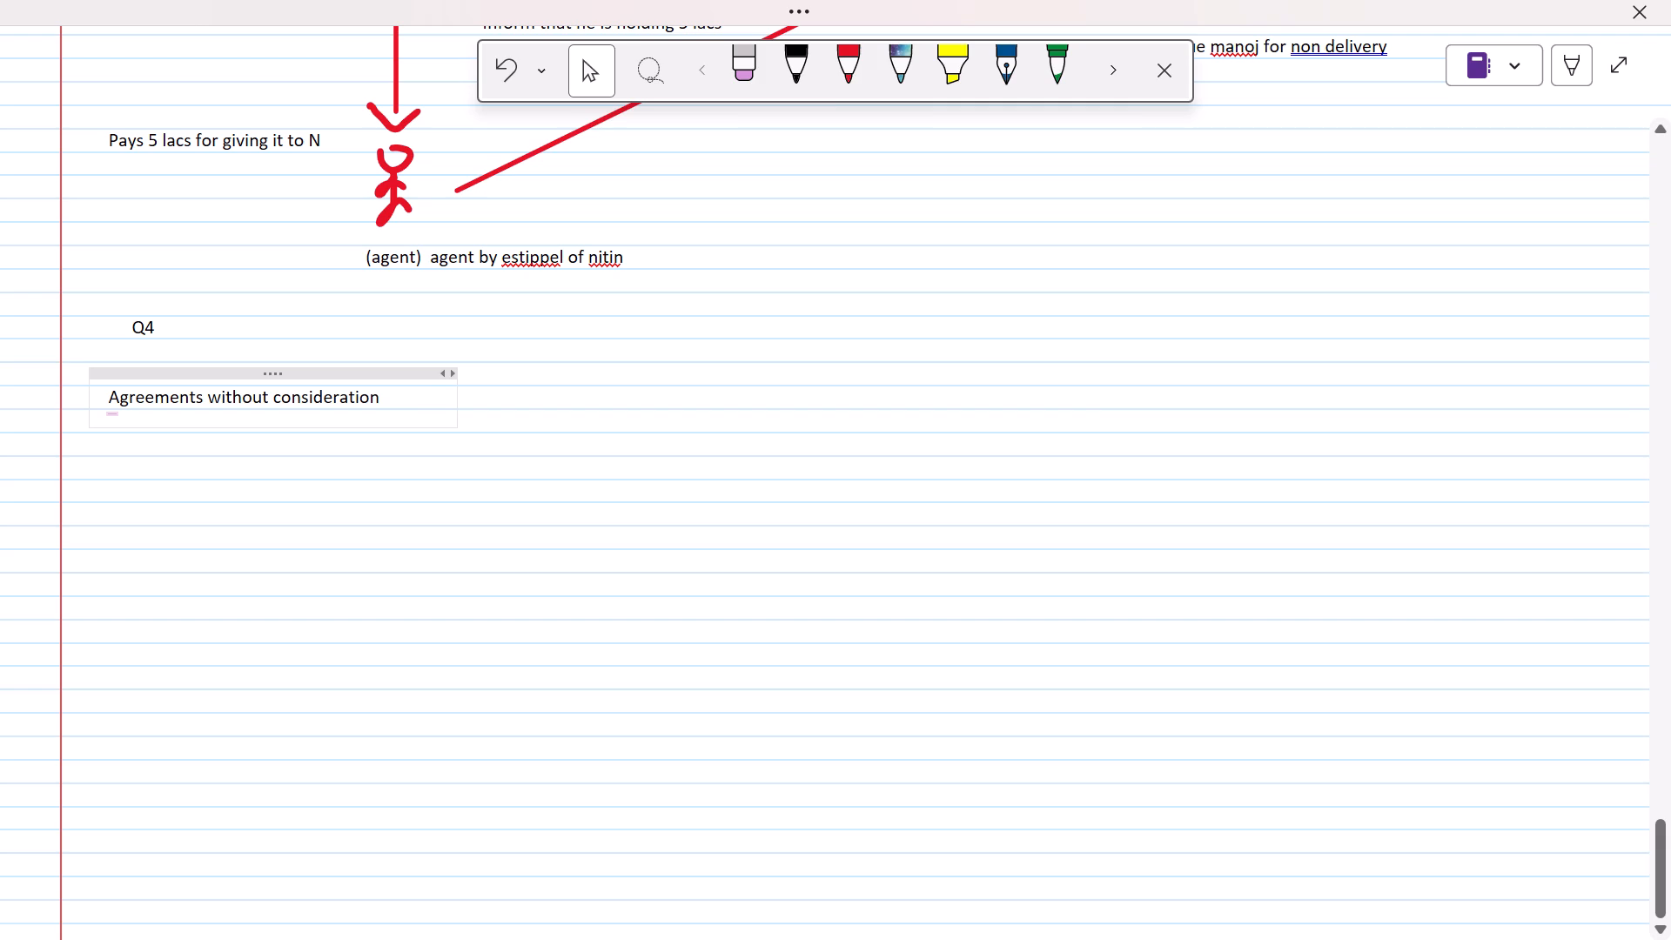
key("ctrl+4")
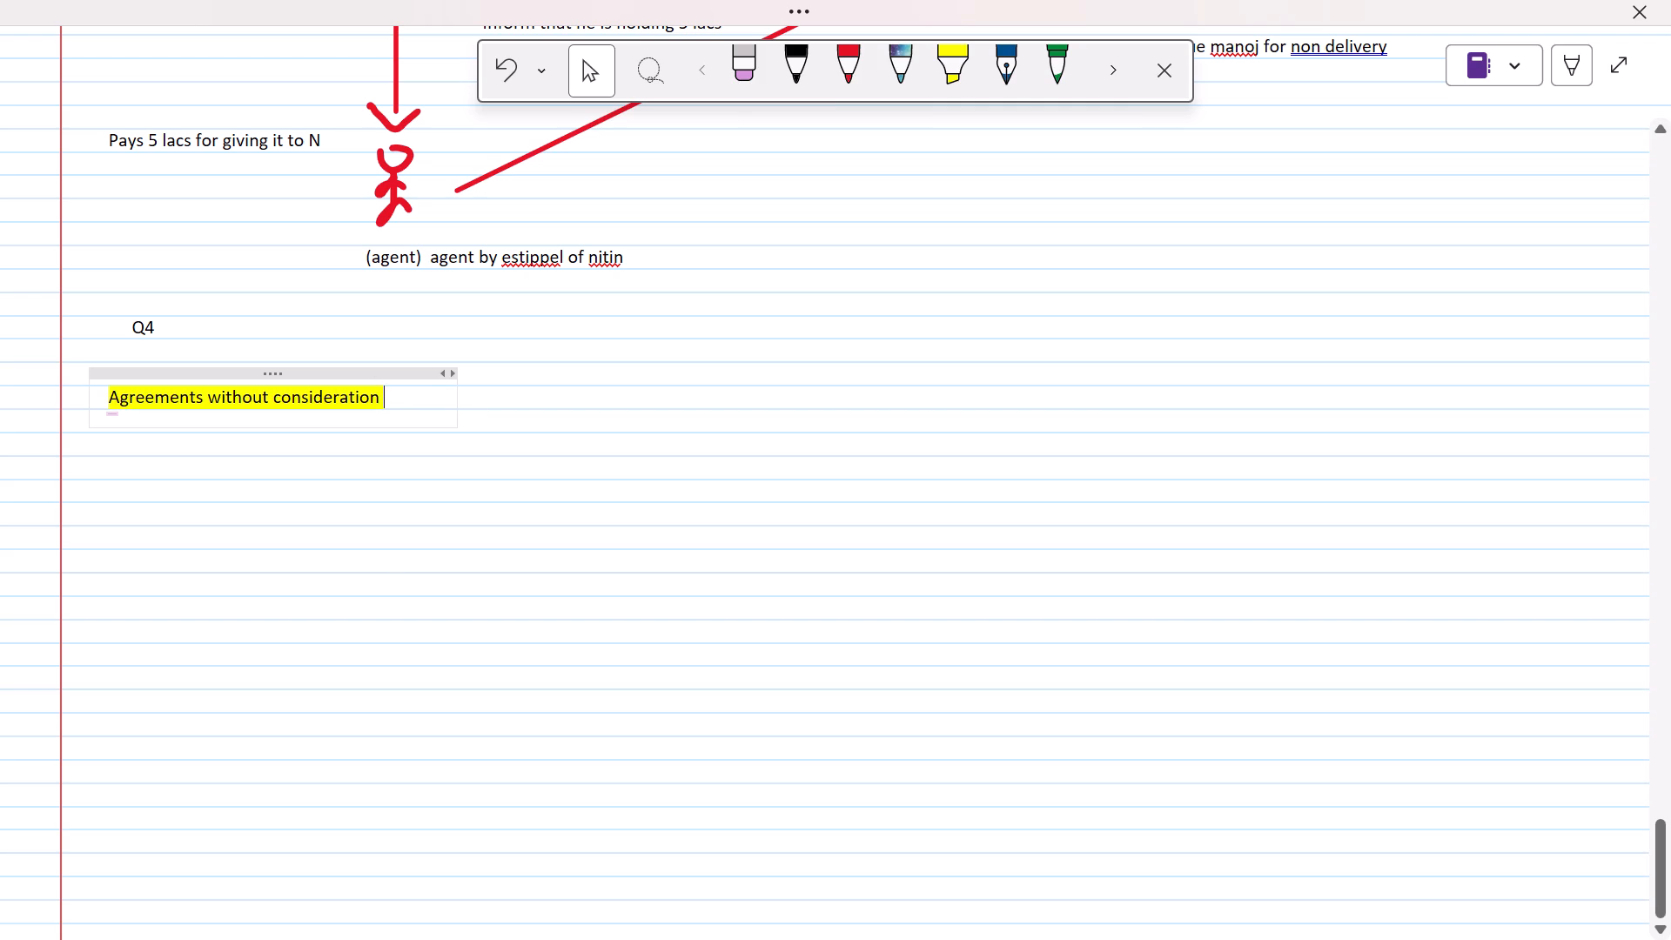
left_click_drag(453, 374, 1164, 363)
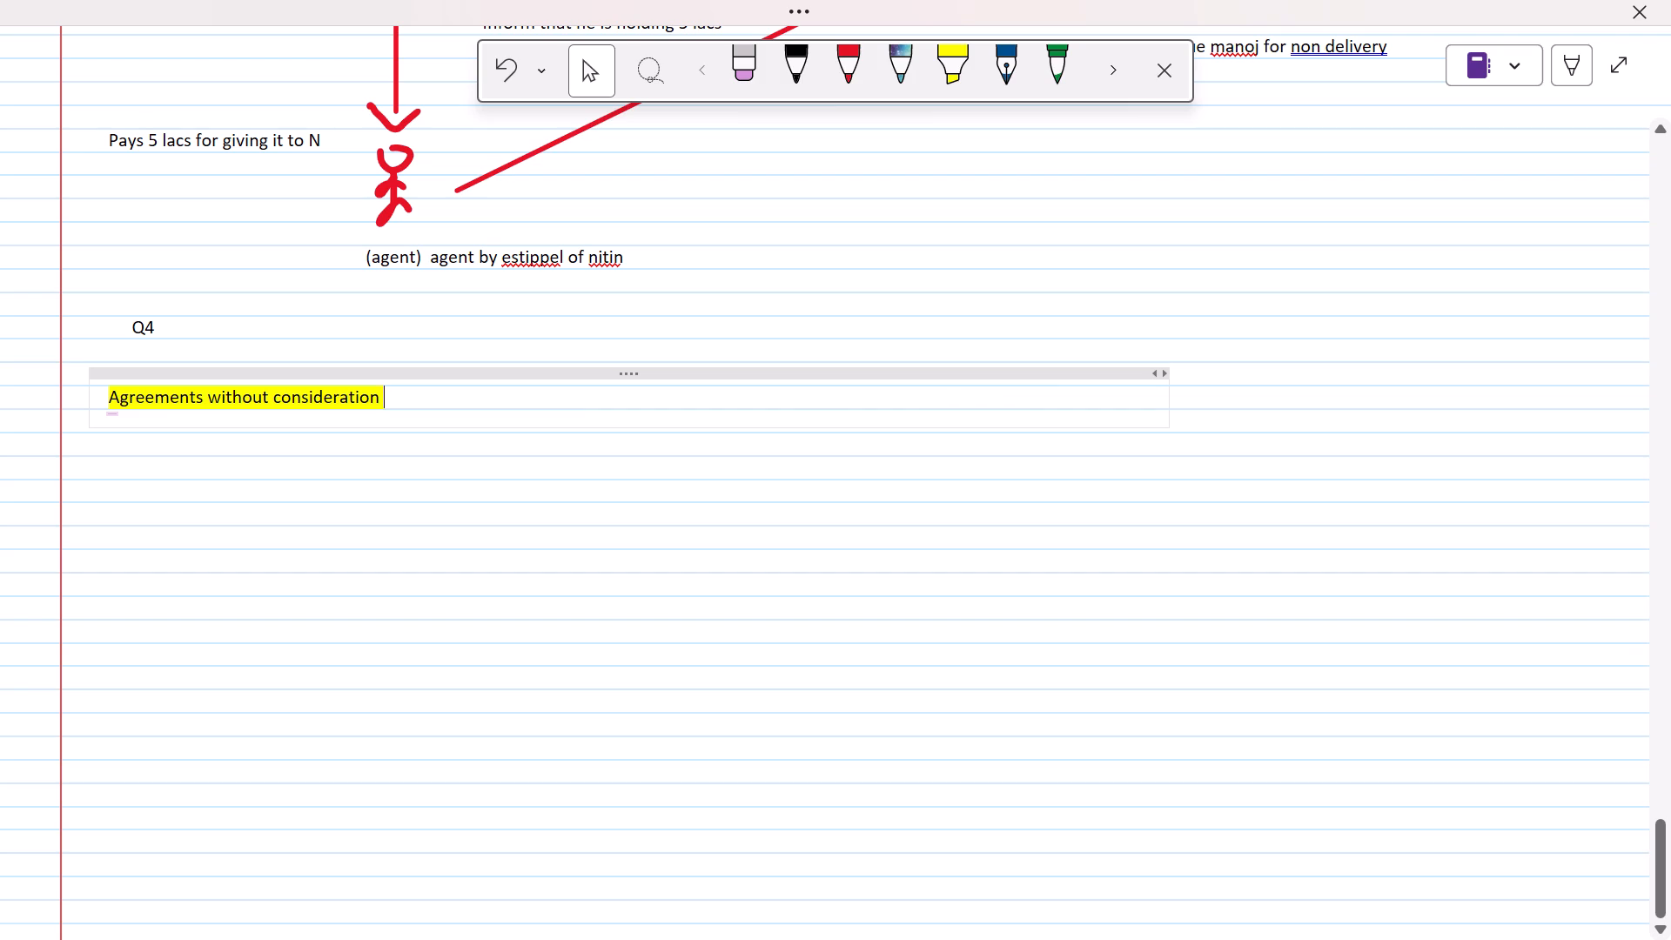
Add a separate note reading "POINT-ABC" on the same line as the heading and highlight it yellow.
left_click(842, 388)
left_click(842, 388)
left_click(842, 389)
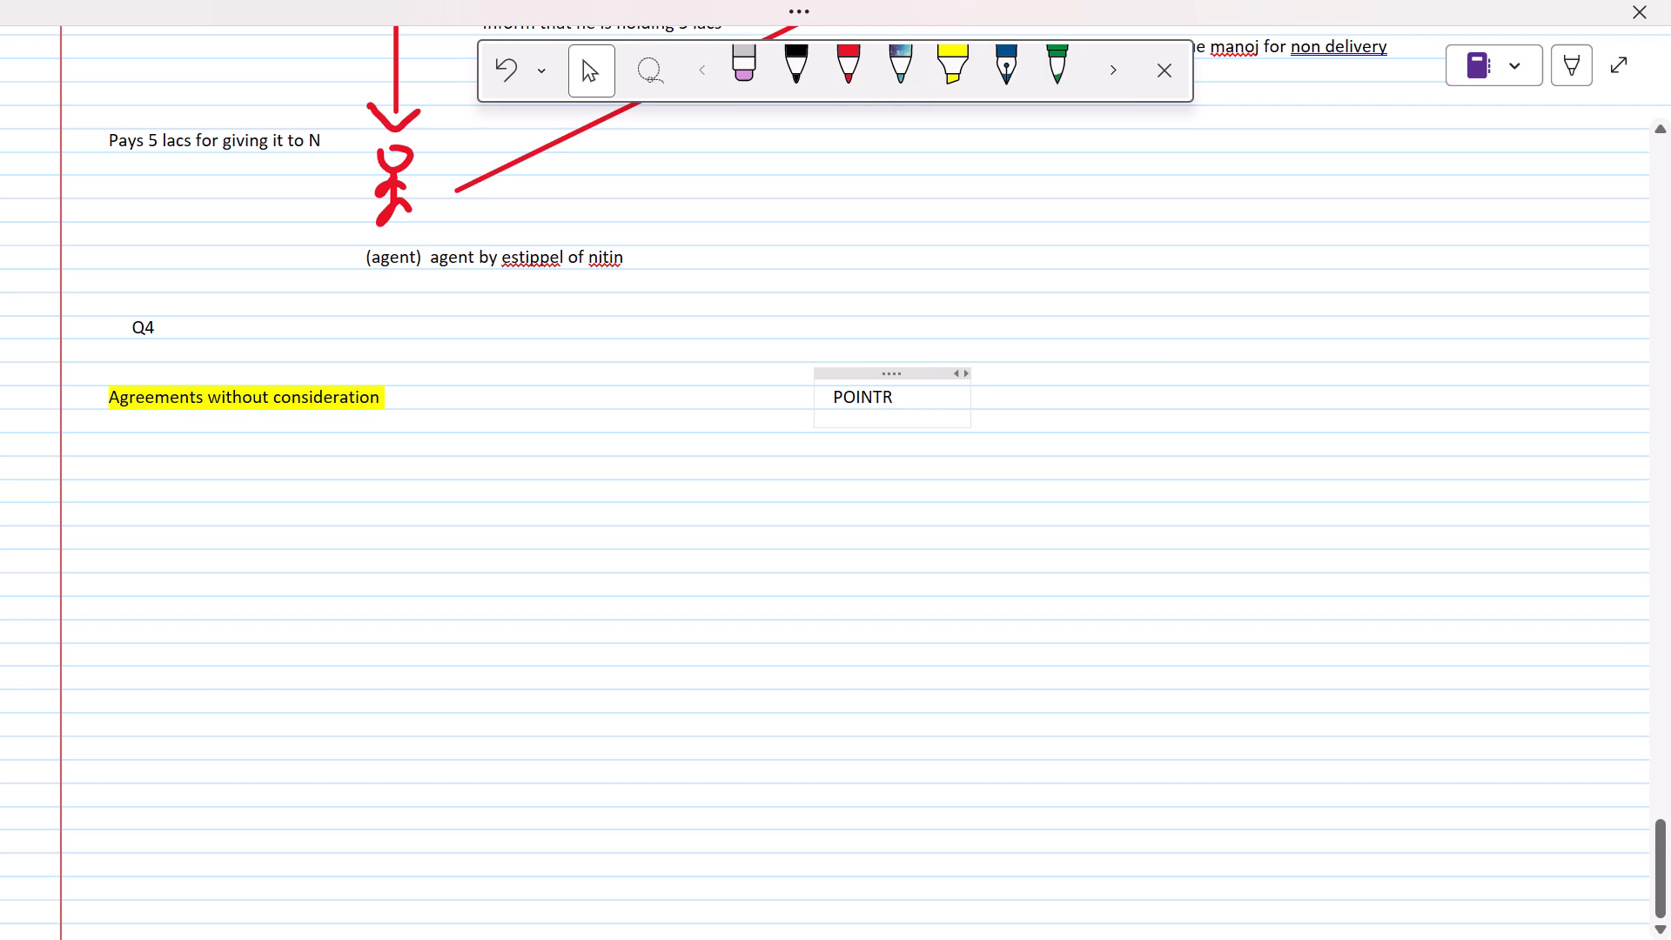
key("BackSpace")
key("BackSpace")
key("minus")
type("ABC")
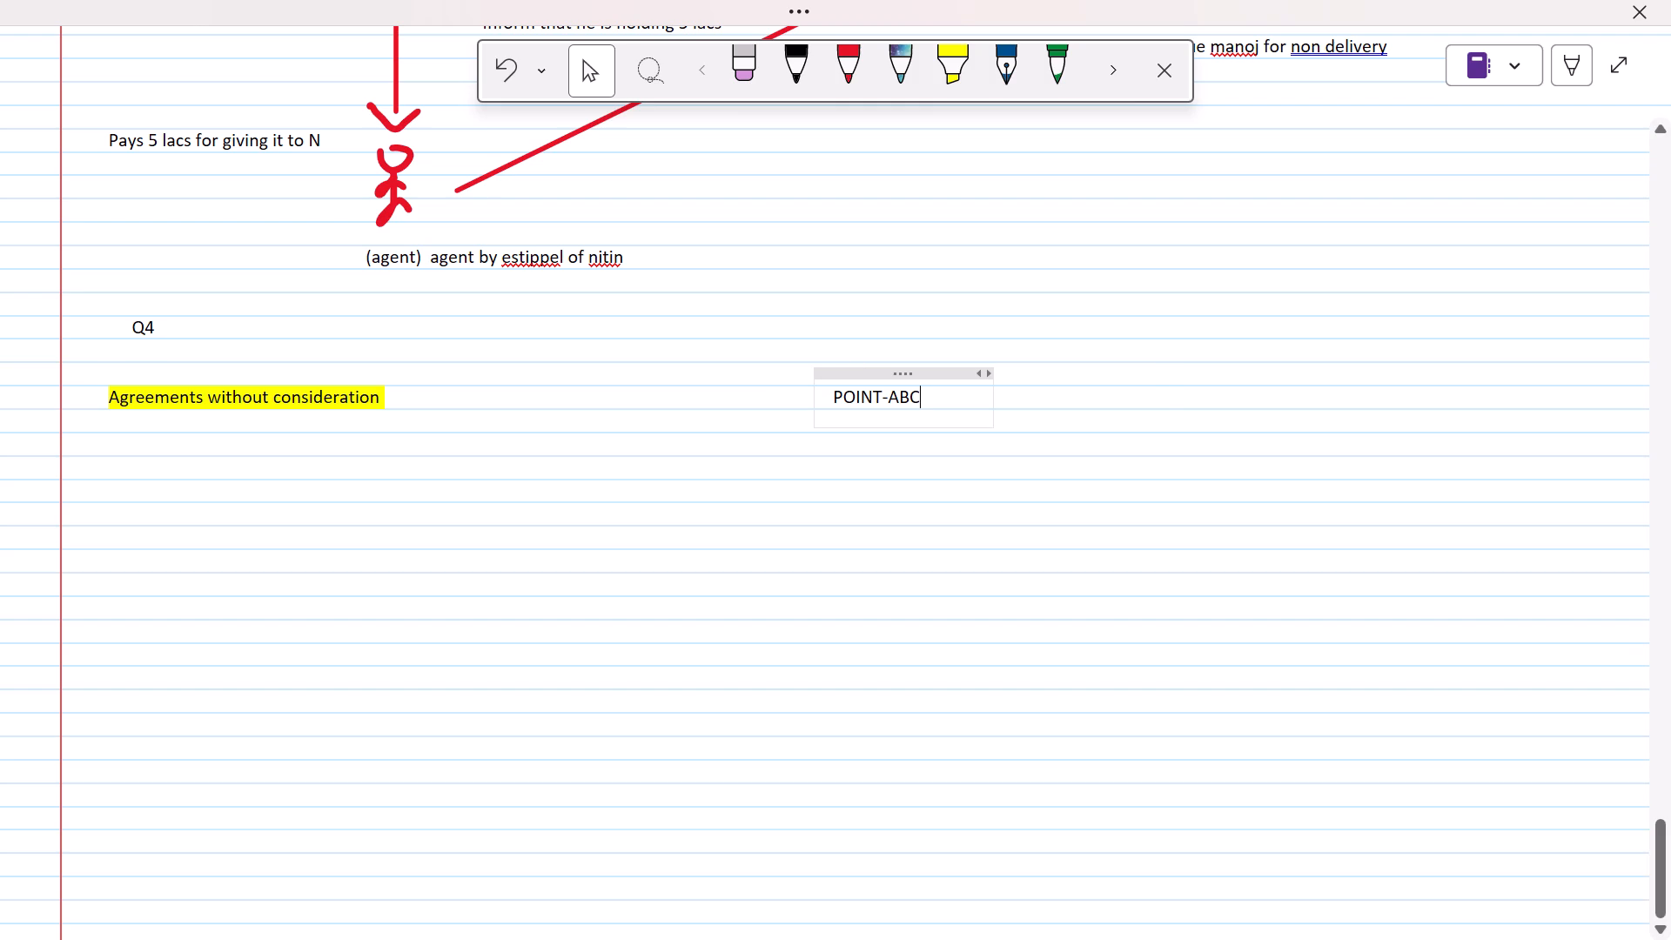
key("ctrl+4")
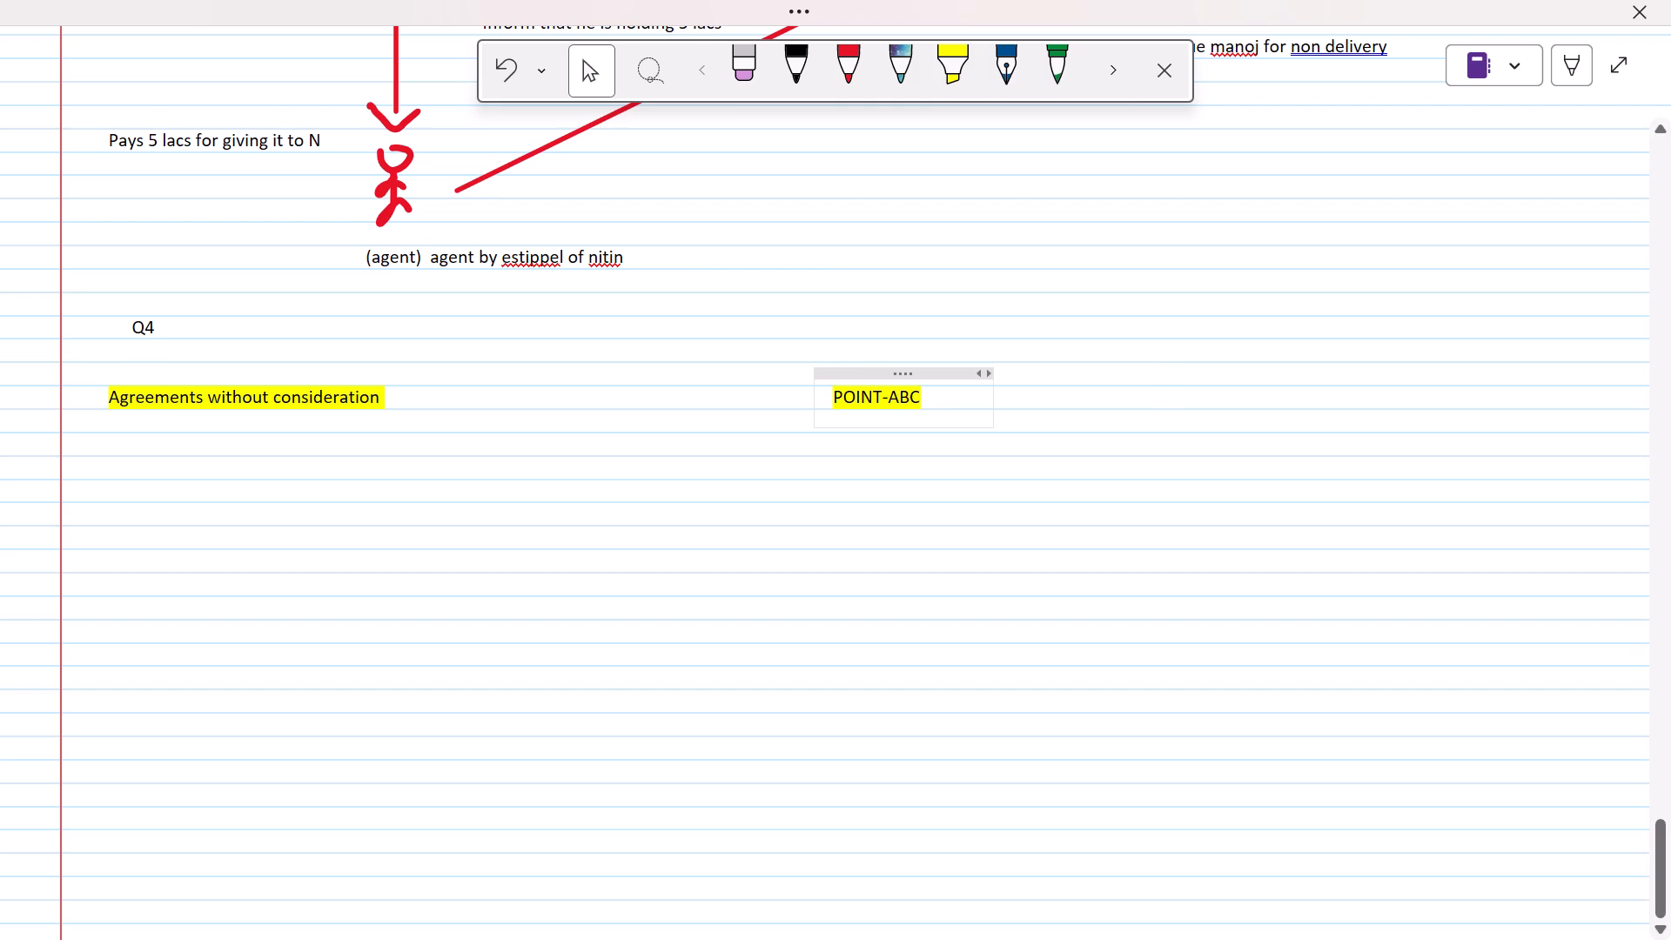
Start a numbered list under the heading, with item 1 reading "P", a gap, and "post volientery".
left_click(72, 445)
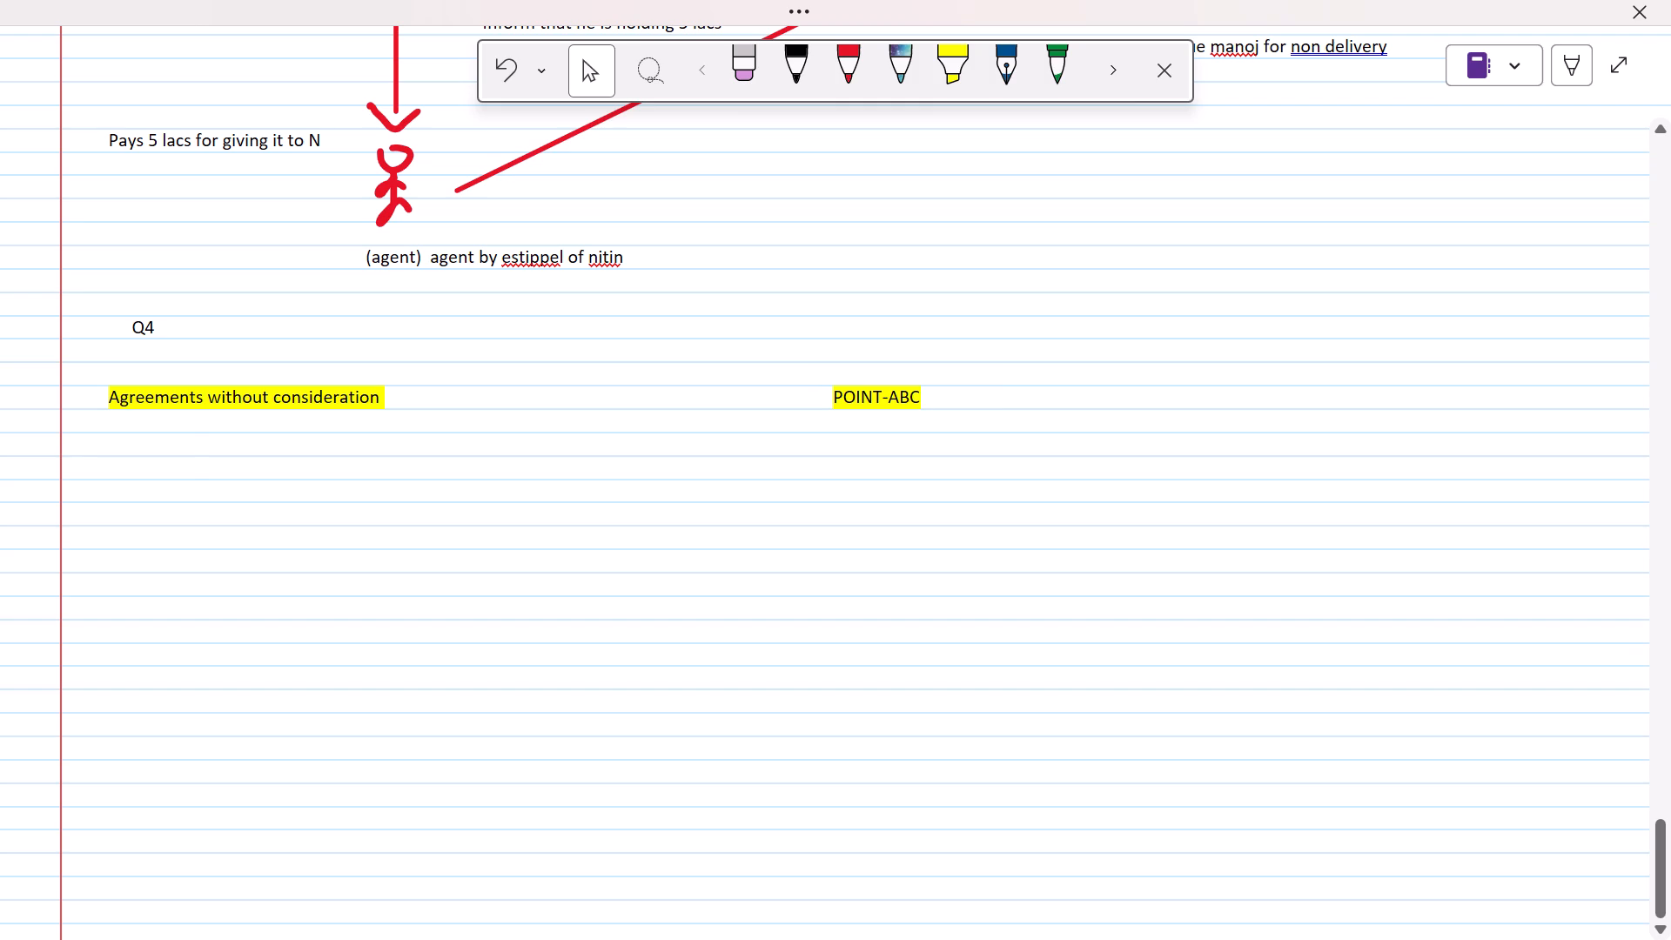
type("1.")
key("space")
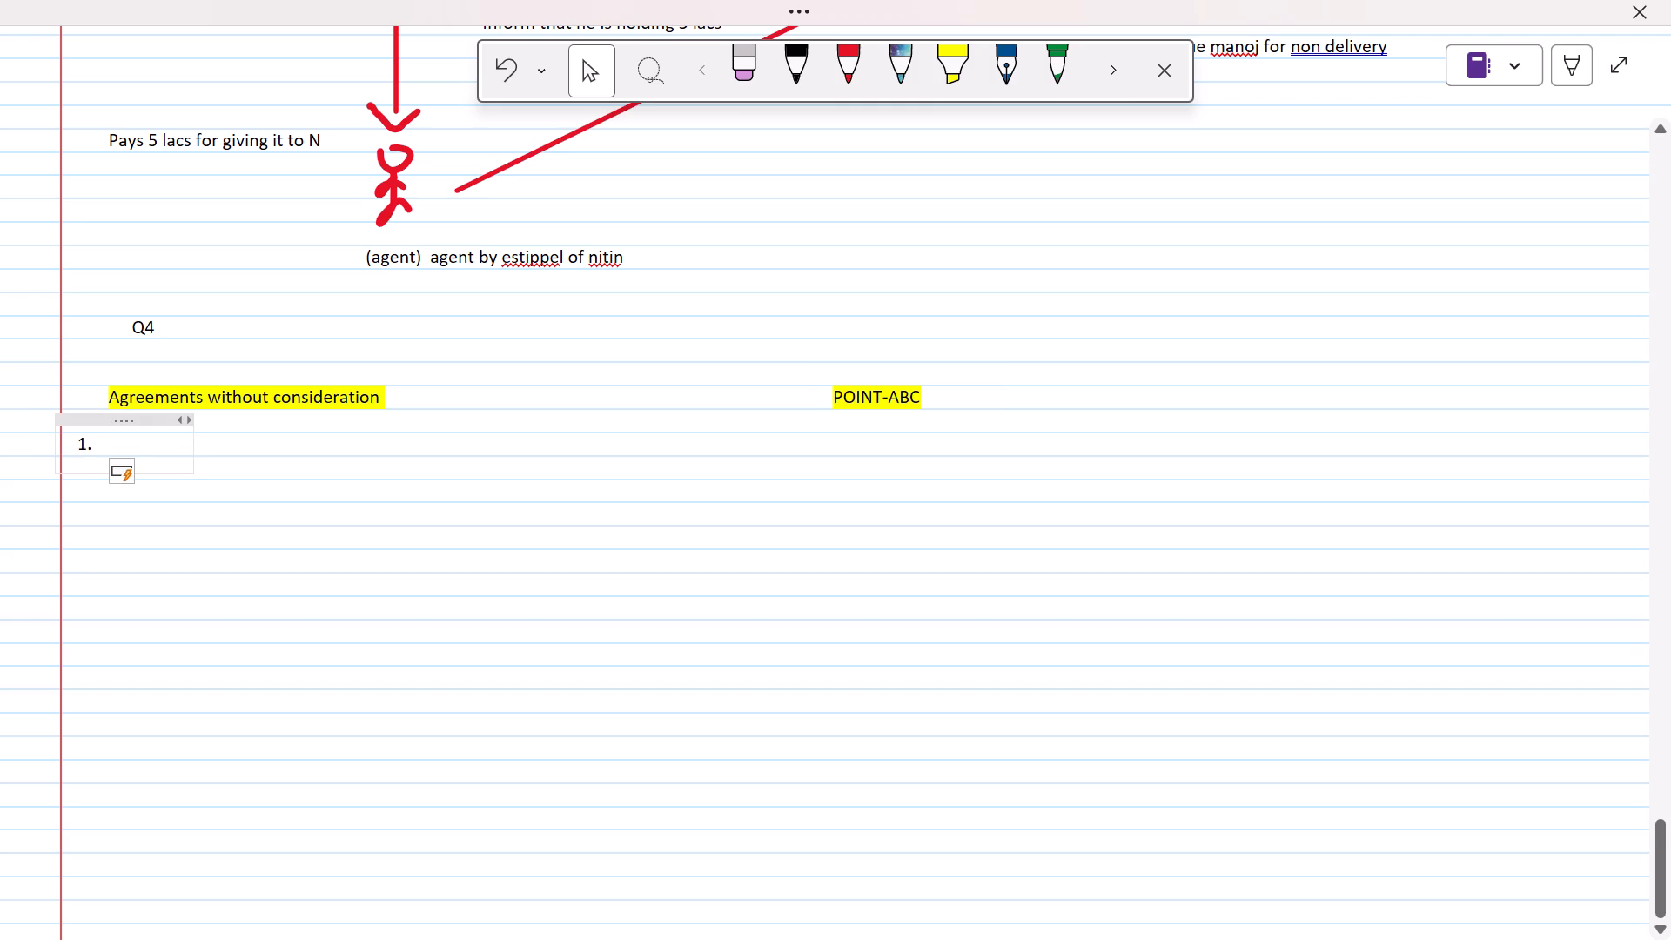
key("p")
key("space")
key("space")
key("space")
key("space")
key("space")
type("pso")
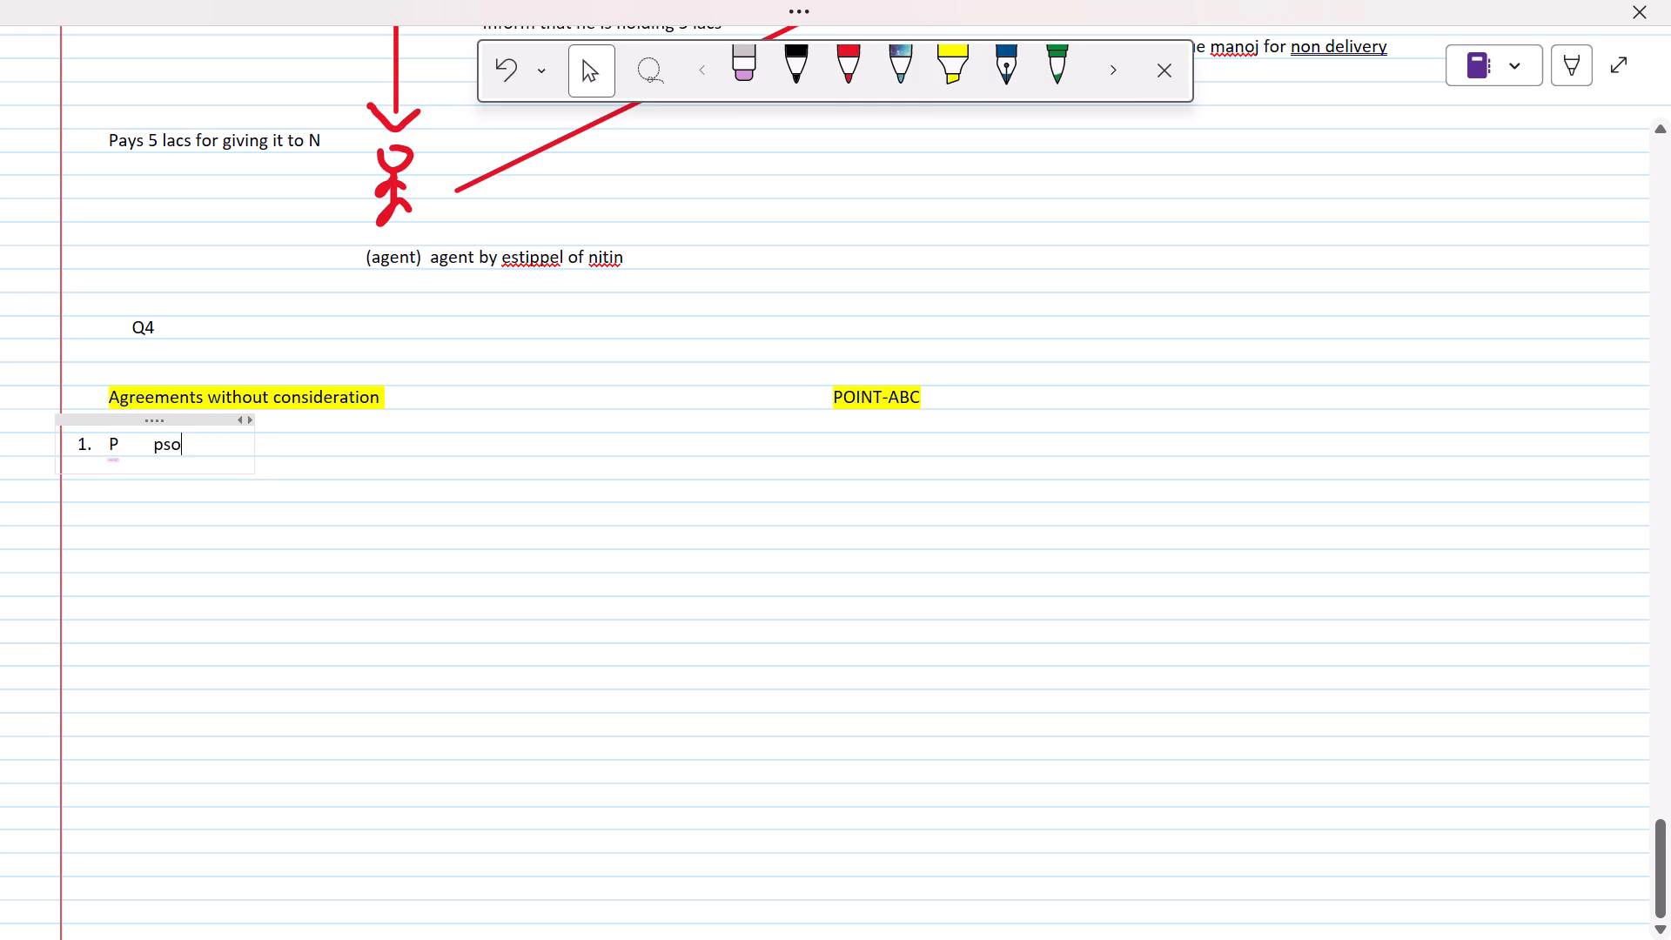
key("BackSpace")
key("BackSpace")
type("ost")
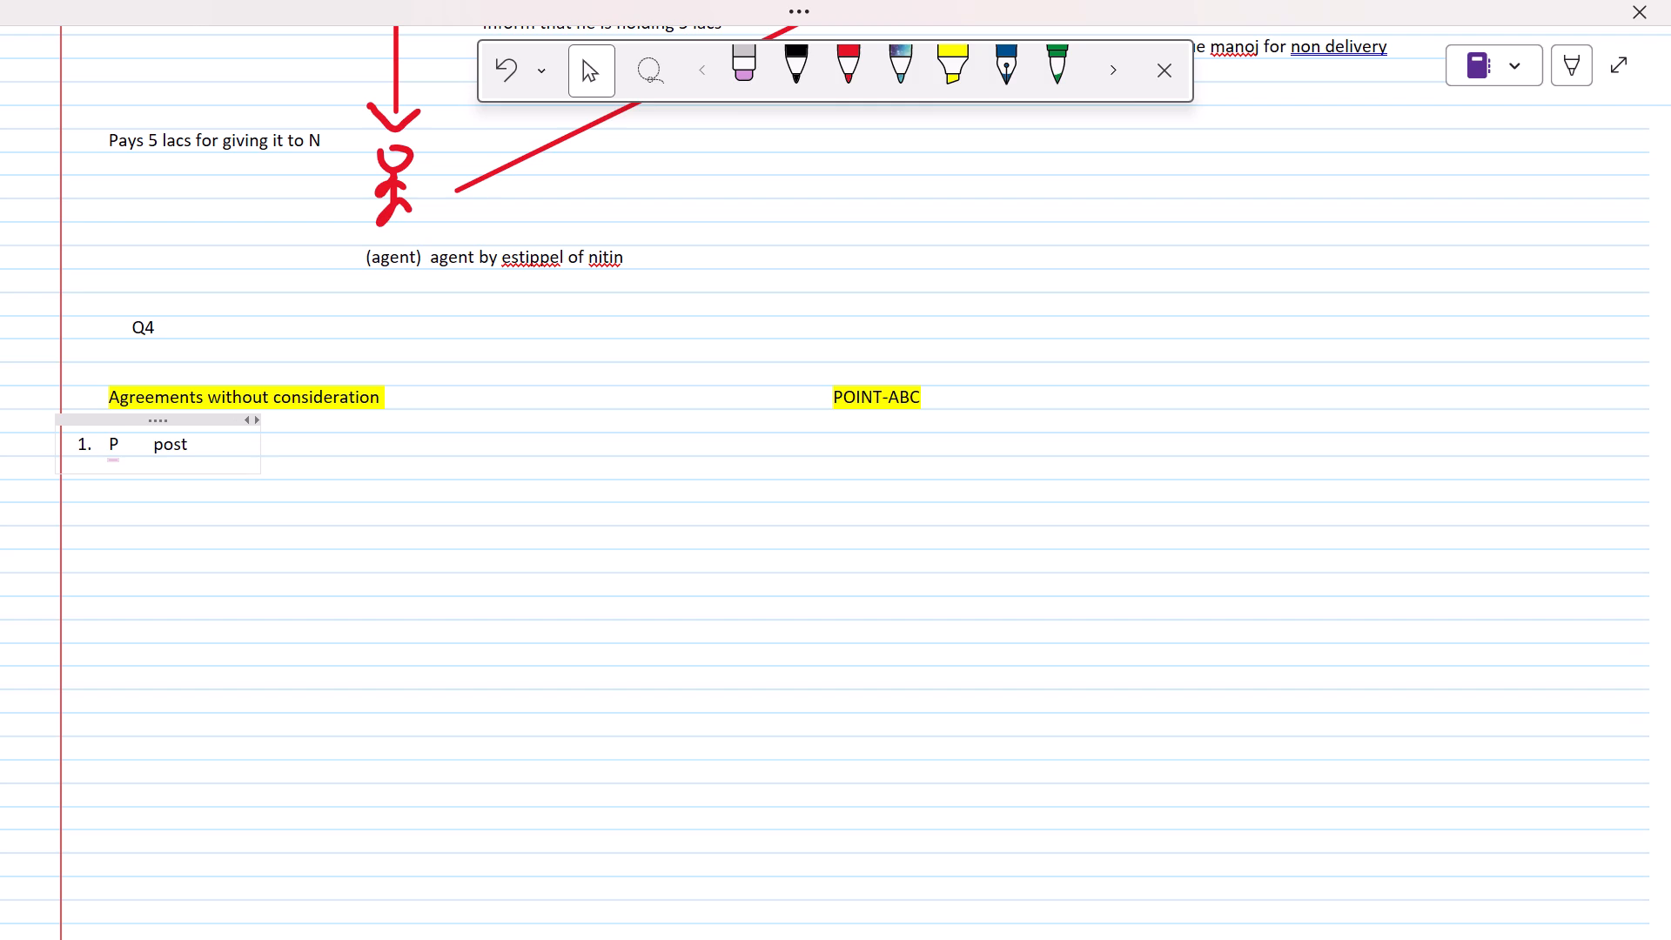
key("space")
type("volient")
key("e")
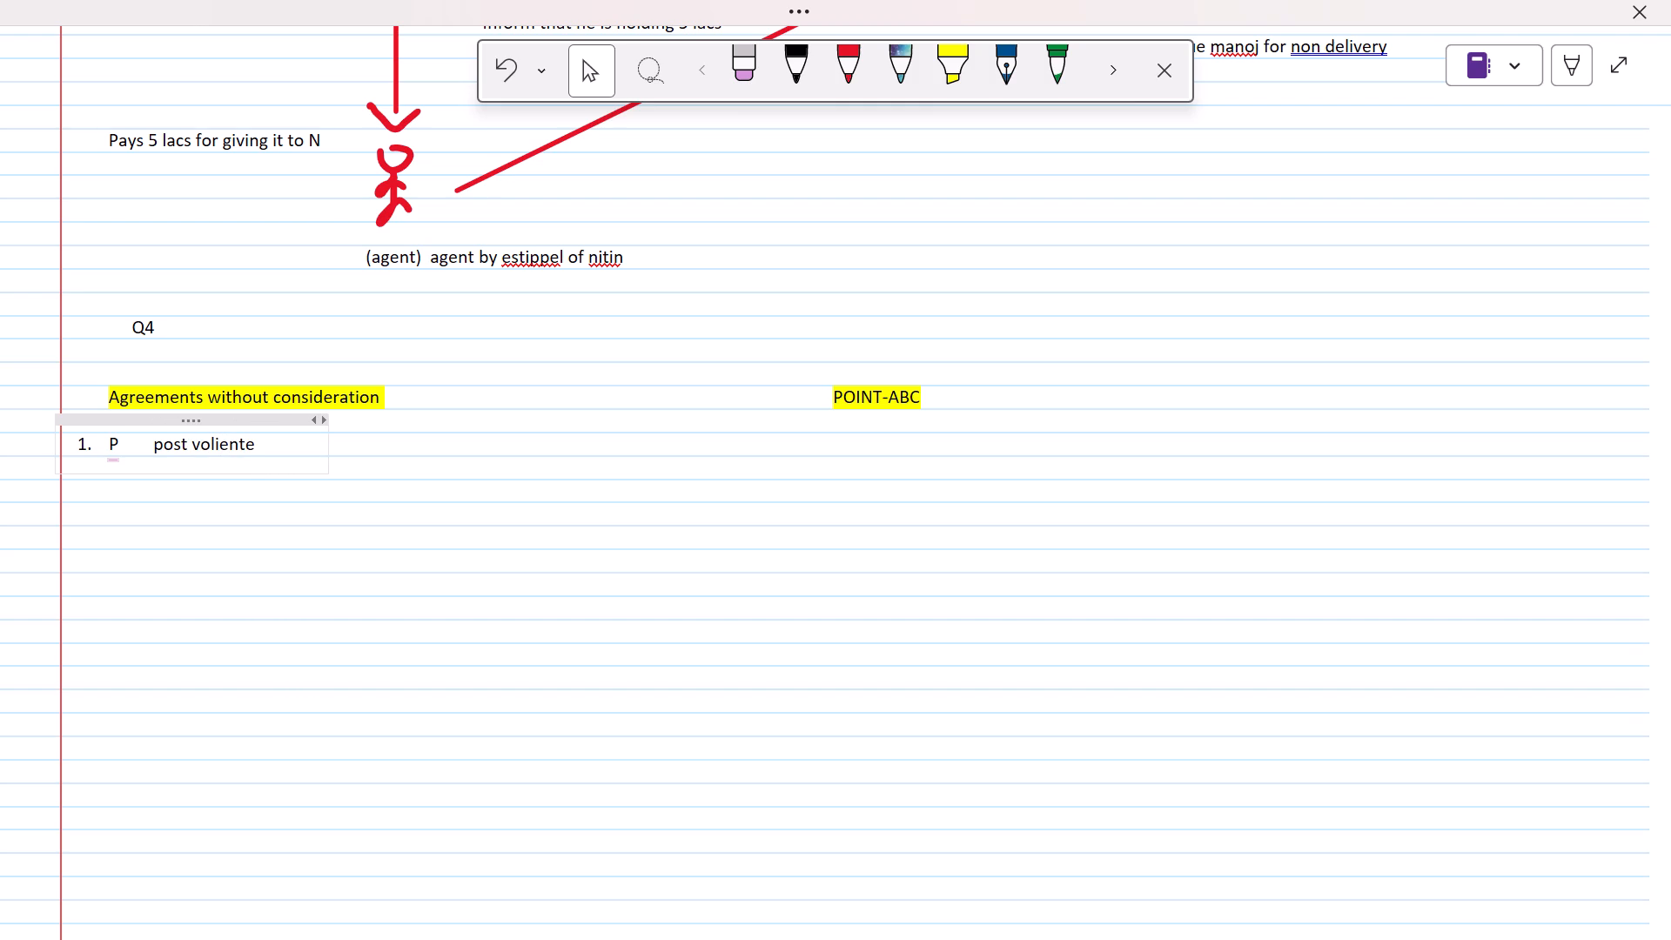
key("r")
type("y")
key("space")
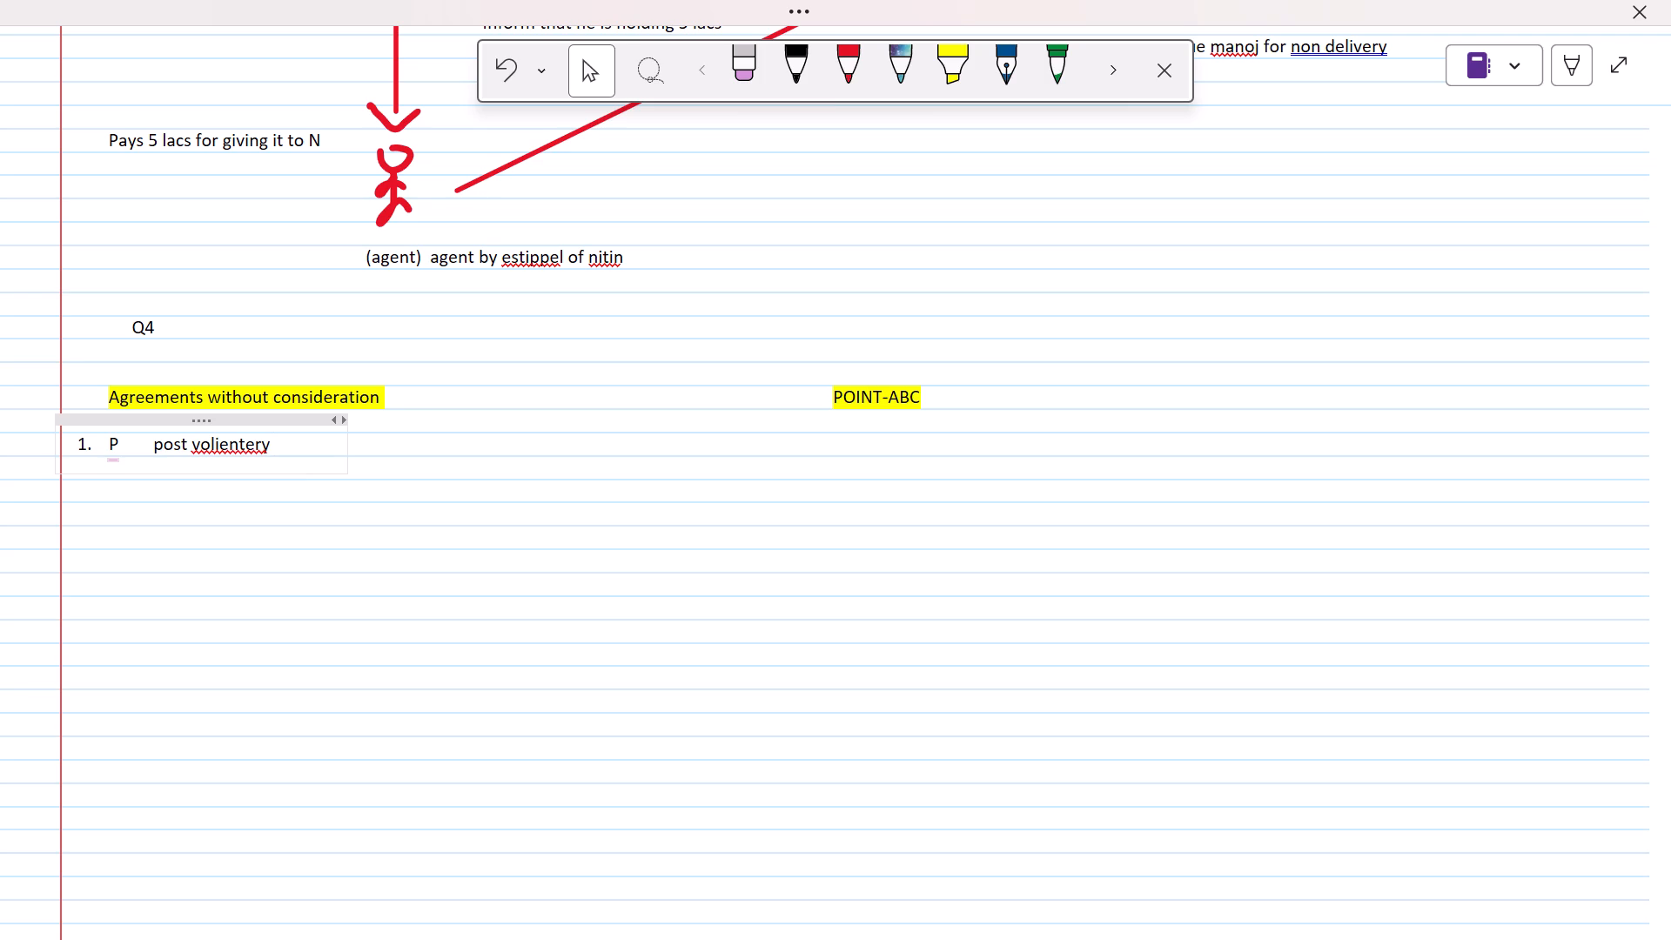
Change "volientery" to "voluntery" in item 1 of the numbered list.
key("Left")
key("Left")
key("Left")
key("Left")
key("Left")
key("Left")
key("BackSpace")
key("BackSpace")
key("u")
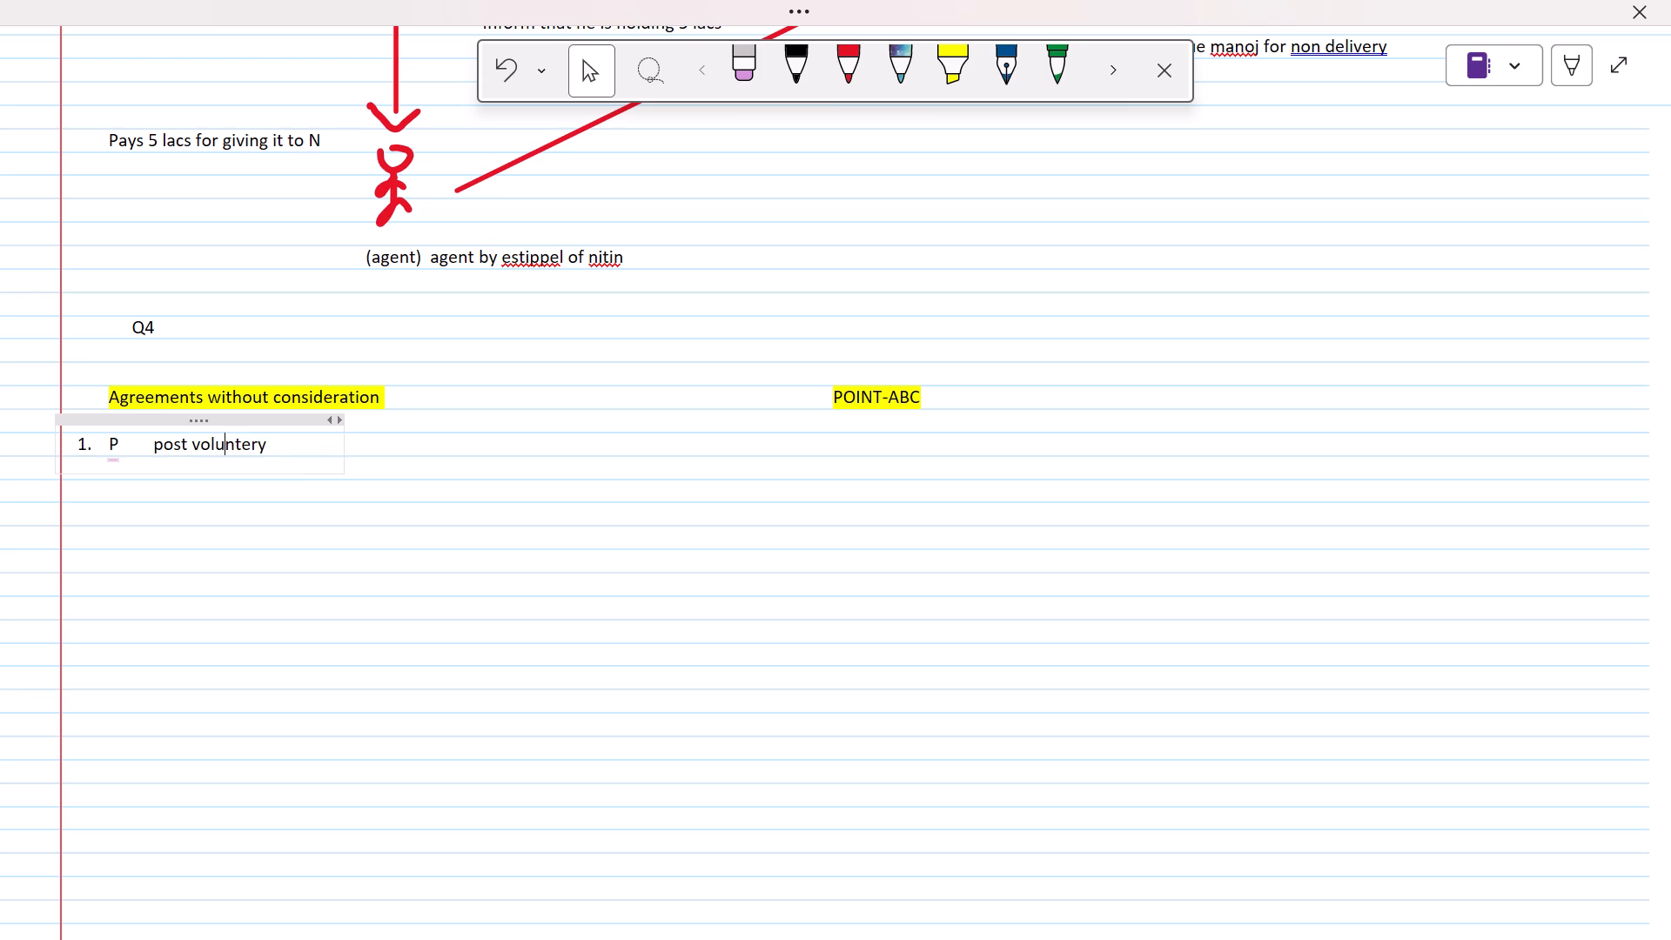
key("Right")
key("Right")
key("Right")
key("Right")
key("Right")
key("Right")
Append "services (pvs)" to item 1 after "post voluntery".
type("sevv")
key("BackSpace")
type("rvi")
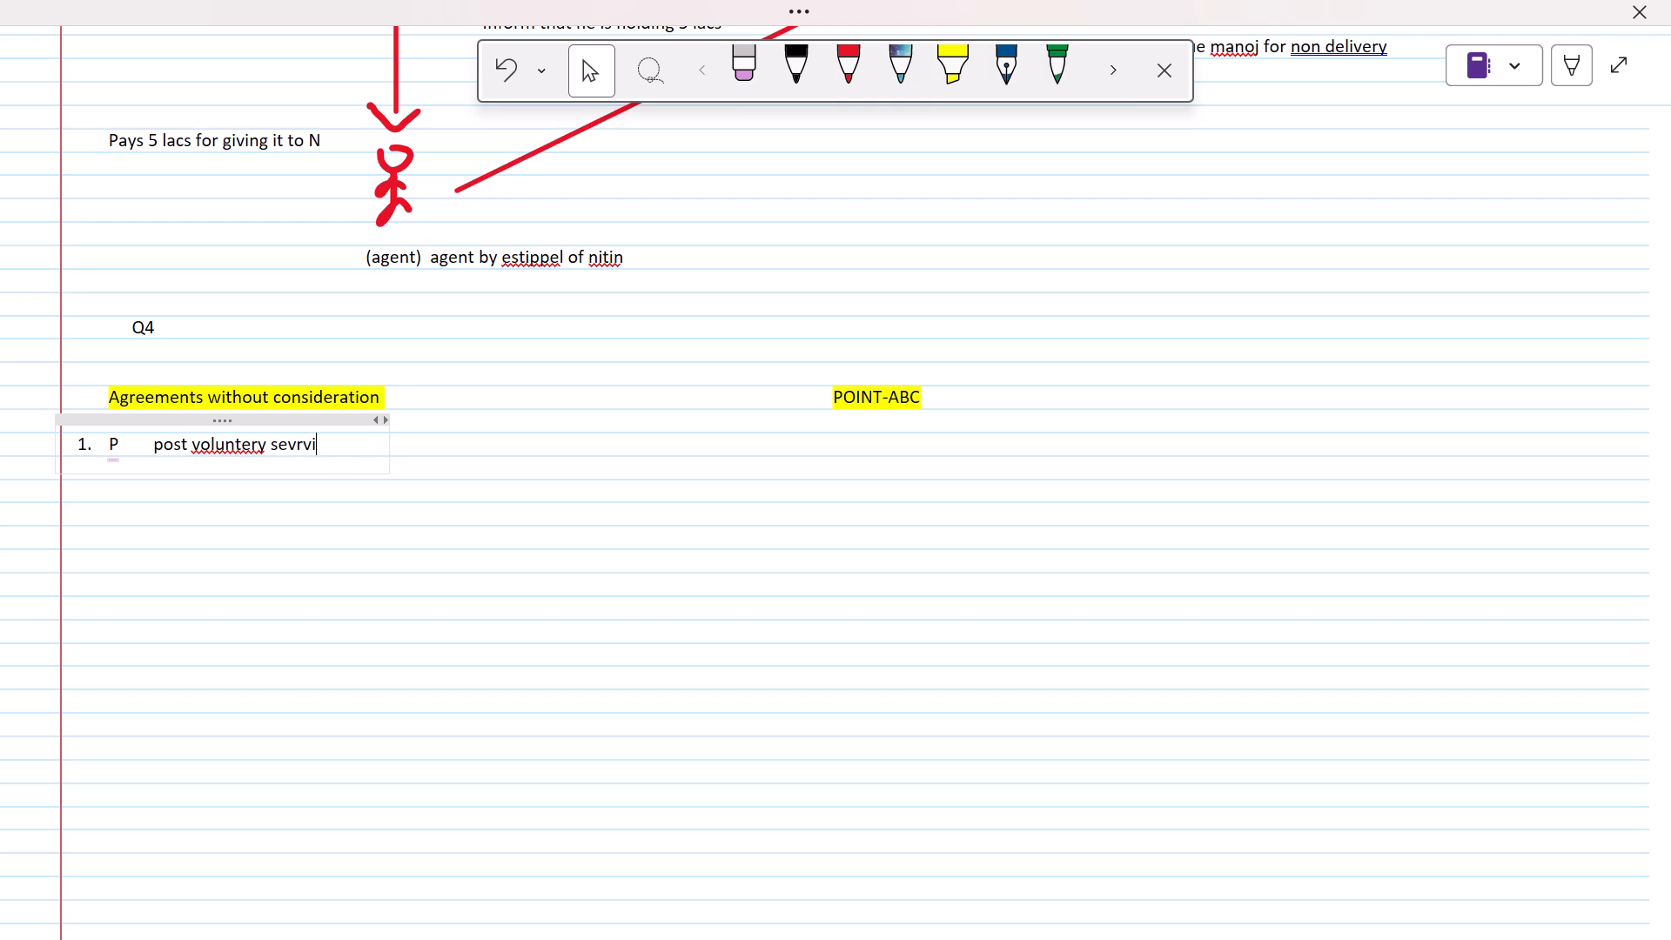
key("BackSpace")
key("BackSpace")
key("BackSpace")
key("BackSpace")
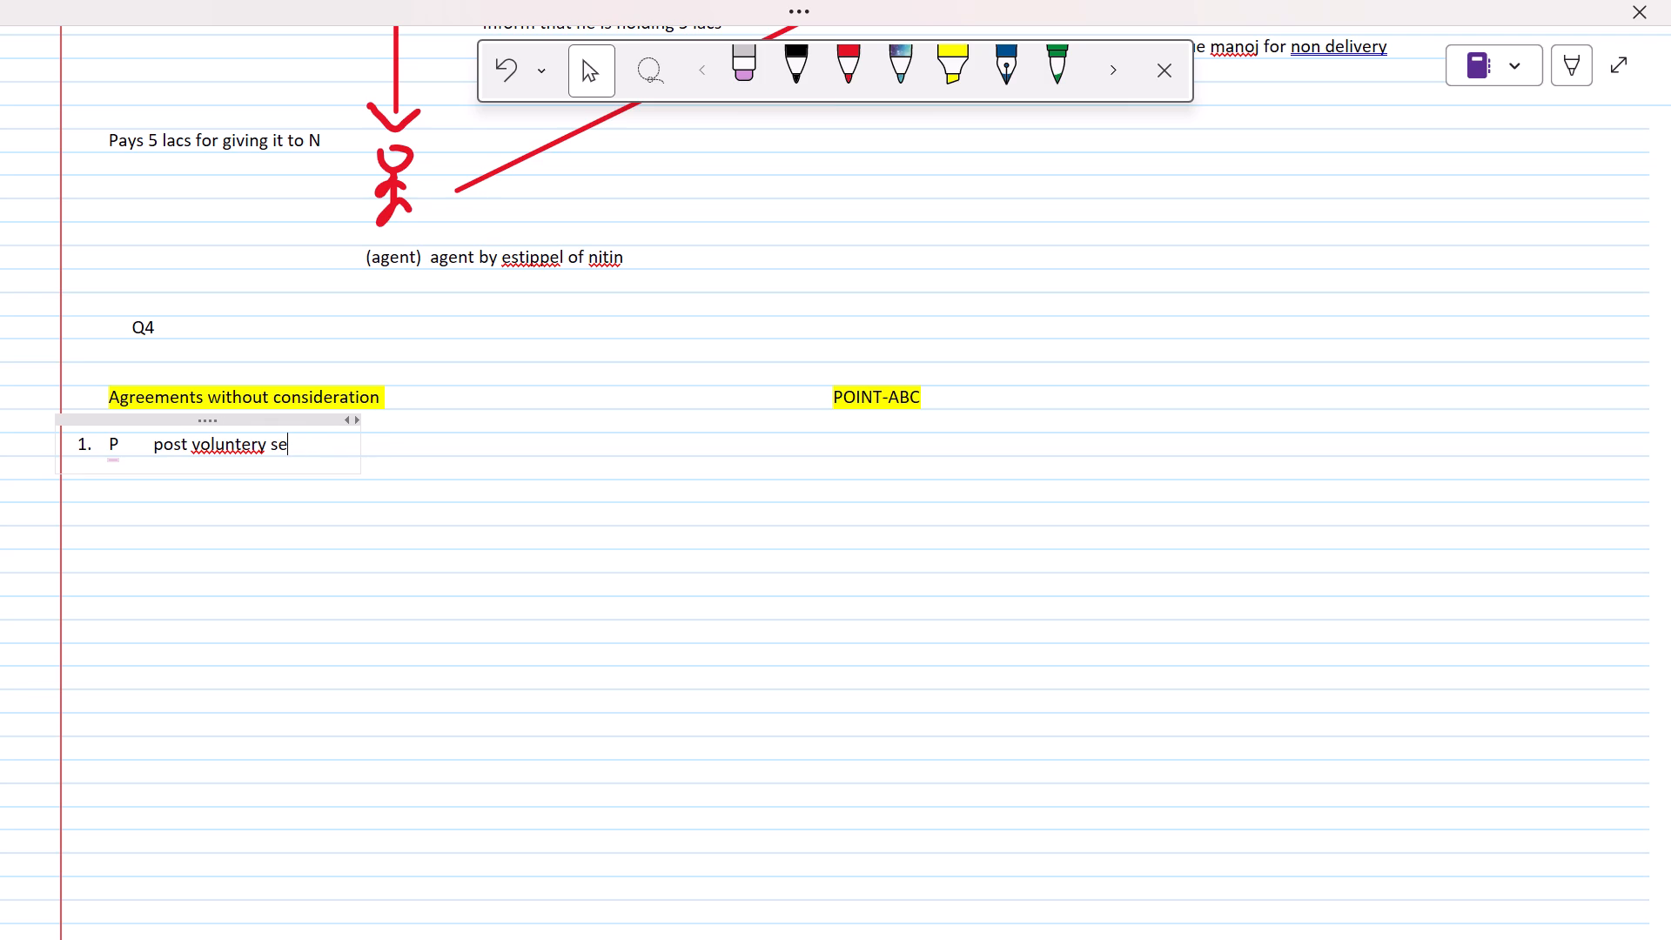
type("rvi")
type("ces")
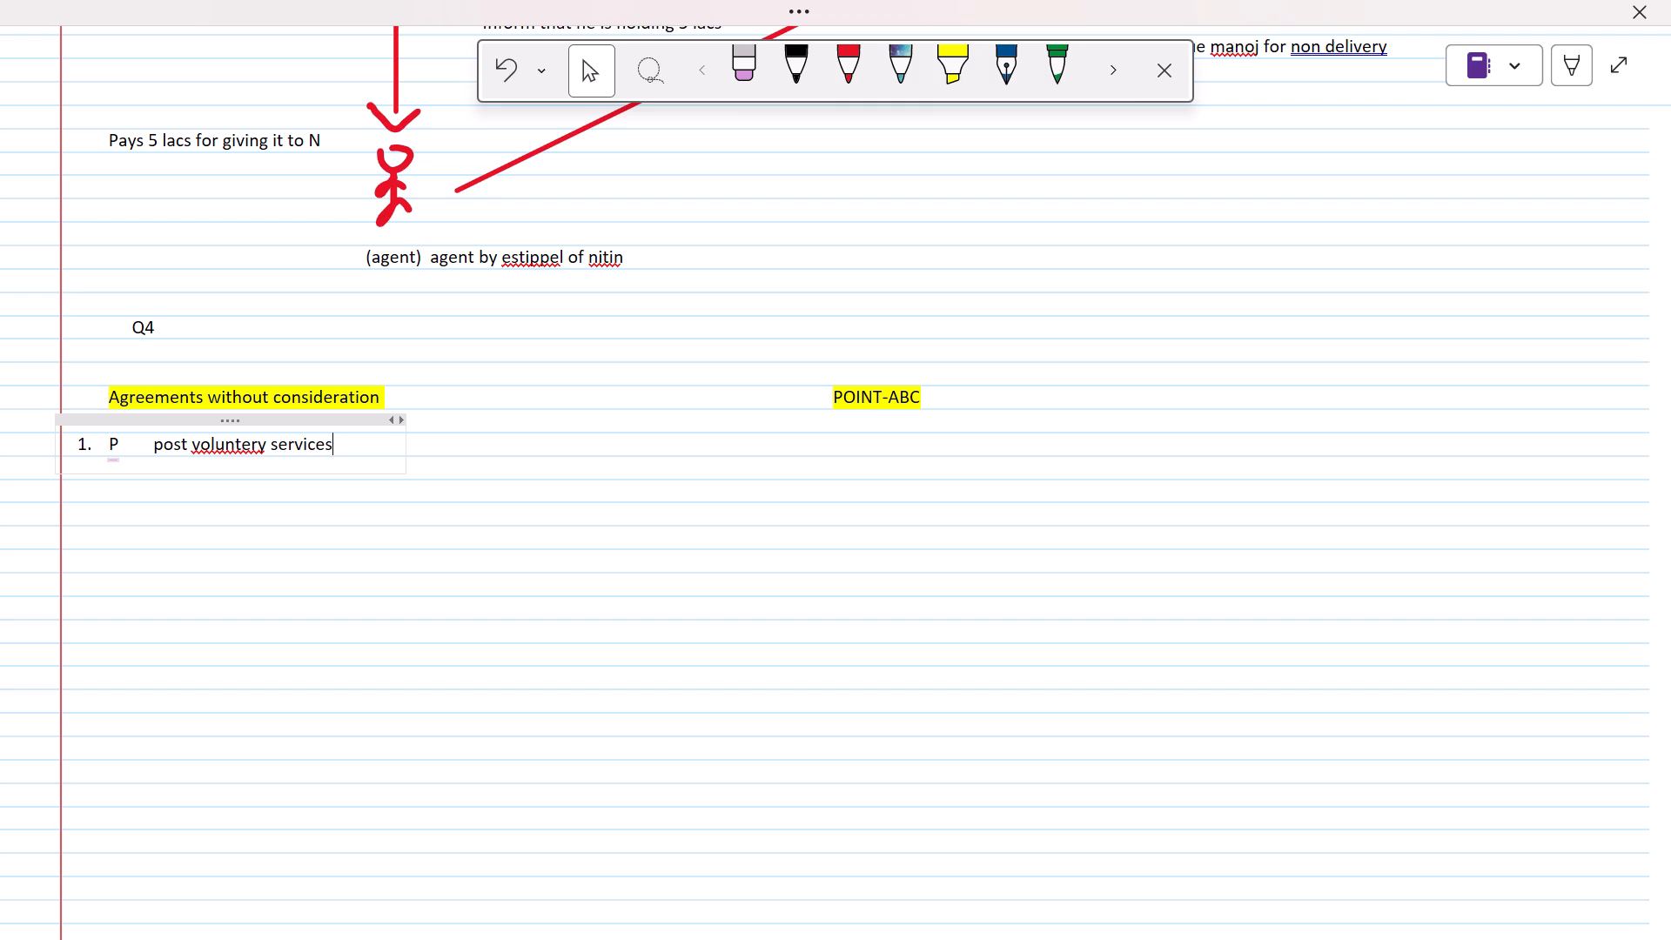
key("space")
type("(pvs)")
key("space")
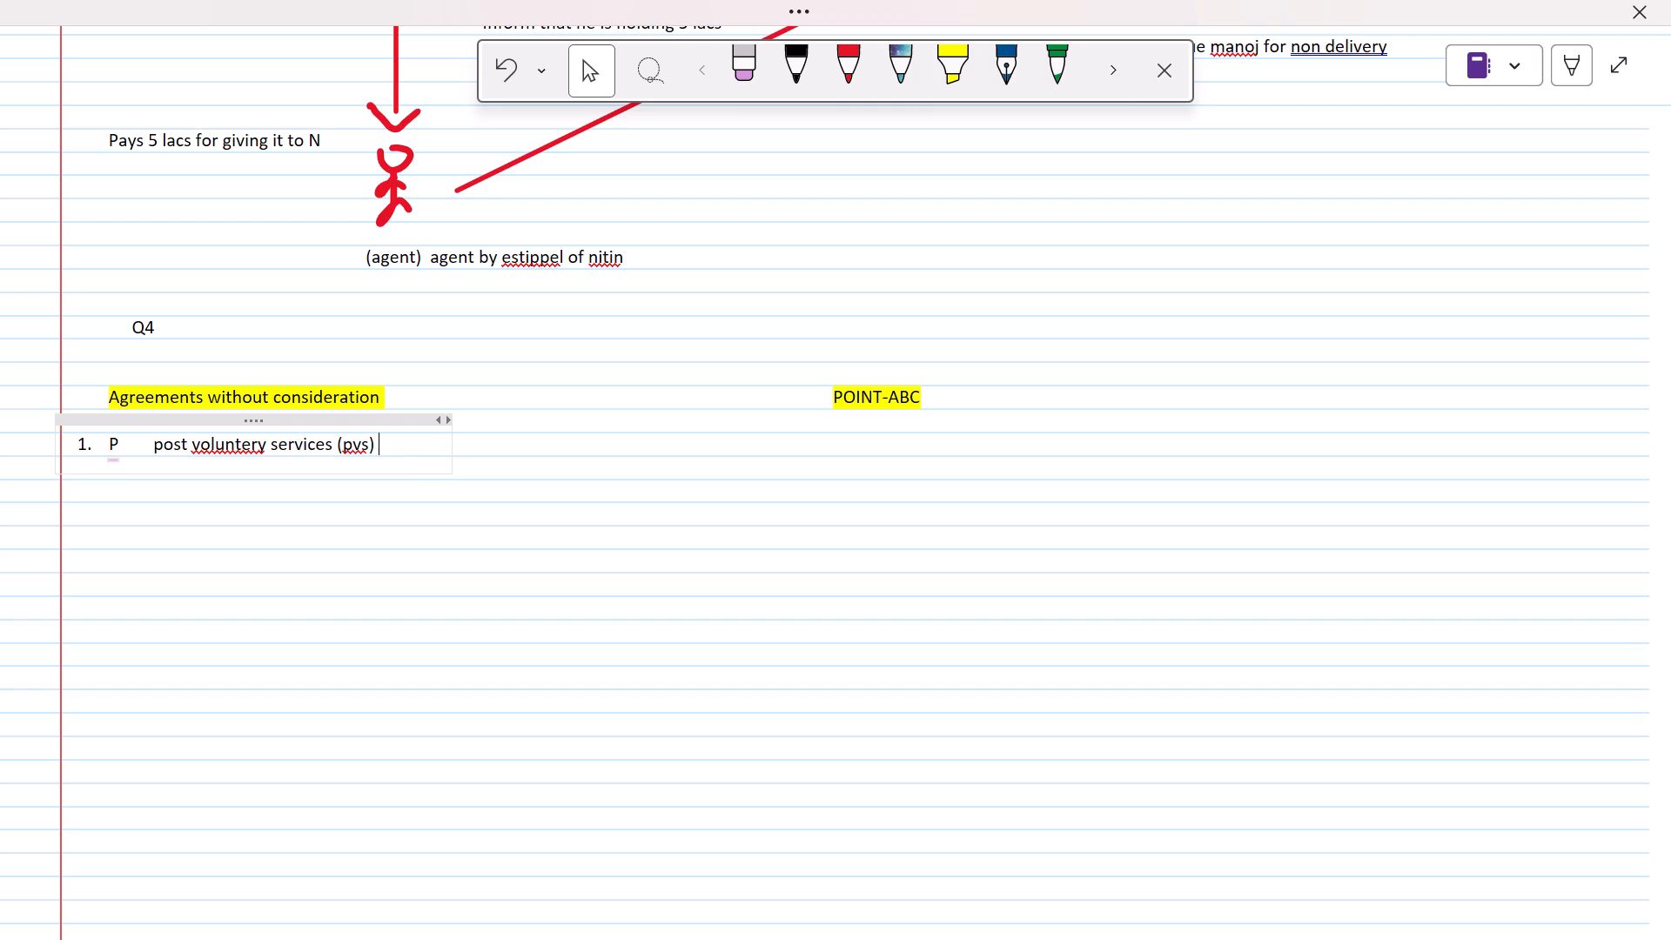
Append ": pvs is a valis cosideration if following conditions are satisfied :-" to item 1 after "(pvs)".
key("shift+colon")
key("space")
type("pvs")
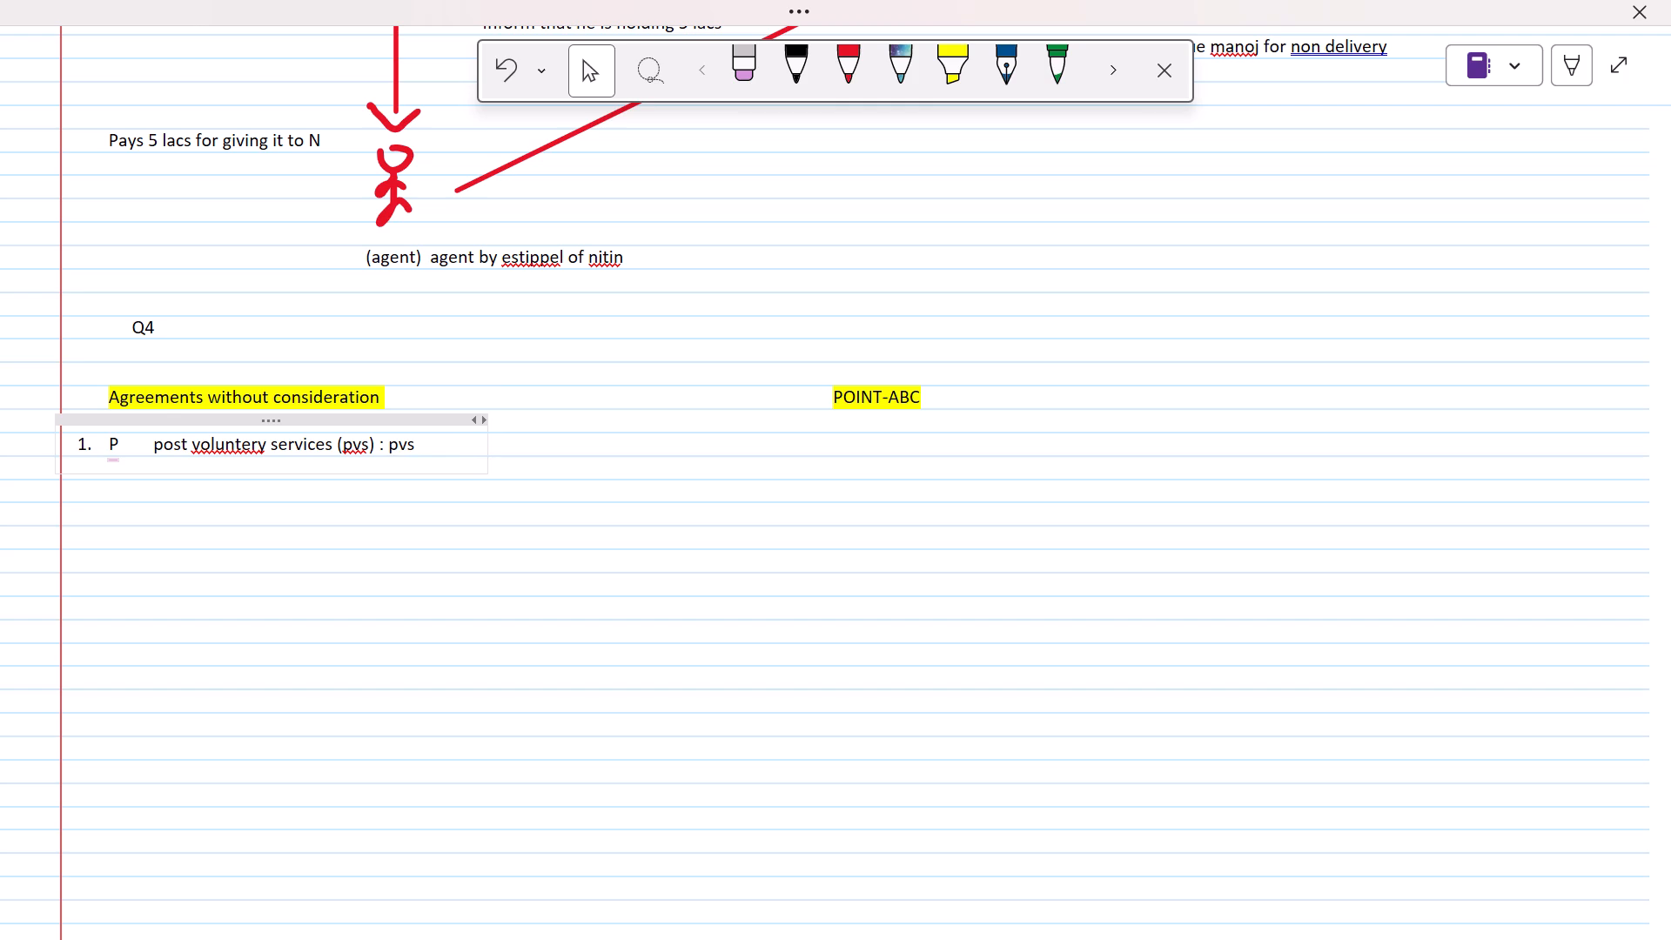
key("space")
type("is a")
key("space")
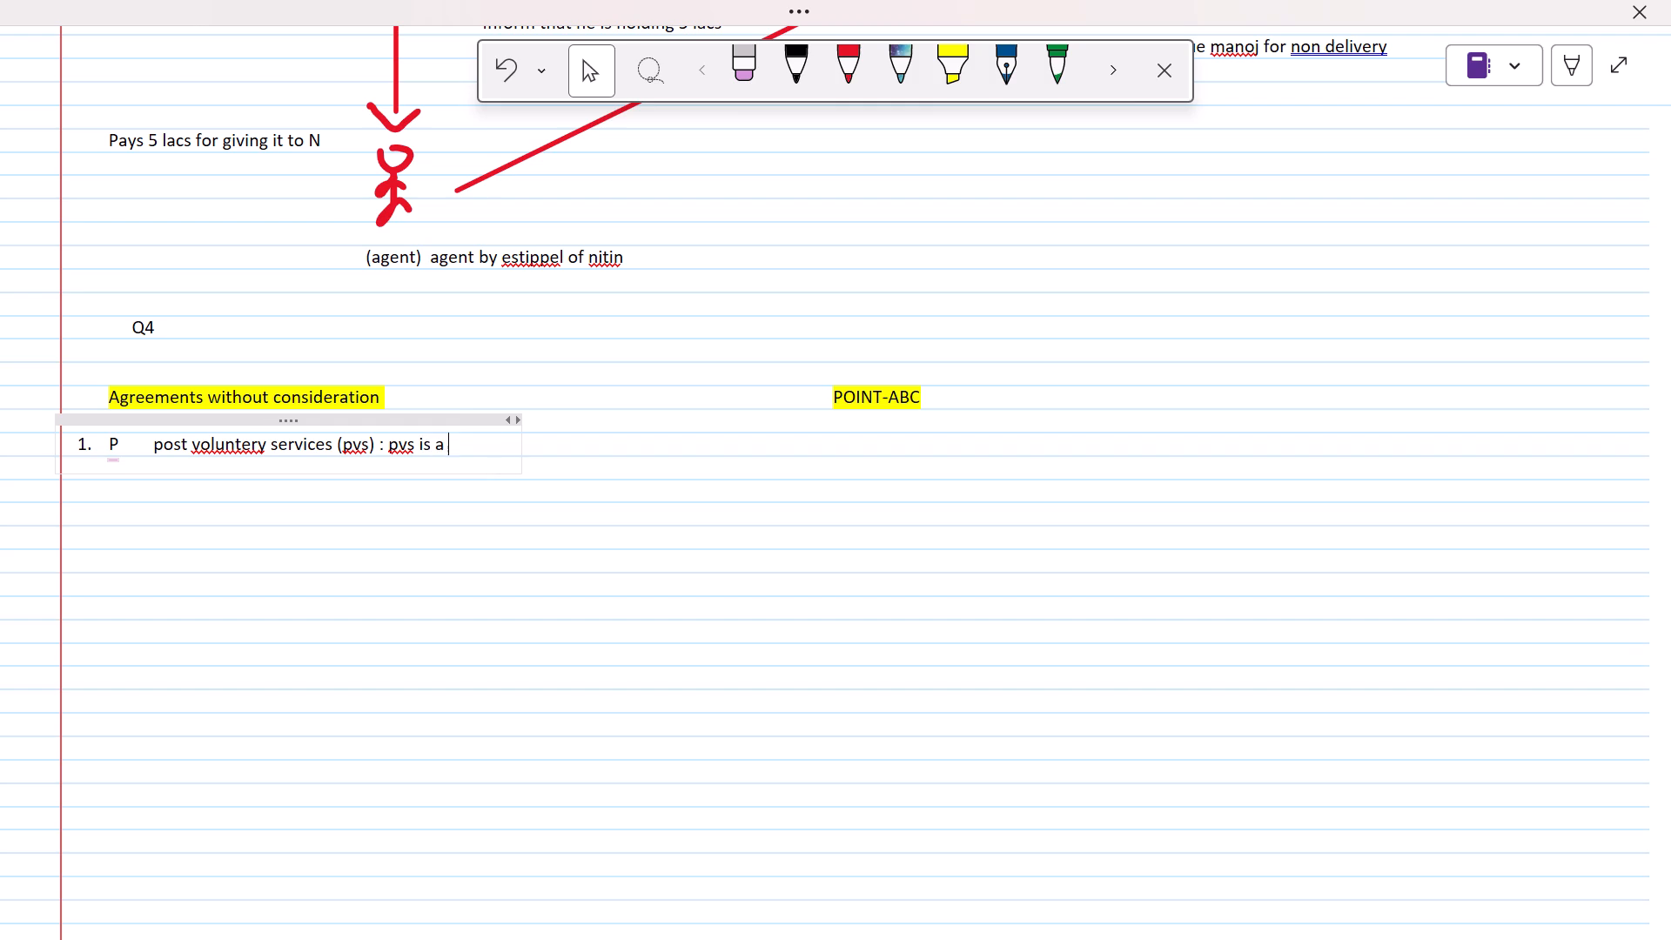
type("valis")
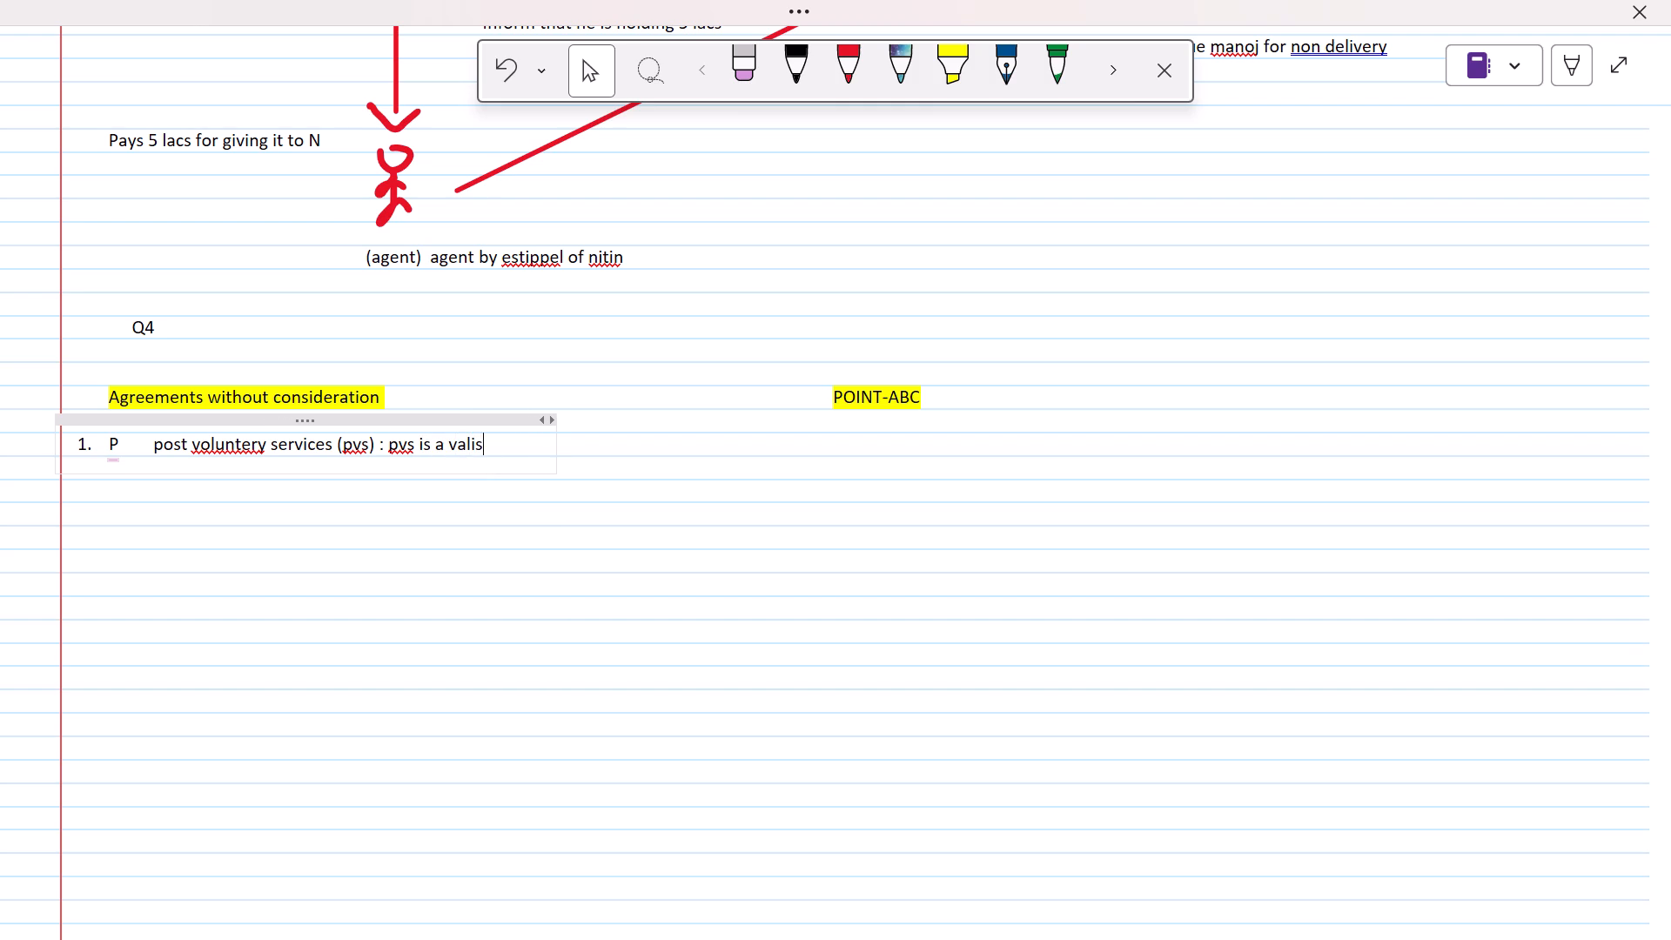
key("space")
type("cosideration if following")
key("space")
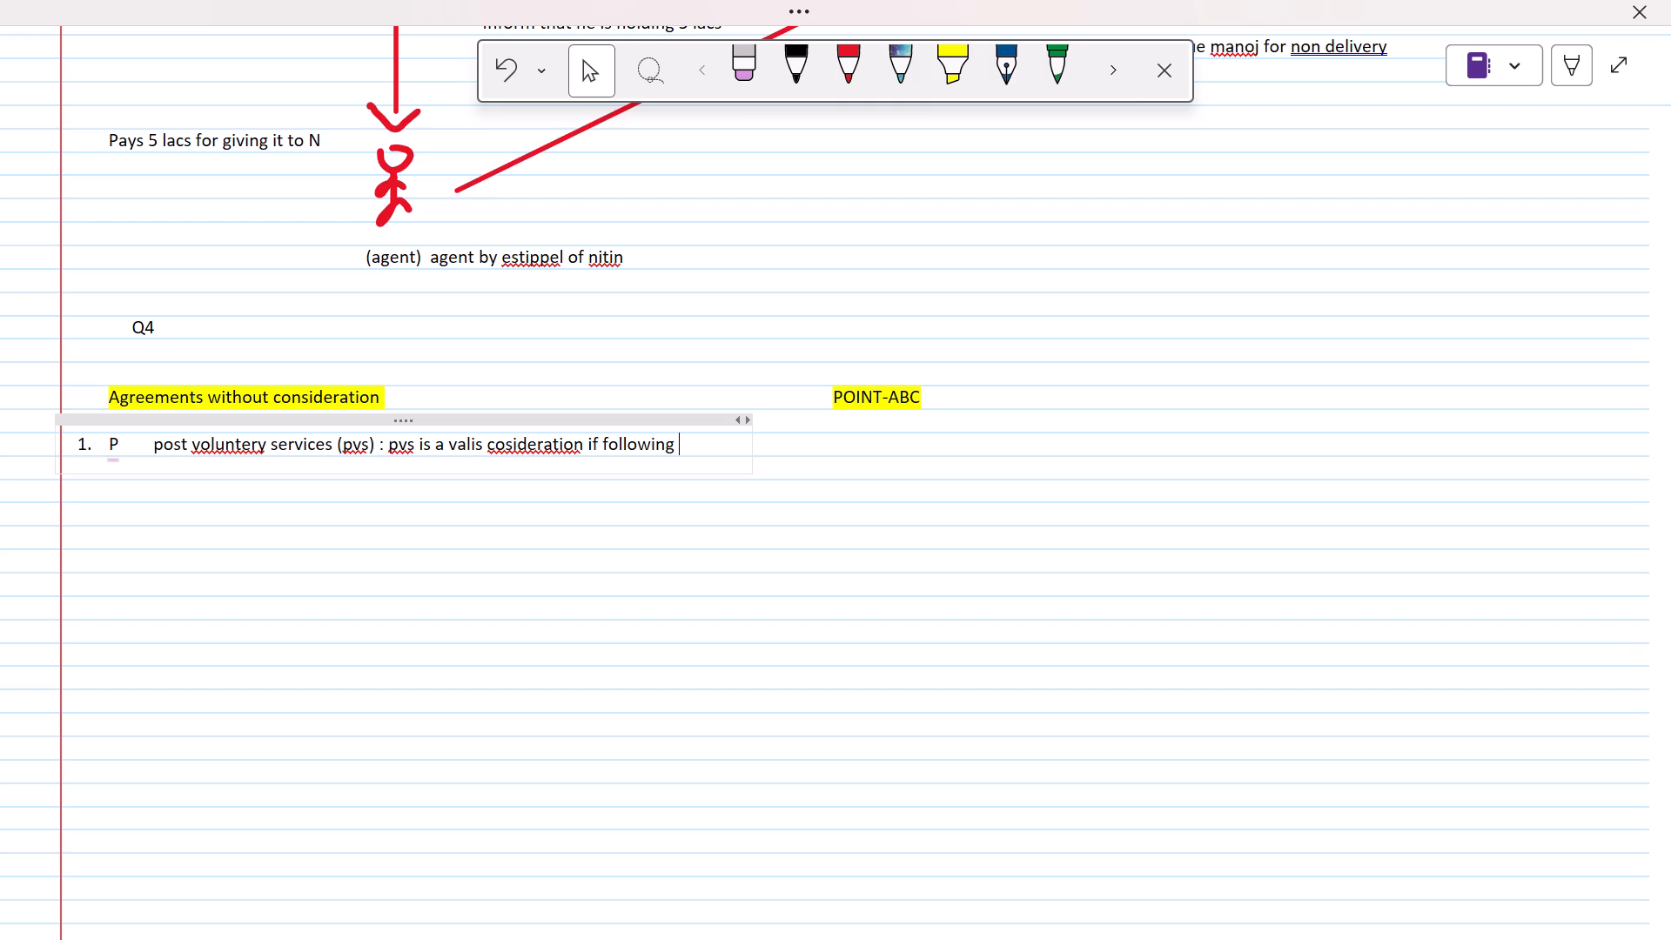
type("co")
type("nditions a")
type("re sa")
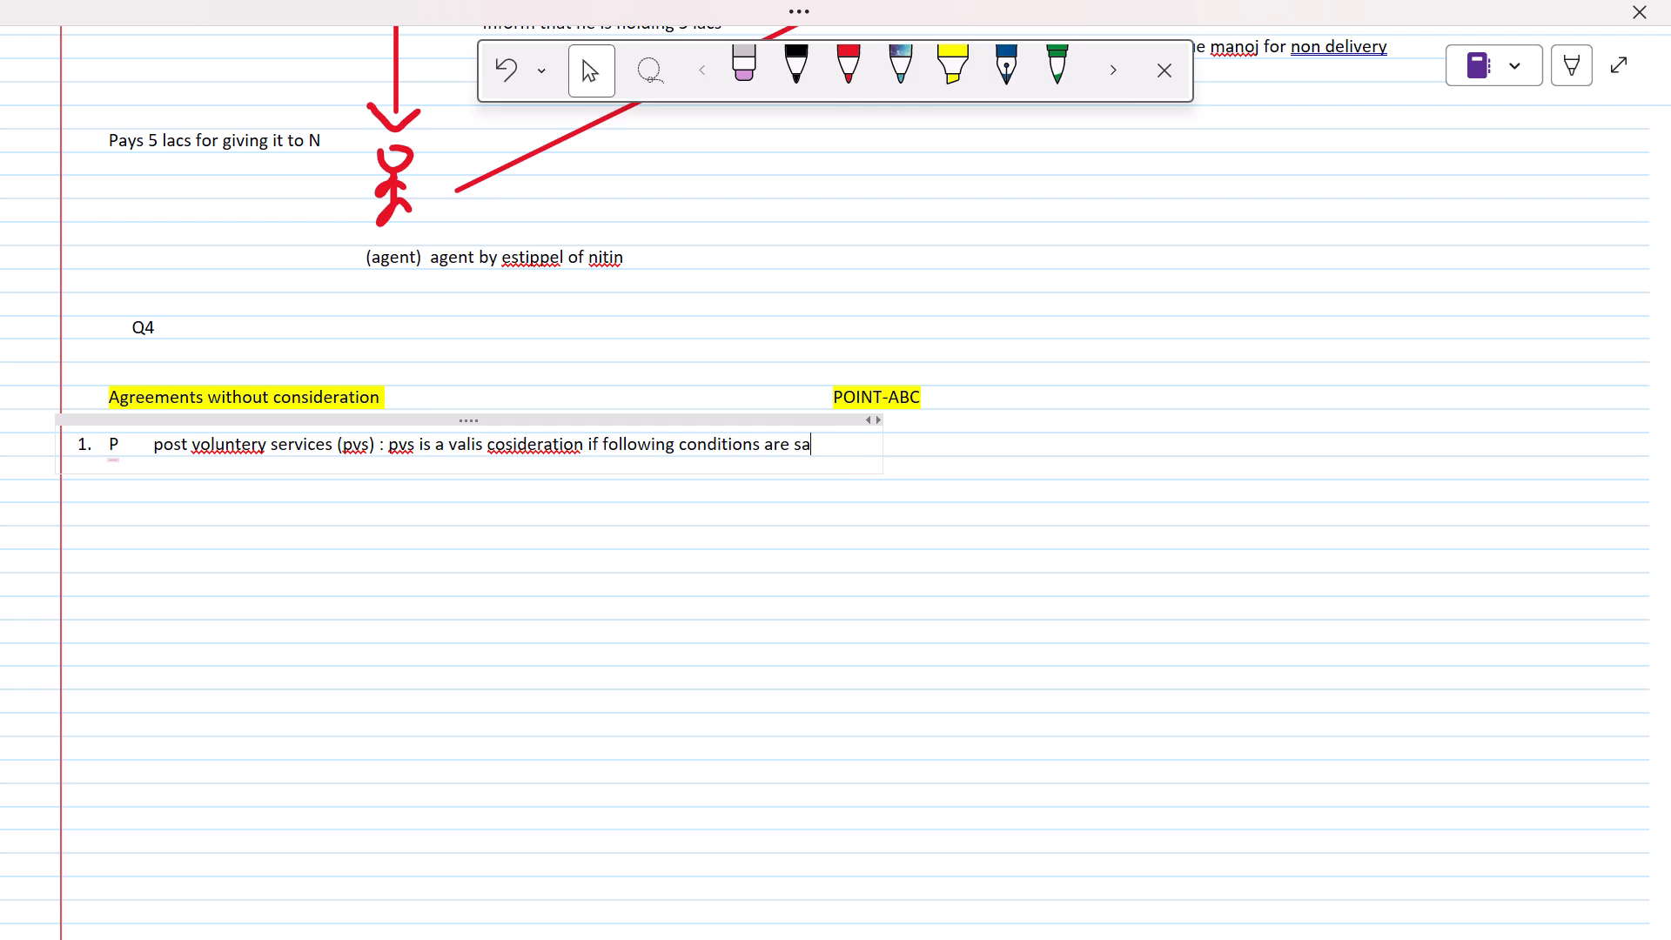
type("ti")
key("d")
key("BackSpace")
key("s")
type("fied")
key("space")
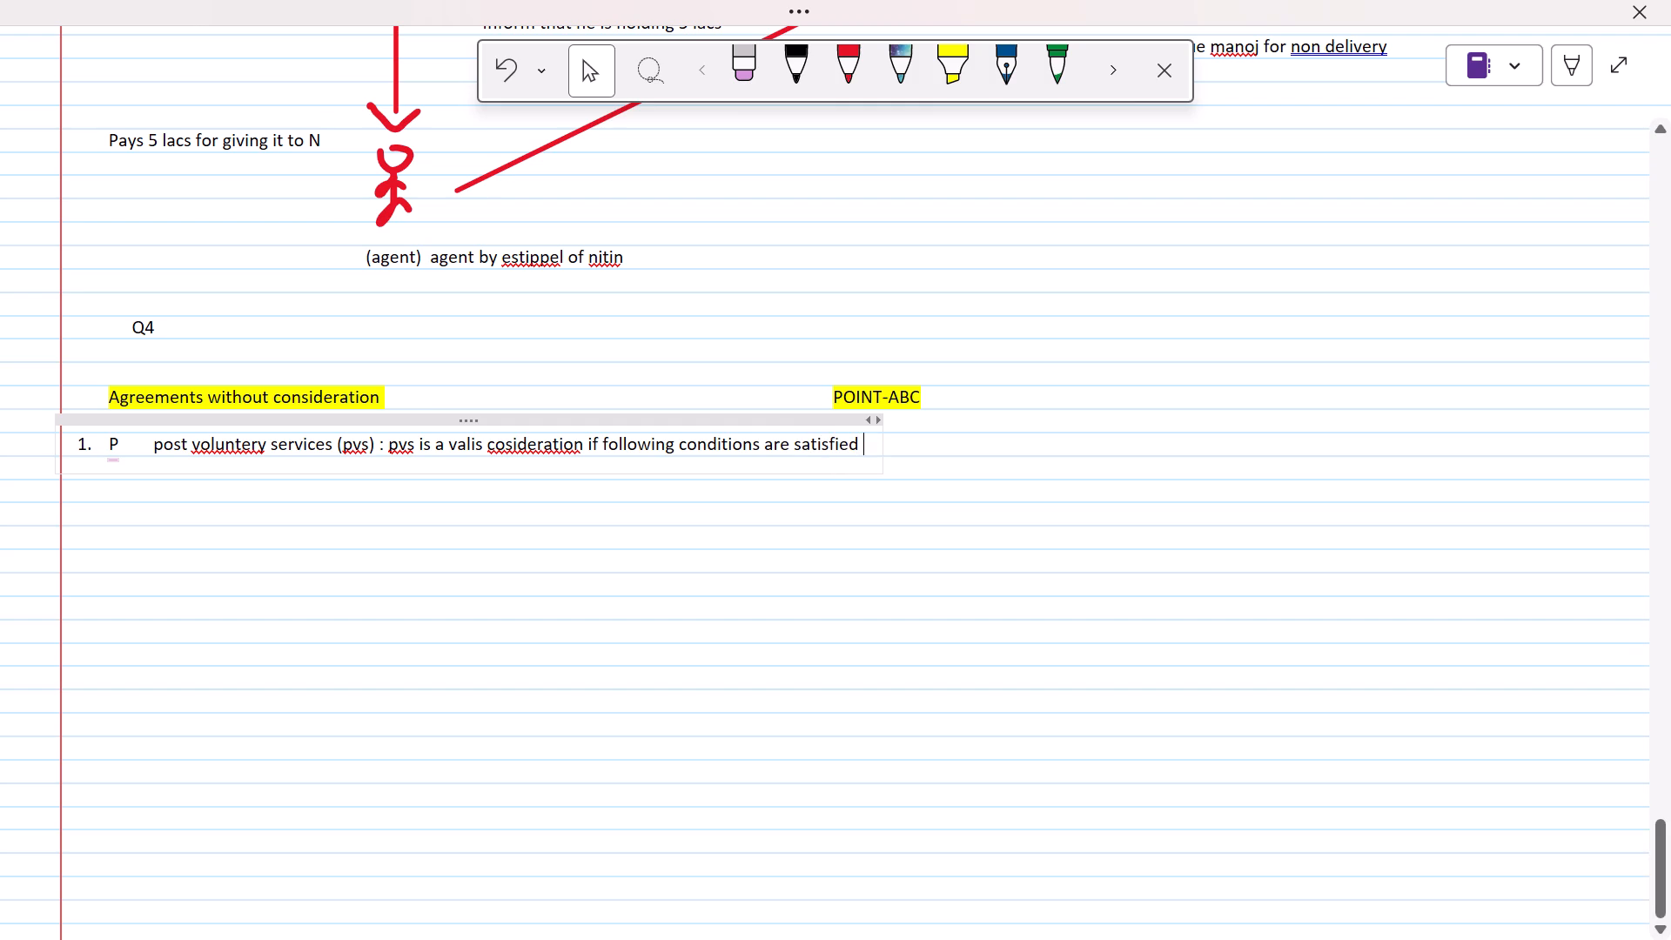
type(":-")
key("space")
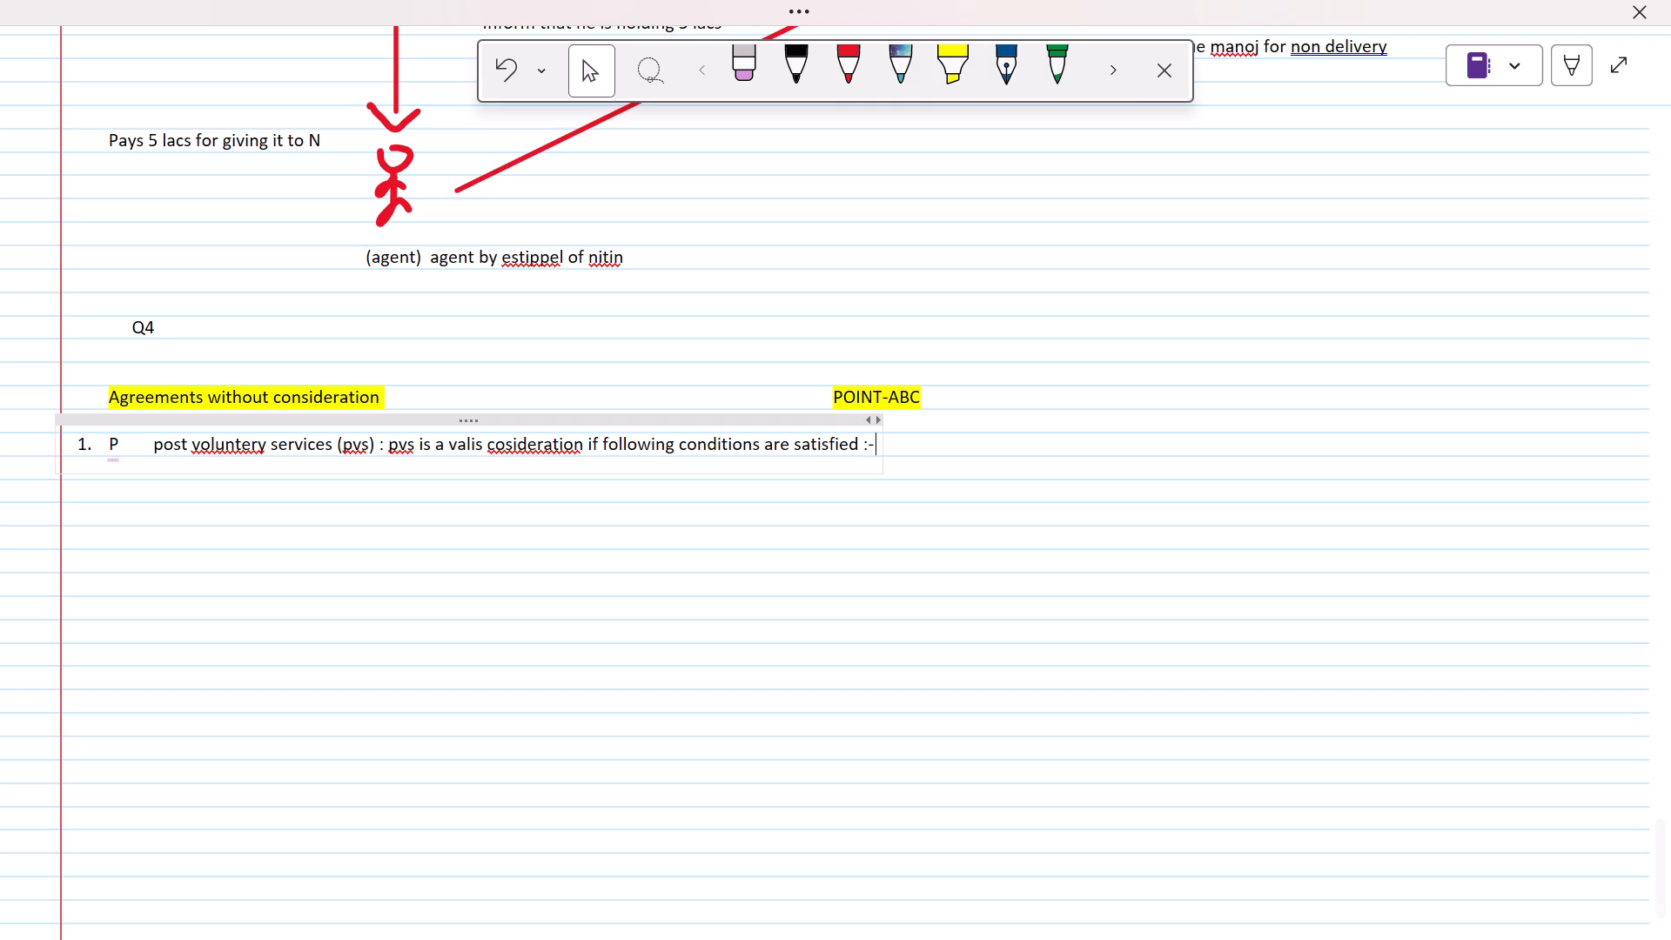
End the numbering and, after a blank line below item 1, add the indented line "(a) services were rendered voluntariy by promise".
key("Return")
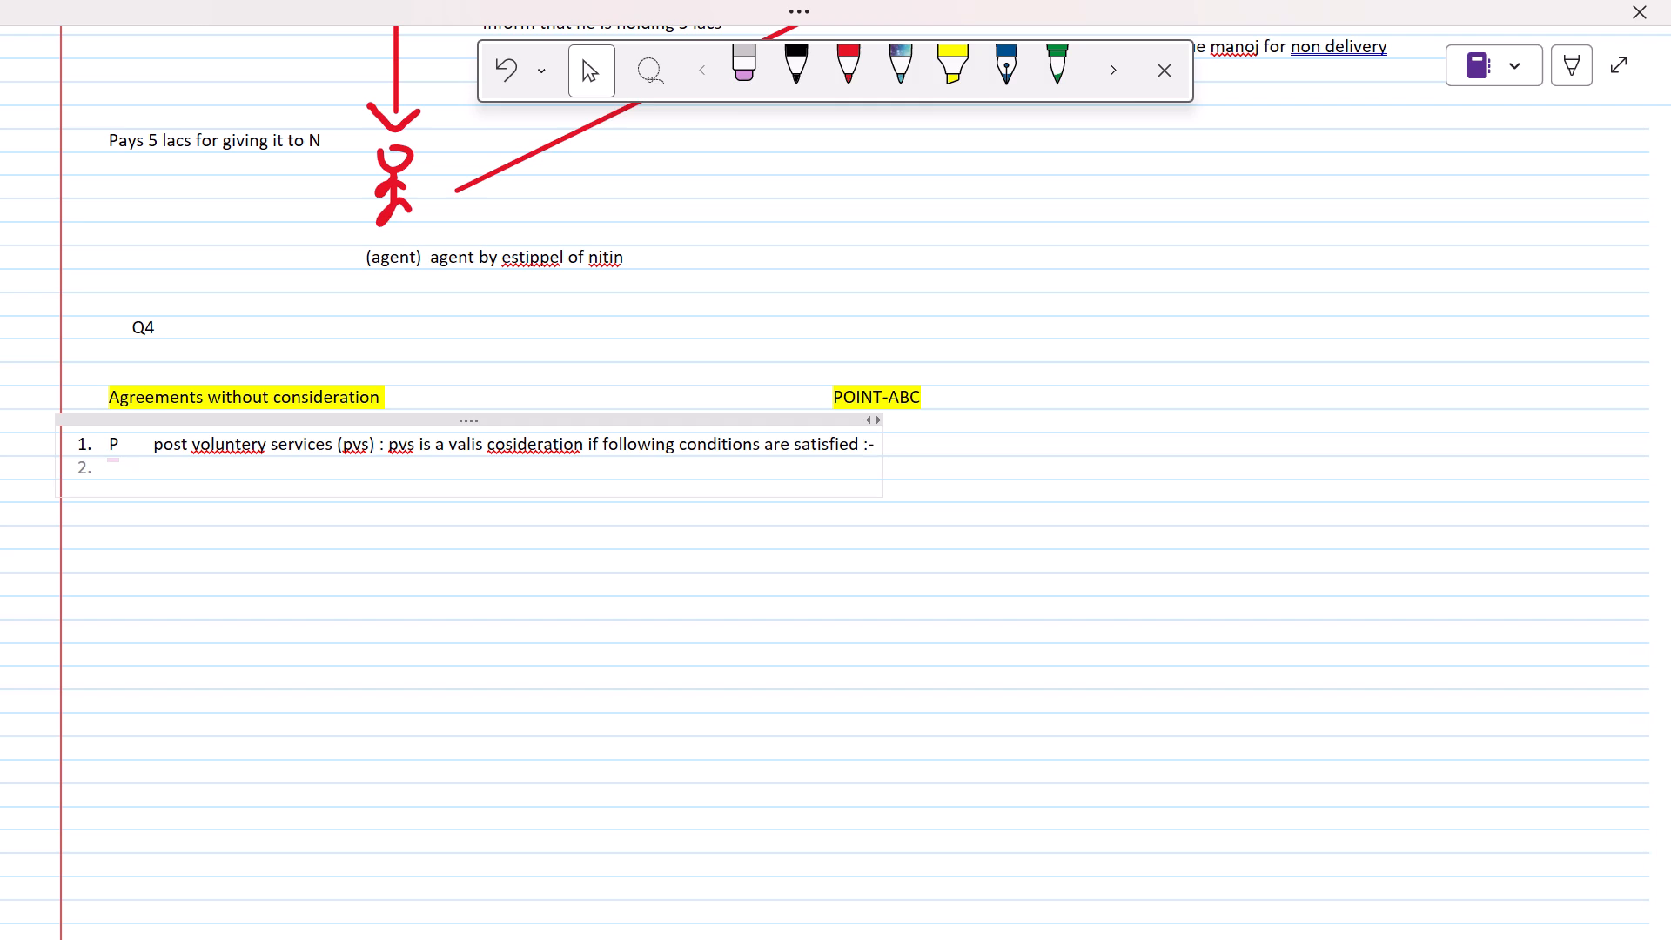
key("Return")
key("space")
key("space")
key("space")
key("space")
key("space")
key("space")
key("space")
key("space")
key("Return")
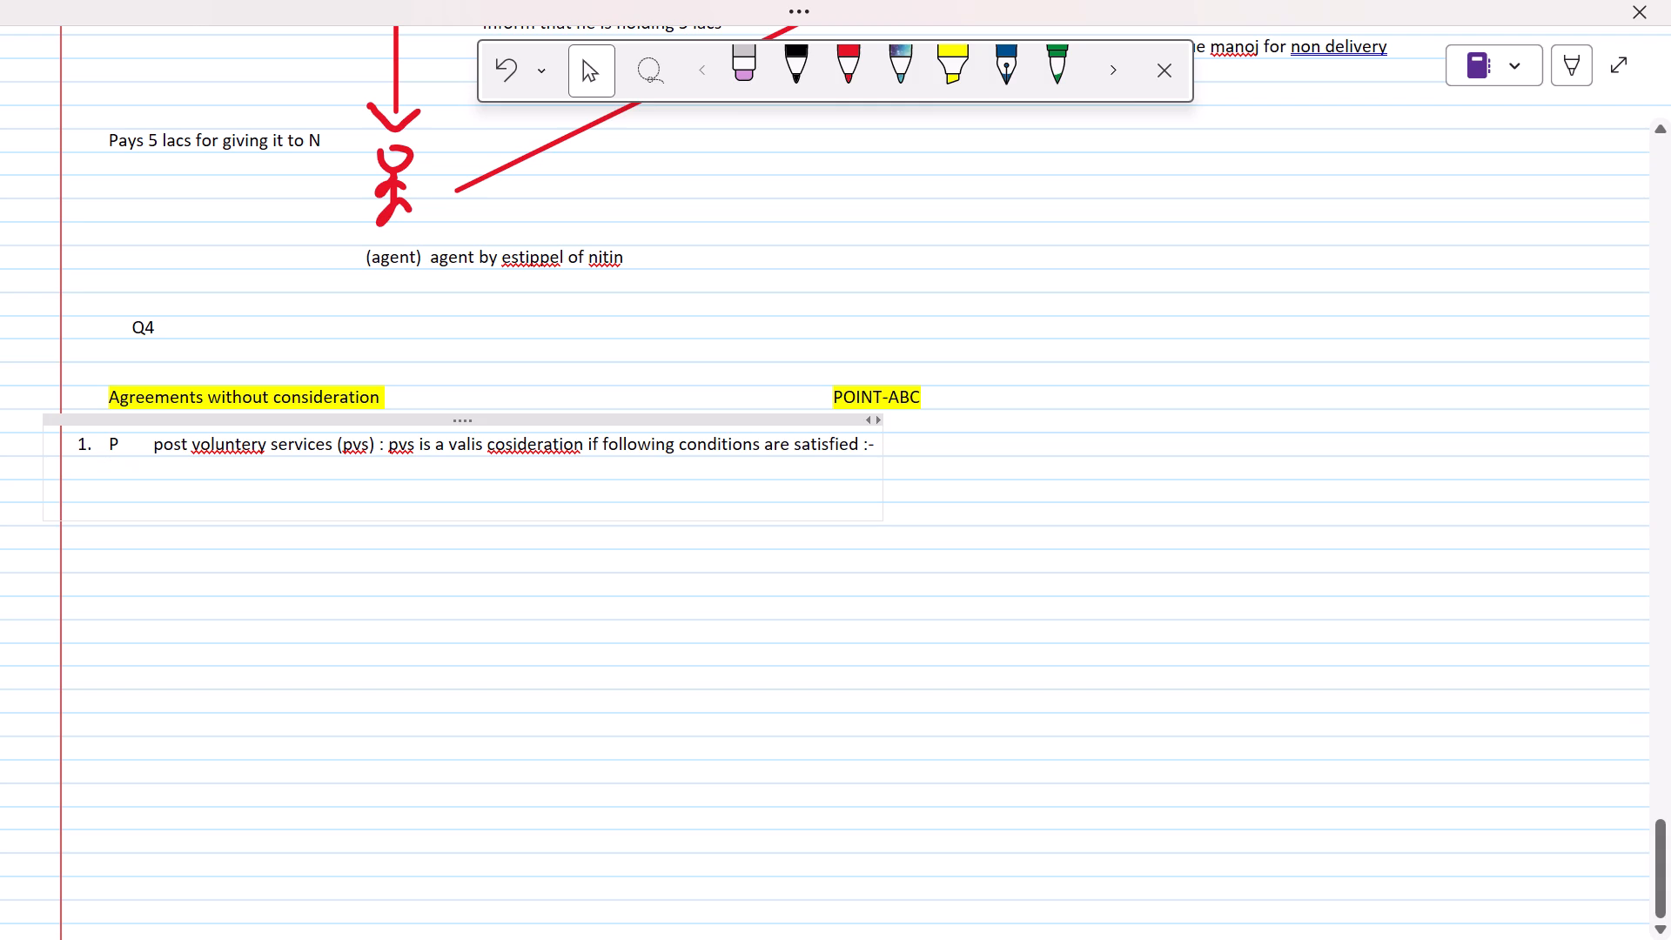
key("space")
key("space")
key("space")
key("space")
key("space")
key("space")
key("space")
key("space")
key("space")
key("space")
key("space")
key("space")
key("space")
key("space")
key("space")
key("space")
key("space")
key("space")
key("space")
key("space")
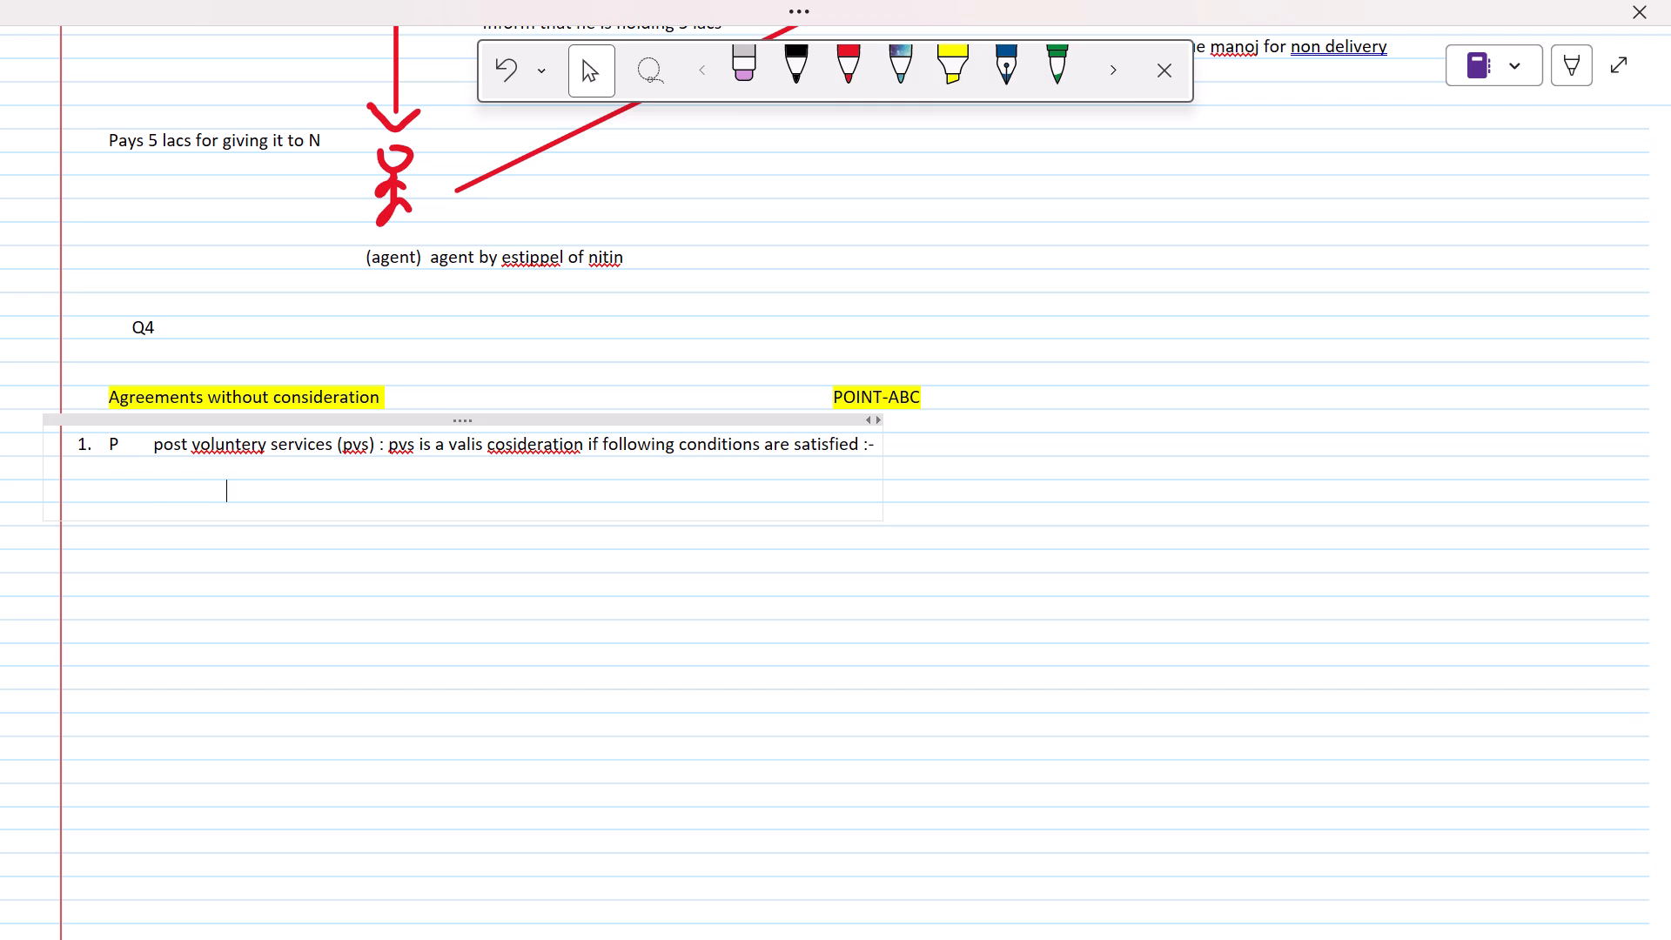
type("(a)")
key("space")
type("ser")
type("vices")
key("space")
type("were rendered vo")
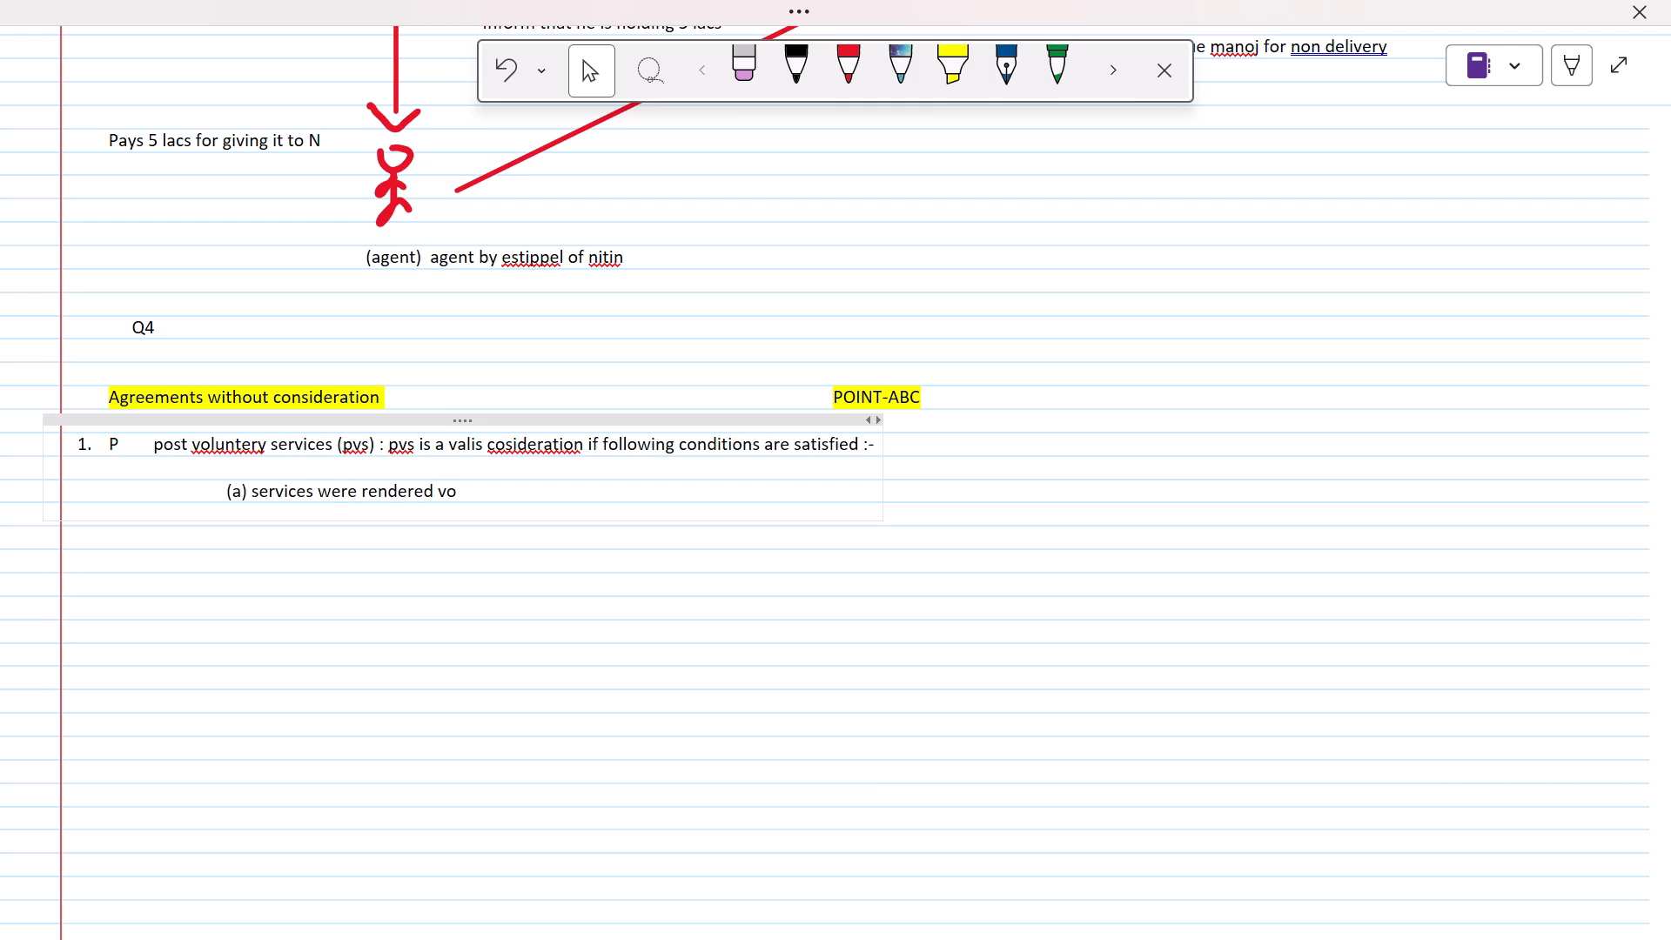
type("lunt")
type("ari")
type("y")
key("space")
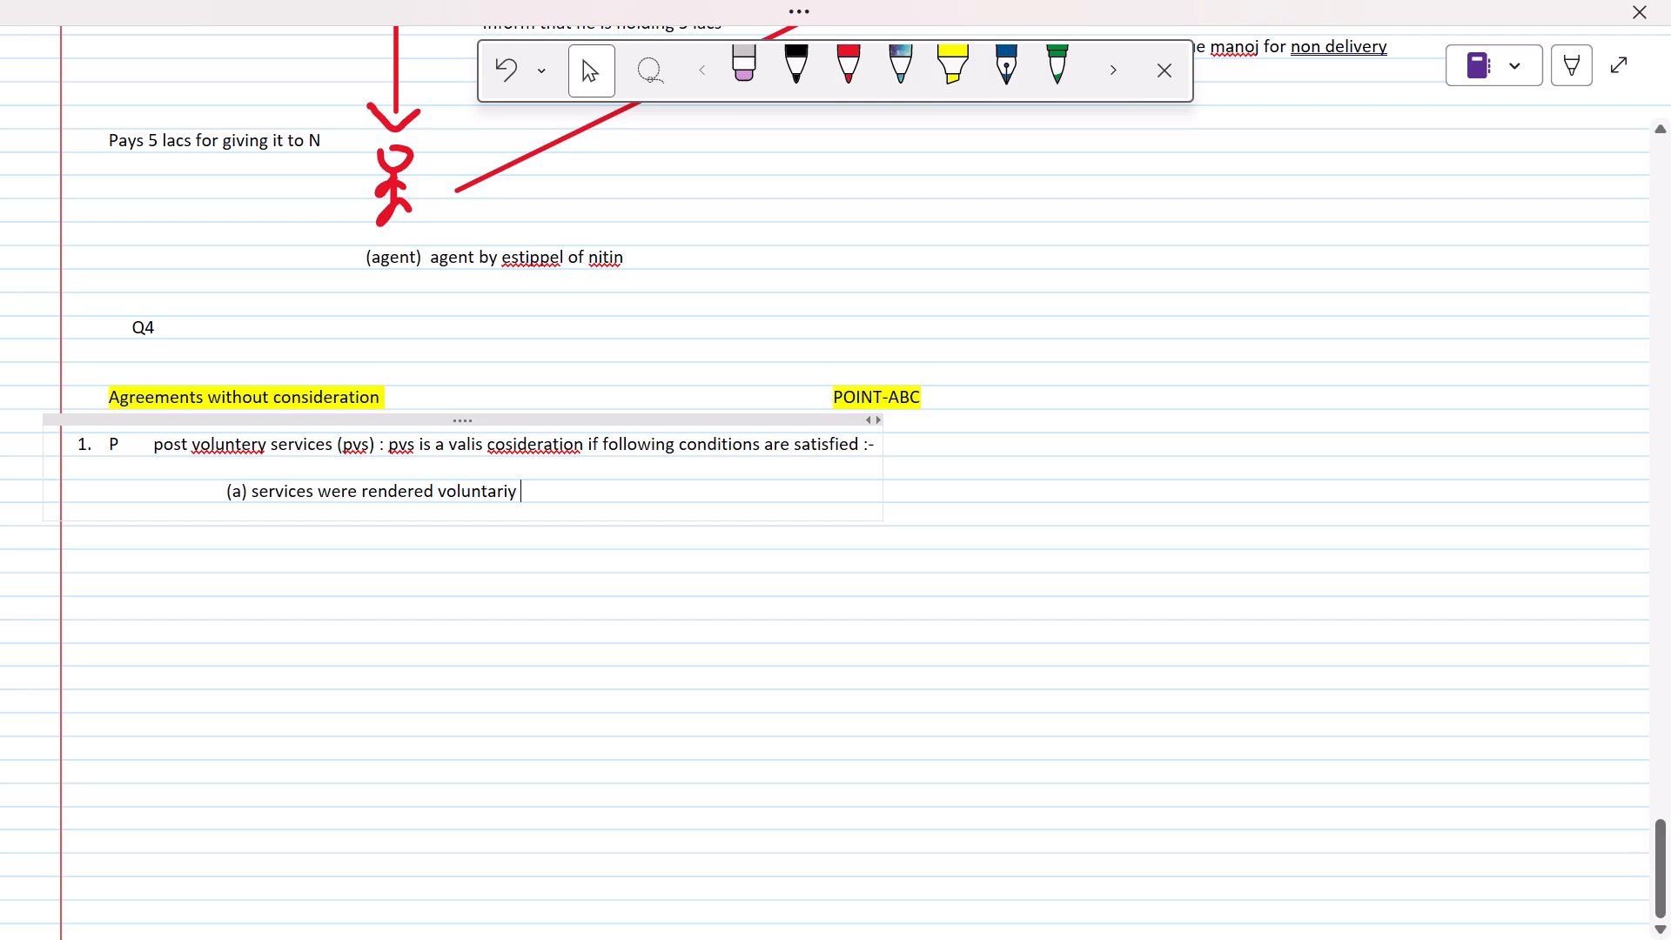
type("by promise")
key("space")
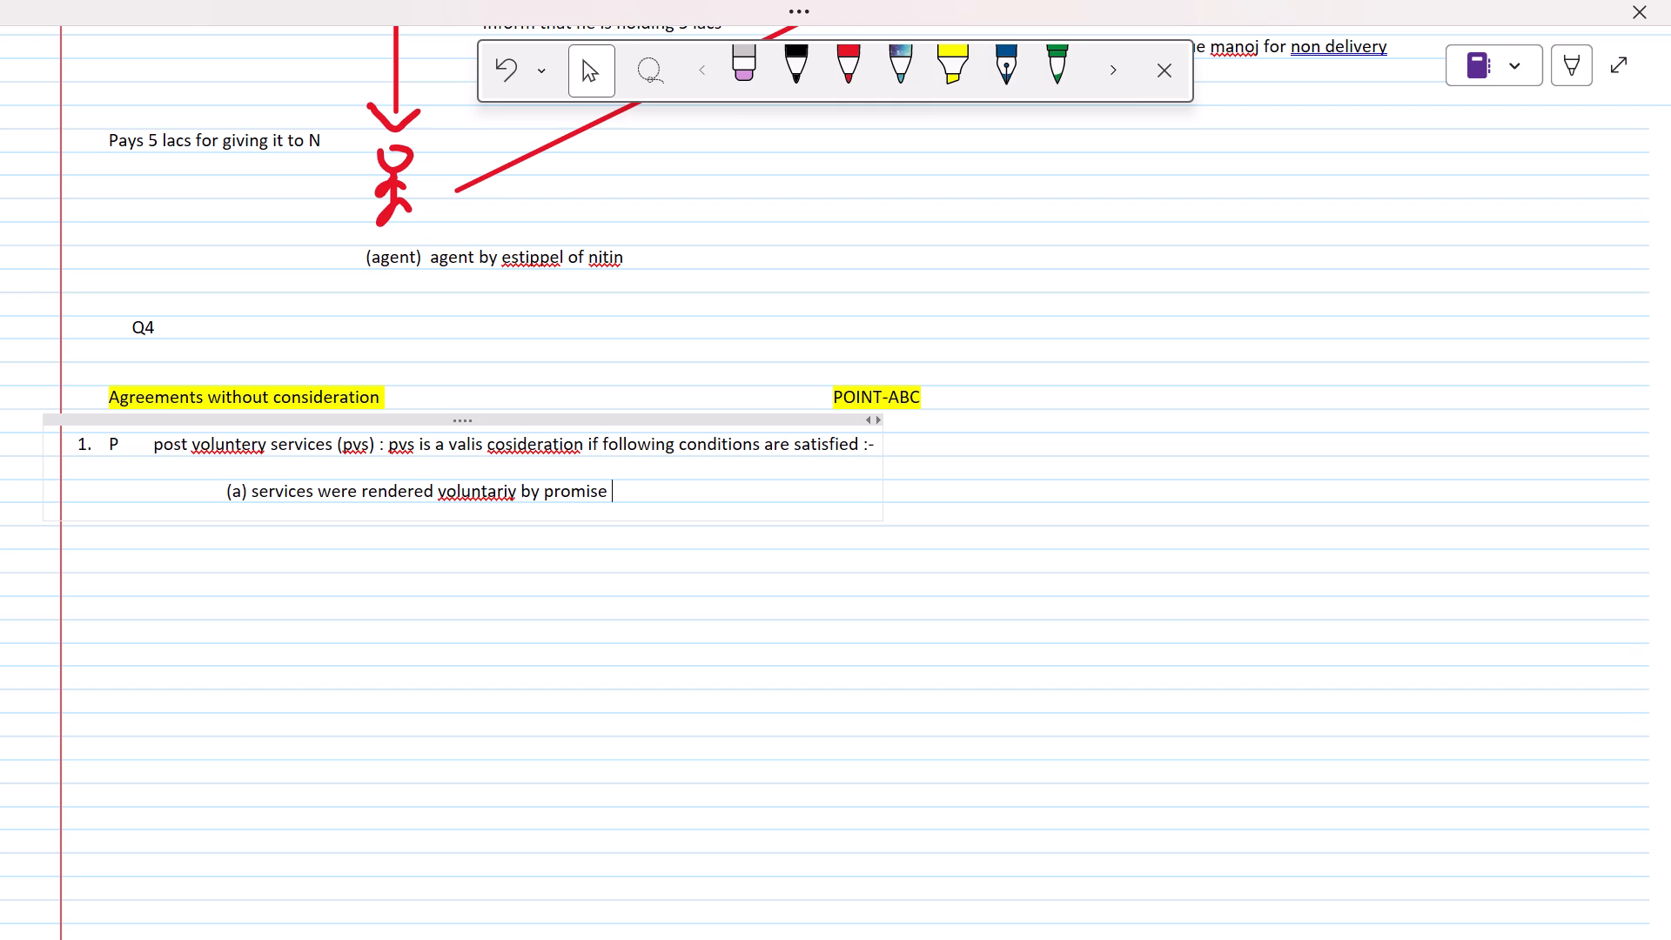
Add the line "(b) promisor later promise to pay compensation" below condition (a), indented to match it.
key("Return")
key("space")
key("space")
key("space")
key("space")
key("space")
key("space")
key("space")
key("space")
key("space")
key("space")
key("space")
key("space")
key("space")
key("space")
key("space")
key("space")
key("space")
key("space")
key("space")
key("space")
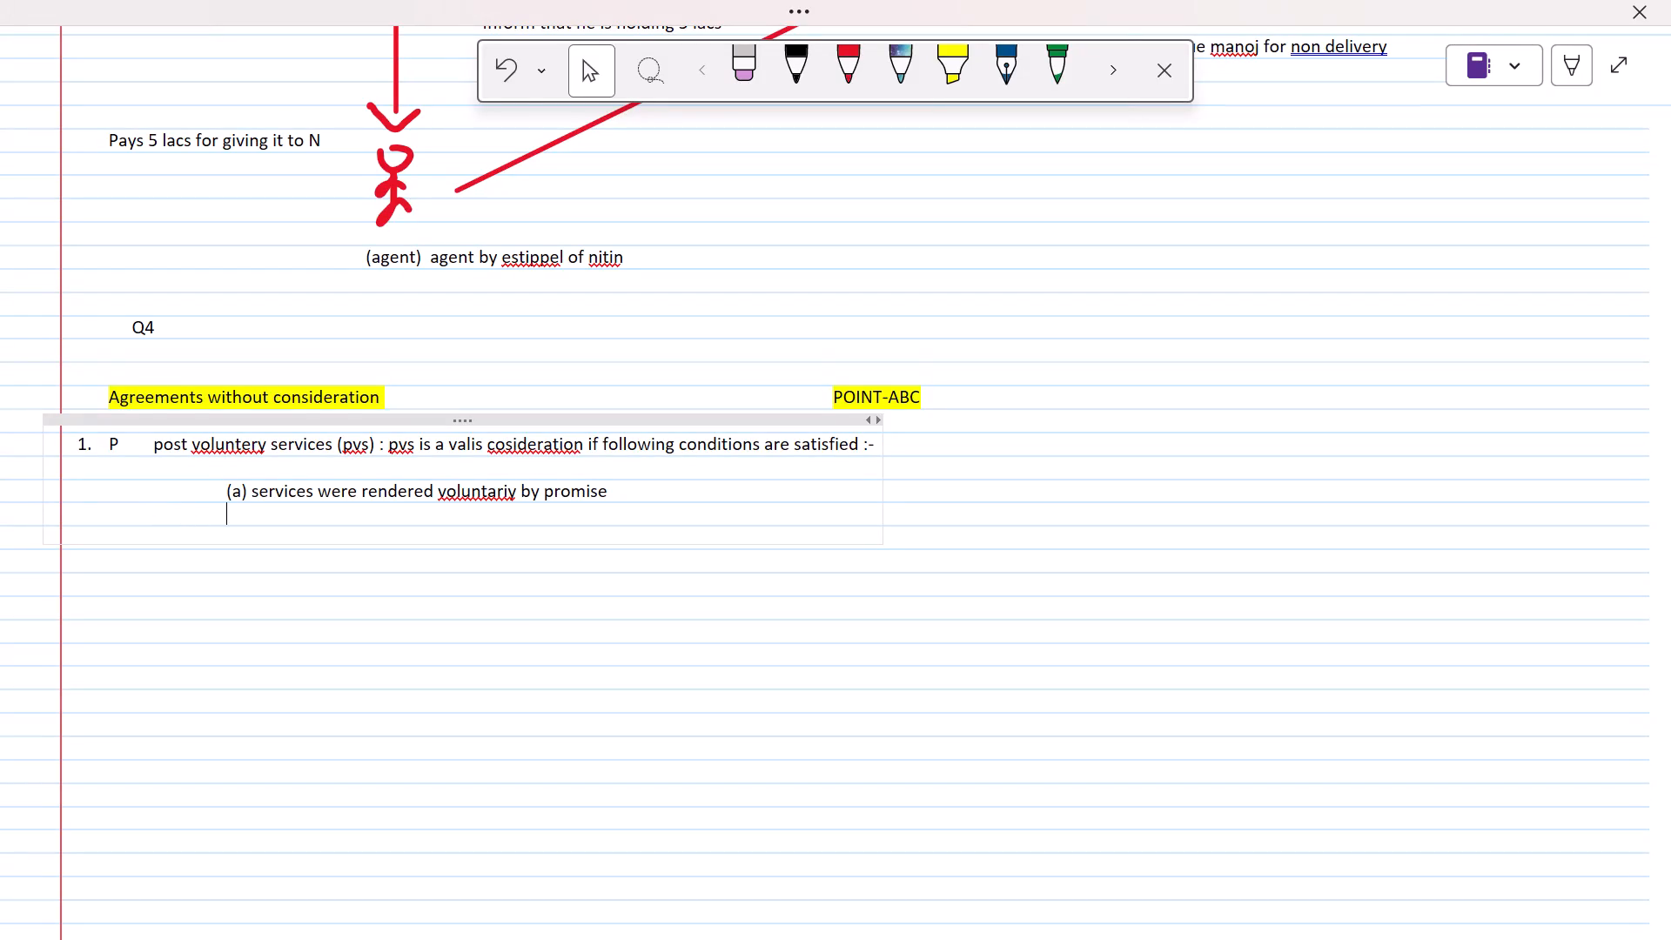
key("shift+parenleft")
type("b)")
key("space")
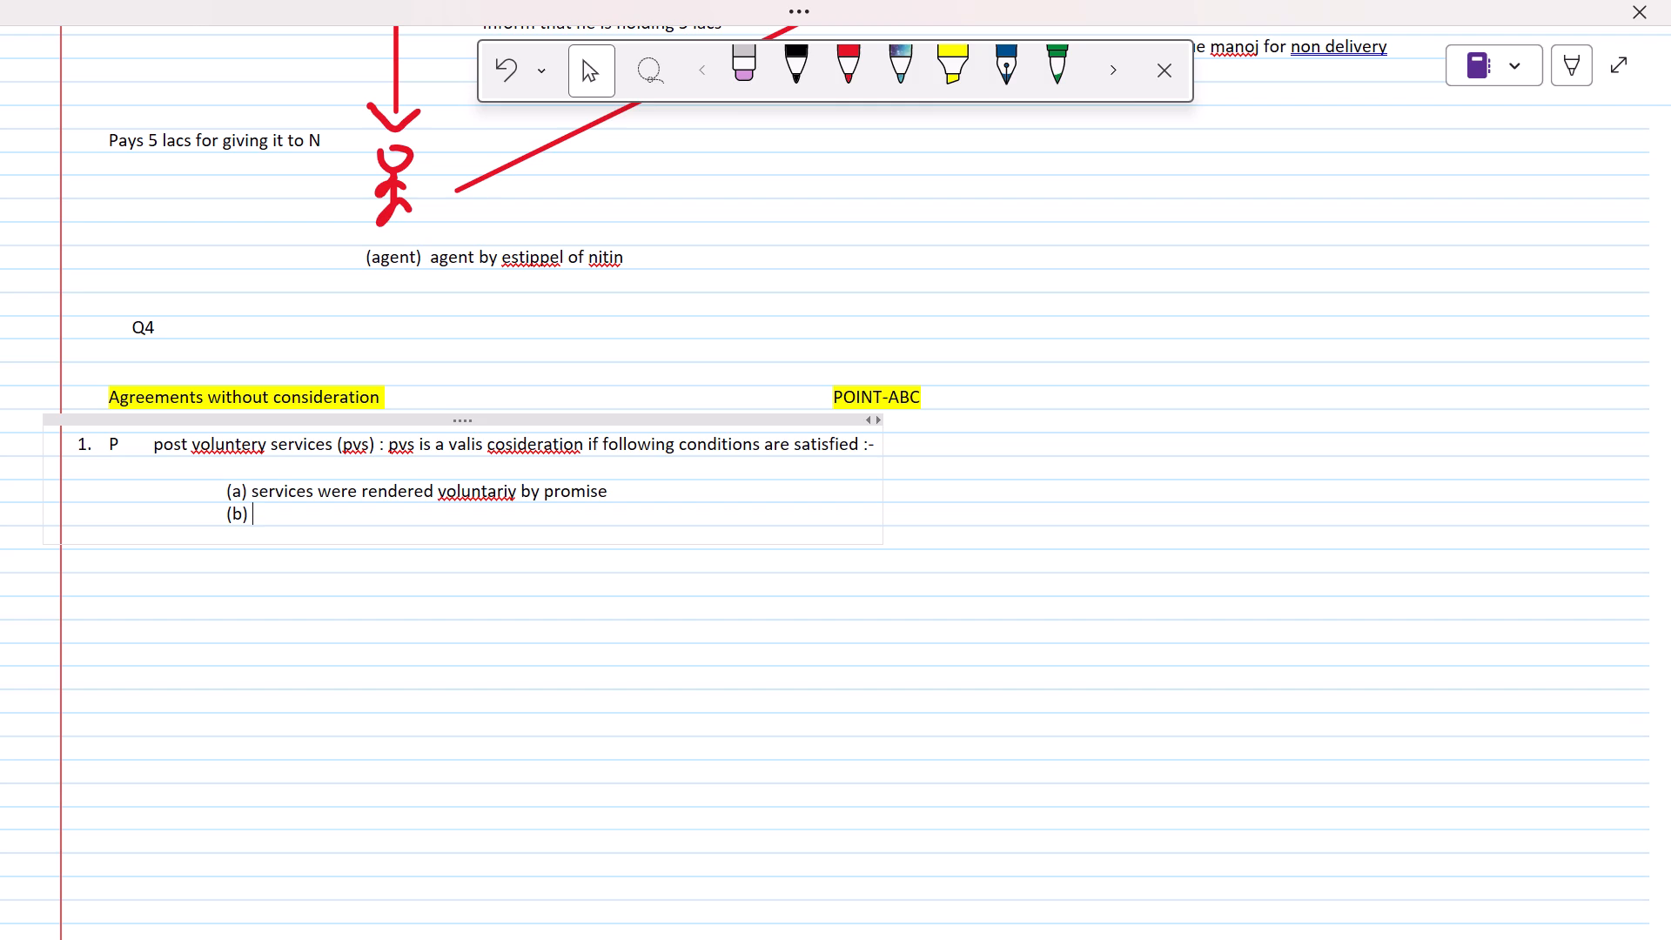
type("promisor p")
key("BackSpace")
type("later promsie")
key("space")
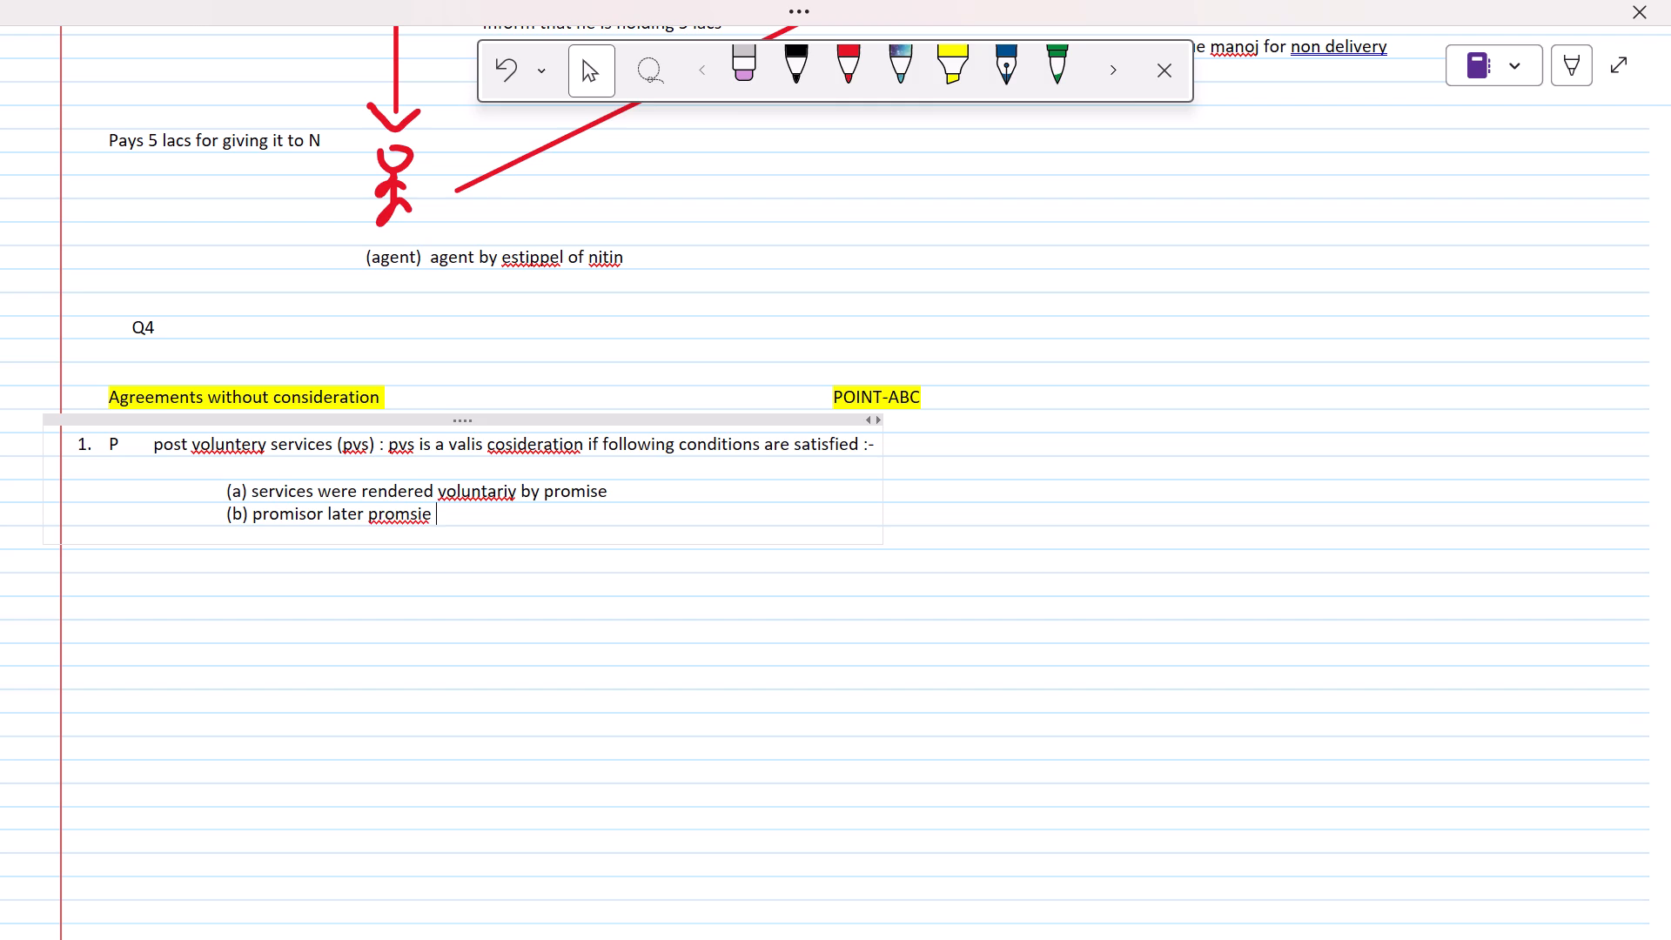
key("BackSpace")
key("BackSpace")
key("BackSpace")
key("BackSpace")
type("ise to pay com")
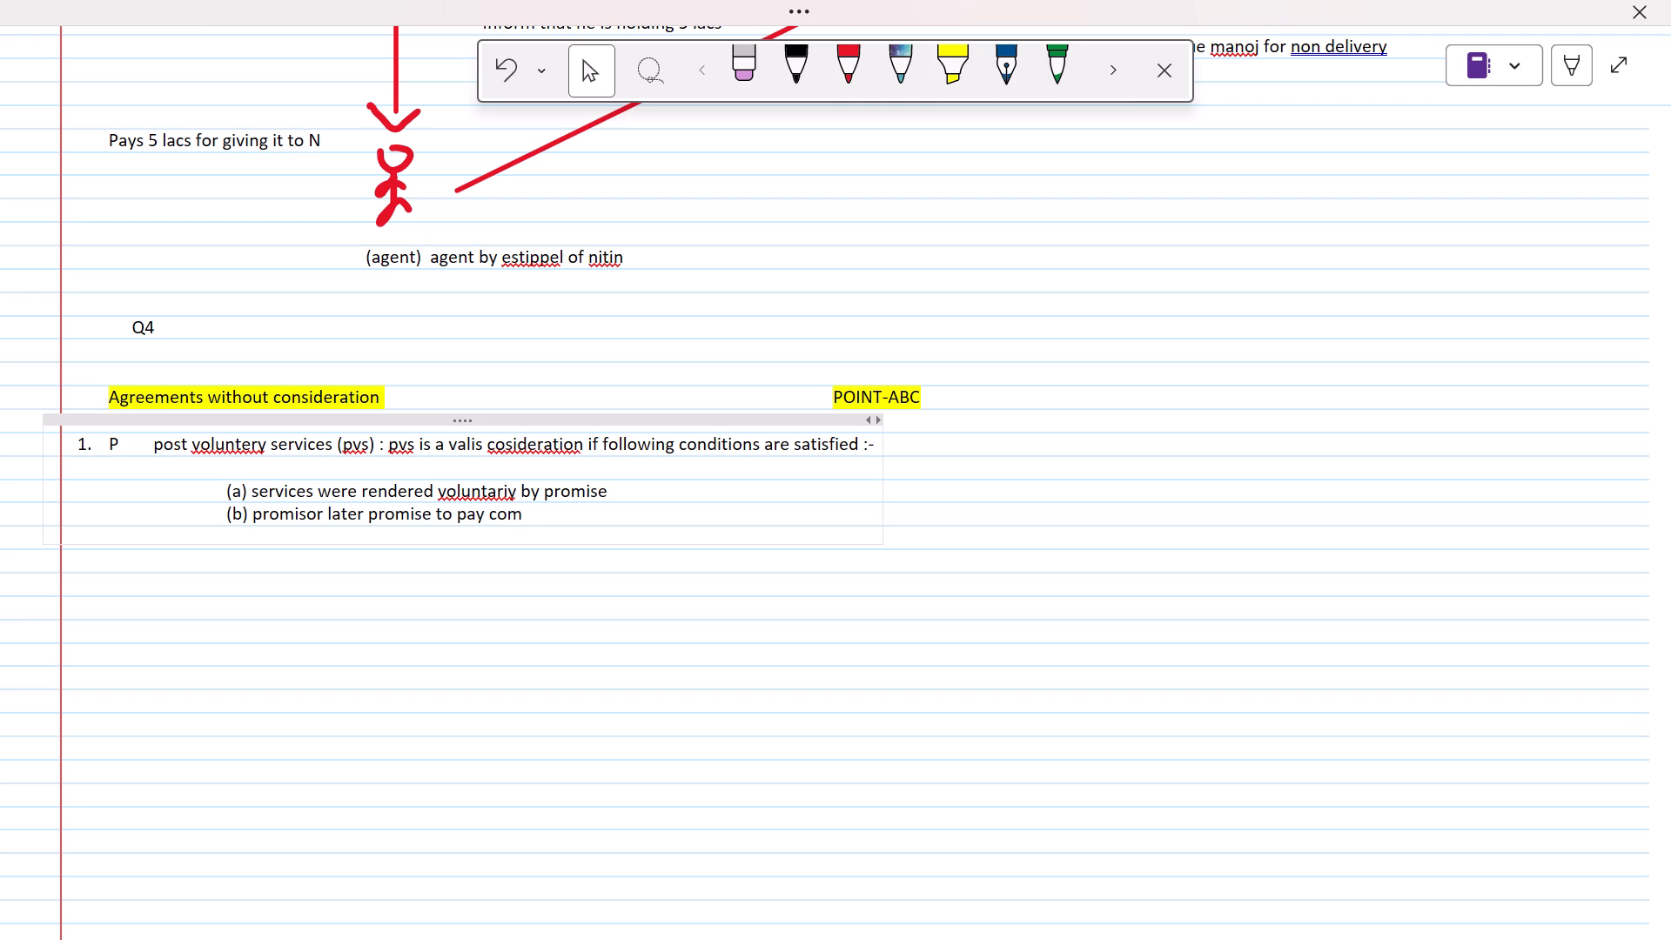
key("t")
key("BackSpace")
key("p")
type("ensatiom")
key("space")
key("BackSpace")
key("BackSpace")
type("n")
key("space")
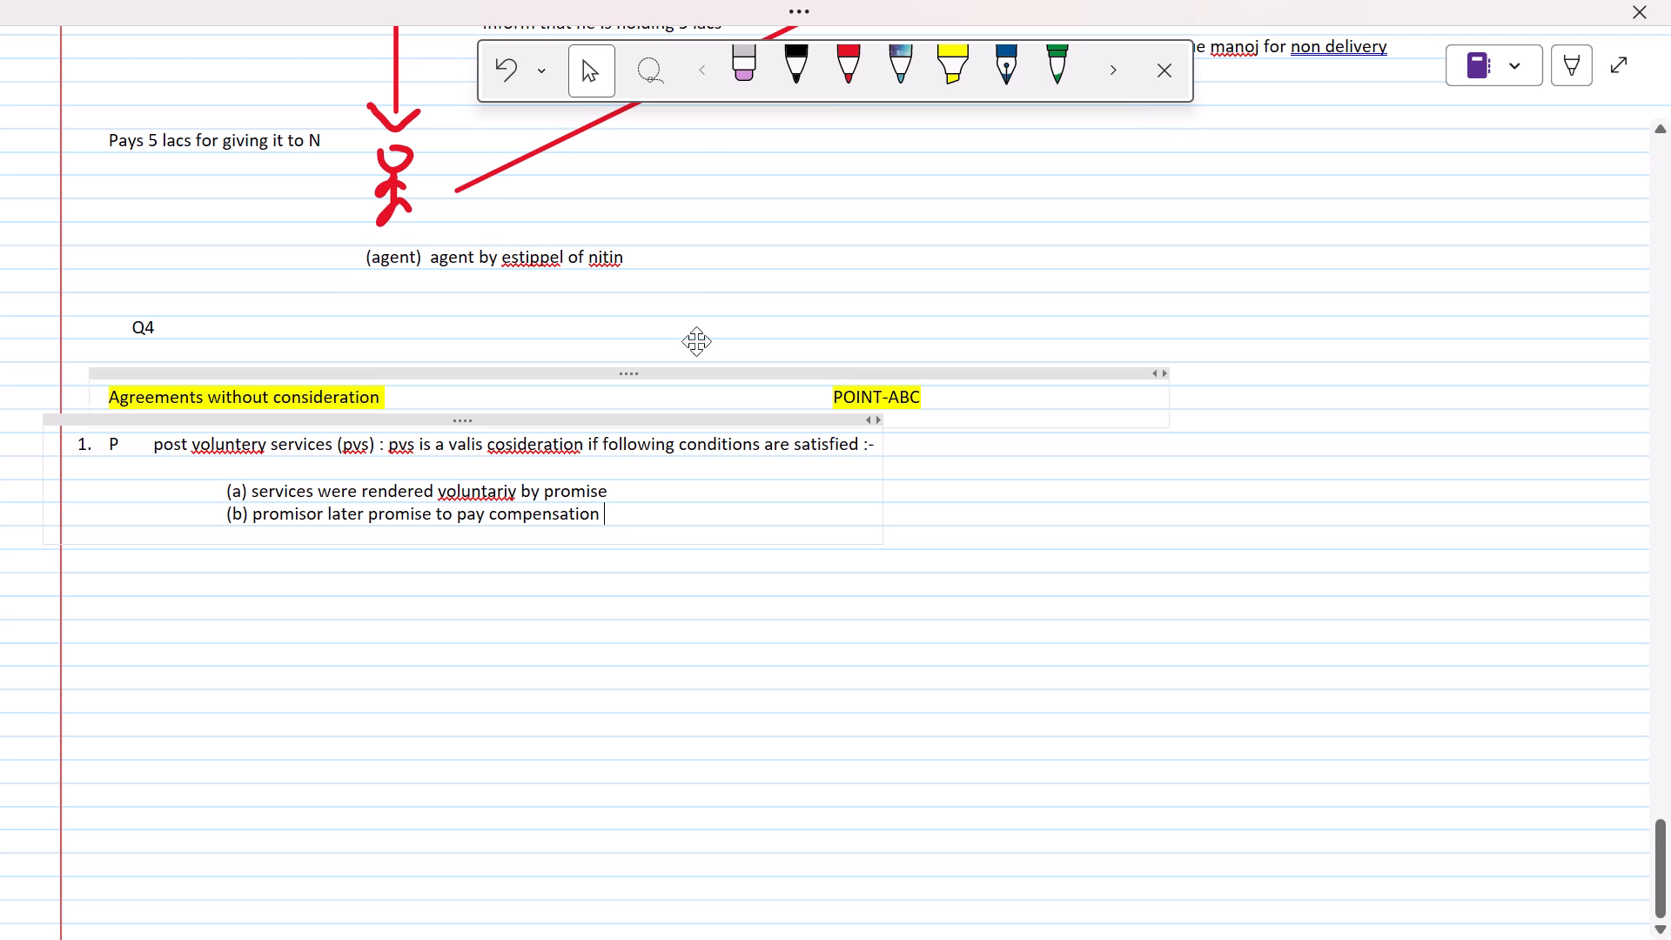
Draw a small stick figure with the red pen below condition (b), near the start of the line.
left_click(841, 48)
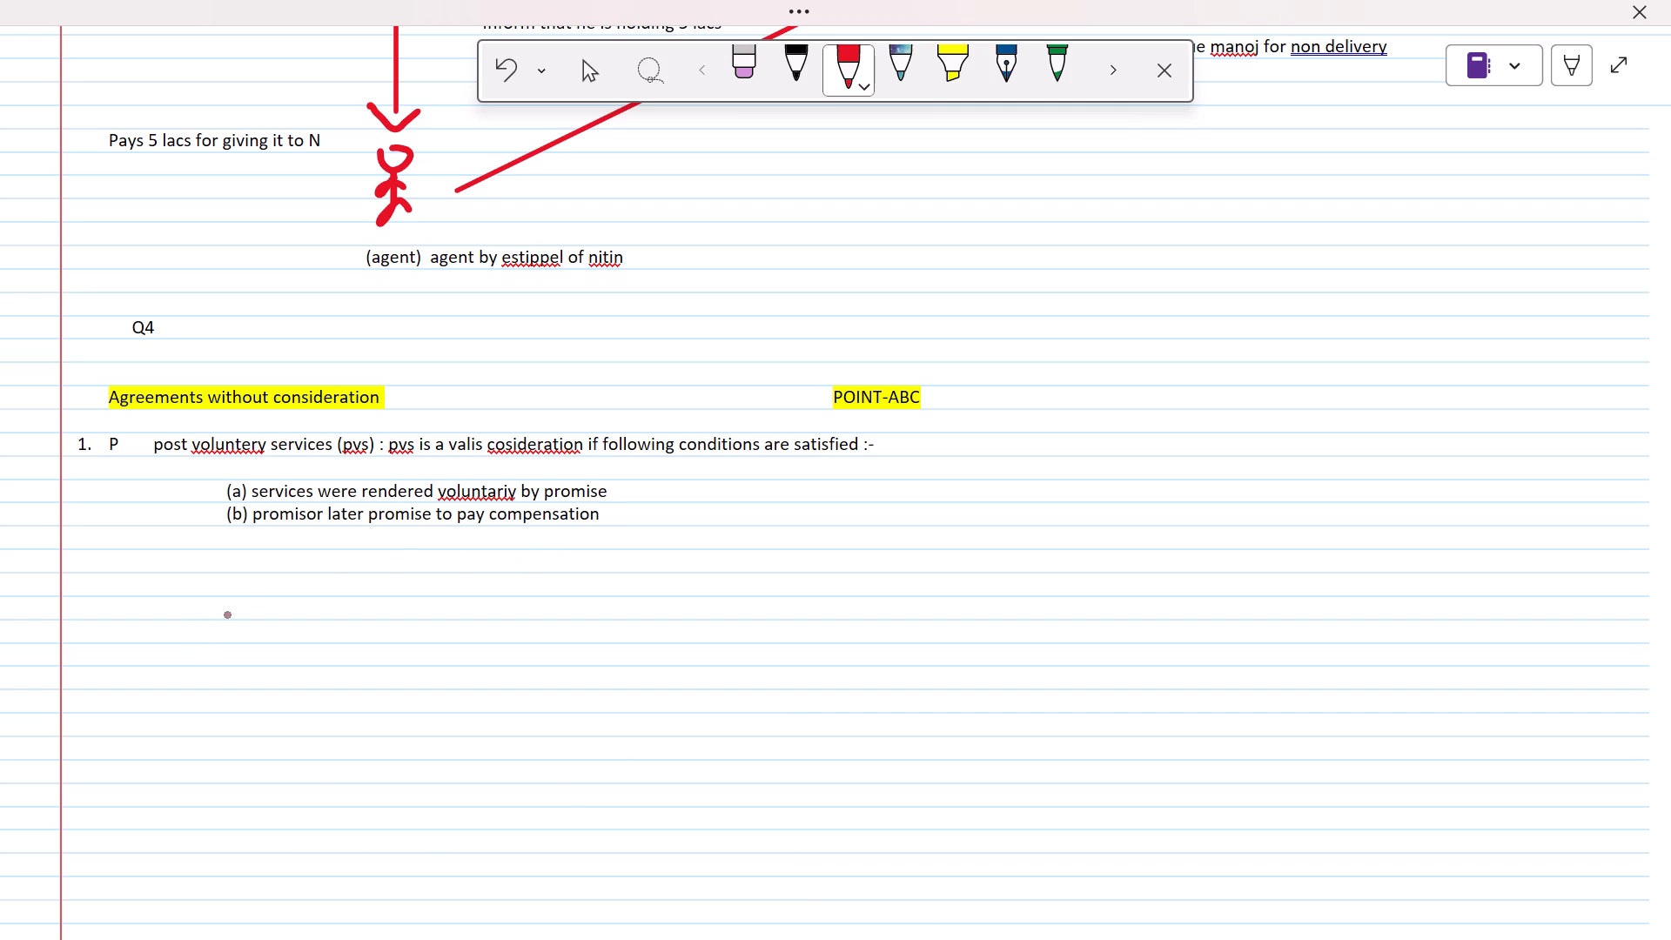
left_click(191, 572)
left_click_drag(197, 598, 202, 630)
left_click_drag(202, 630, 205, 625)
left_click_drag(193, 602, 208, 601)
Draw a second red stick figure level with the first, below the end of the item 1 text.
left_click_drag(815, 557, 806, 557)
left_click_drag(806, 557, 806, 564)
left_click_drag(823, 568, 829, 590)
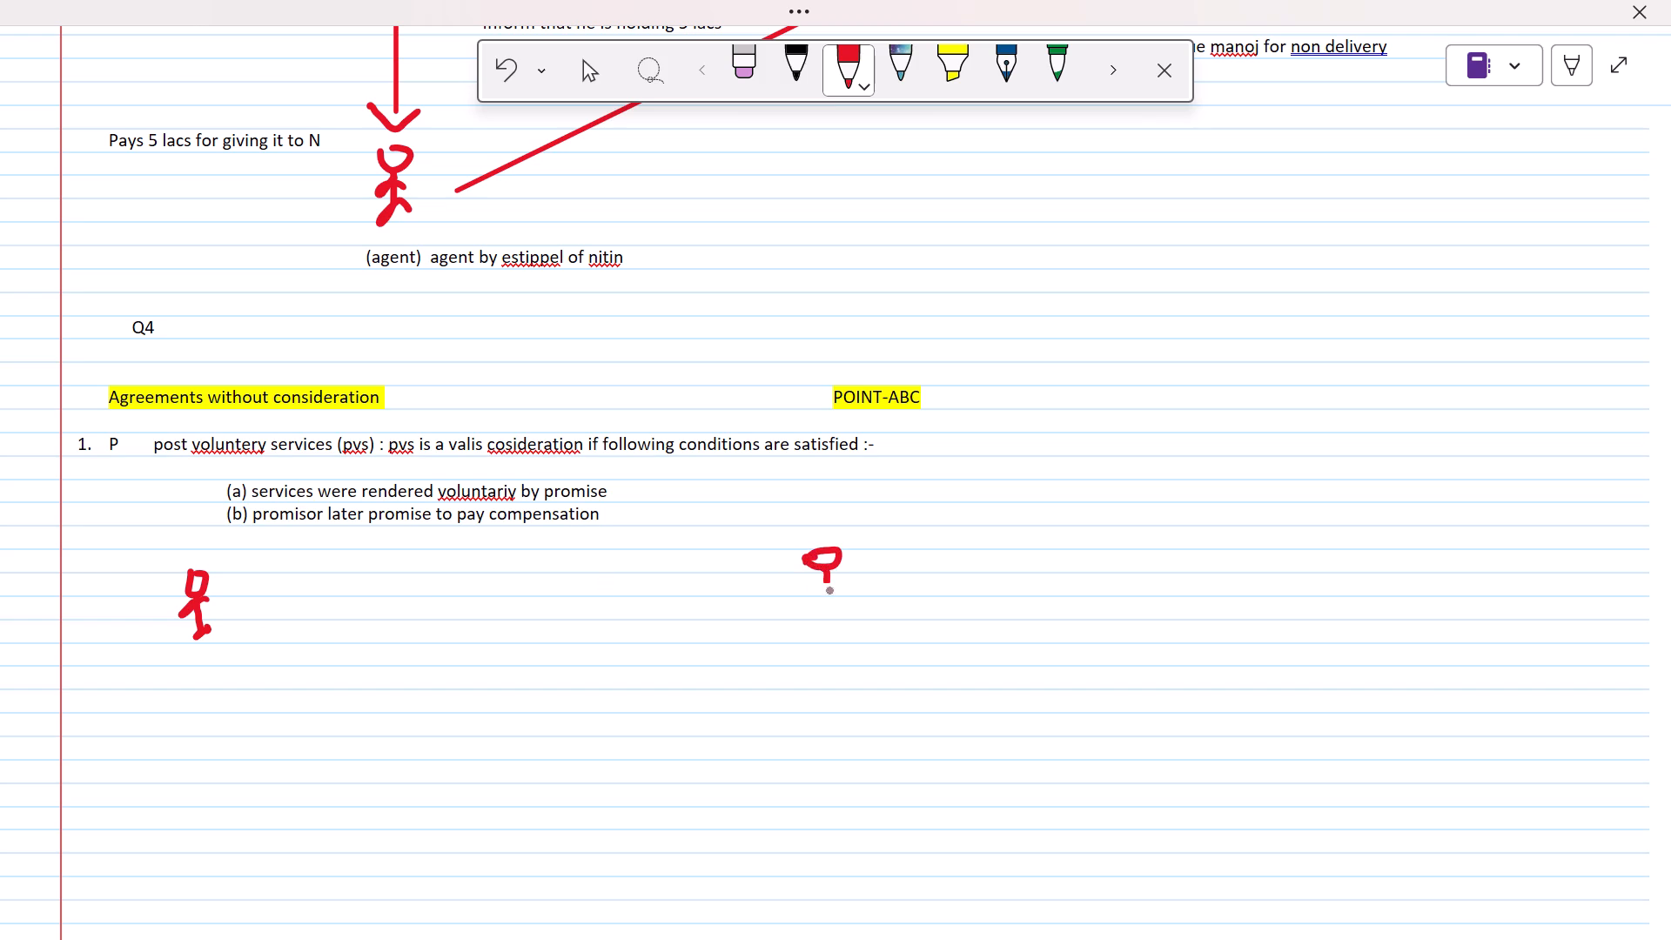
left_click_drag(829, 590, 842, 610)
left_click_drag(829, 589, 842, 596)
Draw a straight horizontal red arrow from the first stick figure to the second one, with the arrowhead at the second.
left_click_drag(238, 611, 601, 626)
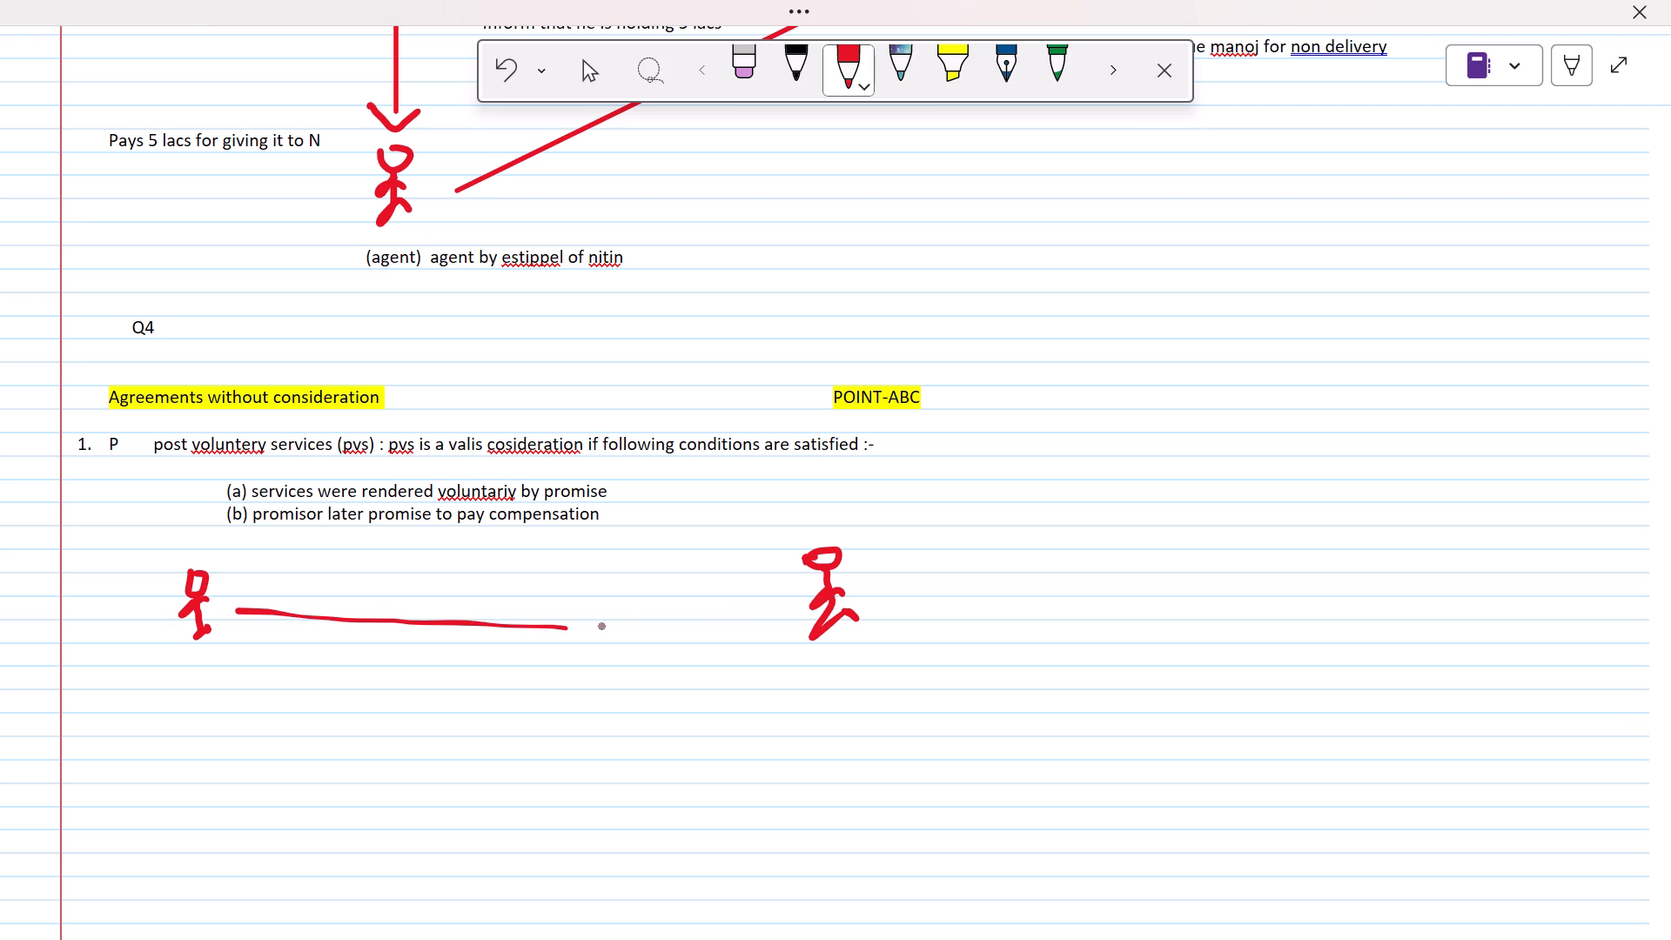
left_click_drag(601, 626, 740, 616)
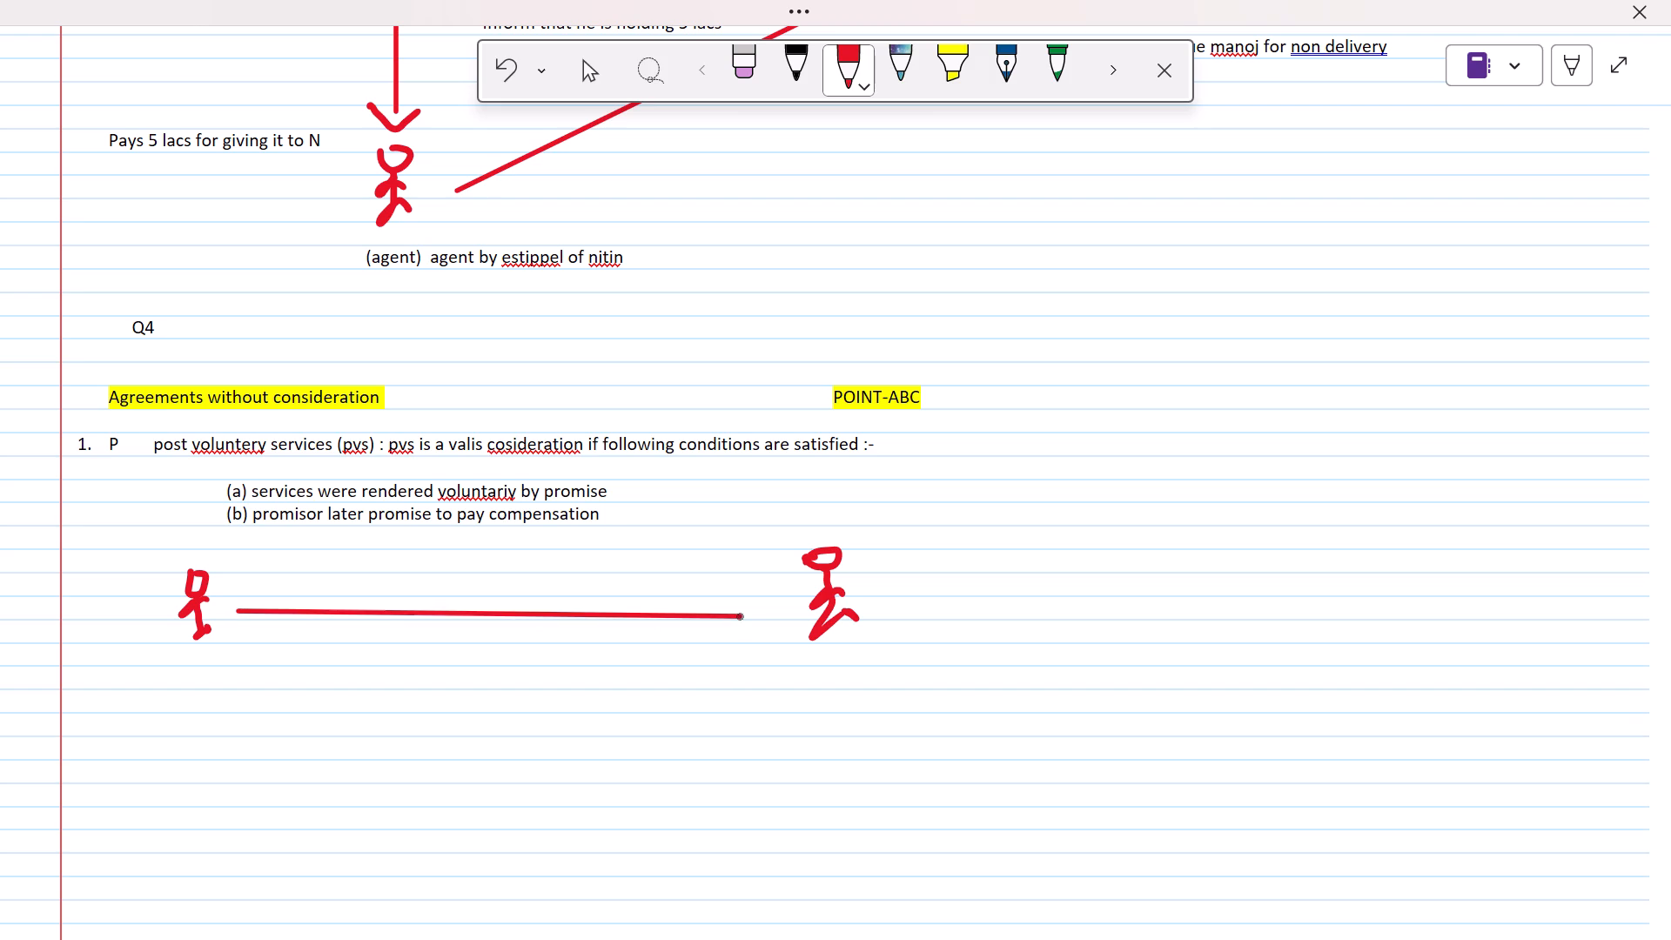
left_click_drag(740, 616, 754, 603)
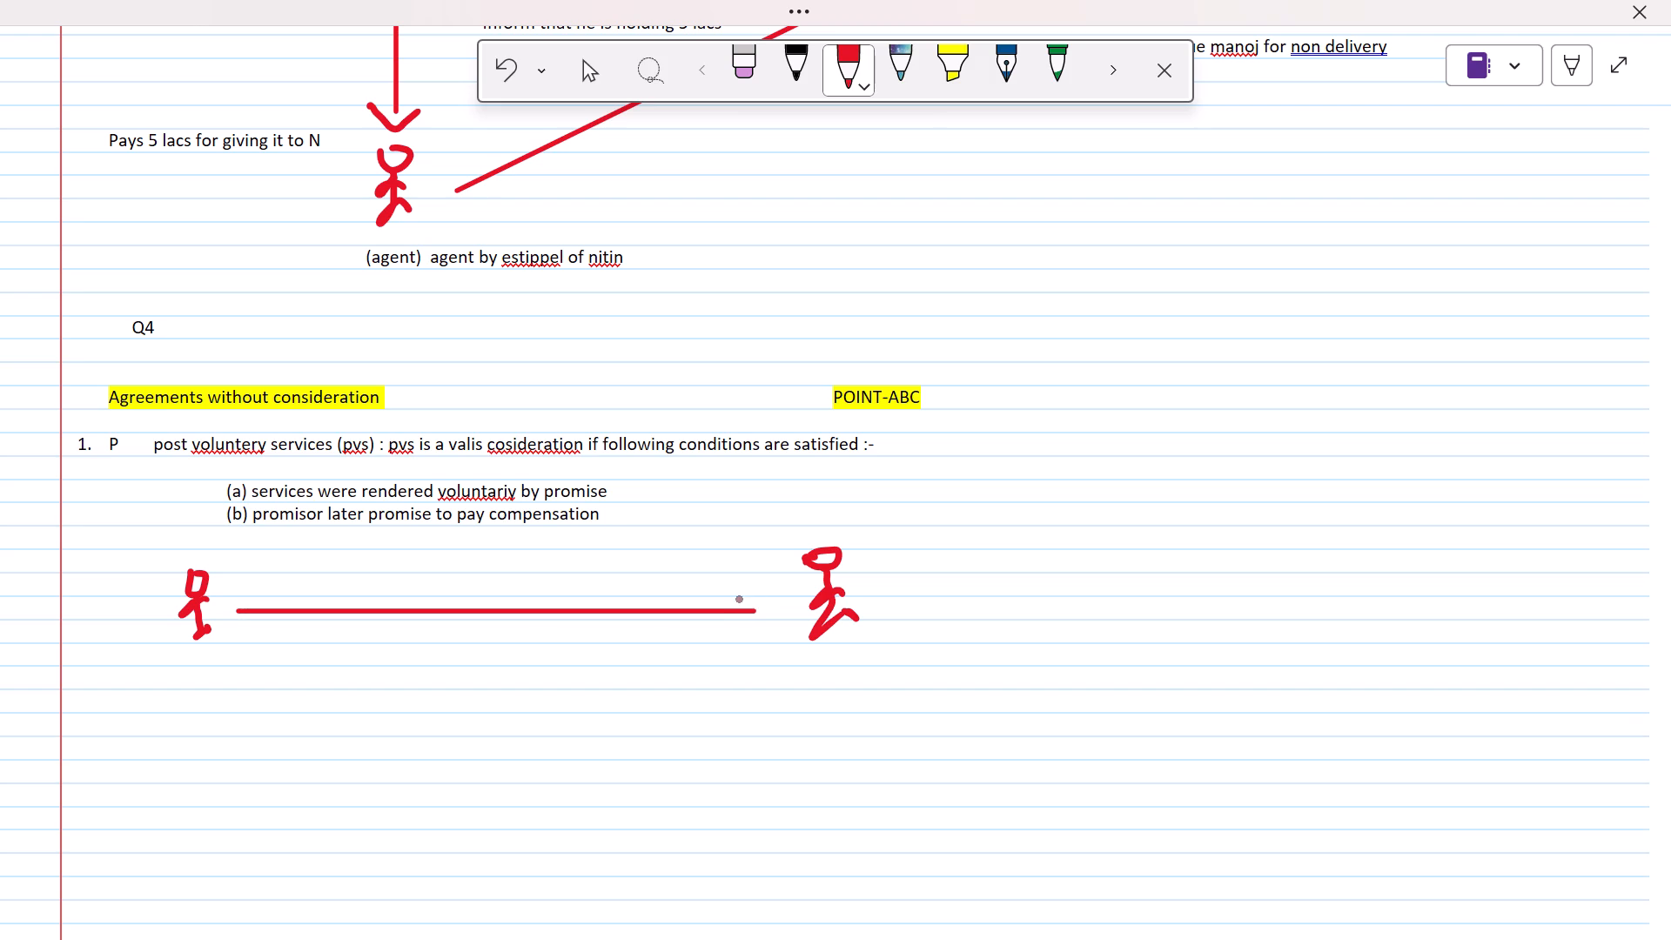
left_click_drag(739, 599, 750, 625)
Draw a light blue arrow going down from the second stick figure and back horizontally toward the area below the first.
left_click(1106, 55)
left_click(1064, 65)
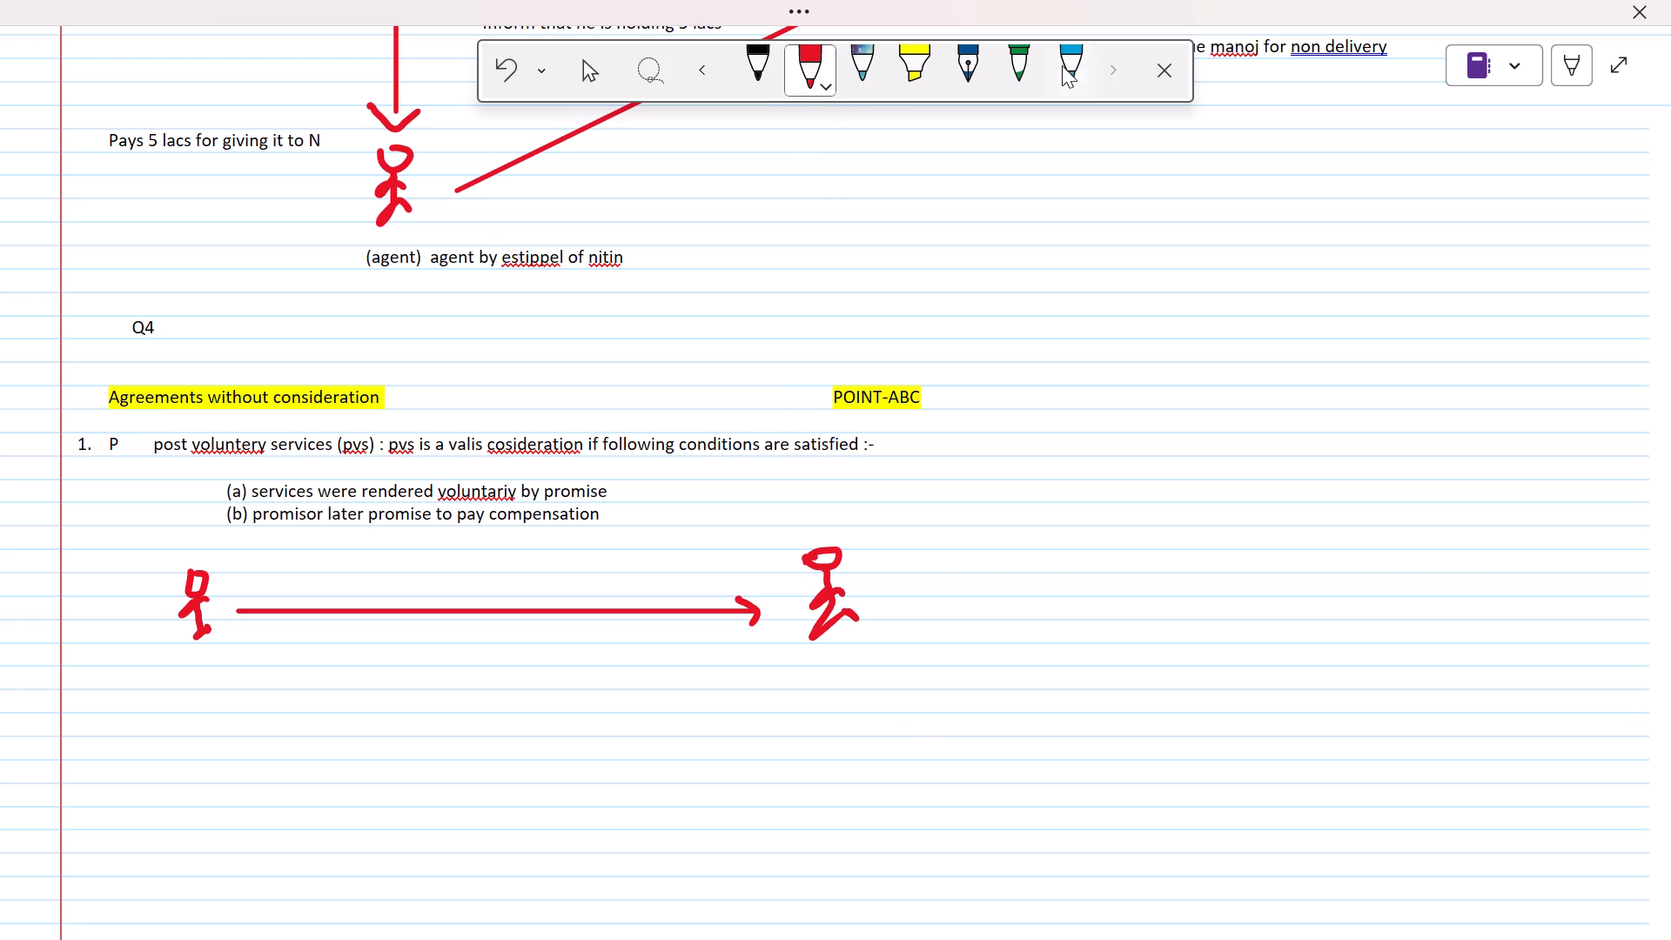
left_click_drag(847, 652, 856, 697)
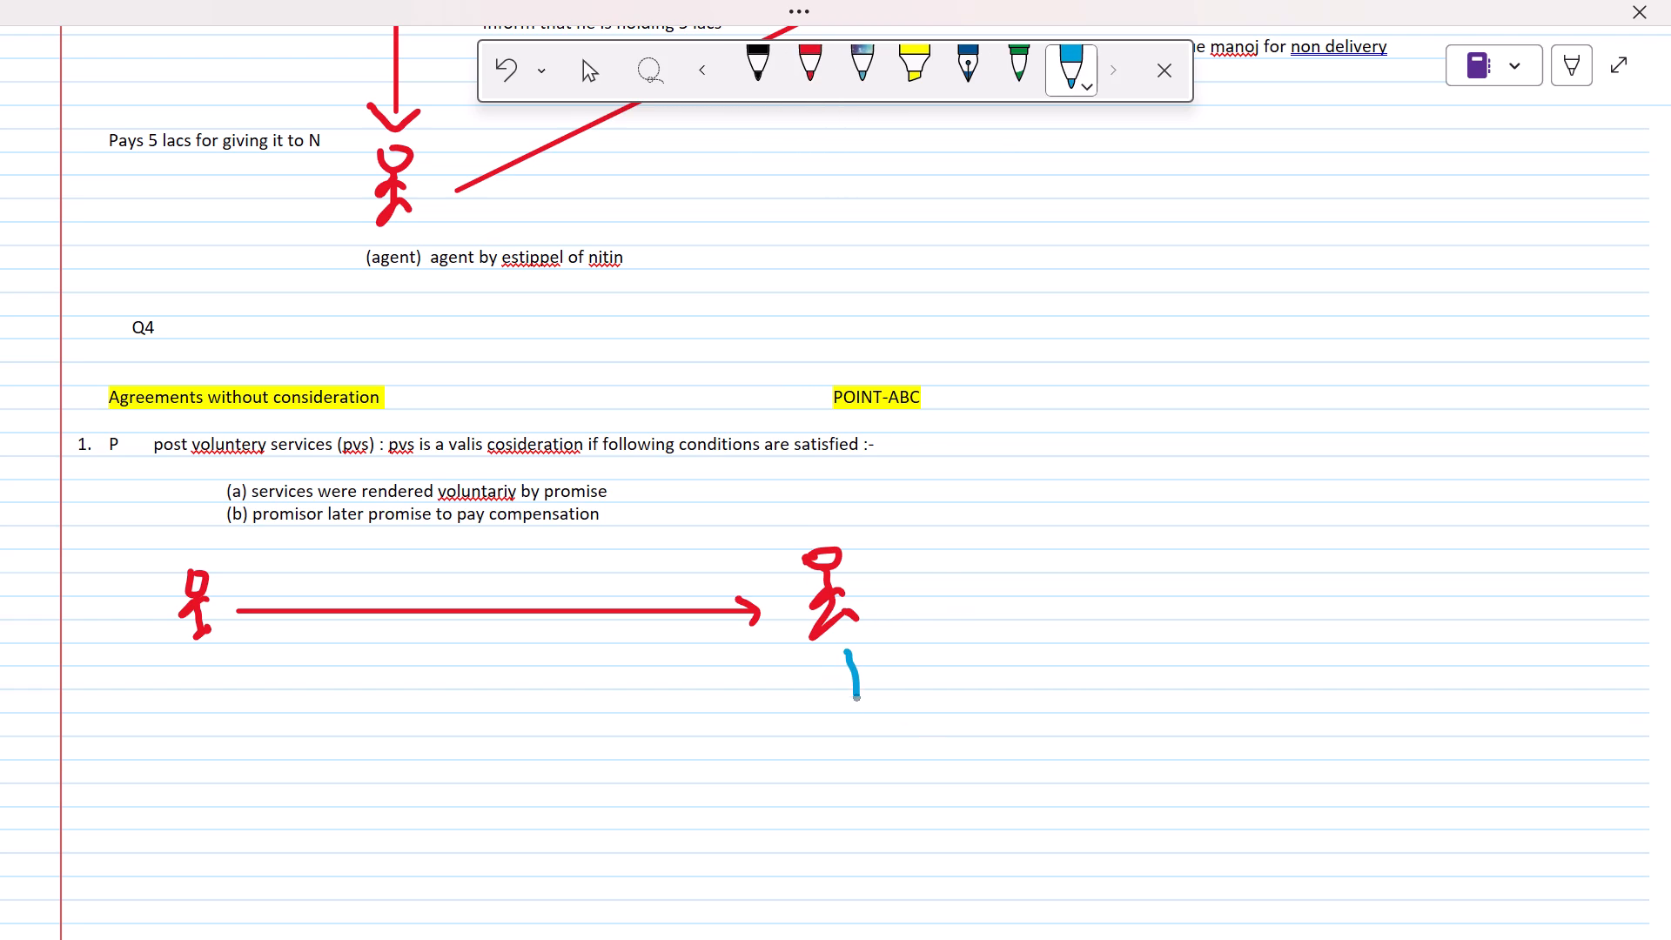
left_click_drag(856, 697, 493, 780)
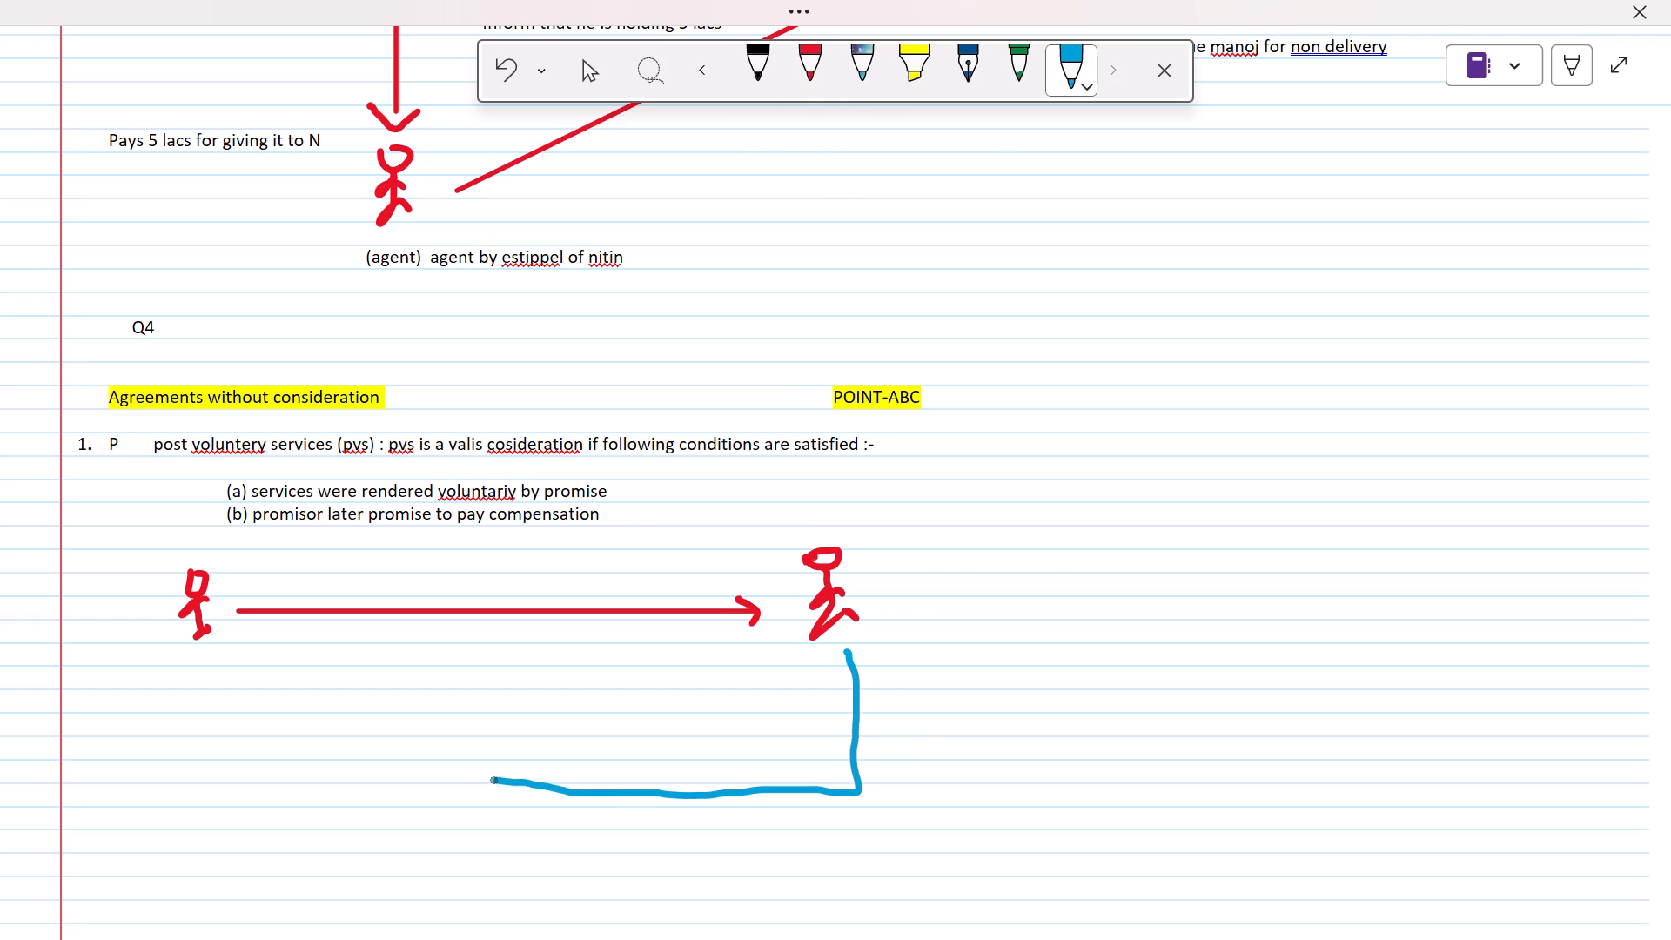
left_click_drag(493, 780, 287, 778)
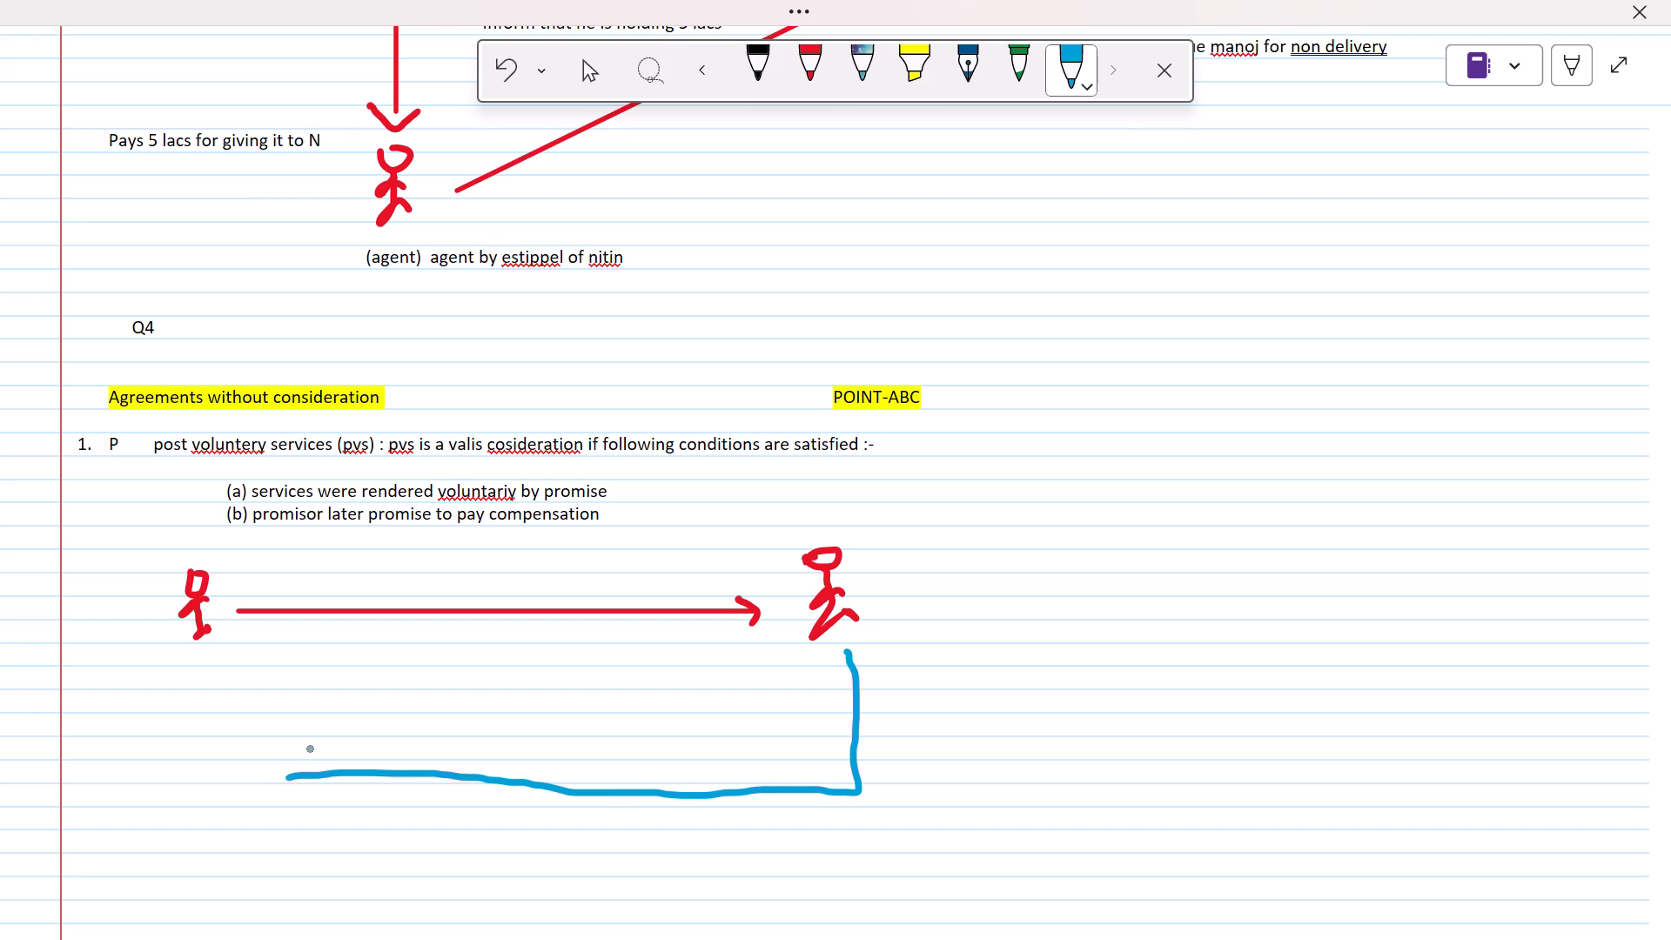
left_click_drag(311, 748, 312, 786)
Add the text "Pvc= wins the leal case for nephew" just above the red arrow.
left_click(581, 77)
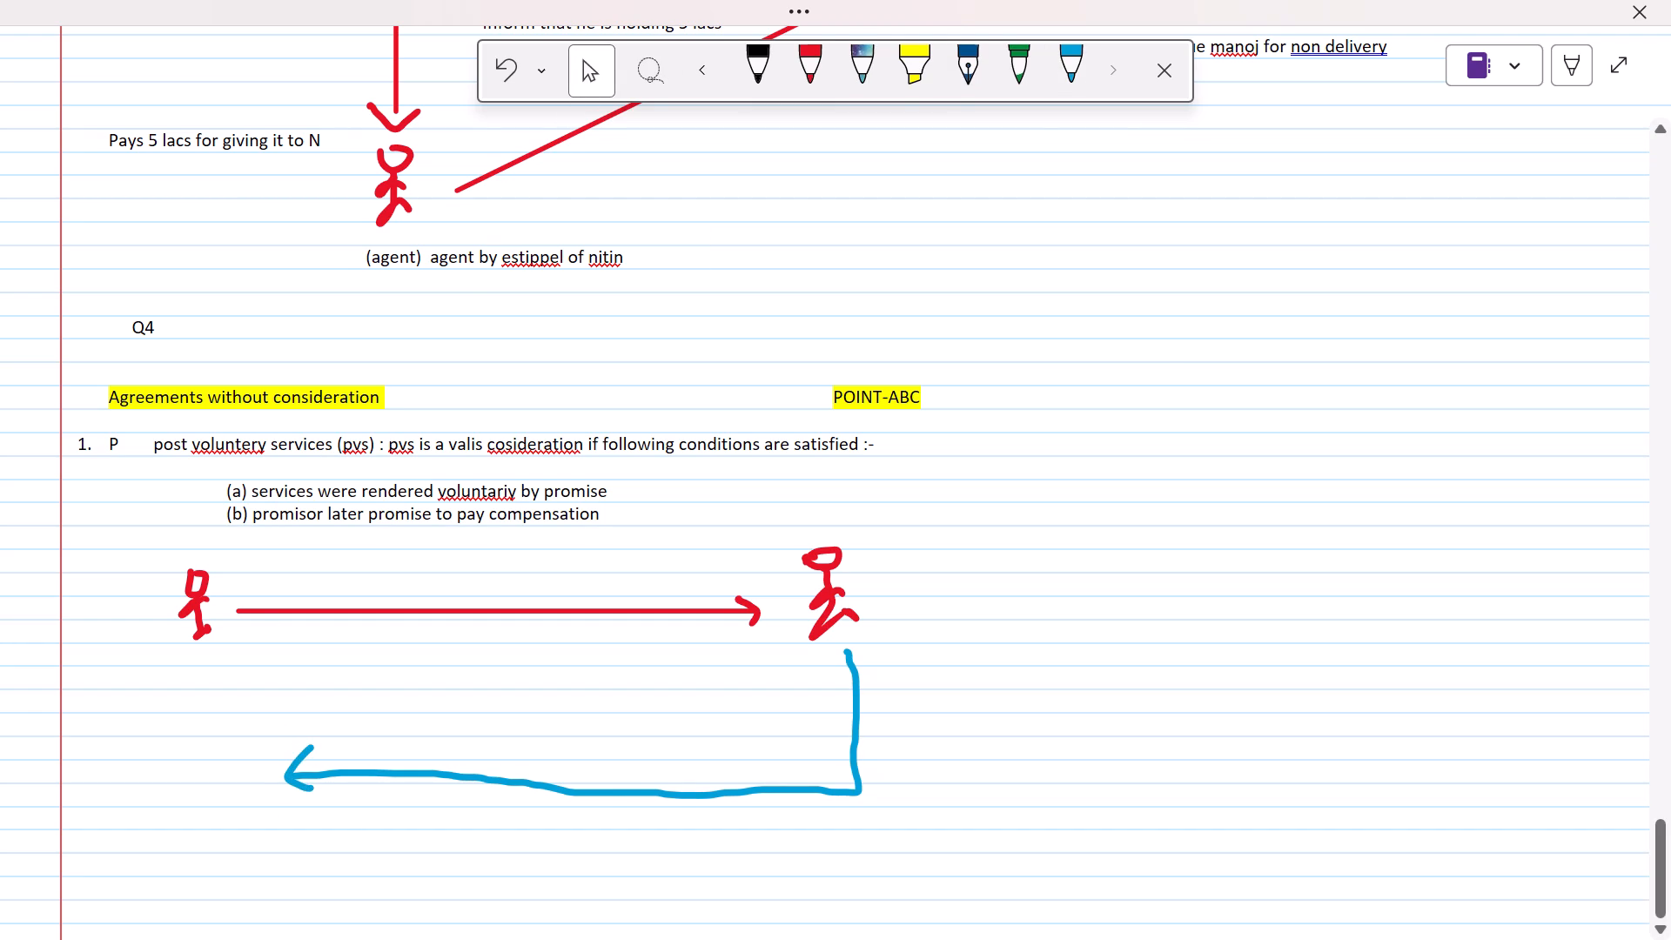
left_click(377, 586)
left_click(264, 582)
type("pvc")
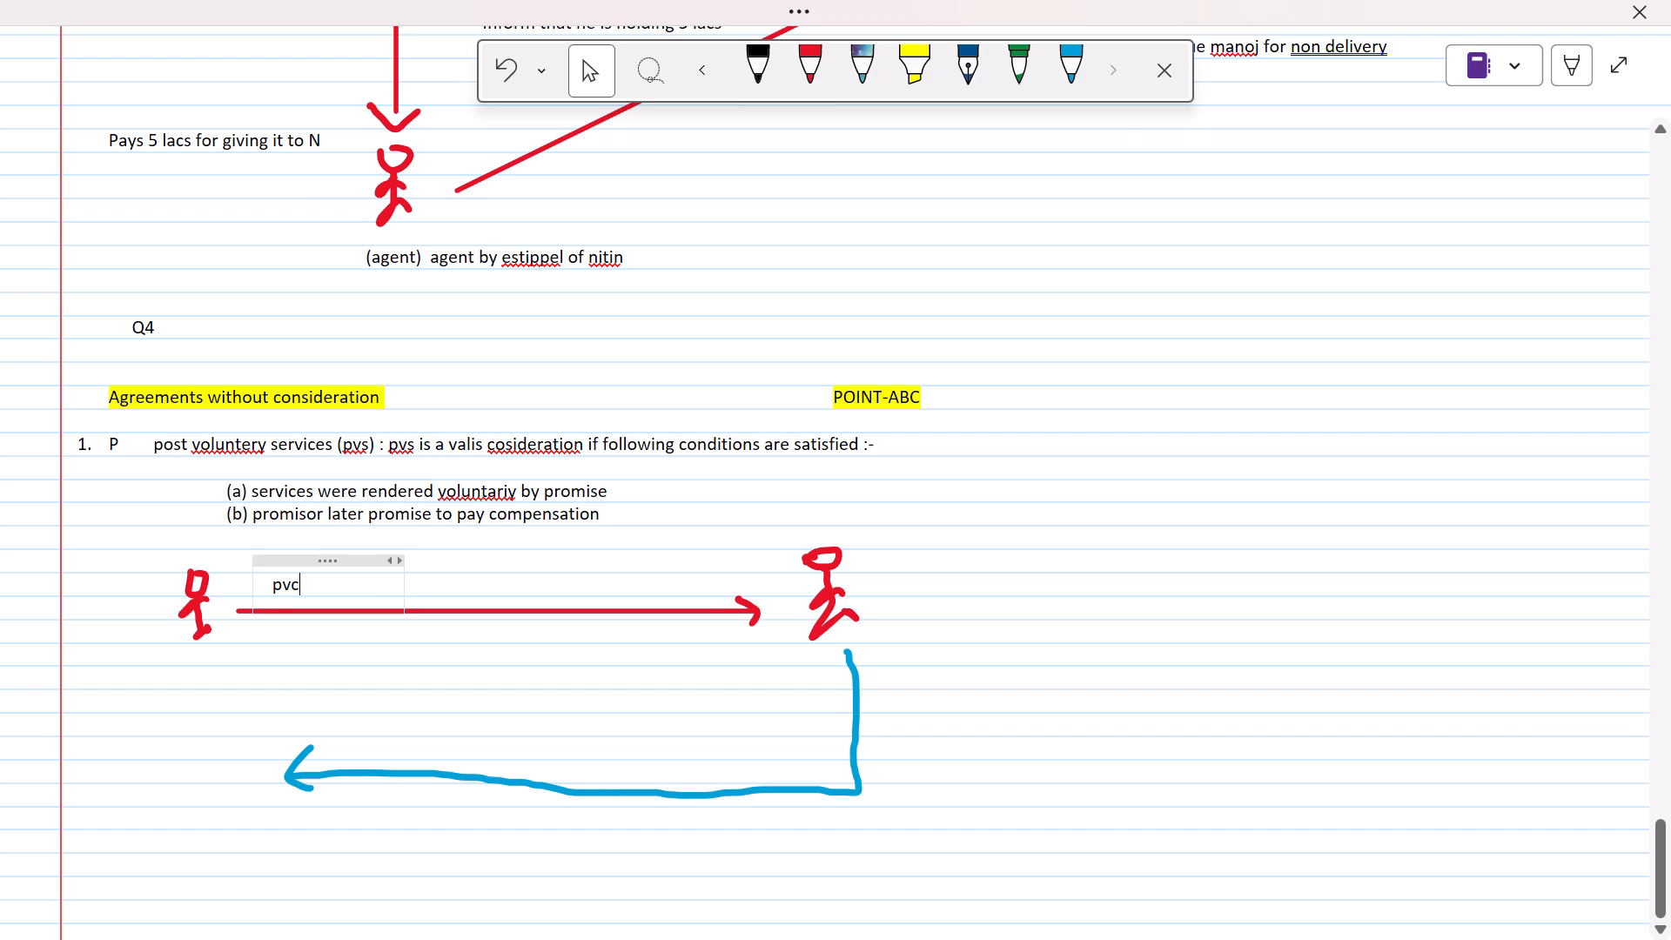
type("= wins teh")
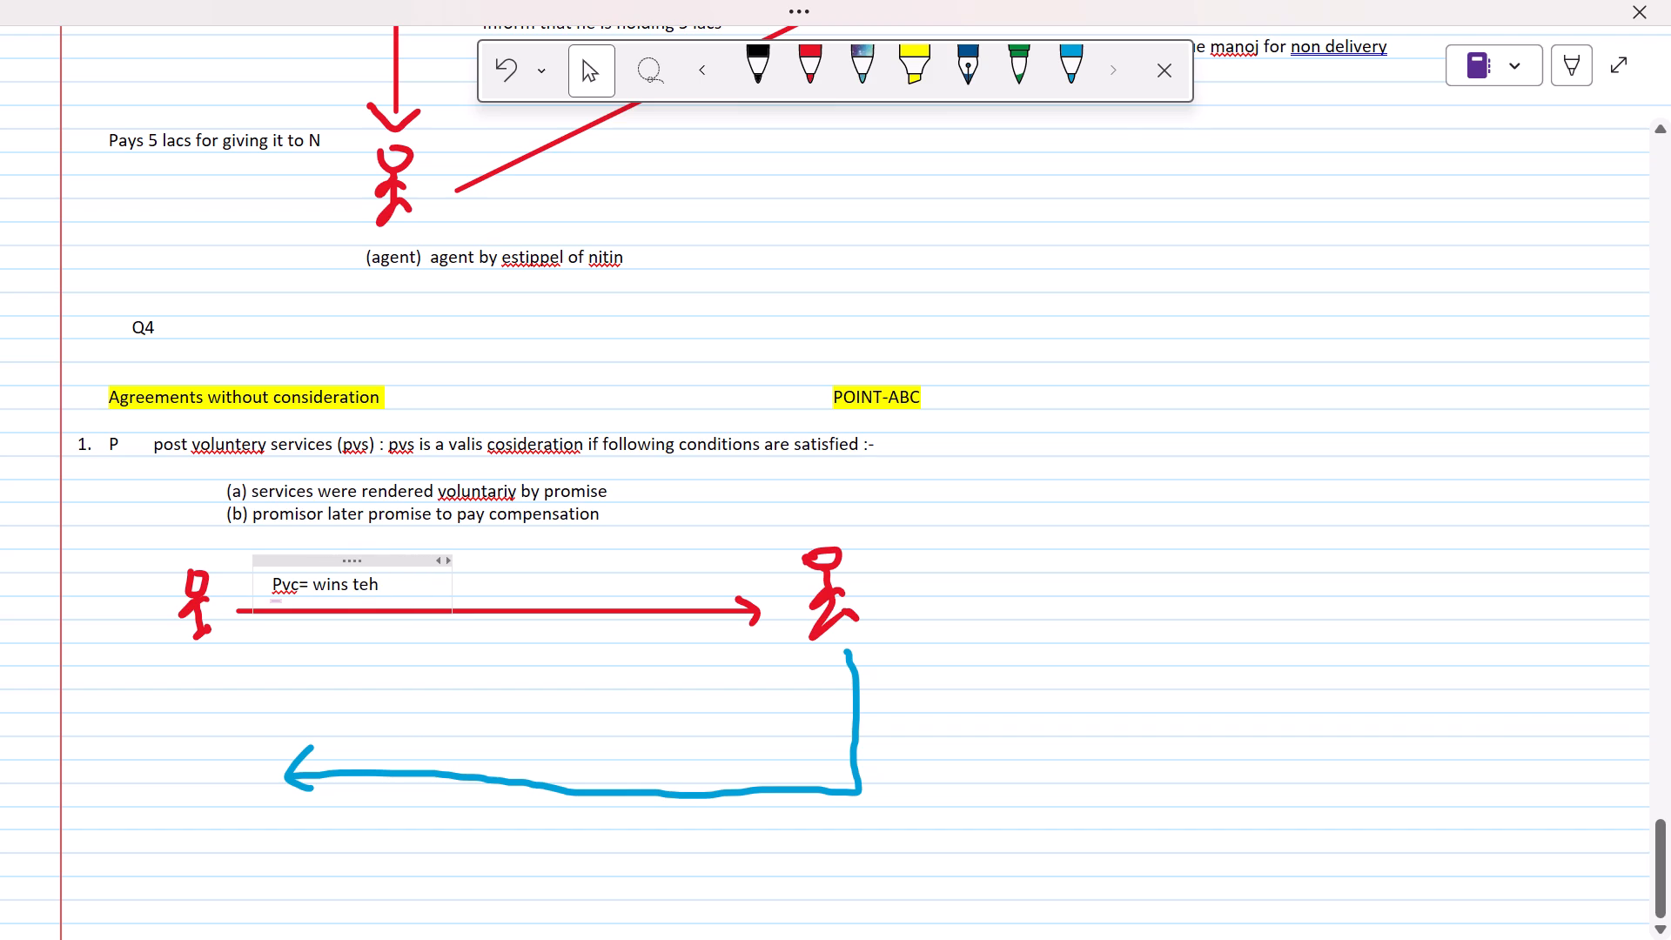
key("space")
type("leal case")
key("space")
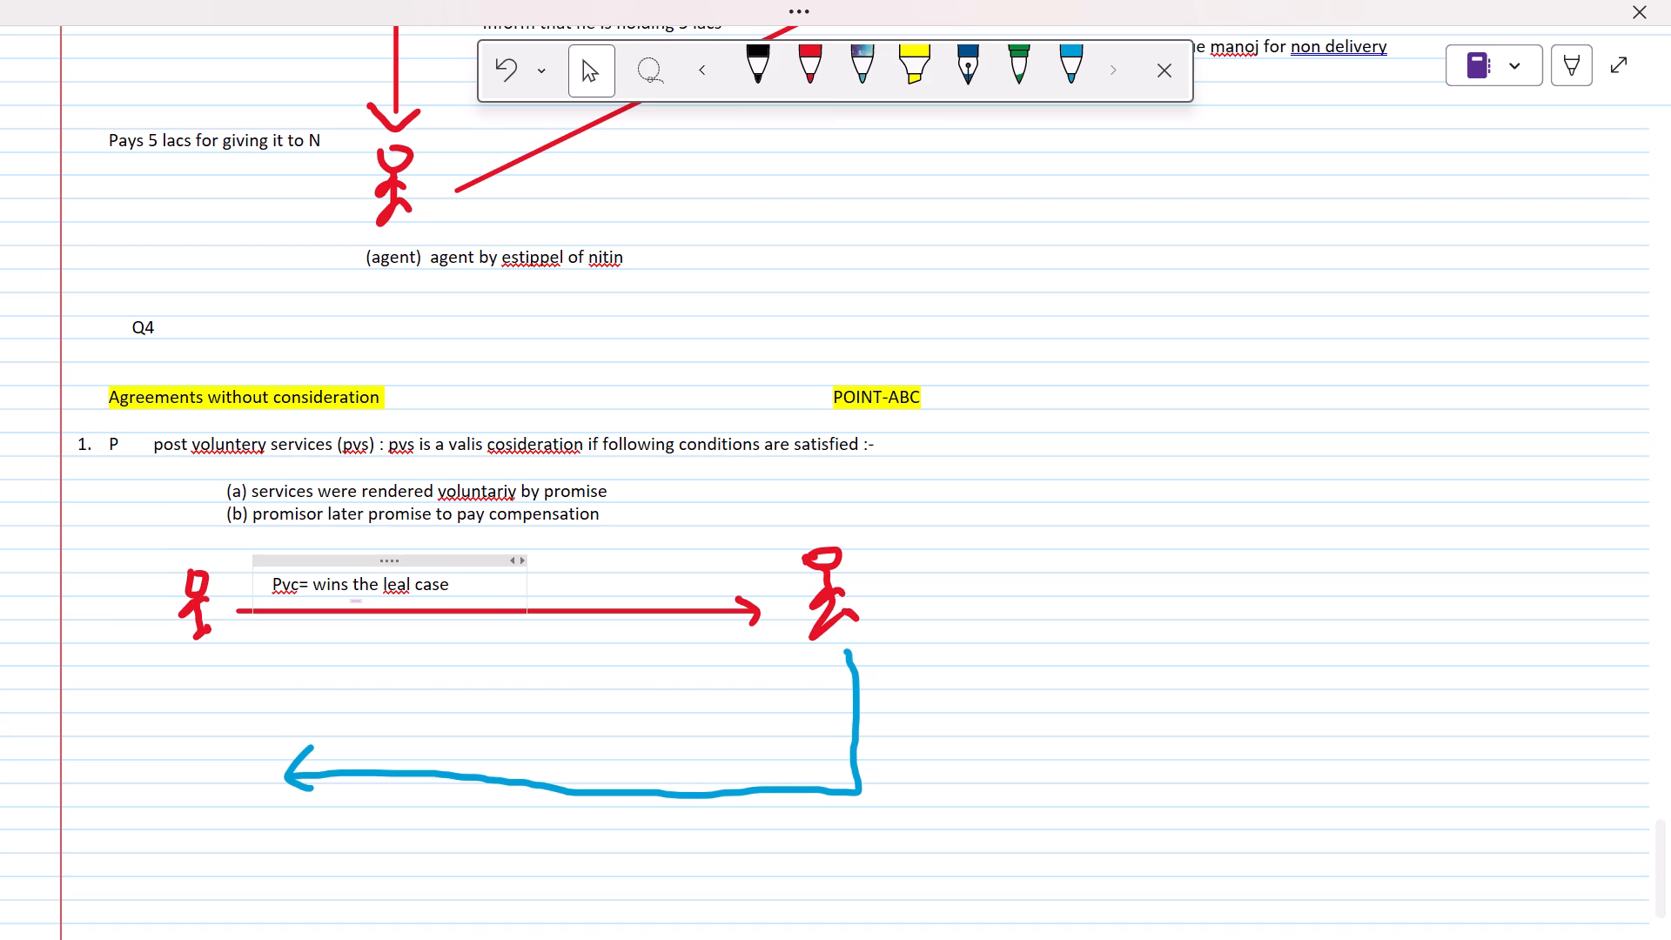
type("for nephew")
key("space")
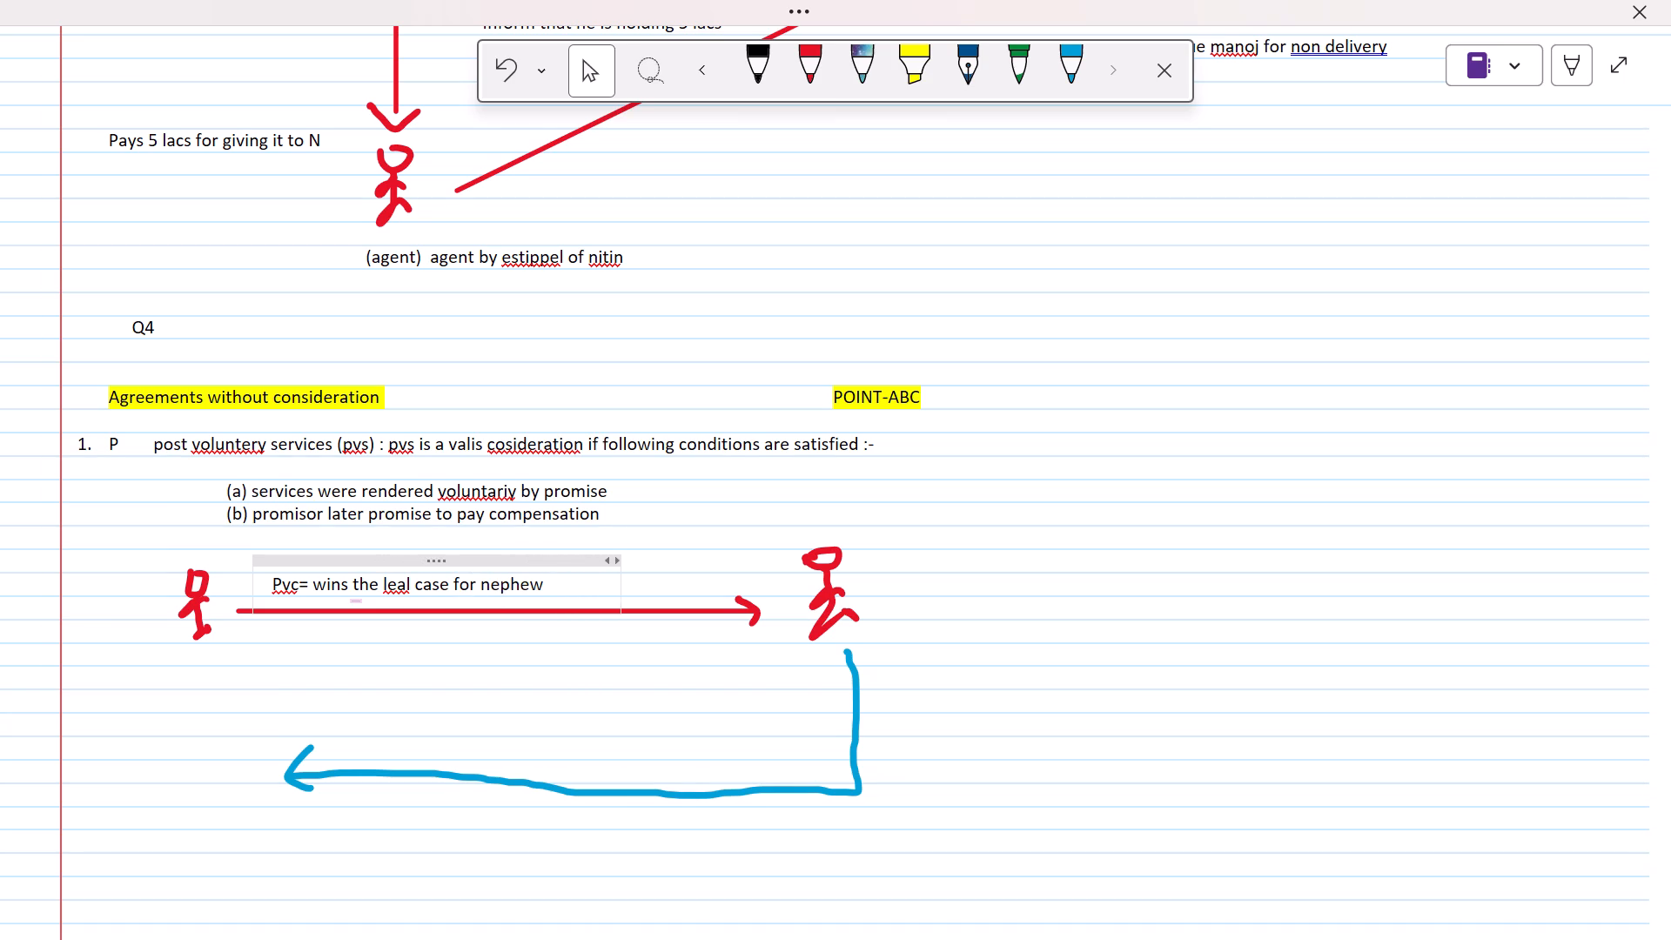
Correct "leal" to "legal" in the text above the red arrow.
key("Left")
key("Left")
key("Left")
key("Left")
key("Left")
key("Left")
key("Left")
key("Left")
key("Left")
key("Left")
key("Left")
key("Left")
key("Left")
key("Left")
key("Left")
key("Left")
key("Left")
key("Left")
key("Left")
key("g")
key("Right")
key("Right")
key("Right")
key("Right")
key("Right")
key("Right")
key("Right")
key("Right")
key("Right")
key("Right")
key("Right")
key("Right")
key("Right")
key("Right")
key("Right")
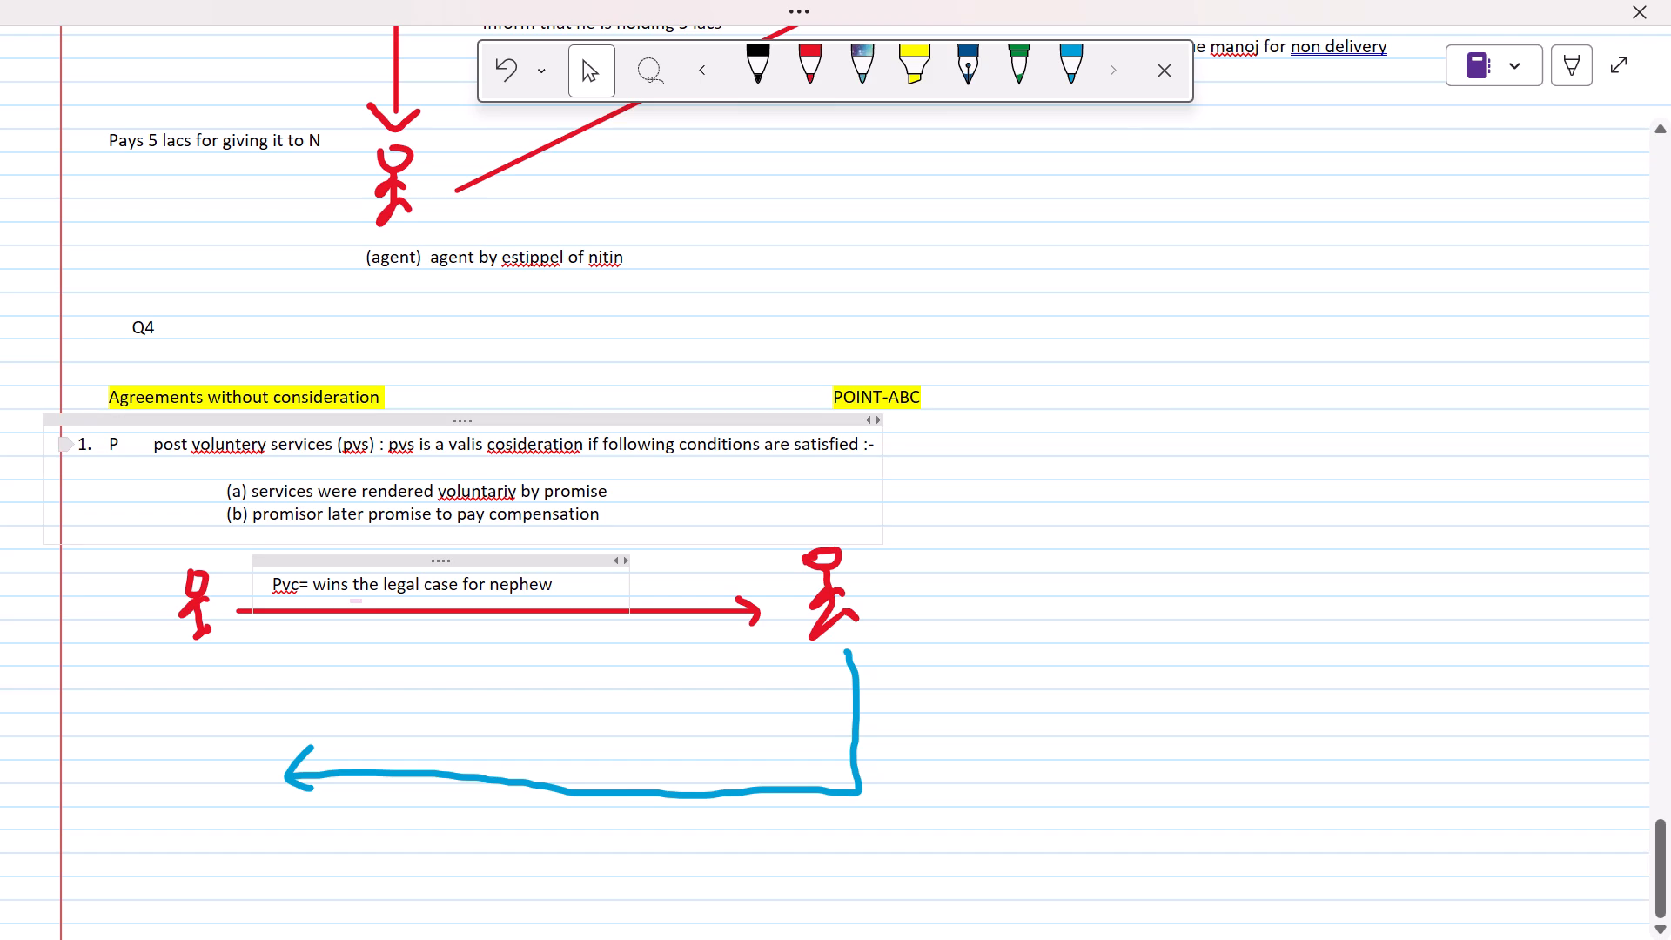
Append "without asking fees" after "nephew" in the text above the red arrow.
left_click(562, 584)
type("wito")
key("BackSpace")
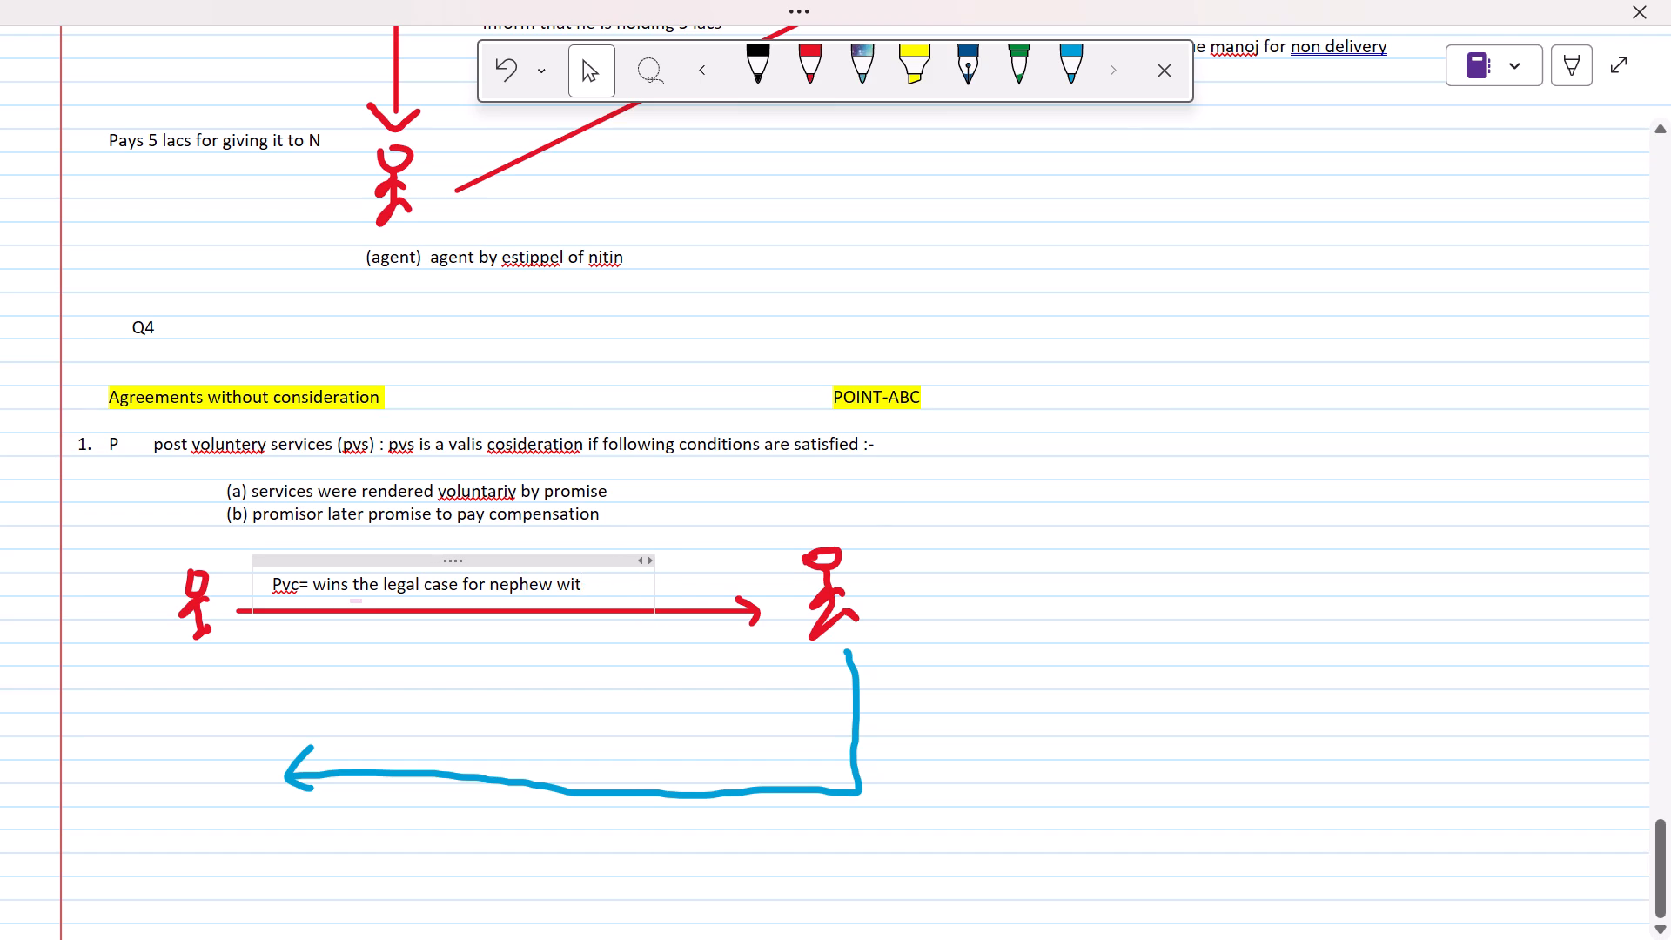
type("hout asking f")
type("eee")
type("=s")
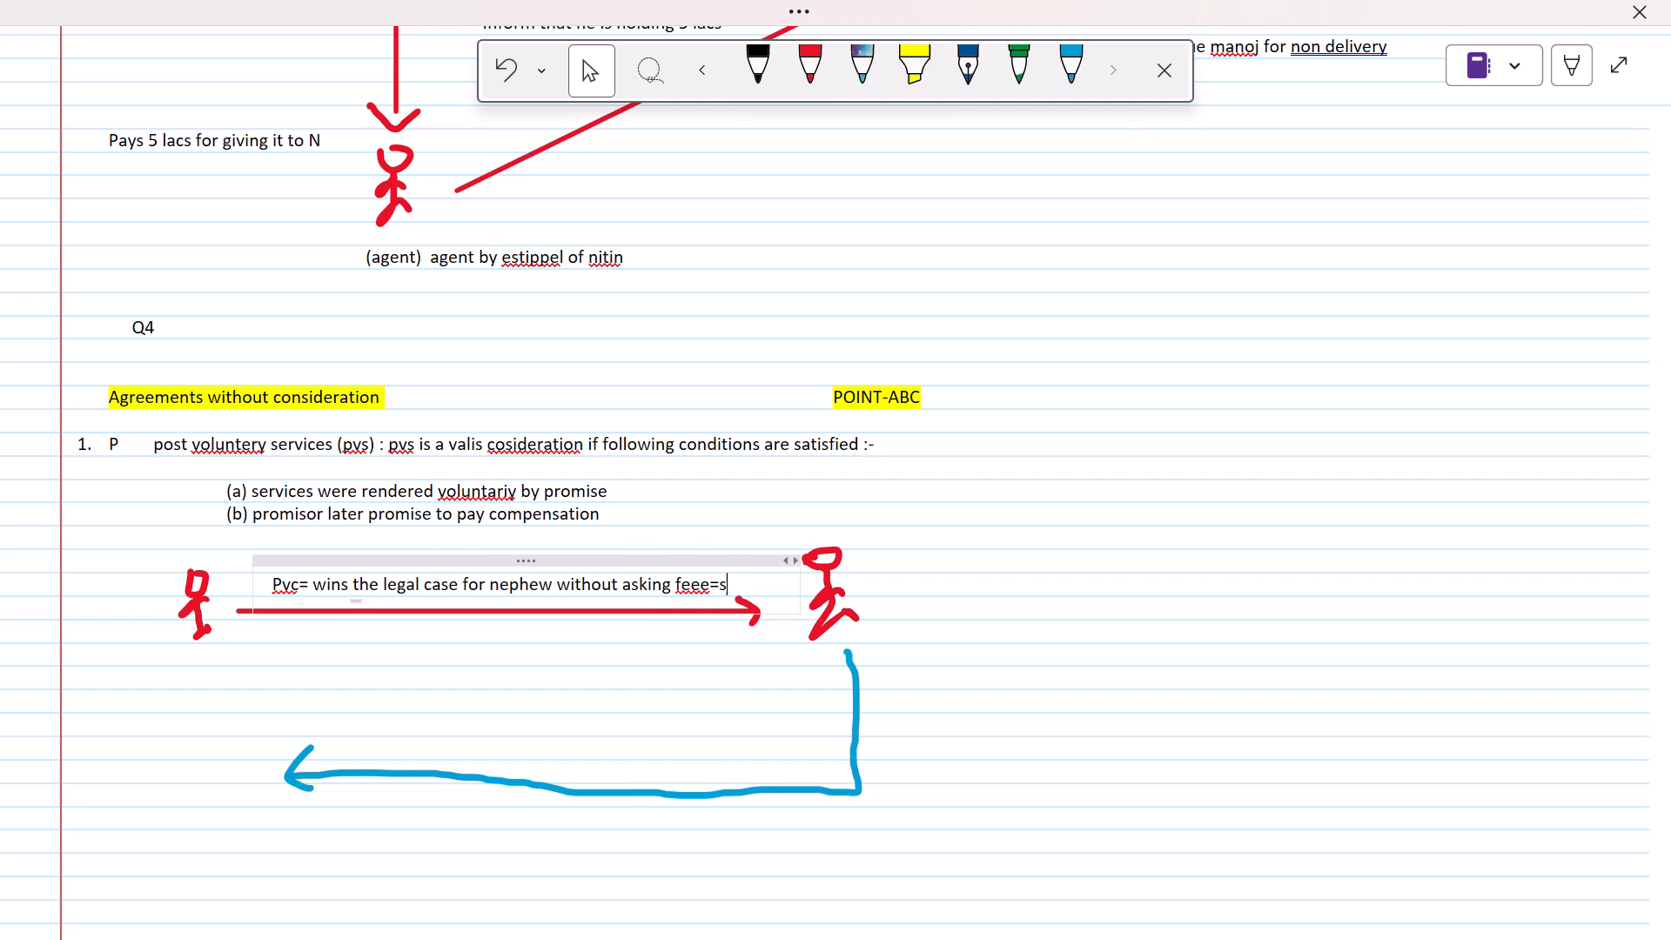
key("BackSpace")
key("BackSpace")
key("BackSpace")
type("s")
key("space")
Add the text "Later nephew promise to pay fees" just above the horizontal part of the blue arrow.
left_click(466, 736)
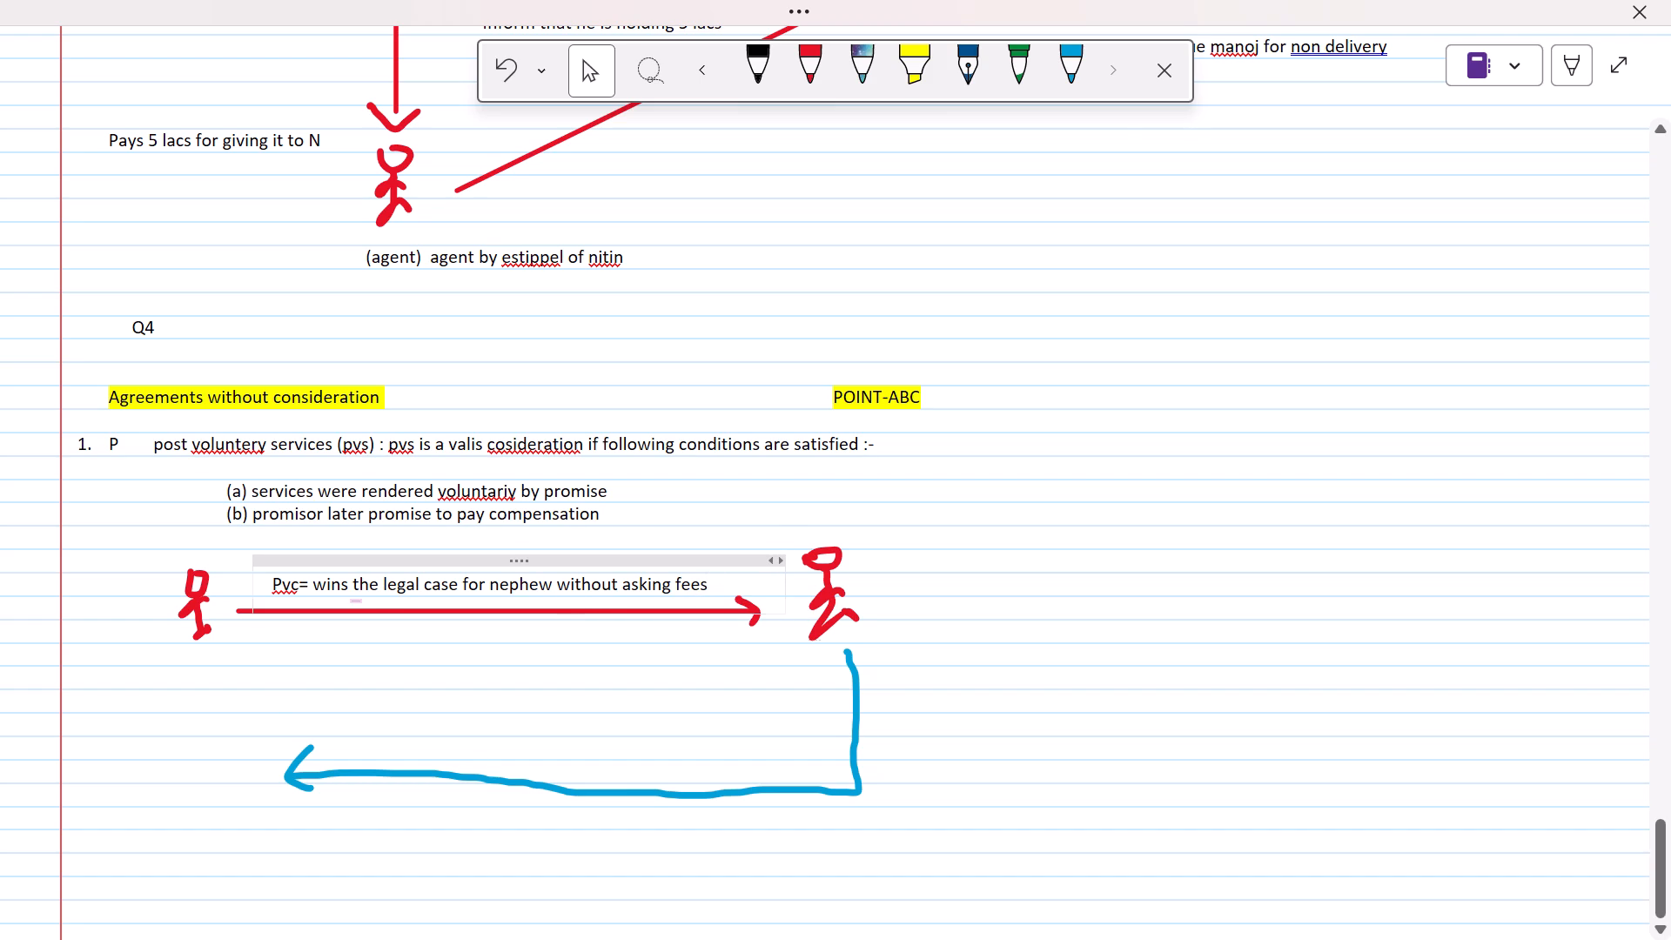
left_click(467, 739)
left_click_drag(1278, 666, 1265, 668)
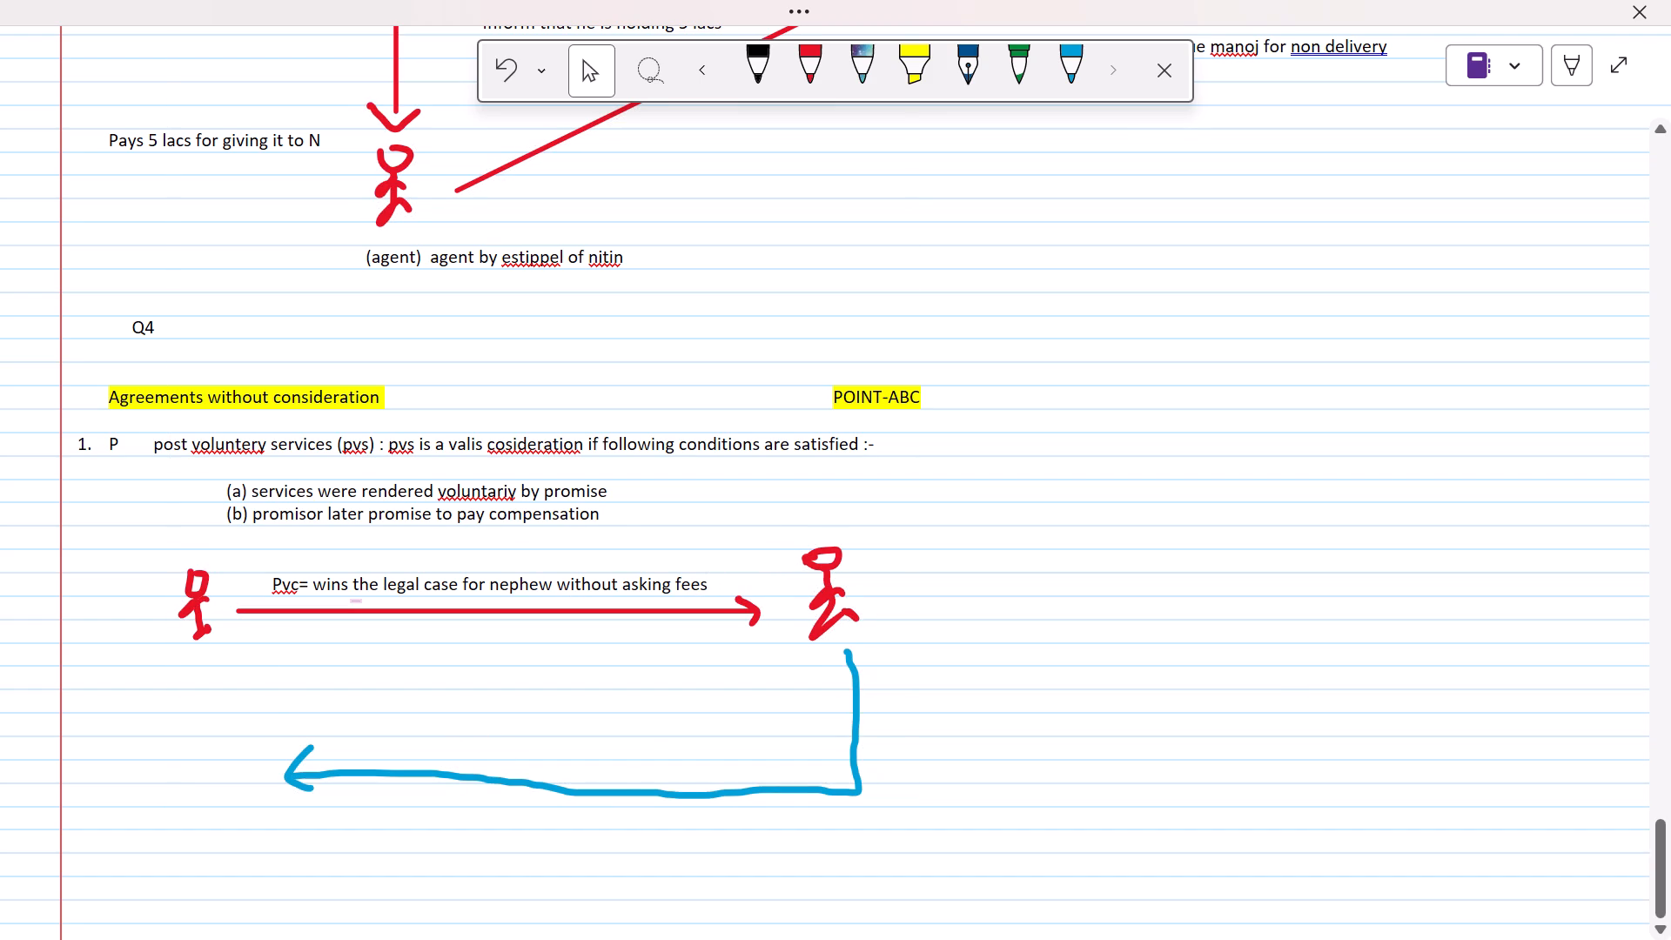
right_click(382, 738)
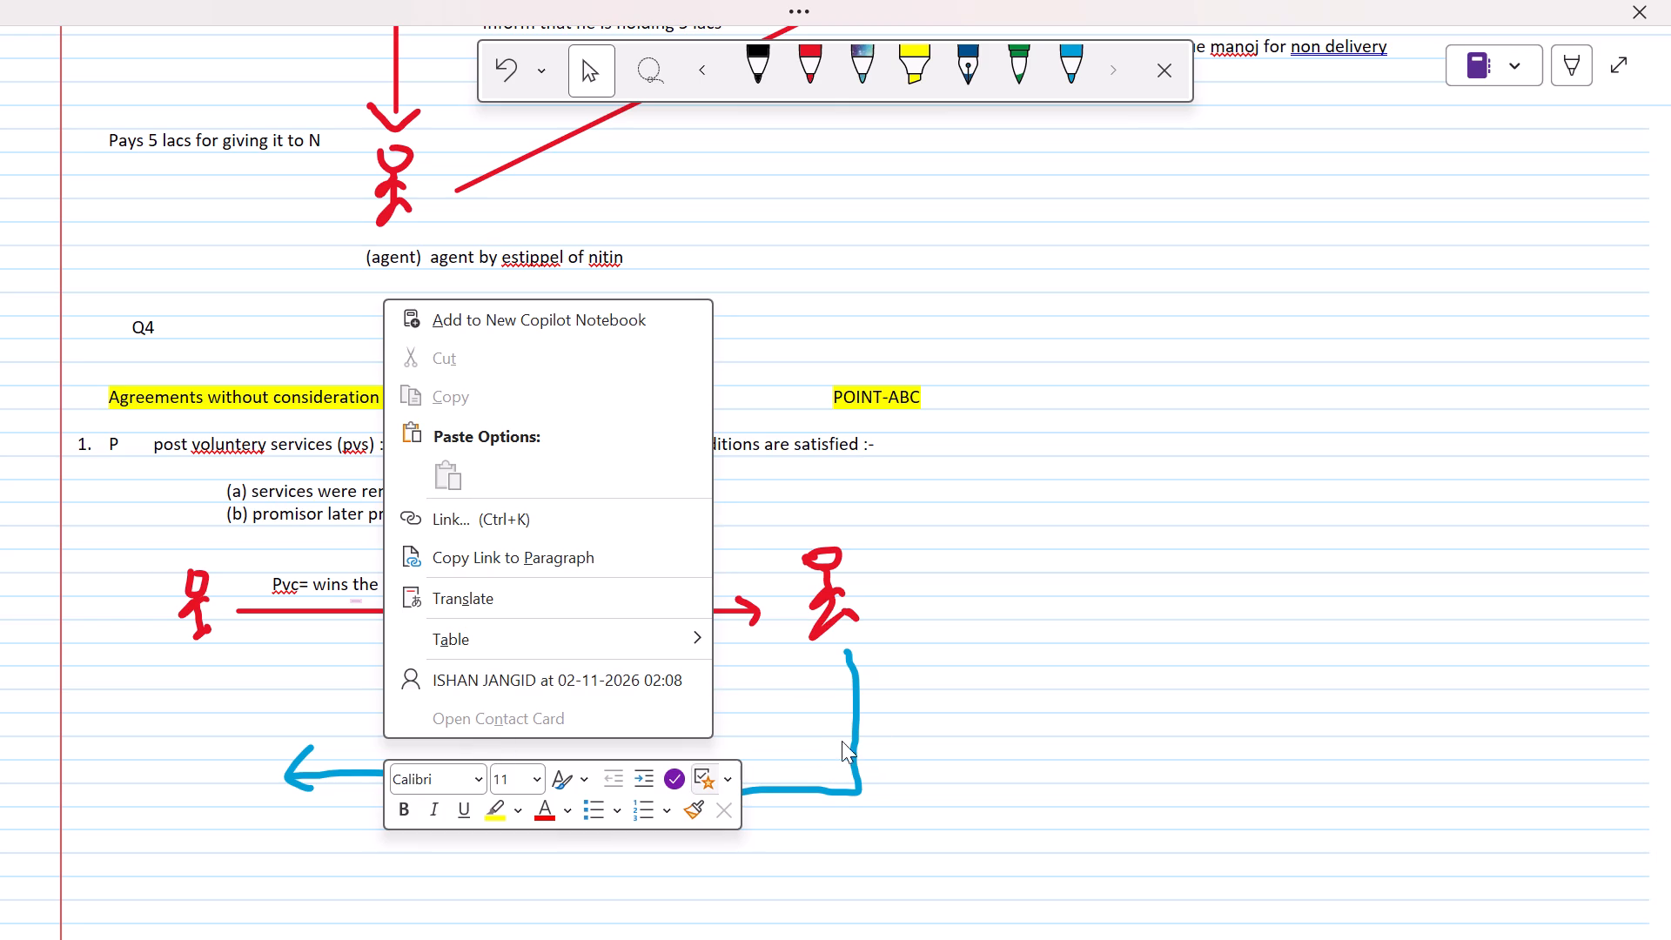
left_click(927, 694)
type("later")
key("space")
type("nephew promise to pay")
key("space")
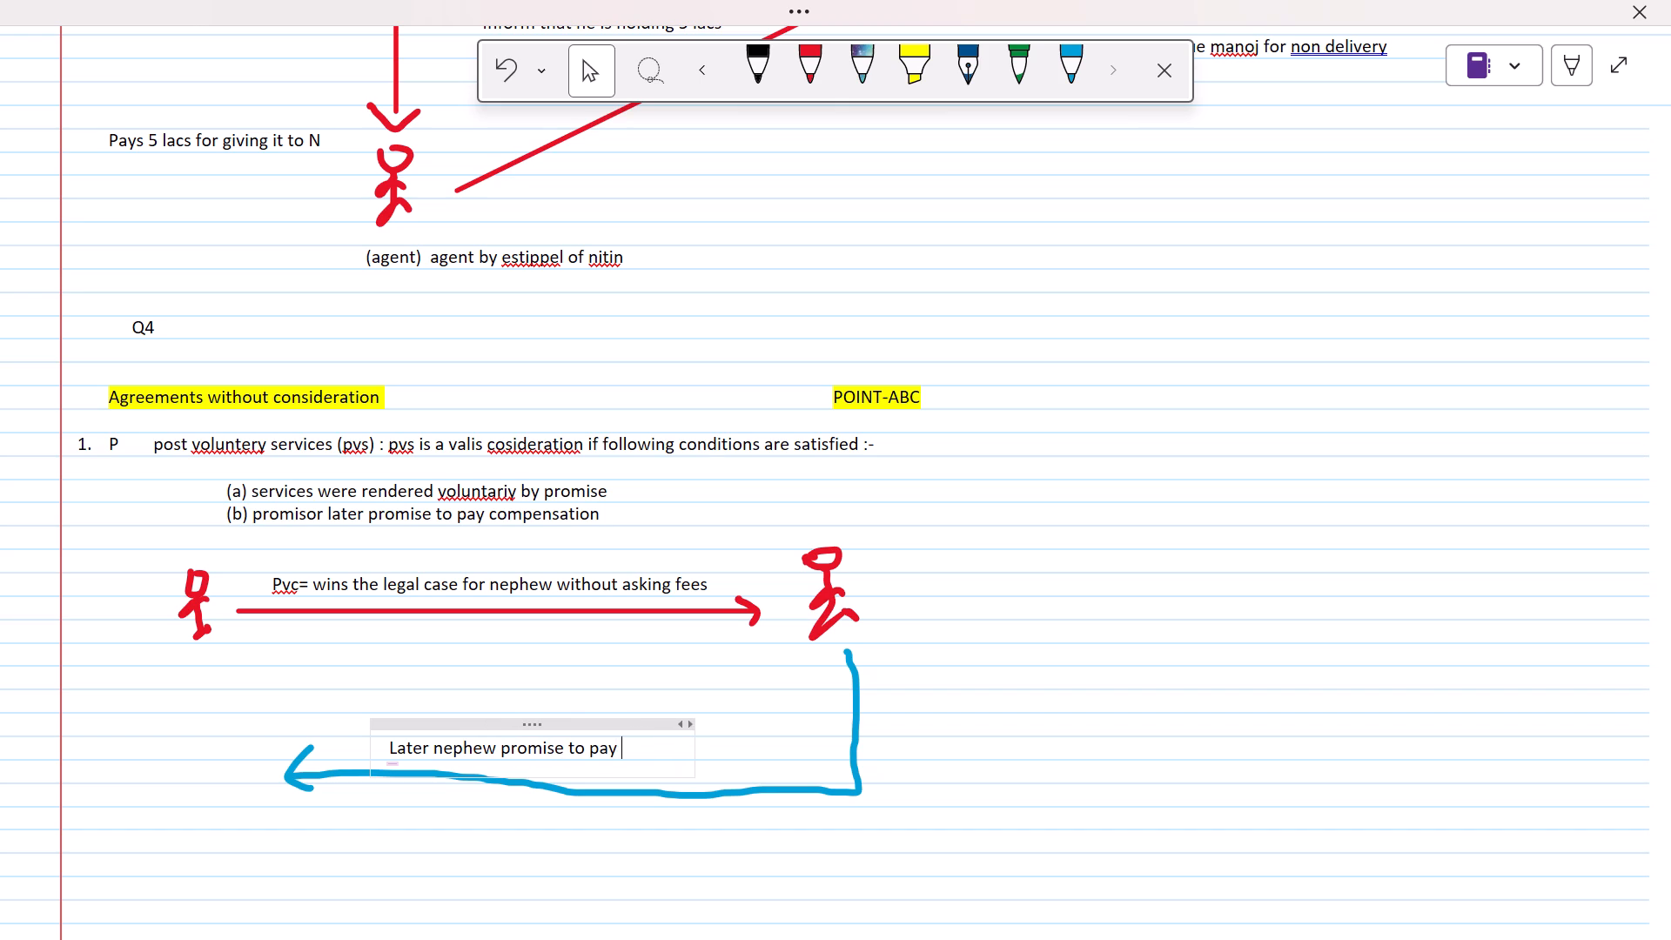
type("fees")
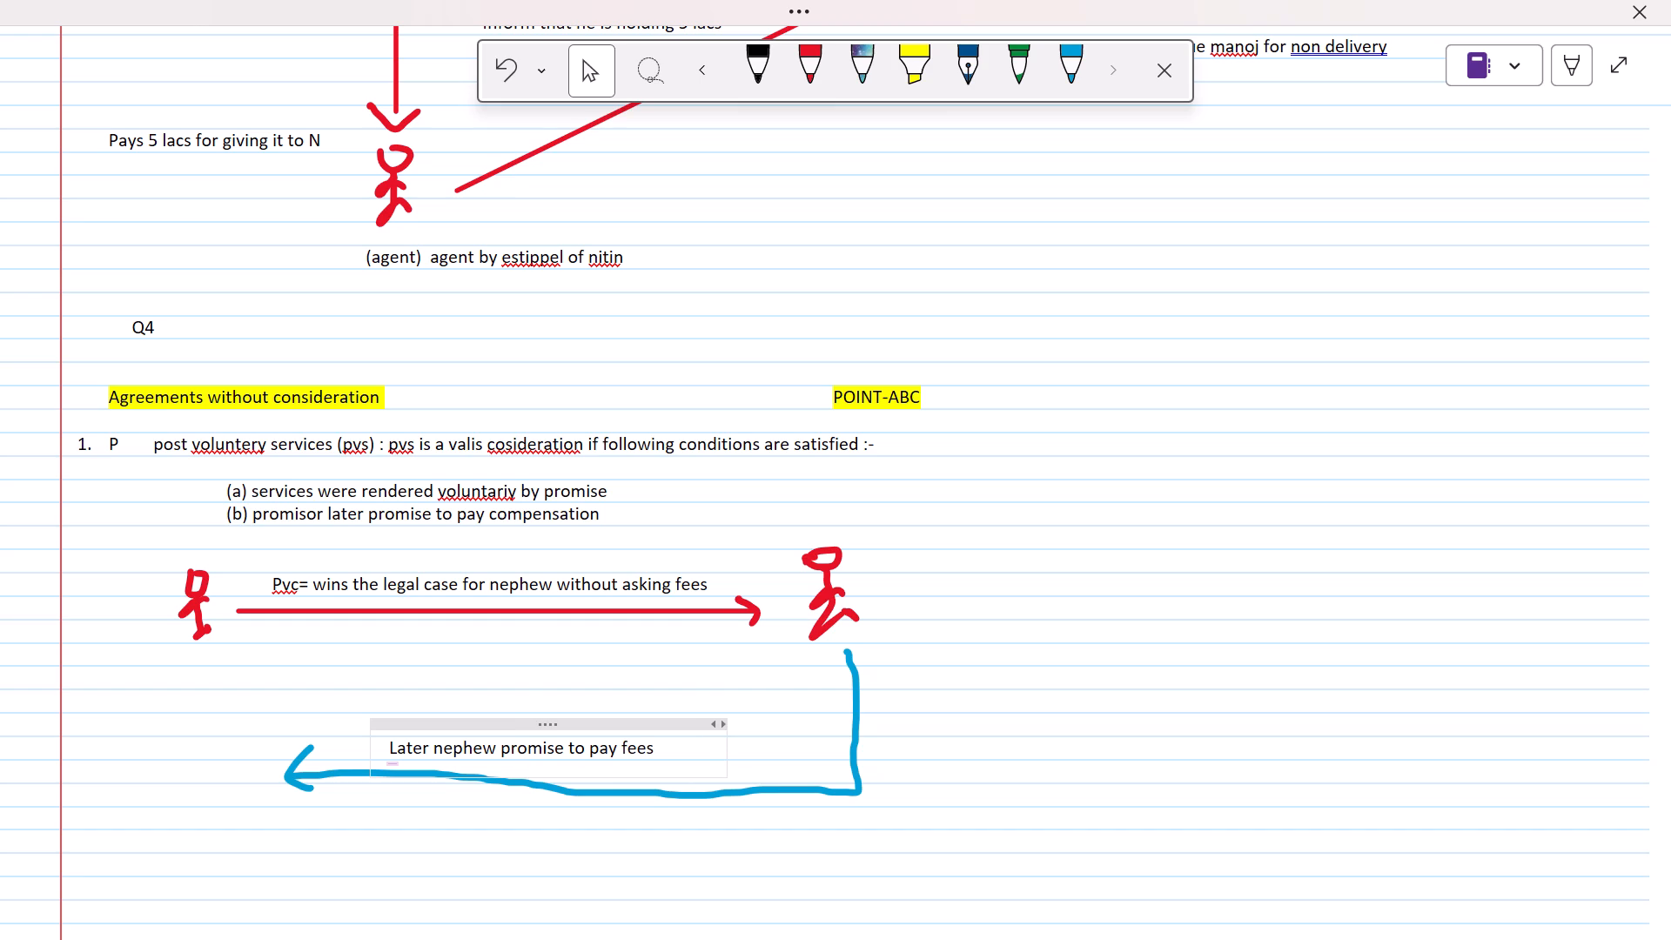
key("space")
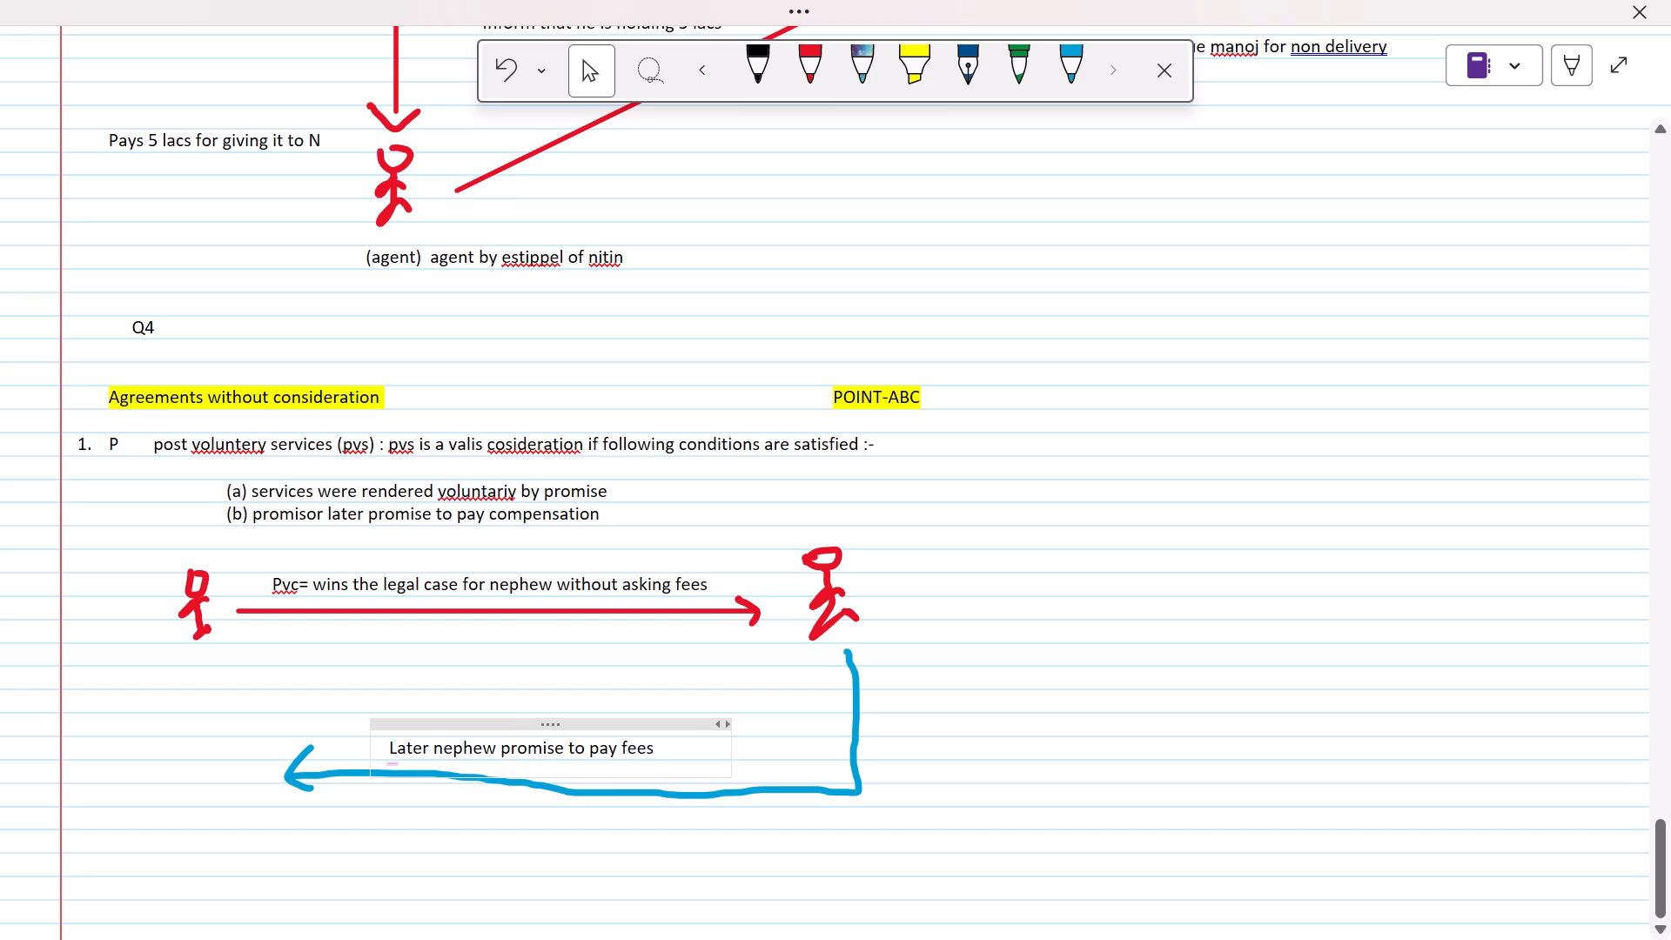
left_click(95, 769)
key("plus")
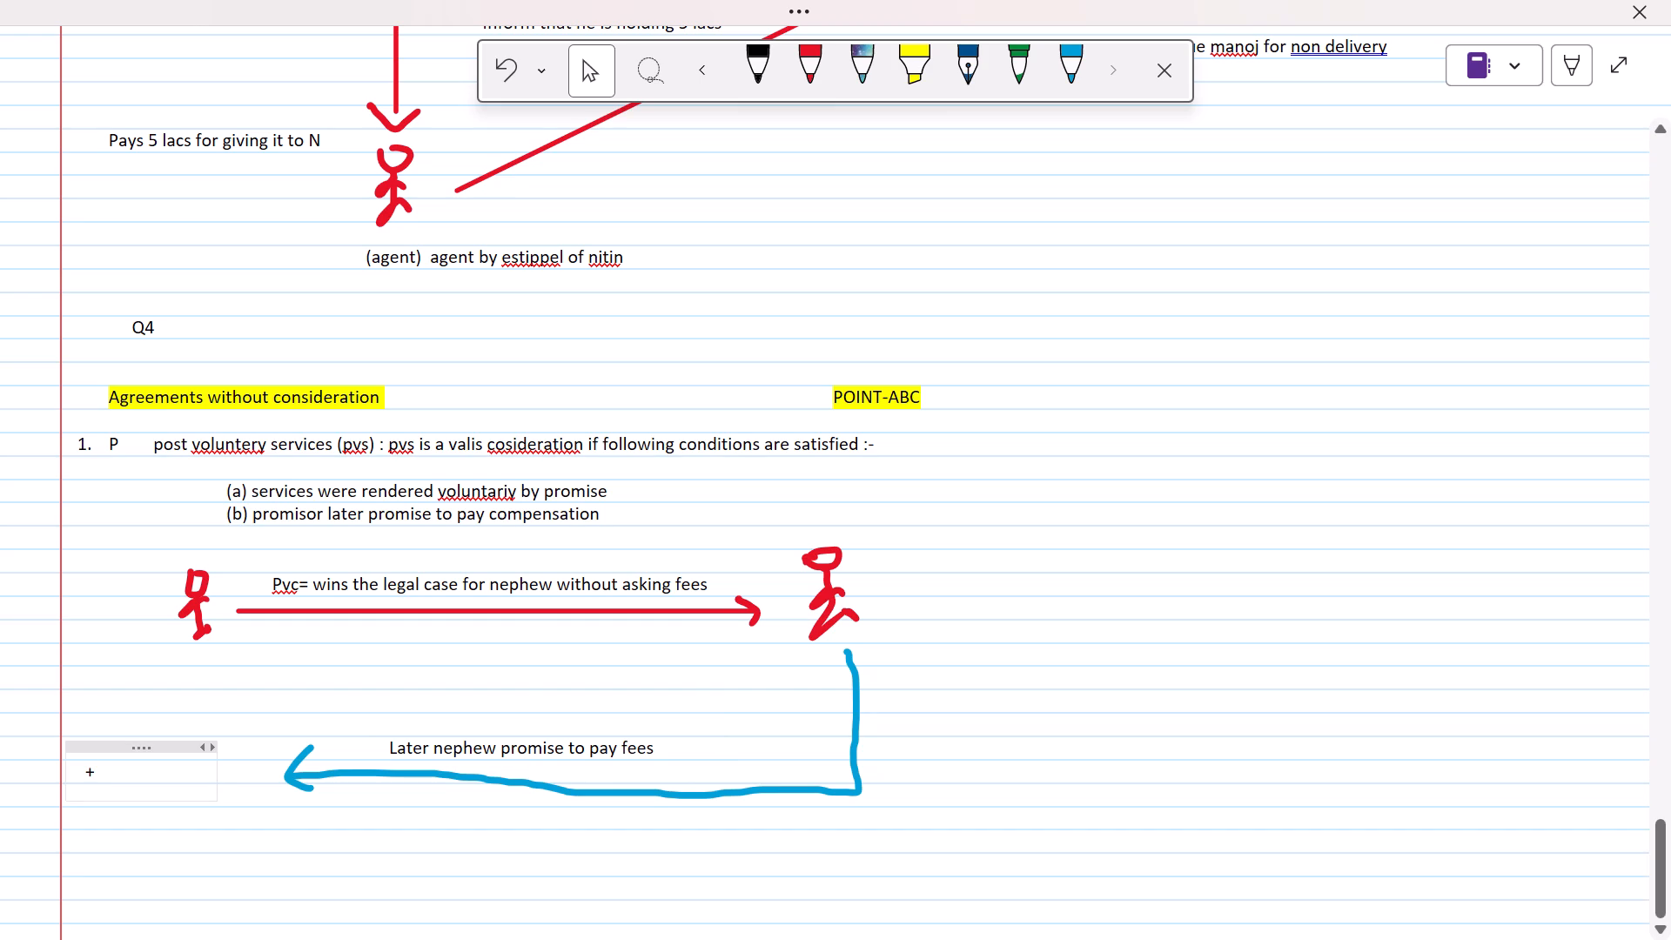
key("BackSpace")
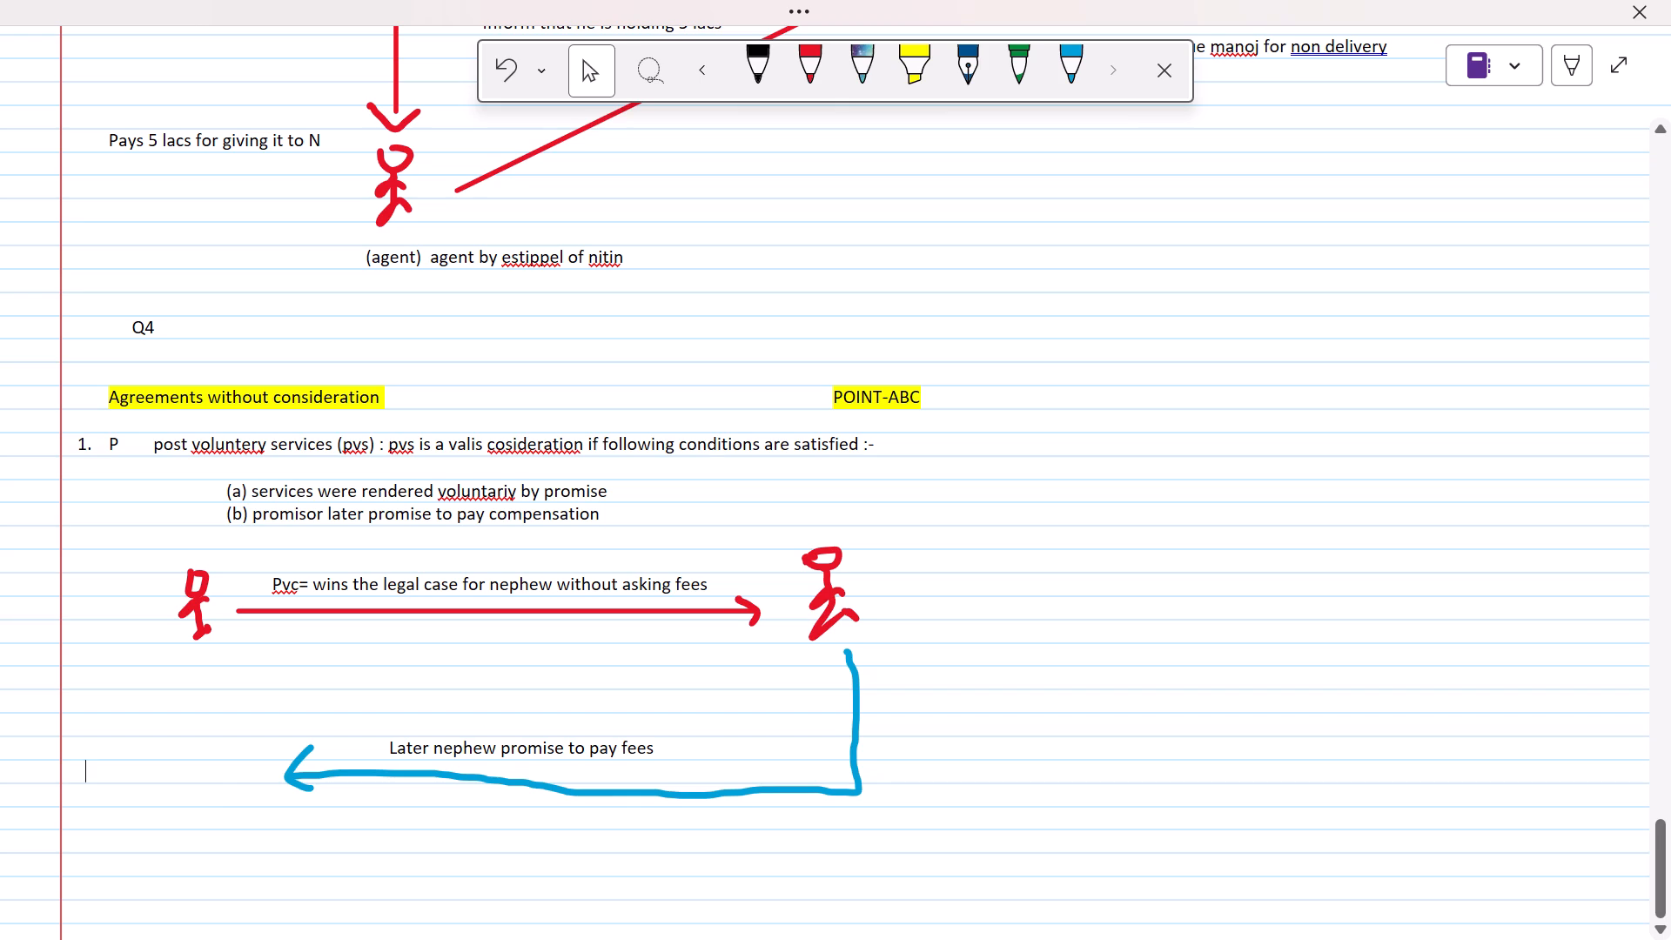
Add the two-line text "Valid agreement he" / "Must pay" beside the head of the blue arrow.
type("valid agreem")
type("ent")
key("space")
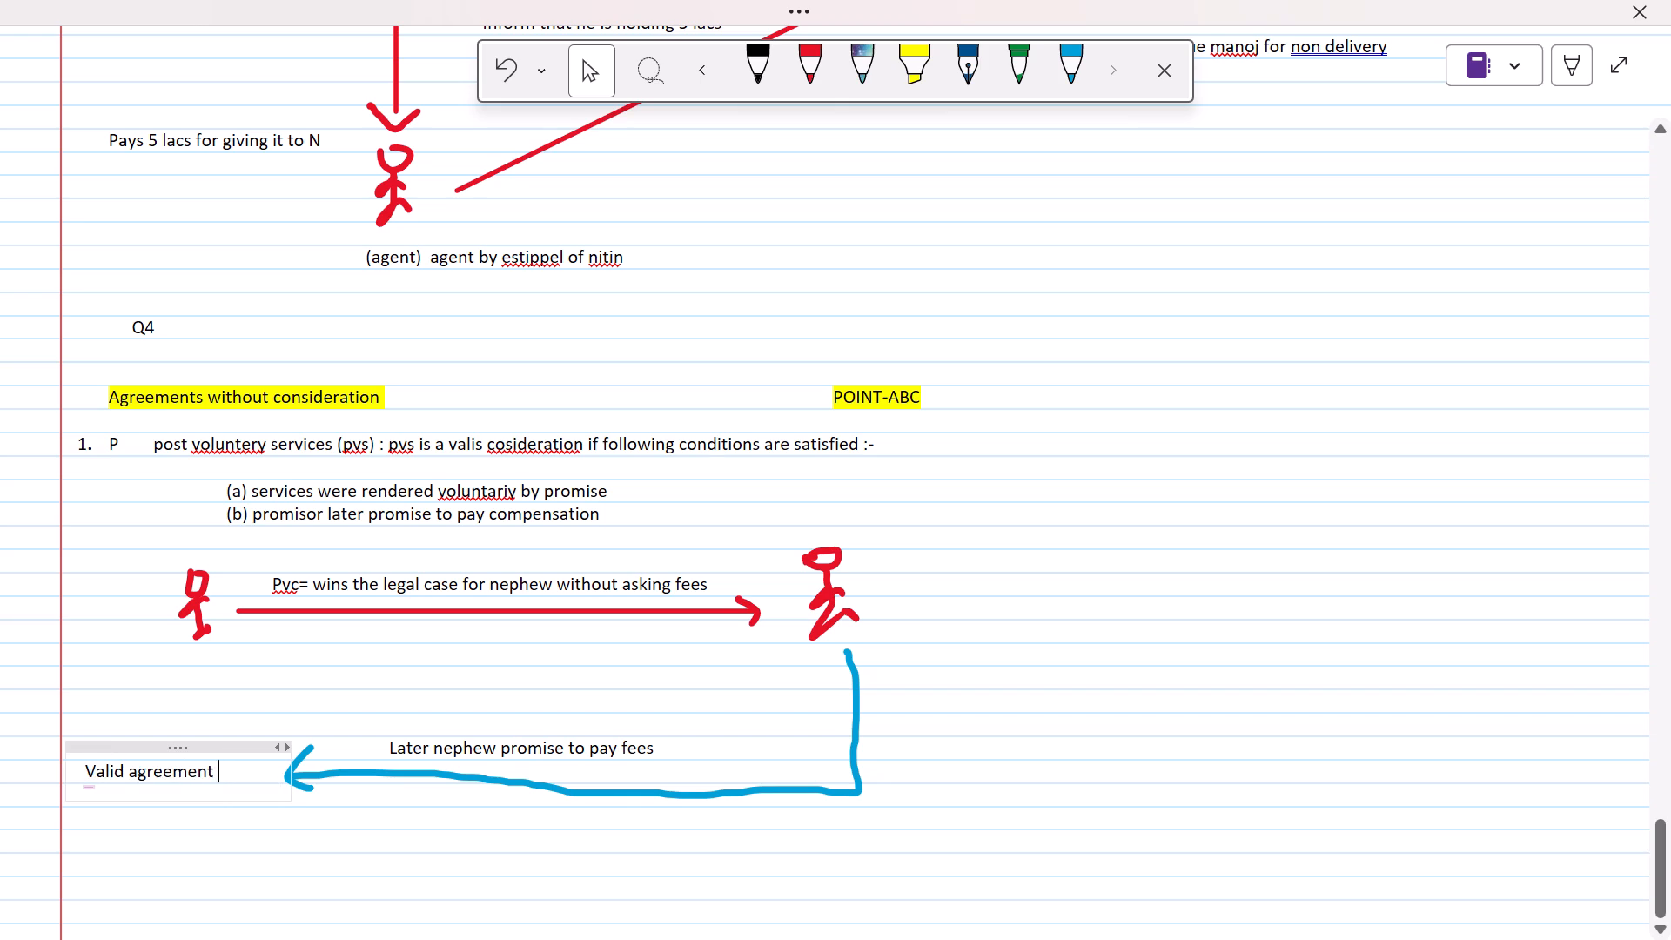
type("he")
key("space")
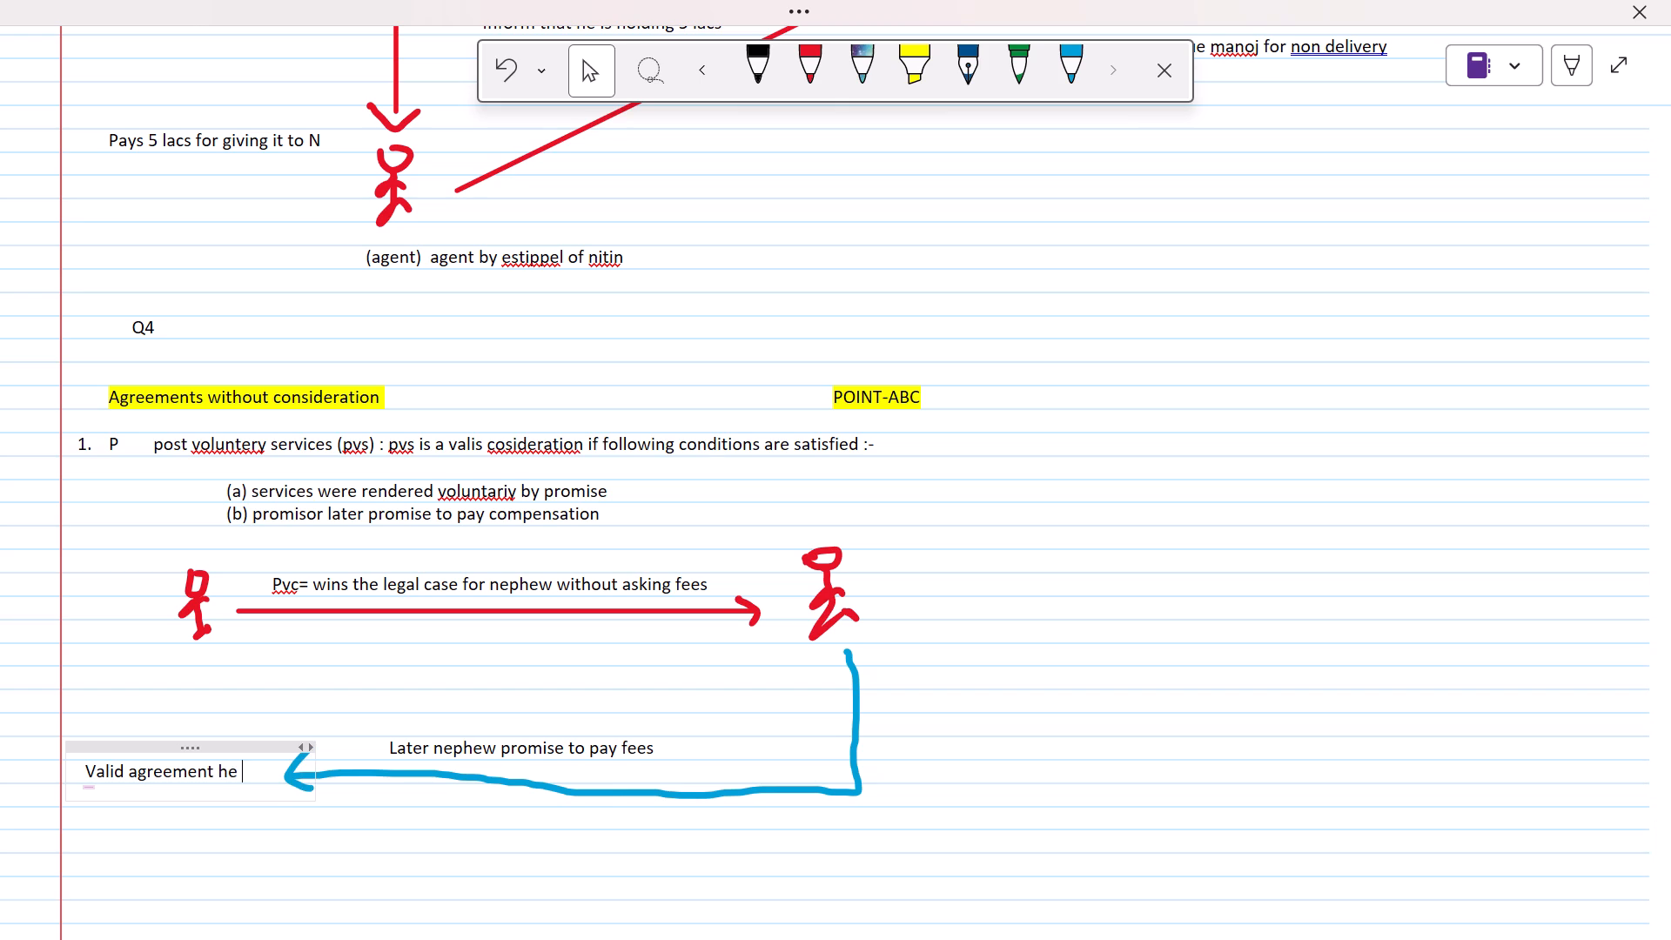
key("bracketright")
key("BackSpace")
key("Return")
type("must pay")
key("space")
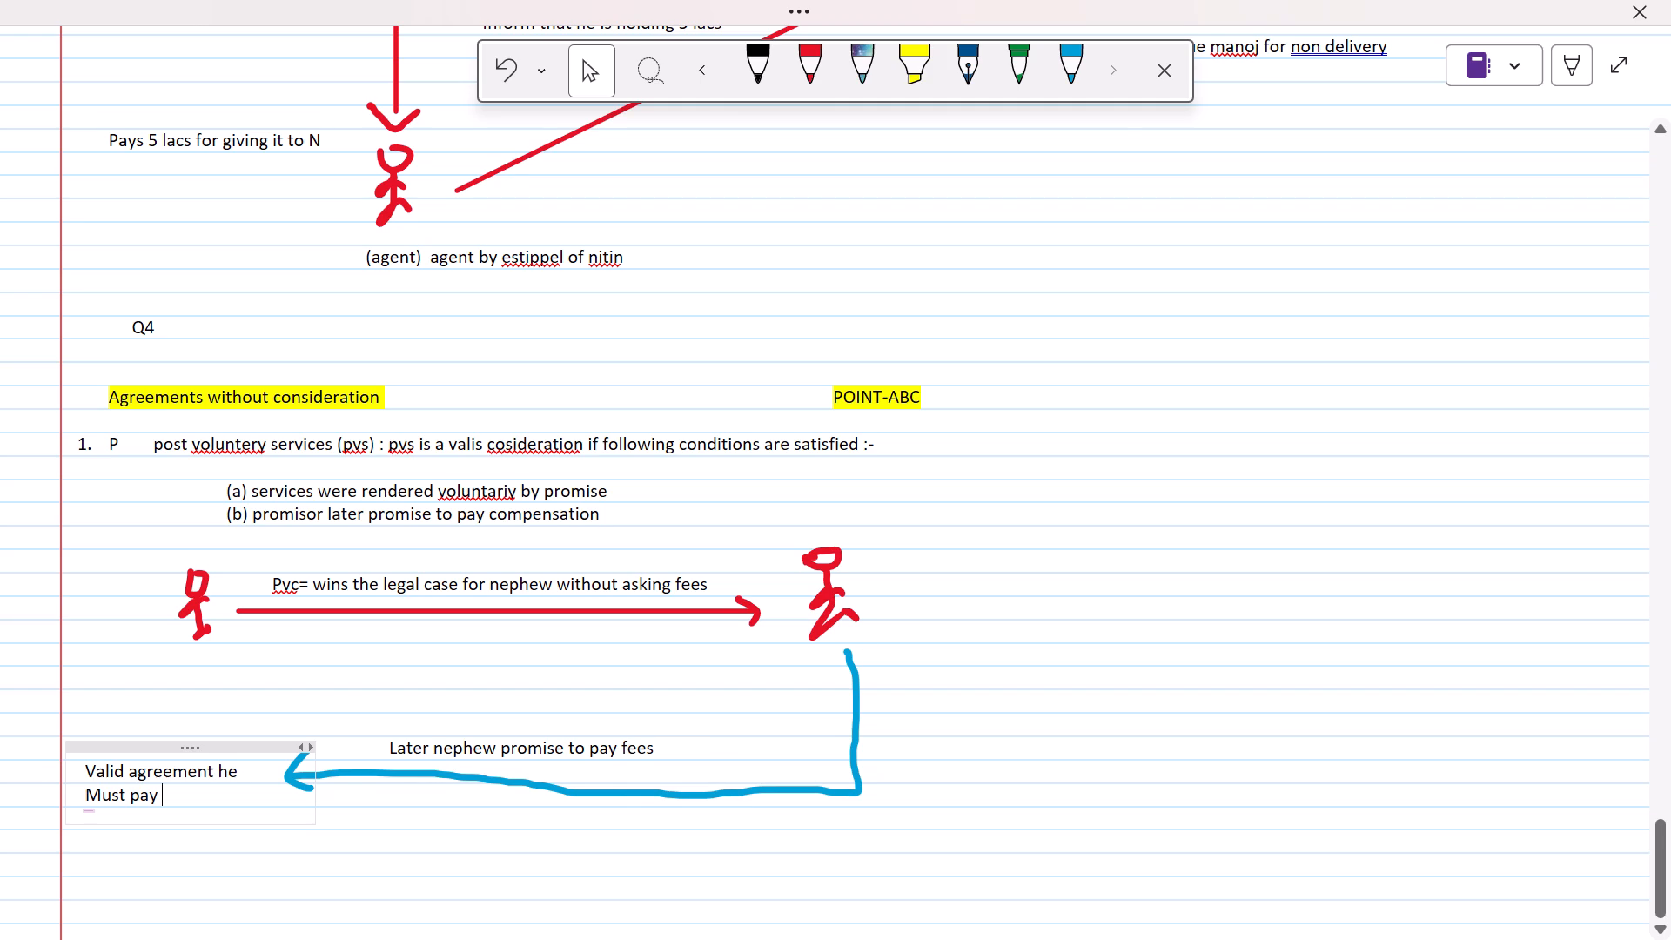
Label the stick figure at the head of the red arrow "Nephew".
left_click(943, 613)
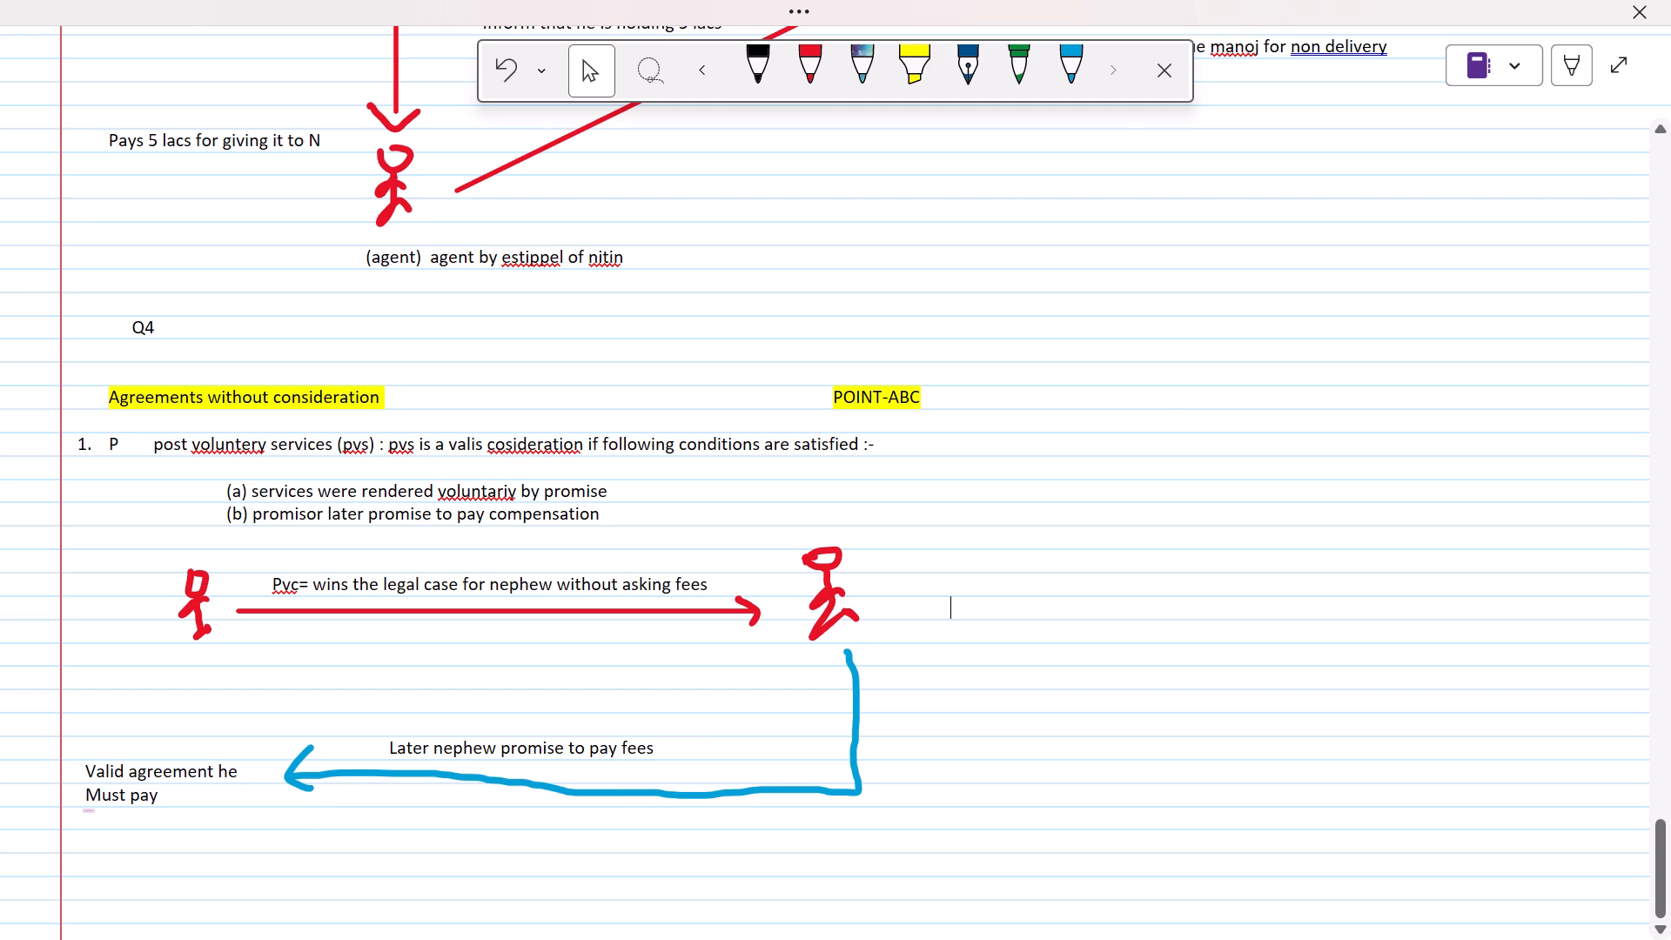
left_click(889, 608)
type("nephew")
key("space")
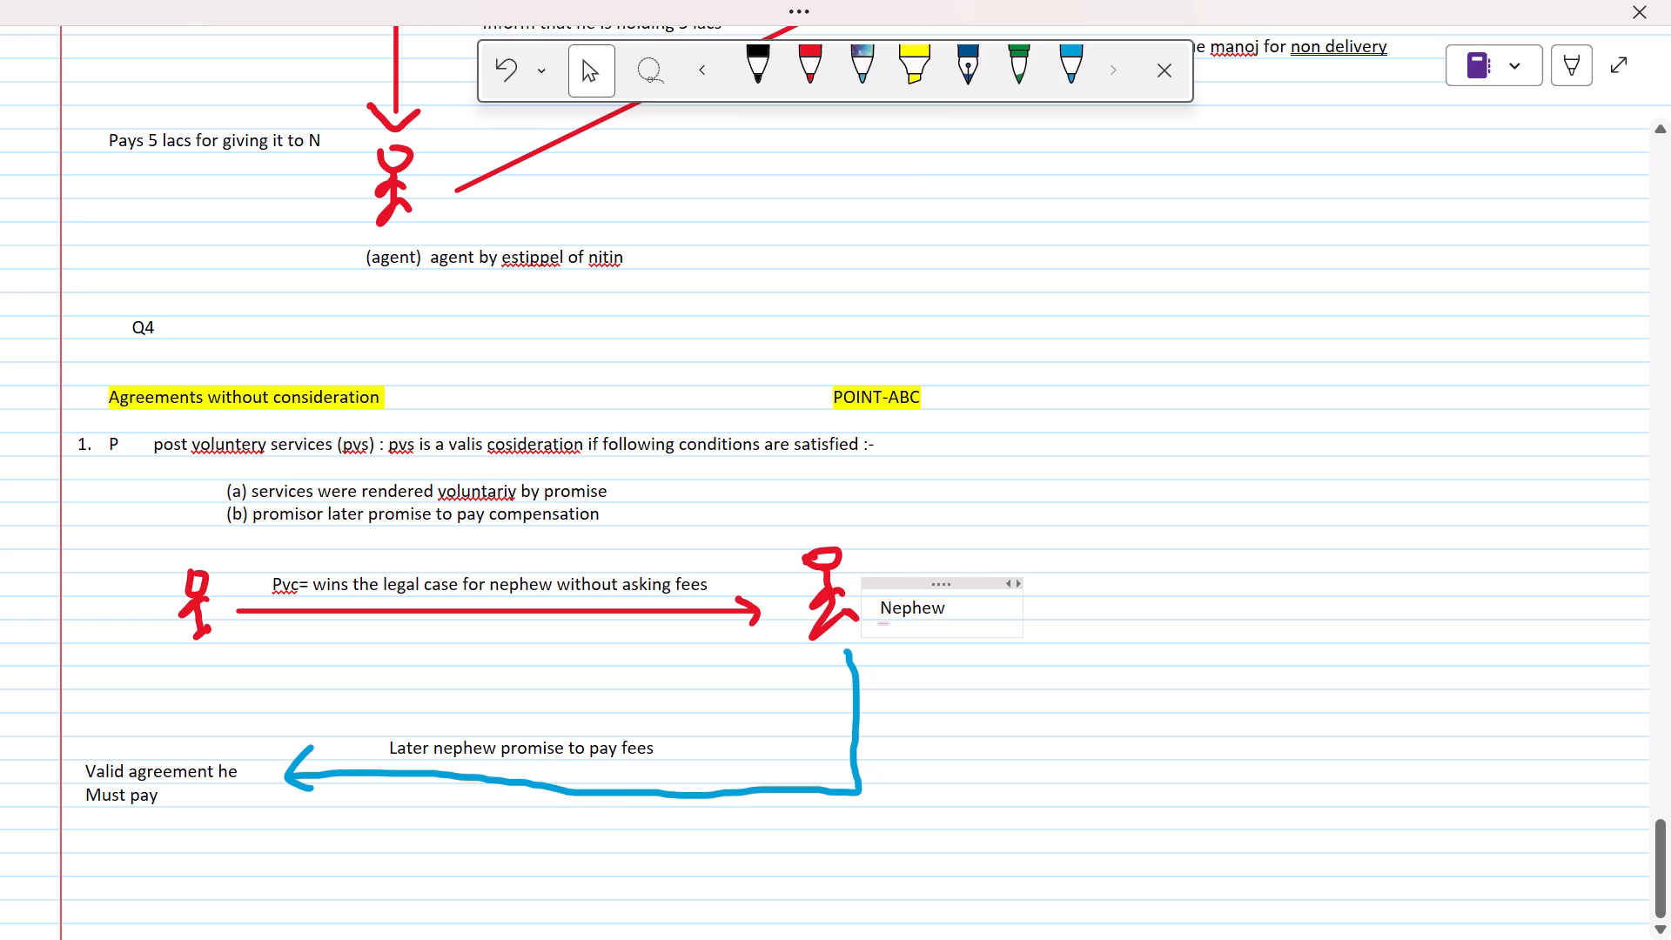
Label the stick figure at the start of the red arrow "Uncle (lawyer)", placing the text beneath it.
left_click(131, 660)
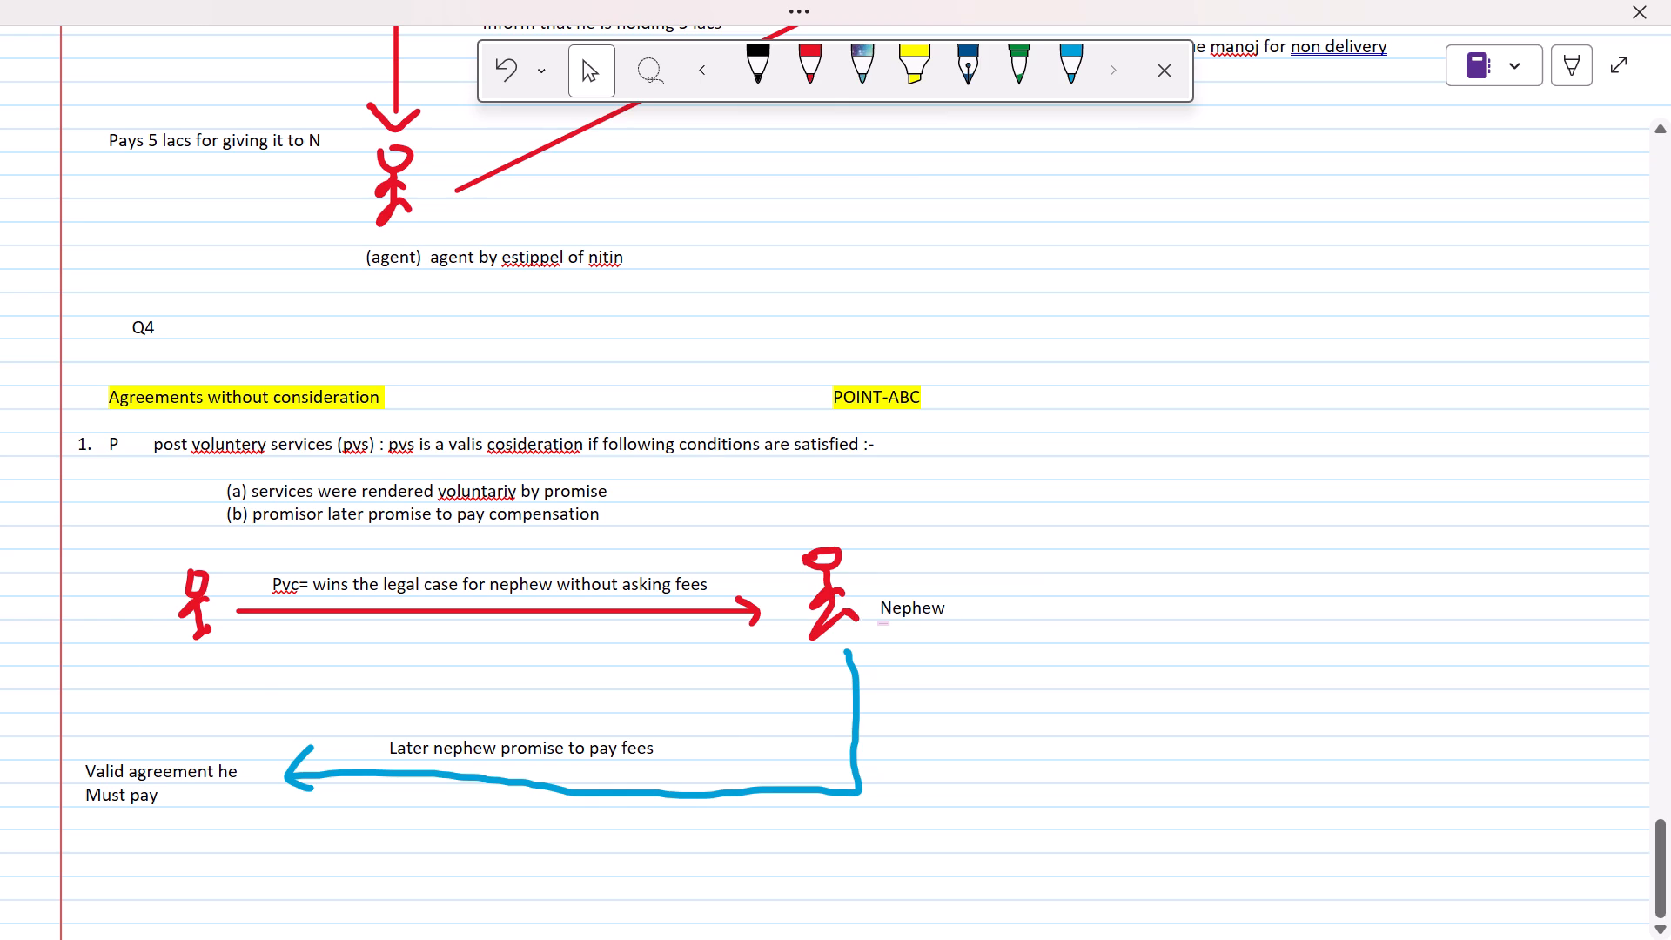
type("uncle")
key("space")
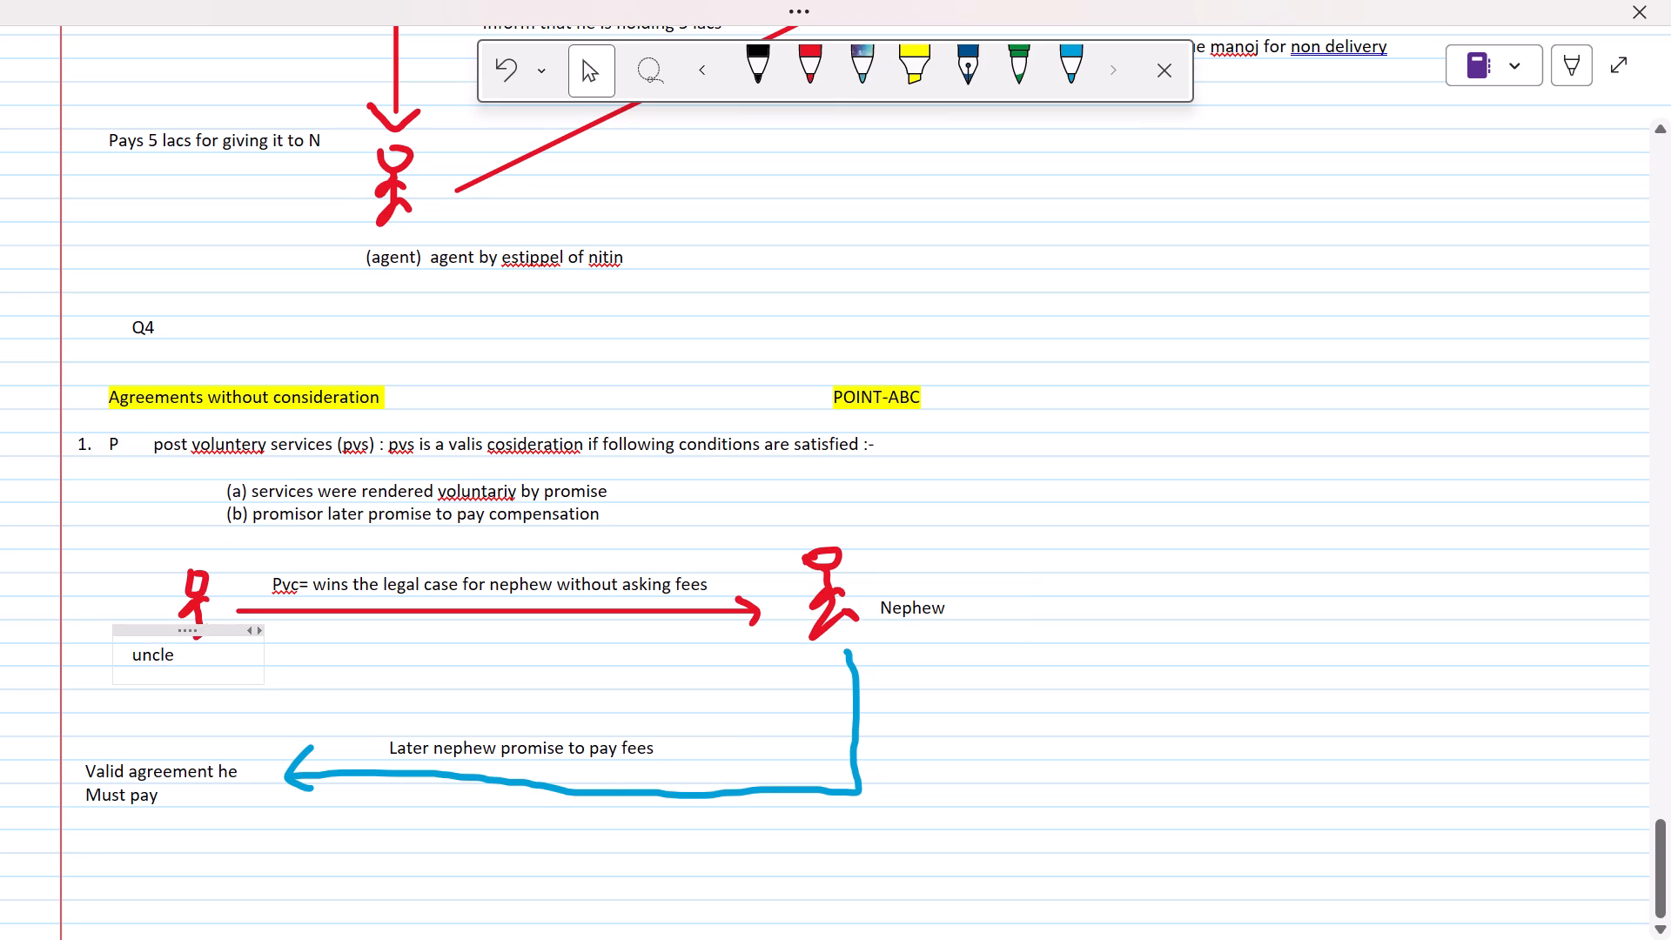
key("shift+parenleft")
type("law")
type("yer")
key("shift+parenright")
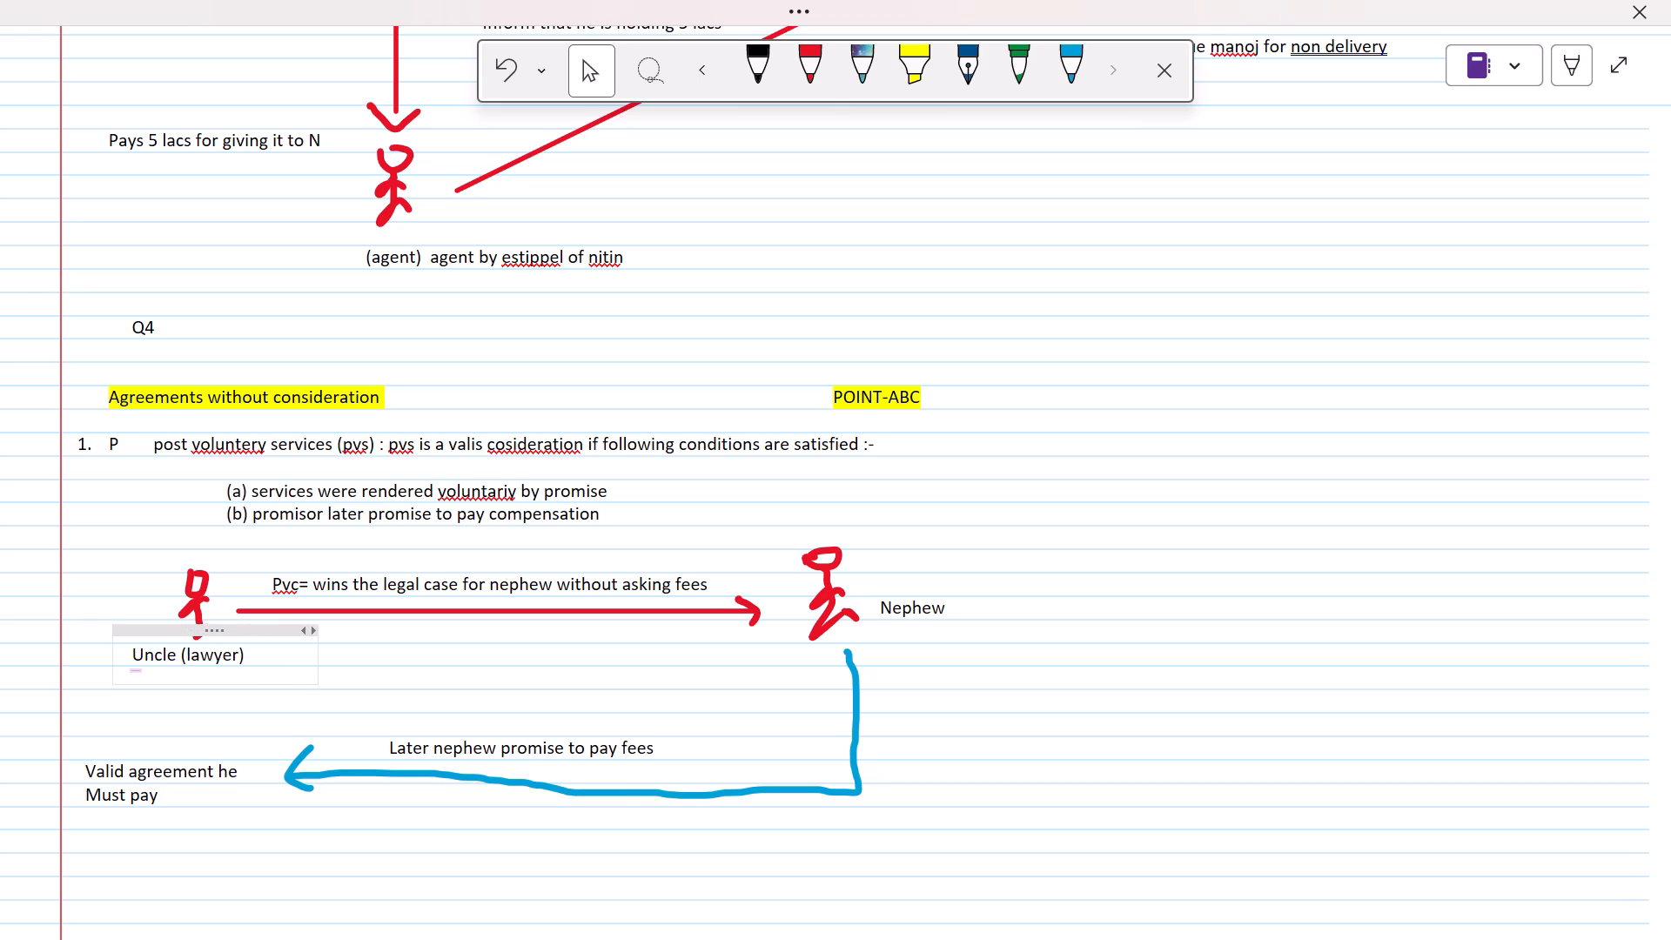
In the Q3 notes, highlight the letter "C" and the heading "contracts runnning with land" of point 1 in yellow.
scroll(162, 680, "up", 2)
scroll(447, 614, "up", 6)
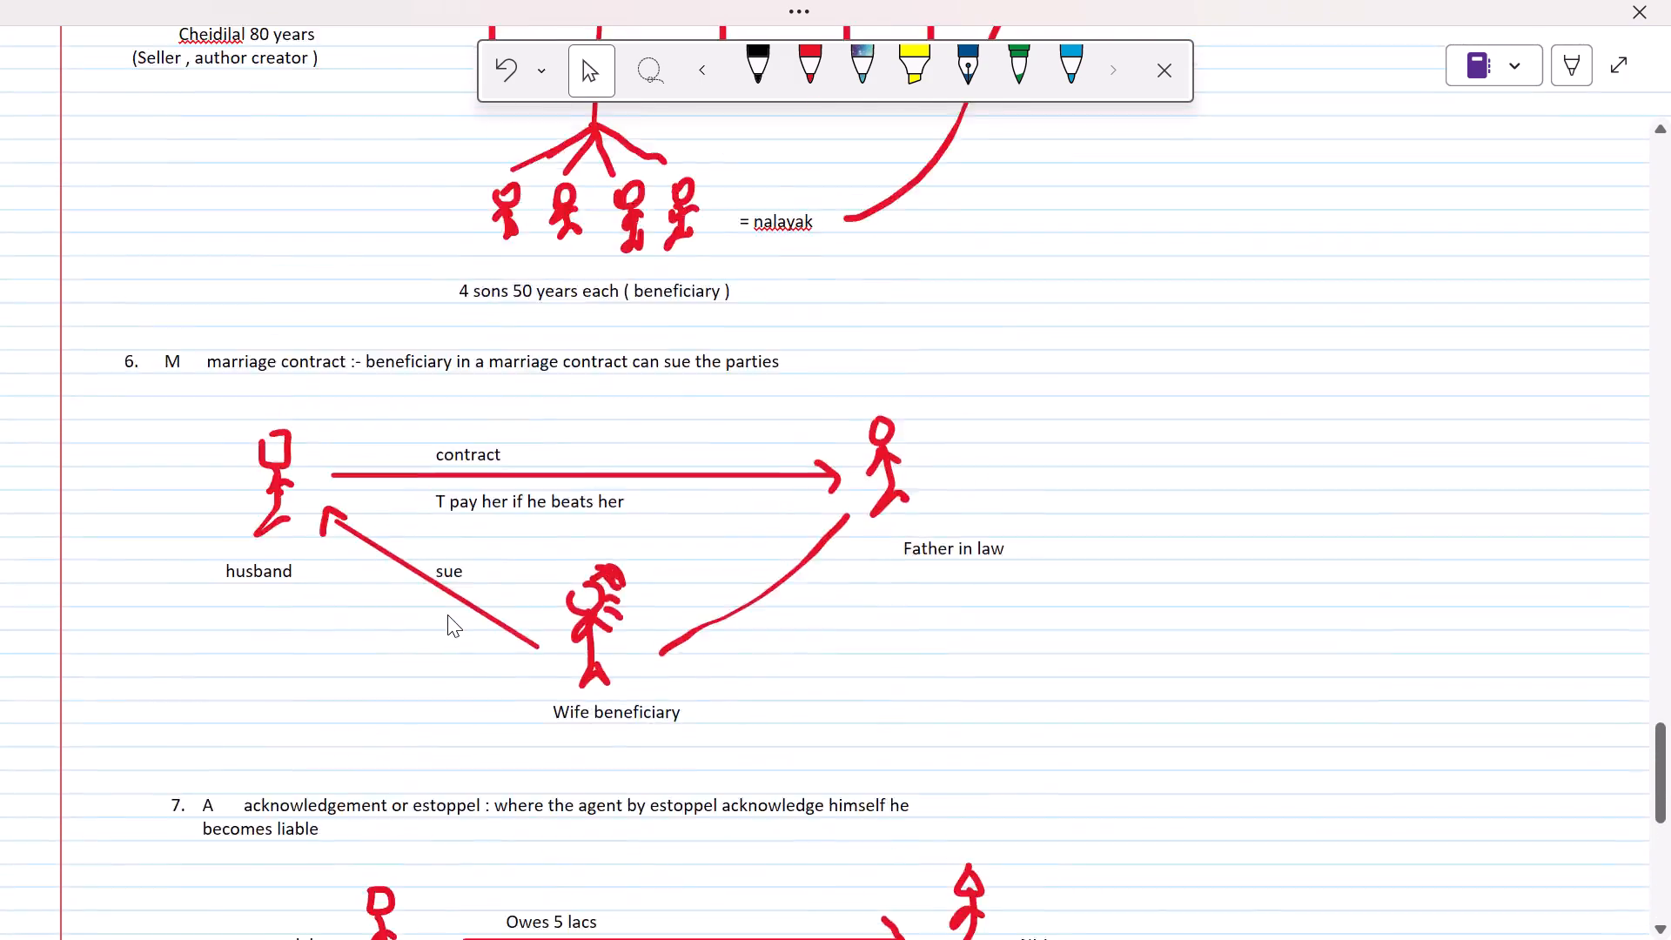
scroll(447, 614, "up", 12)
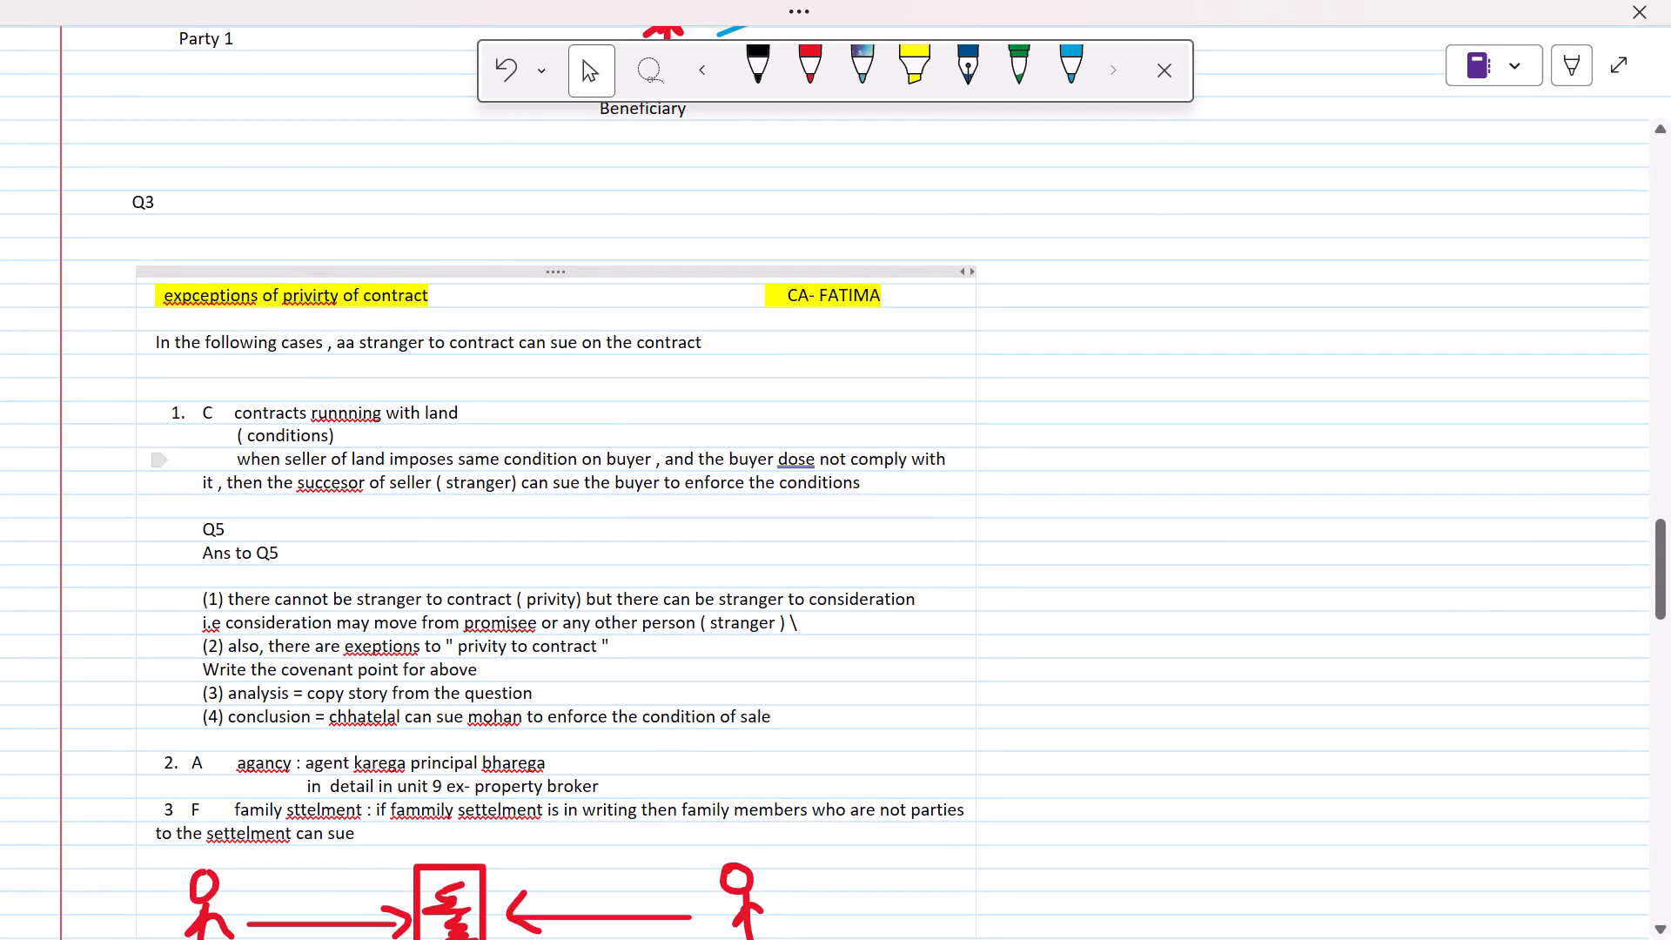
left_click(909, 72)
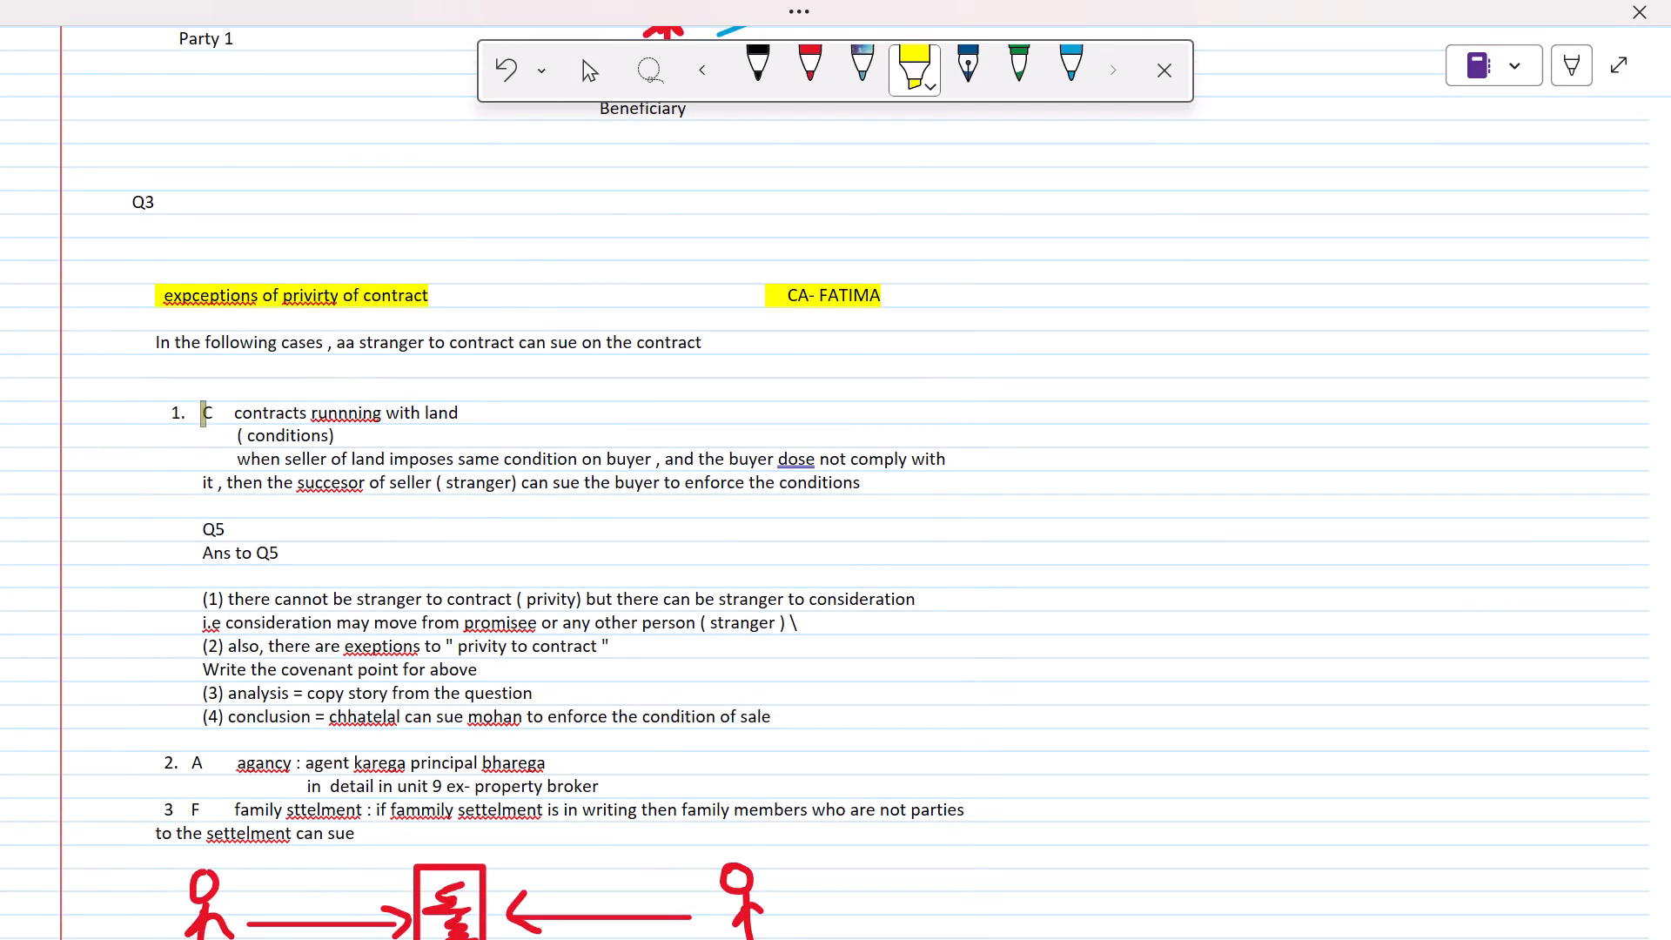
left_click_drag(199, 412, 217, 410)
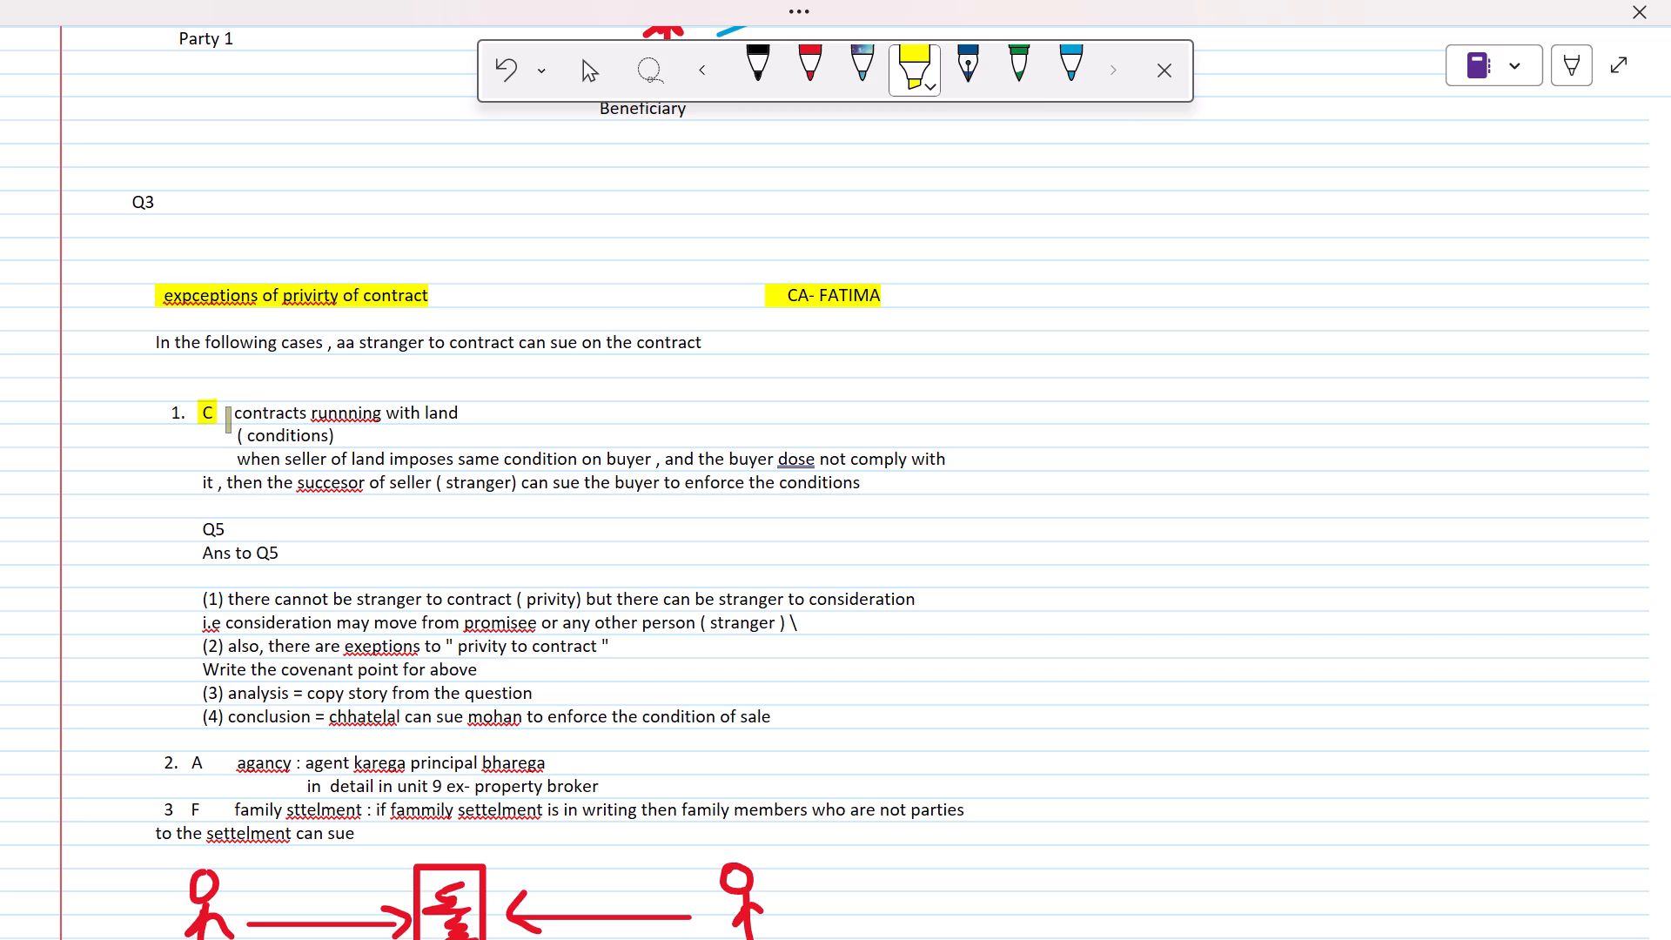
left_click_drag(231, 411, 386, 416)
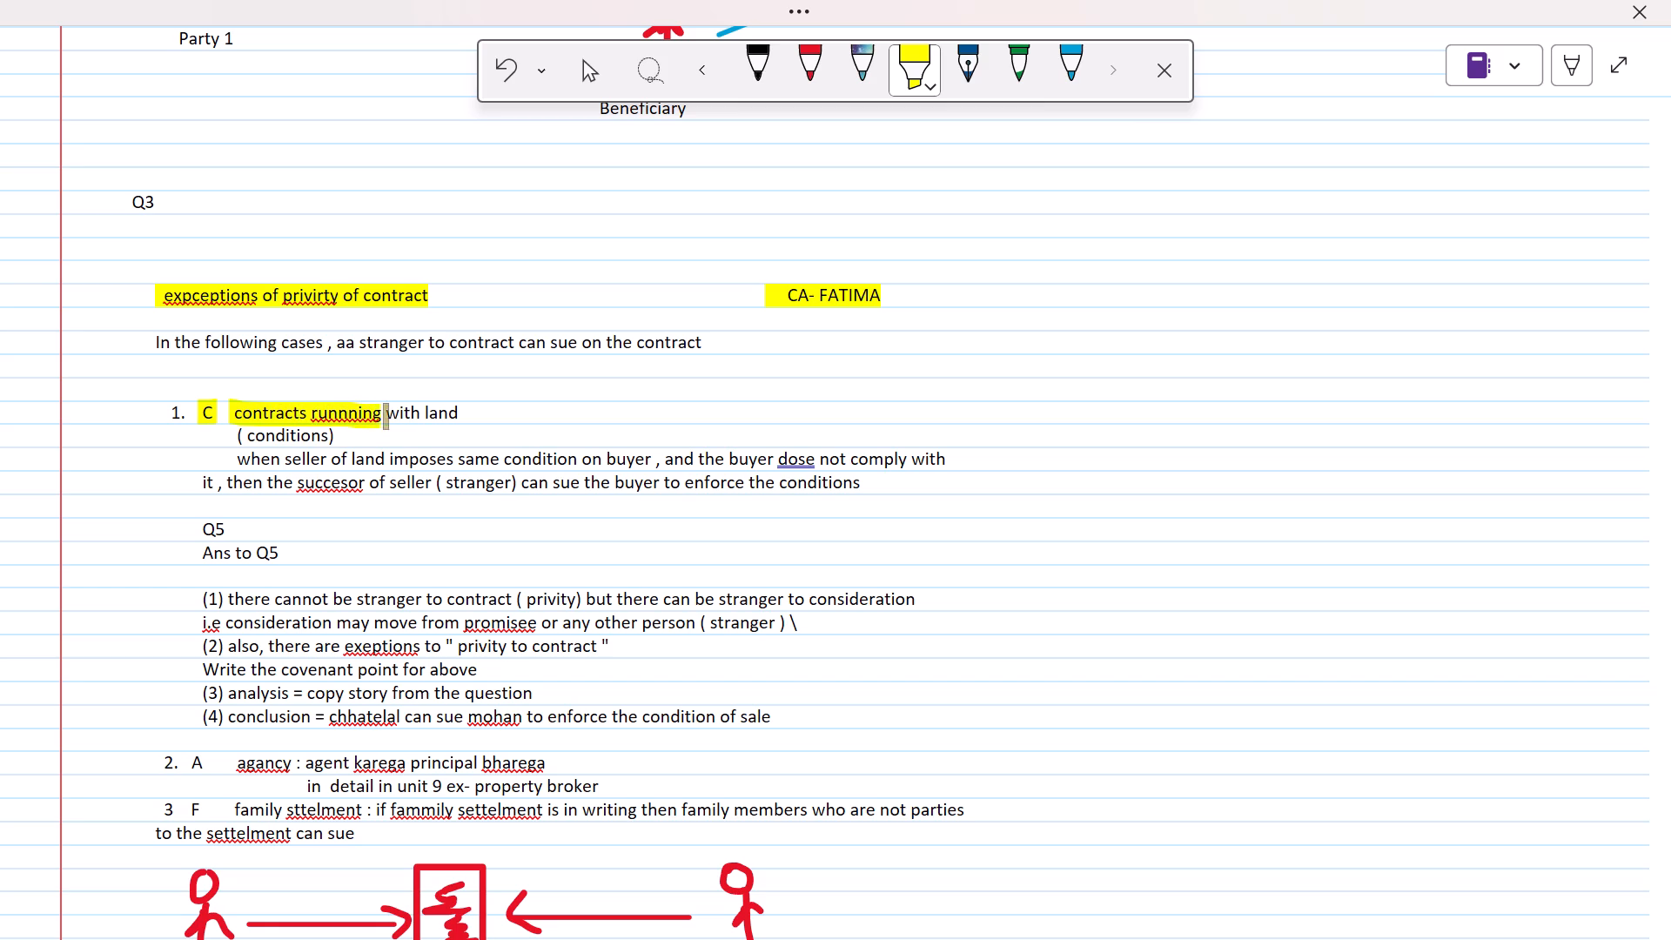
left_click_drag(386, 416, 464, 402)
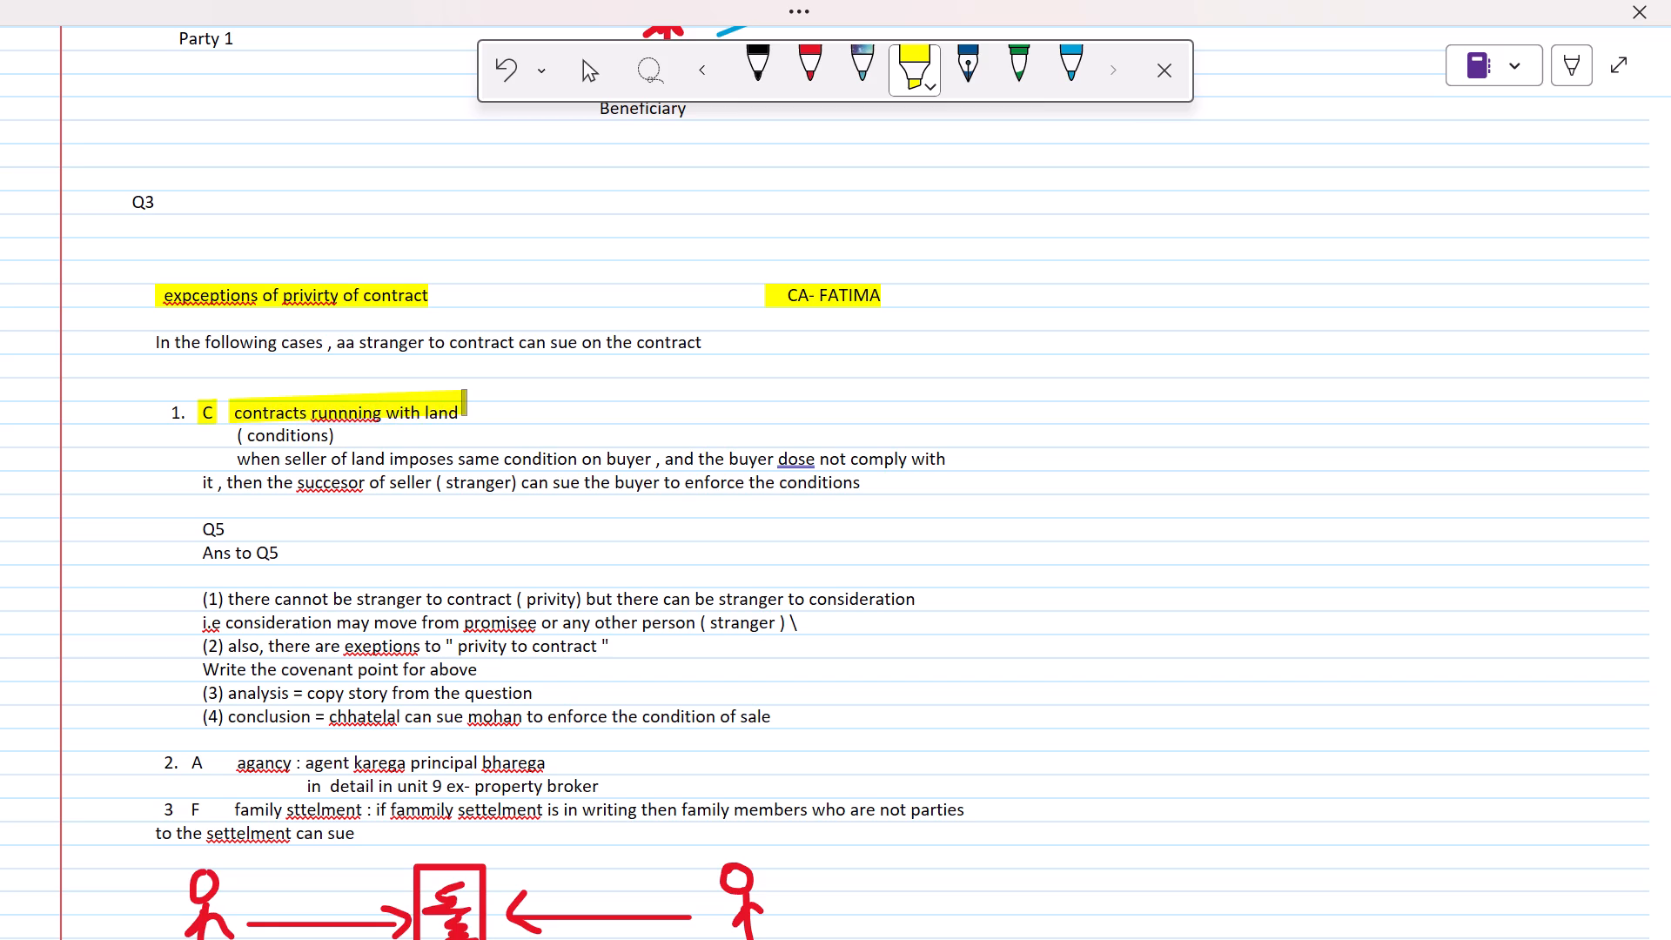
left_click_drag(464, 402, 464, 413)
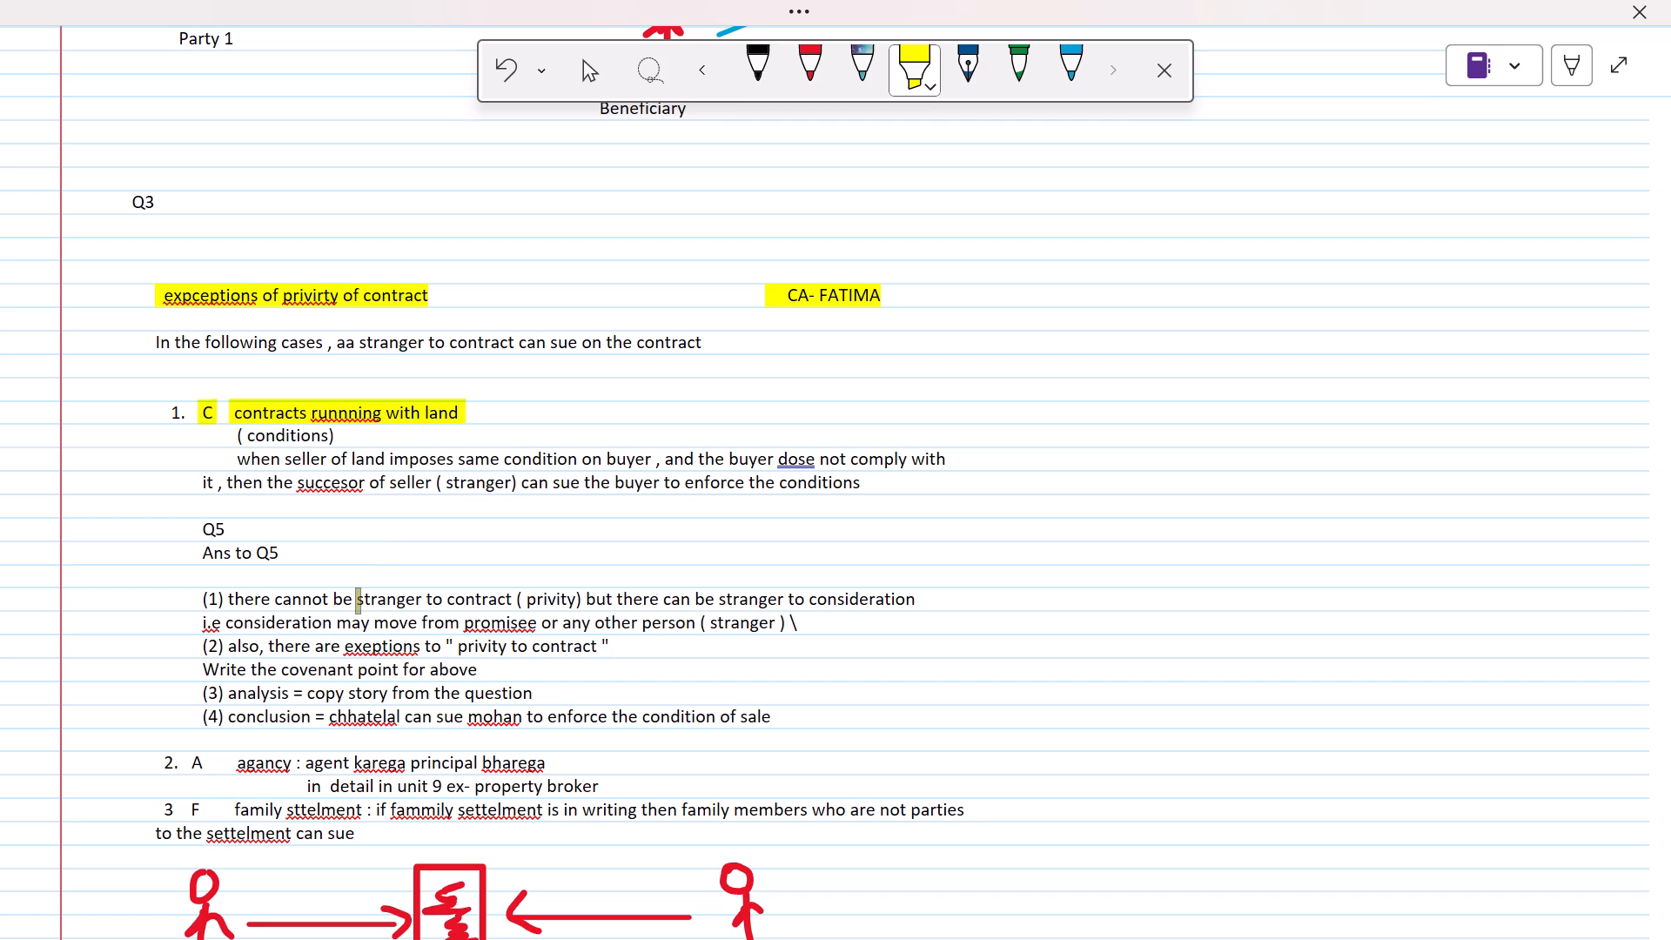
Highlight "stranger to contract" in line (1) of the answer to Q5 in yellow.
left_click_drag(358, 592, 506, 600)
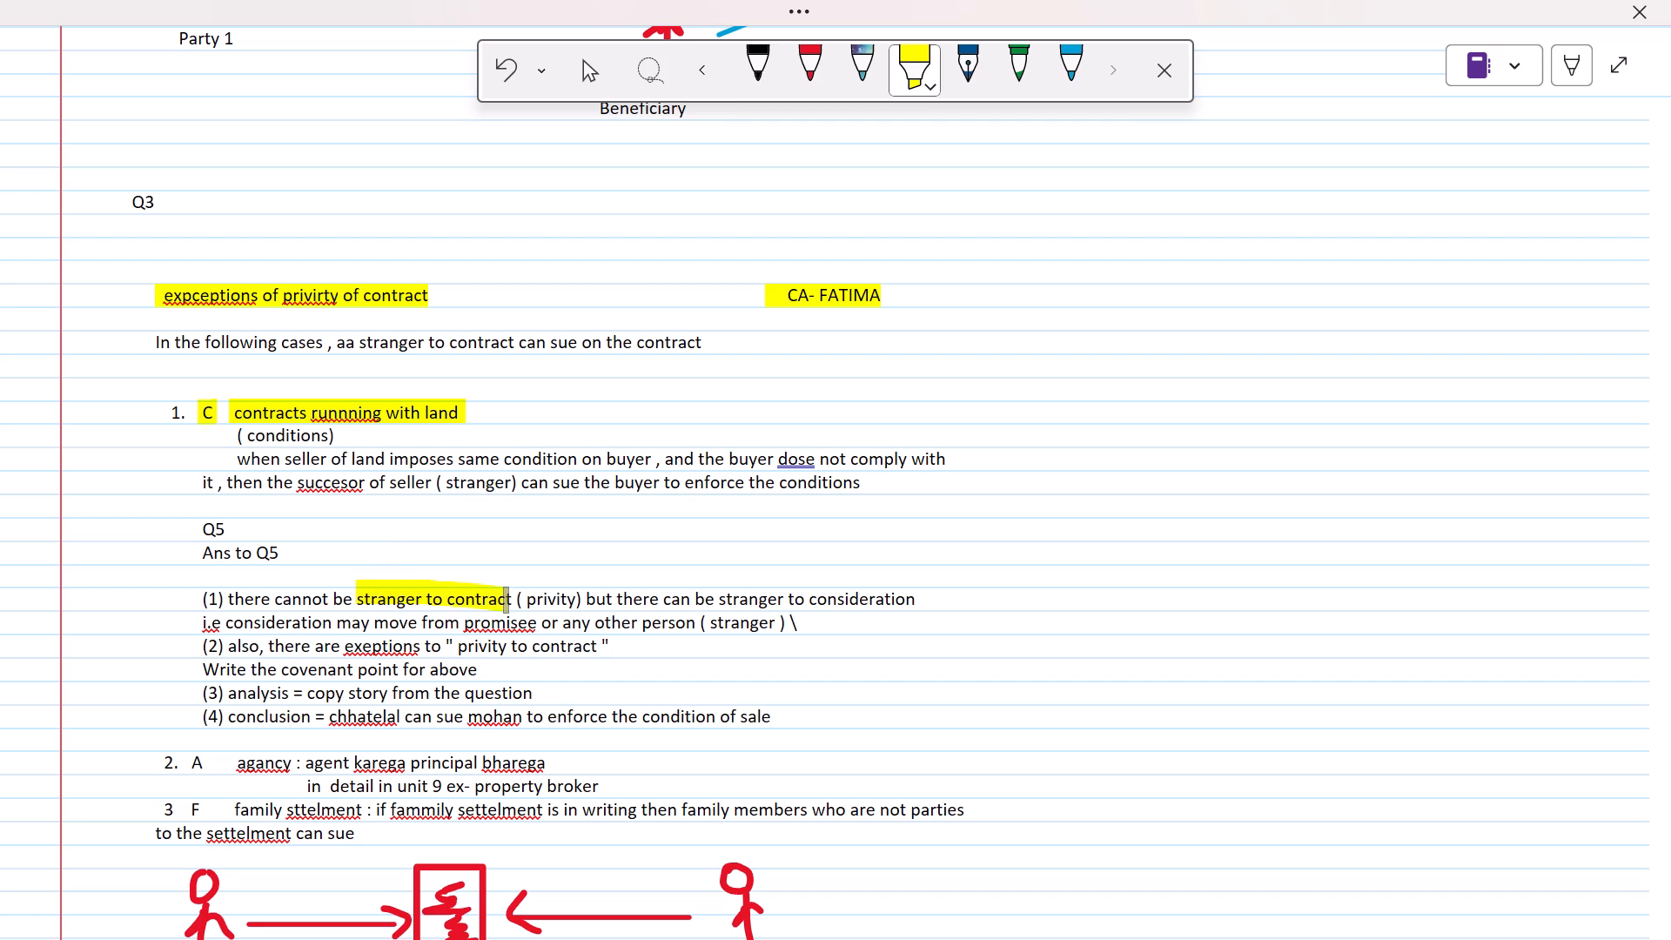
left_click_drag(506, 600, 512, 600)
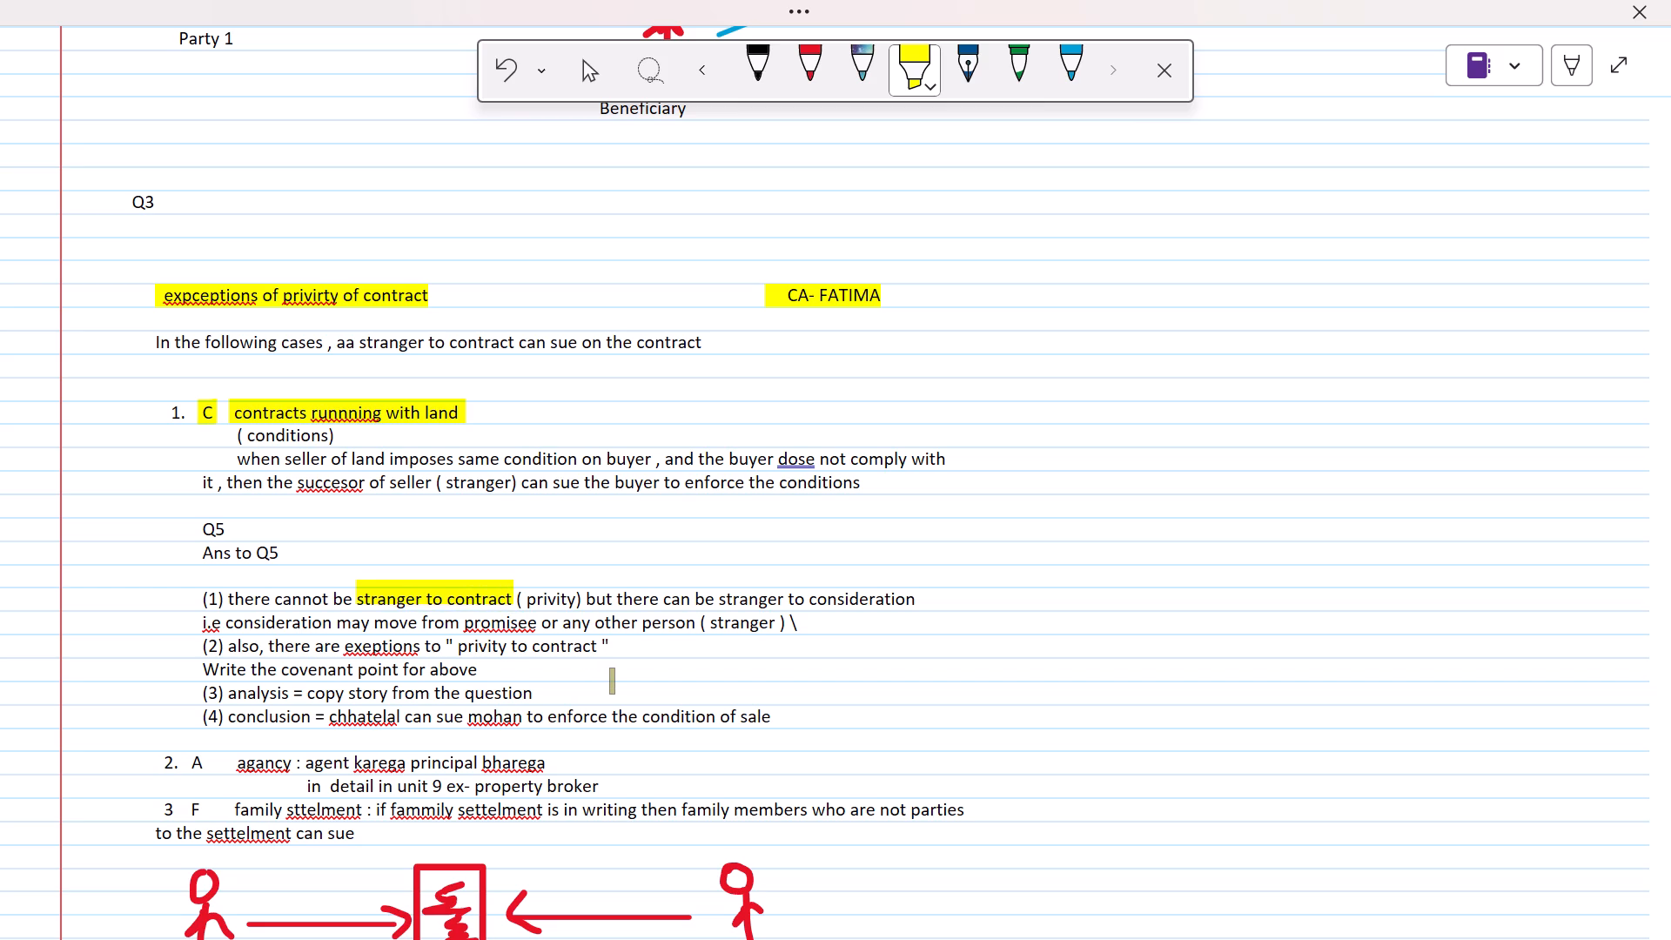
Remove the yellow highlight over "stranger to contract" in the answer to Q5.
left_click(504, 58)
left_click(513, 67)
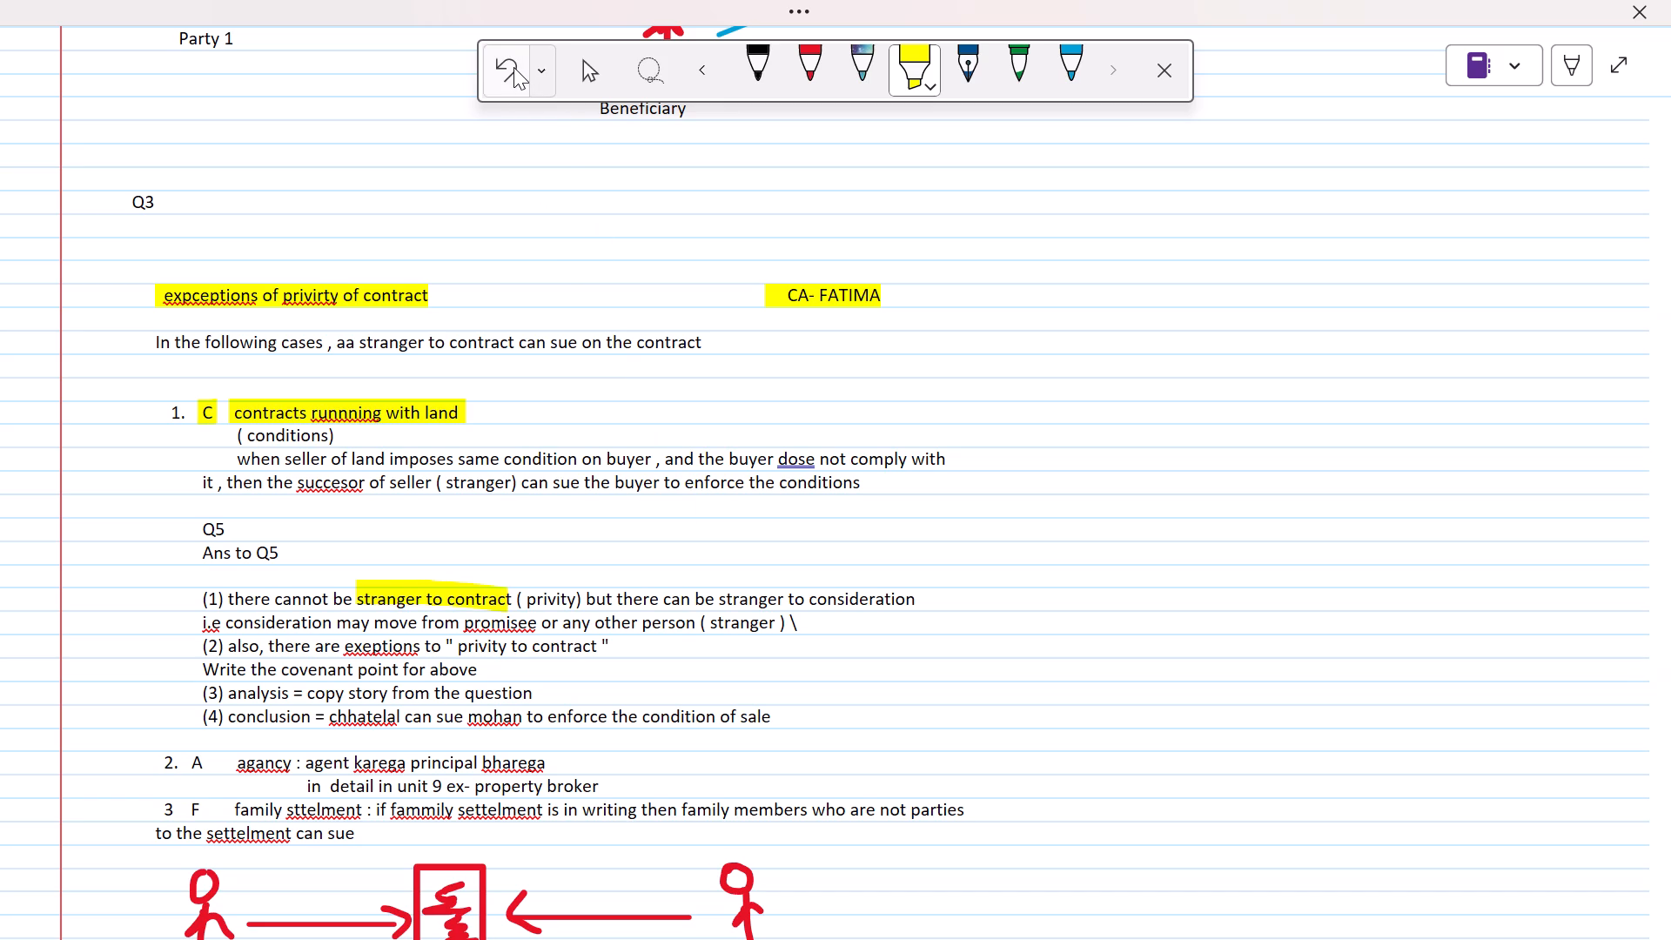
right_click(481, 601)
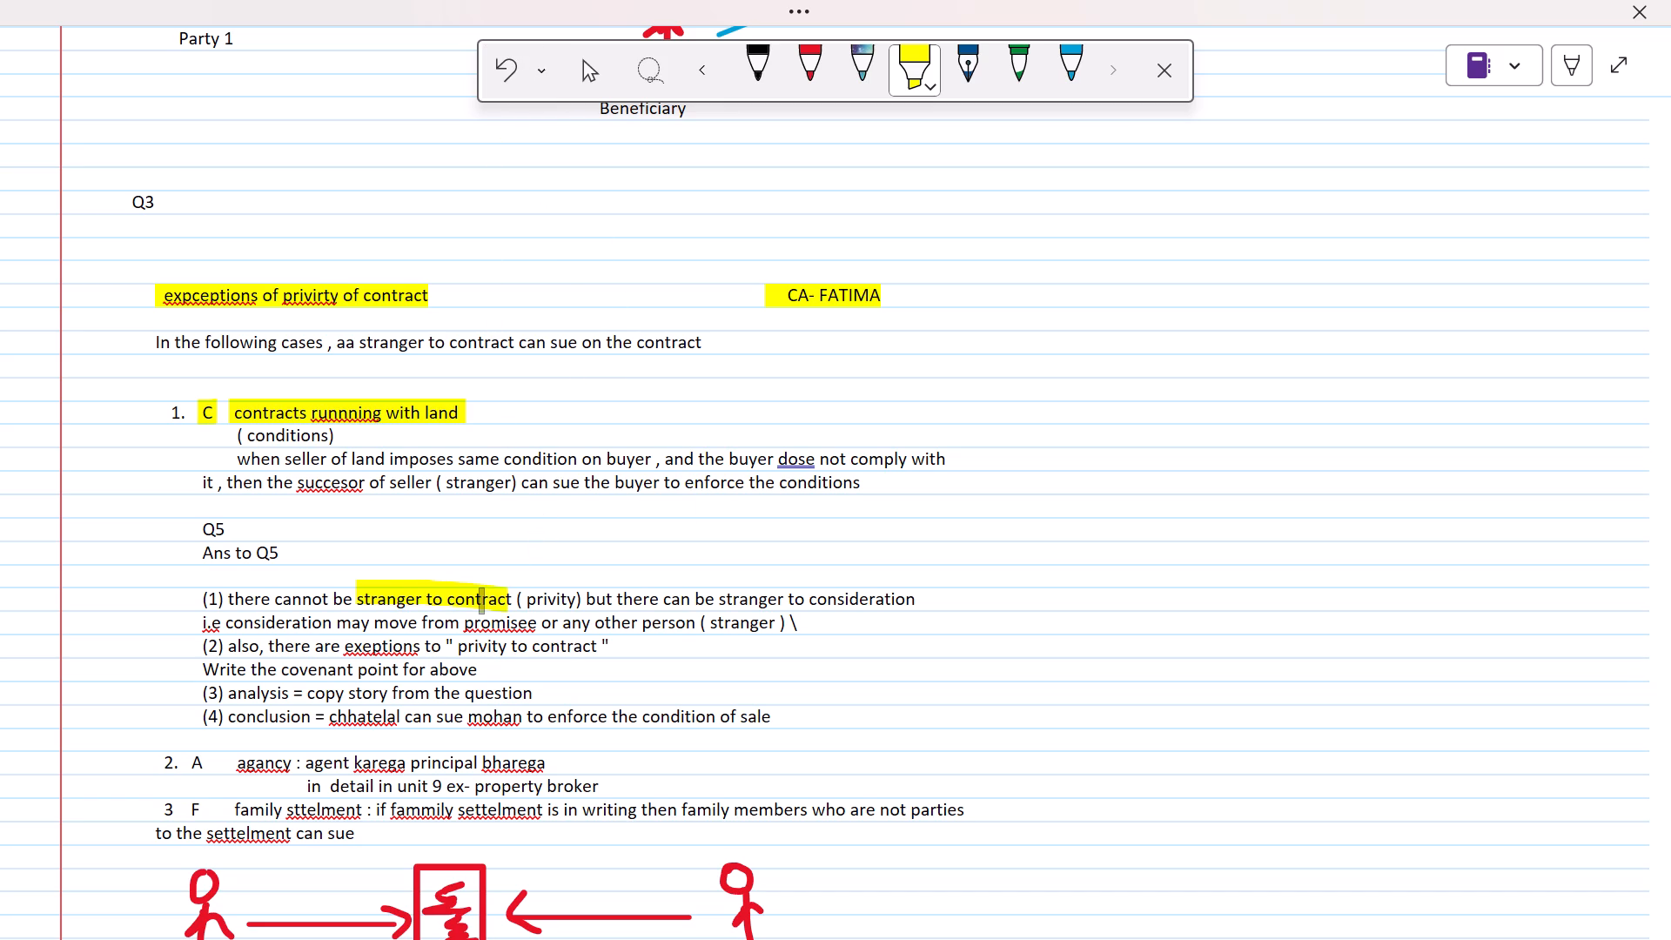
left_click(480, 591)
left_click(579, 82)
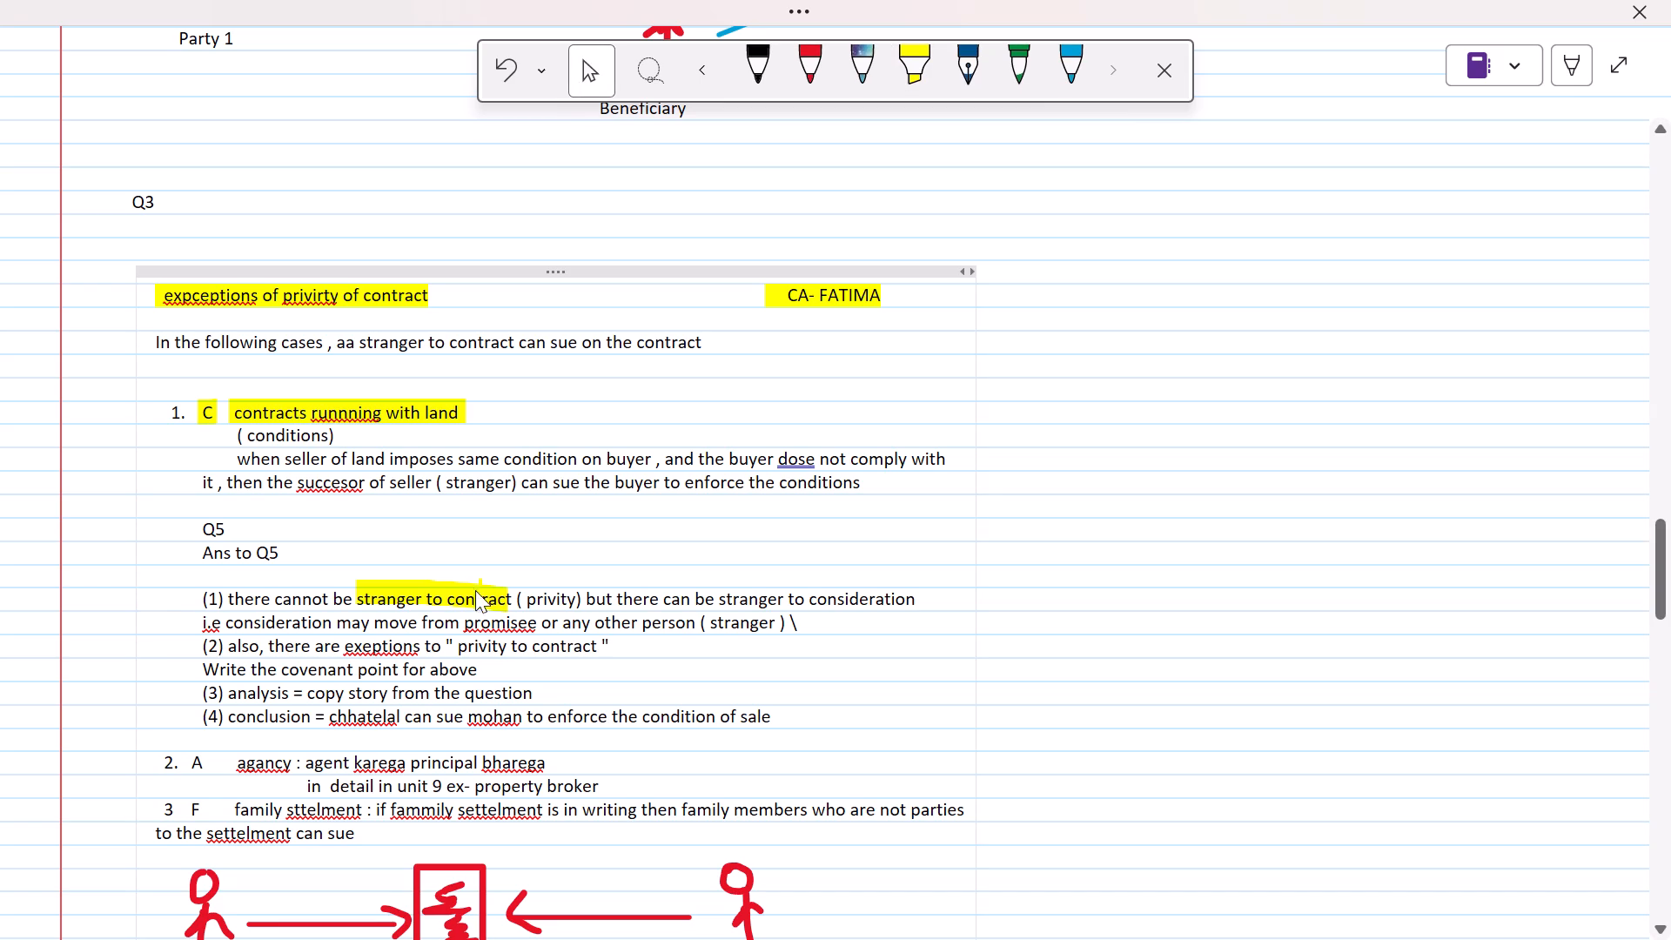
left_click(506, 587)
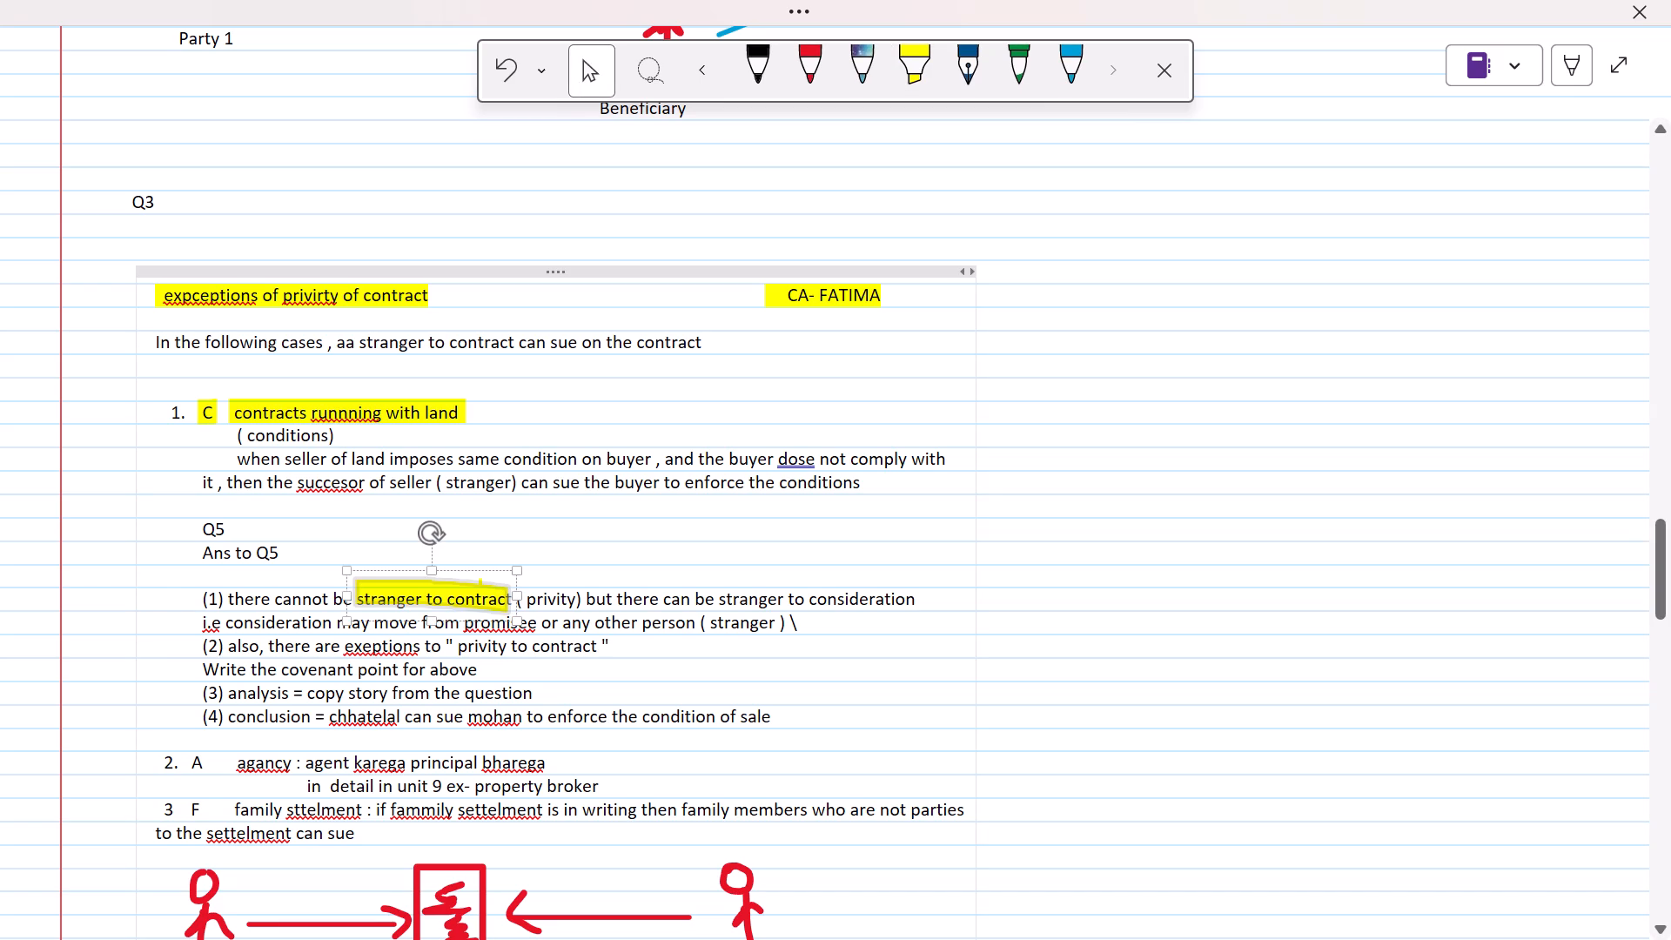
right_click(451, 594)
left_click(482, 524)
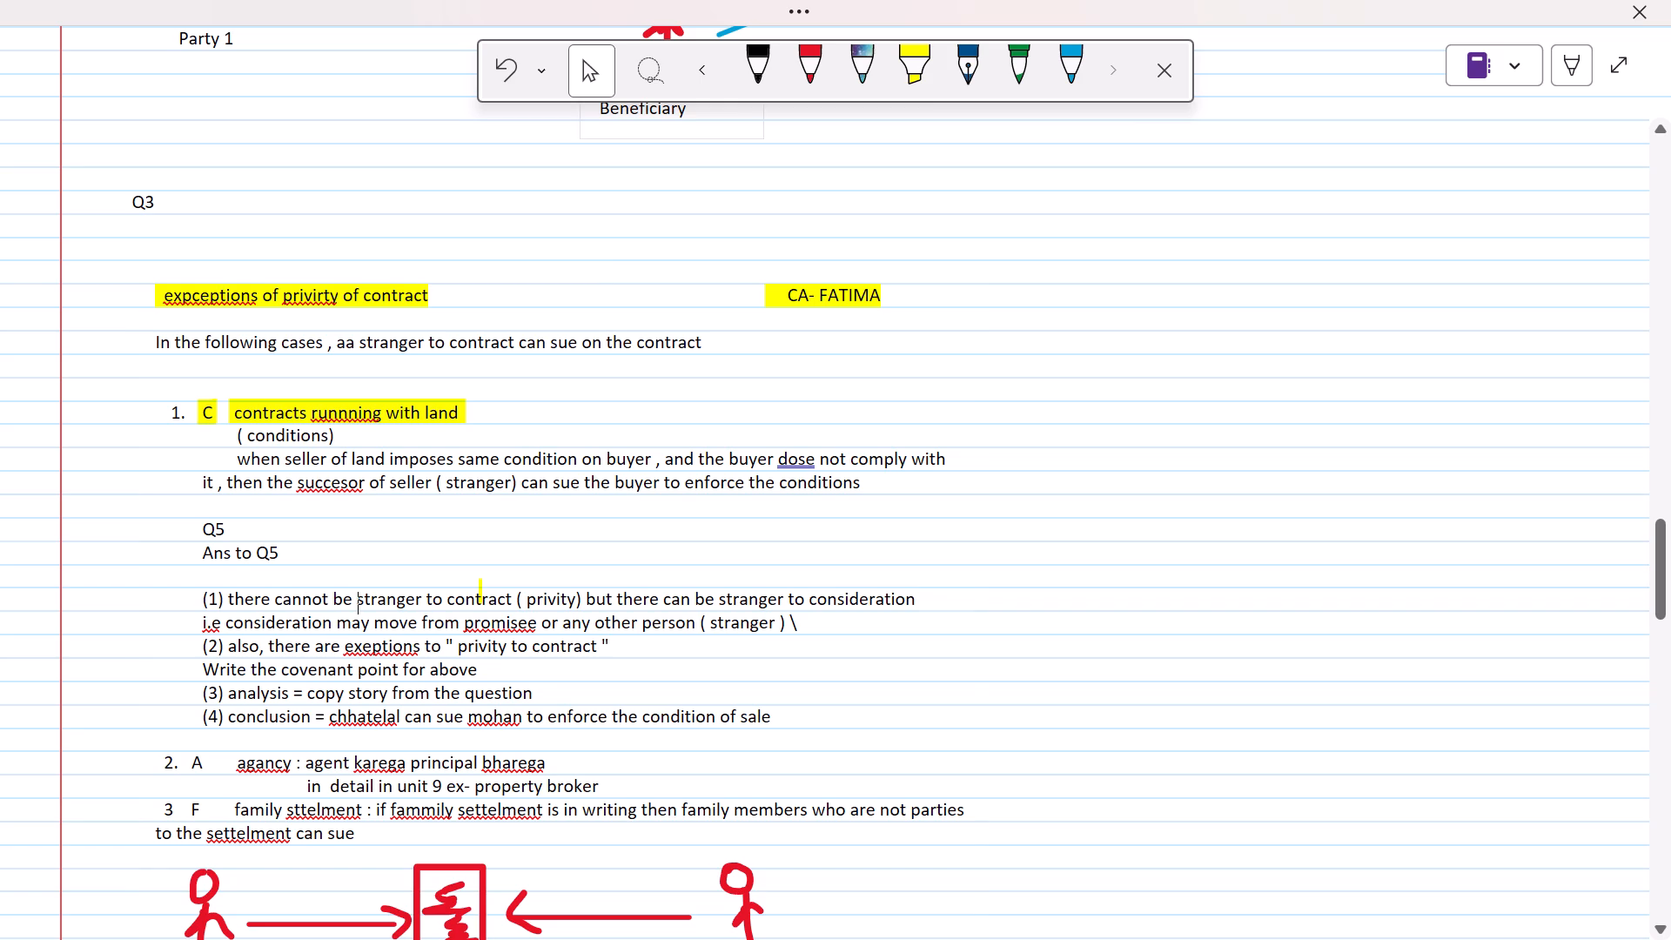
Highlight "stranger to consideration" in line (1) of the answer to Q5 in yellow.
left_click(910, 69)
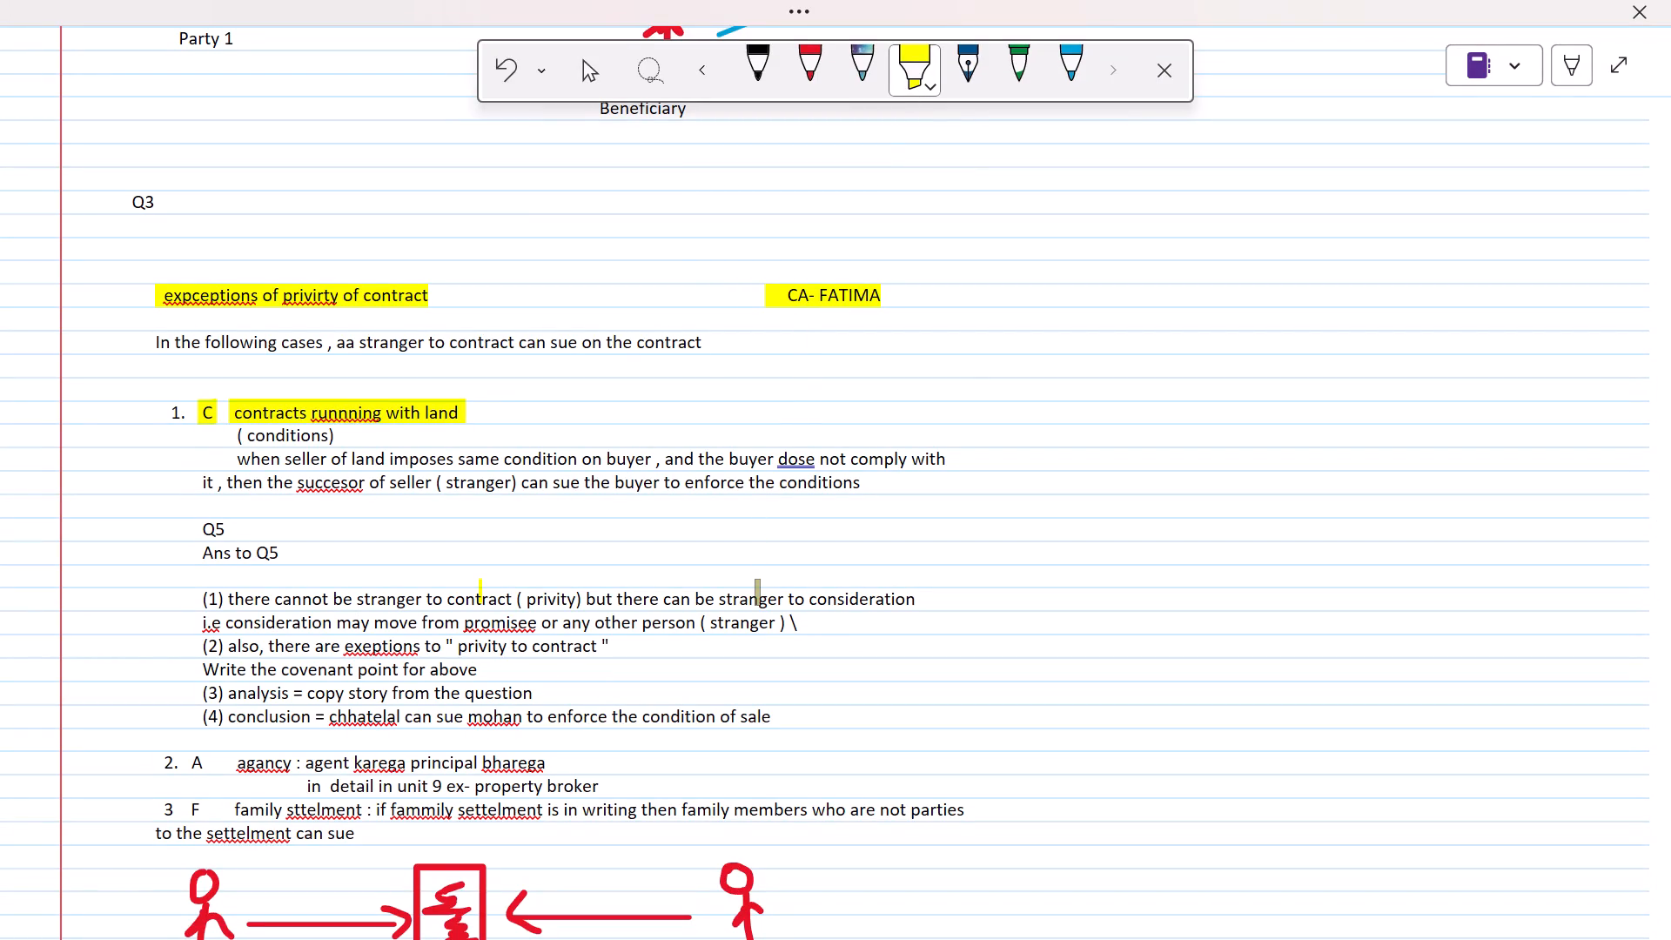
left_click_drag(721, 598, 915, 601)
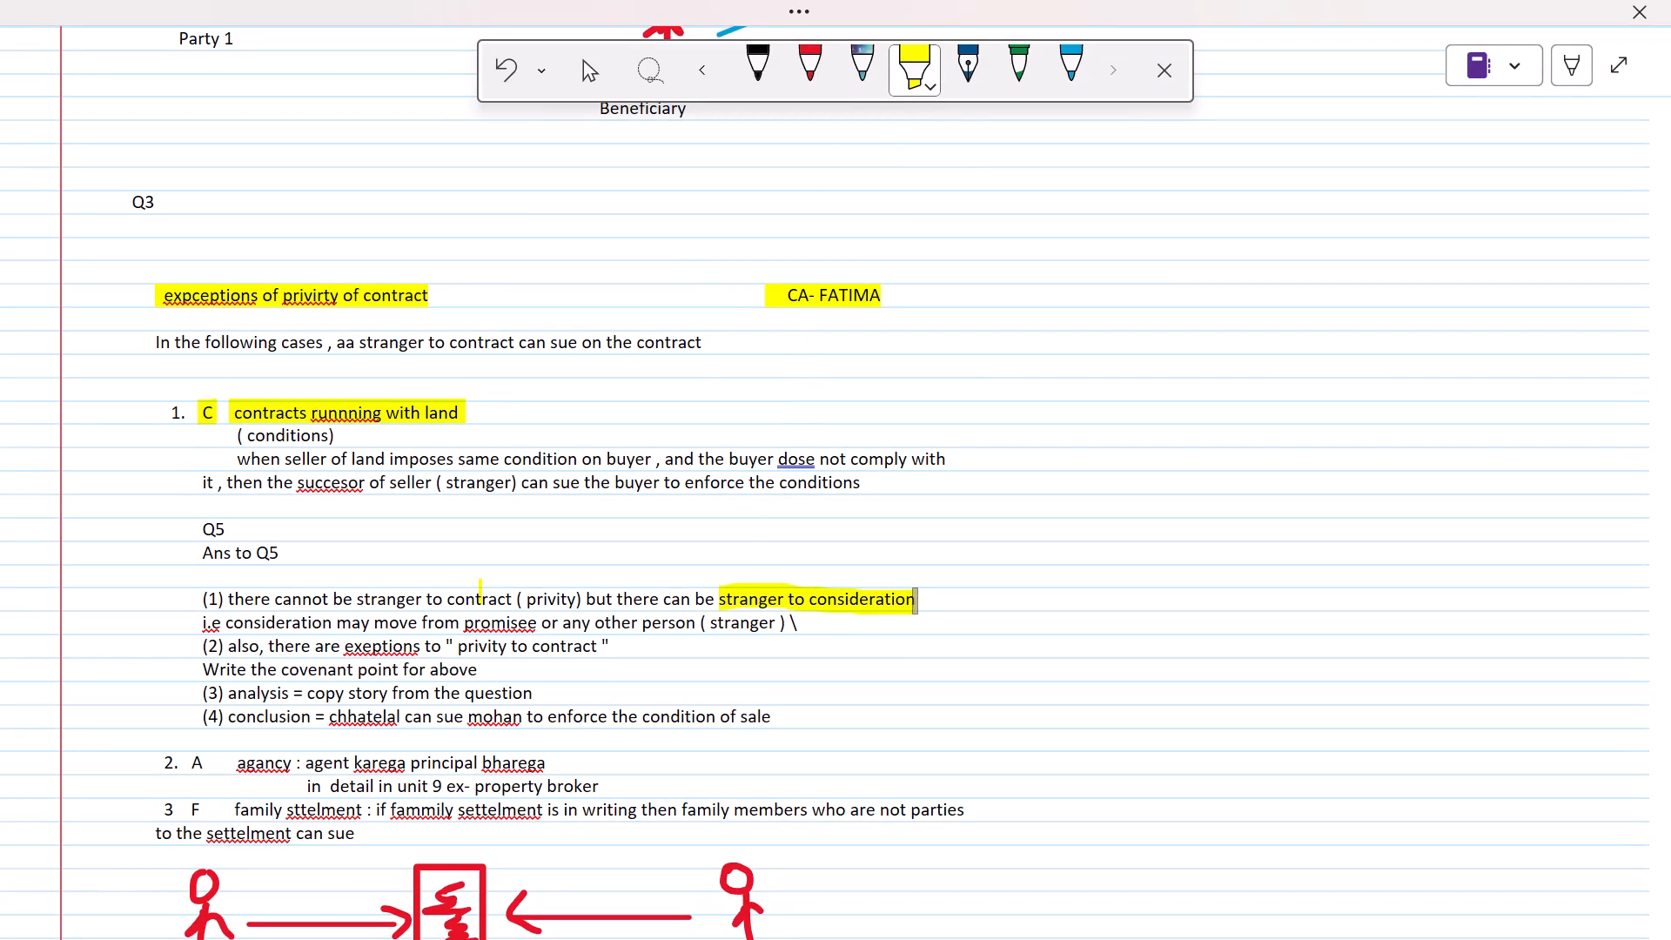
left_click_drag(915, 601, 915, 598)
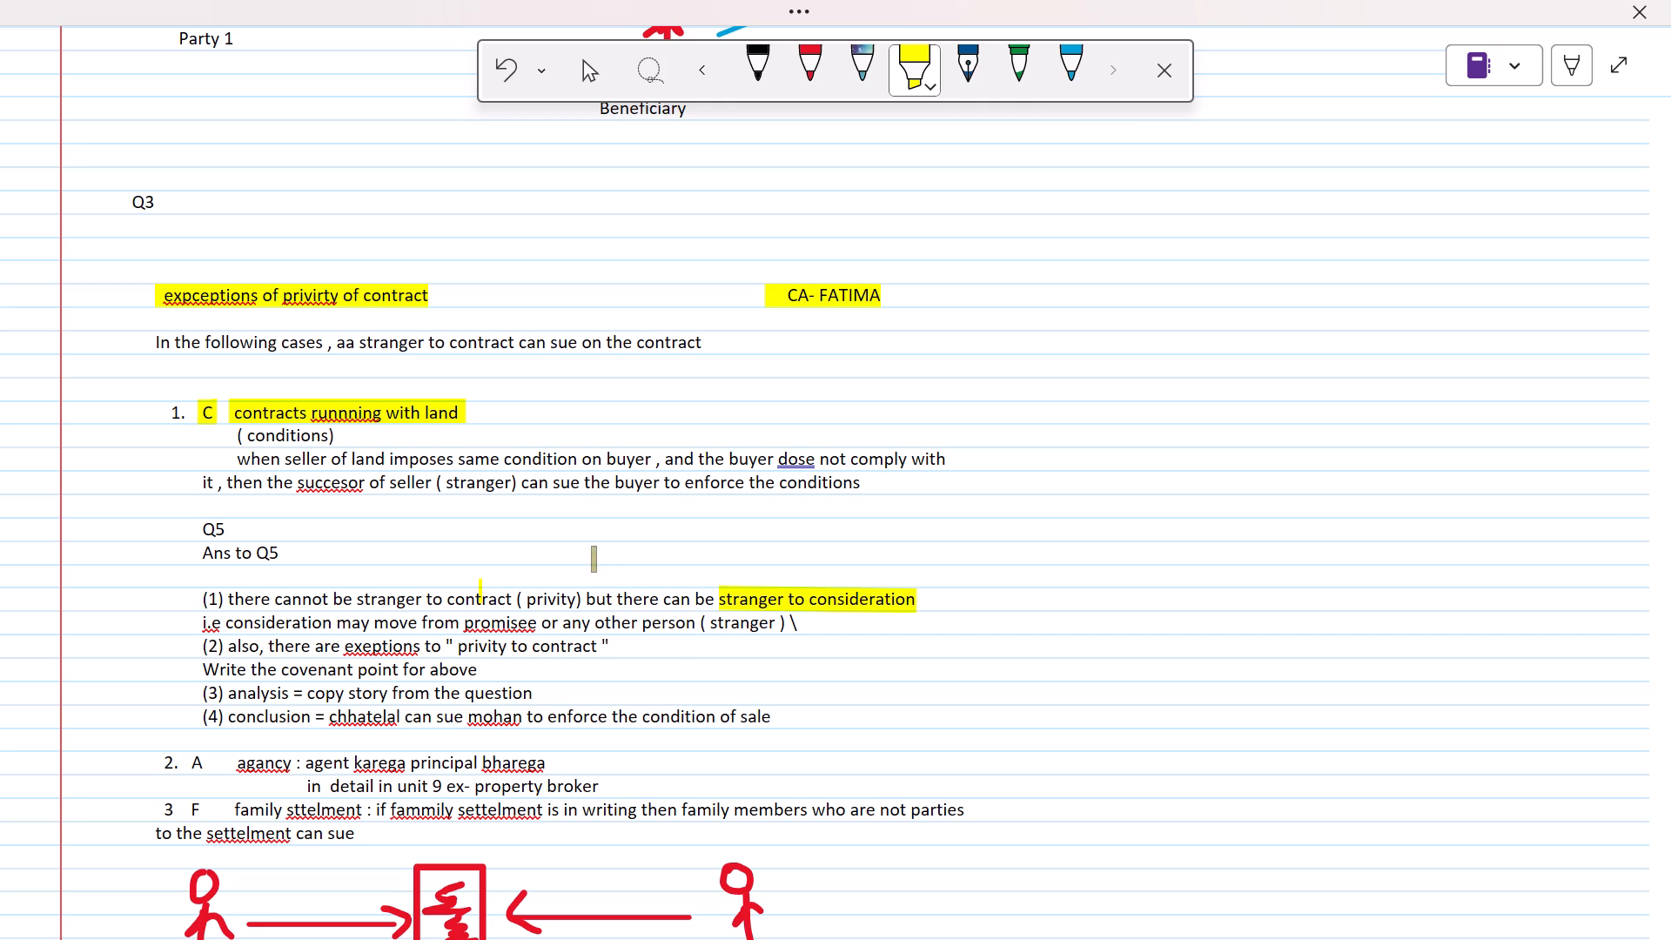
Highlight the letters and headings of Q3 points 2 and 3 in yellow: "A", "agancy", "F" and "family sttelment".
scroll(587, 548, "down", 1)
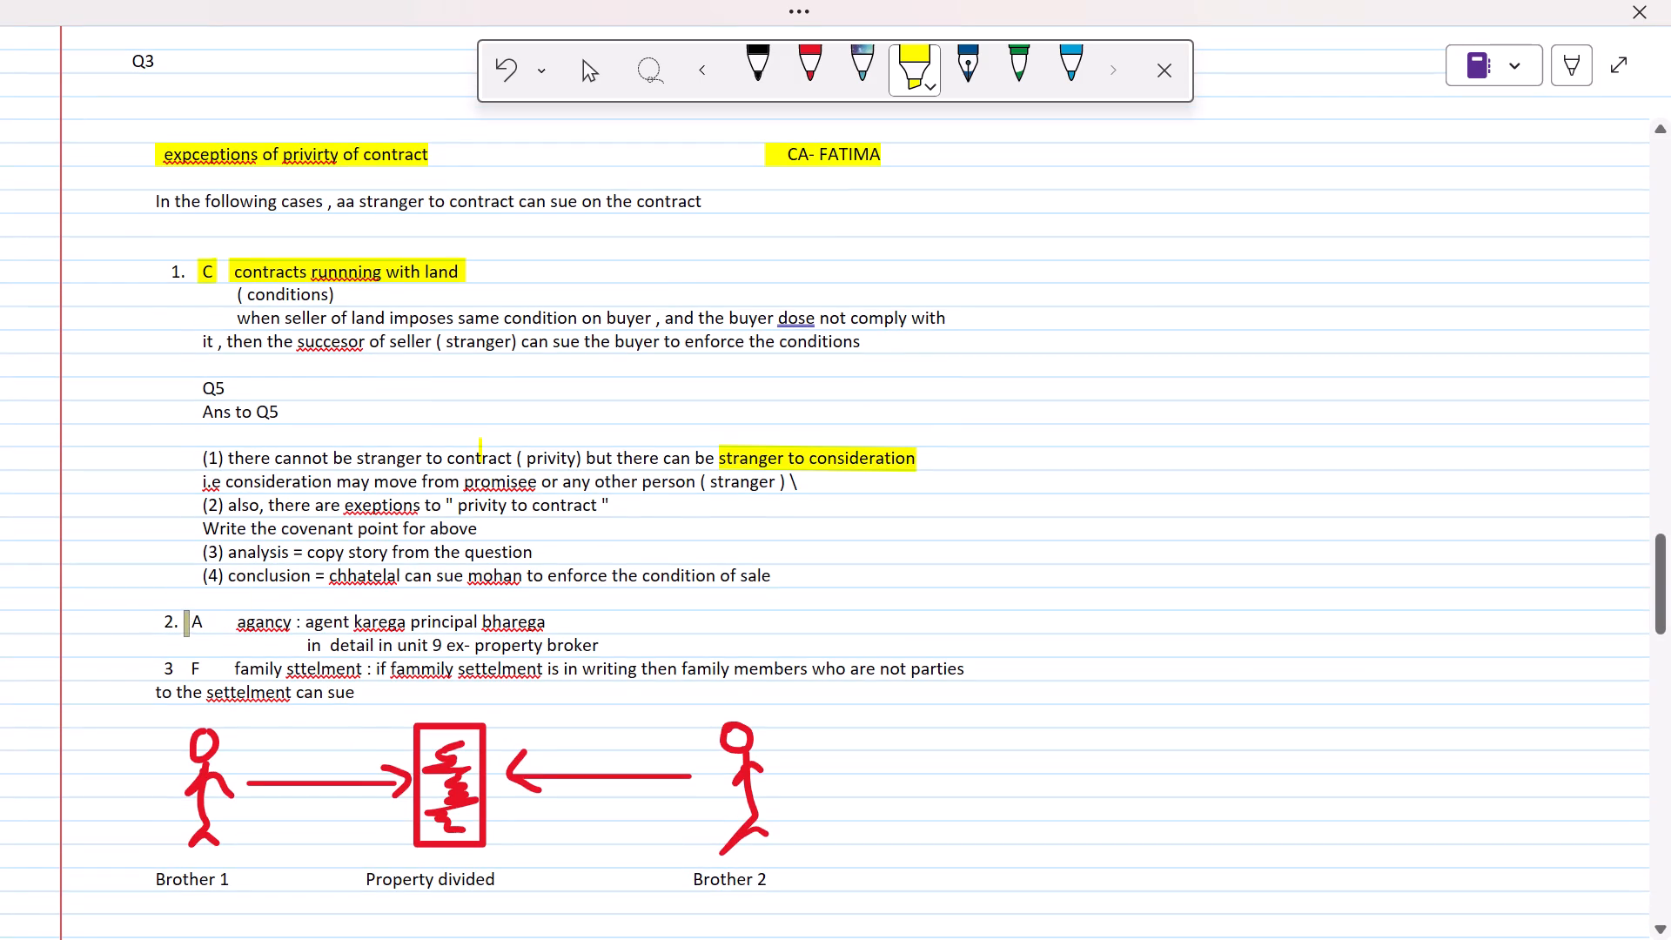
left_click_drag(186, 623, 207, 621)
left_click_drag(232, 614, 300, 623)
left_click_drag(189, 668, 200, 668)
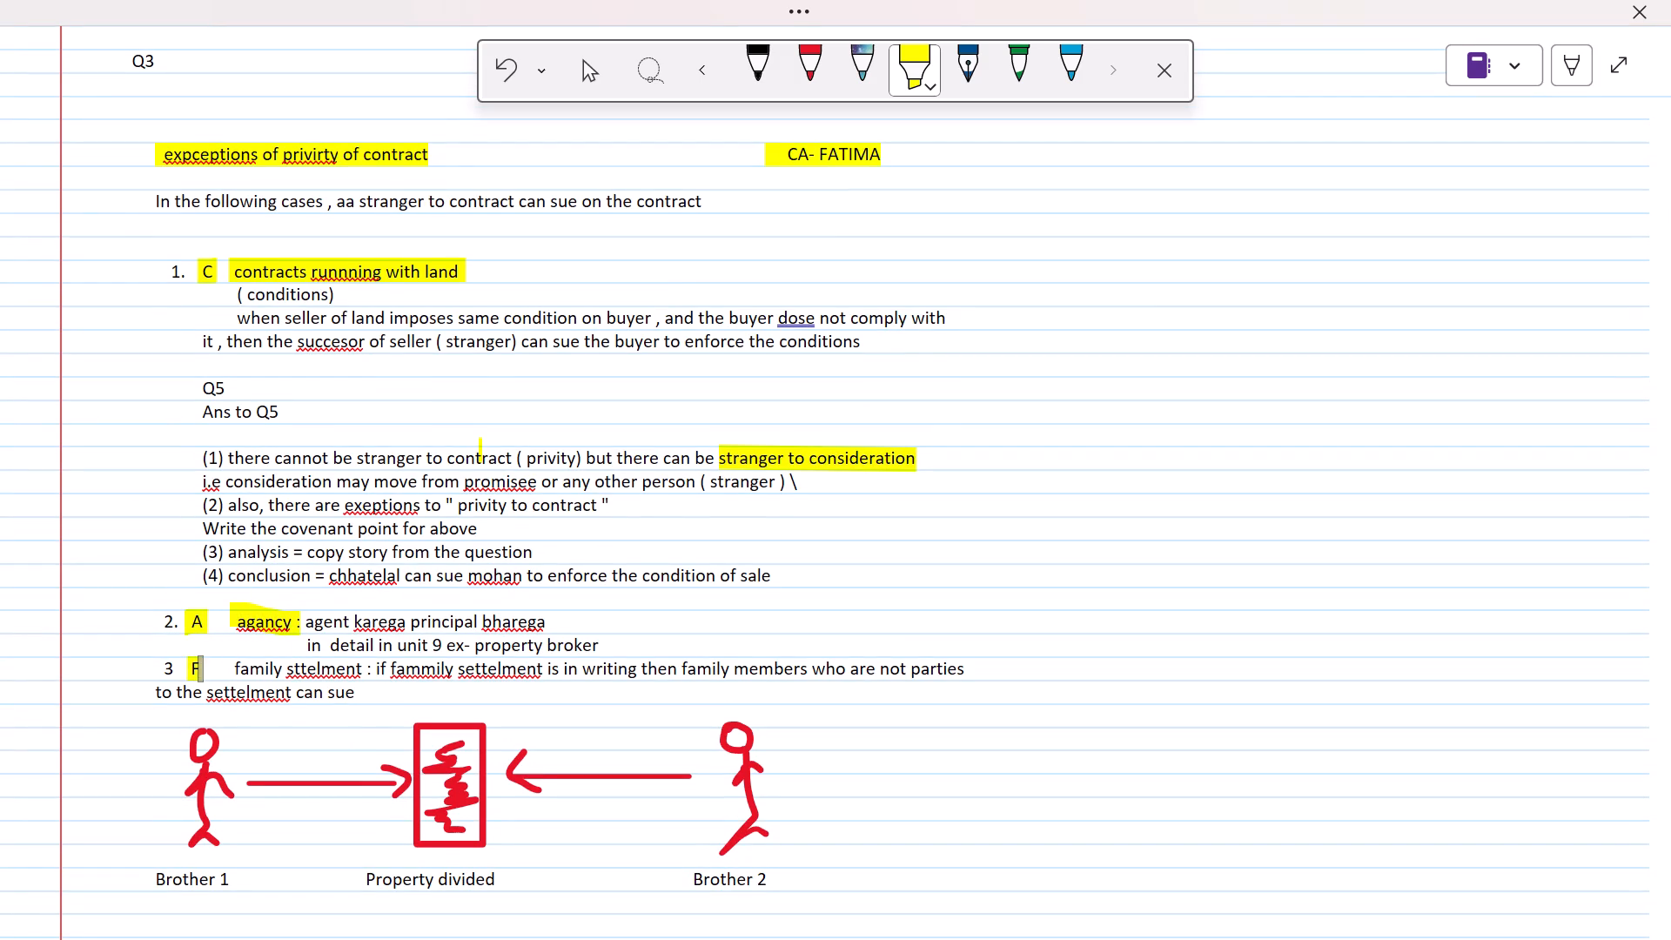
left_click_drag(200, 668, 203, 668)
left_click_drag(235, 668, 303, 671)
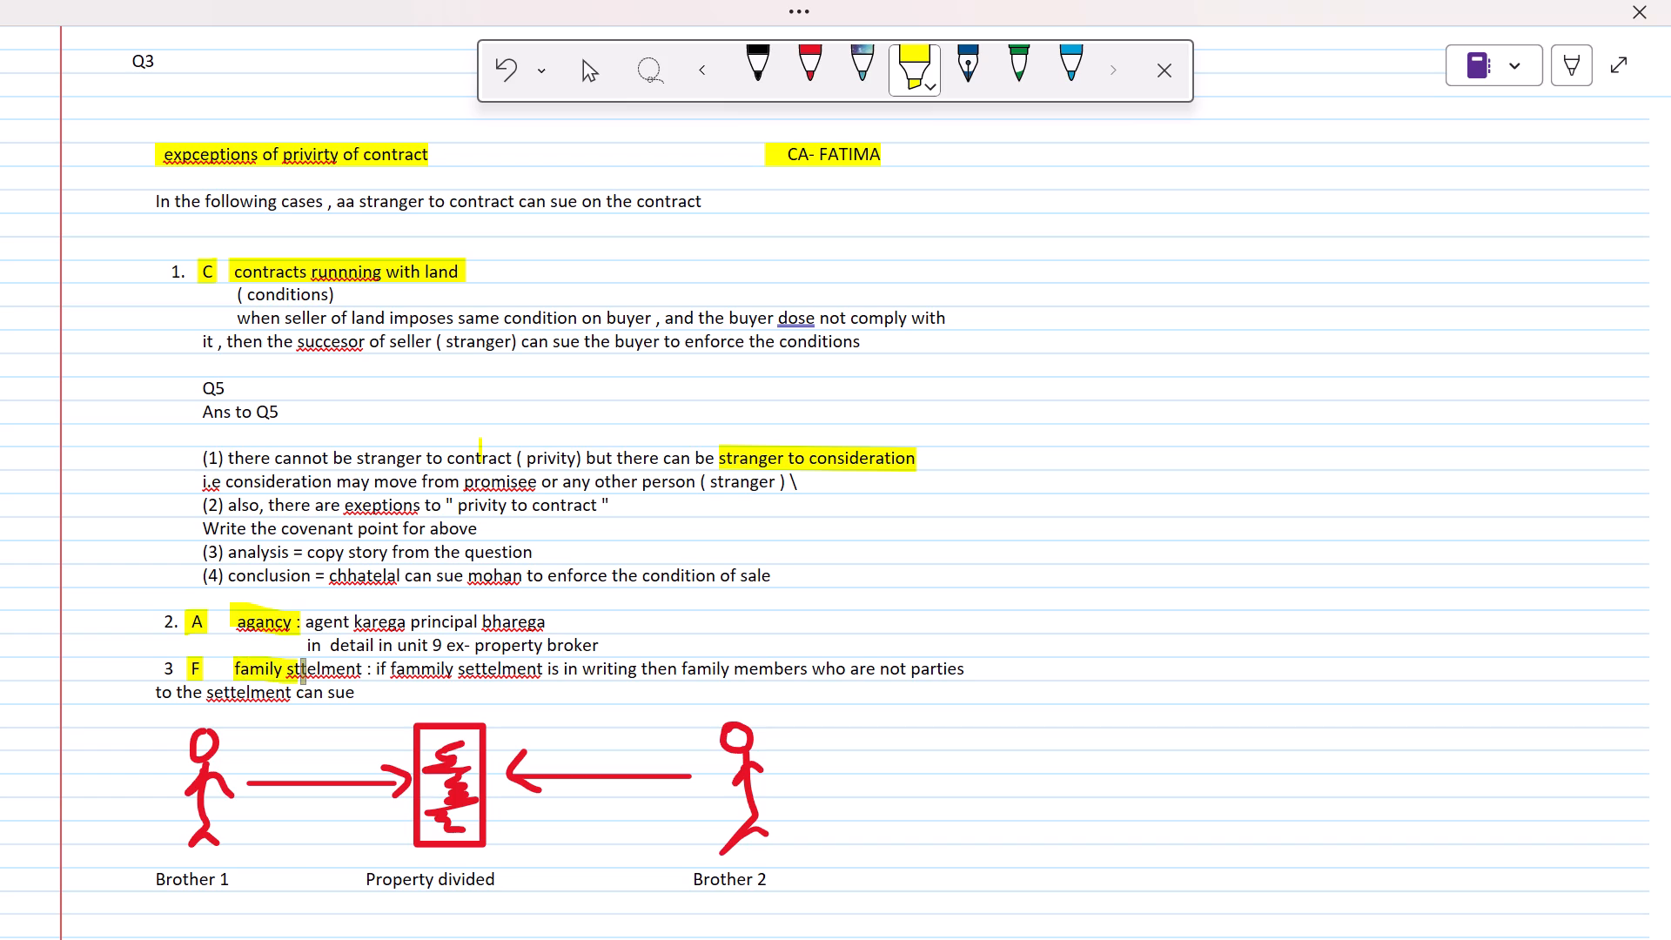
left_click_drag(303, 671, 362, 672)
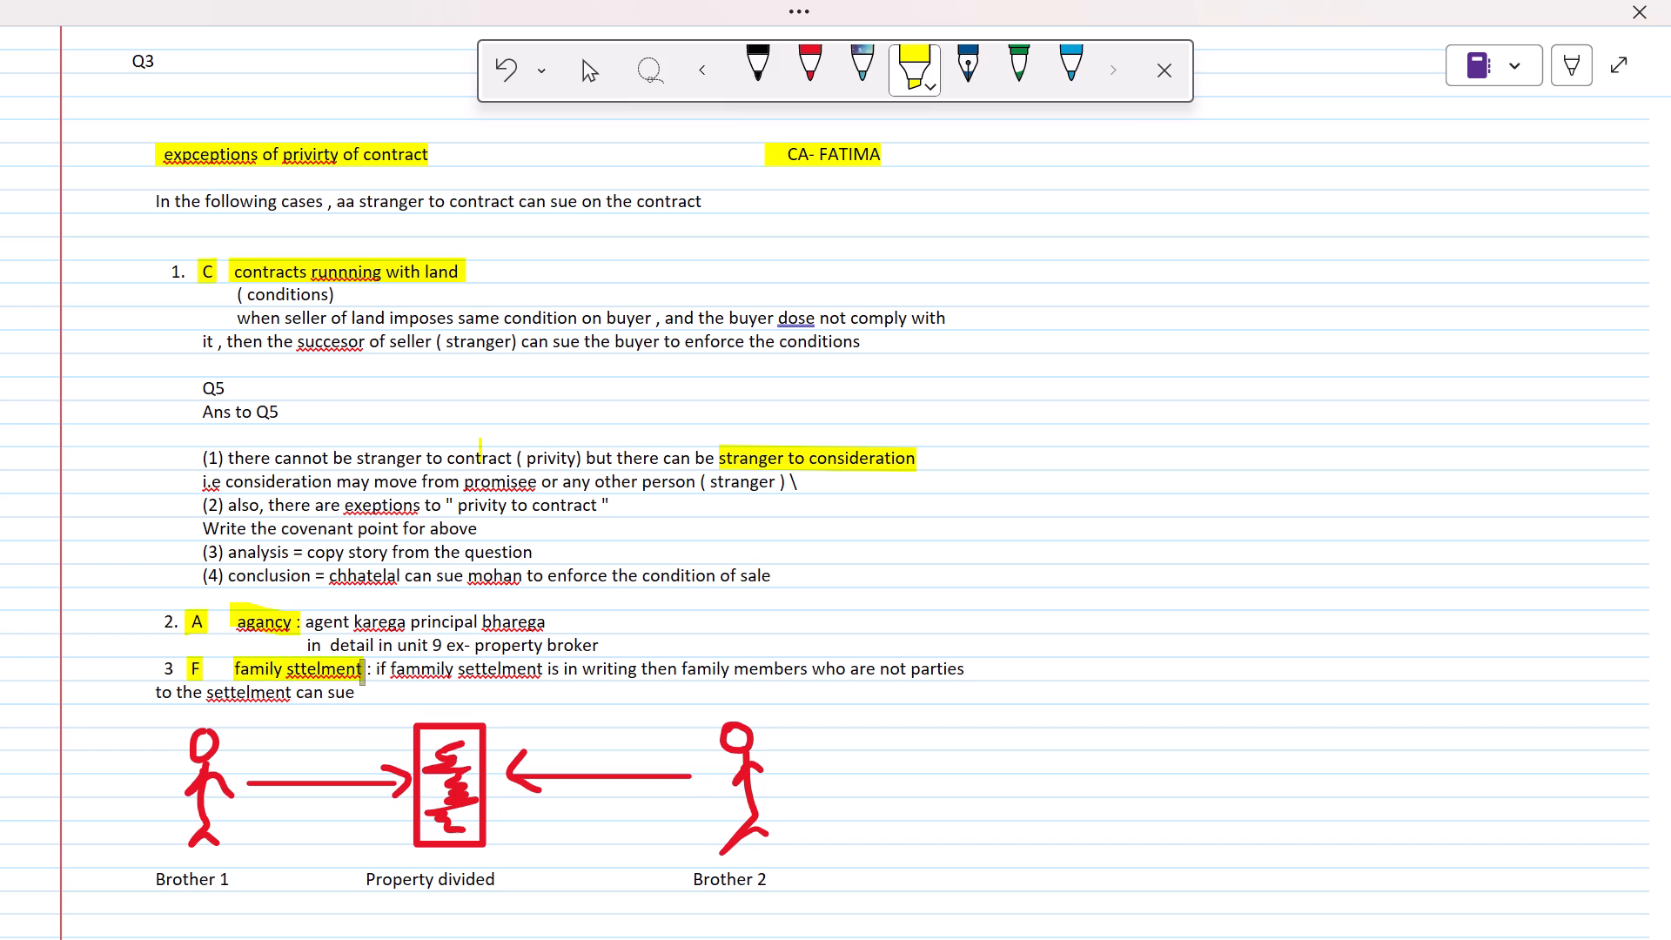
Extend the yellow highlight to the end of "family sttelment" in Q3 point 3.
left_click_drag(362, 672, 364, 672)
Highlight the letter "A" and the heading "assigment of contractual rights:" in Q3 point 4 in yellow.
scroll(364, 660, "down", 3)
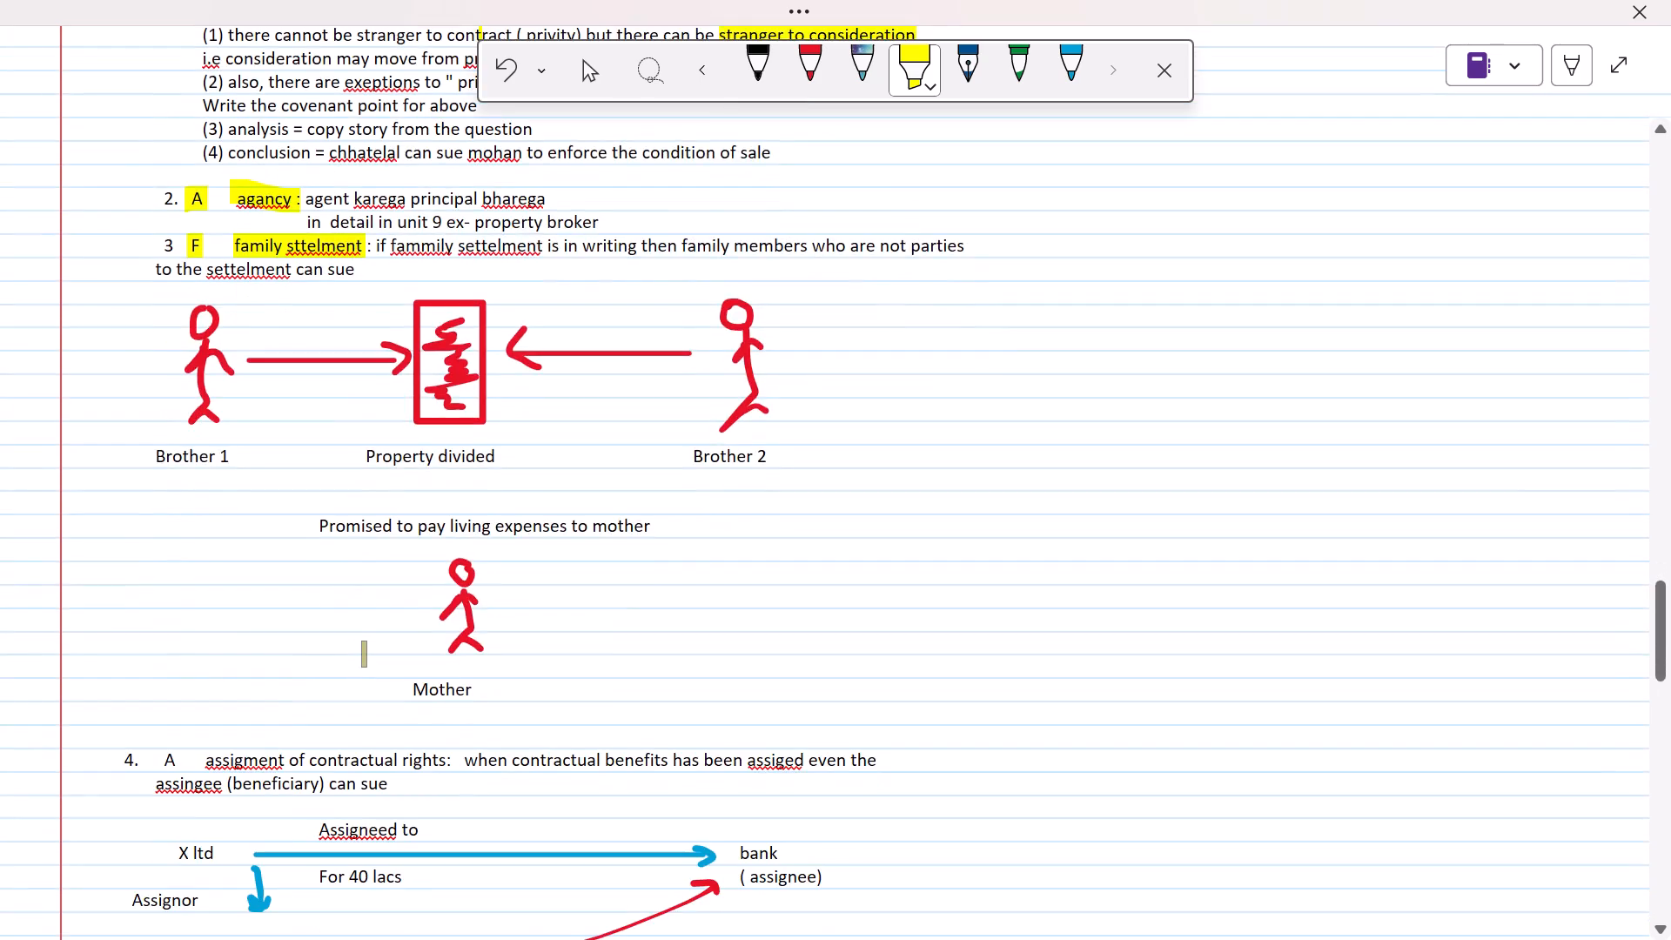
scroll(364, 653, "down", 2)
left_click_drag(163, 478, 166, 478)
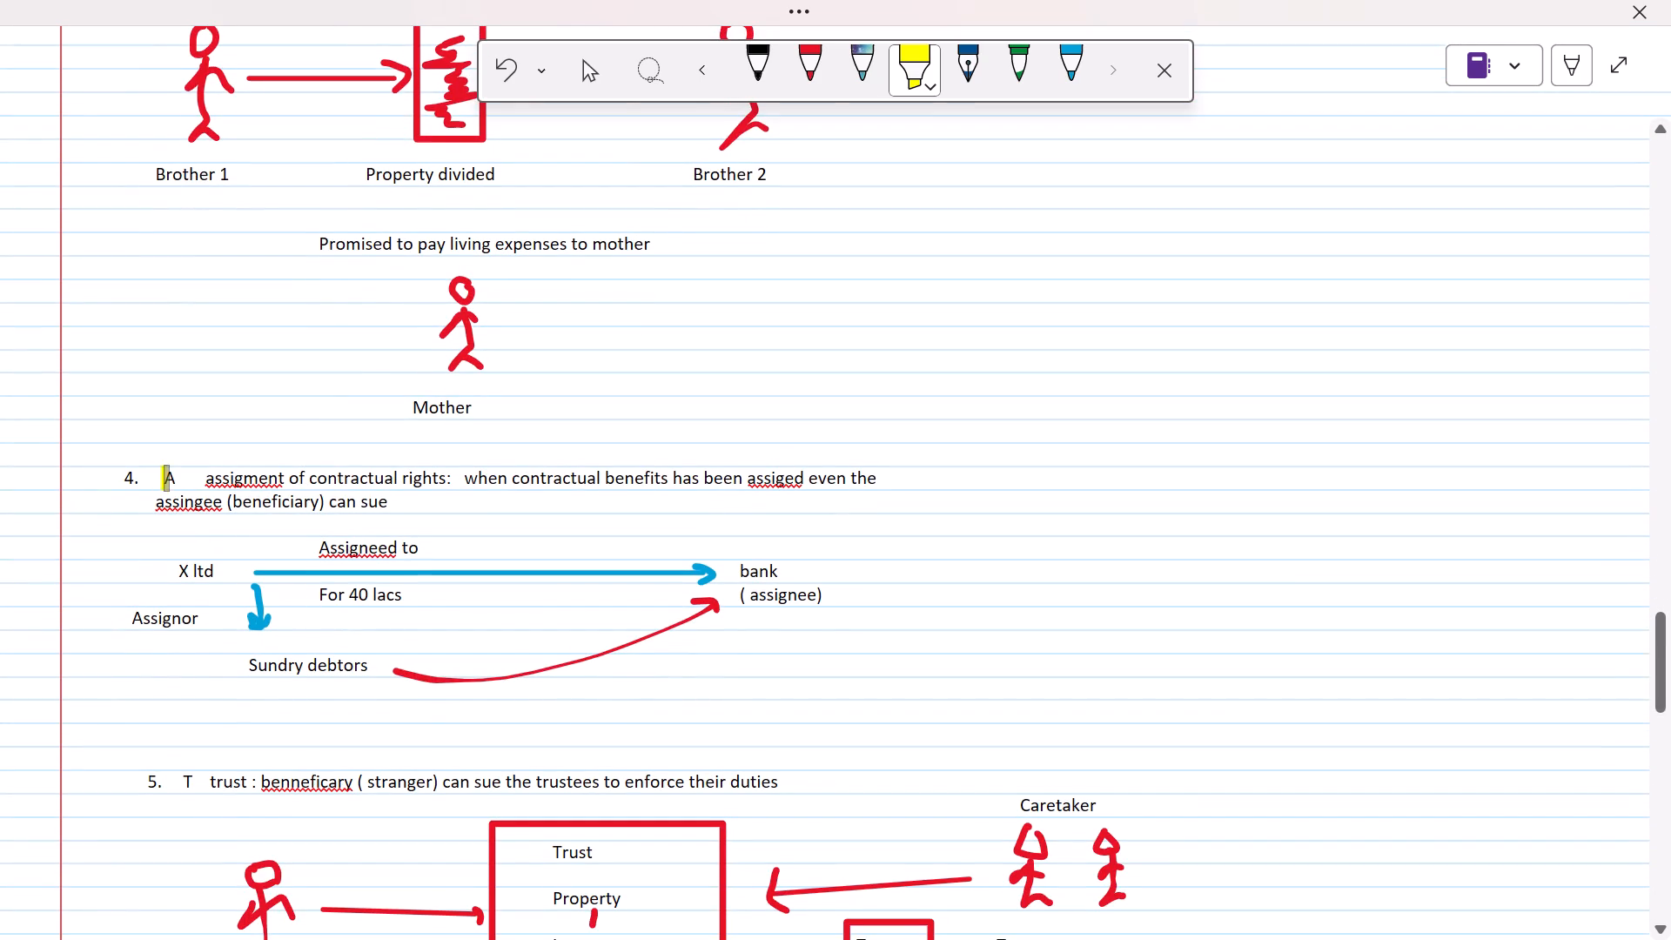
left_click_drag(166, 478, 186, 479)
left_click_drag(210, 483, 275, 487)
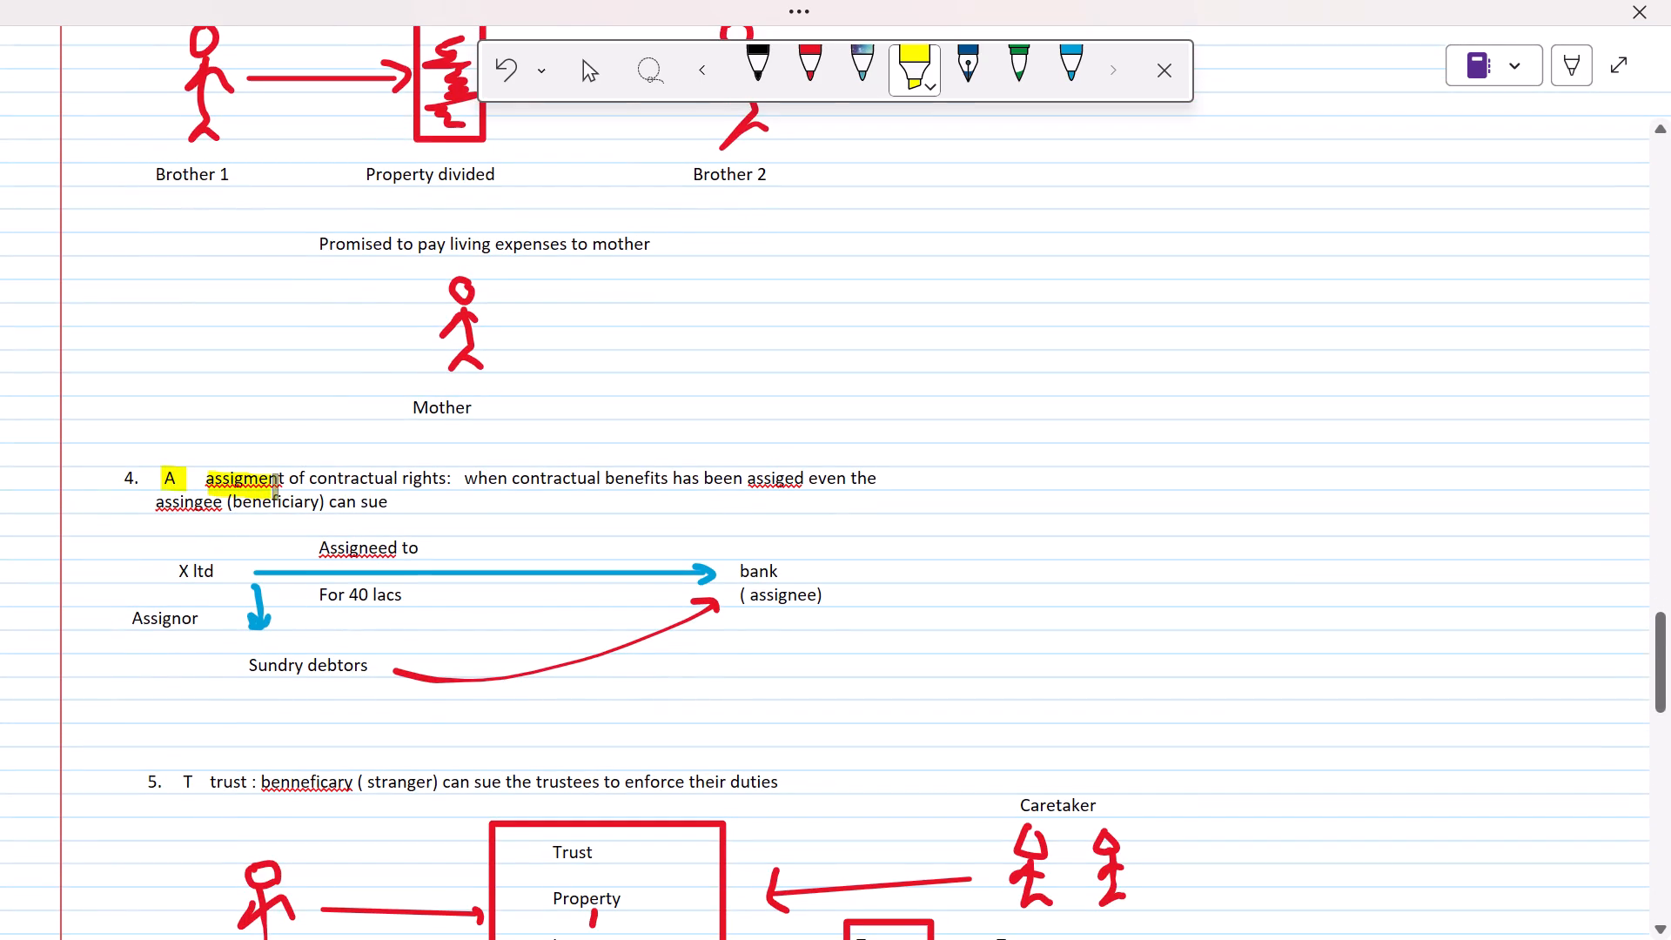
left_click_drag(275, 487, 406, 485)
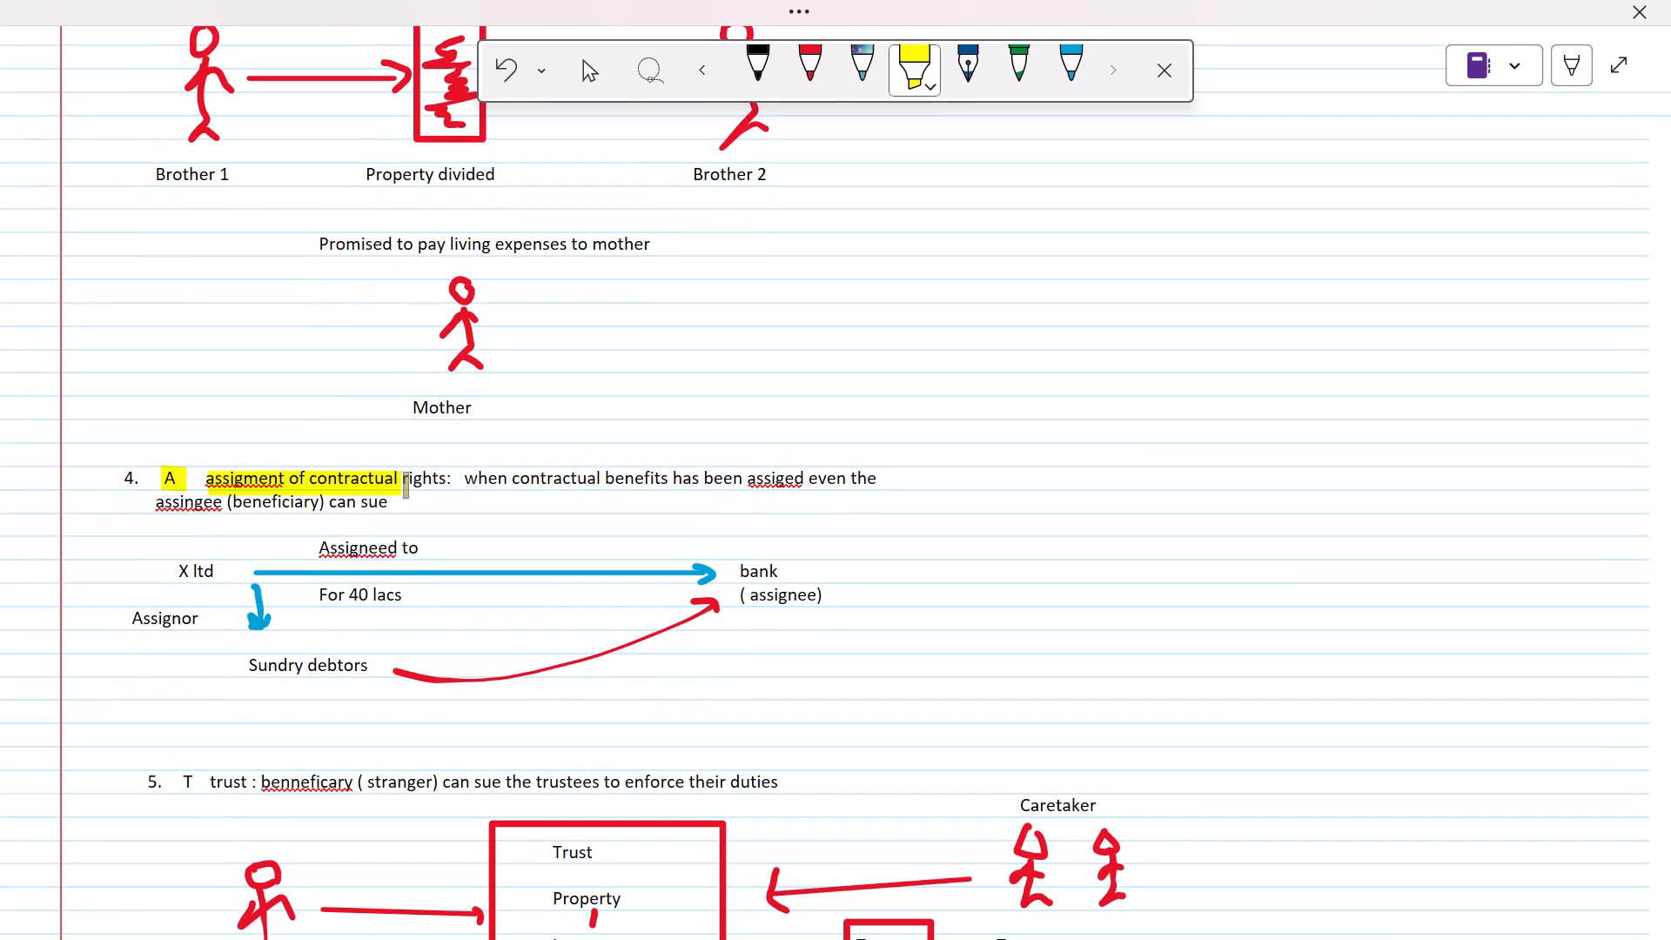
left_click_drag(406, 485, 444, 485)
left_click_drag(444, 485, 447, 477)
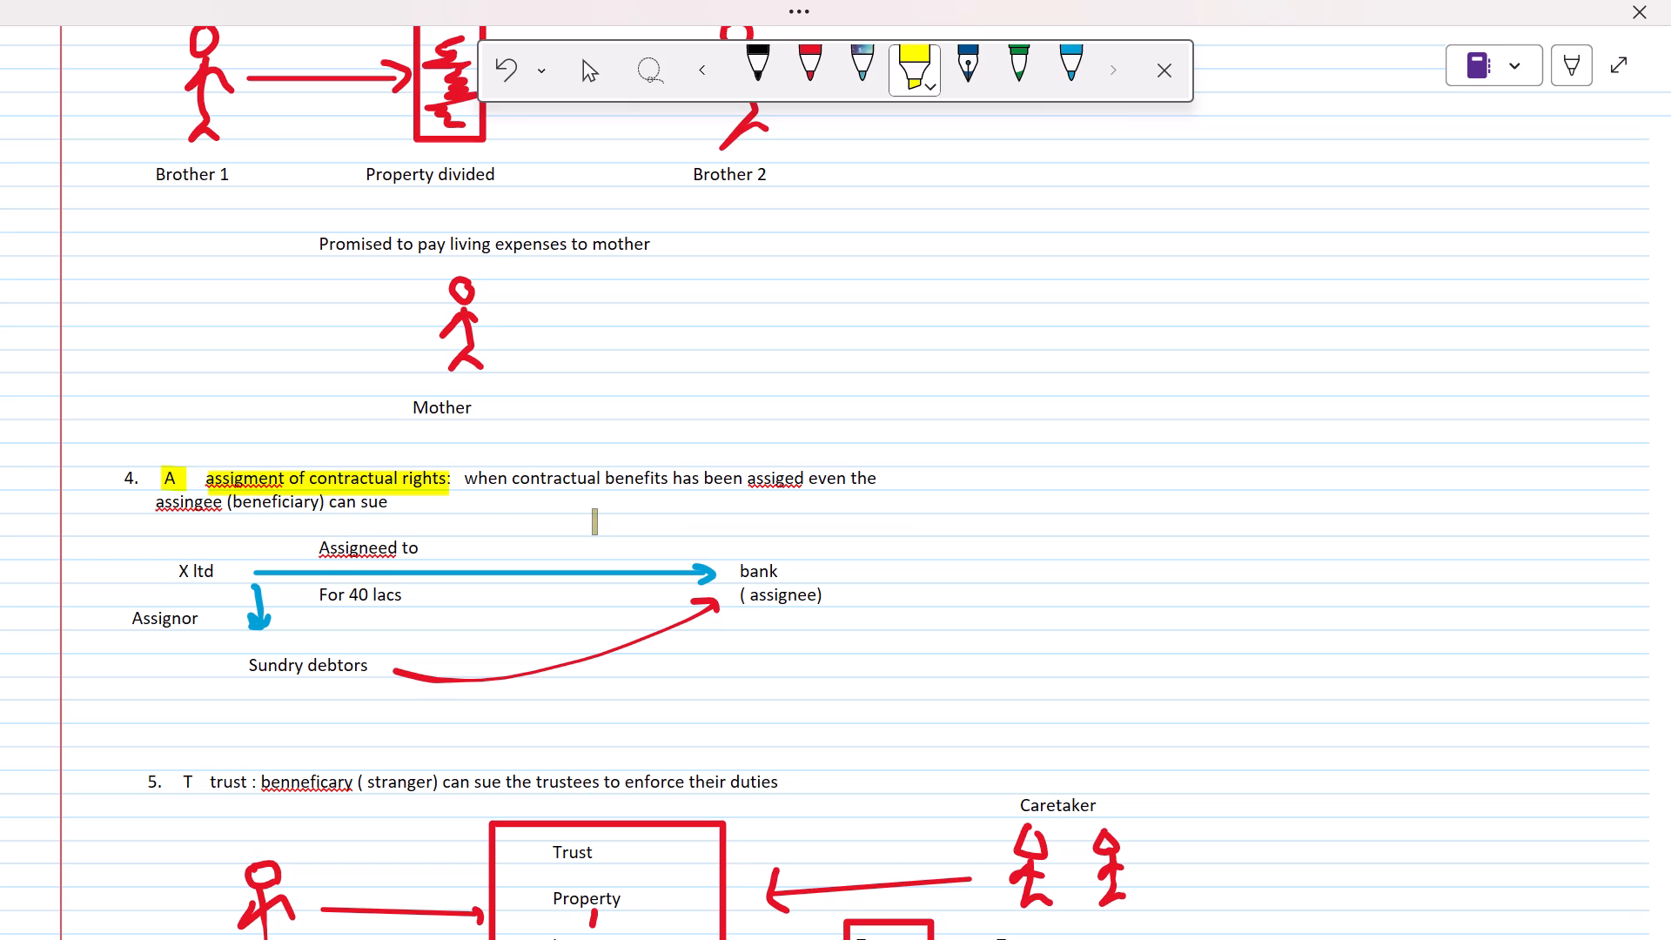
Highlight the letter "T" and the heading "trust" in Q3 point 5 in yellow.
scroll(594, 521, "down", 2)
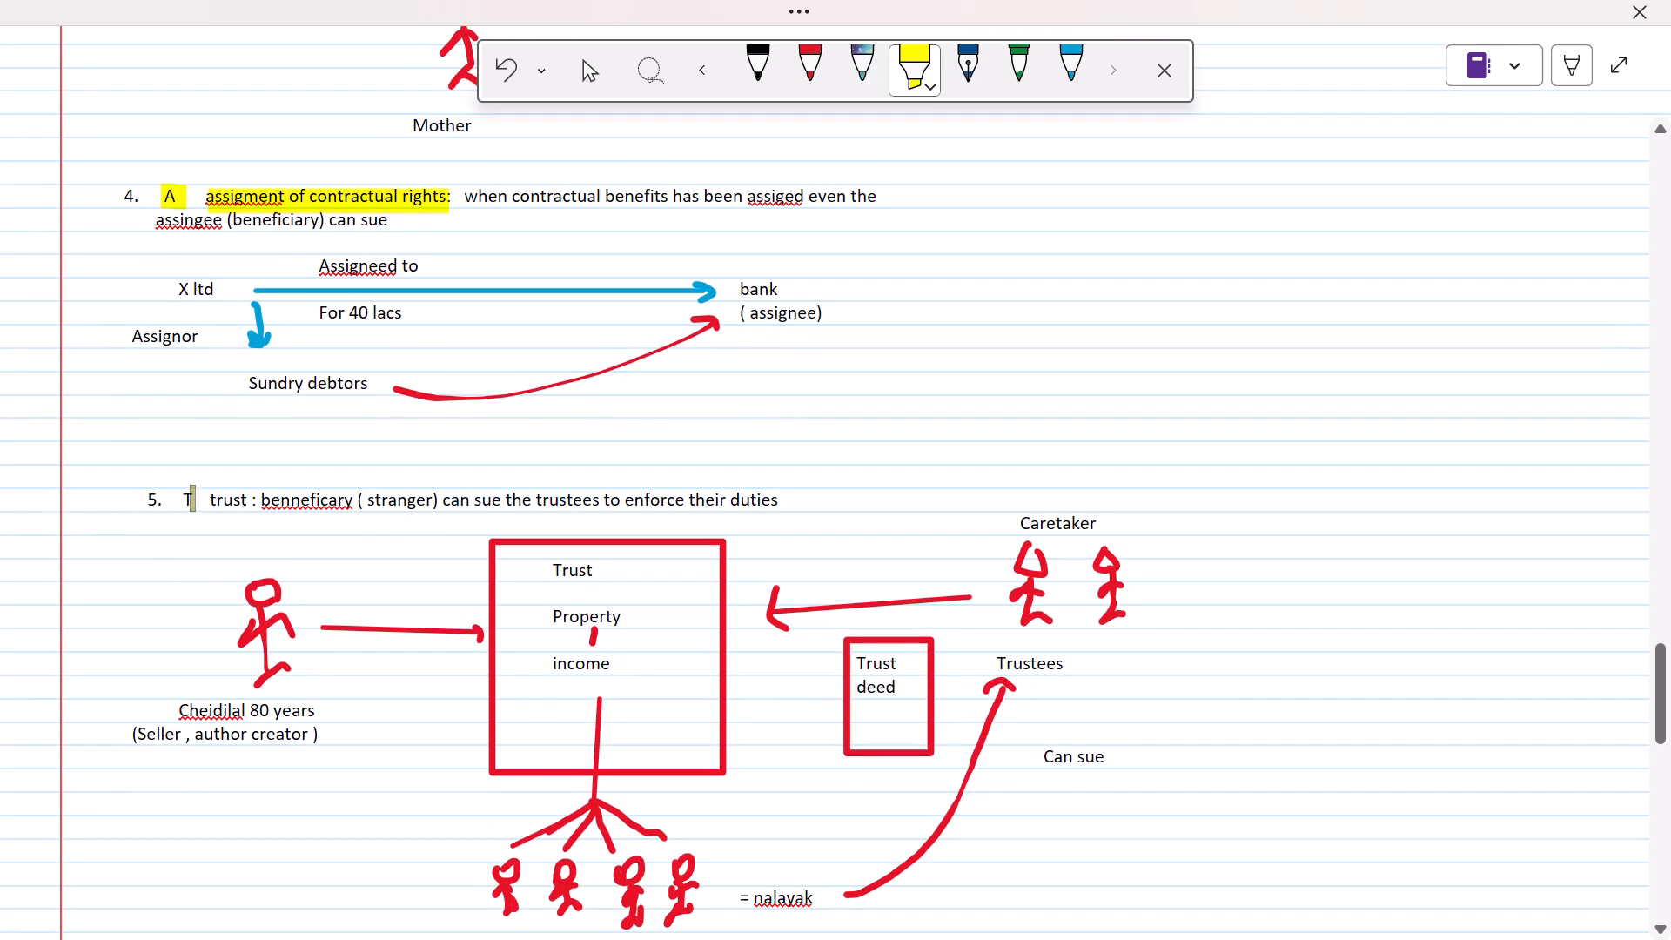
left_click_drag(176, 496, 204, 497)
left_click_drag(207, 498, 239, 501)
left_click_drag(239, 501, 249, 501)
Highlight the letter "M" and the heading "marriage contract" in Q3 point 6 in yellow.
scroll(245, 518, "down", 3)
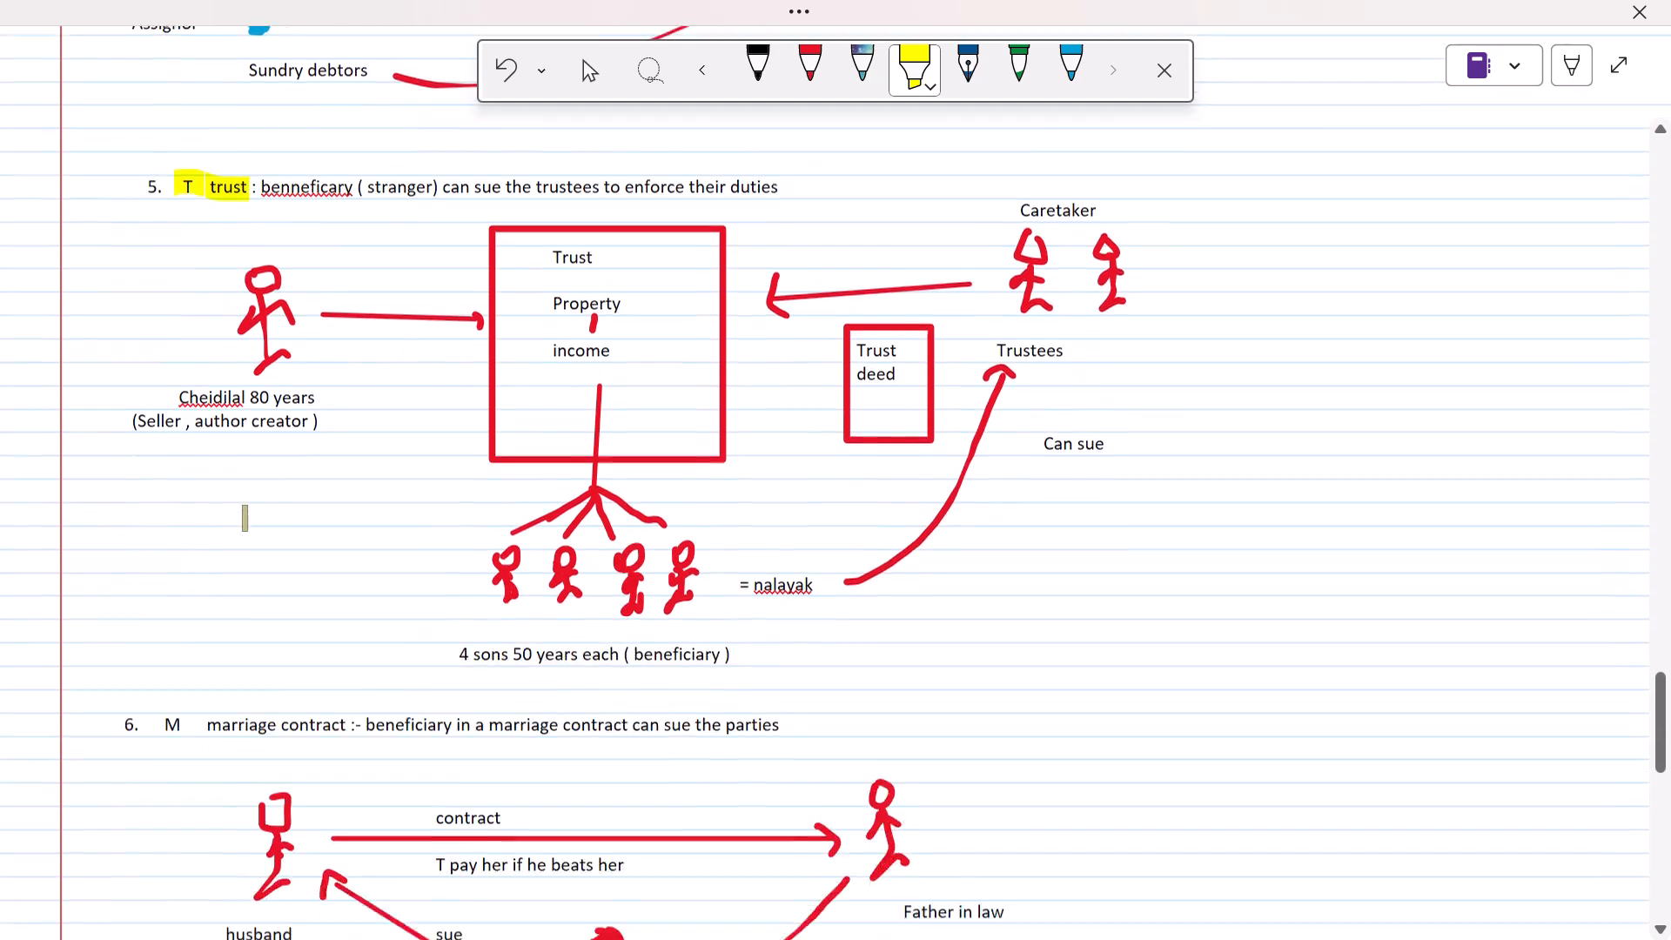
scroll(245, 518, "down", 1)
left_click_drag(161, 471, 187, 471)
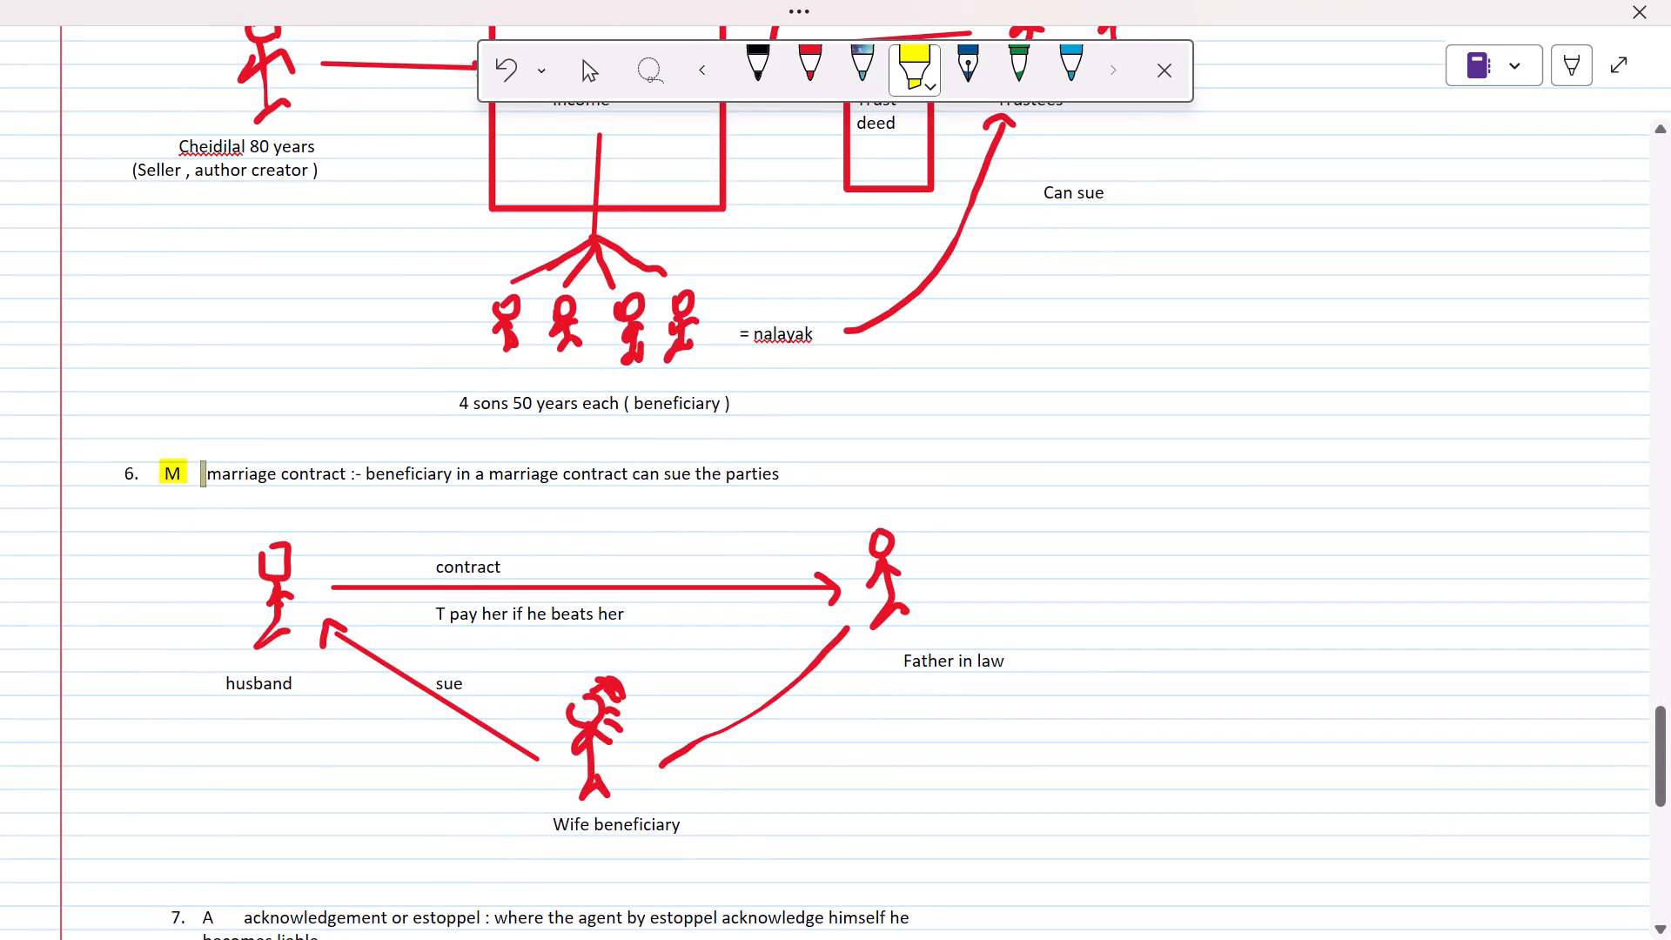
left_click_drag(215, 476, 346, 477)
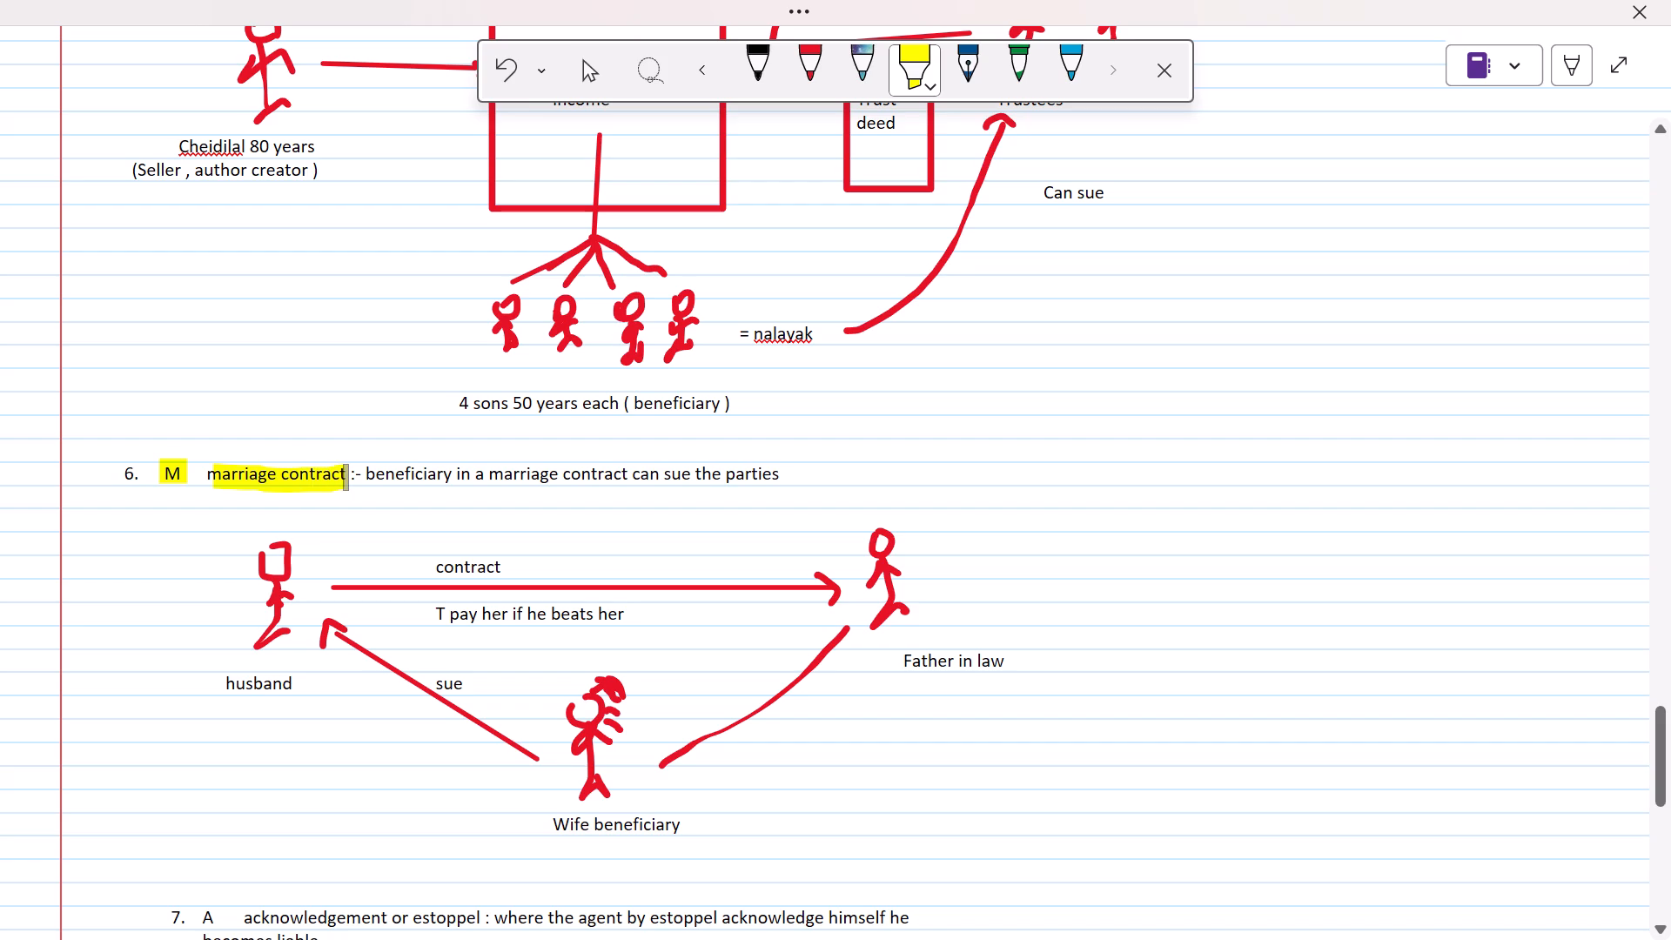
left_click_drag(346, 477, 348, 473)
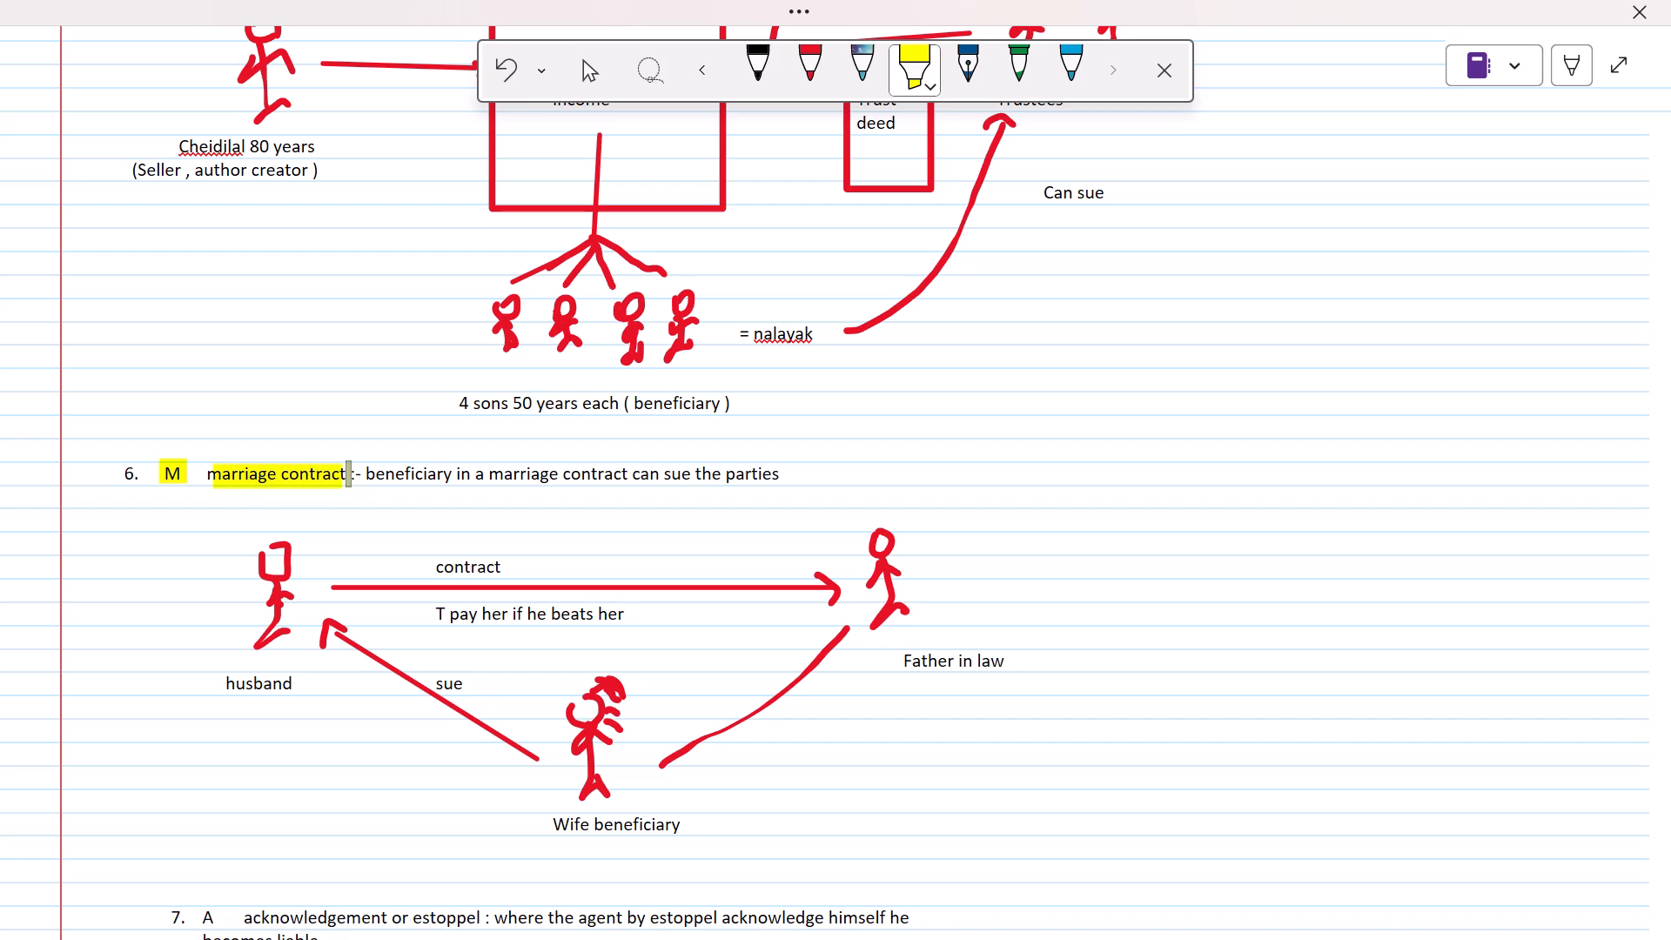
left_click_drag(348, 473, 351, 473)
Highlight the letter "A" and the heading "acknowledgement or estoppel" in Q3 point 7 in yellow.
scroll(283, 485, "down", 2)
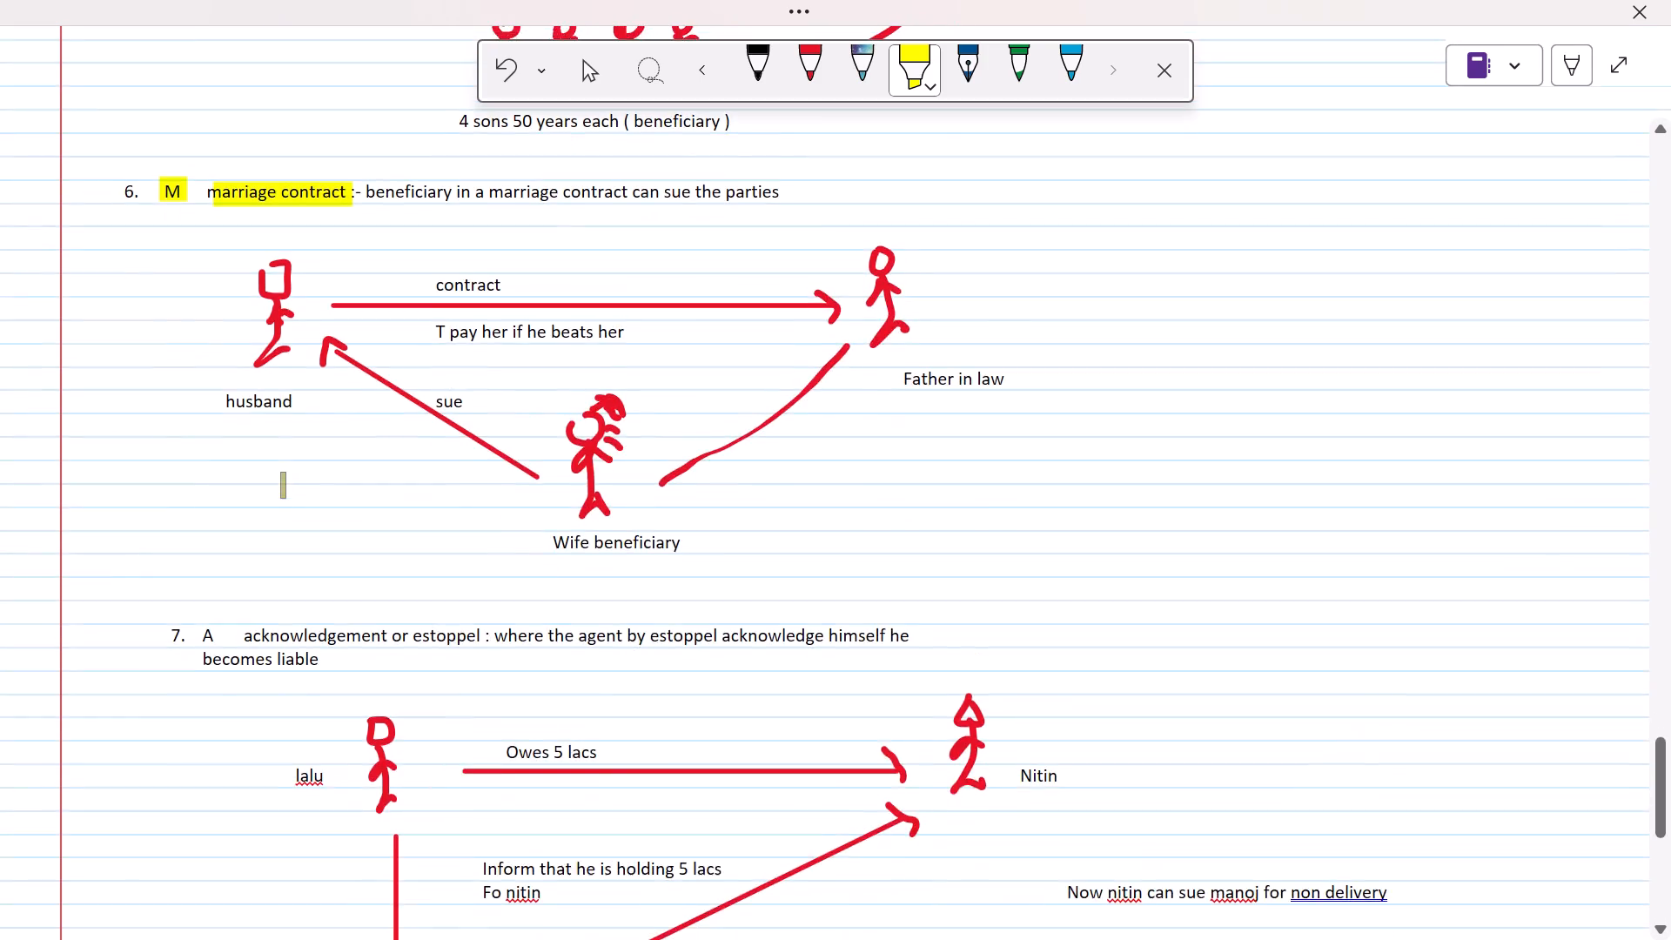
scroll(283, 485, "down", 3)
left_click_drag(197, 212, 217, 212)
left_click_drag(242, 212, 290, 217)
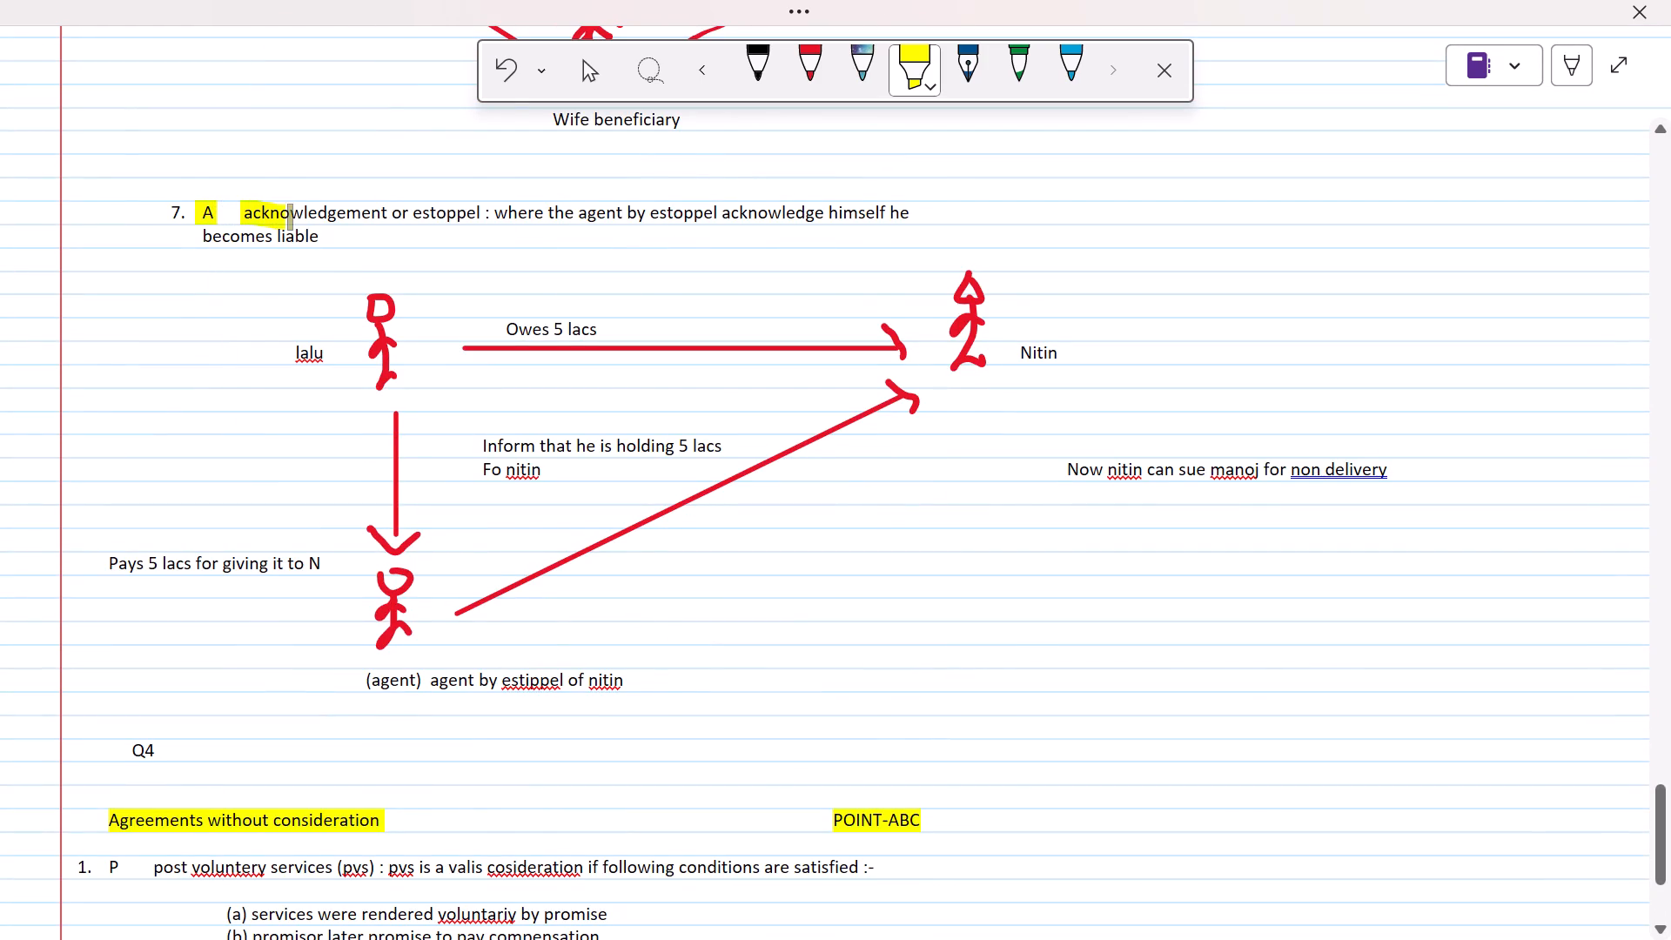
left_click_drag(290, 217, 480, 214)
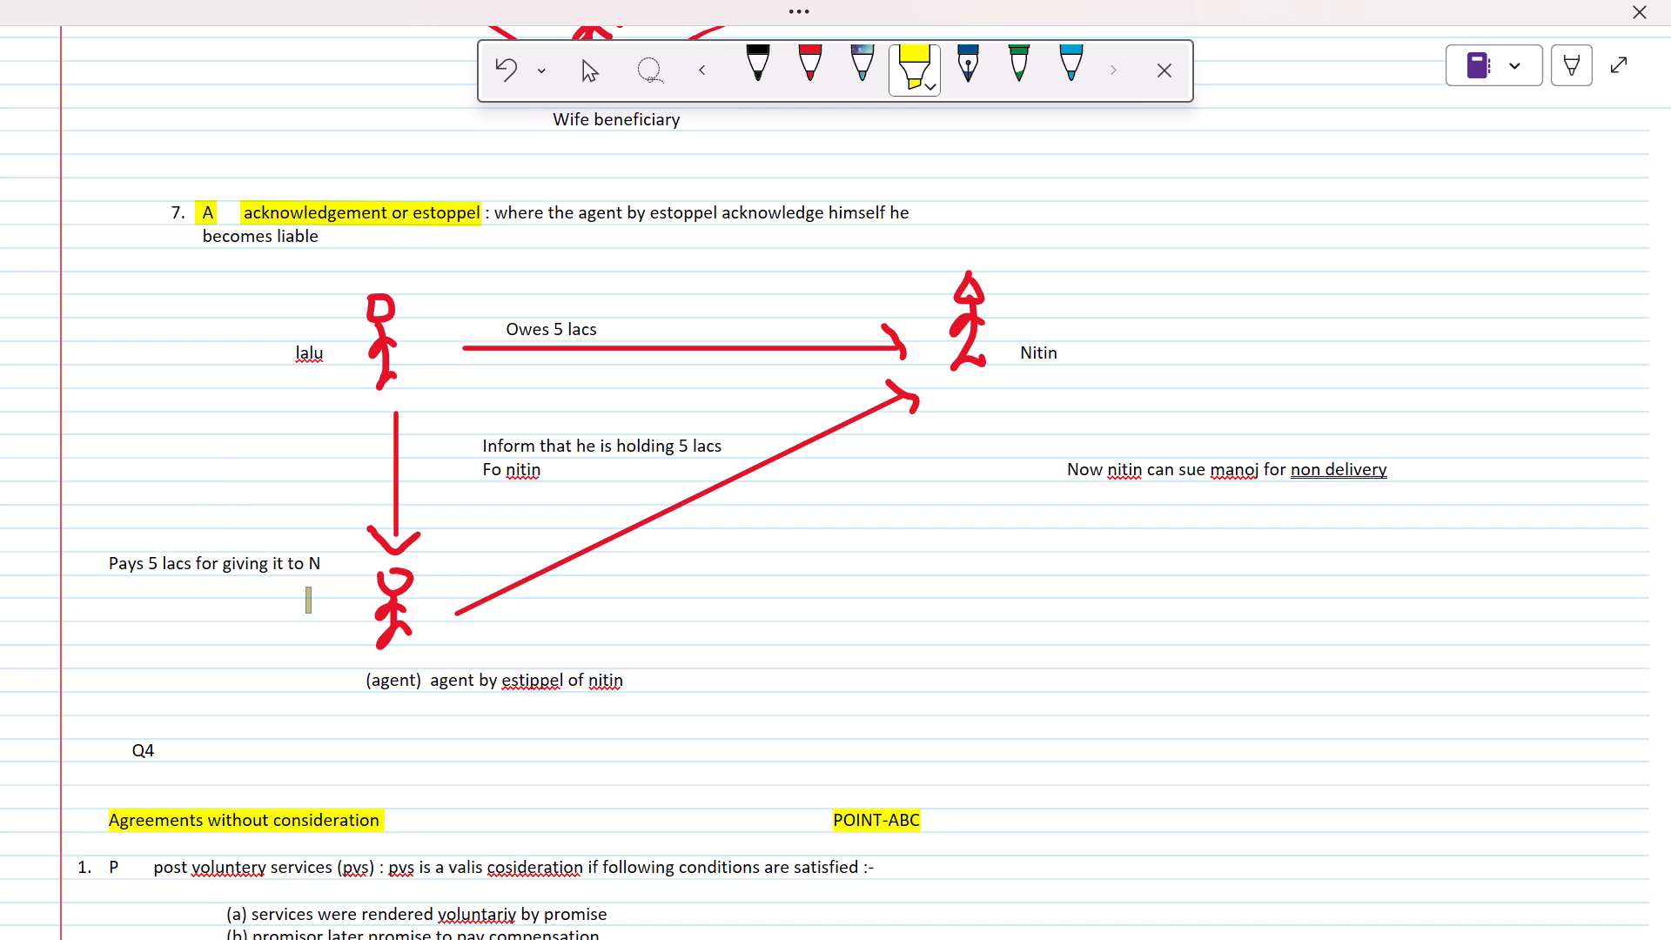
Highlight "even the assingee" and "can sue" in the explanation of Q3 point 4 in yellow, leaving out "(beneficiary)".
scroll(246, 895, "up", 4)
scroll(244, 824, "up", 4)
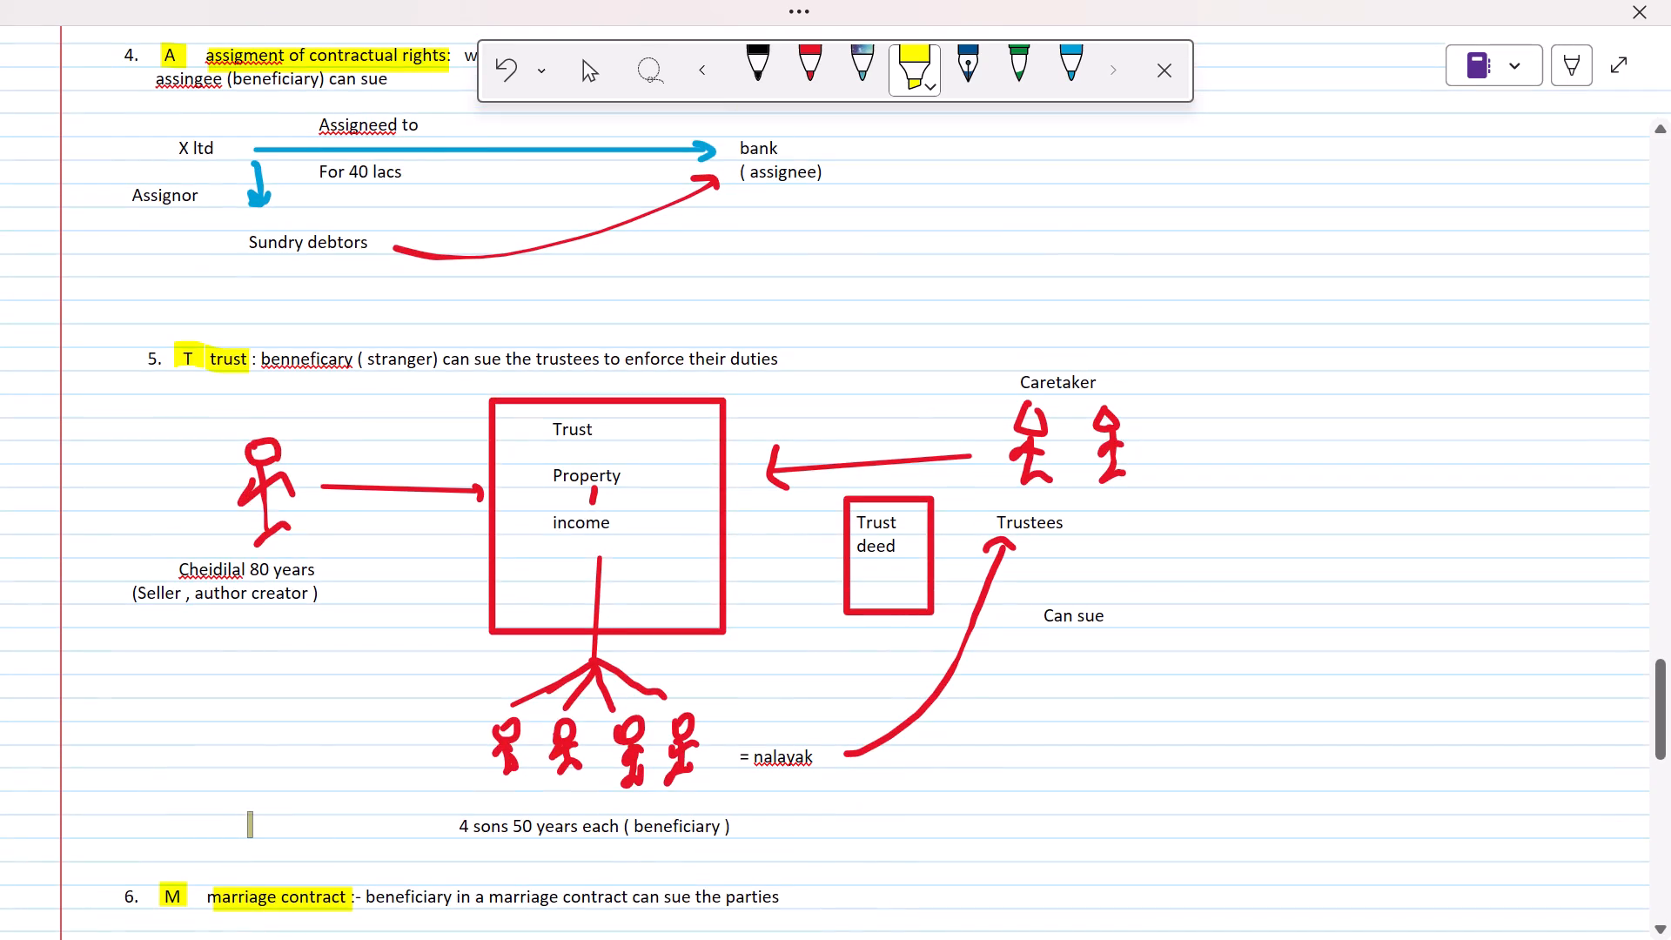
scroll(257, 824, "up", 3)
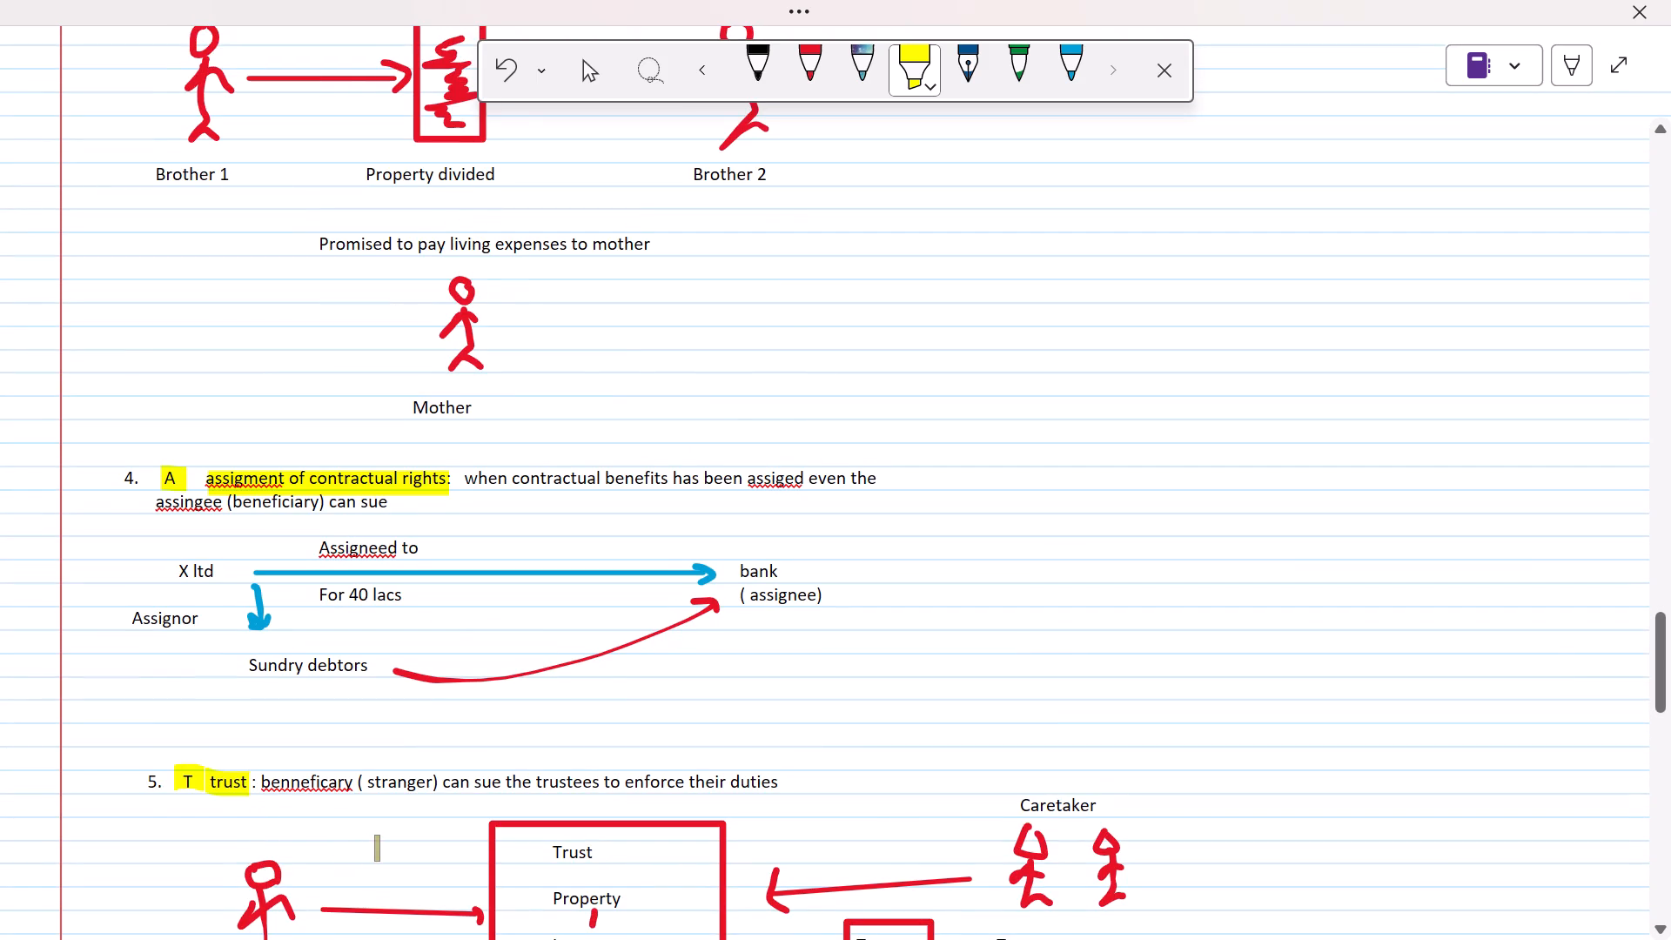
scroll(377, 847, "up", 4)
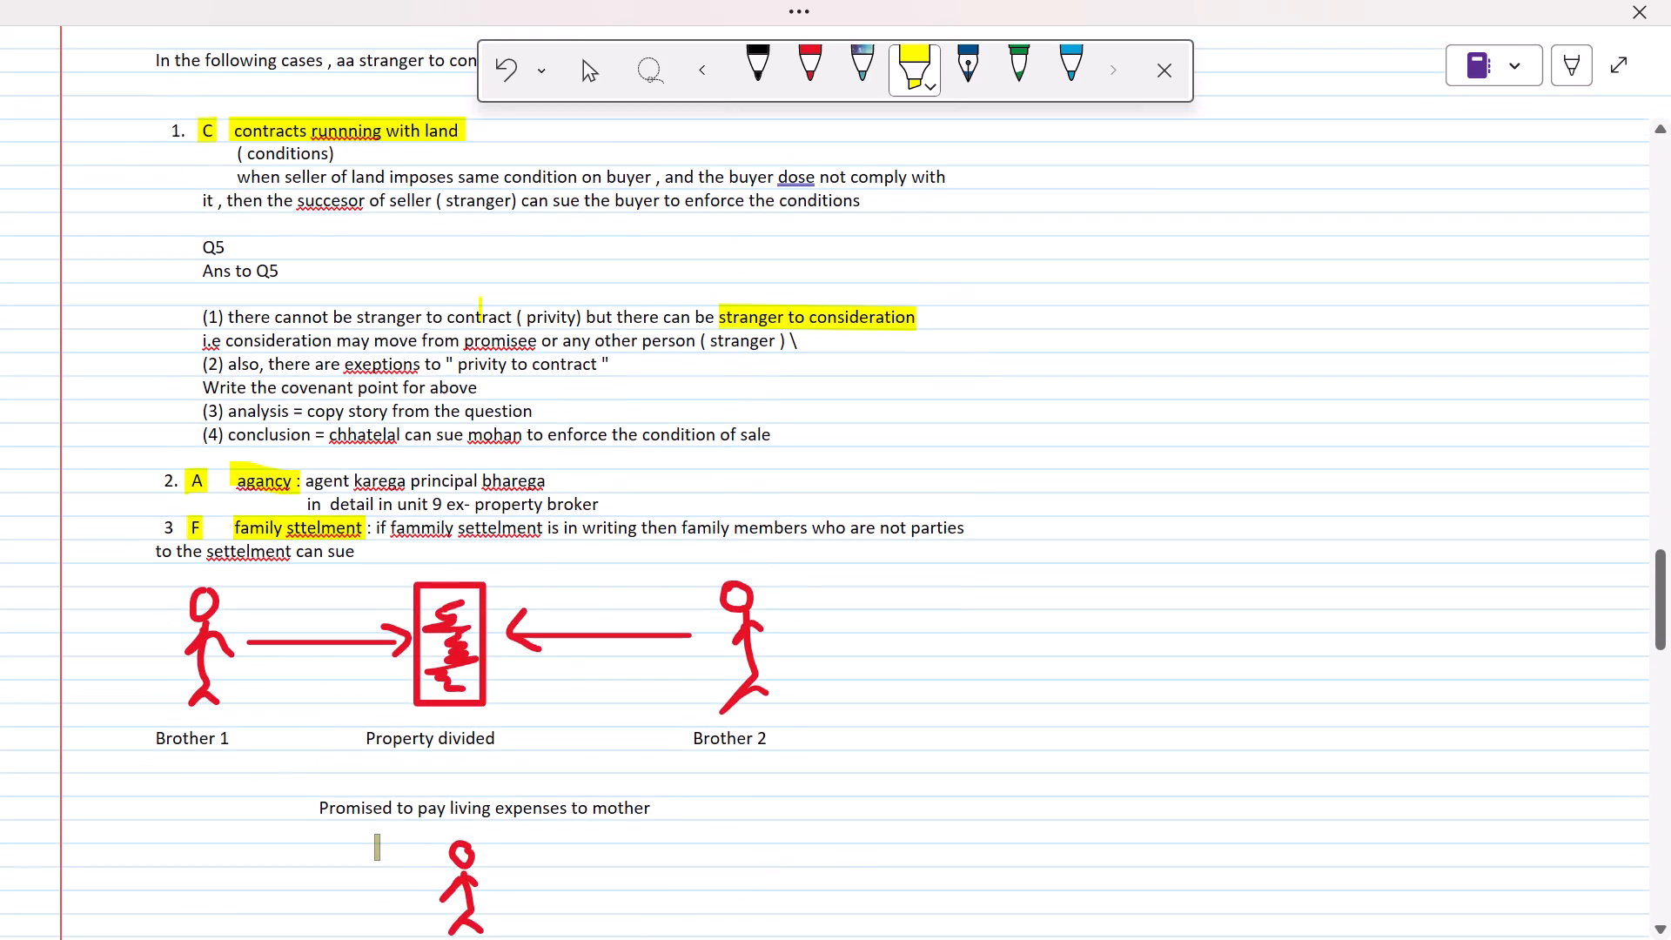
scroll(28, 657, "down", 2)
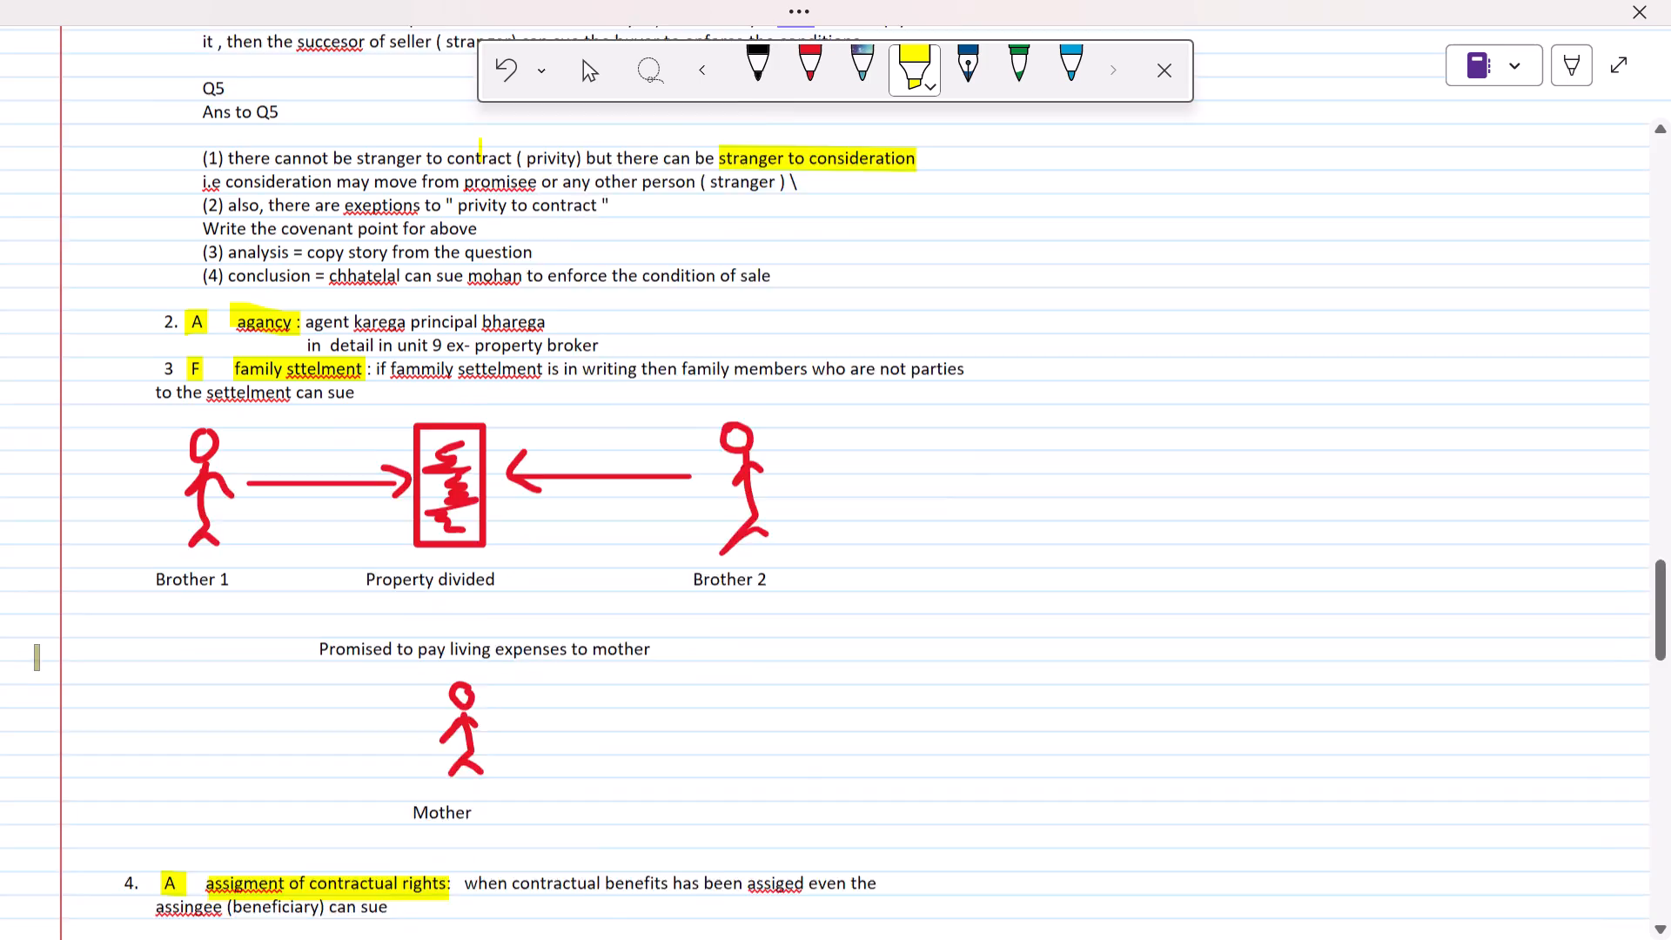
scroll(563, 671, "down", 1)
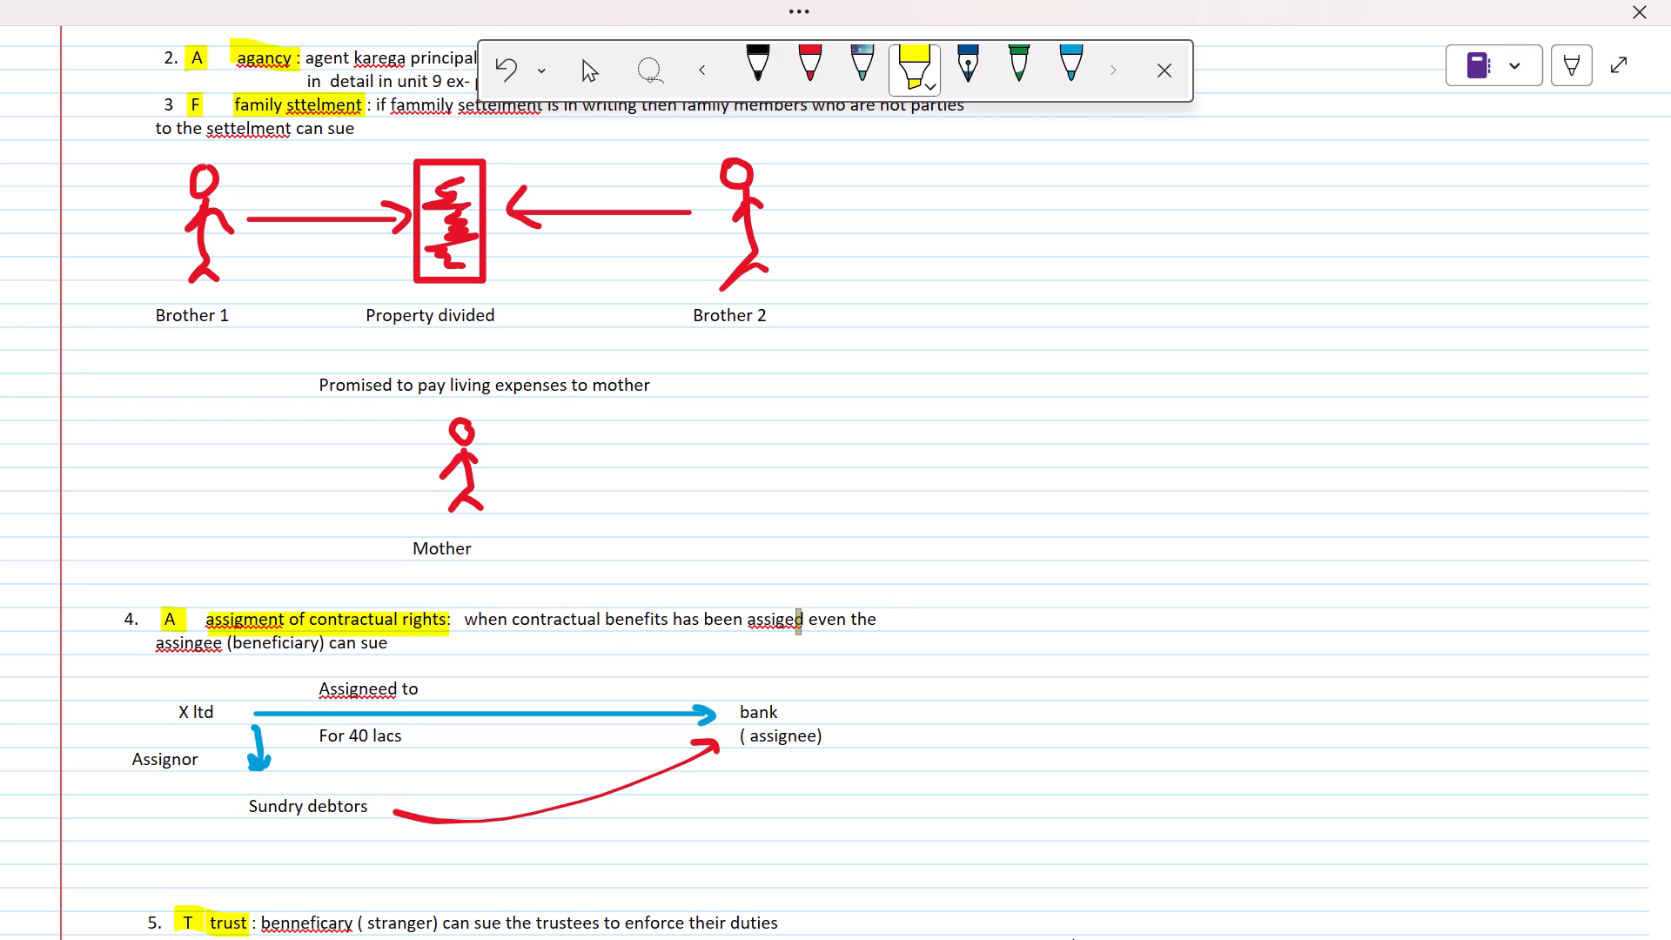
left_click_drag(807, 615, 876, 625)
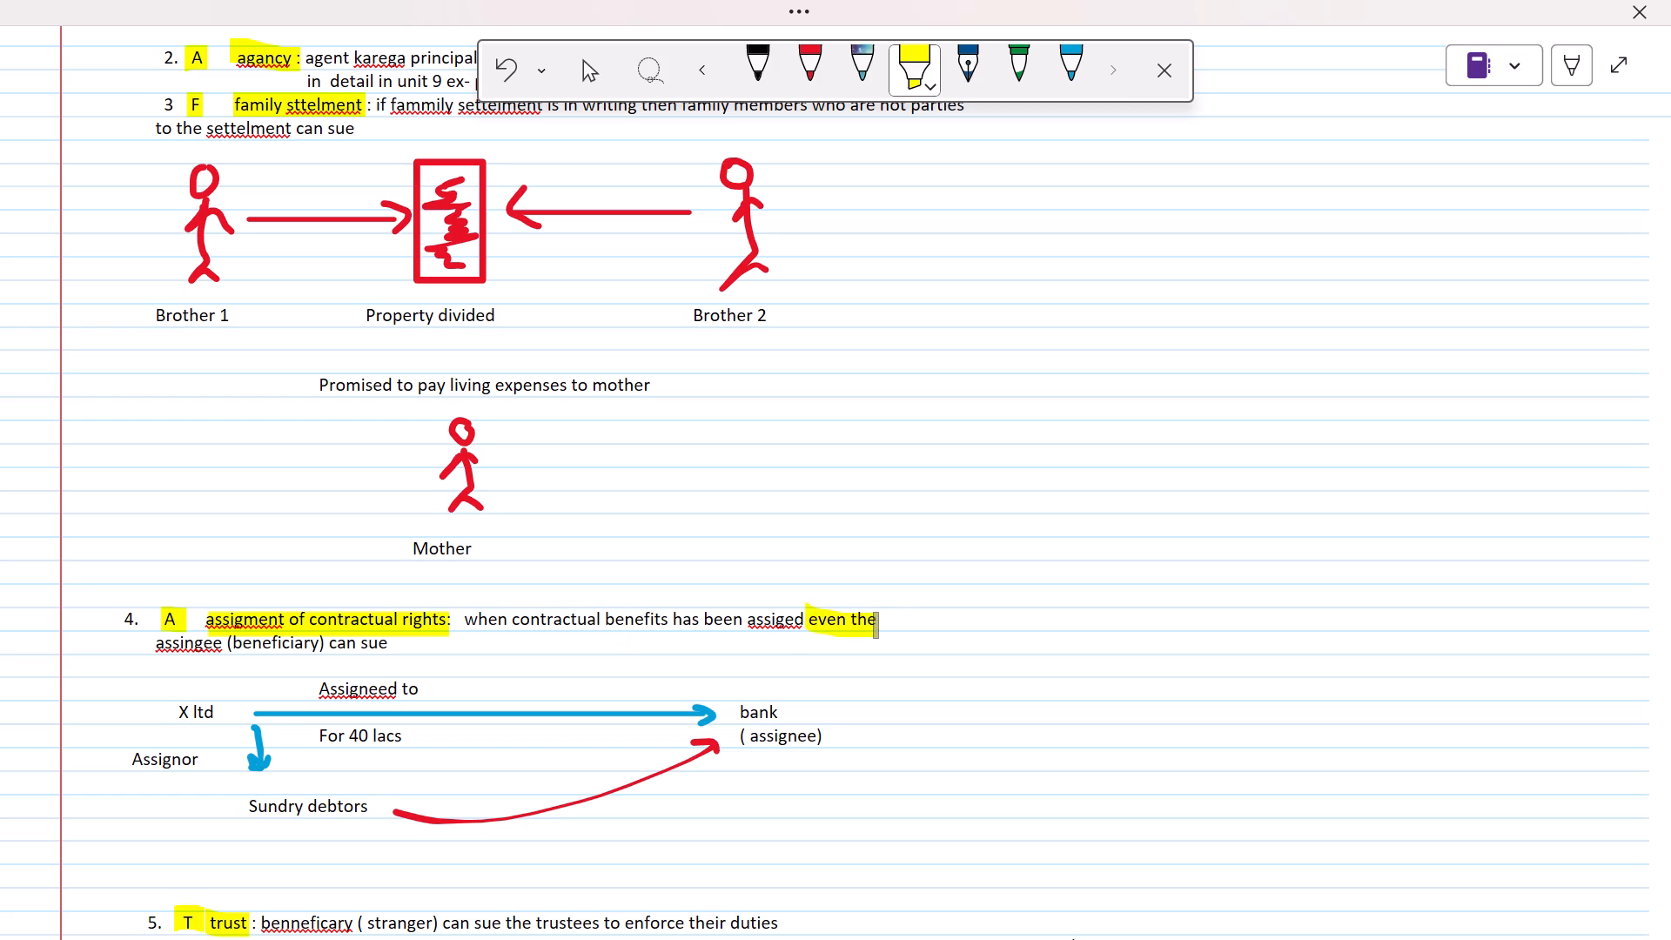
left_click_drag(876, 625, 833, 620)
left_click_drag(154, 642, 193, 648)
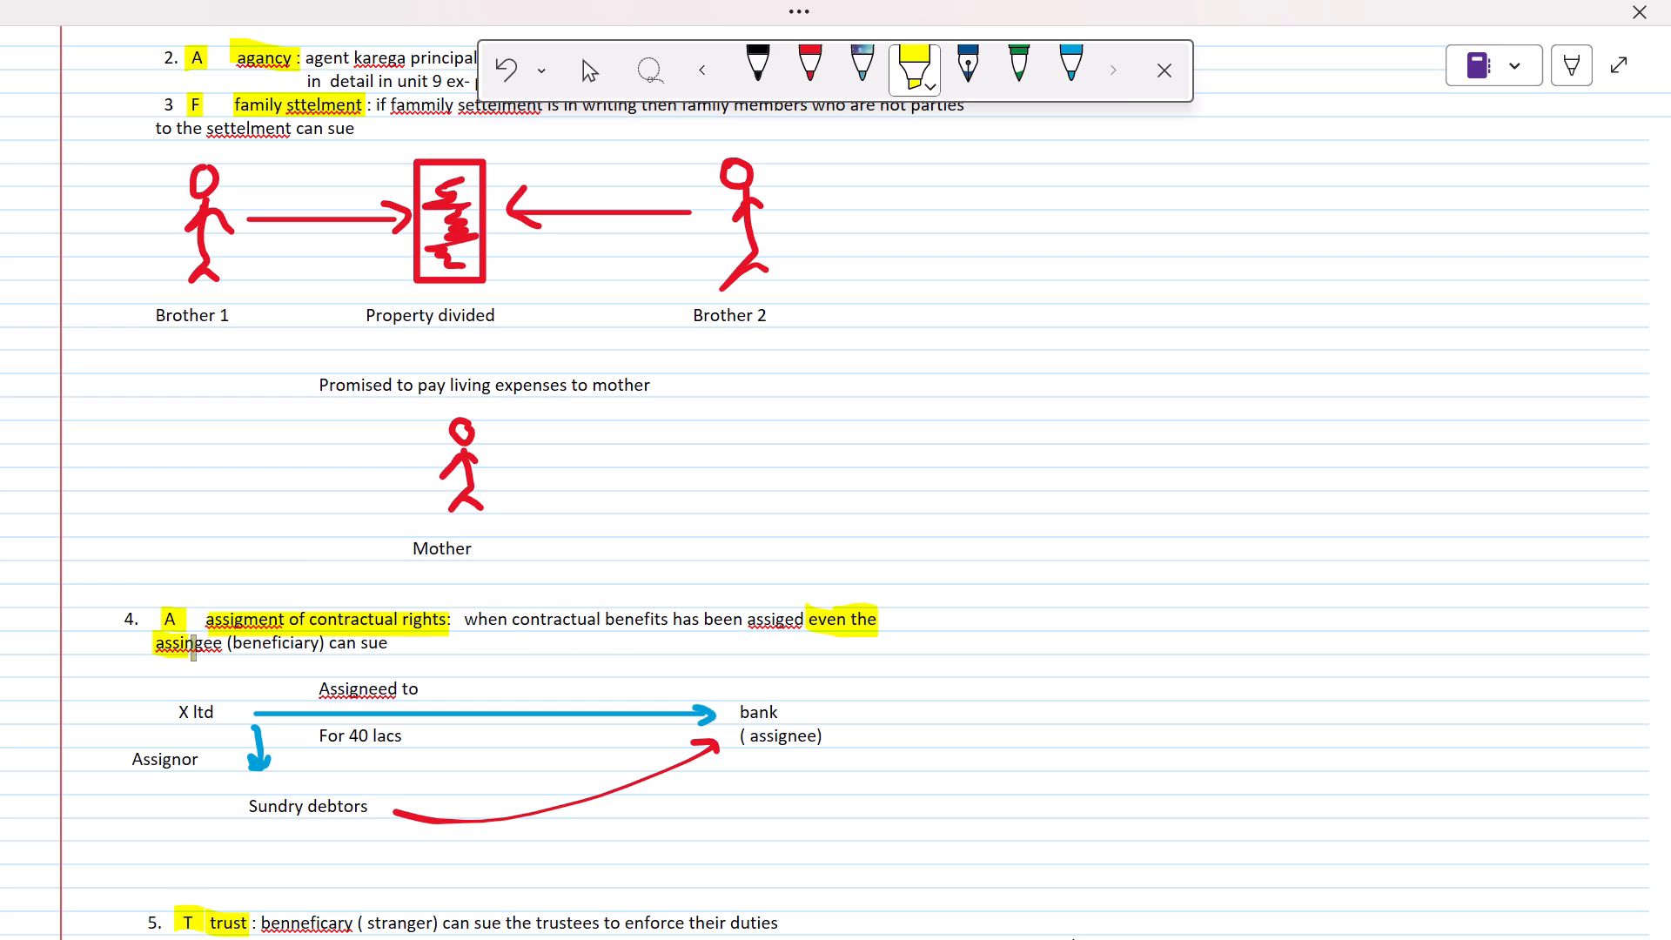
left_click_drag(193, 648, 218, 650)
left_click_drag(328, 641, 389, 647)
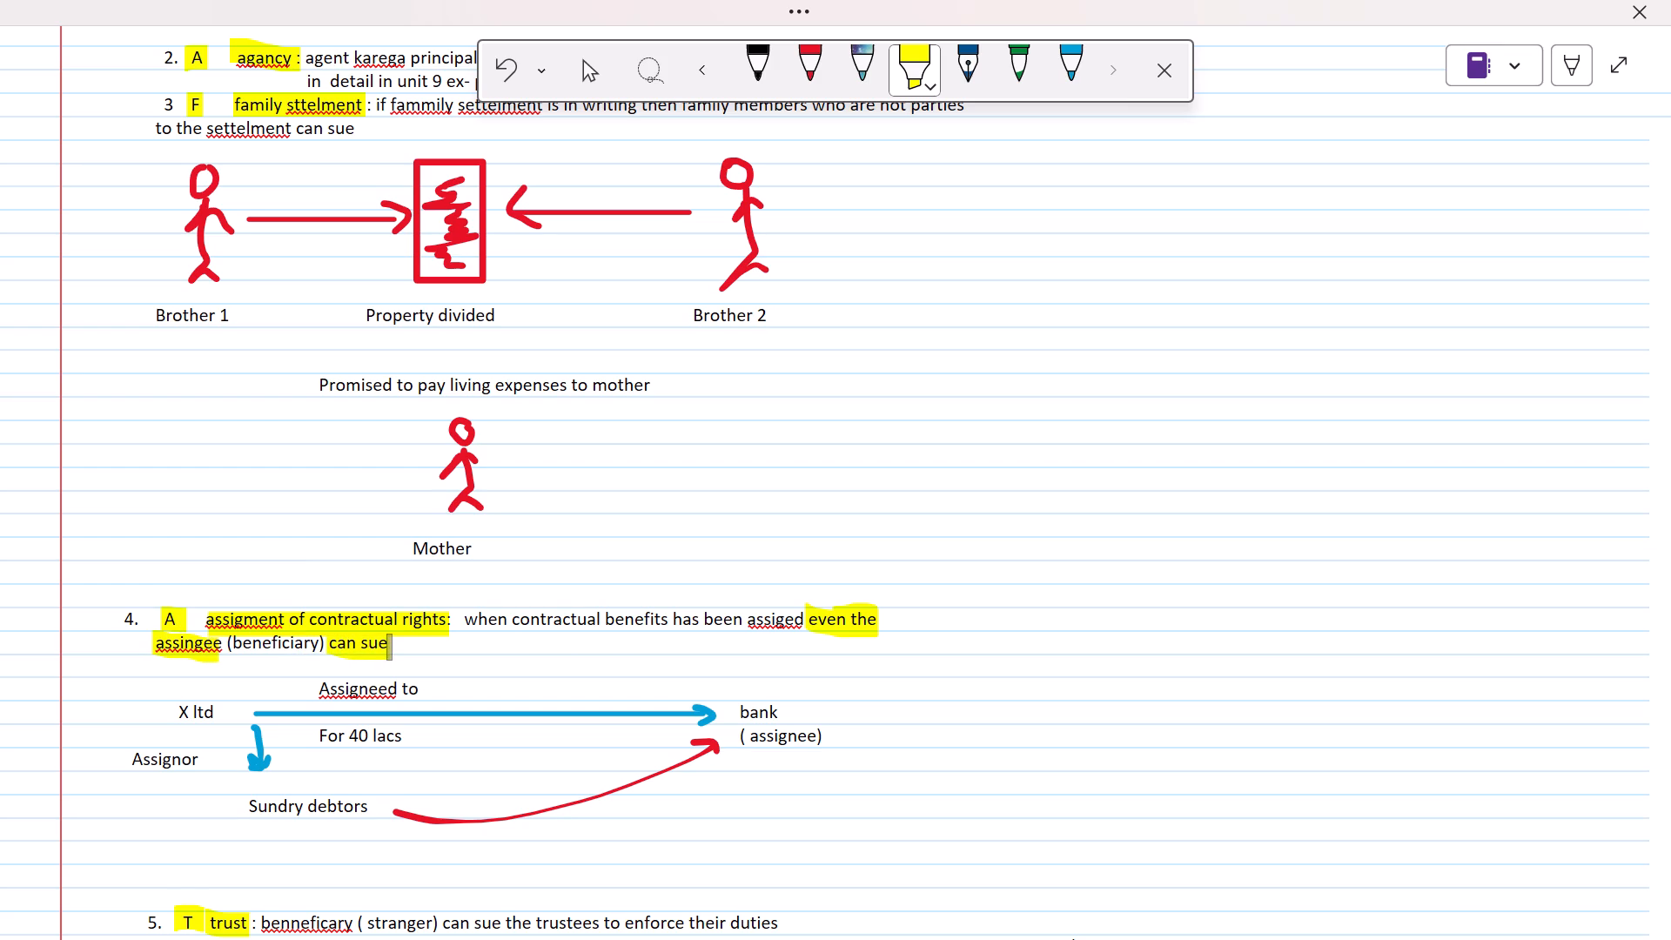
Highlight the word "benneficary" in the trust explanation of Q3 point 5 in yellow.
scroll(459, 684, "down", 2)
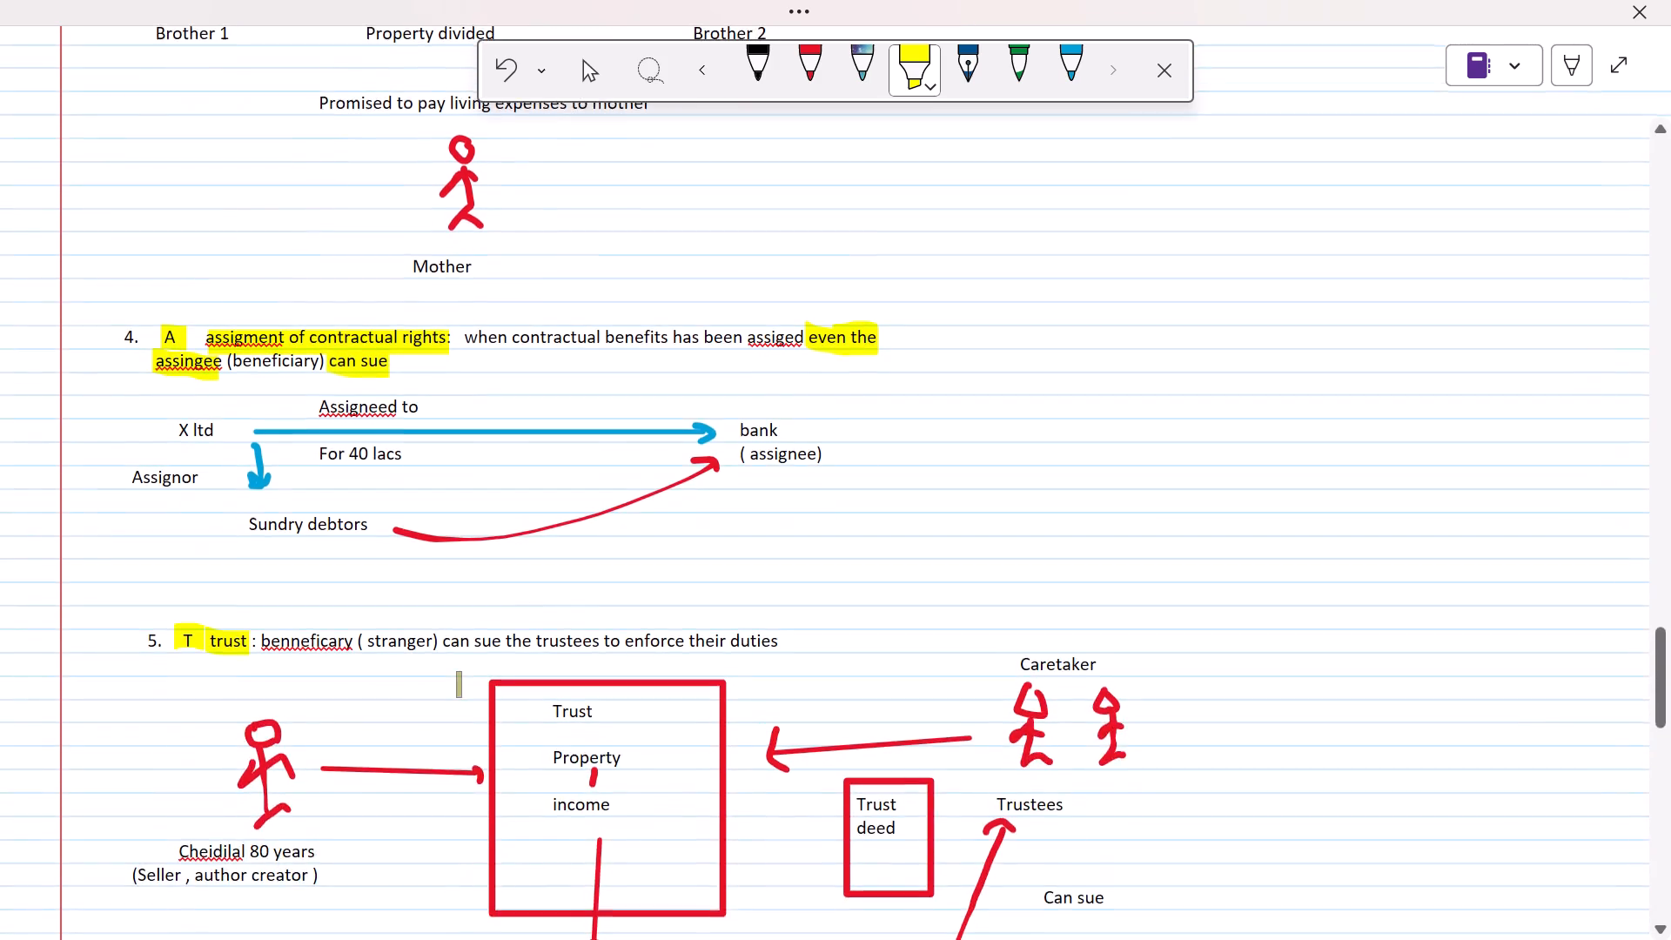
scroll(459, 684, "down", 2)
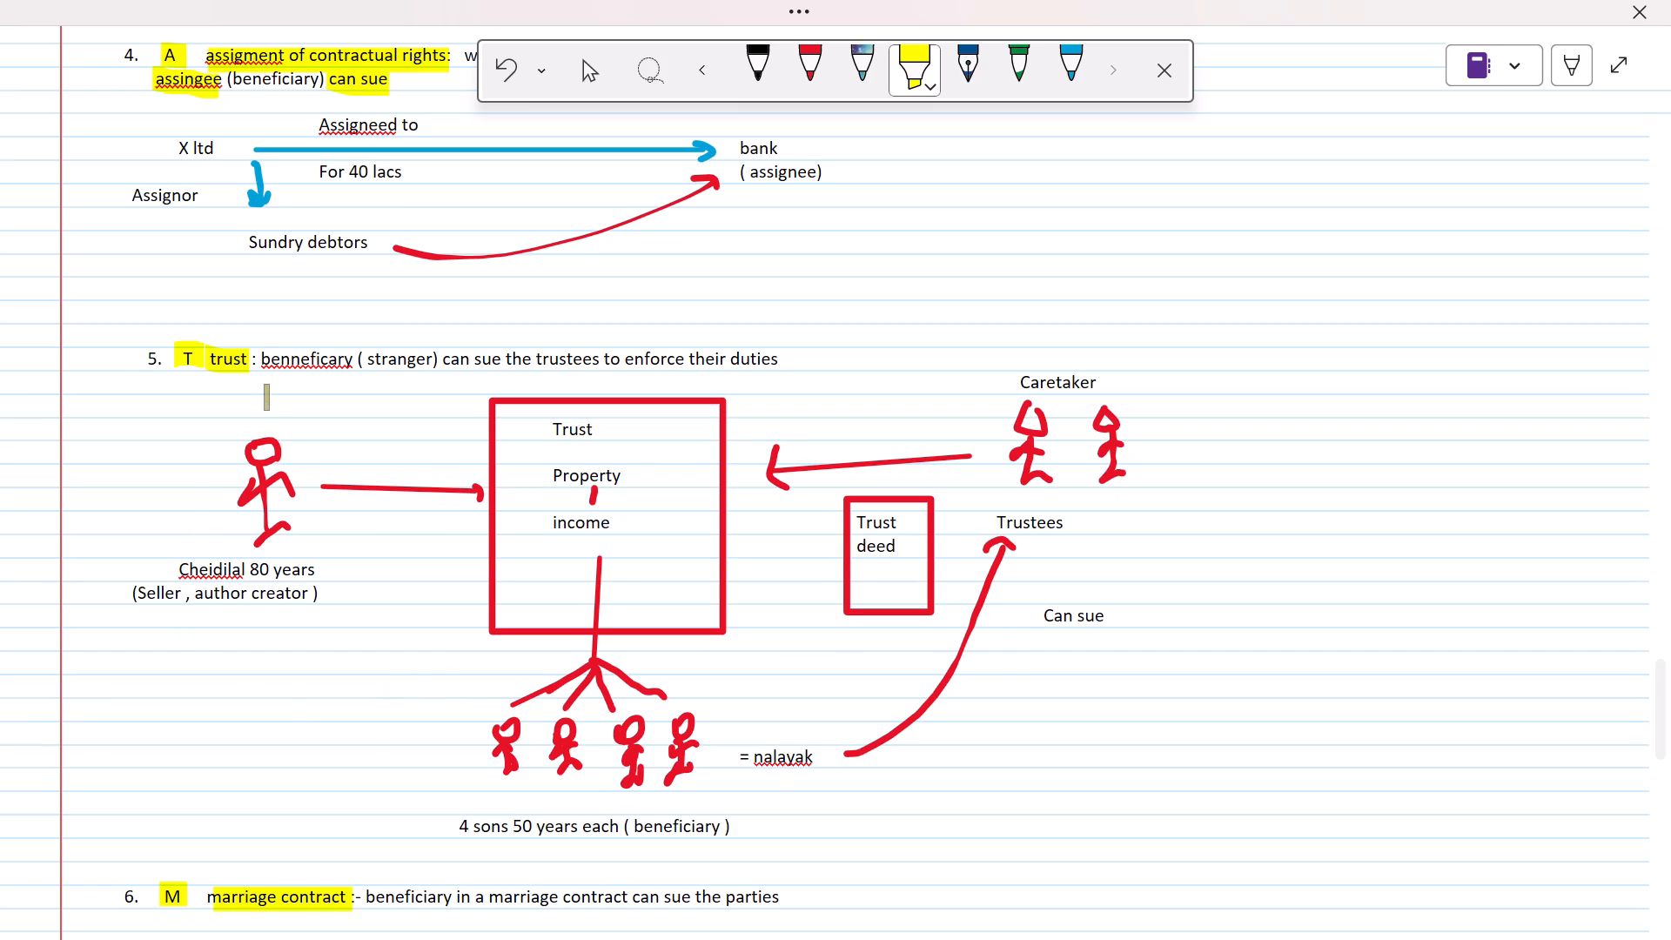
left_click_drag(261, 351, 353, 367)
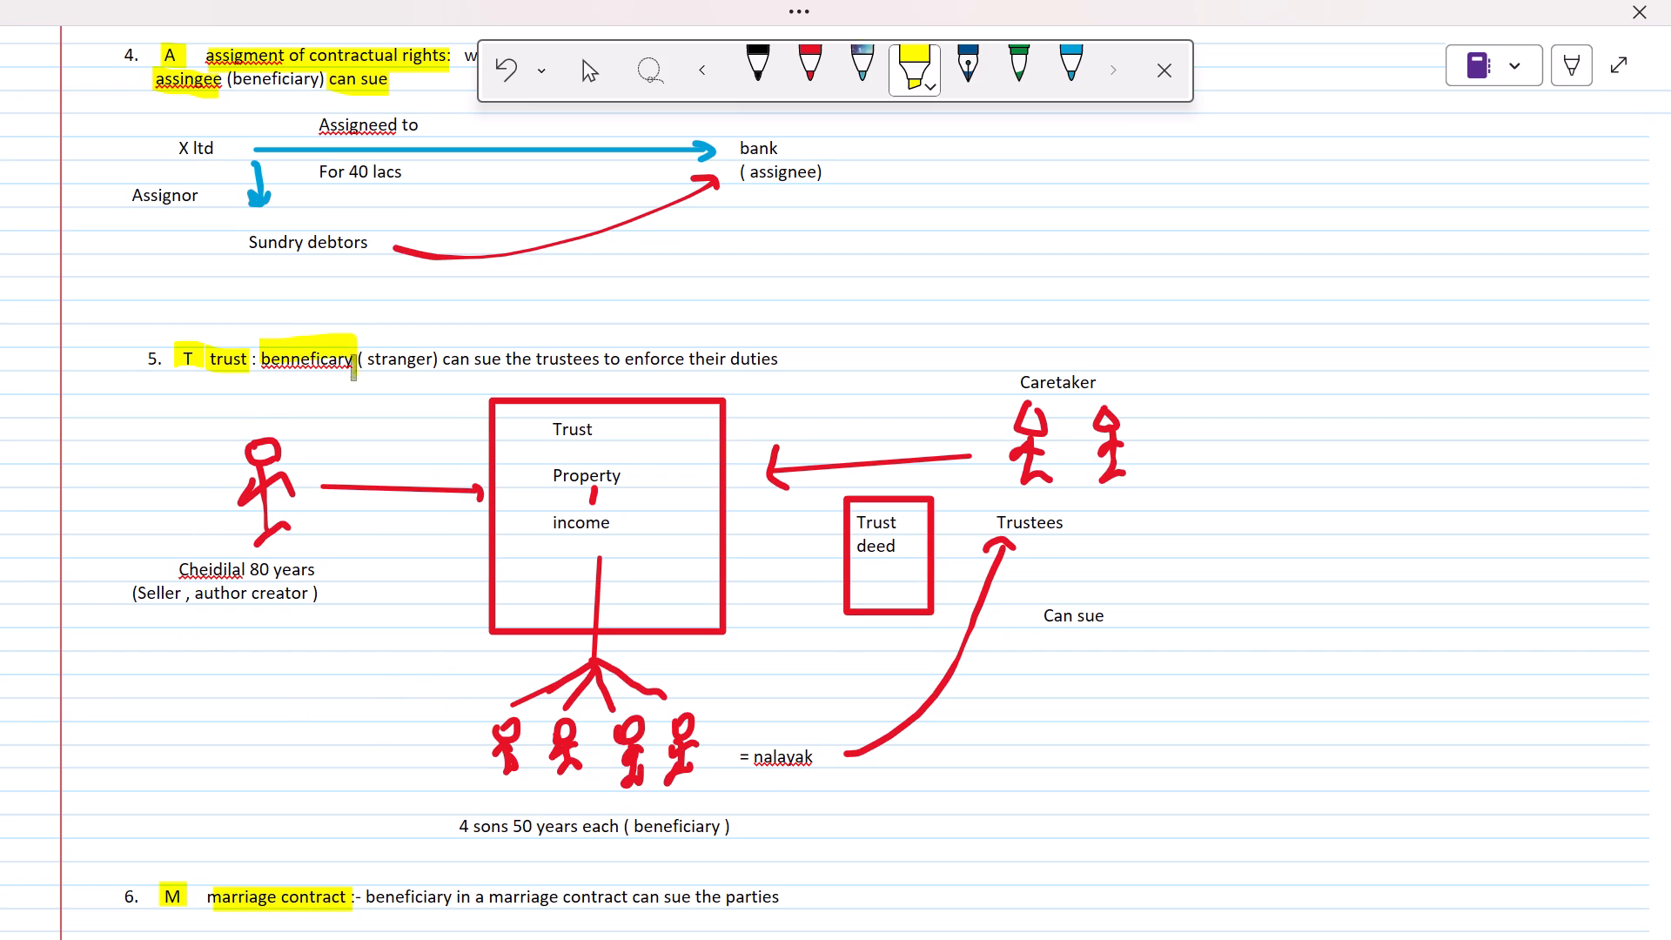
left_click_drag(353, 367, 265, 366)
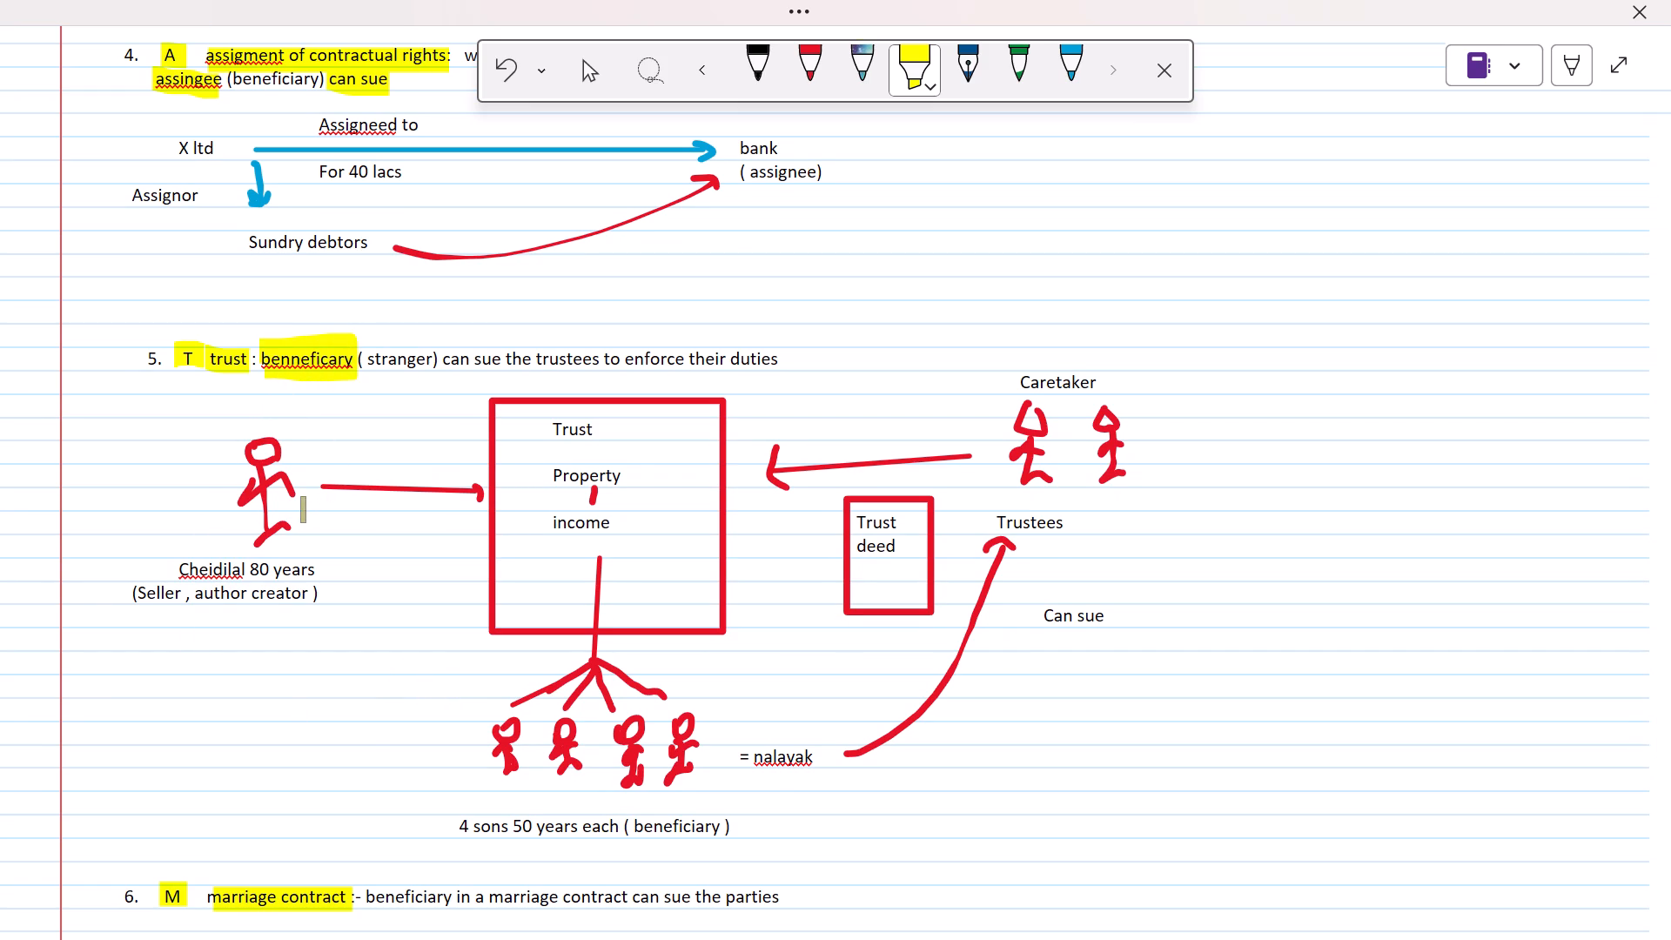
Highlight the label "Inform that he is holding 5 lacs Fo nitin" in the point 7 estoppel diagram in yellow.
scroll(303, 509, "down", 3)
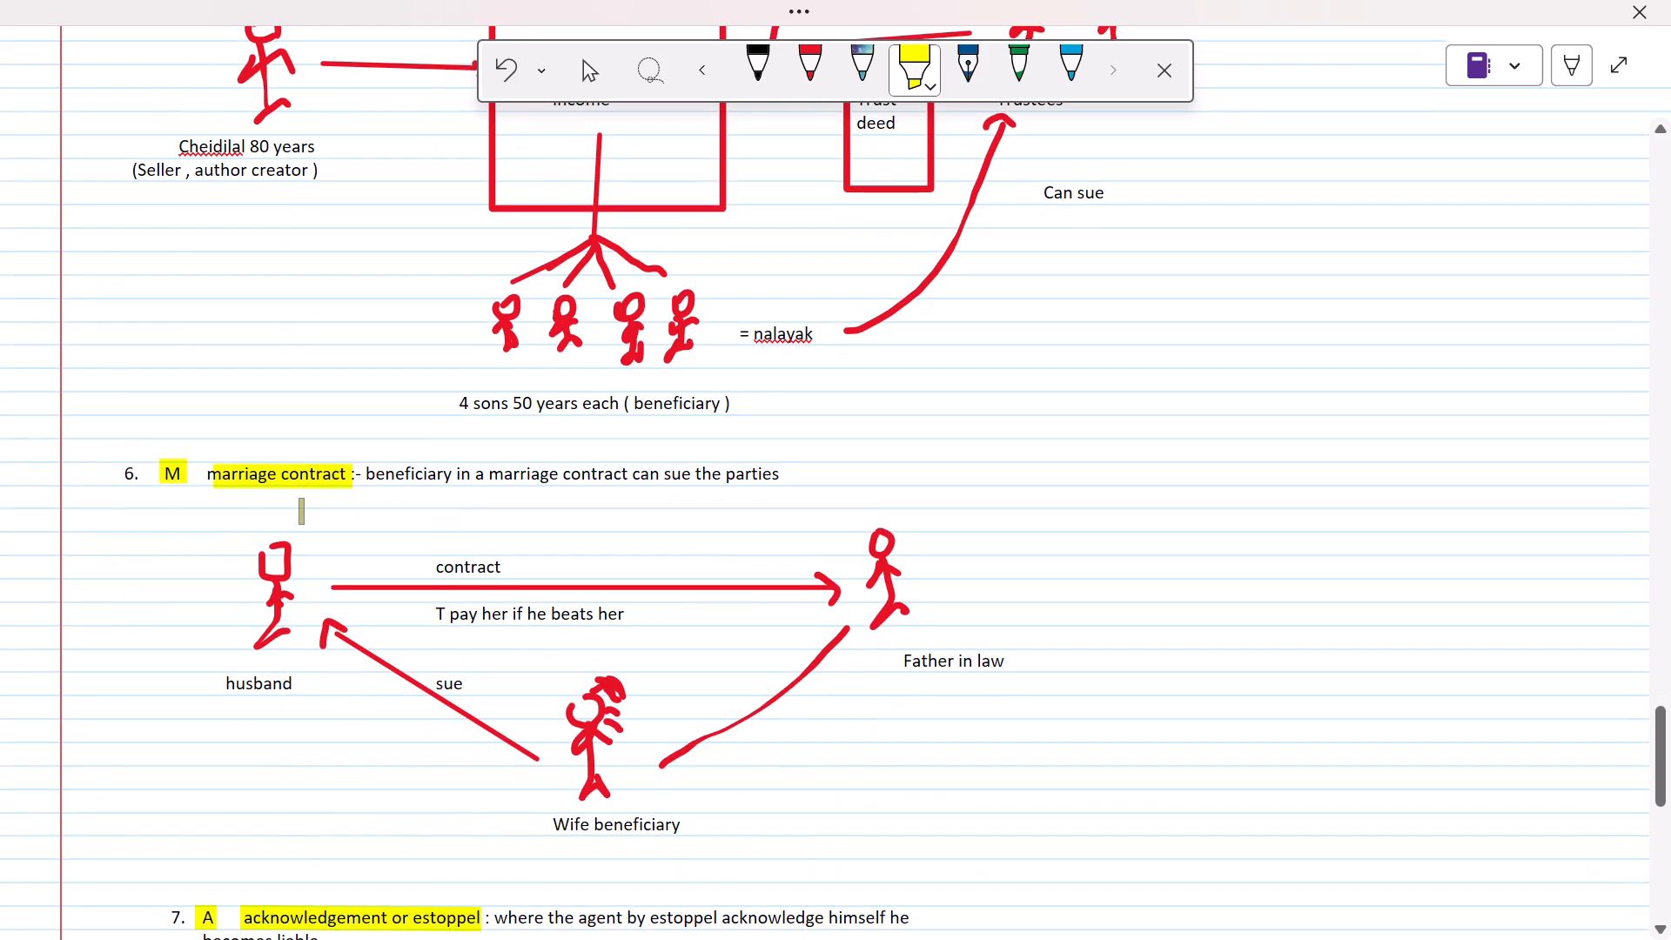
scroll(301, 511, "up", 1)
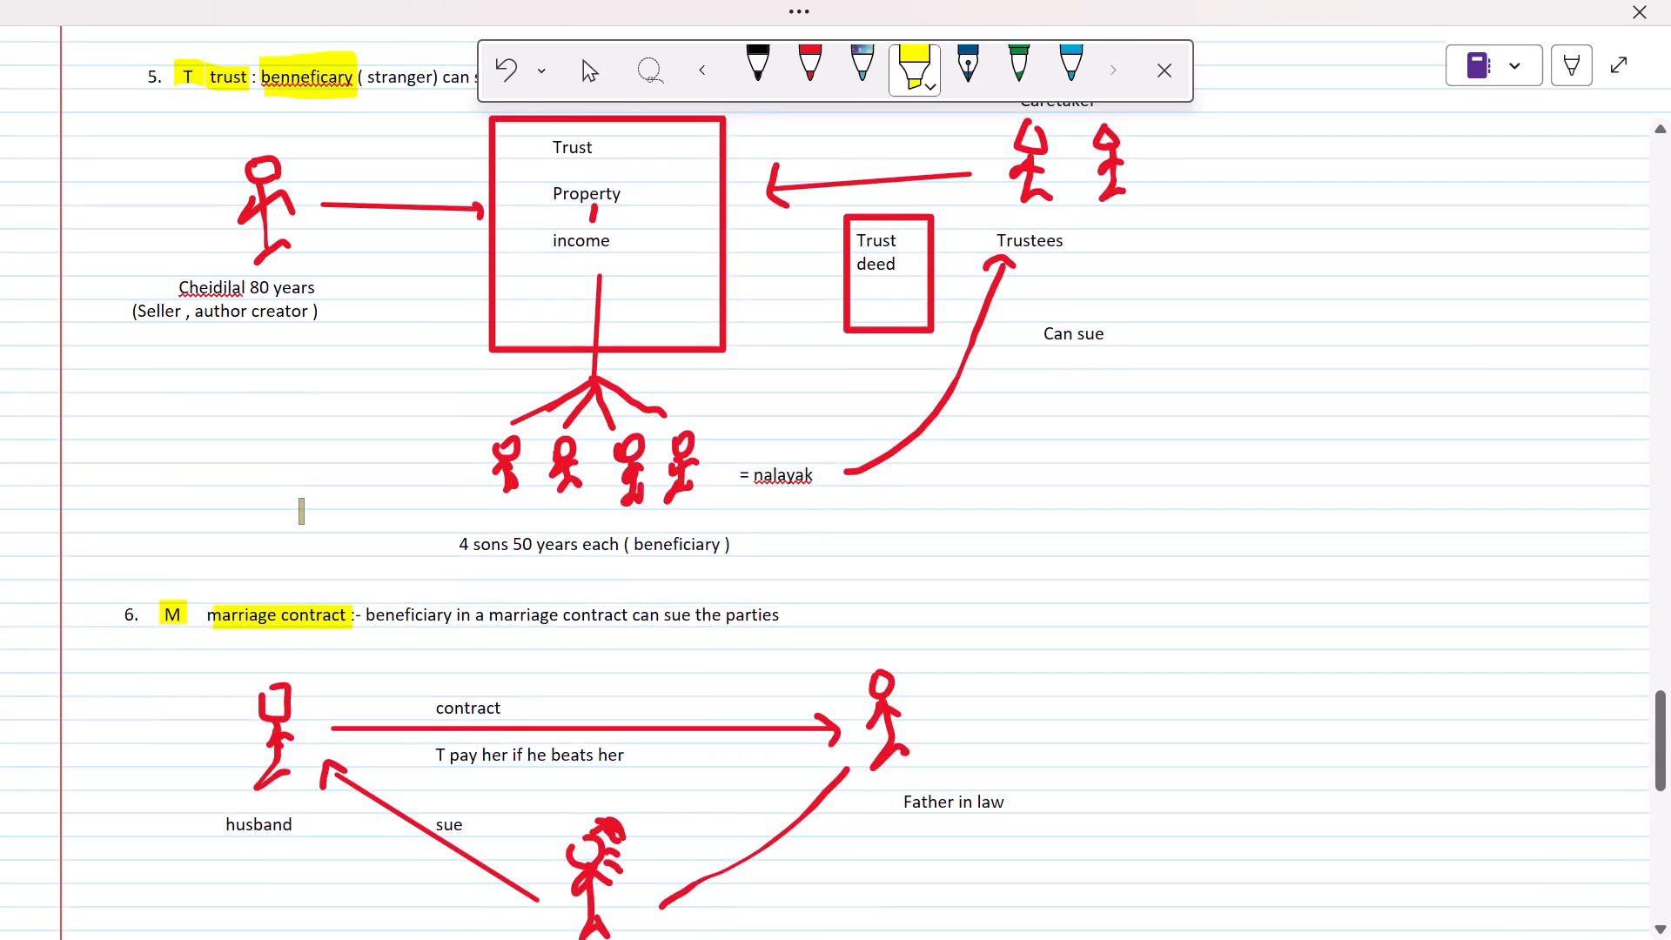
scroll(301, 511, "down", 4)
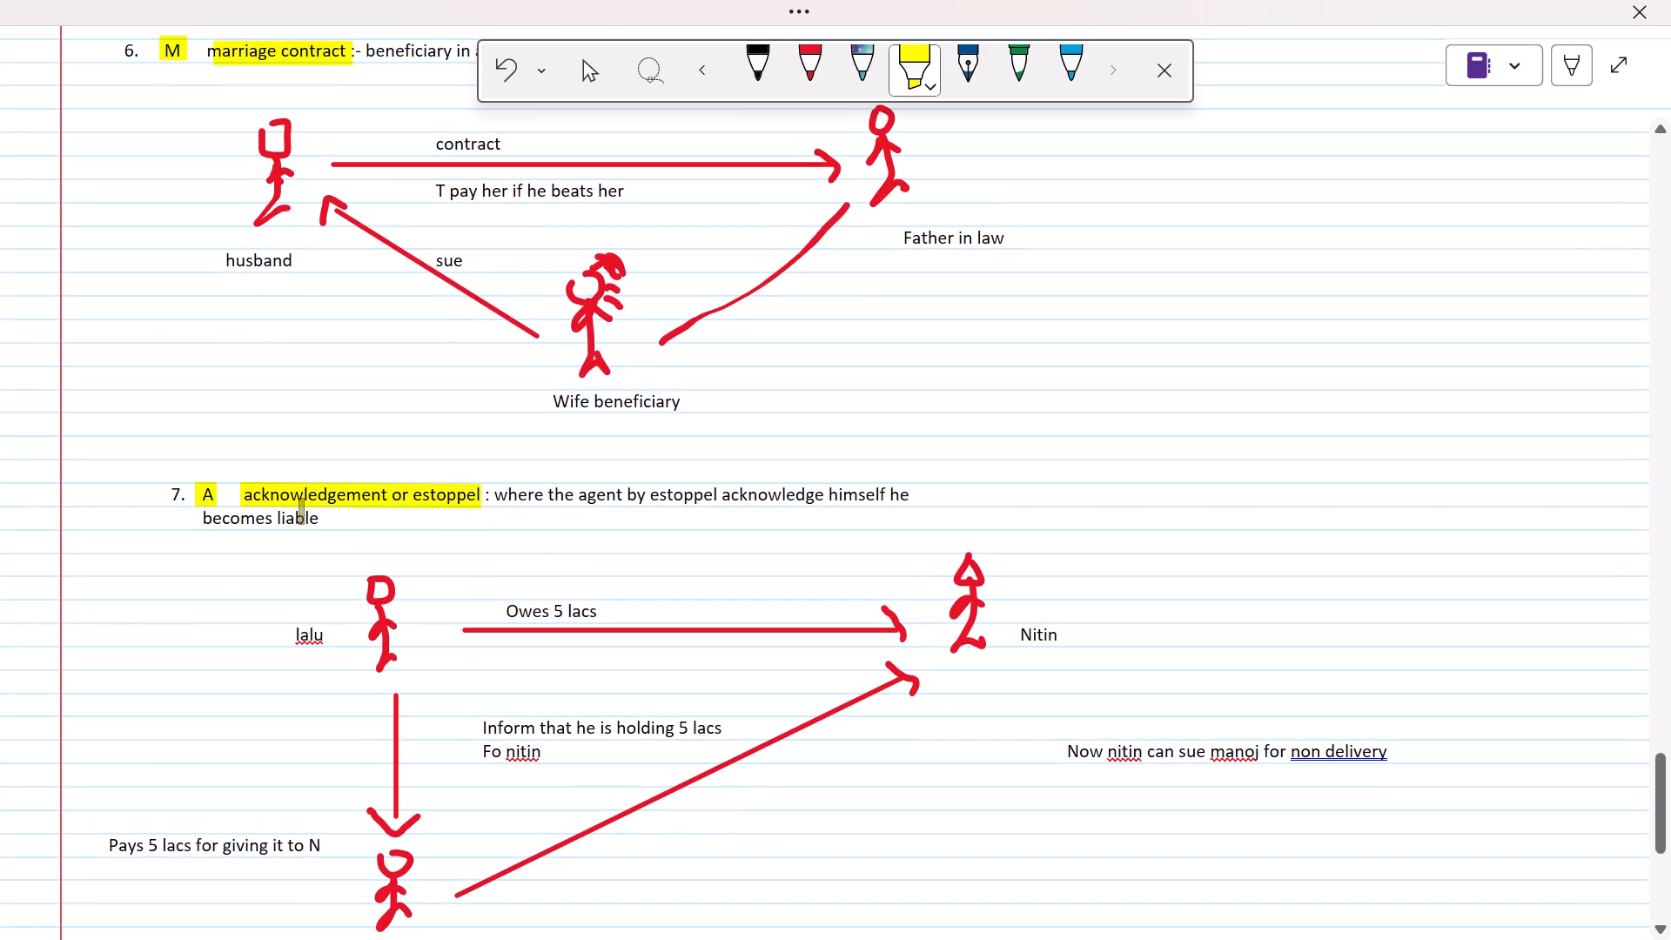
scroll(301, 511, "down", 2)
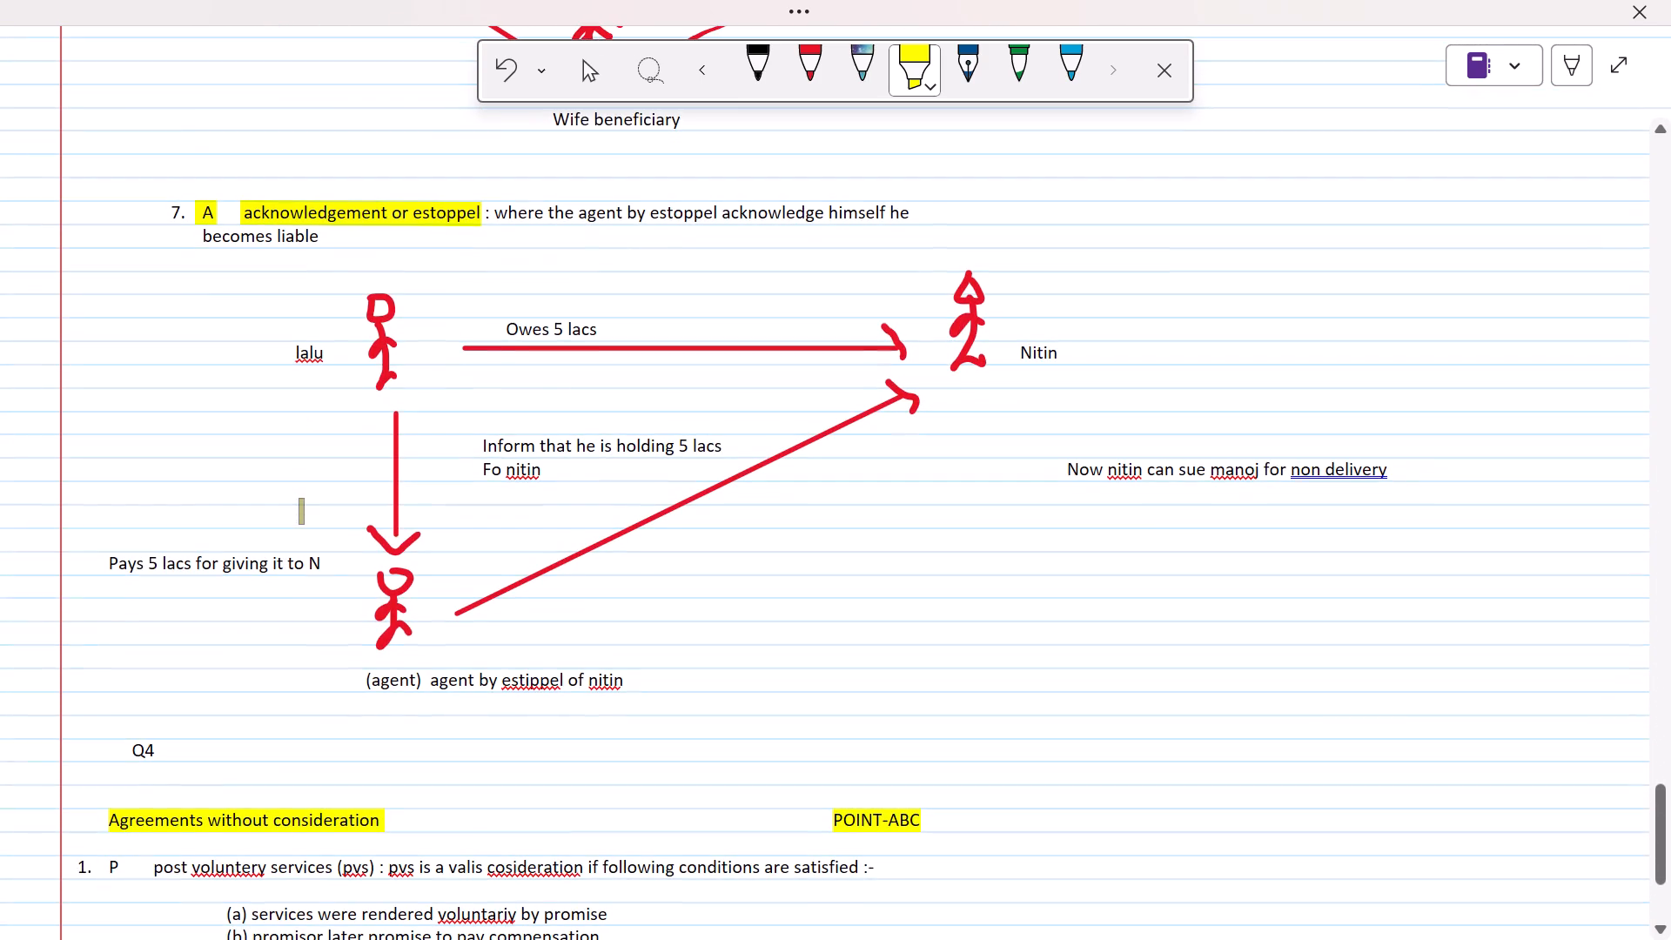
left_click_drag(466, 446, 520, 441)
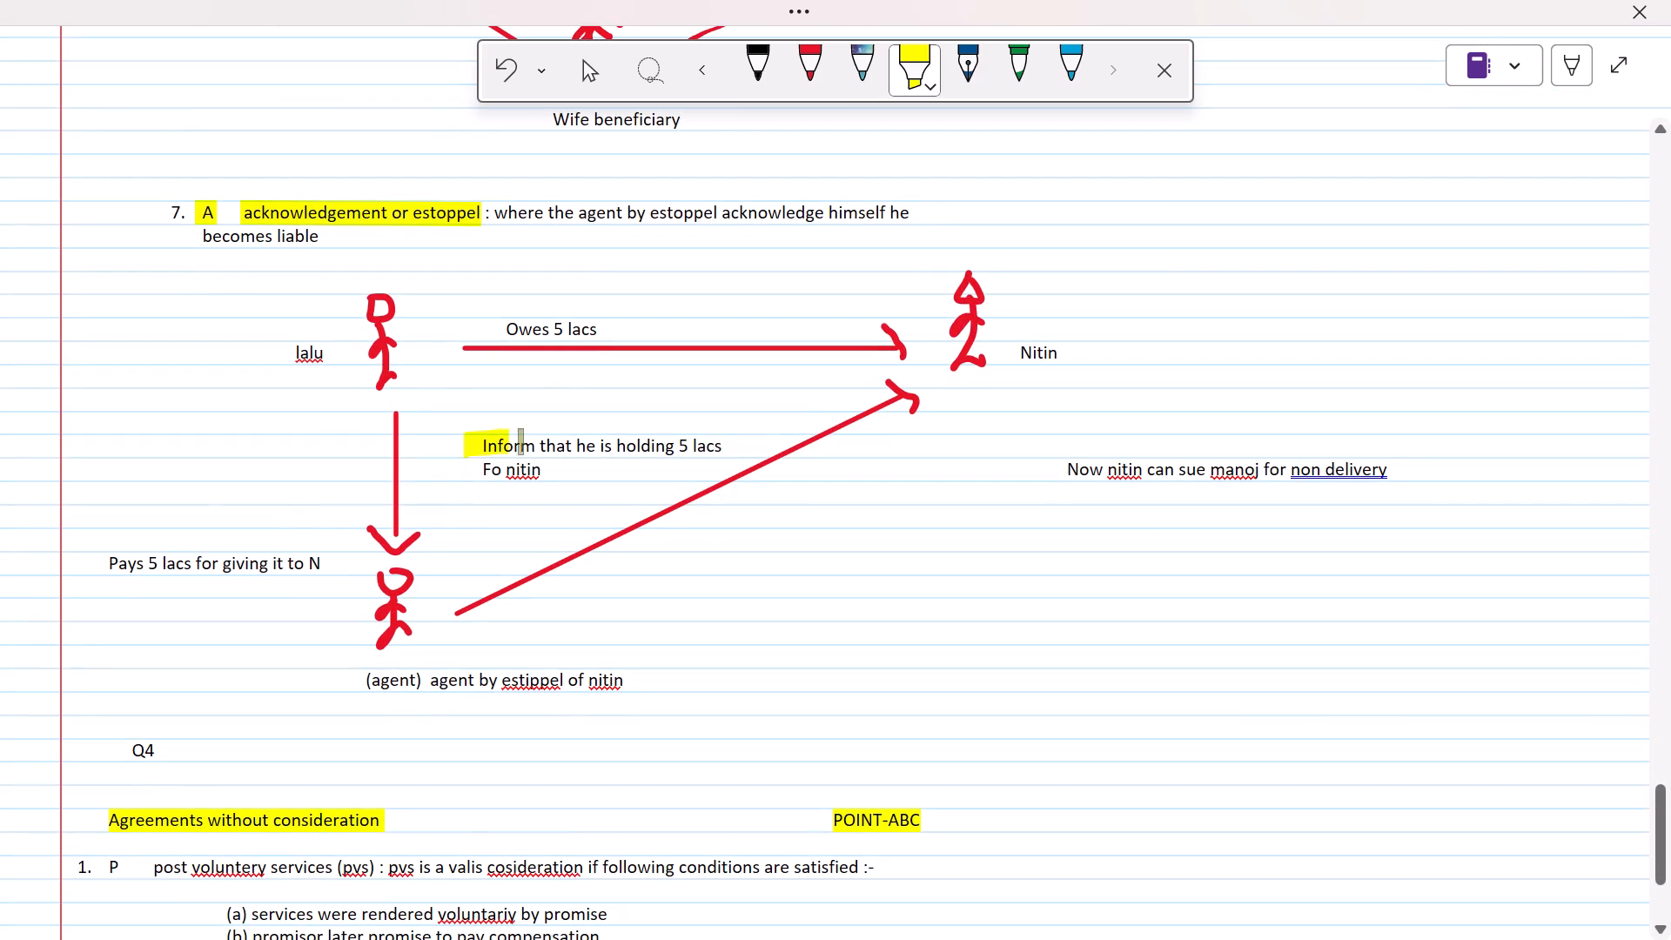
left_click_drag(520, 441, 727, 440)
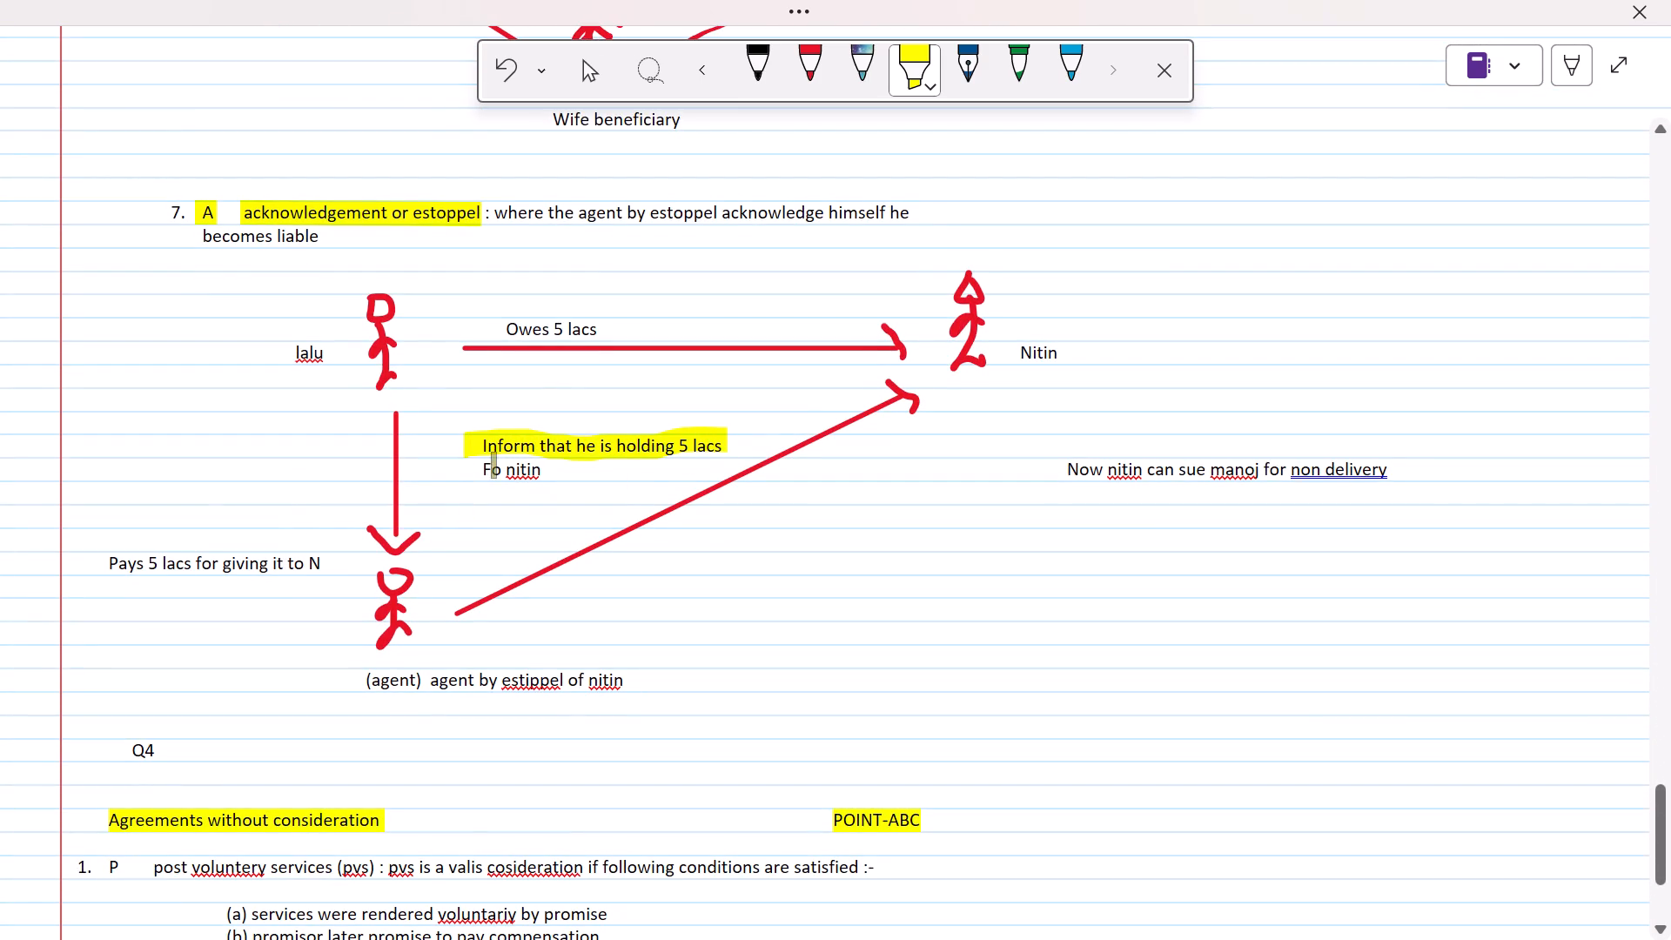
left_click_drag(484, 462, 535, 462)
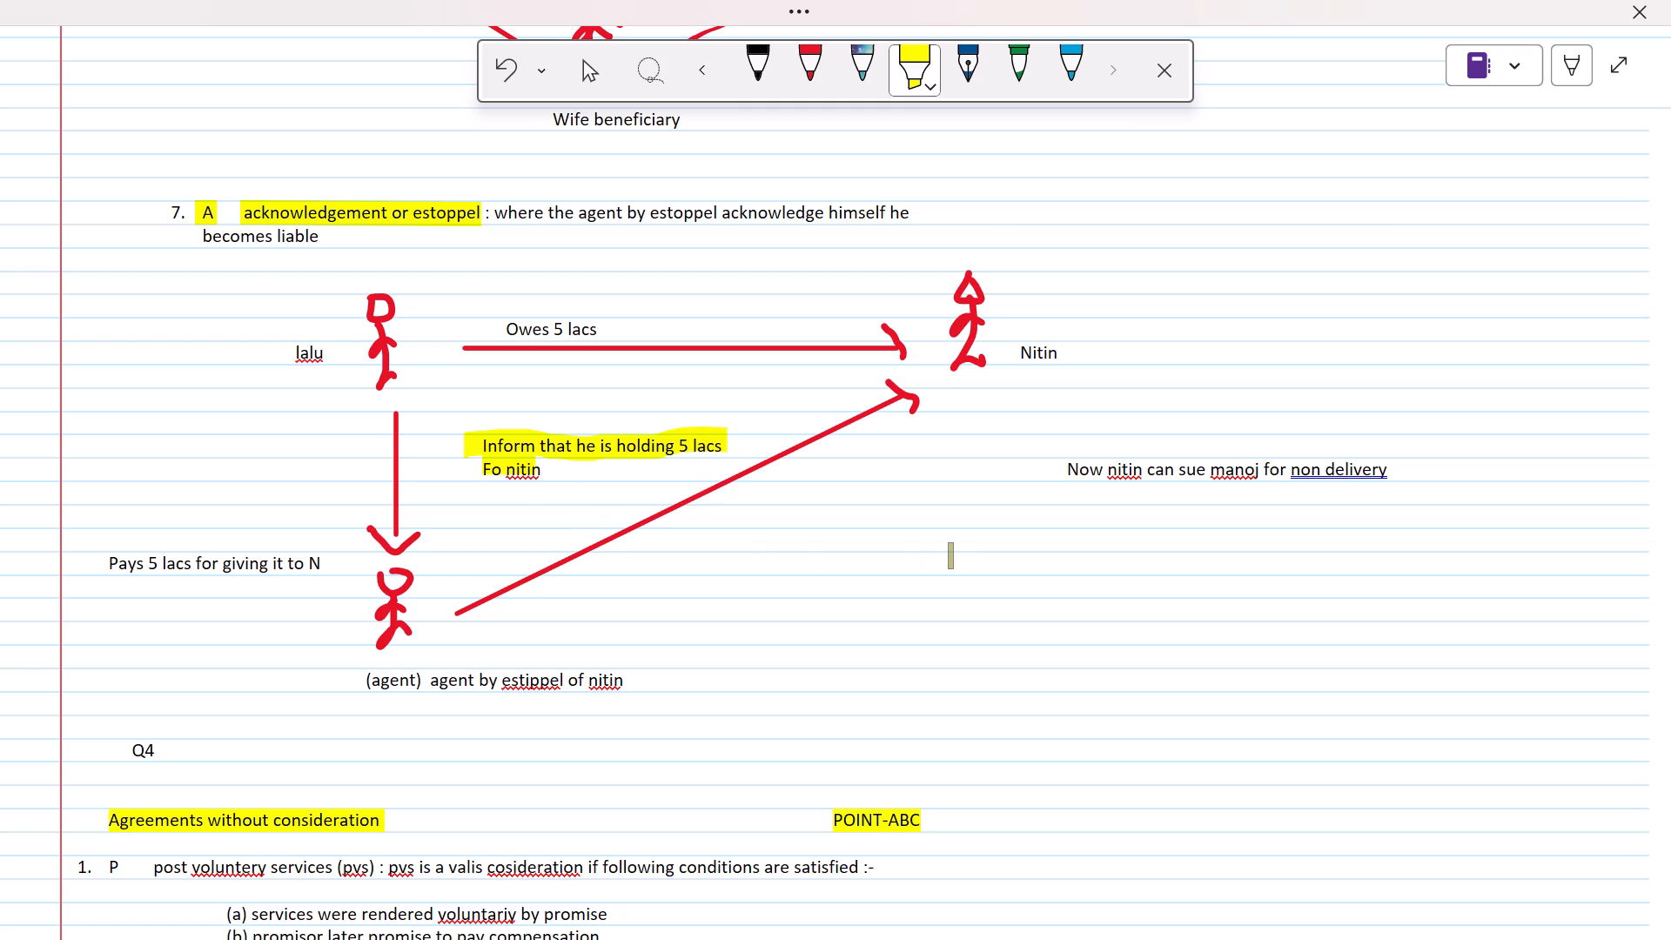
Start point 2 below the uncle–nephew diagram with the letter "N" and the spaced-out heading "natural love and affection".
scroll(950, 555, "down", 4)
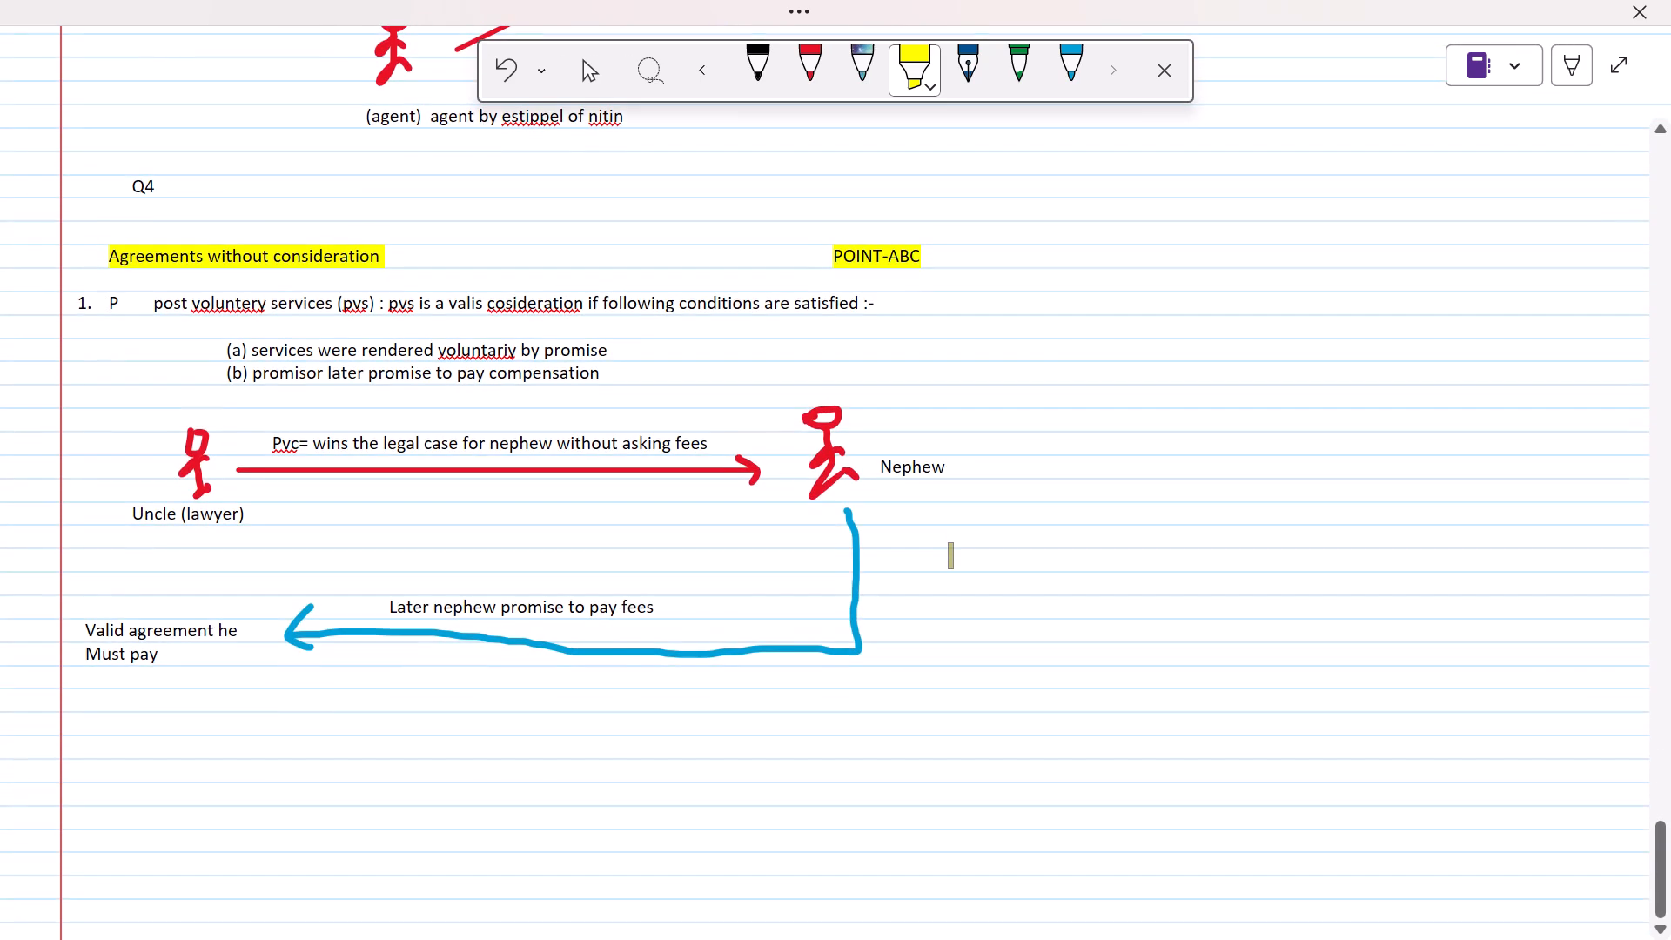
left_click(571, 79)
scroll(188, 700, "down", 1)
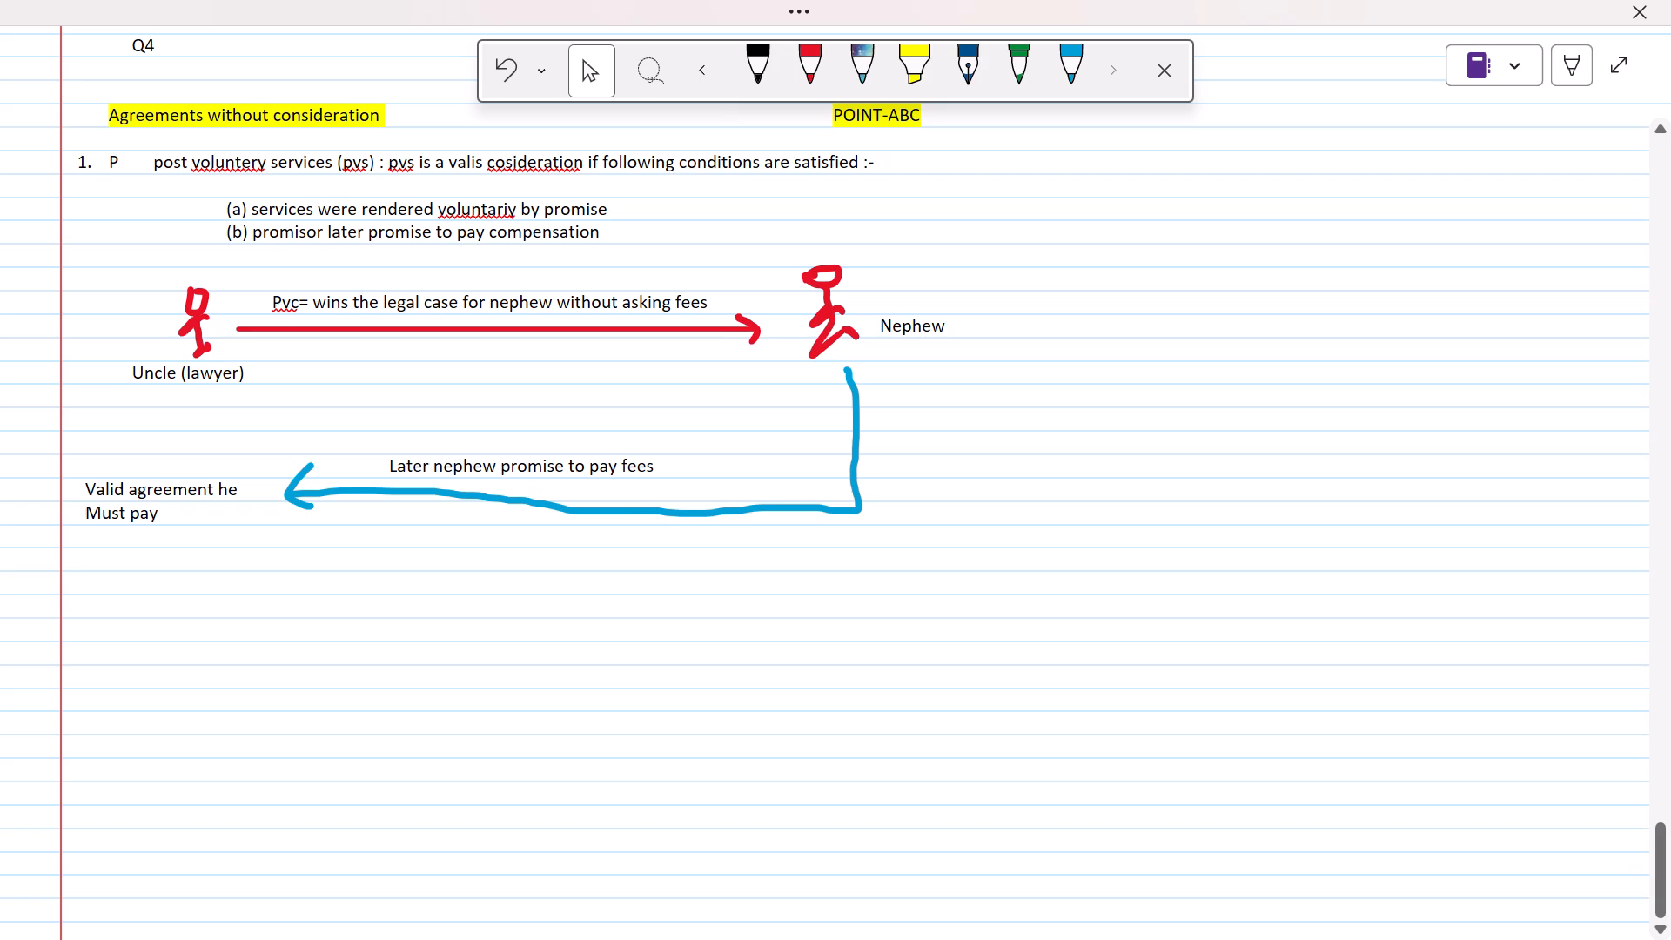
left_click(72, 581)
type("2.")
key("space")
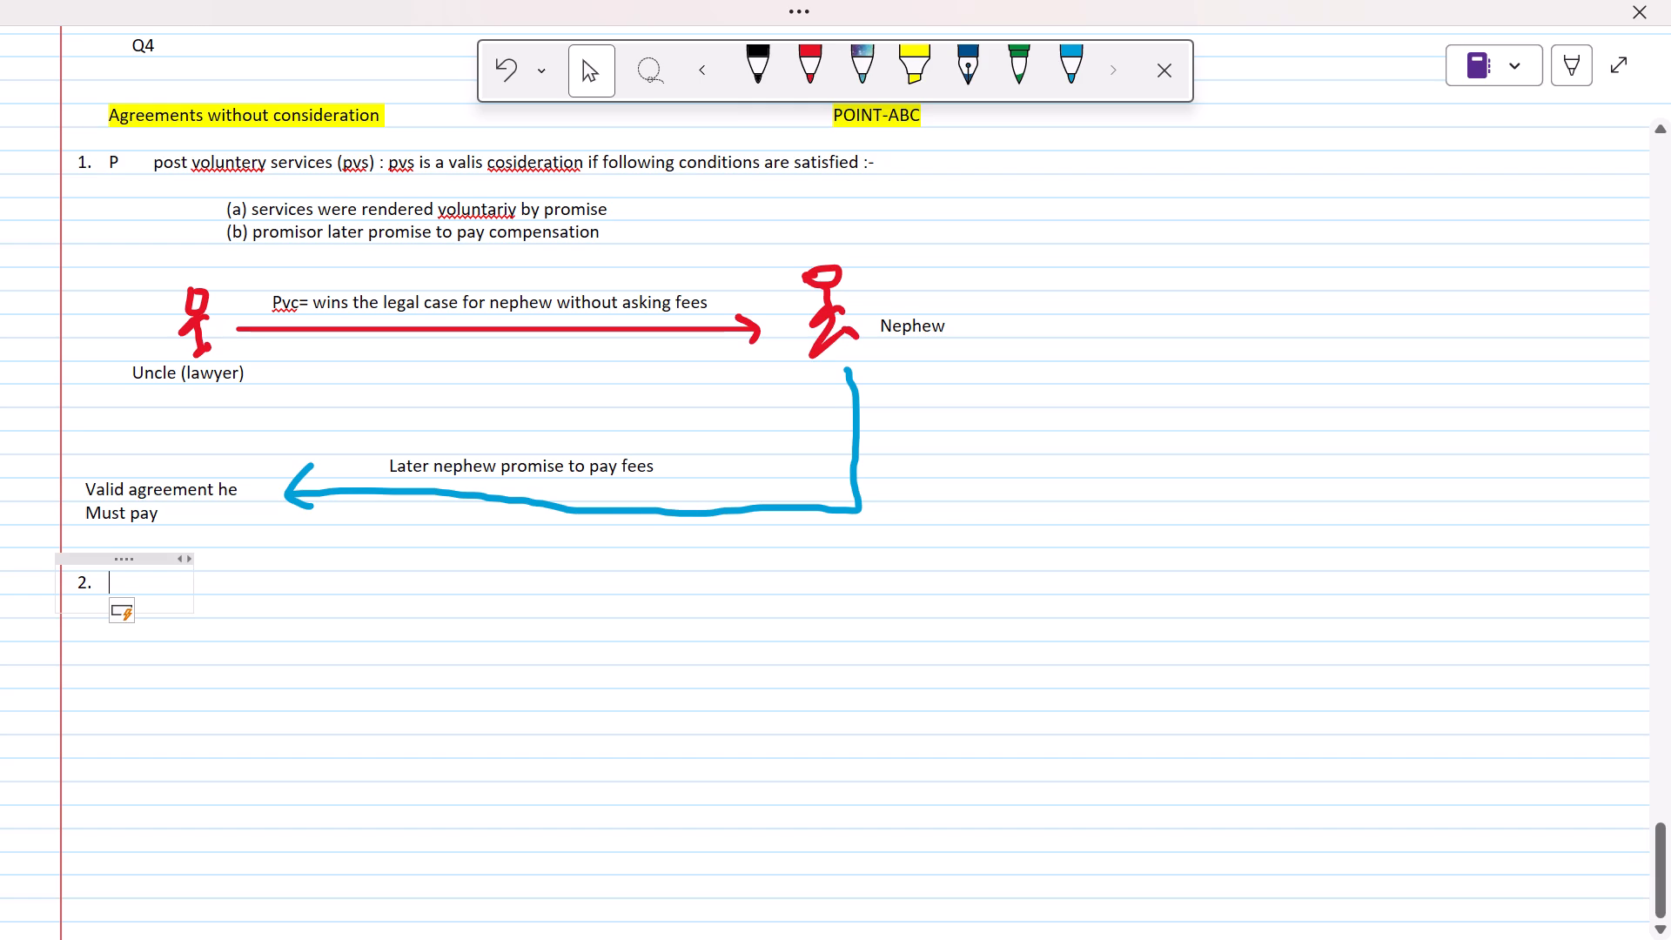
type("n")
key("space")
key("space")
key("space")
key("space")
key("space")
key("space")
type("na")
type("tural lob=")
key("BackSpace")
key("BackSpace")
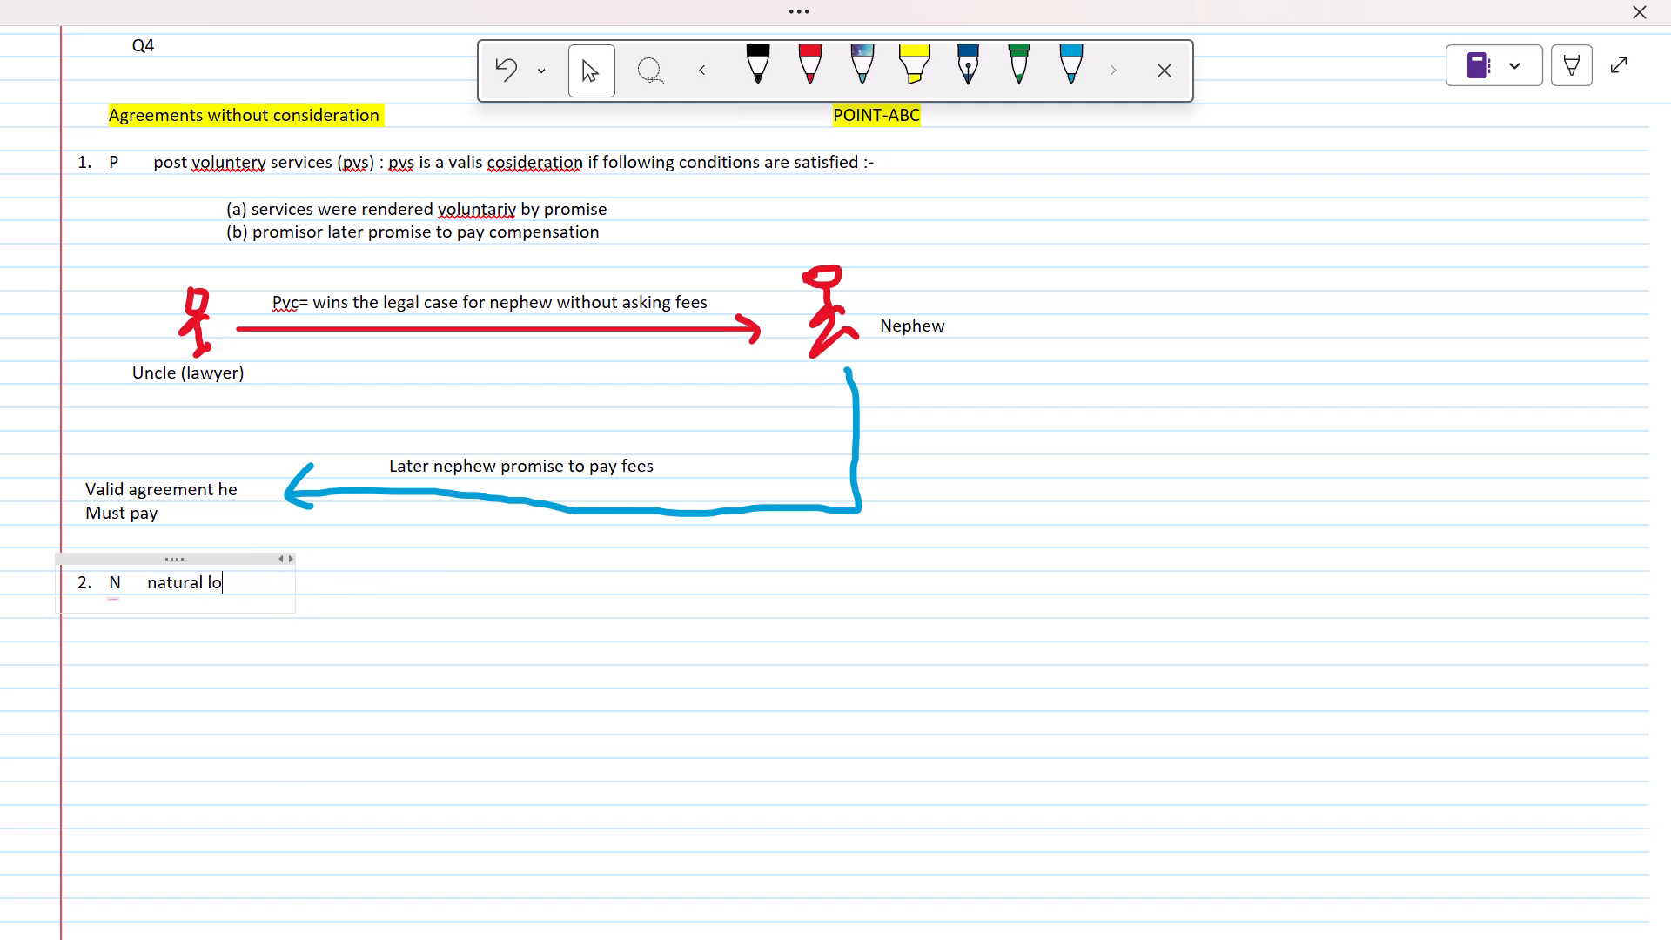
type("ve a")
type("nd")
key("space")
type("affection")
key("space")
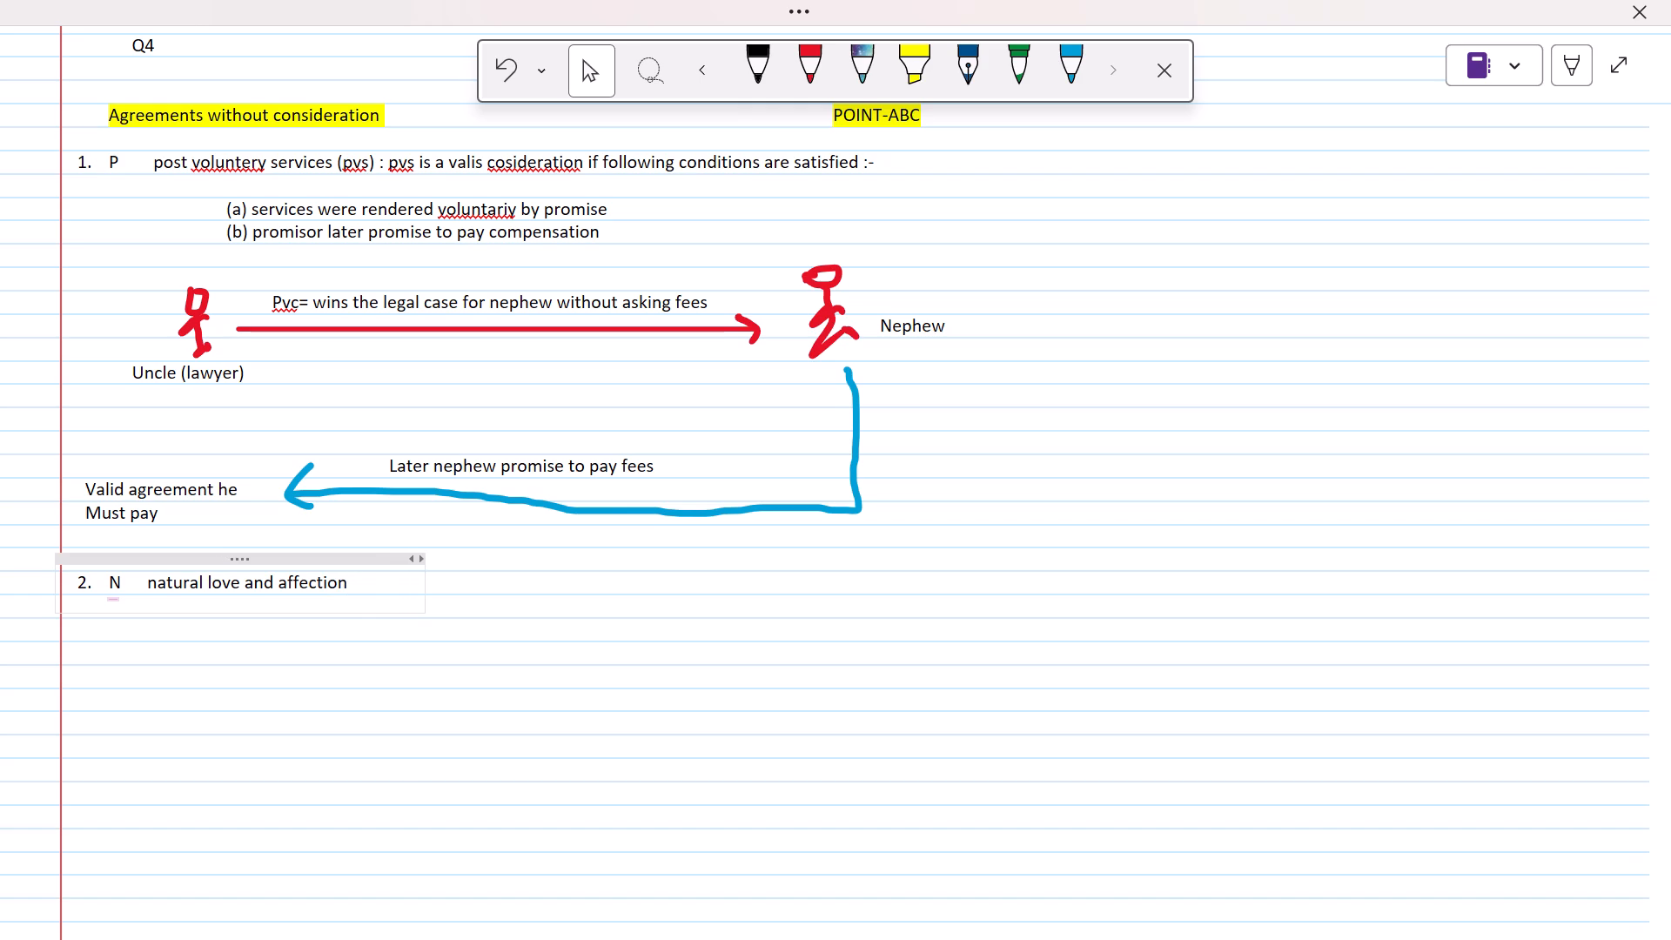
Add the abbreviation "( NALA)" and a colon after the point 2 heading.
type("(")
key("space")
key("n")
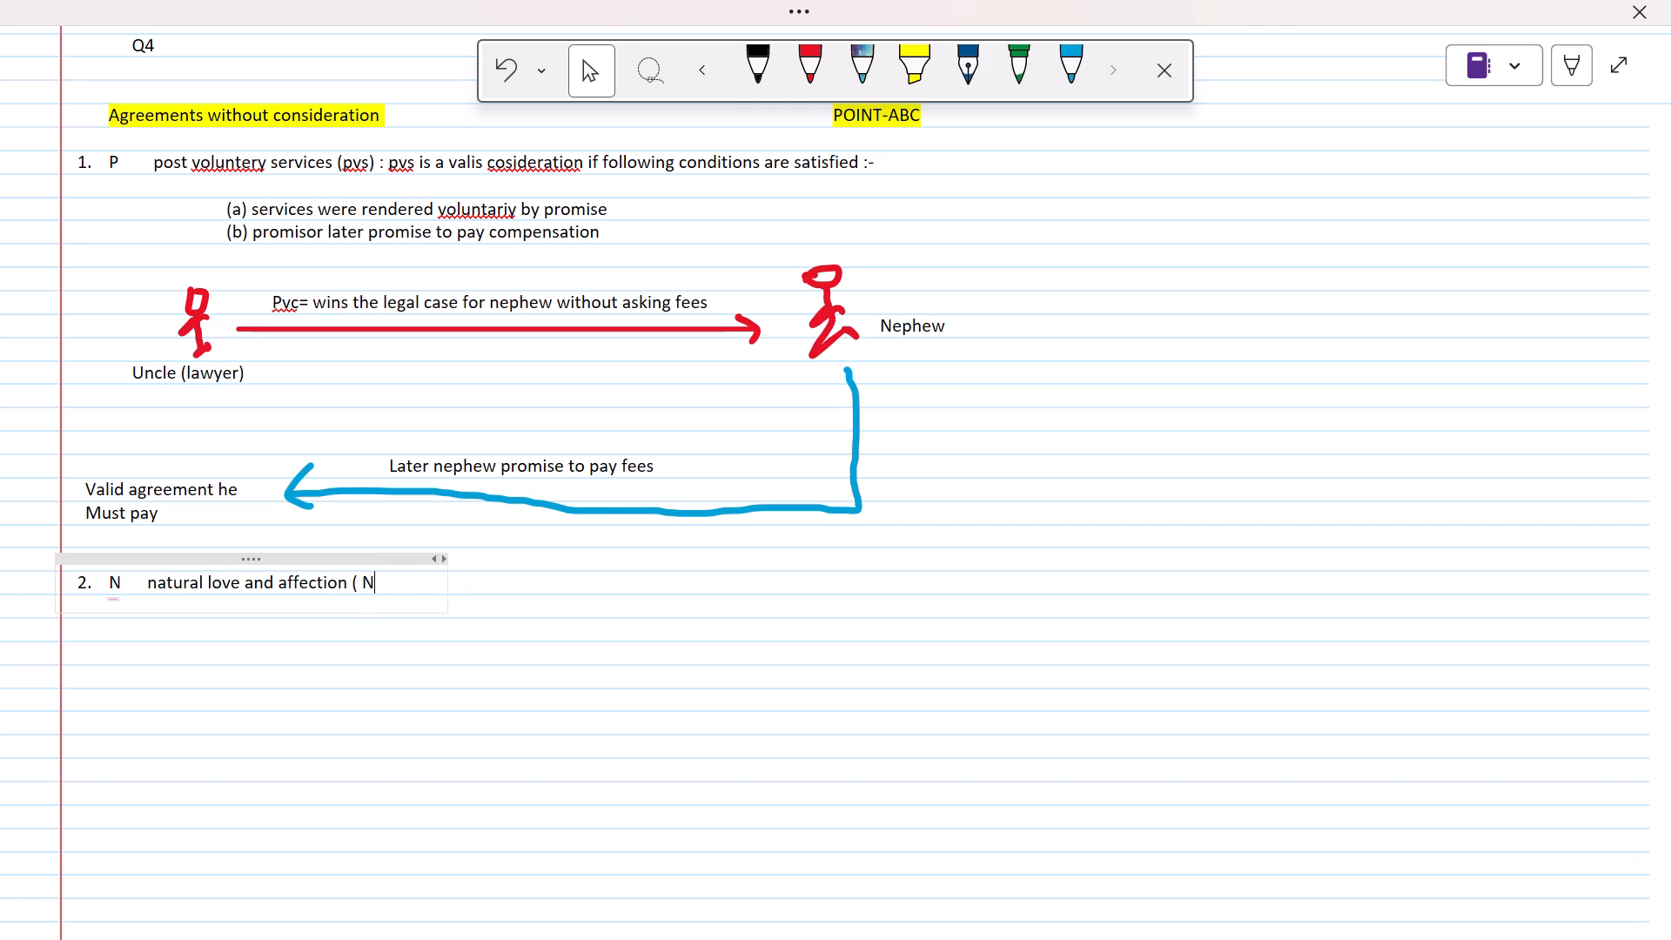
type("ALA")
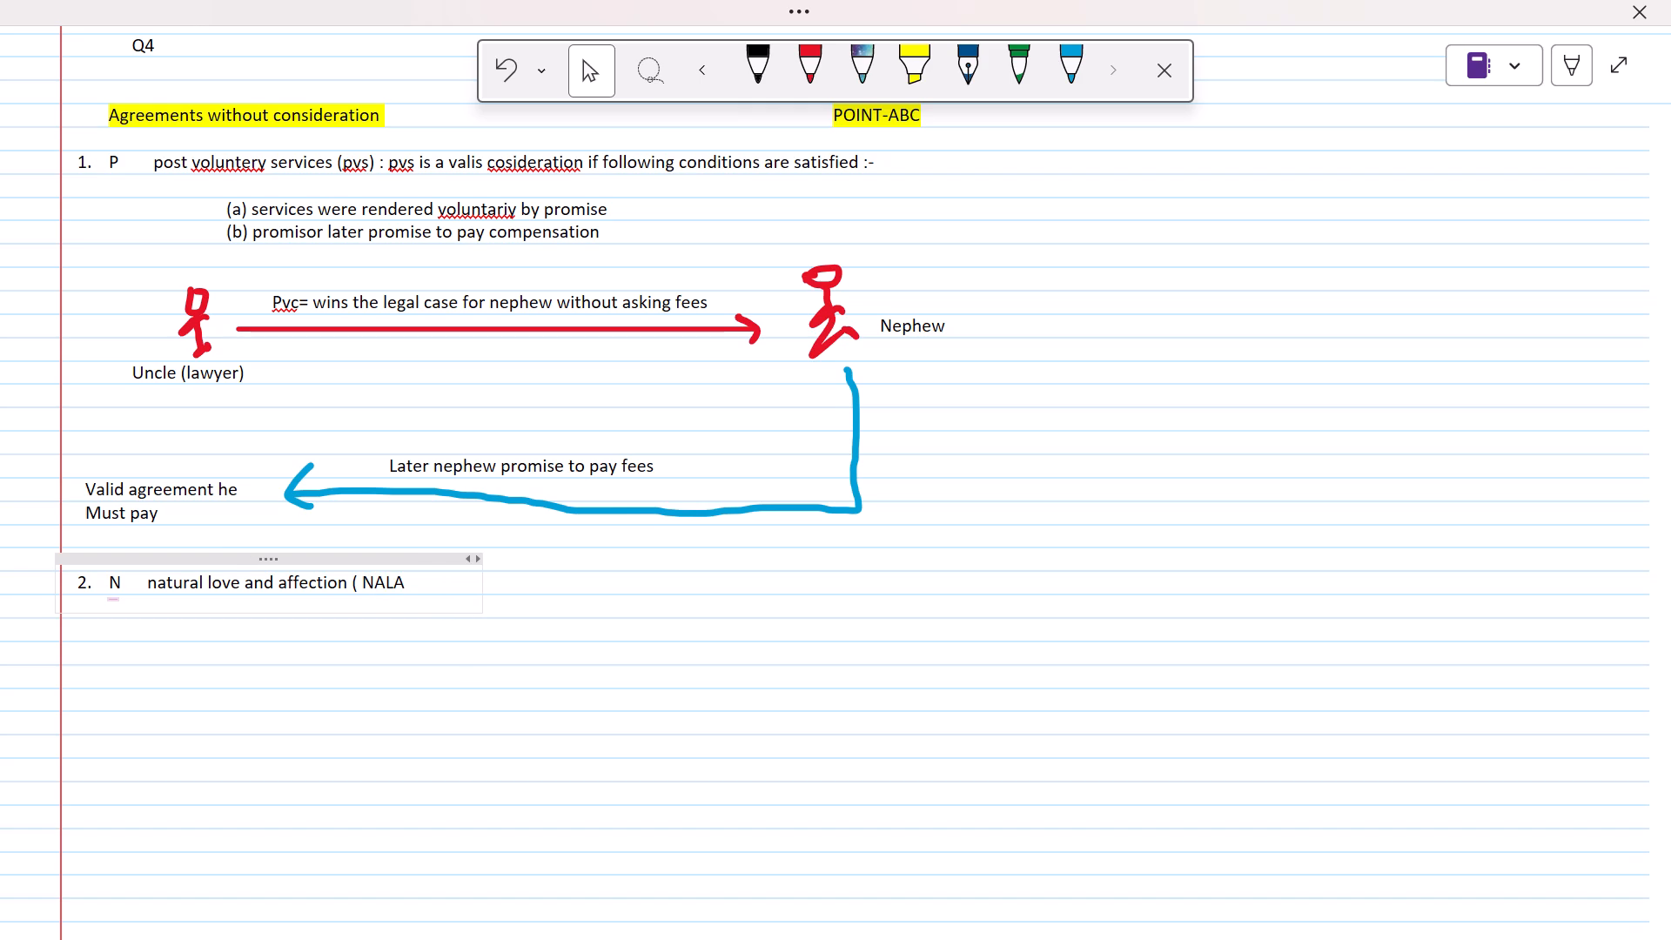
key("BackSpace")
type(")")
key("space")
key("space")
type(":")
key("space")
Write the point 2 explanation "agreement based on (NALA) are valid if conditions are met" after the colon.
type("agreement")
key("space")
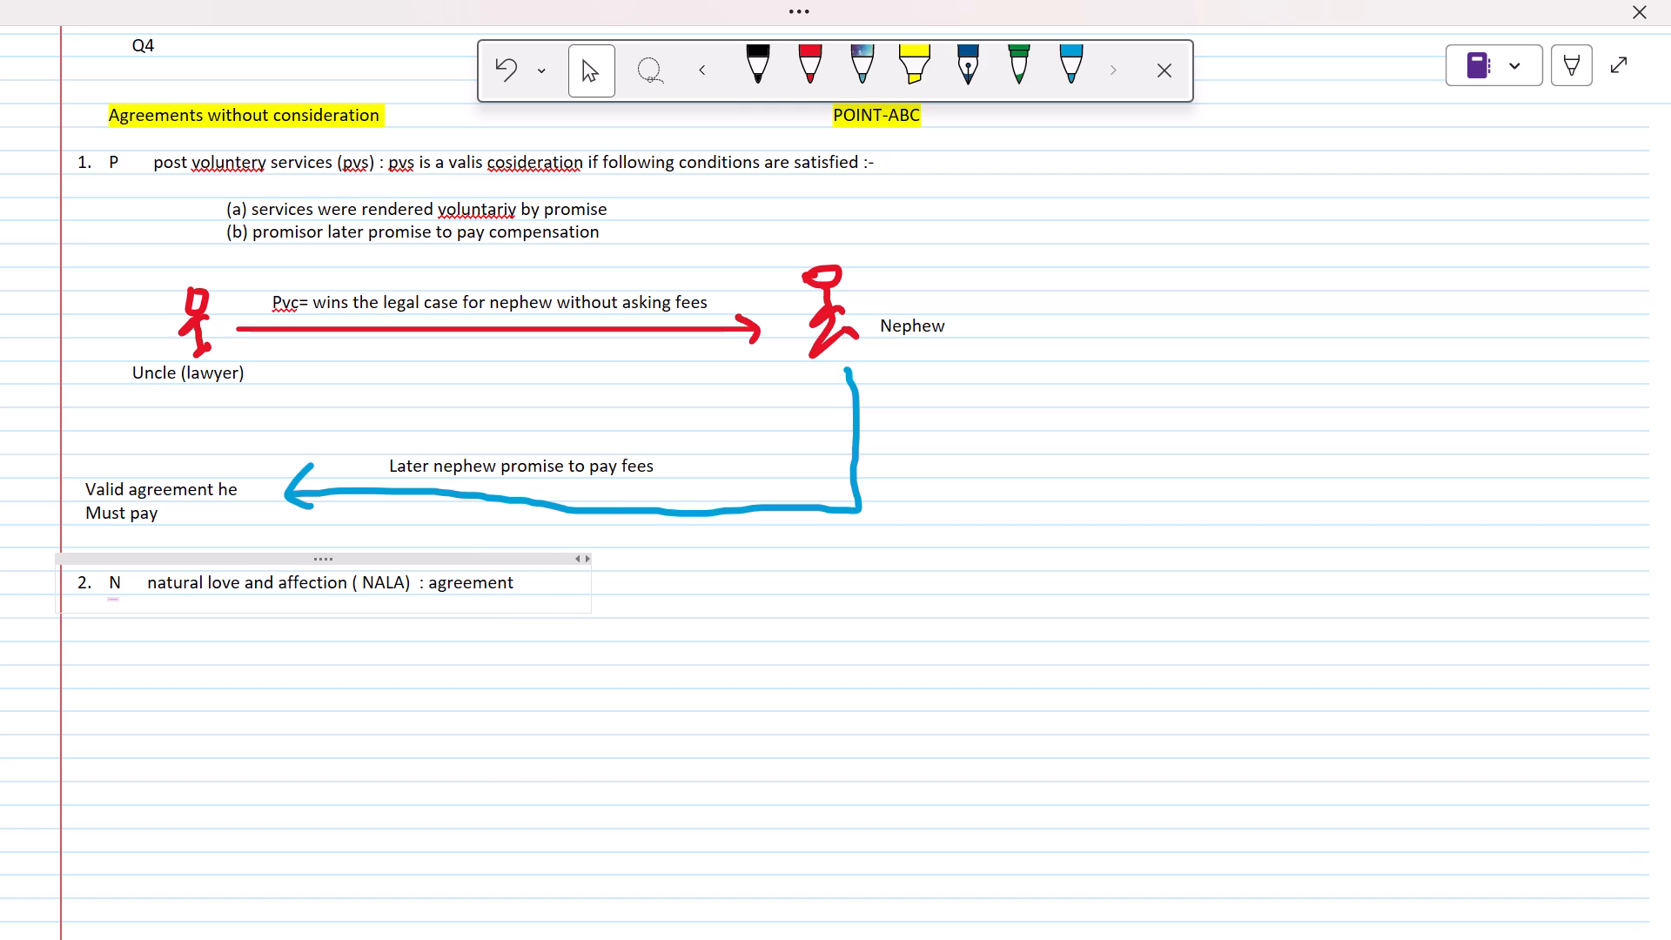
type("based on")
key("space")
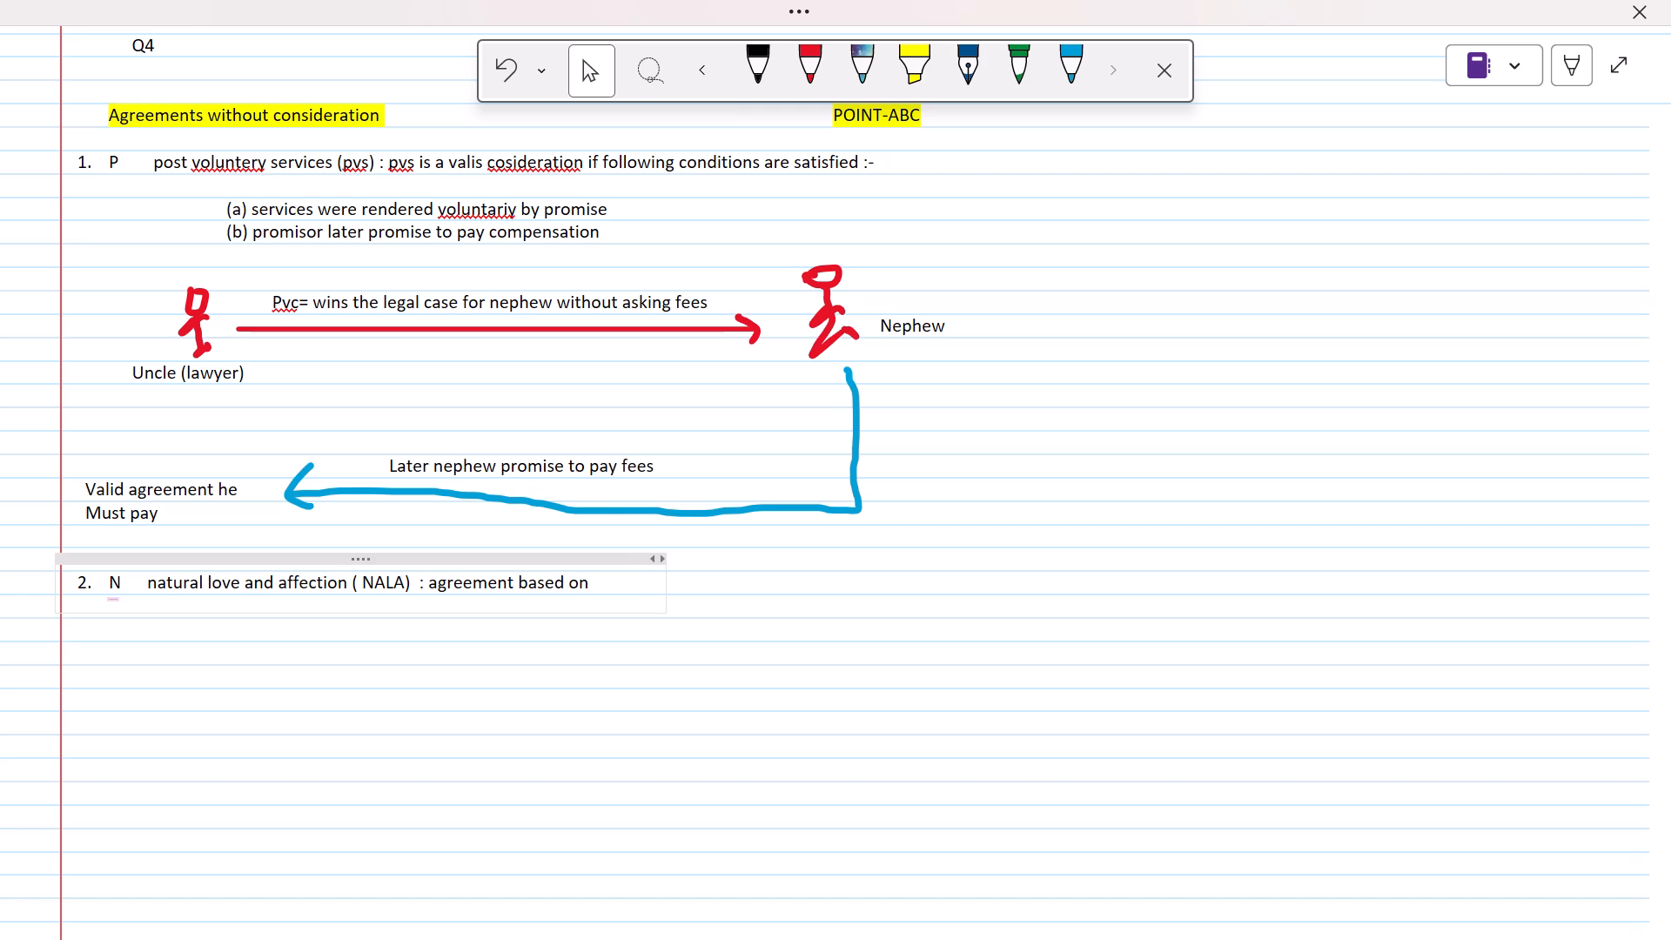
key("shift+parenleft")
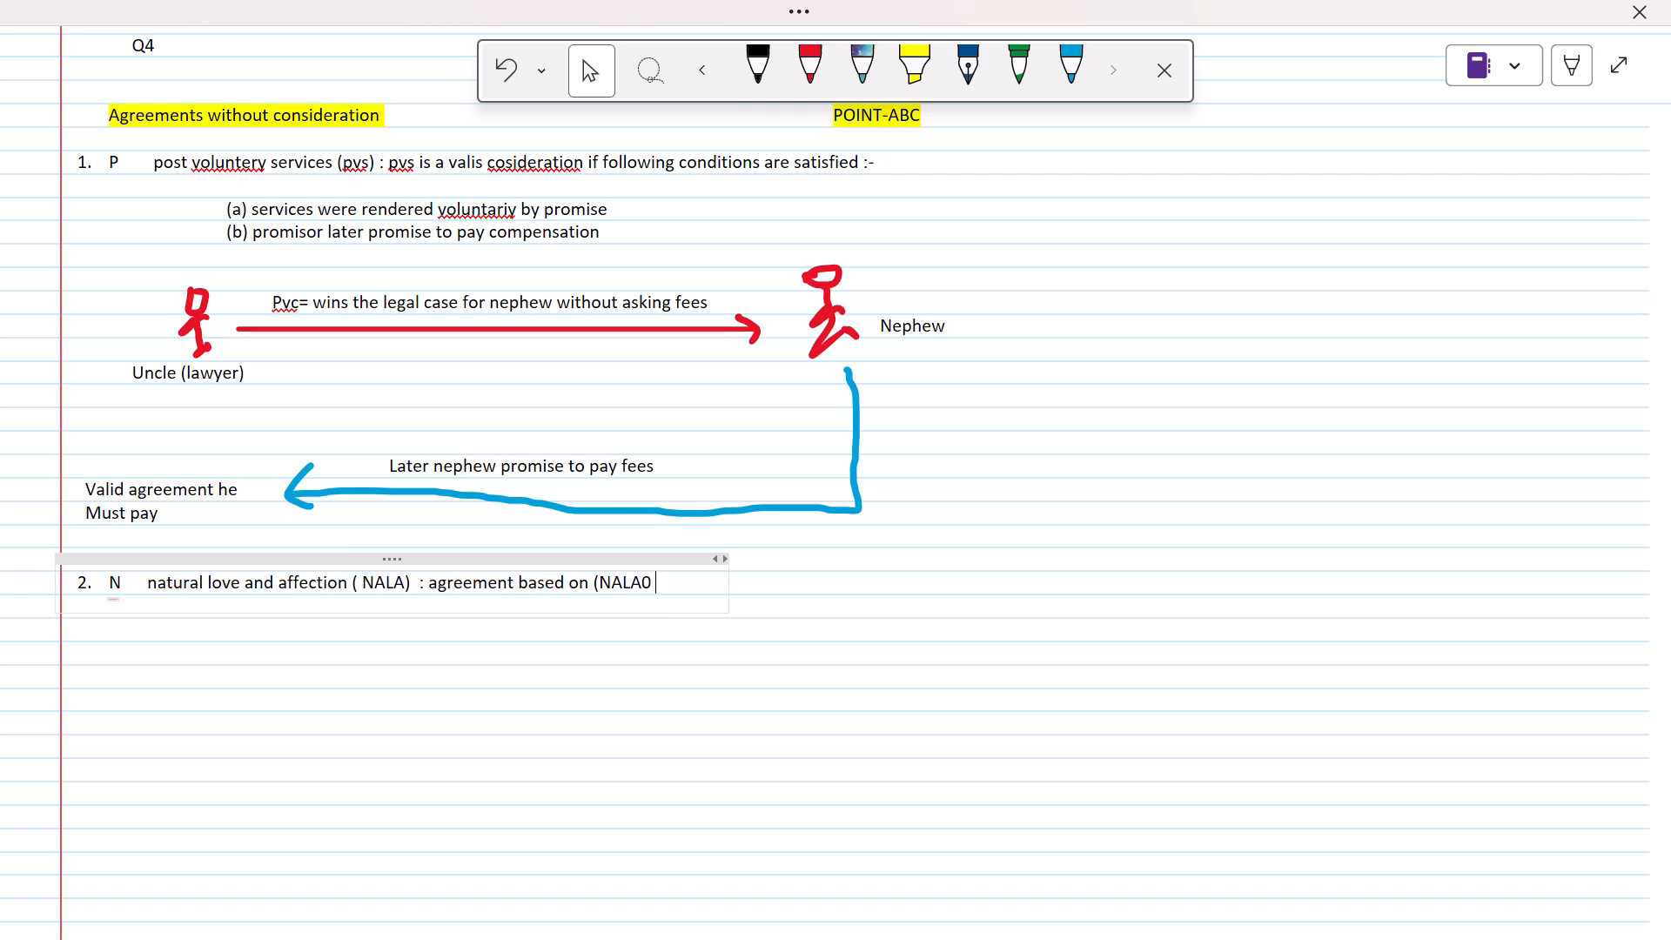
key("BackSpace")
key("BackSpace")
type(")")
key("space")
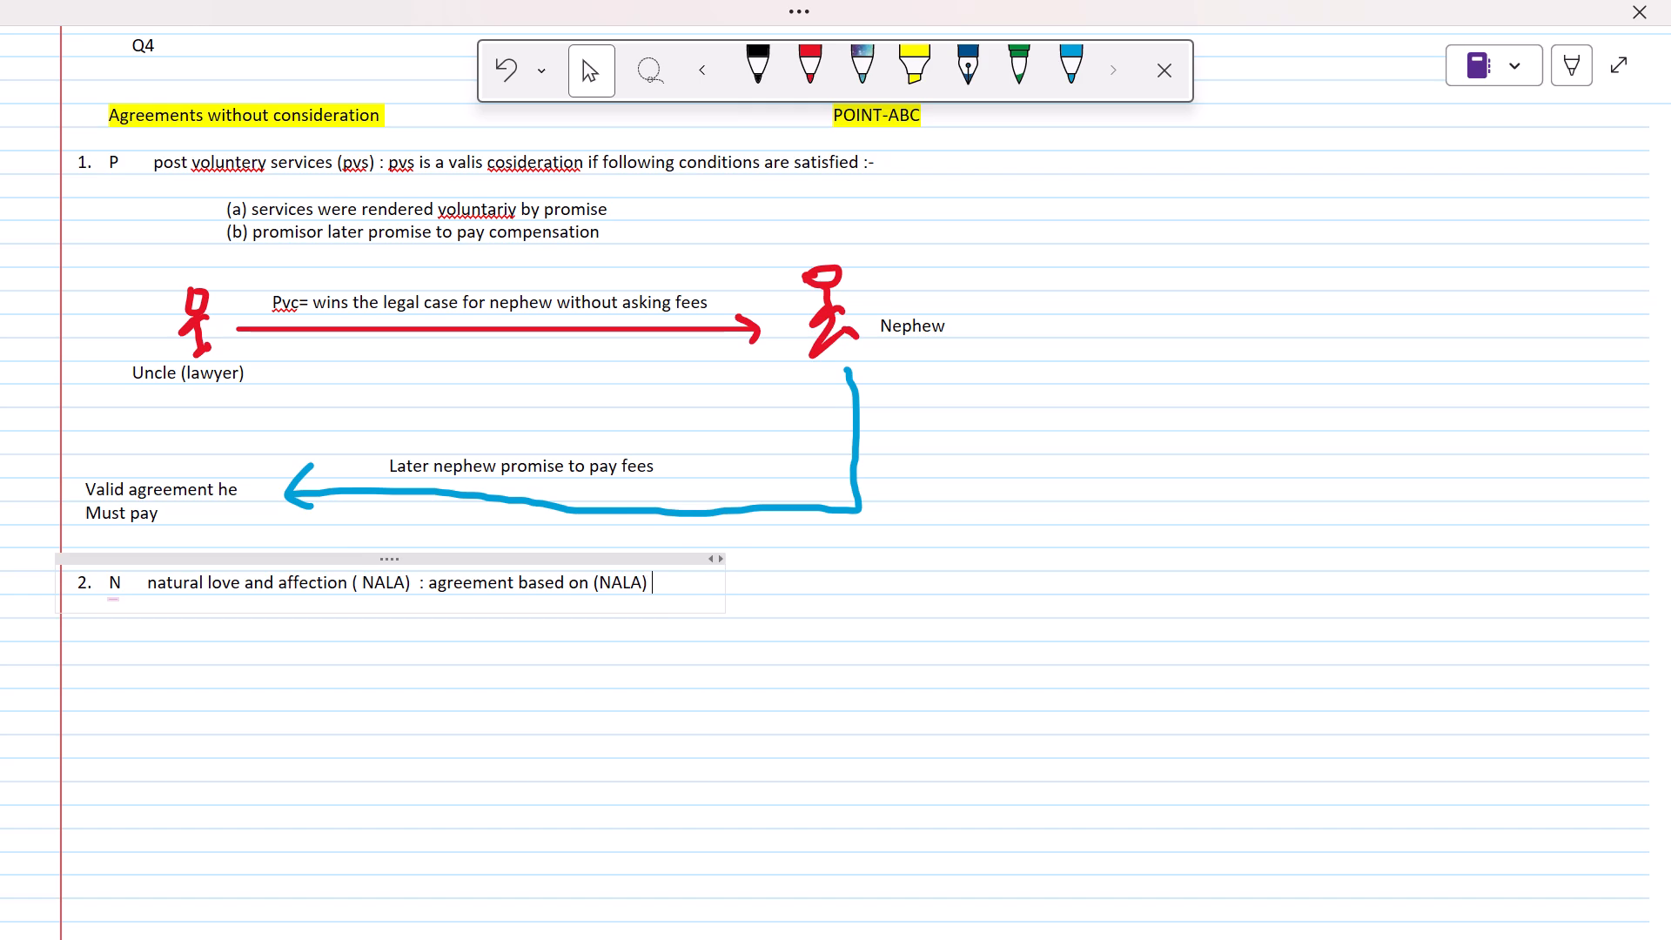
type("are")
key("space")
type("valid o")
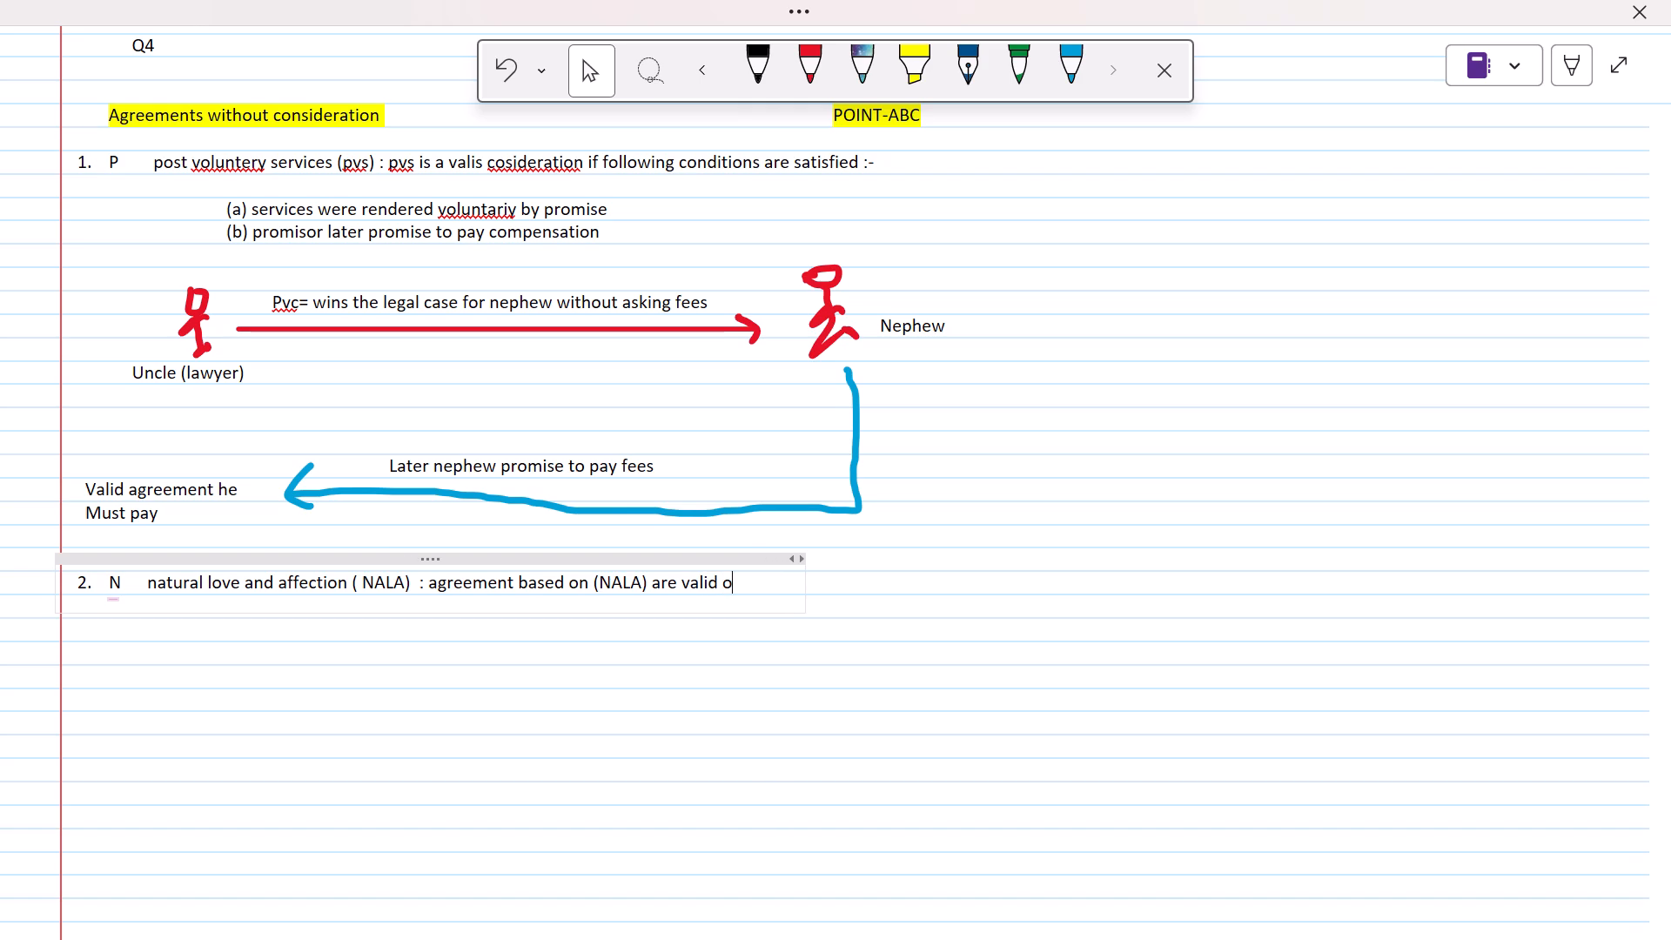
key("BackSpace")
type("if")
key("space")
type("conf")
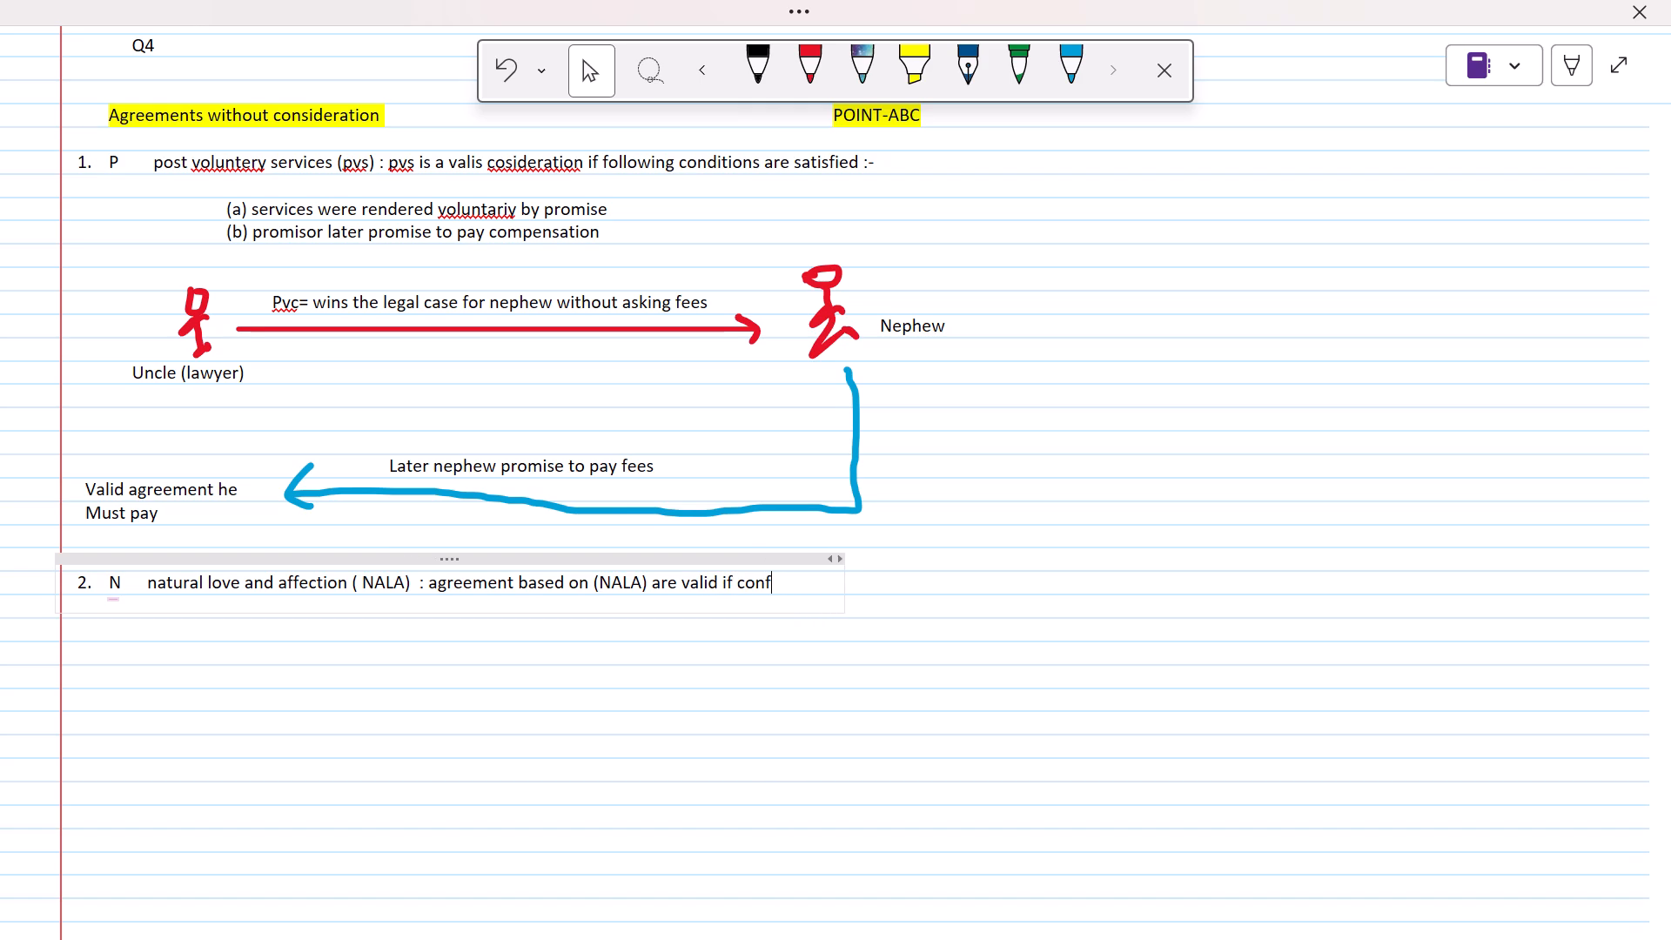
key("BackSpace")
type("ditions a")
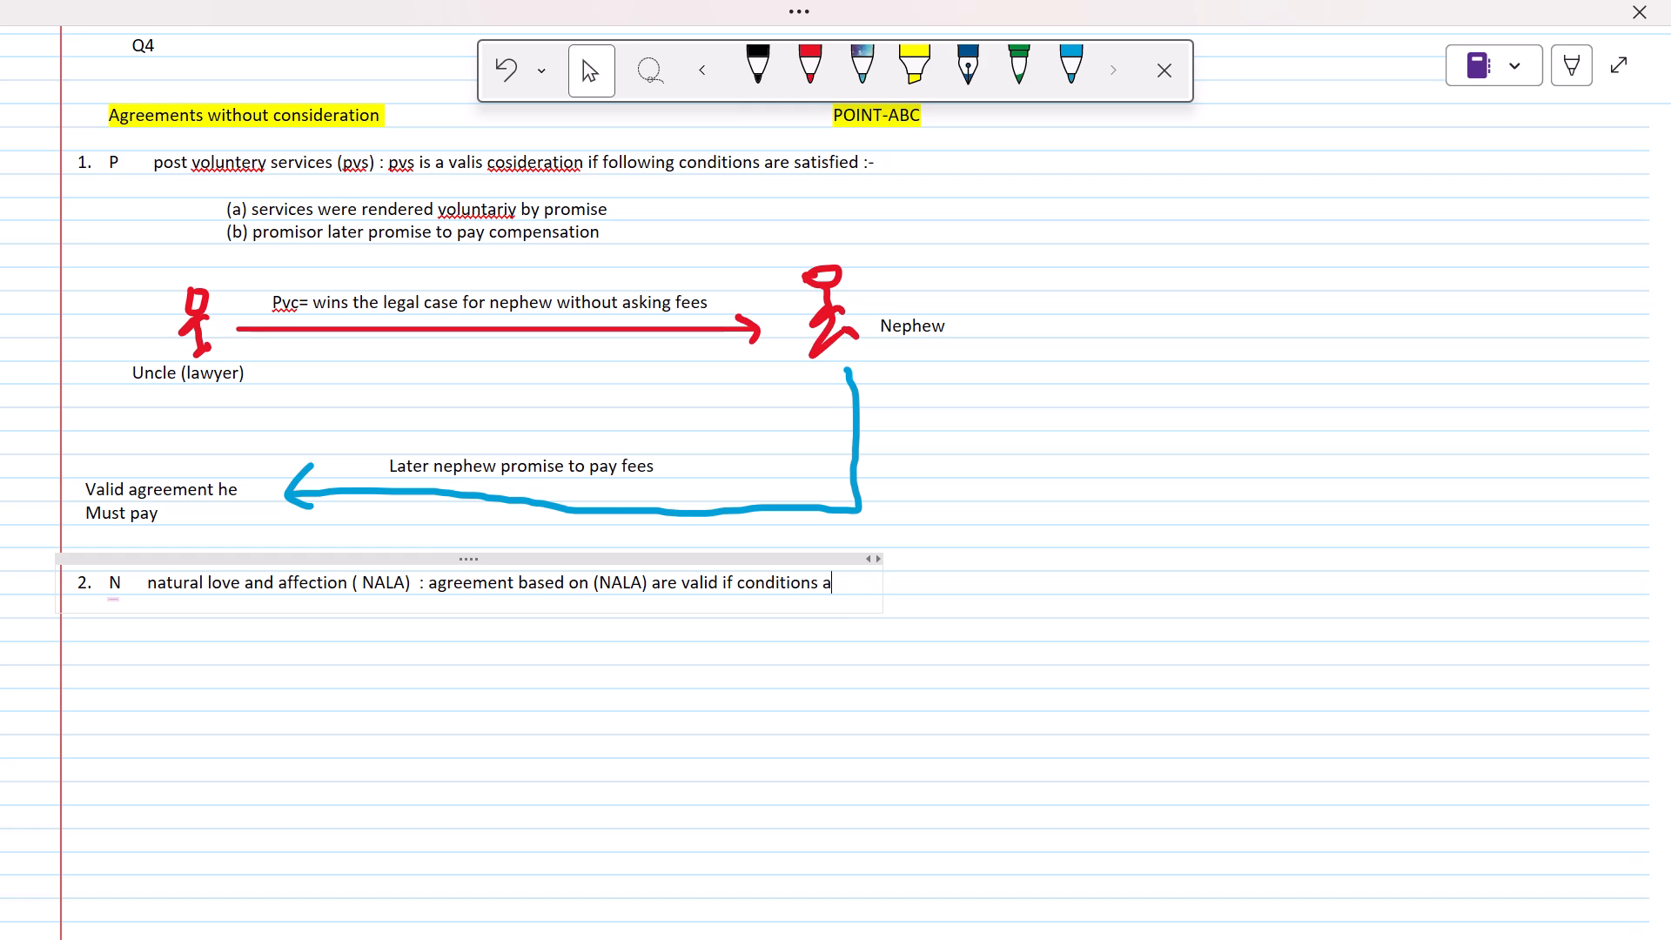
type("re em")
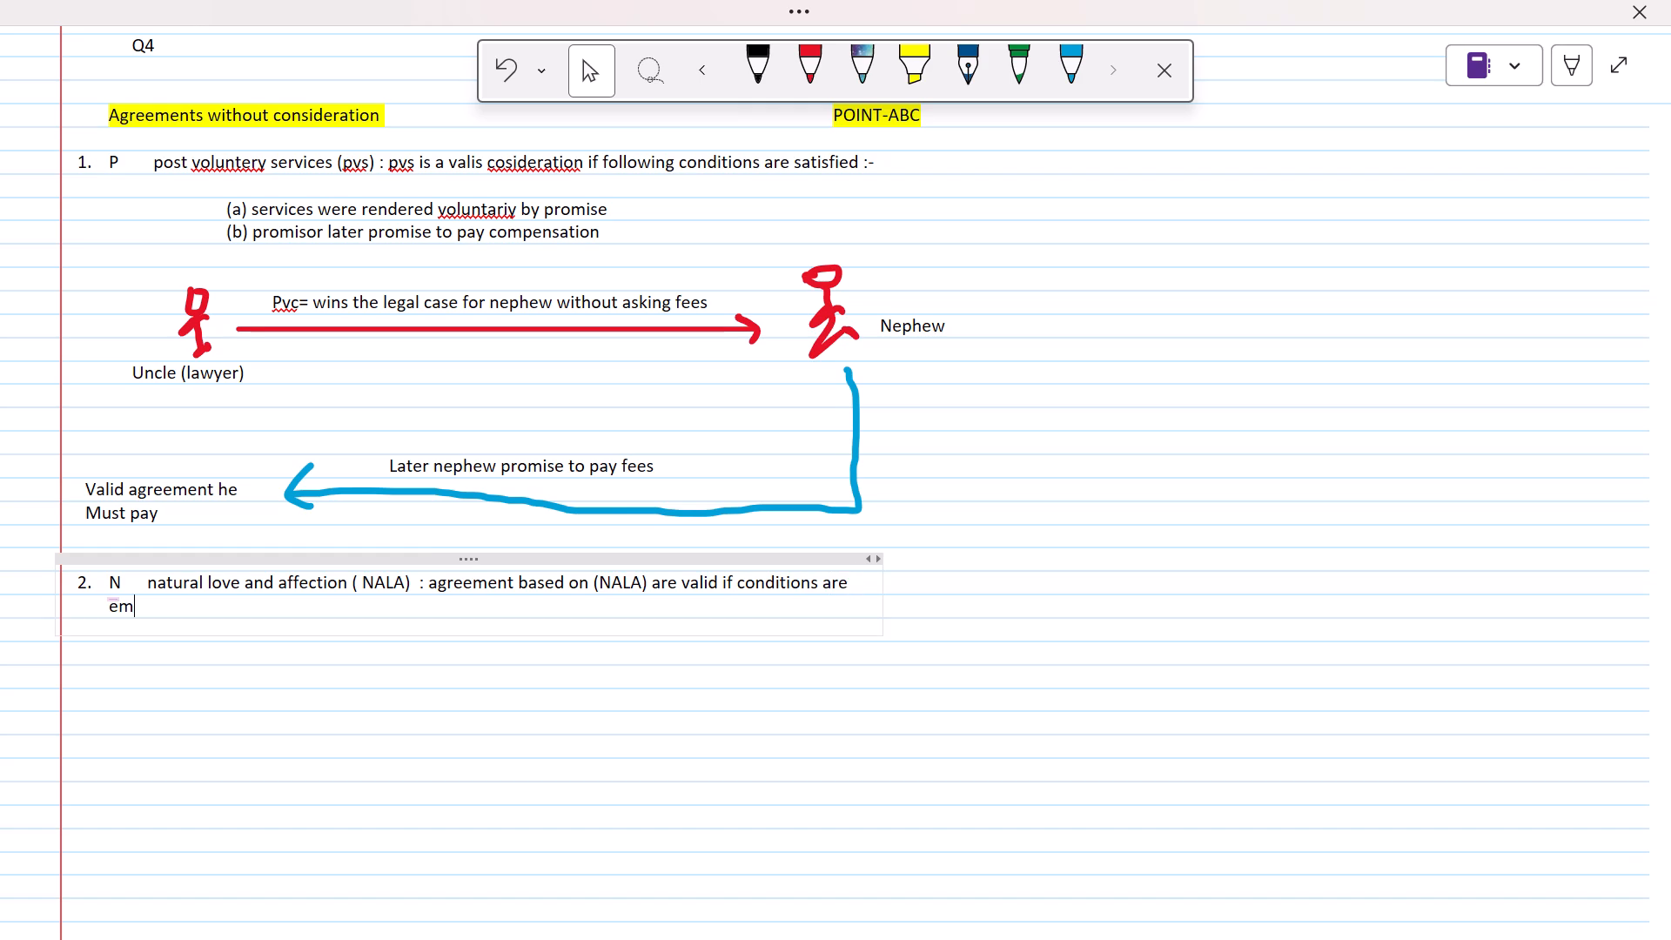
key("BackSpace")
key("BackSpace")
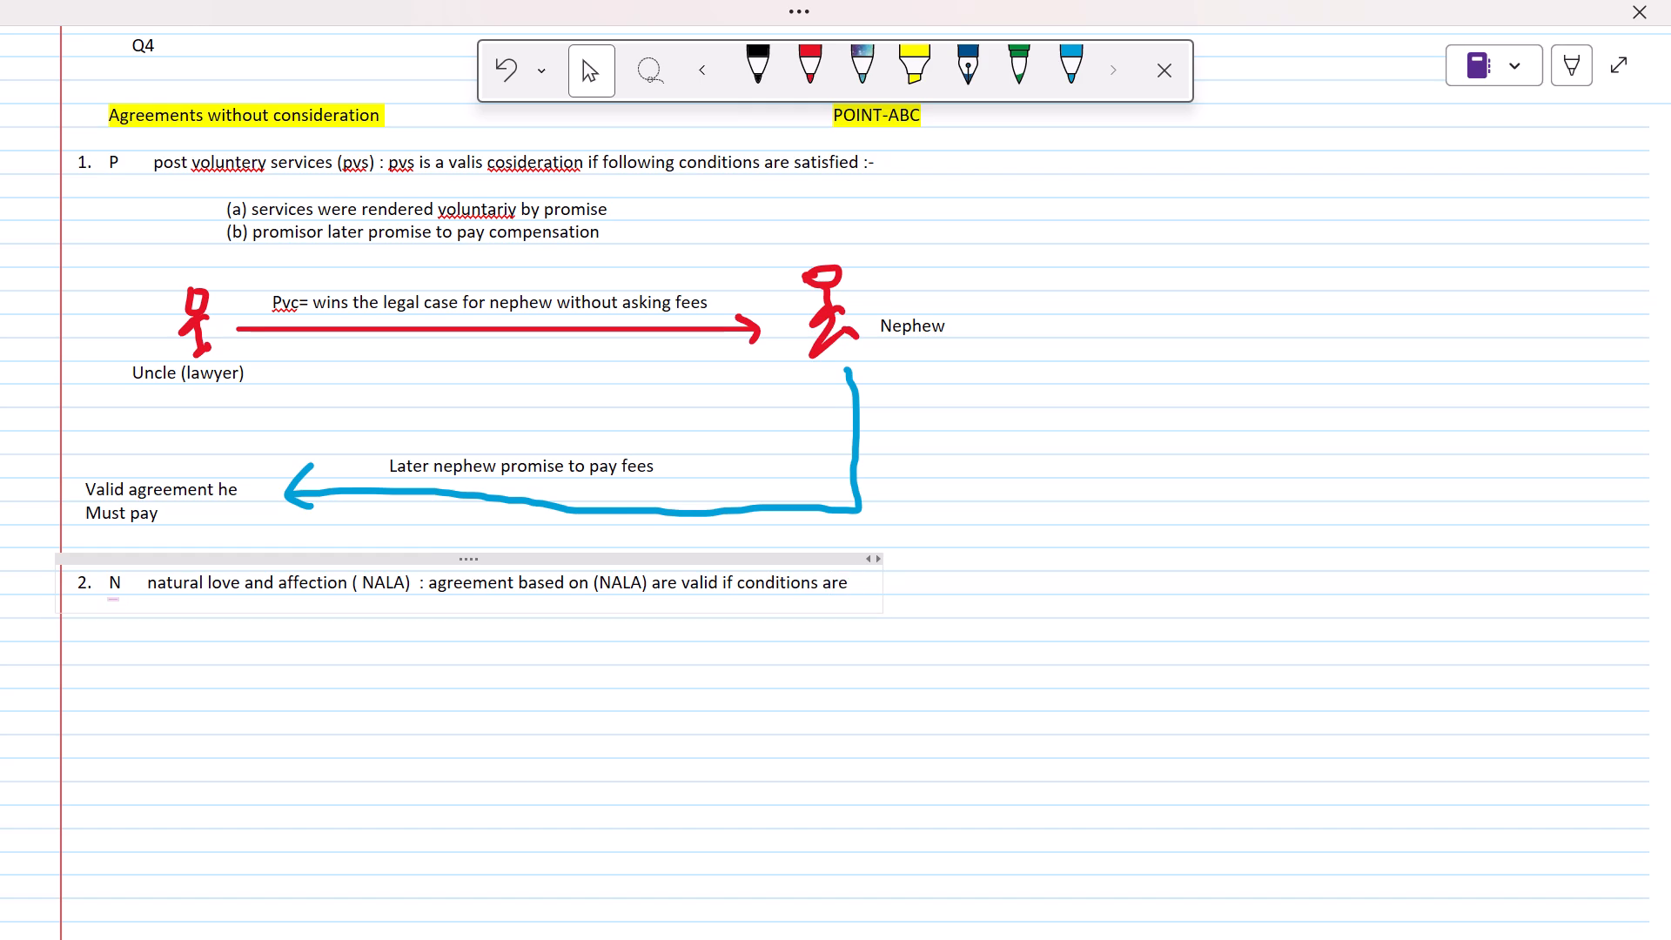
type("met")
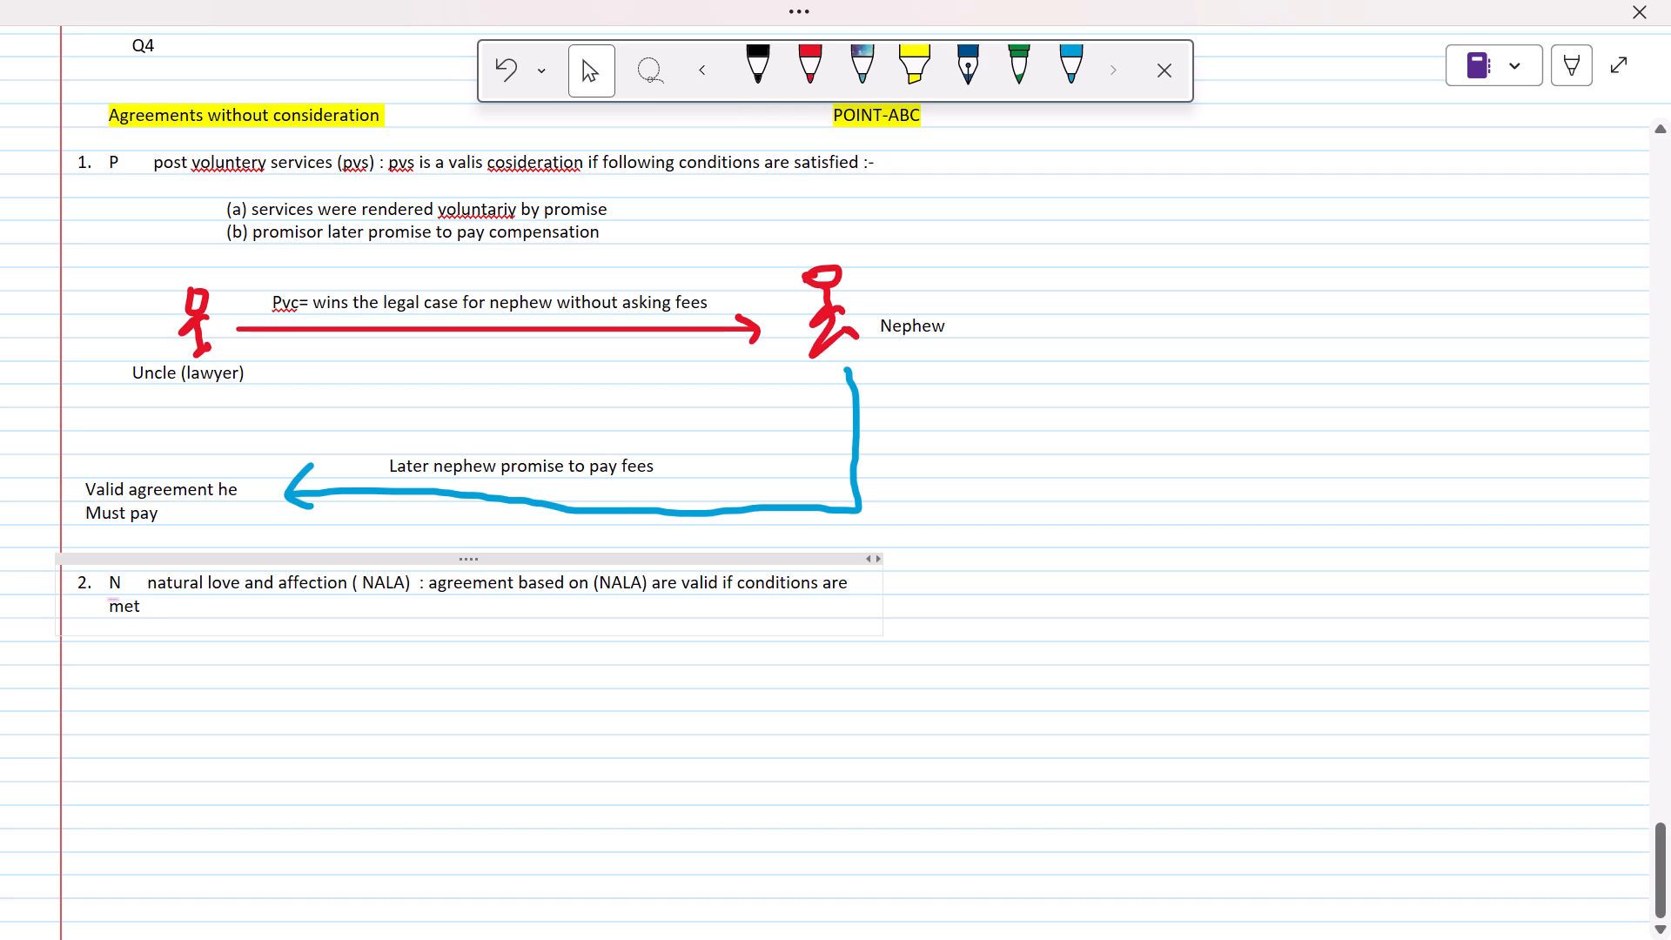
Widen the point 2 text container slightly so the whole sentence fits on one line.
left_click_drag(885, 559, 909, 561)
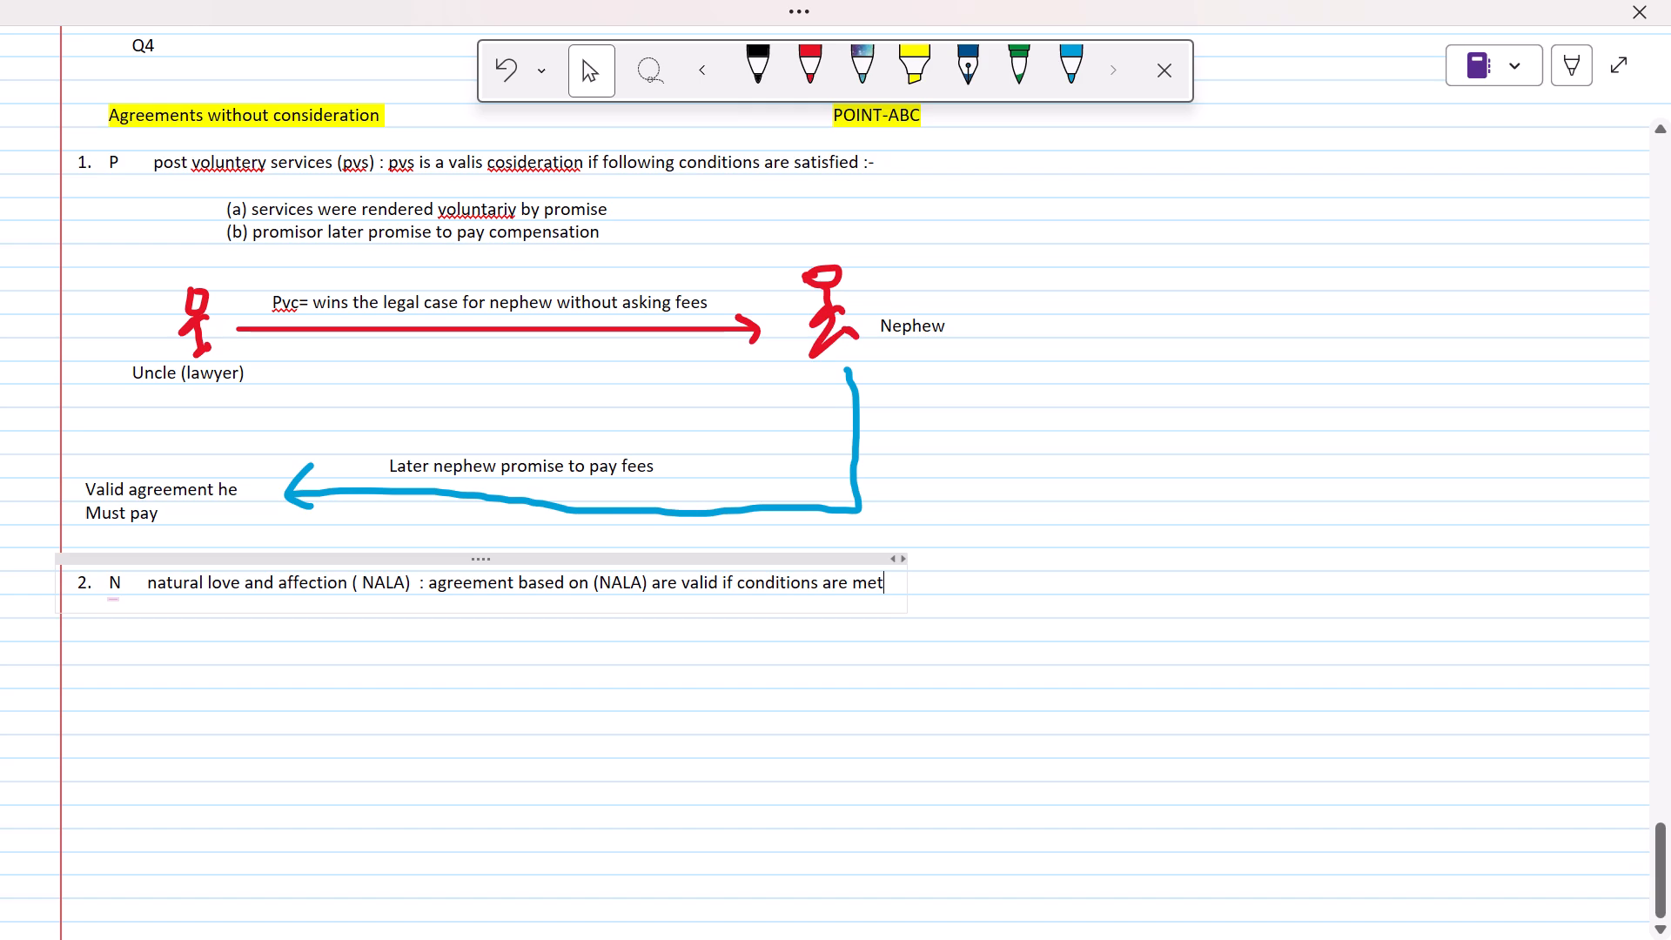
Add the first condition "*there exist NALA", deeply indented and one blank line below the point 2 sentence.
key("Return")
key("Return")
key("Return")
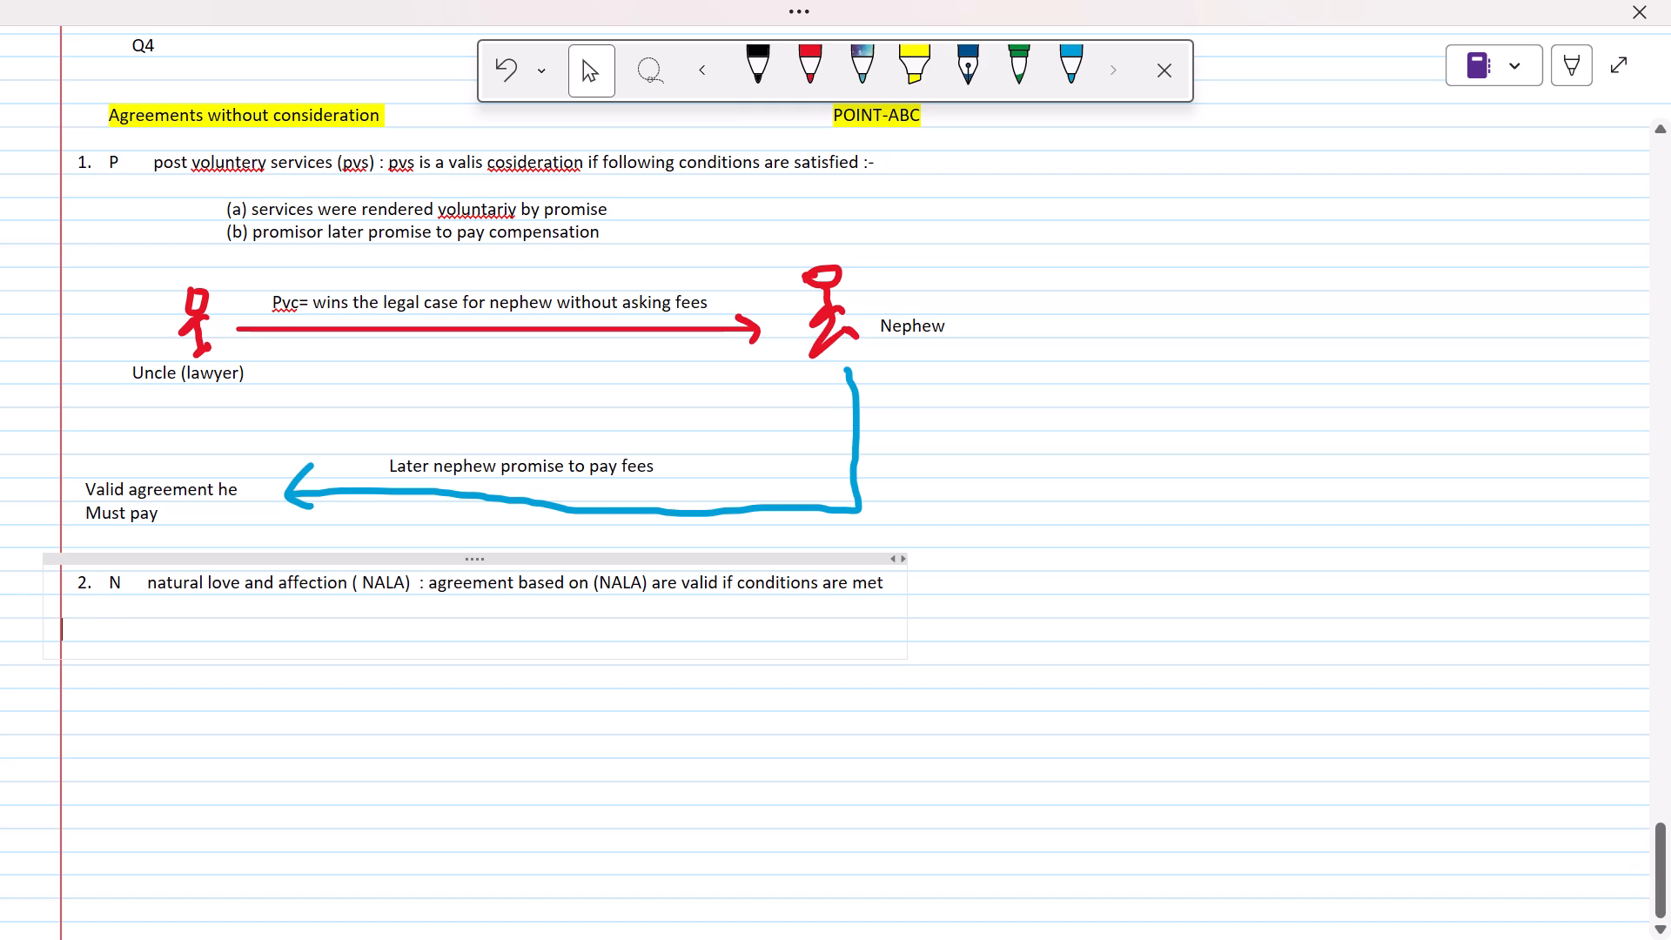
key("space")
key("space")
key("space")
key("space")
key("space")
key("space")
key("space")
key("space")
key("space")
key("space")
key("space")
key("space")
key("space")
key("space")
key("space")
key("space")
key("space")
key("space")
key("space")
key("space")
key("space")
key("shift+asterisk")
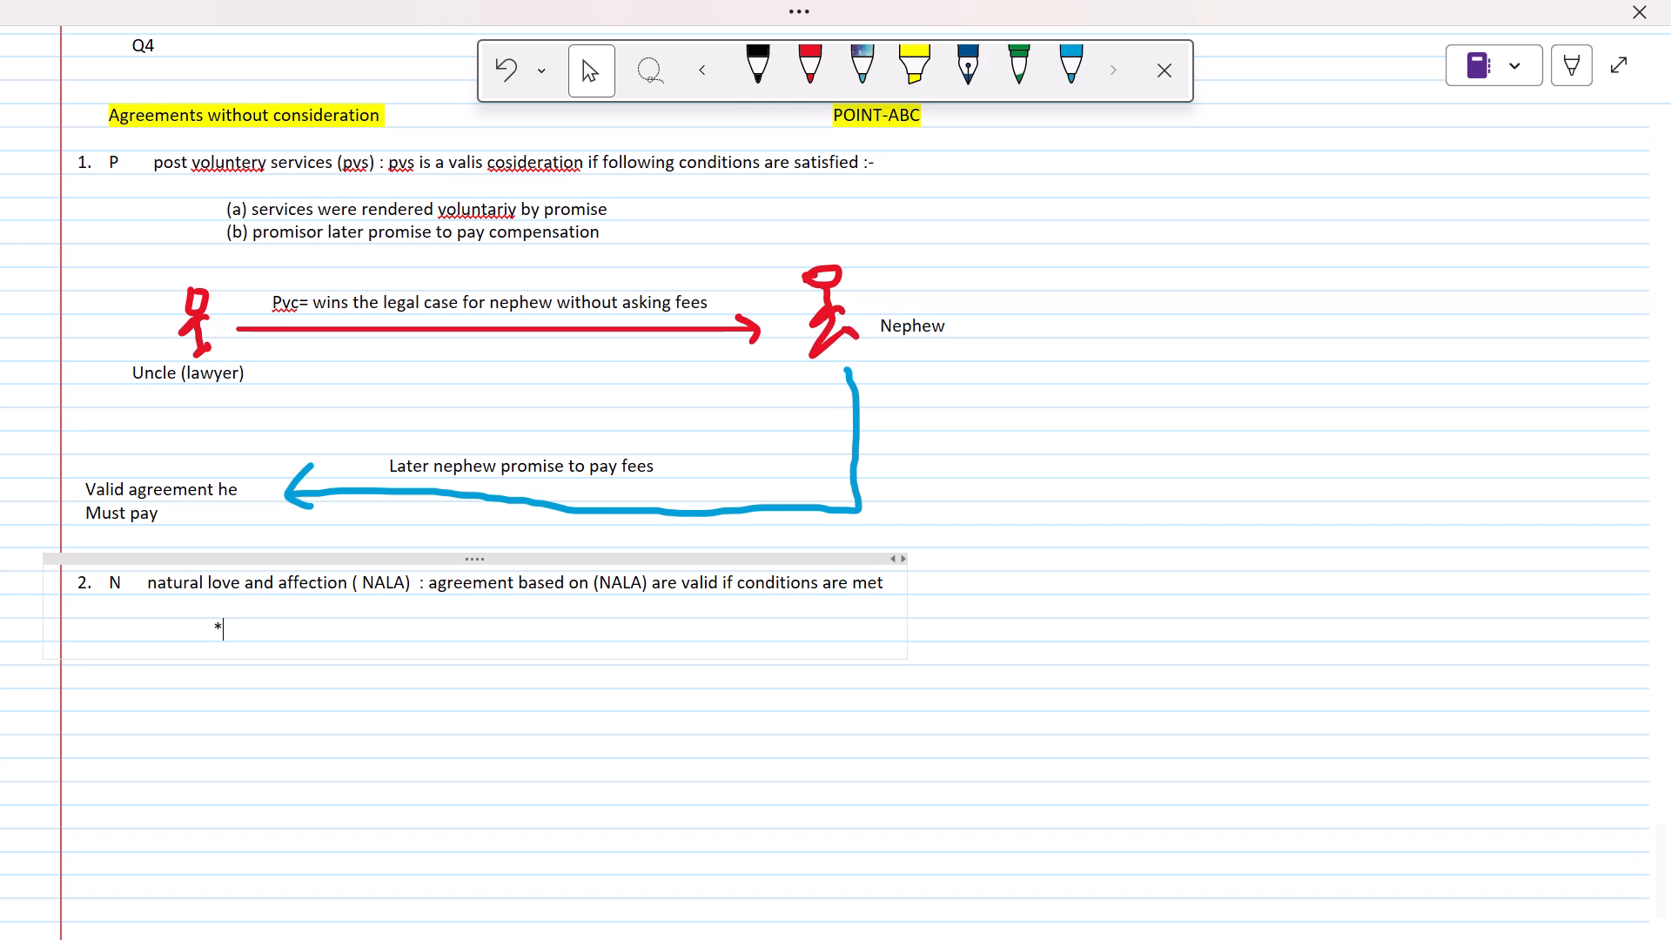
type("there")
key("space")
type("exist")
key("space")
type("NALAL")
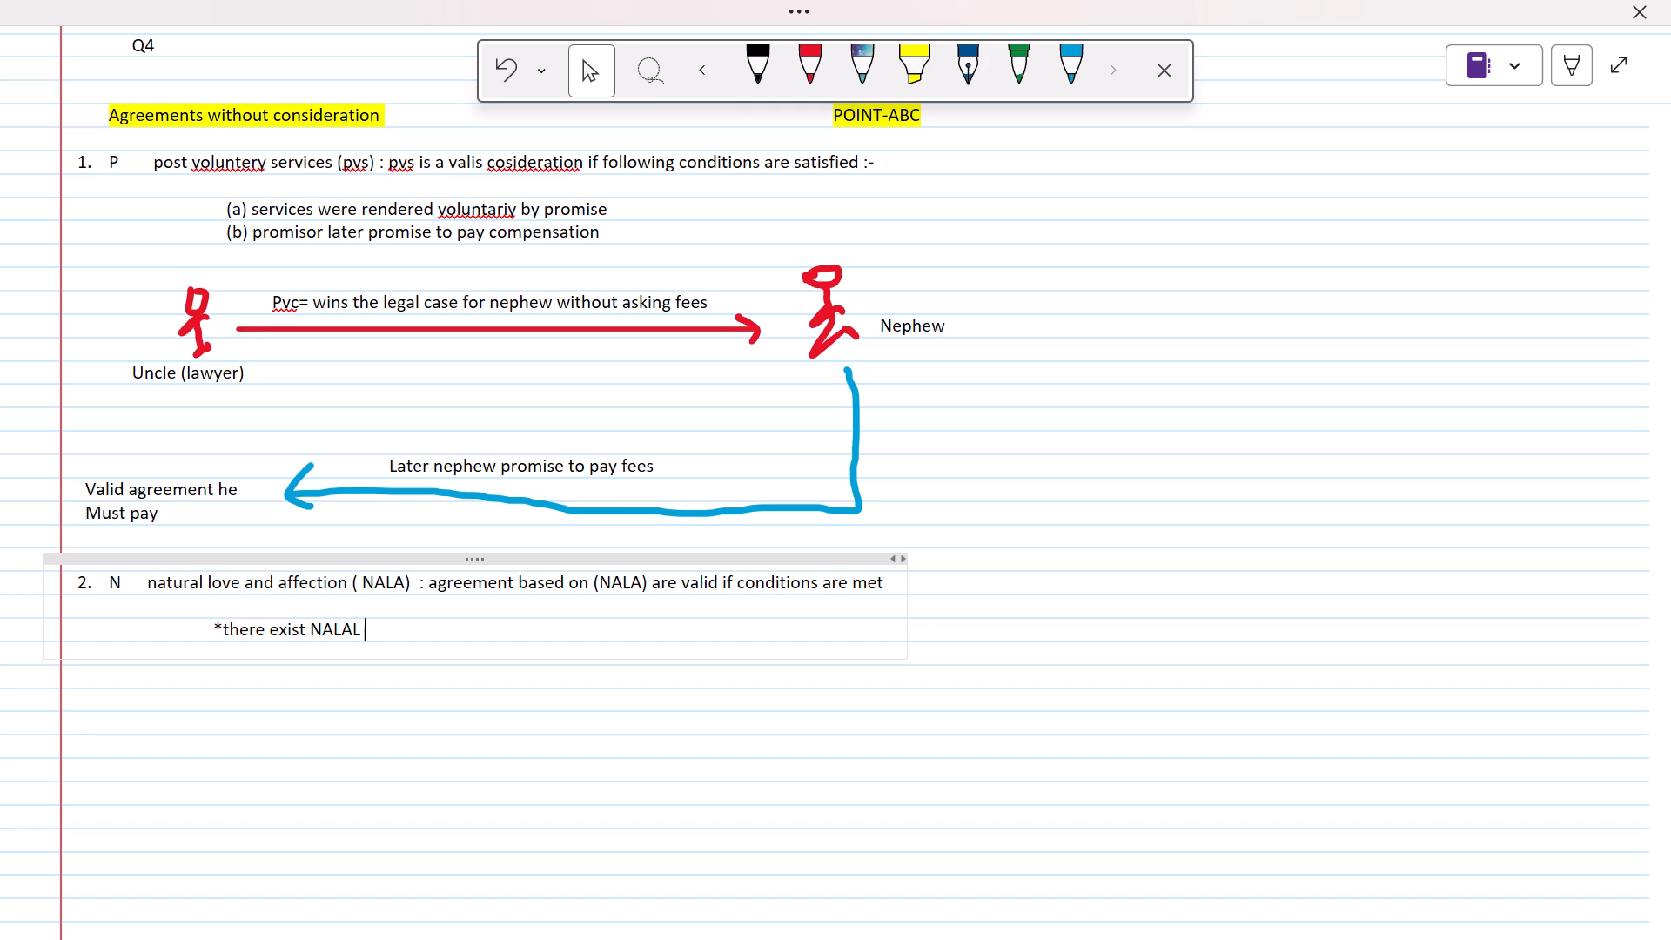
key("BackSpace")
key("BackSpace")
Add the second condition "*parties stand in near relationship" on a new line, indented to align with the first condition.
key("Return")
key("space")
key("space")
key("space")
key("space")
key("space")
key("space")
key("space")
key("space")
key("space")
key("space")
key("space")
key("space")
key("space")
key("space")
key("space")
key("space")
key("space")
key("space")
key("space")
key("space")
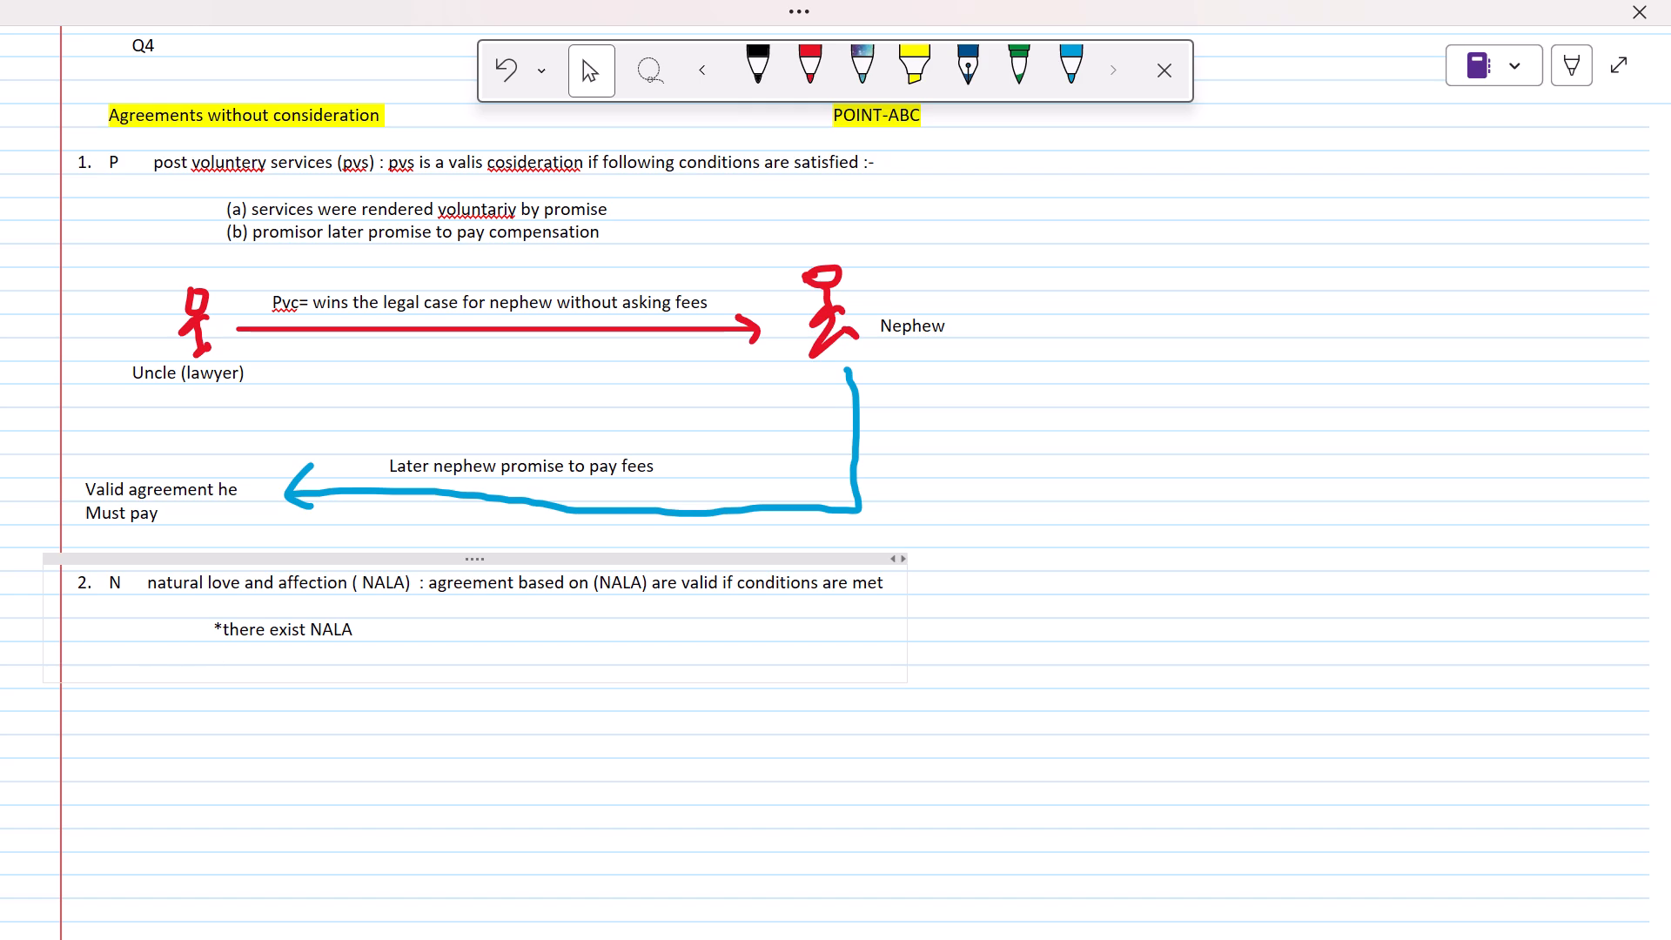
key("BackSpace")
key("shift+asterisk")
type("parties sta")
type("nf")
key("BackSpace")
type("d in")
key("space")
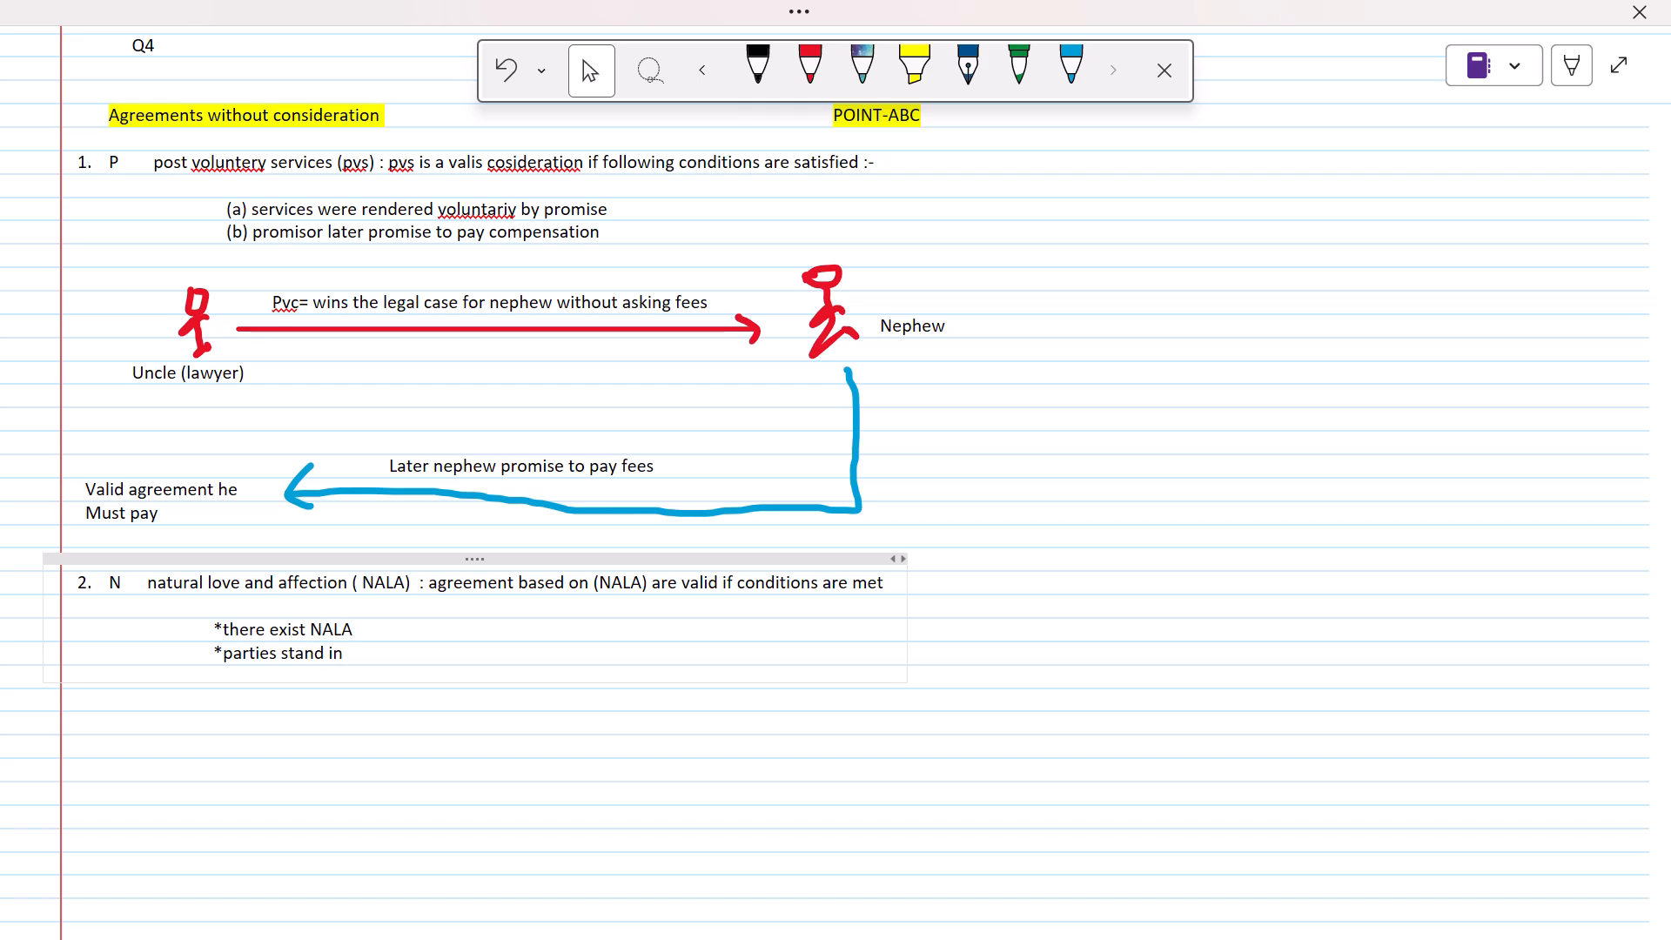
type("near")
key("space")
type("relationshi")
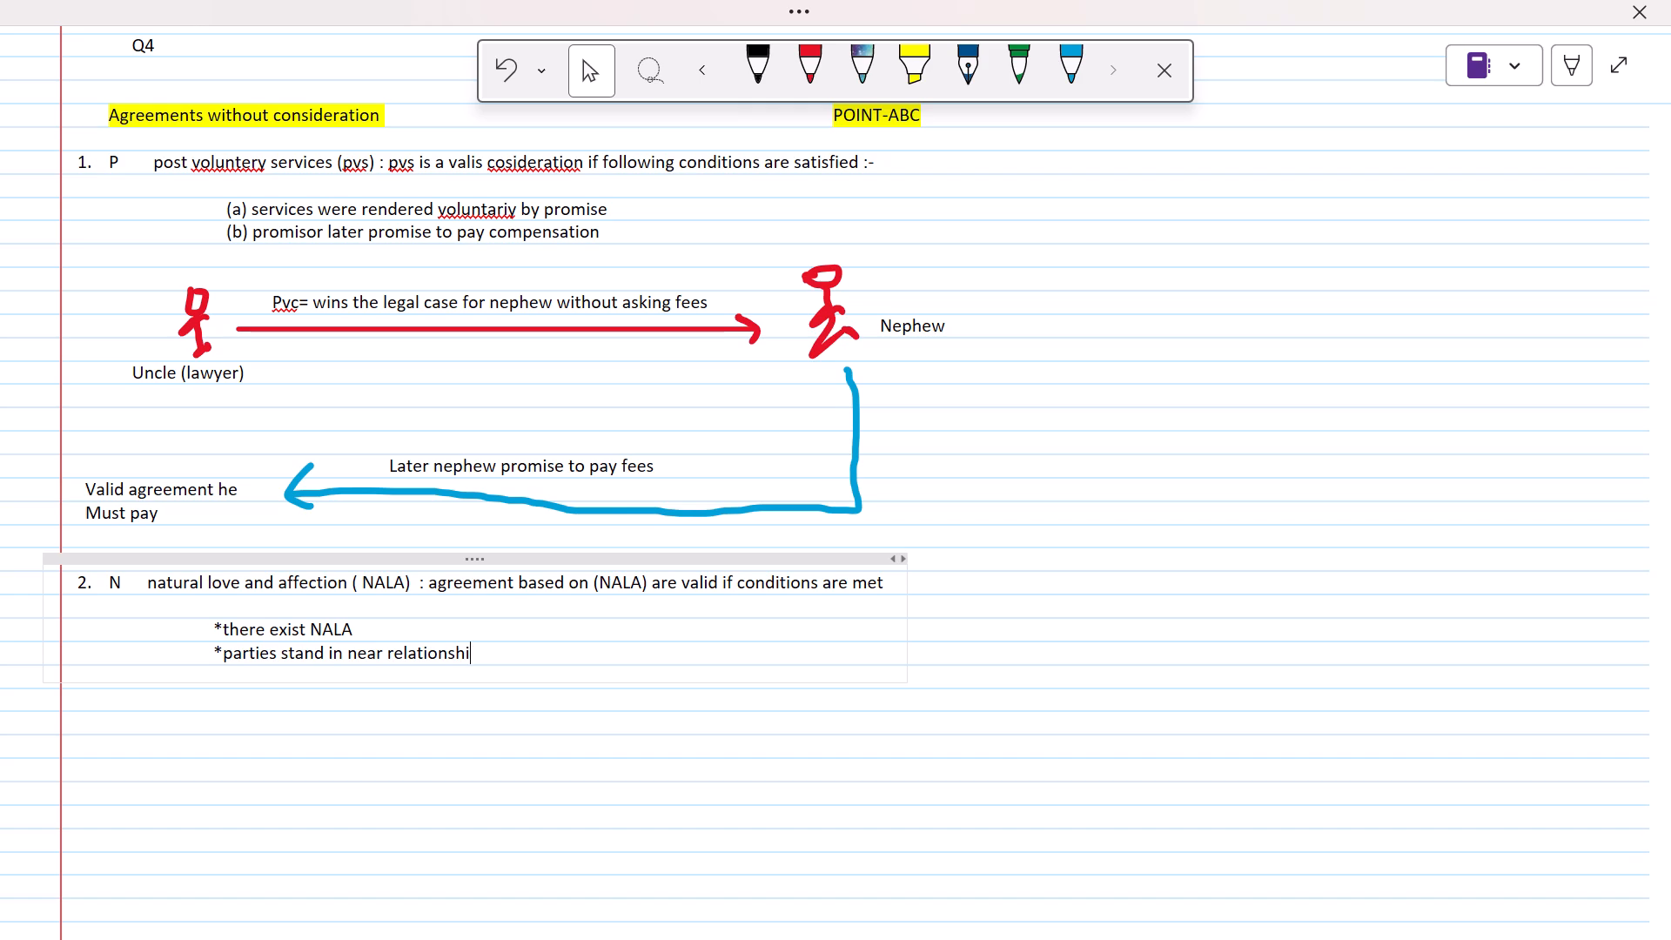
type("p")
key("space")
Add the third condition "* writing" on a new line, indented to align with the conditions above.
key("Return")
key("space")
key("space")
key("space")
key("space")
key("space")
key("space")
key("space")
key("space")
key("space")
key("space")
key("space")
key("space")
key("space")
key("space")
key("space")
key("space")
key("space")
key("space")
key("space")
key("space")
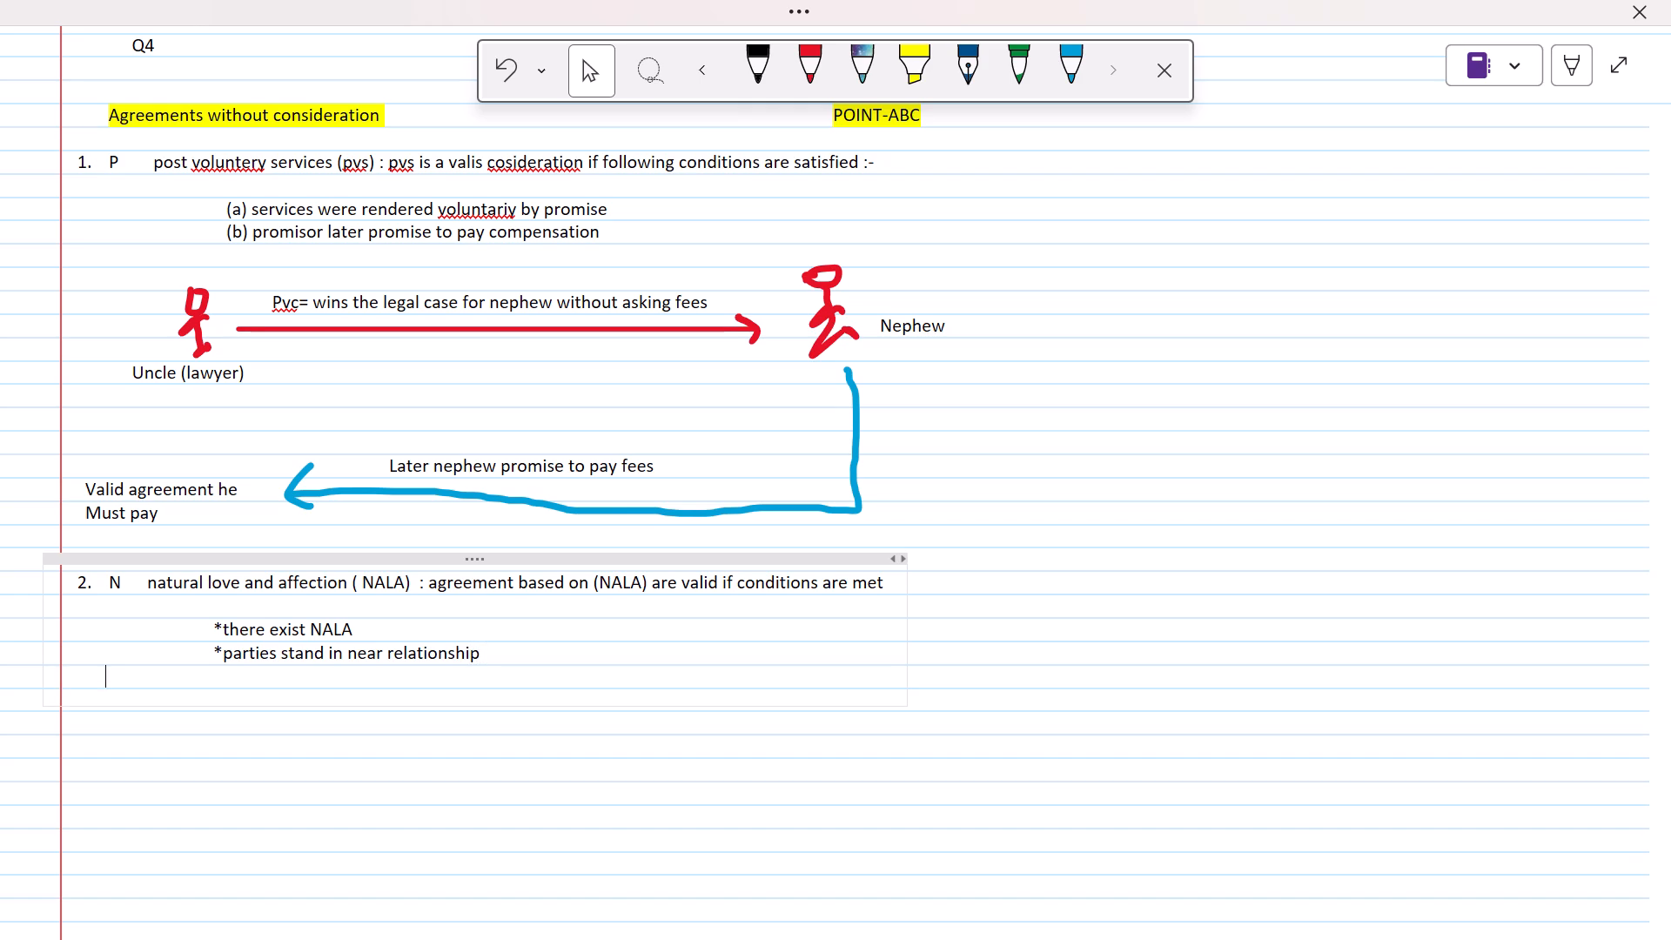
key("space")
key("space")
type("*")
key("space")
type("writing")
key("space")
Add the fourth condition "* registered agreement" on a new line, aligned with the other conditions.
key("Return")
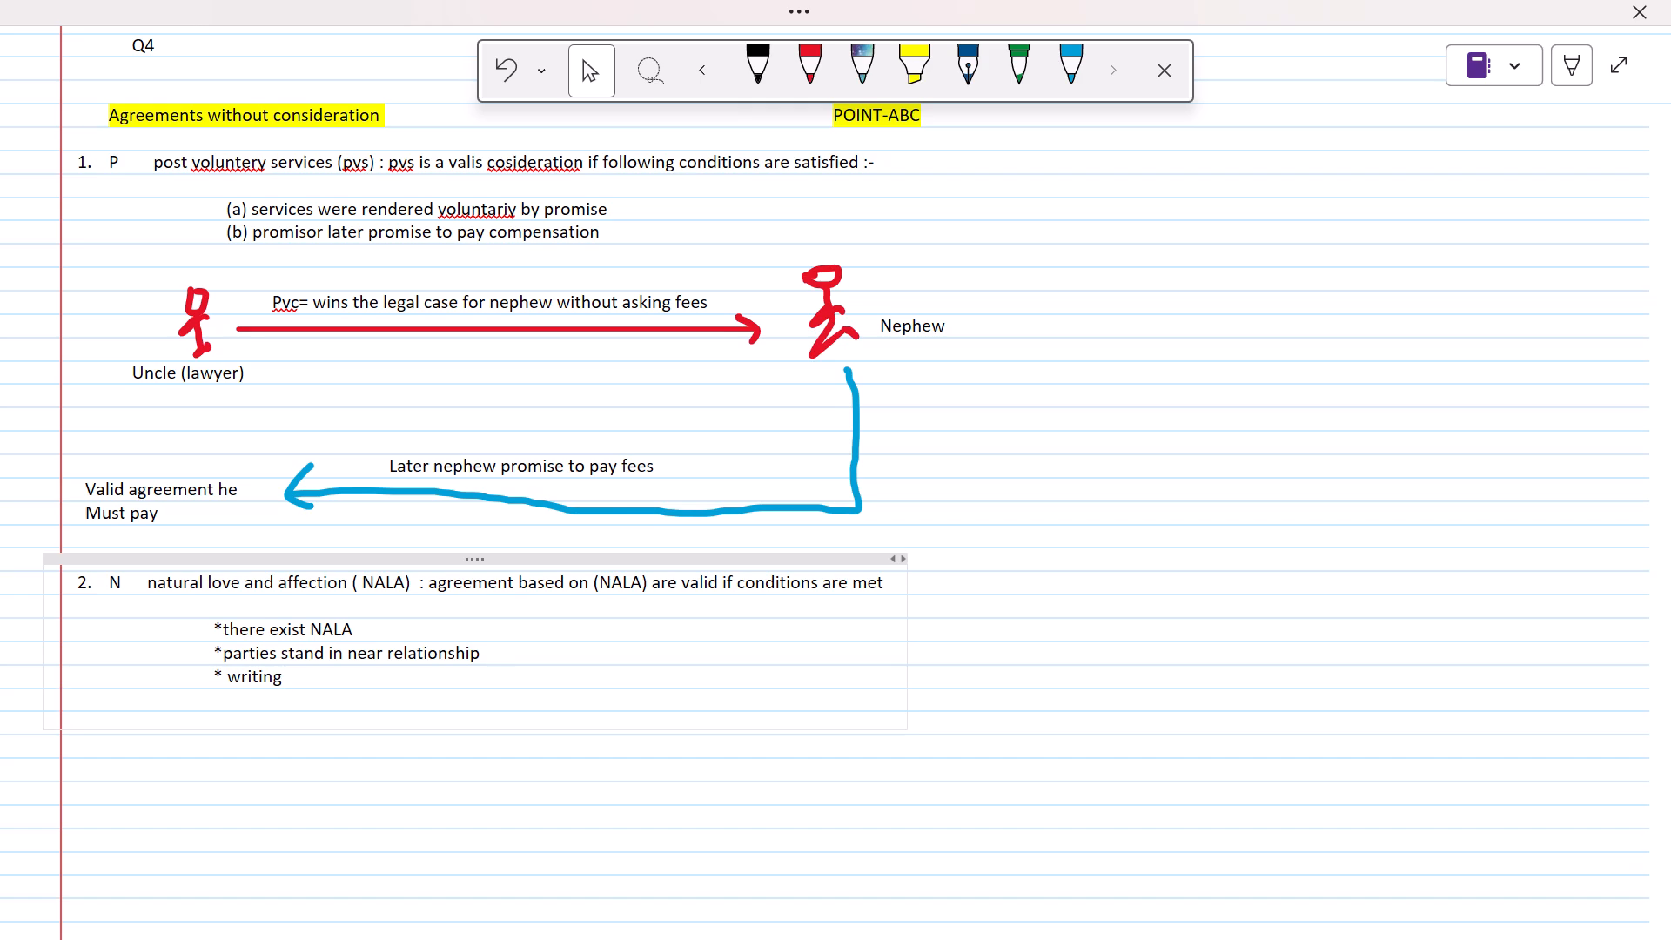
key("space")
key("space")
key("space")
key("space")
key("space")
key("space")
key("space")
key("space")
key("space")
key("space")
key("space")
key("space")
key("space")
key("space")
key("space")
key("space")
key("space")
key("space")
key("space")
key("space")
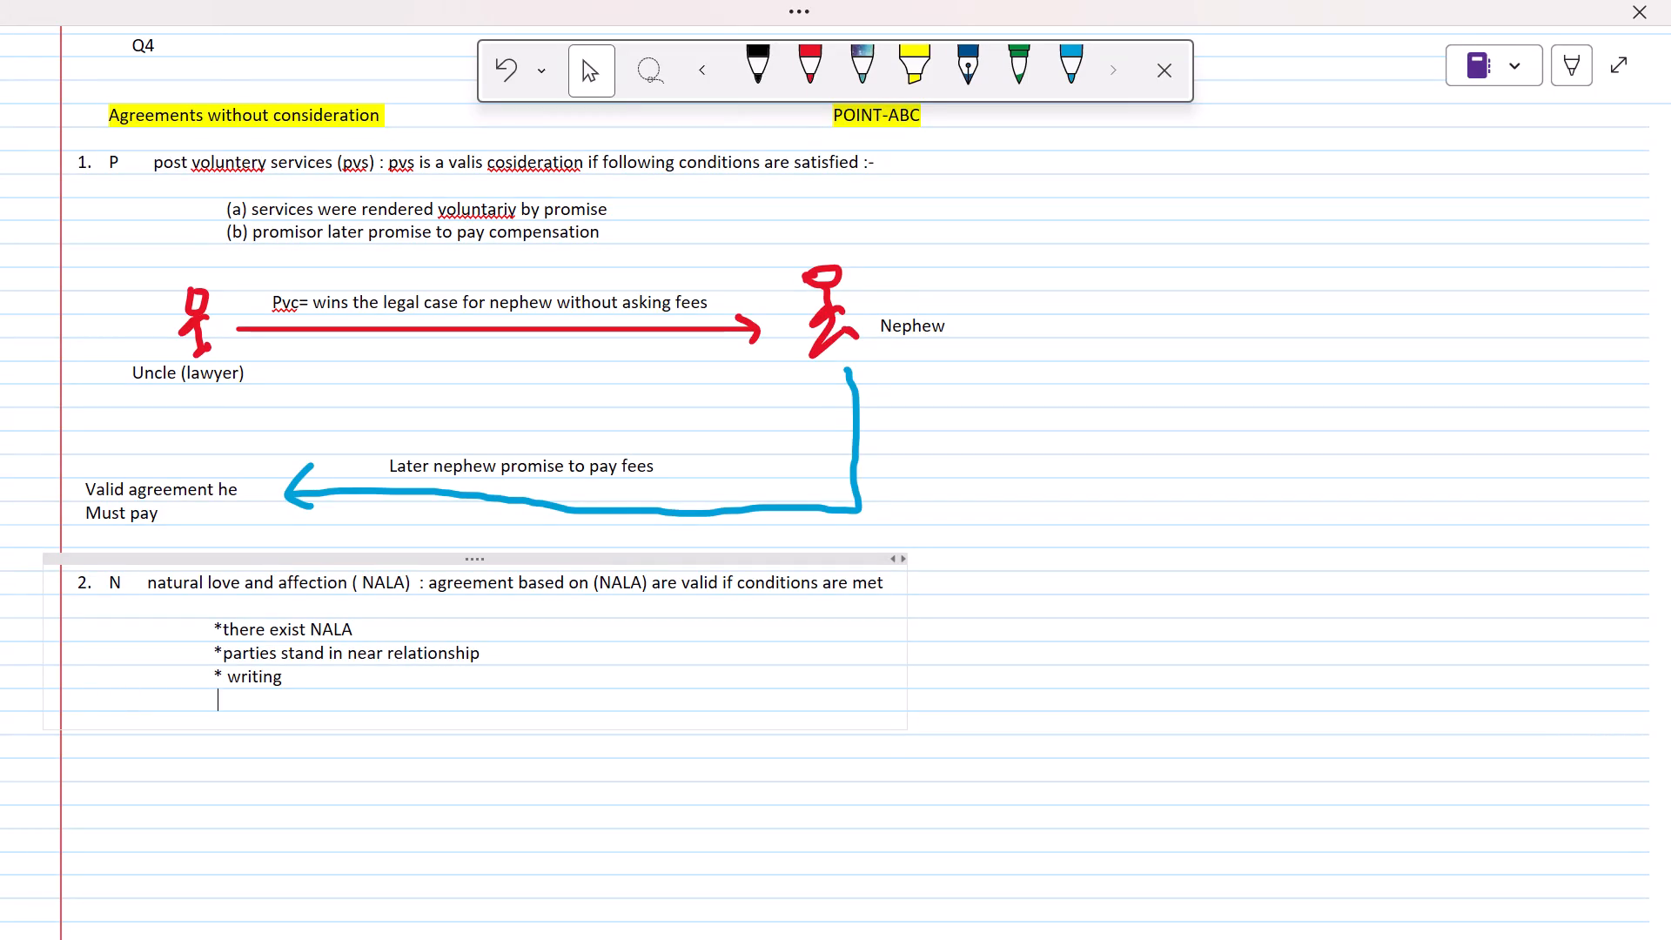
key("BackSpace")
type("*")
key("space")
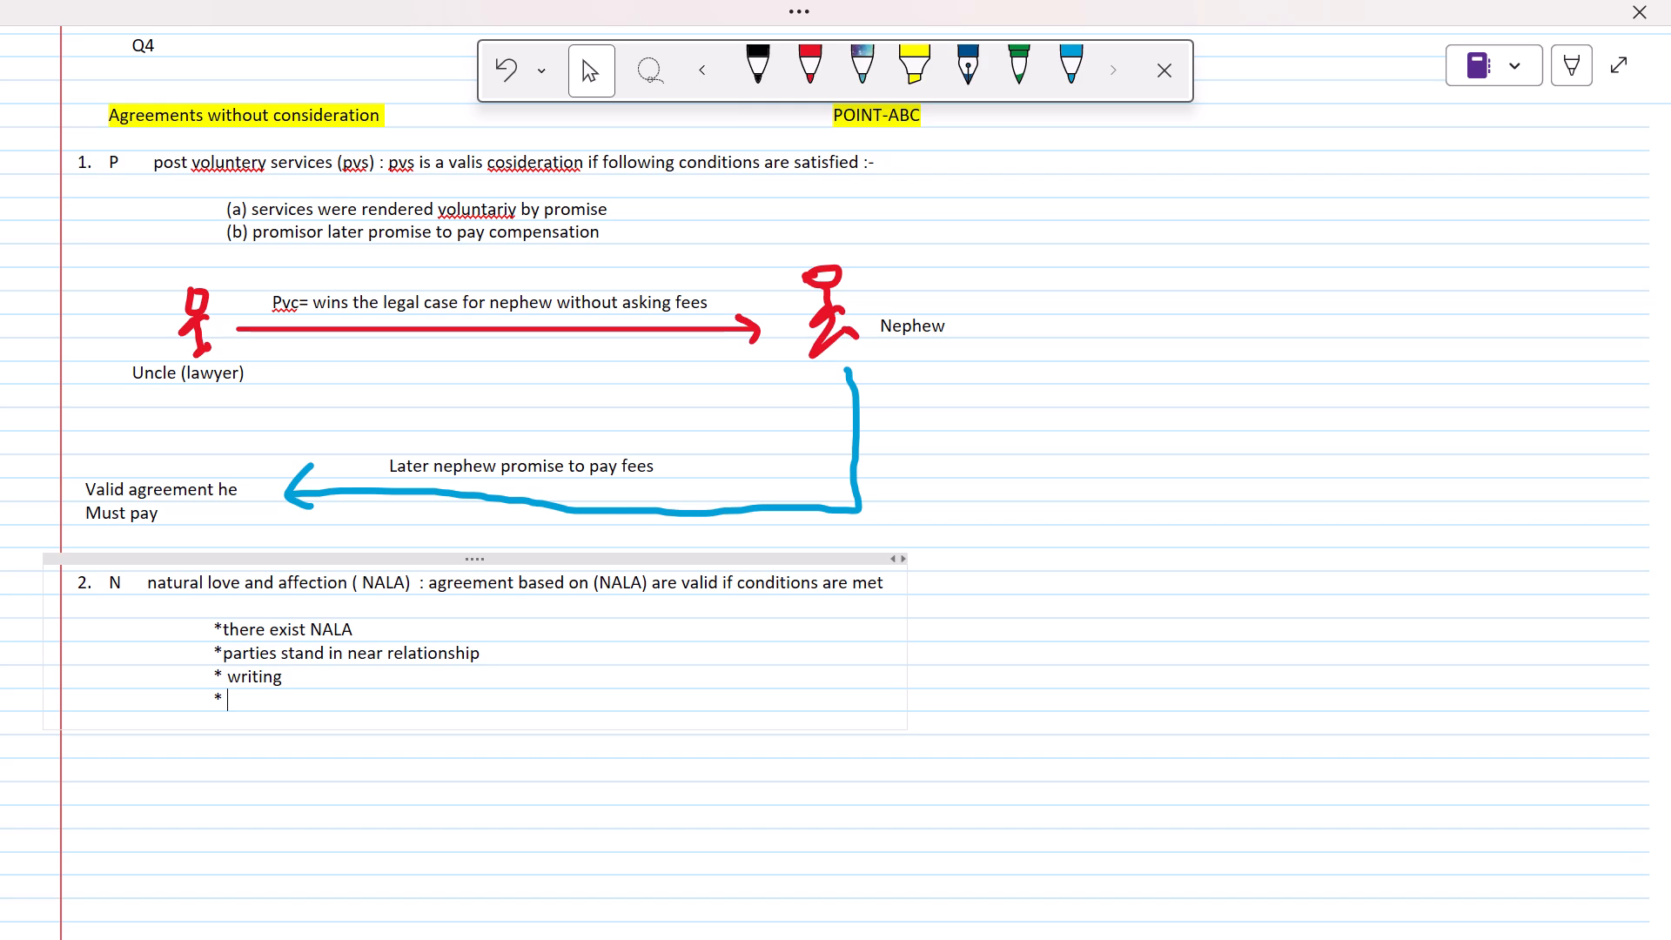
type("registered agreement")
key("space")
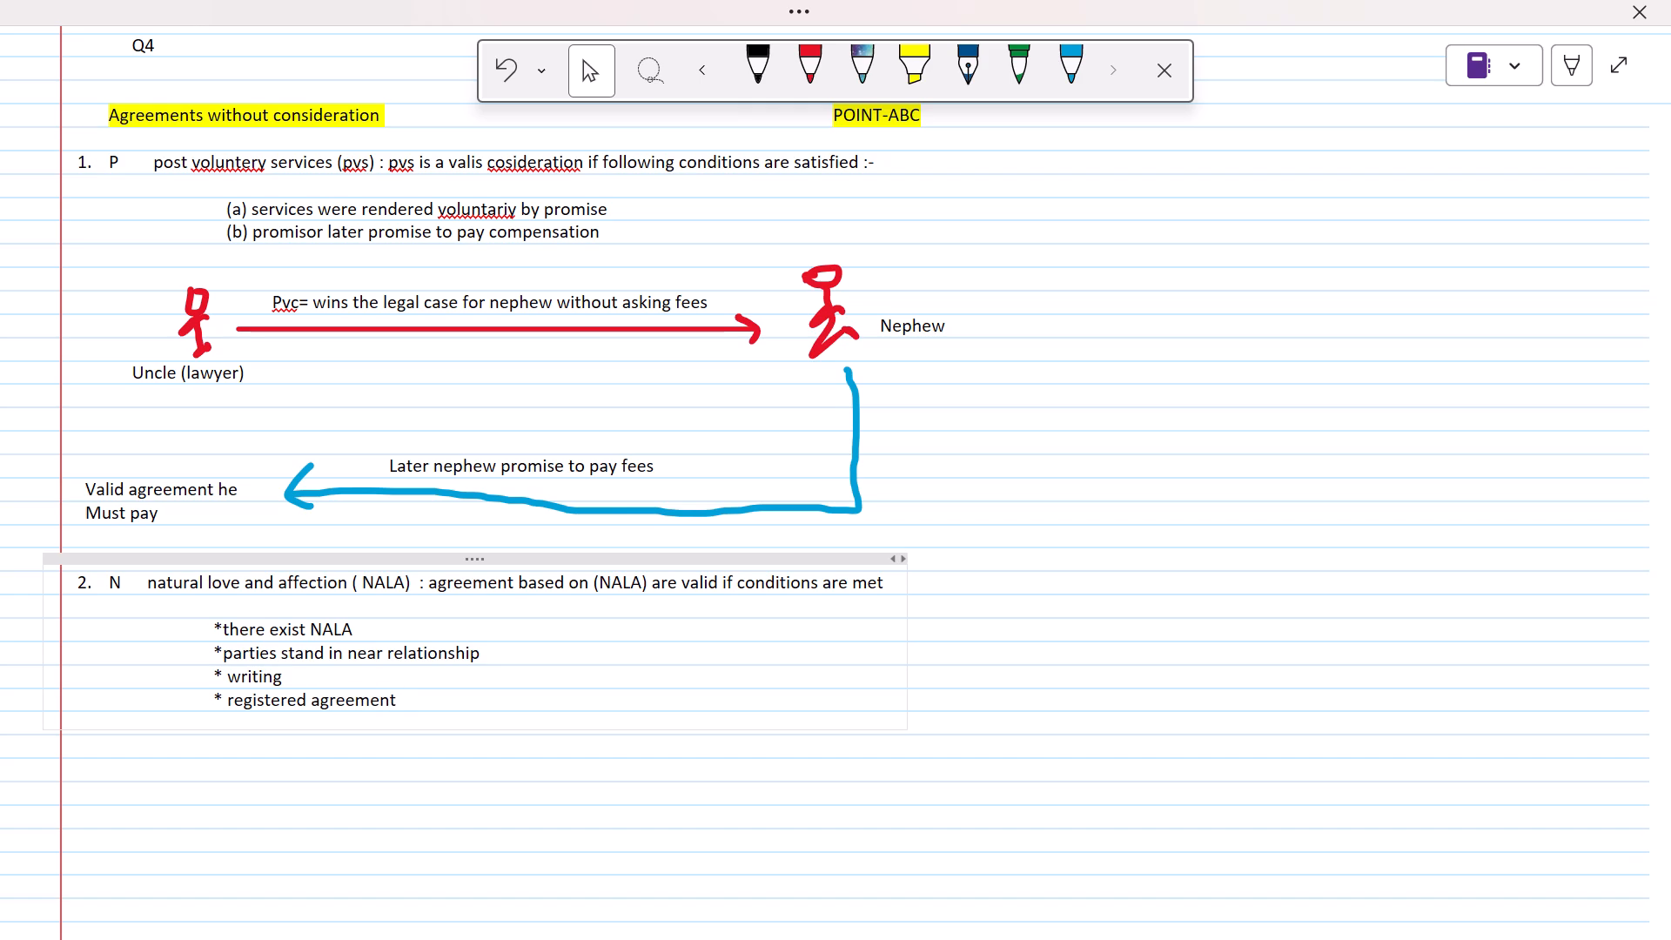
Draw a red stick figure with a boxy head below the point 2 conditions, near the page margin.
scroll(650, 719, "down", 1)
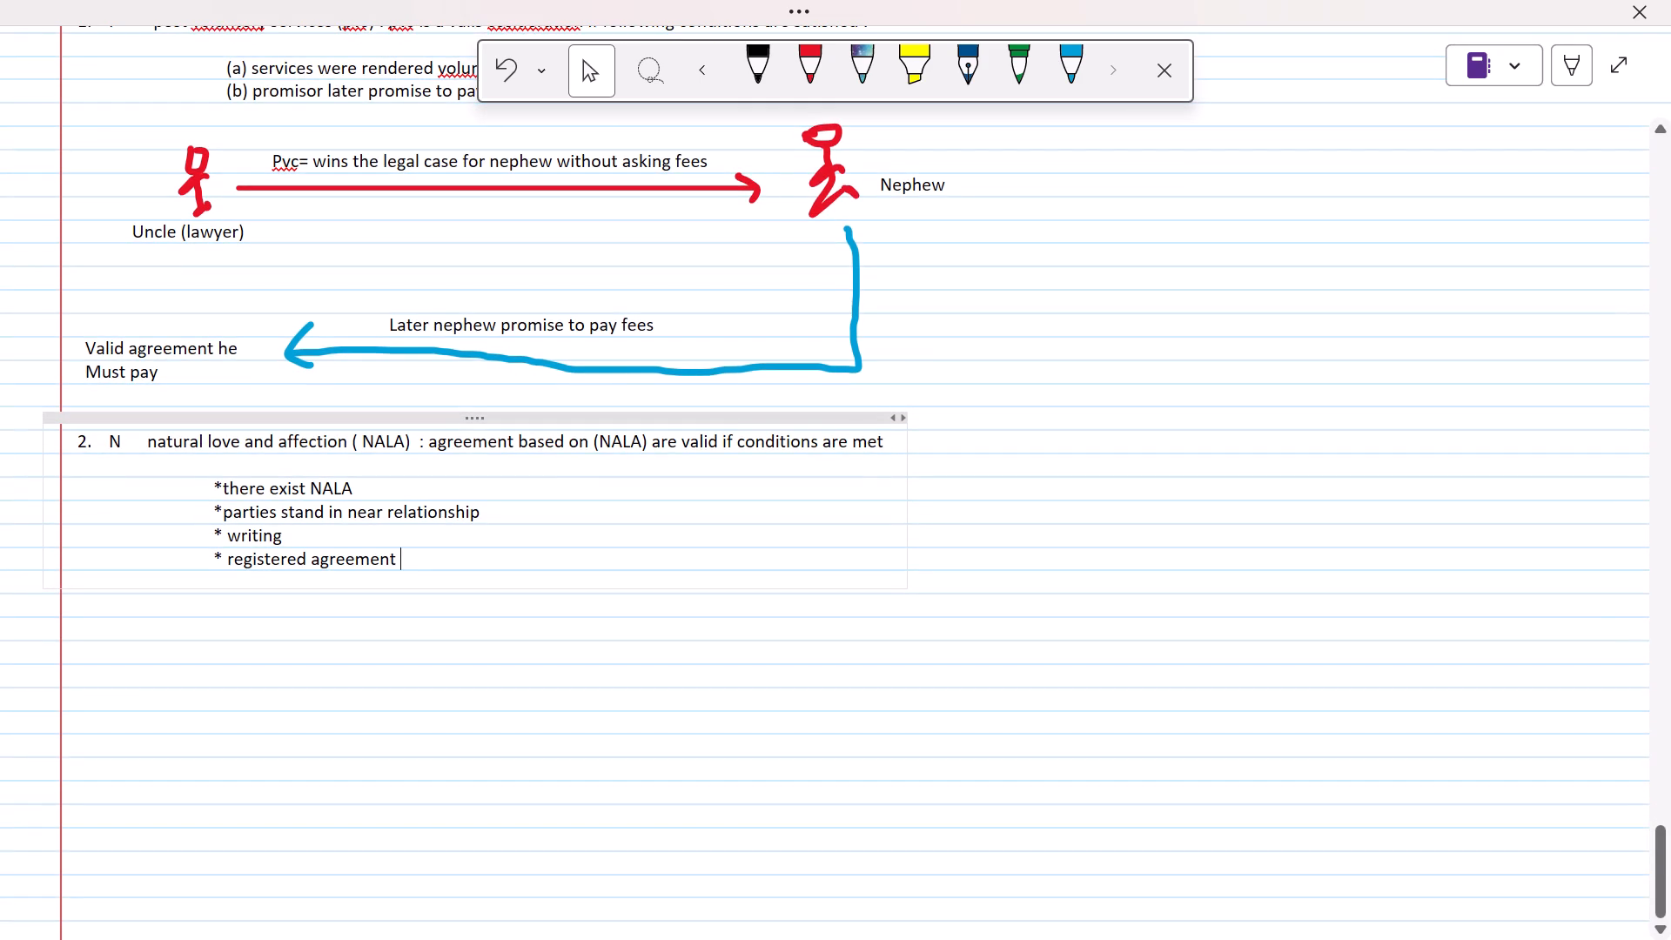
left_click(824, 60)
left_click_drag(177, 614, 188, 621)
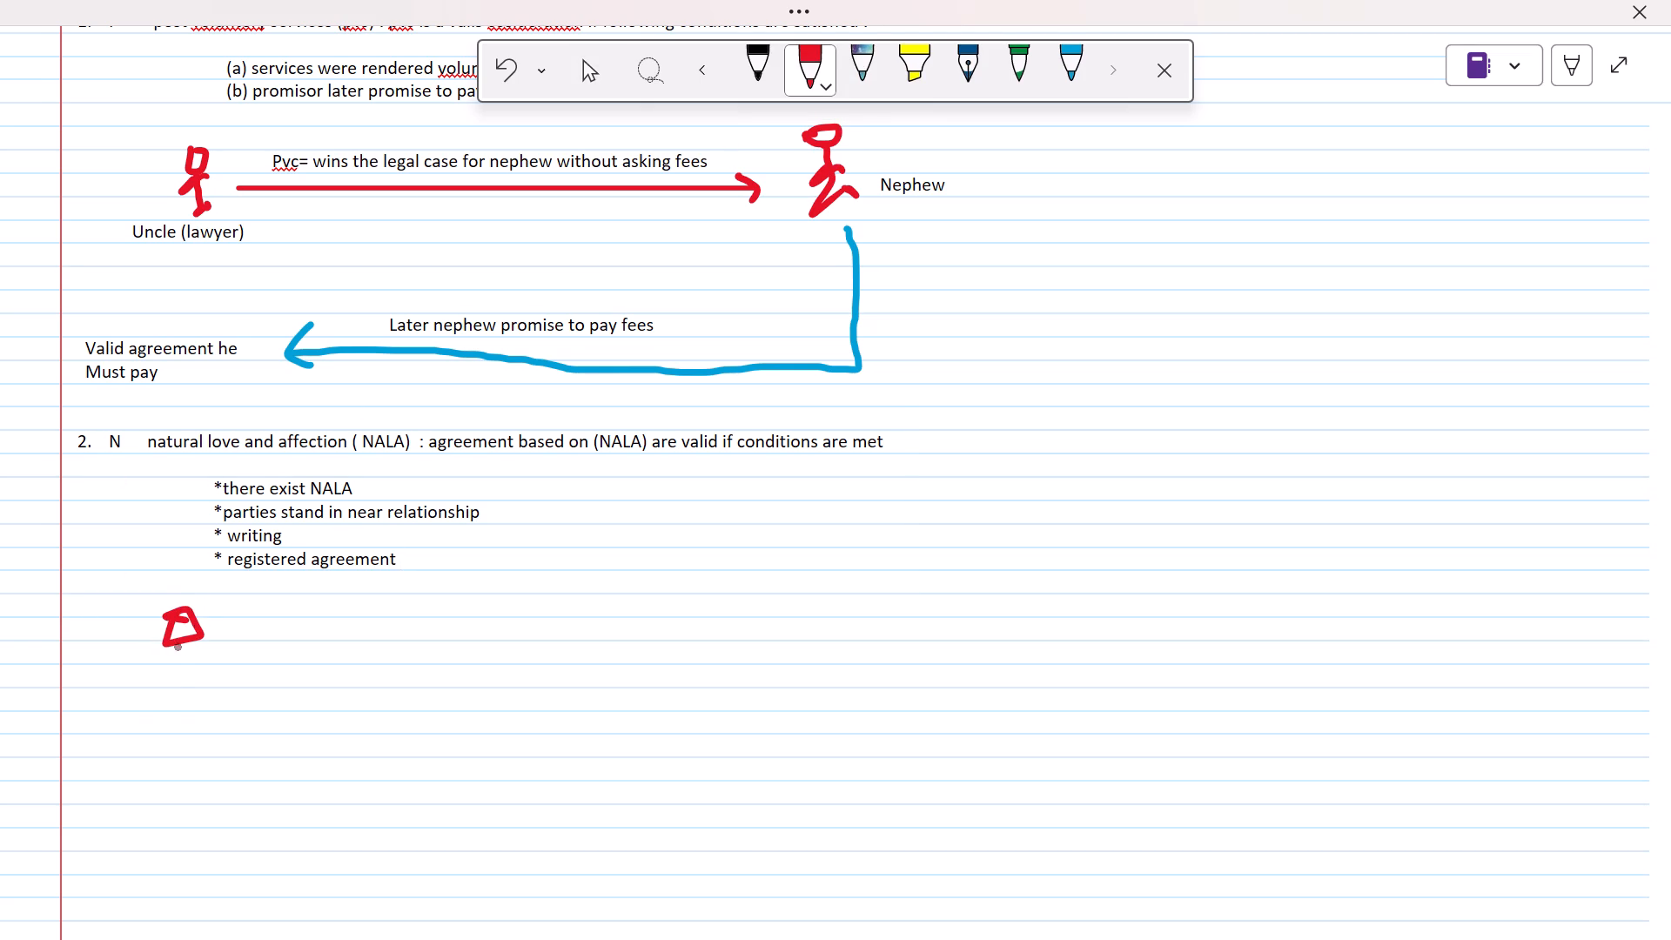
left_click_drag(178, 647, 178, 714)
left_click_drag(172, 665, 192, 674)
Draw a second red stick figure with hair strokes, level with the first and below the end of the point 2 sentence.
left_click(844, 593)
left_click_drag(862, 588, 903, 592)
left_click_drag(867, 606, 887, 610)
left_click_drag(866, 618, 884, 618)
left_click_drag(848, 623, 844, 685)
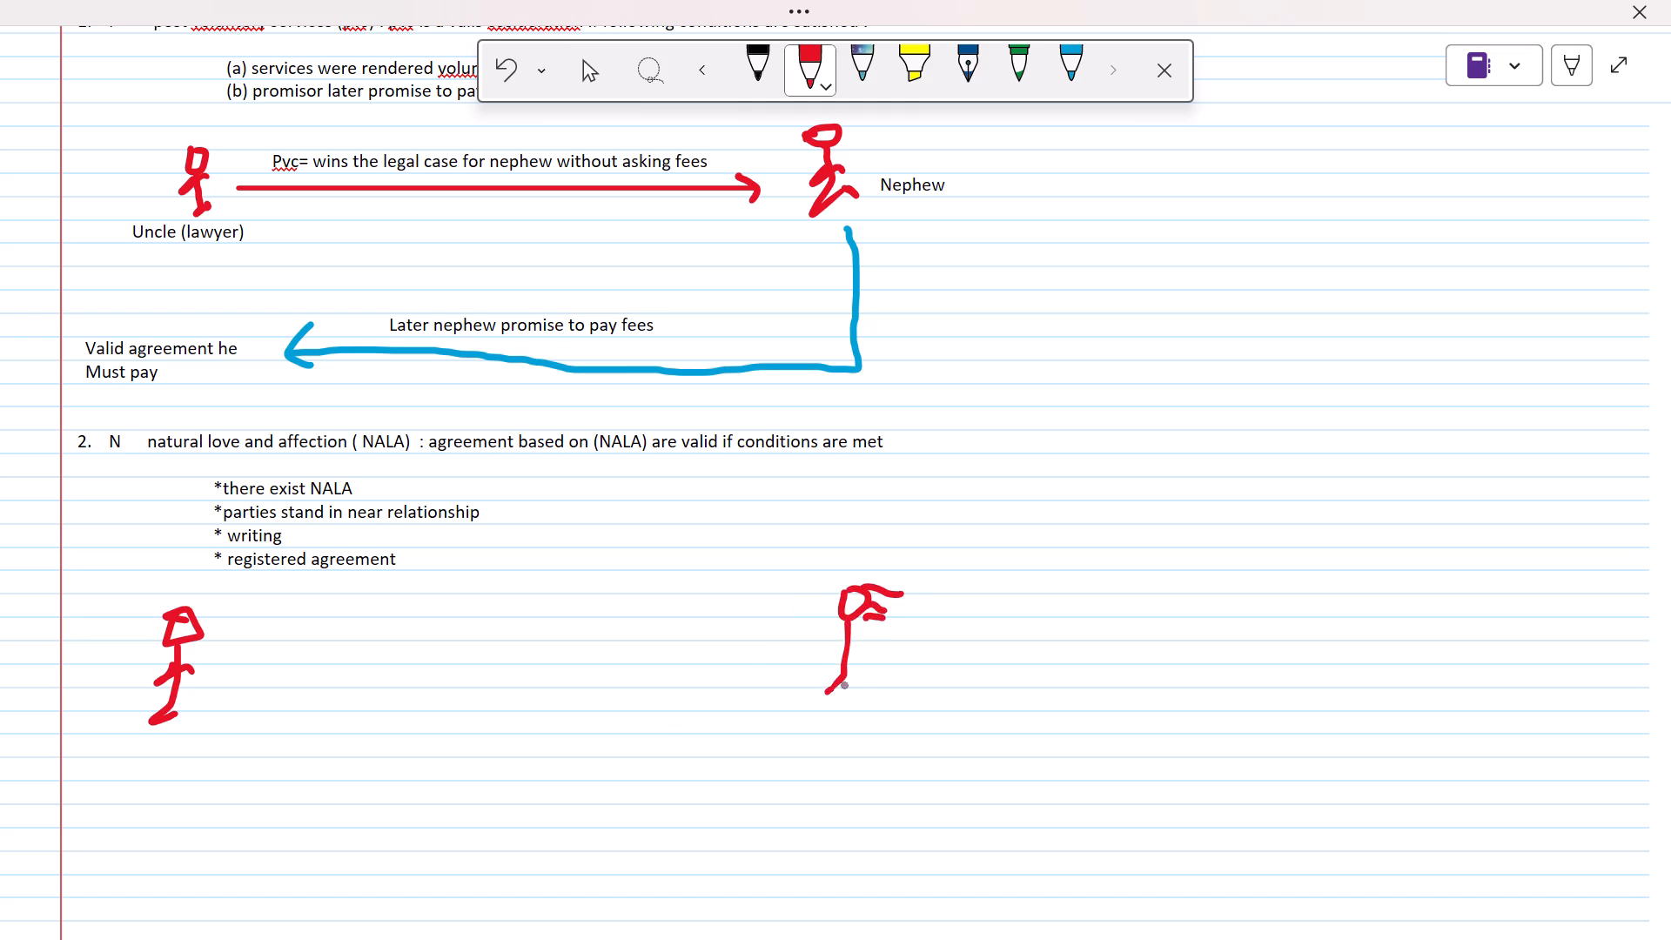
left_click_drag(844, 685, 853, 668)
left_click_drag(848, 638, 856, 647)
Draw a straight red horizontal arrow from the first point 2 stick figure to the one with hair.
left_click_drag(245, 639, 347, 644)
left_click_drag(347, 644, 795, 645)
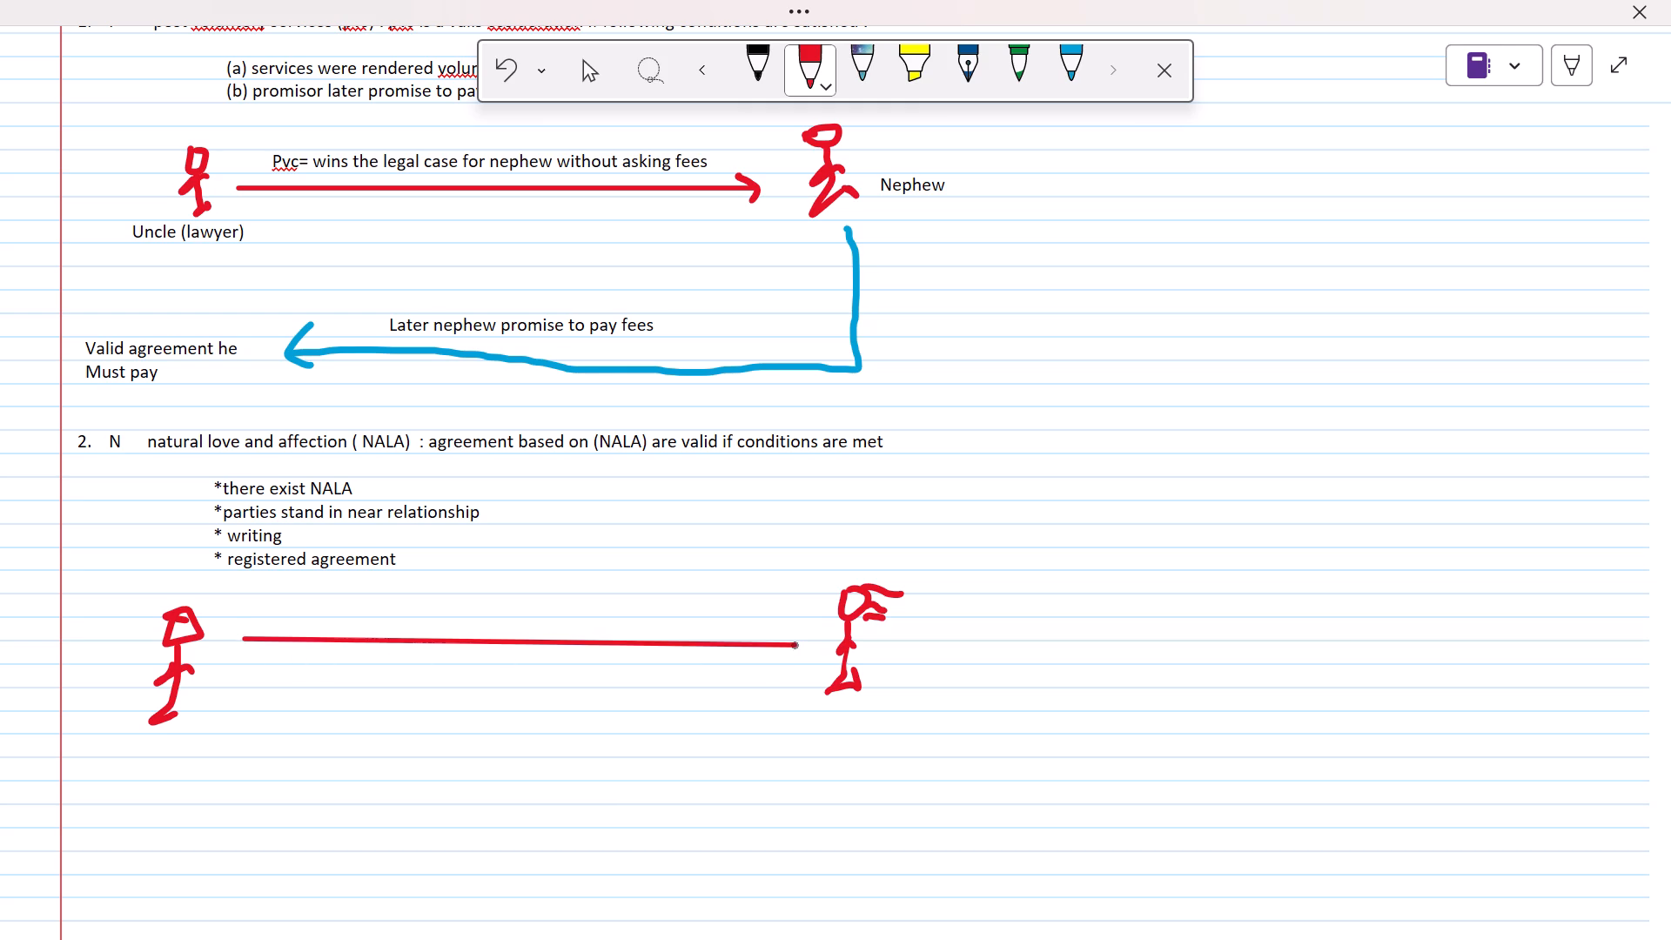
left_click_drag(795, 645, 815, 629)
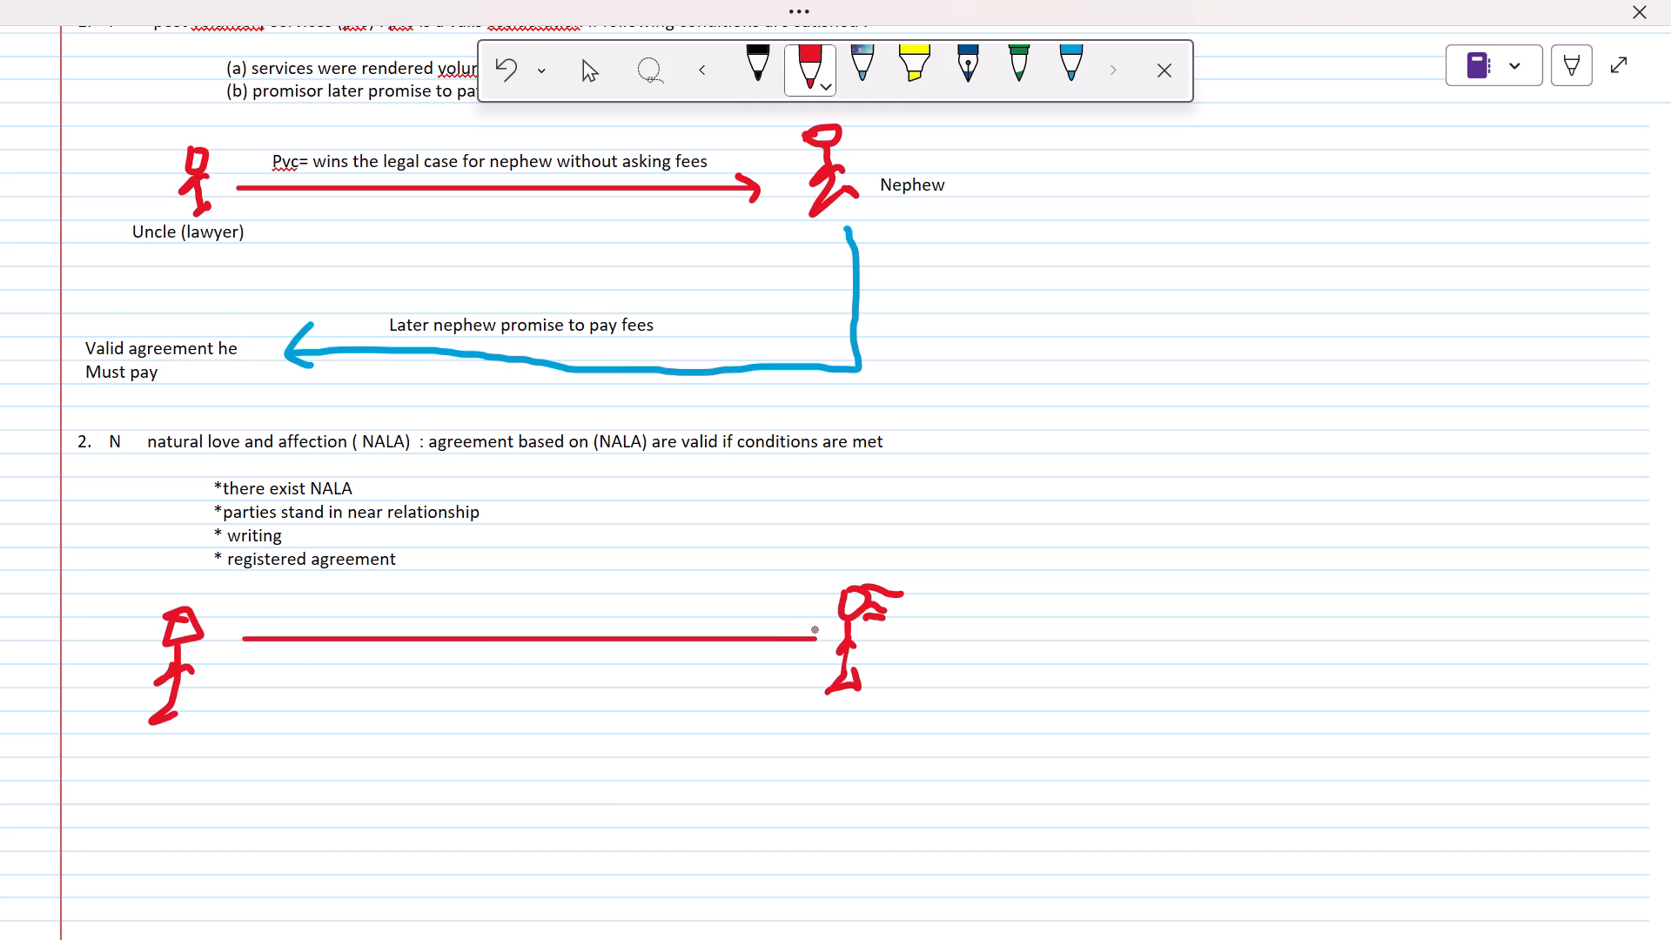
left_click_drag(802, 628, 809, 655)
Draw a red square just beneath the middle of the point 2 arrow.
left_click_drag(449, 657, 439, 779)
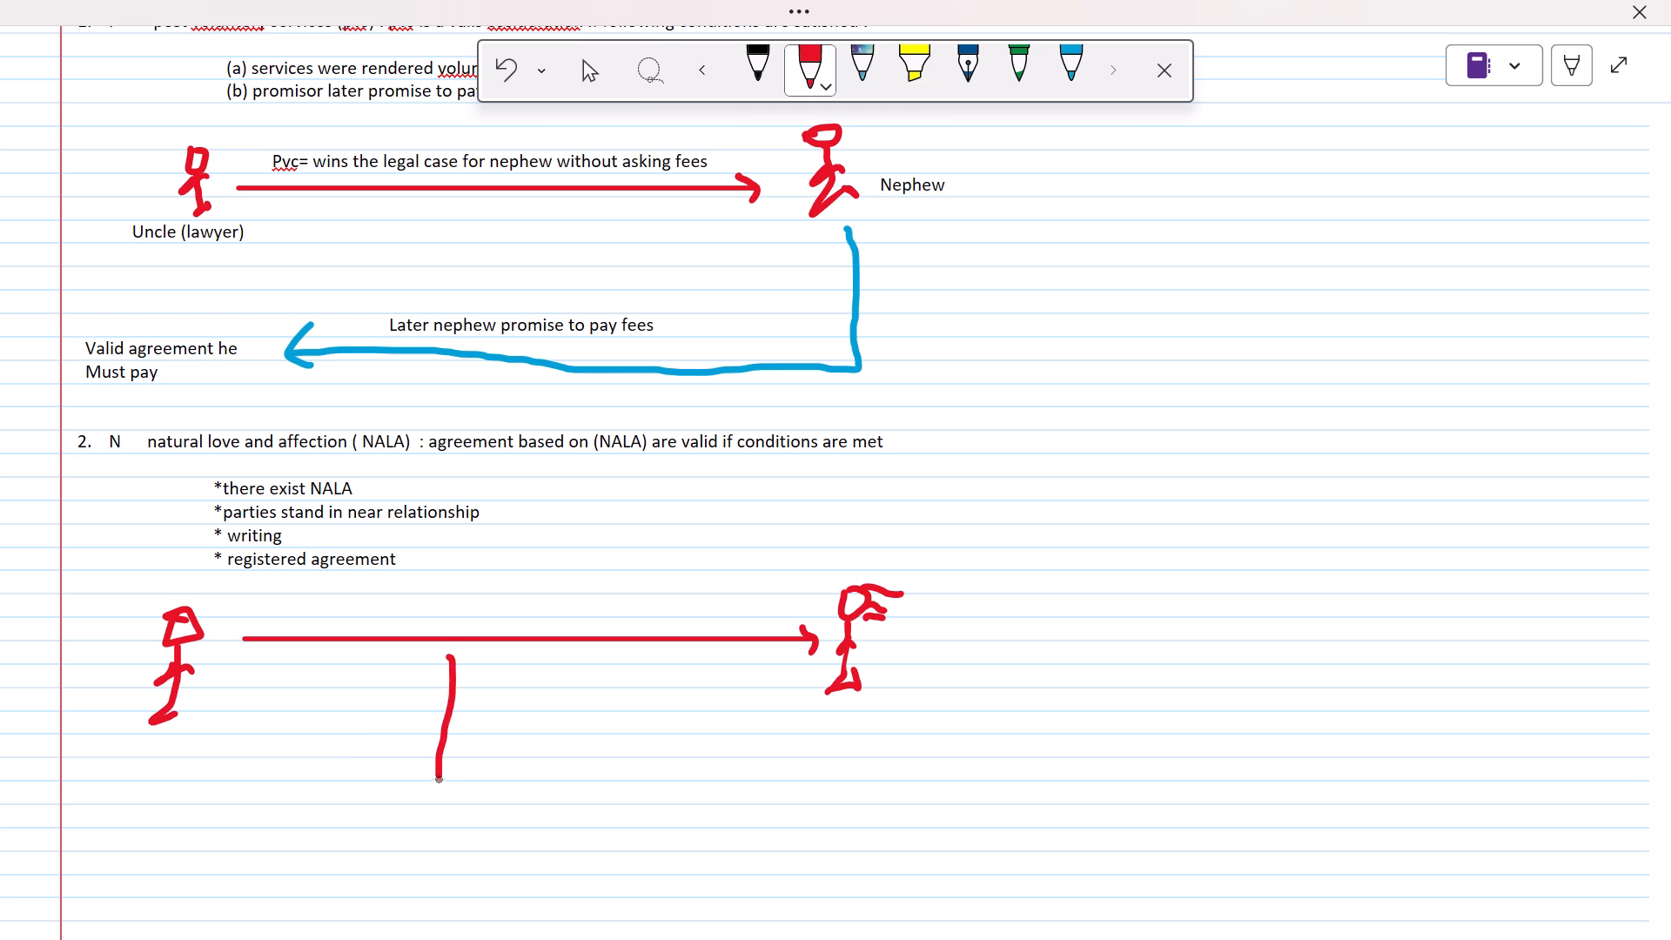
left_click_drag(439, 779, 468, 662)
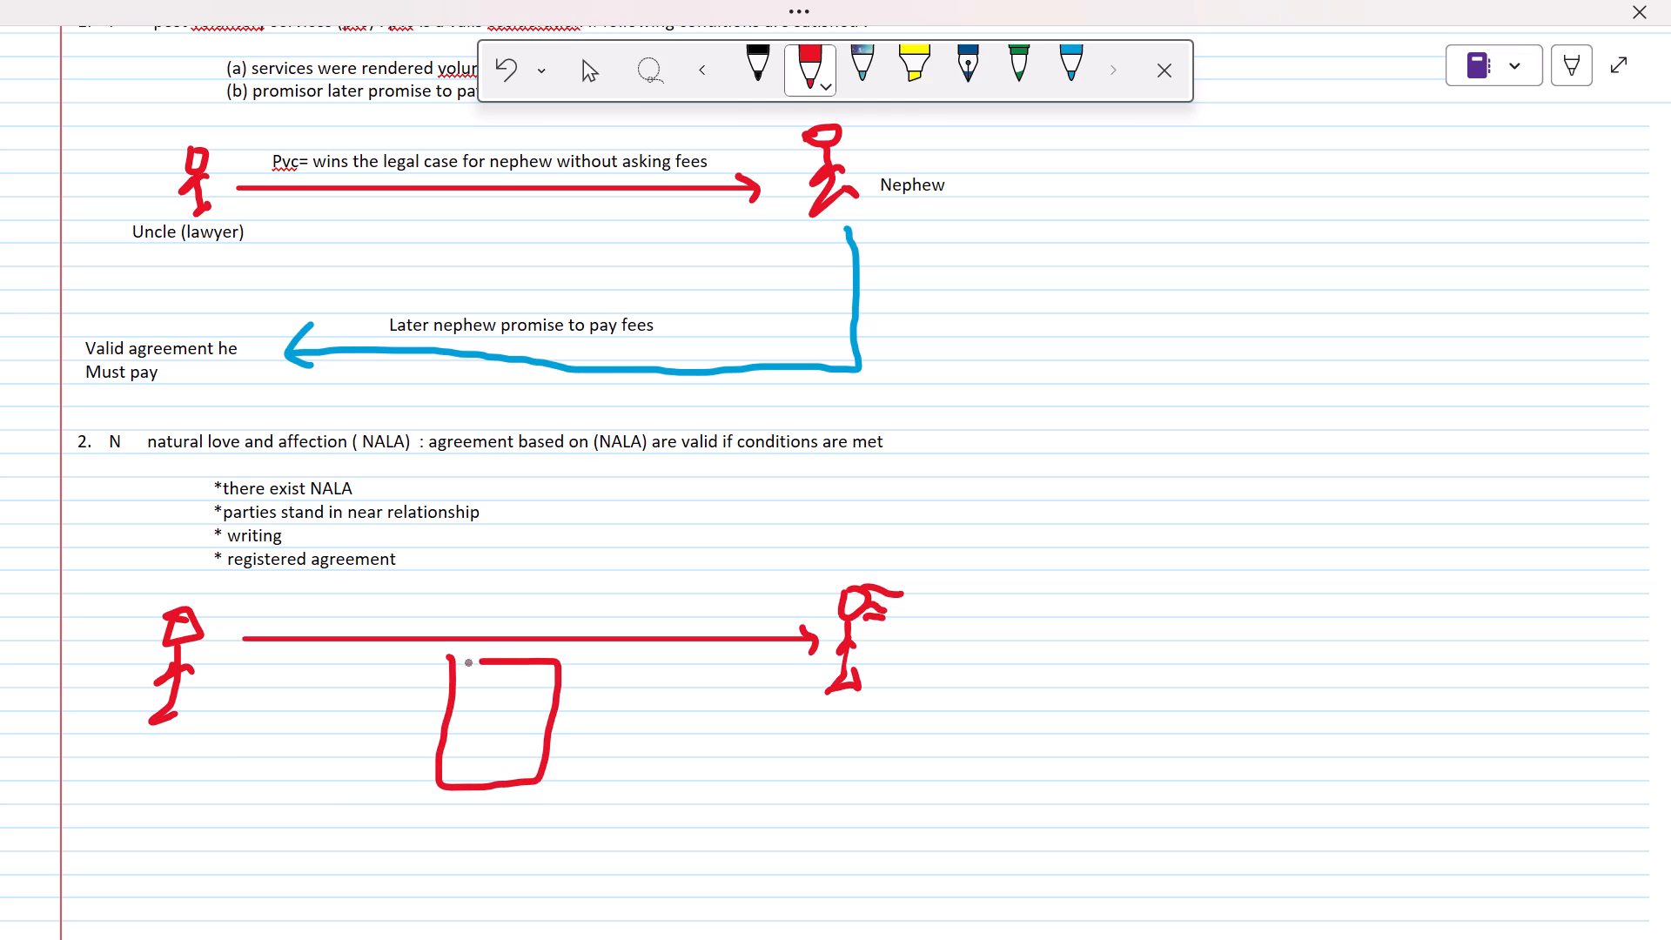
left_click_drag(468, 662, 463, 662)
right_click(491, 783)
left_click(495, 776)
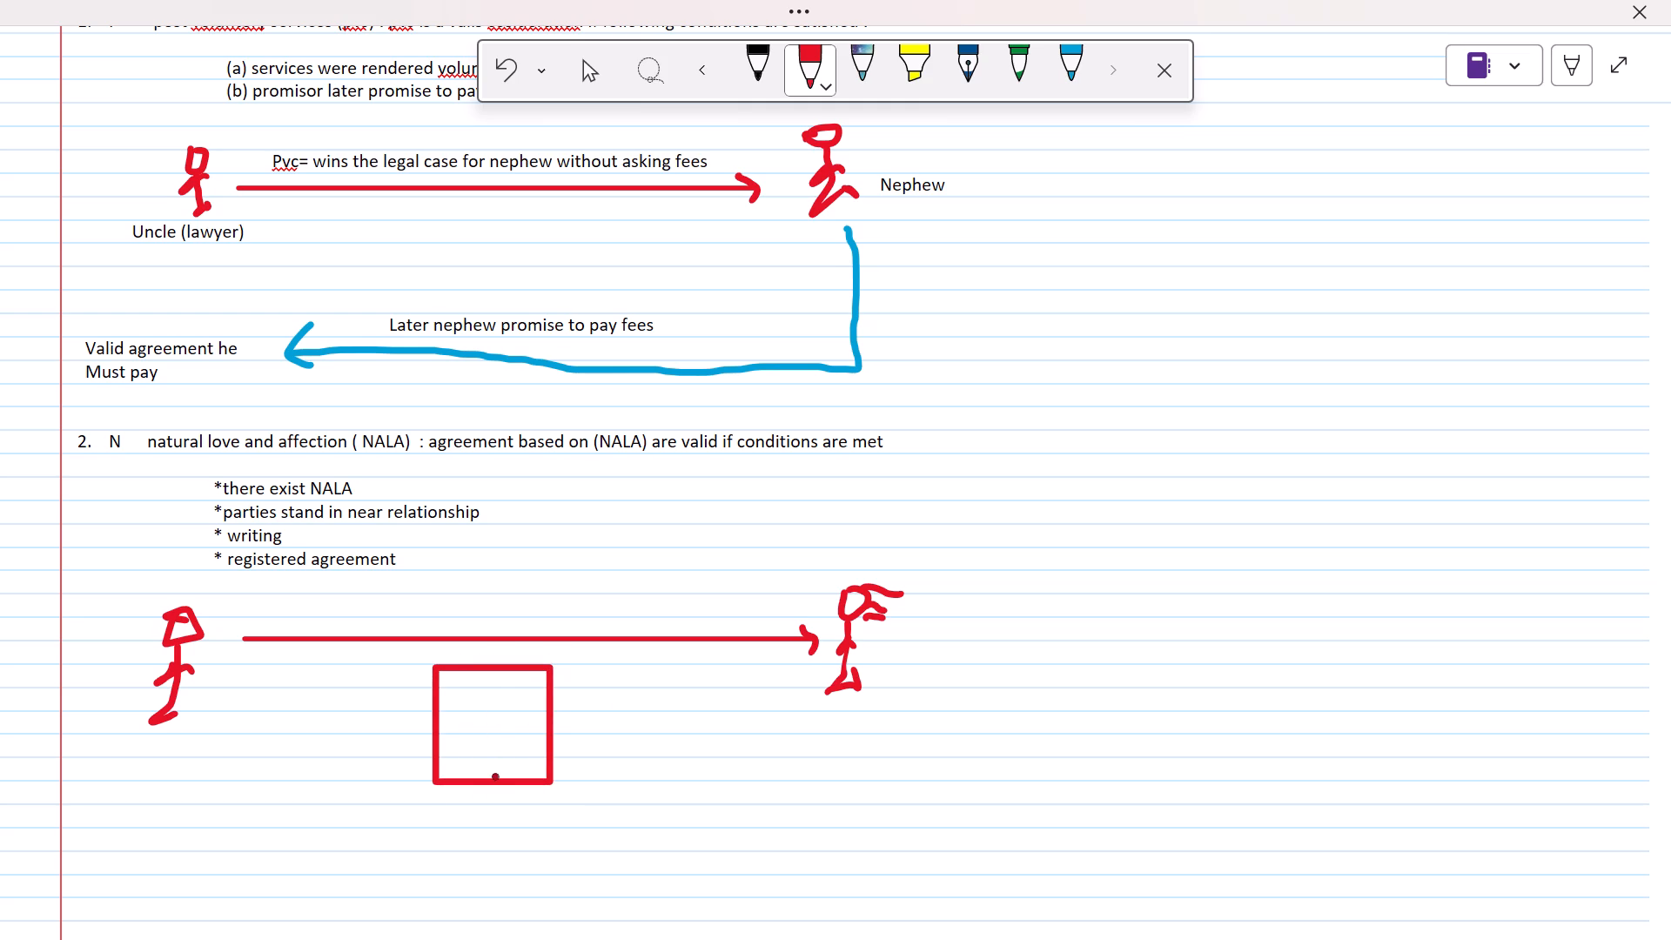
Stretch the red square beneath the point 2 arrow downward into a tall, page-shaped rectangle.
left_click(593, 90)
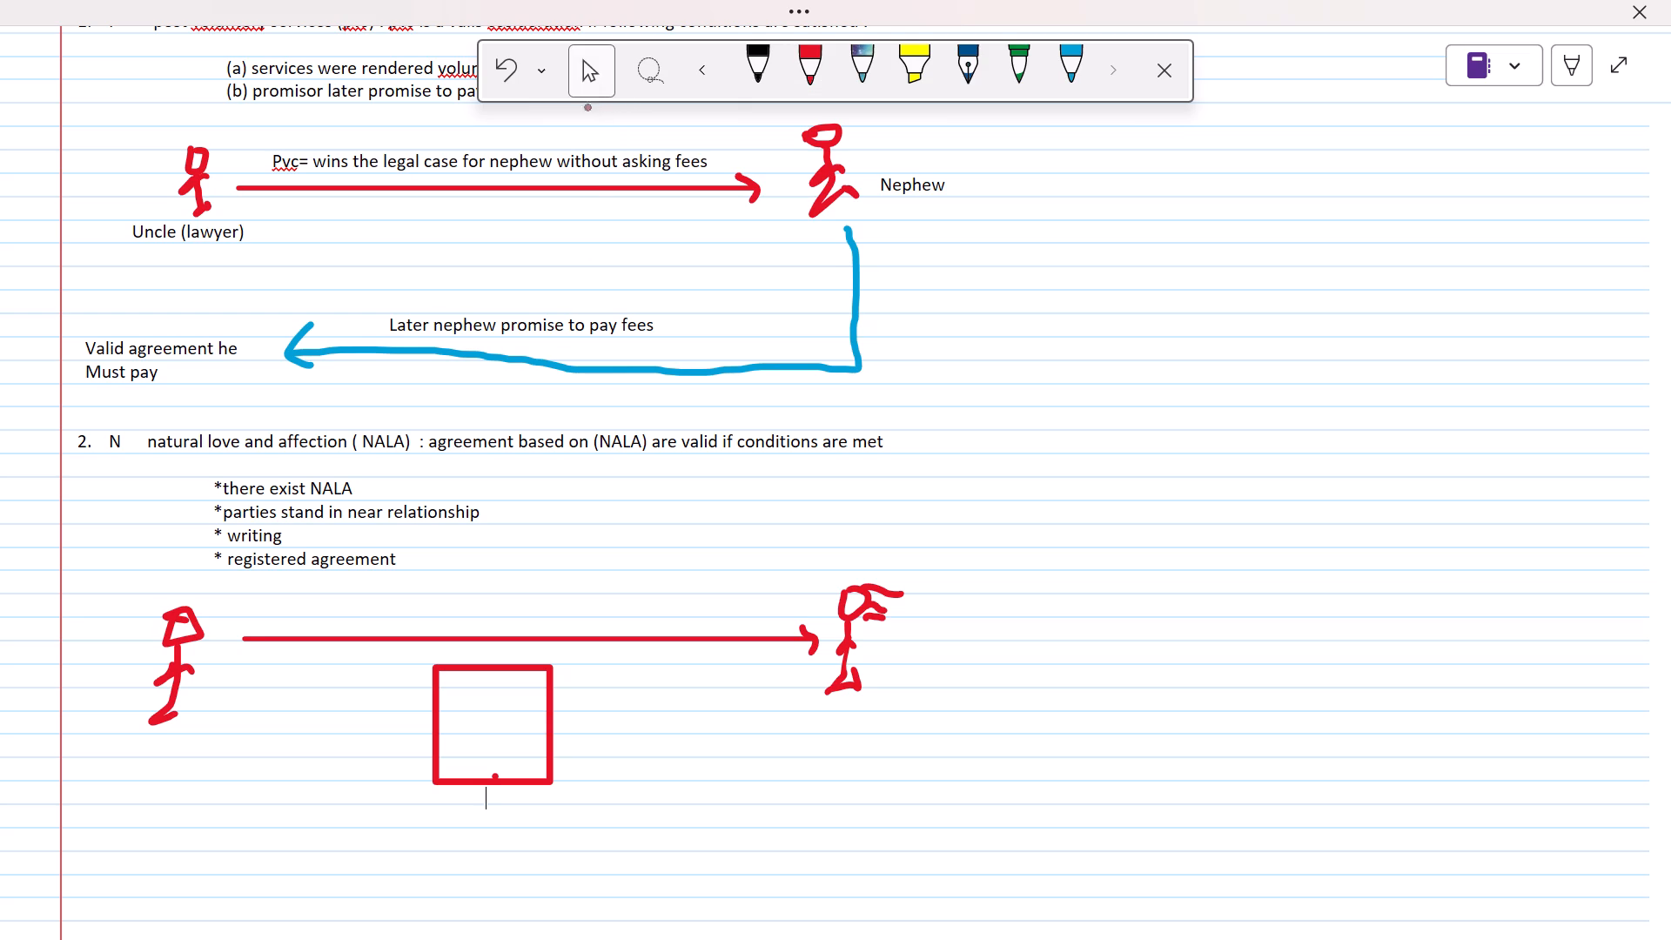
left_click(514, 801)
left_click(518, 787)
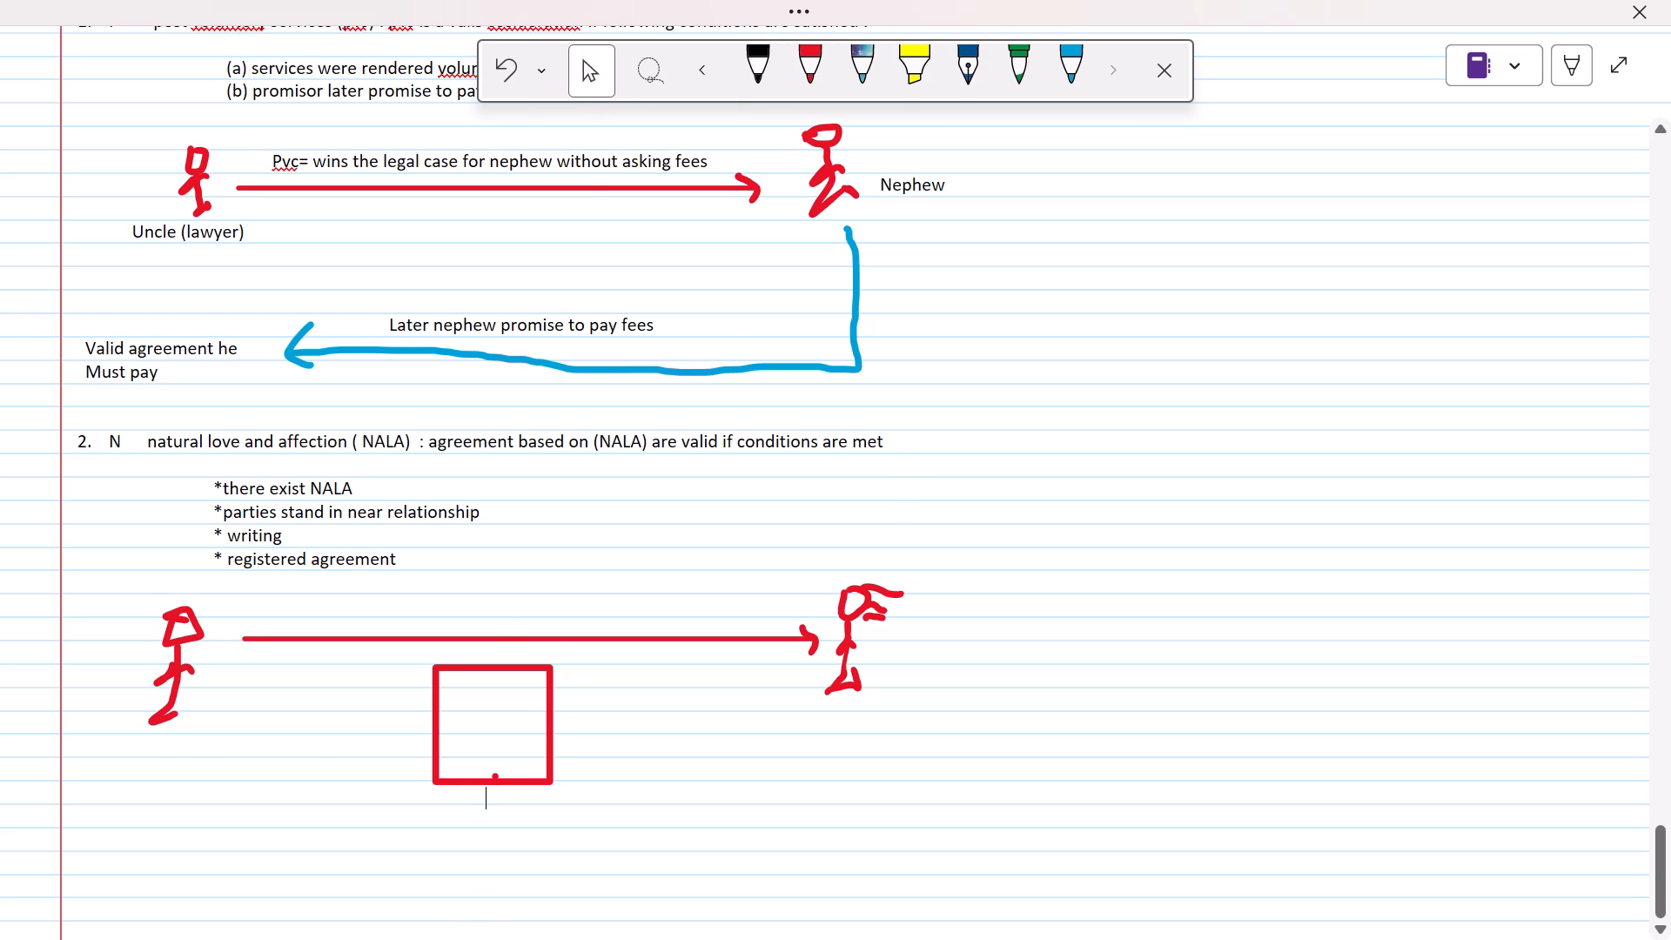
left_click(527, 774)
left_click_drag(493, 797, 481, 846)
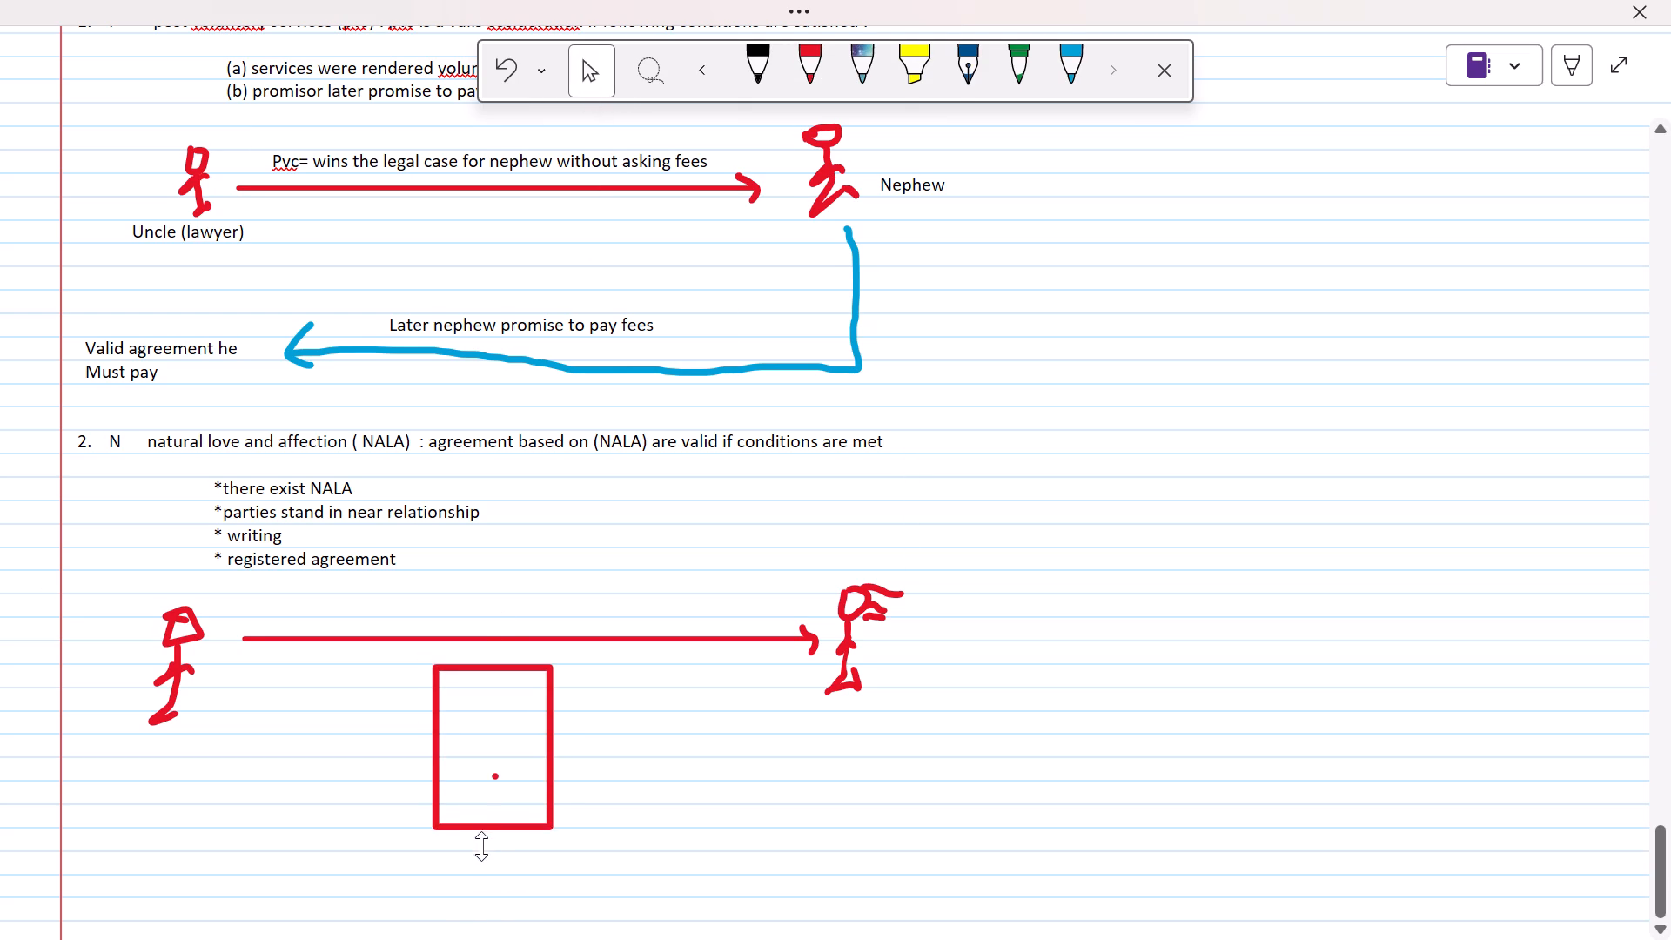
left_click_drag(481, 846, 482, 848)
Delete the stray red dot inside the tall rectangle beneath the point 2 arrow.
left_click(495, 782)
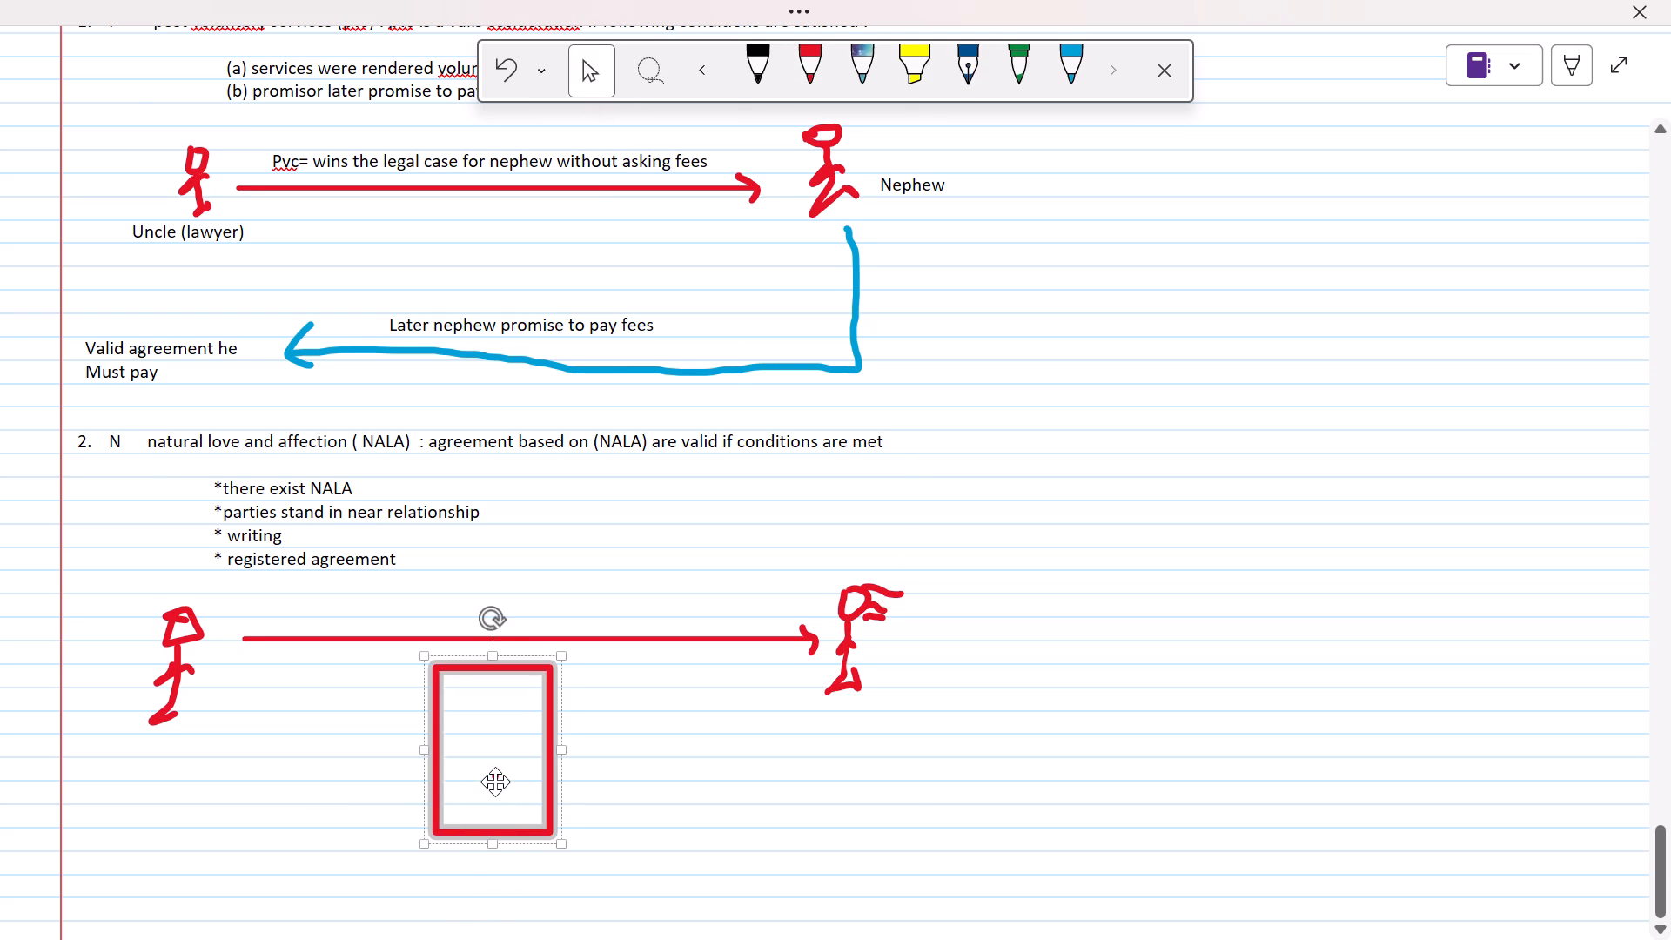
left_click(668, 746)
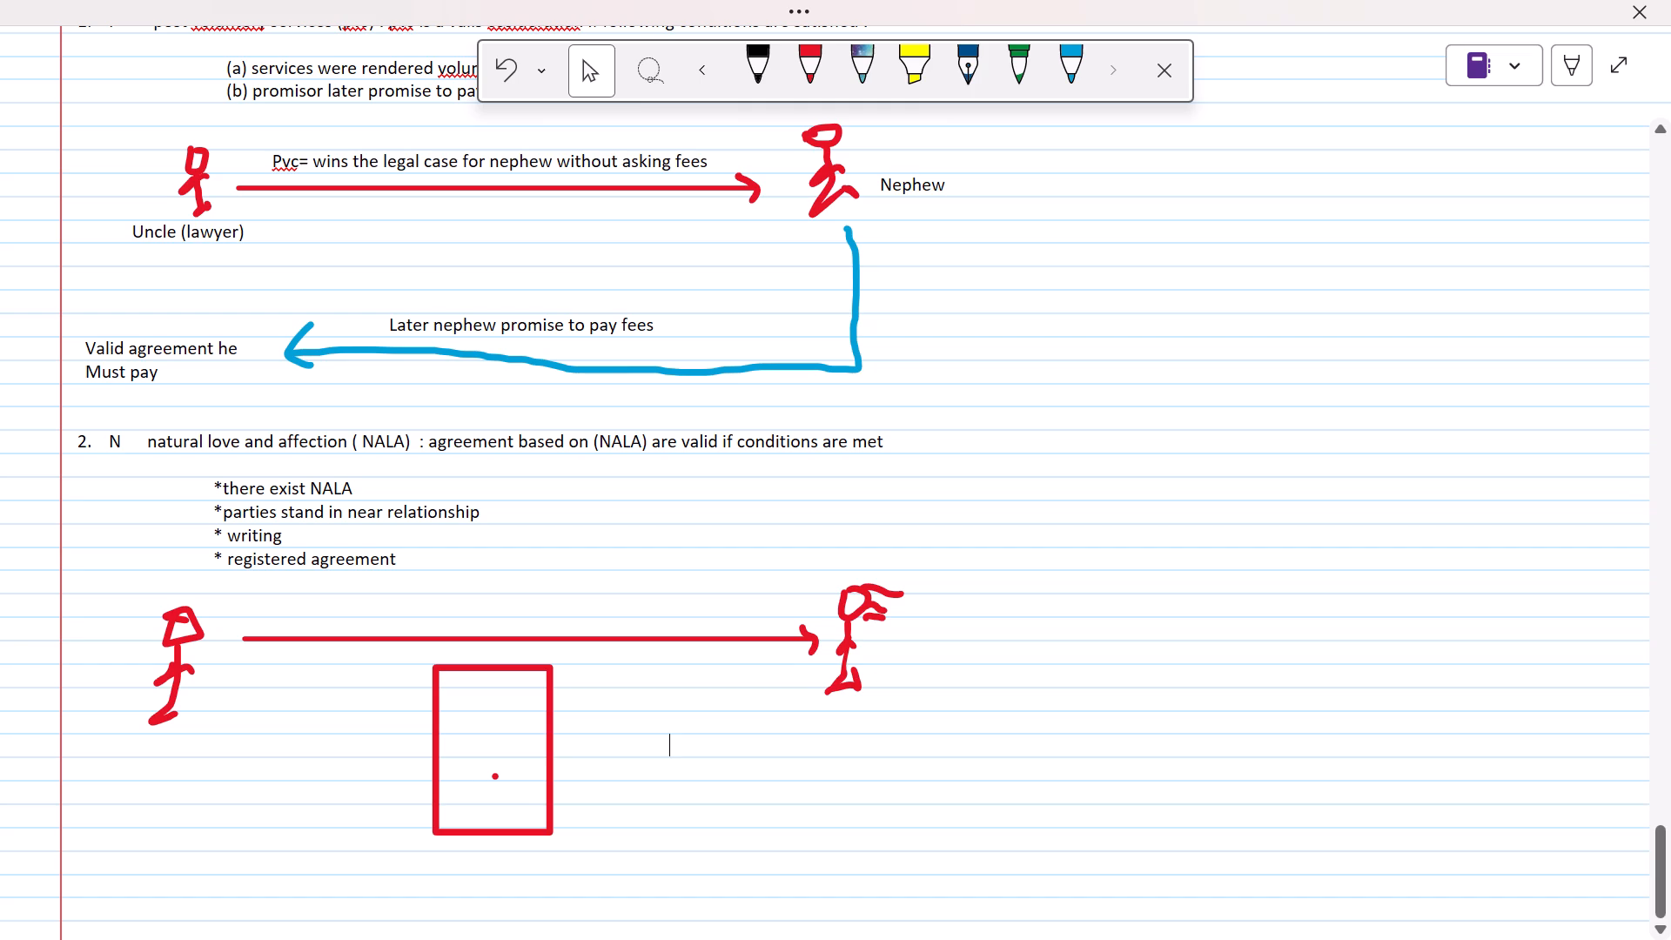
left_click(496, 775)
right_click(500, 770)
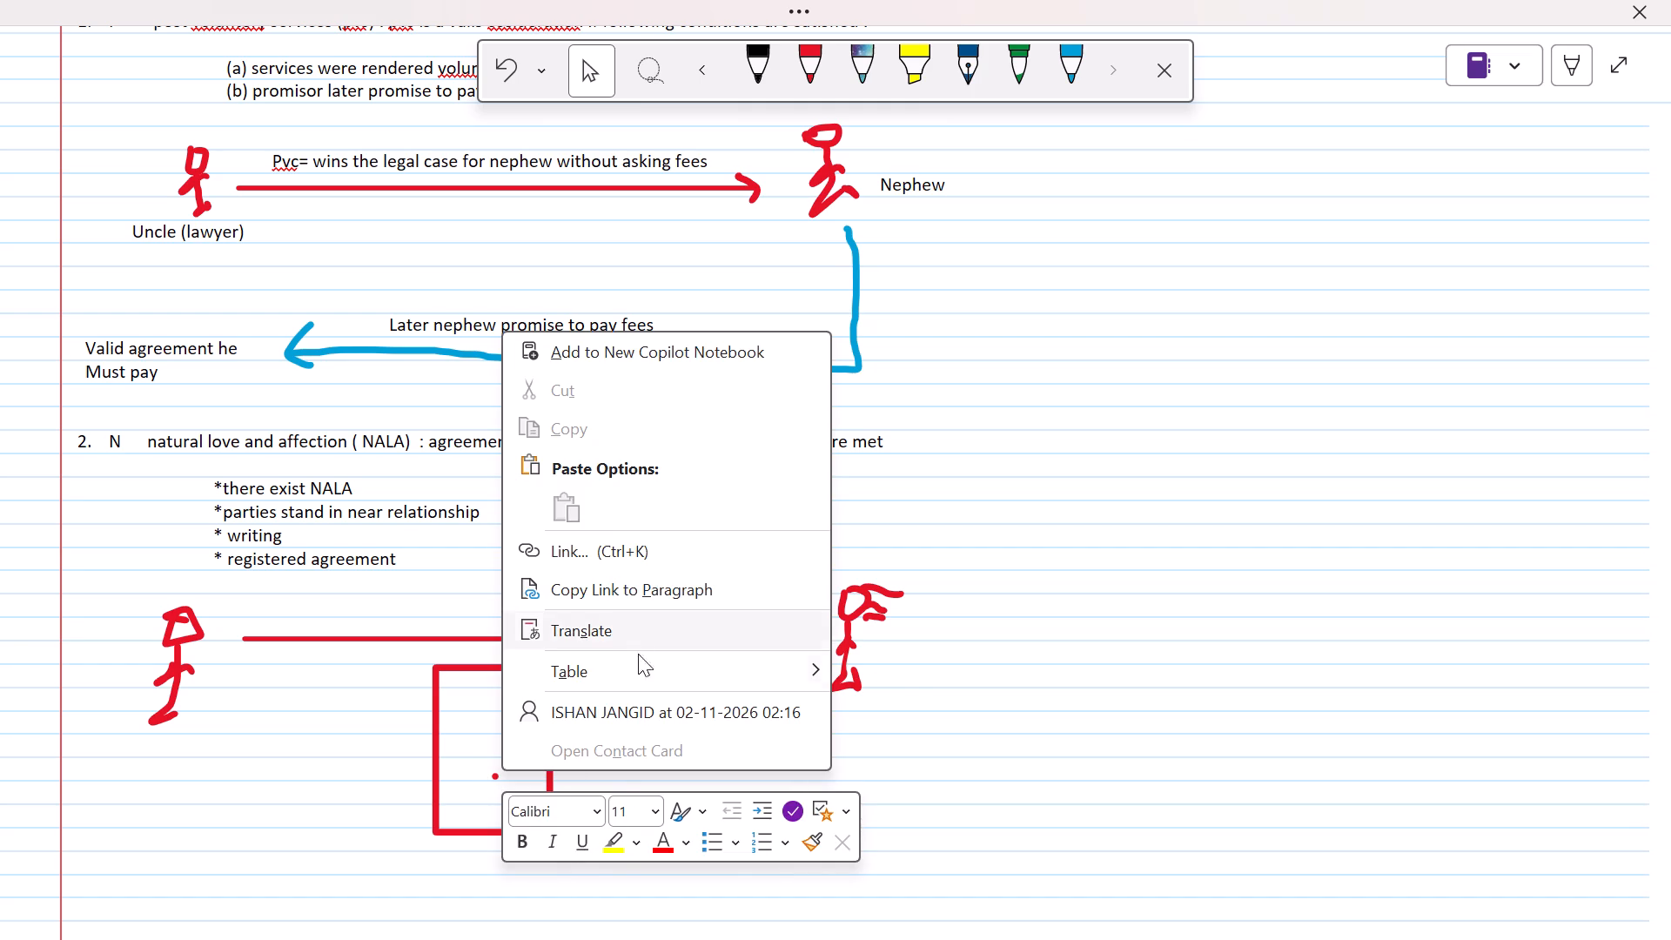
left_click(909, 687)
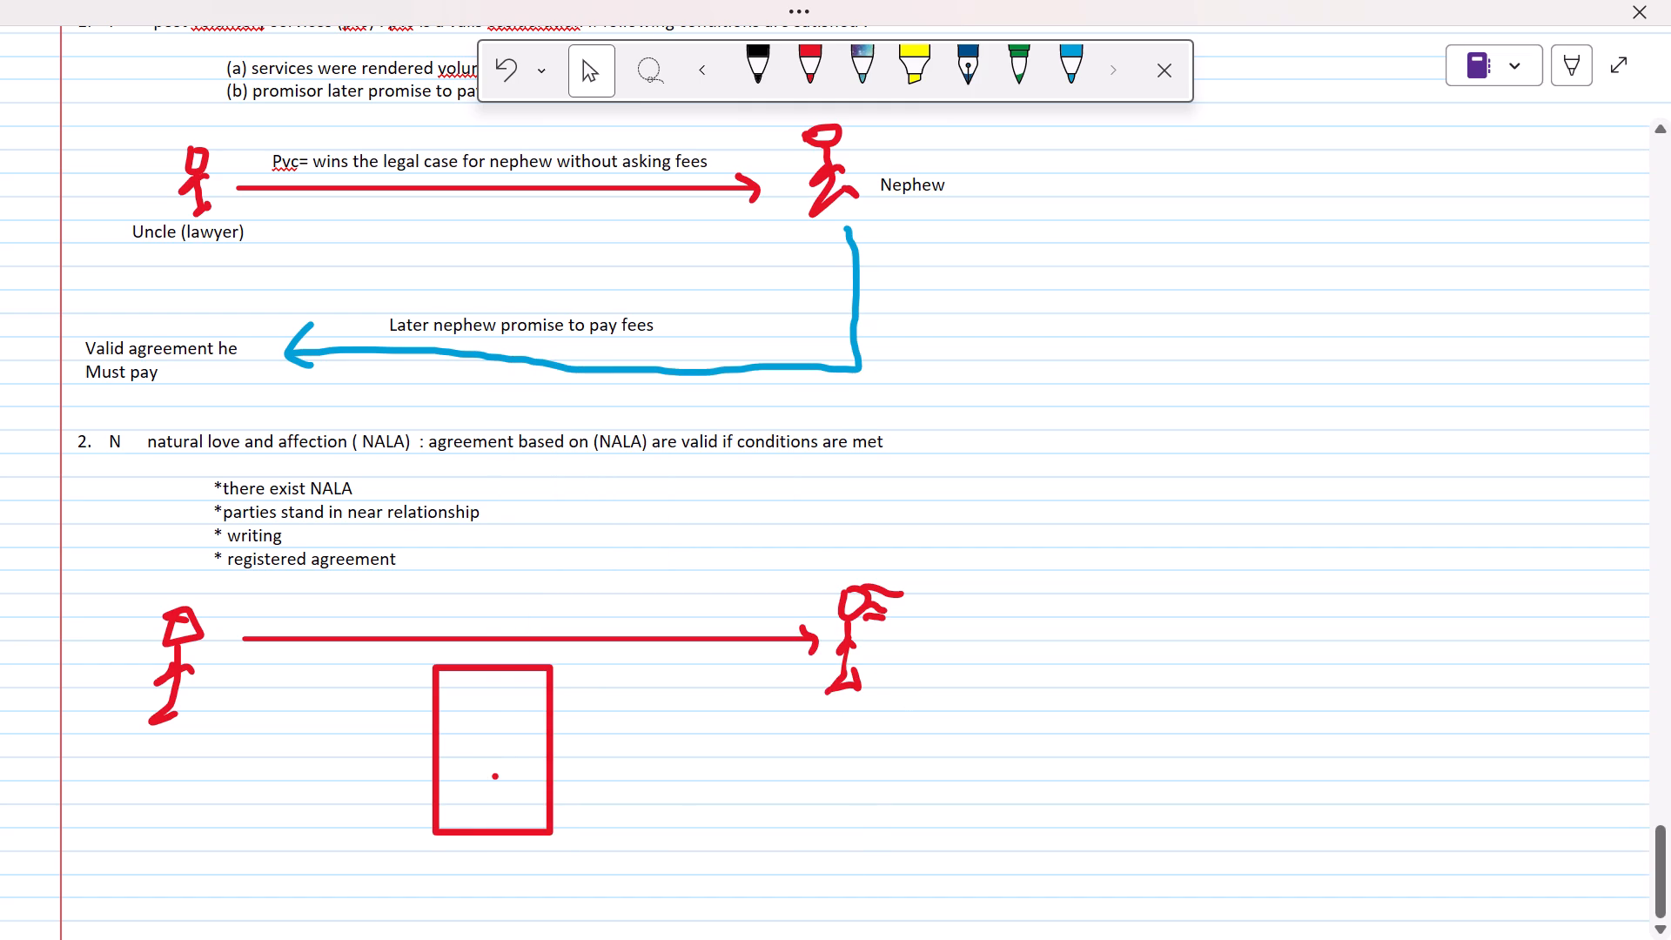
left_click(495, 784)
right_click_drag(494, 782, 487, 792)
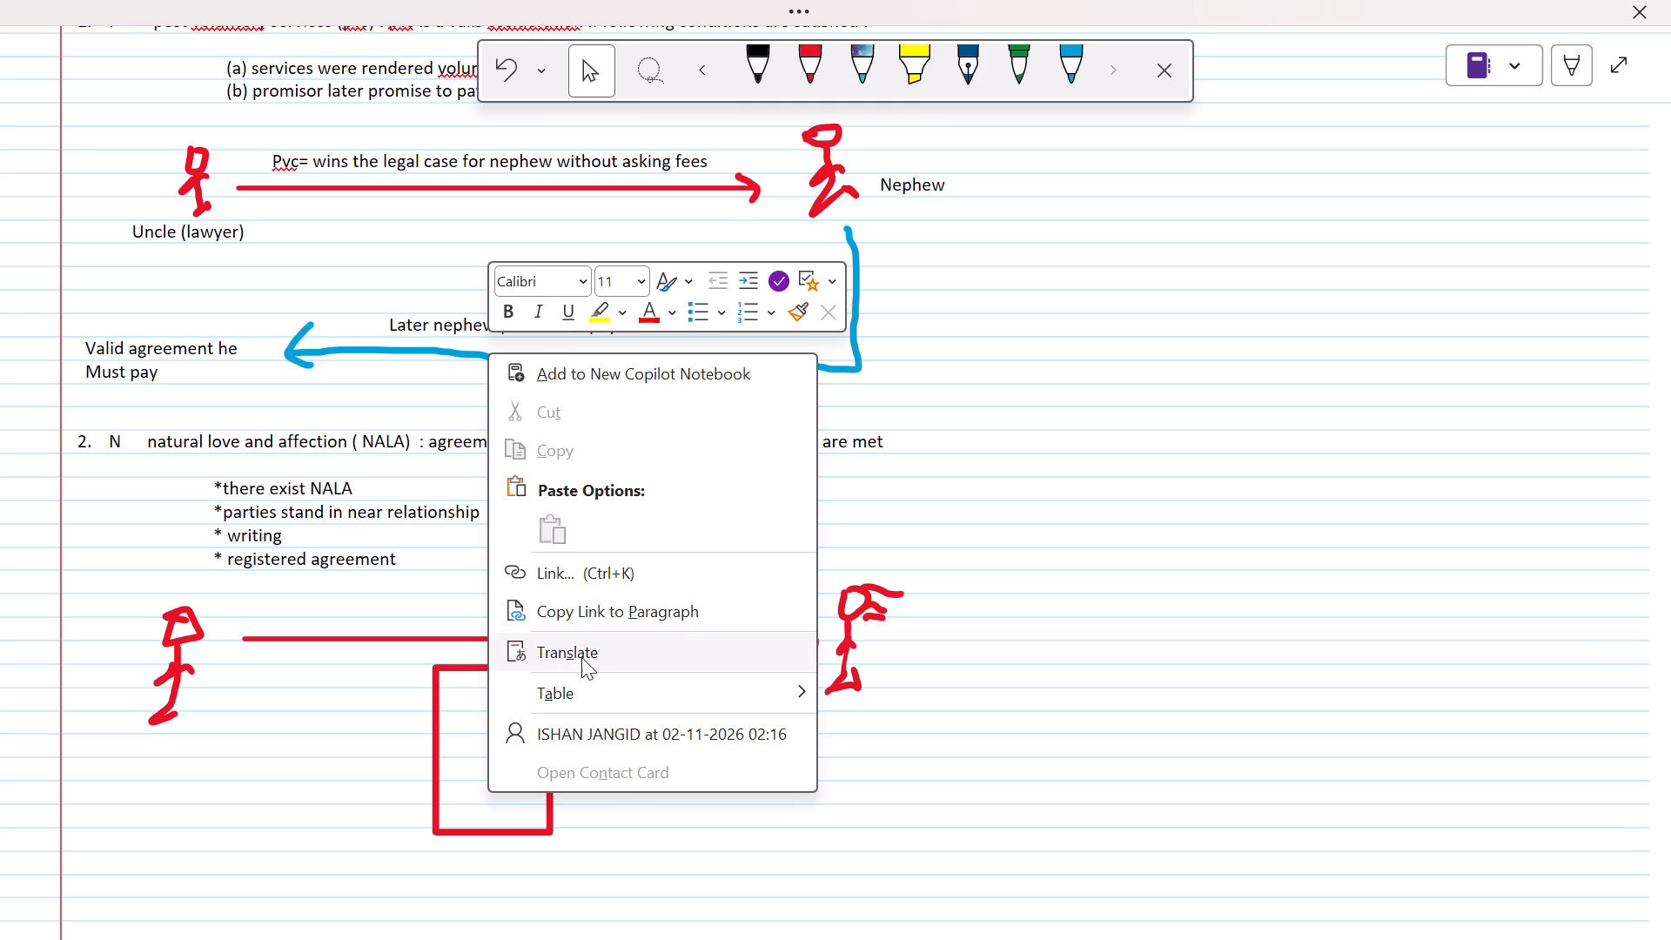
left_click(832, 756)
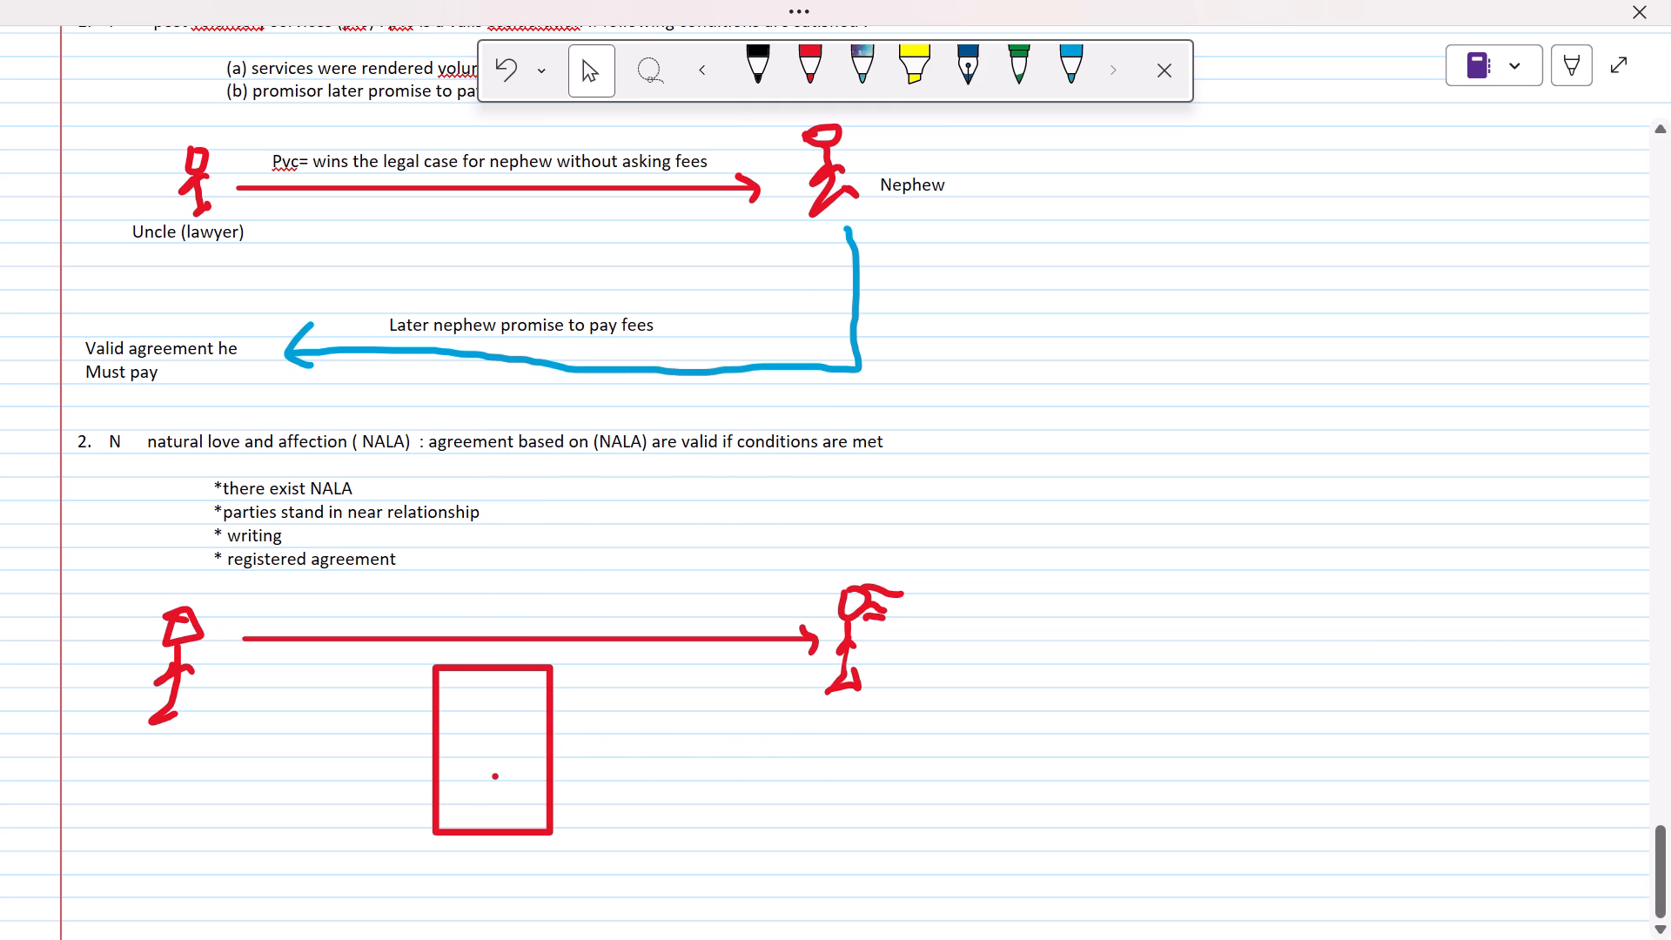
left_click(497, 775)
right_click(497, 775)
left_click(523, 490)
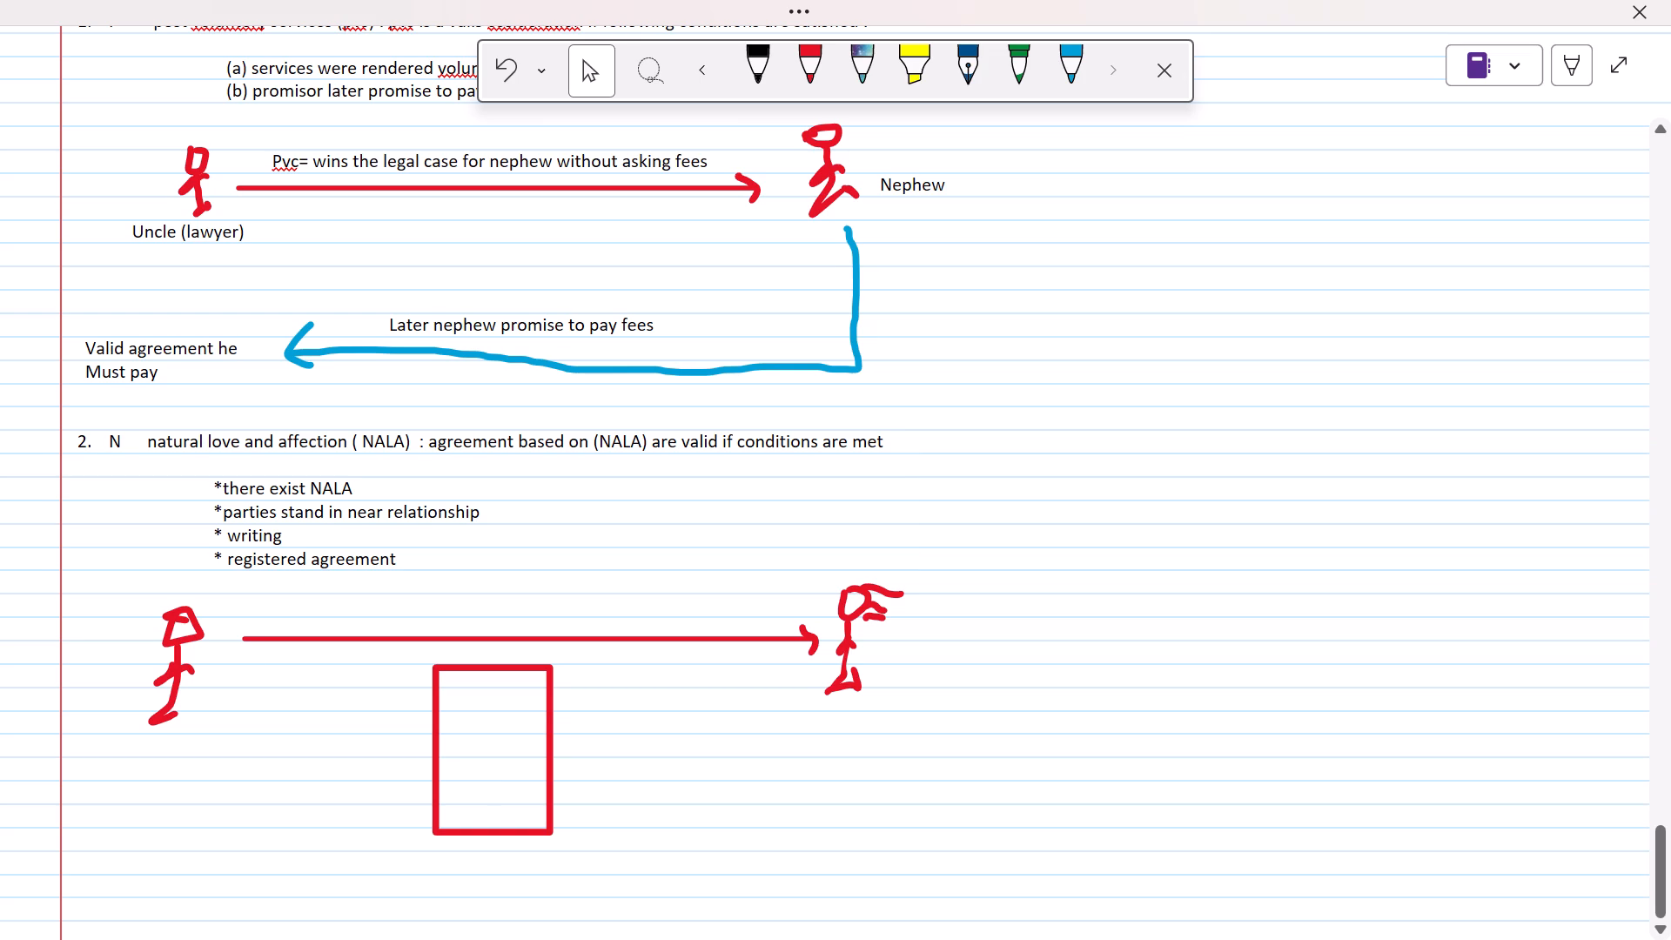
Label the point 2 arrow with the text "Gift deed of property" along its first half.
left_click(312, 614)
left_click(331, 614)
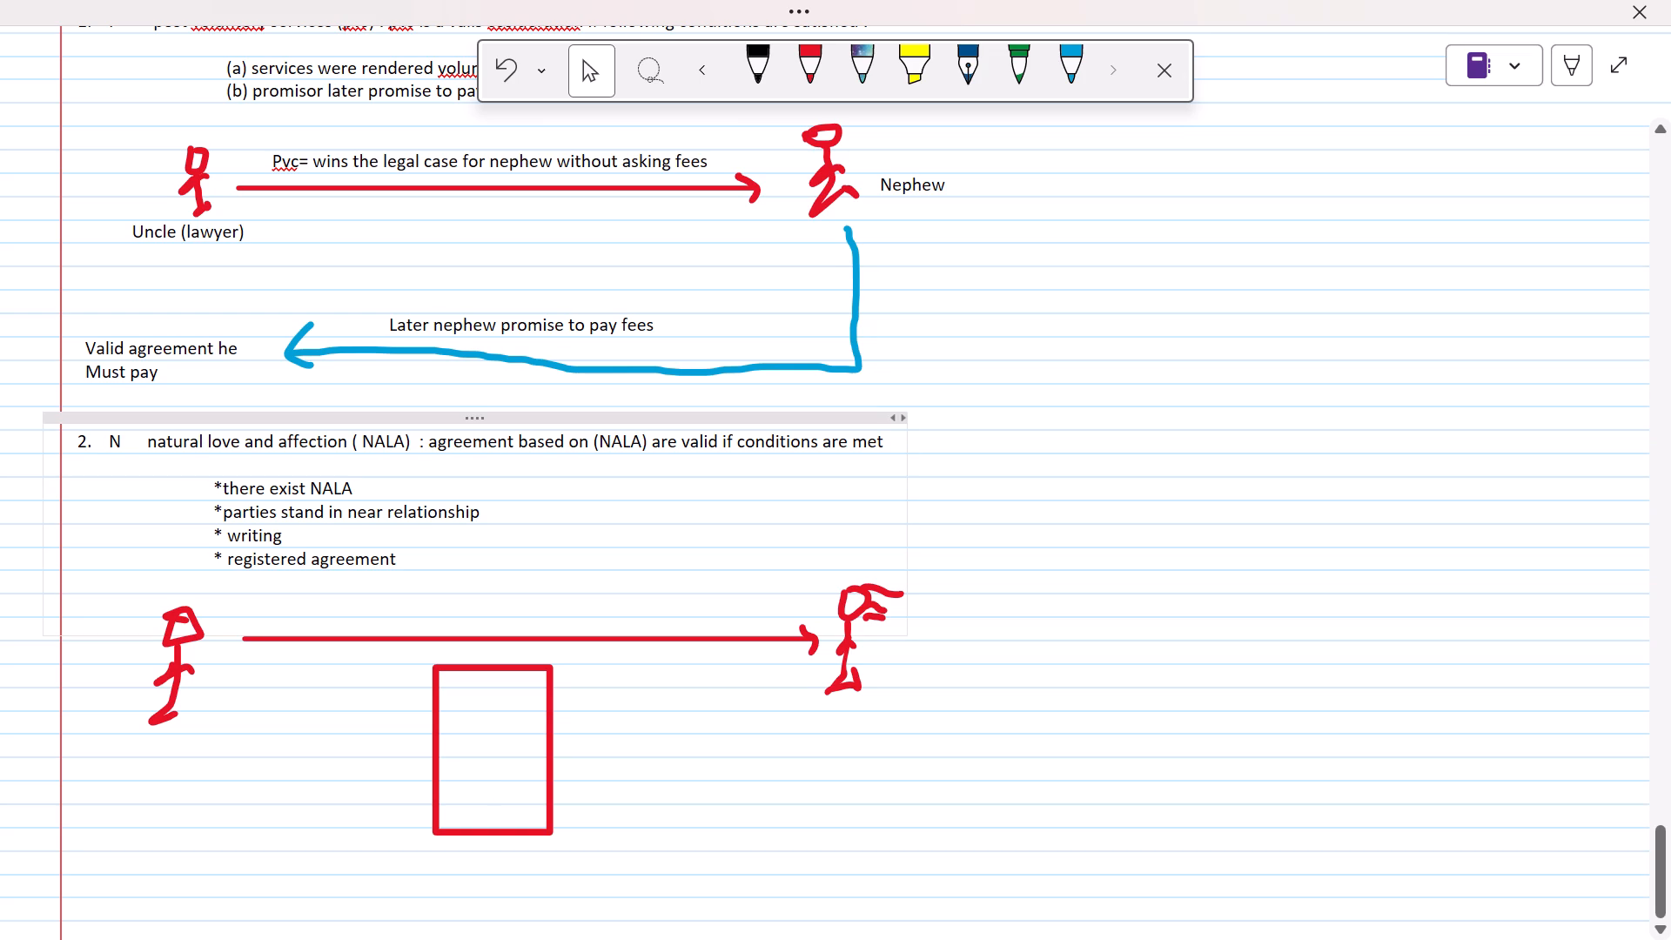
double_click(329, 614)
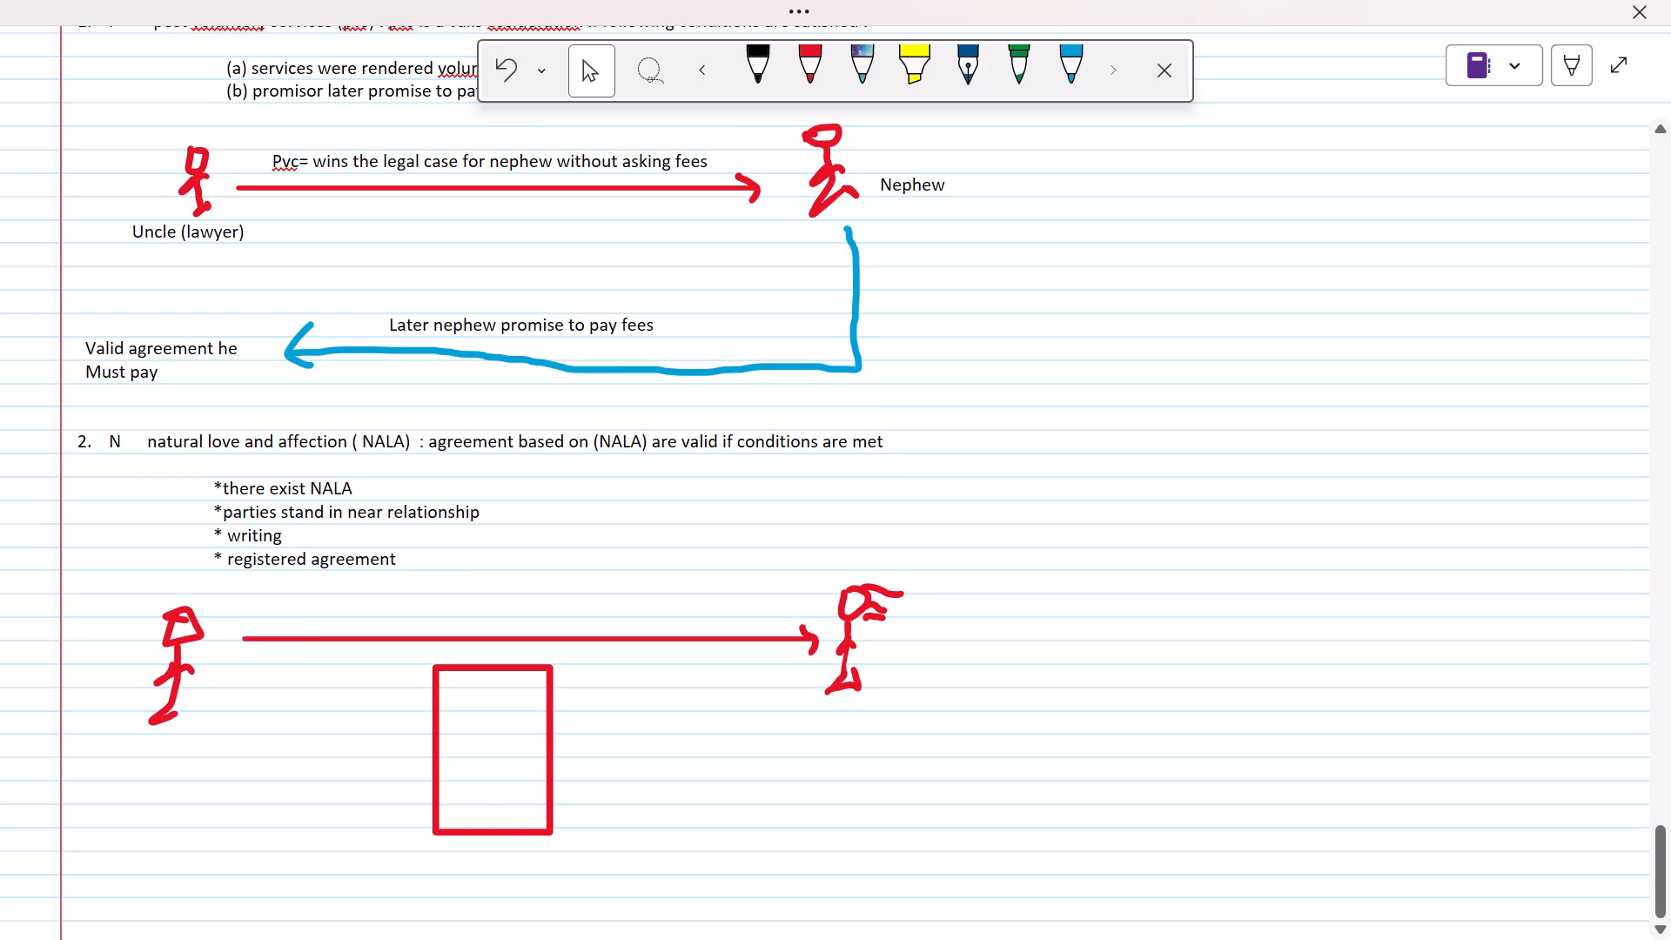
type("gift deed of property")
key("space")
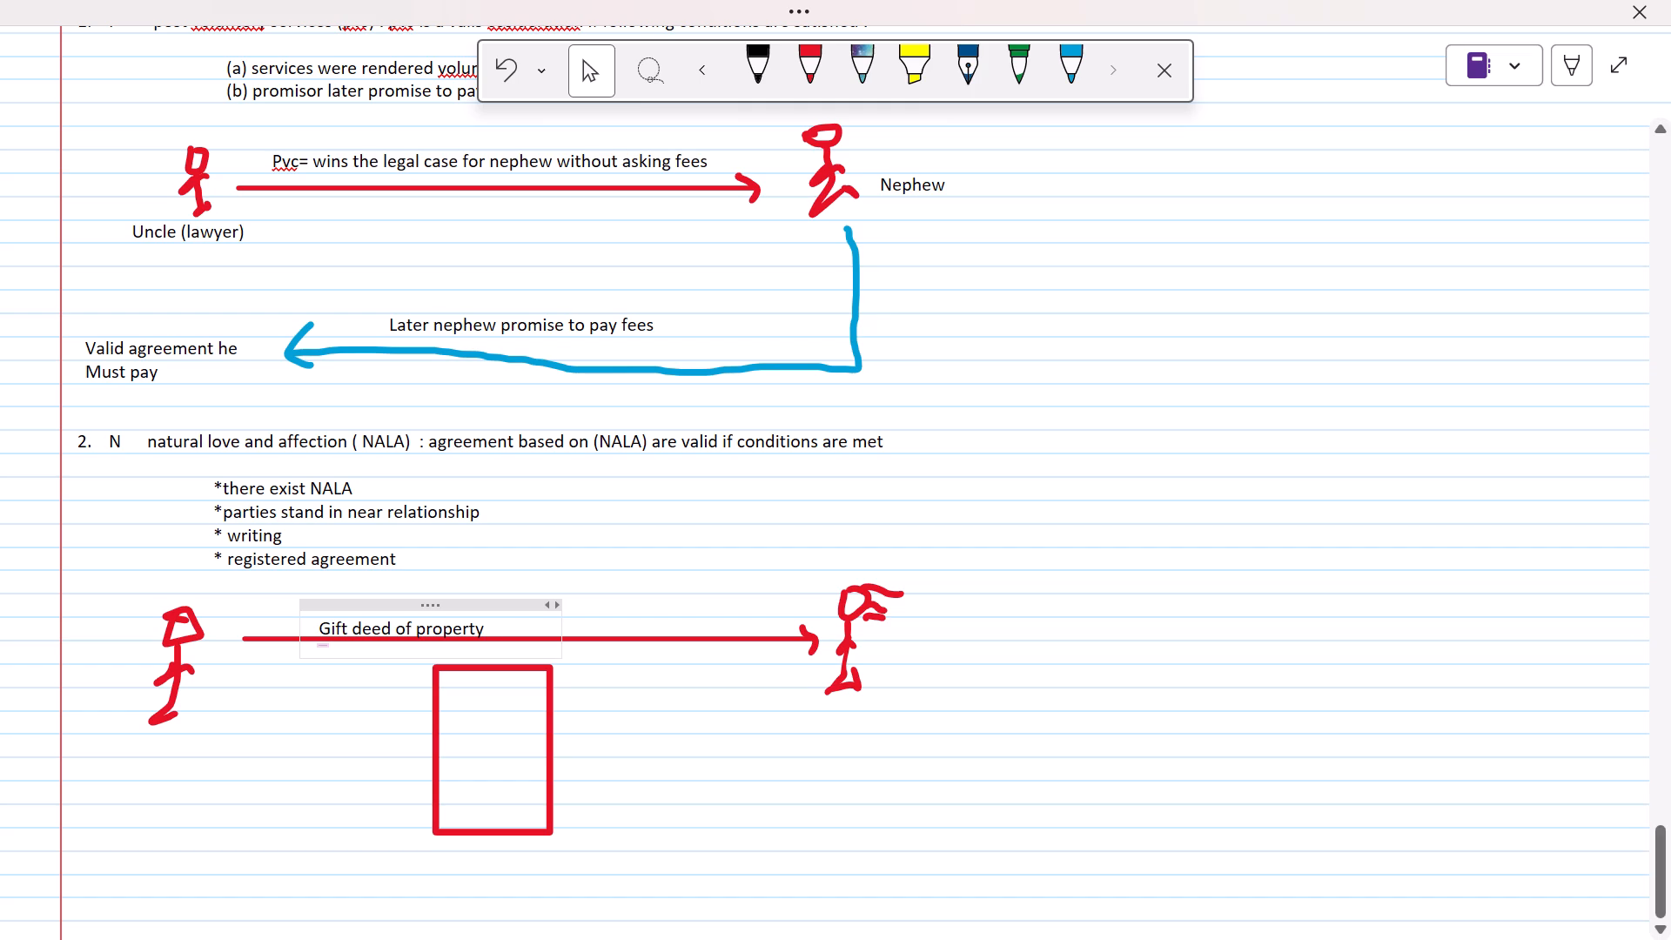
Draw a small red header box inside the top of the tall rectangle, with scribbled red writing lines beneath it.
left_click(795, 64)
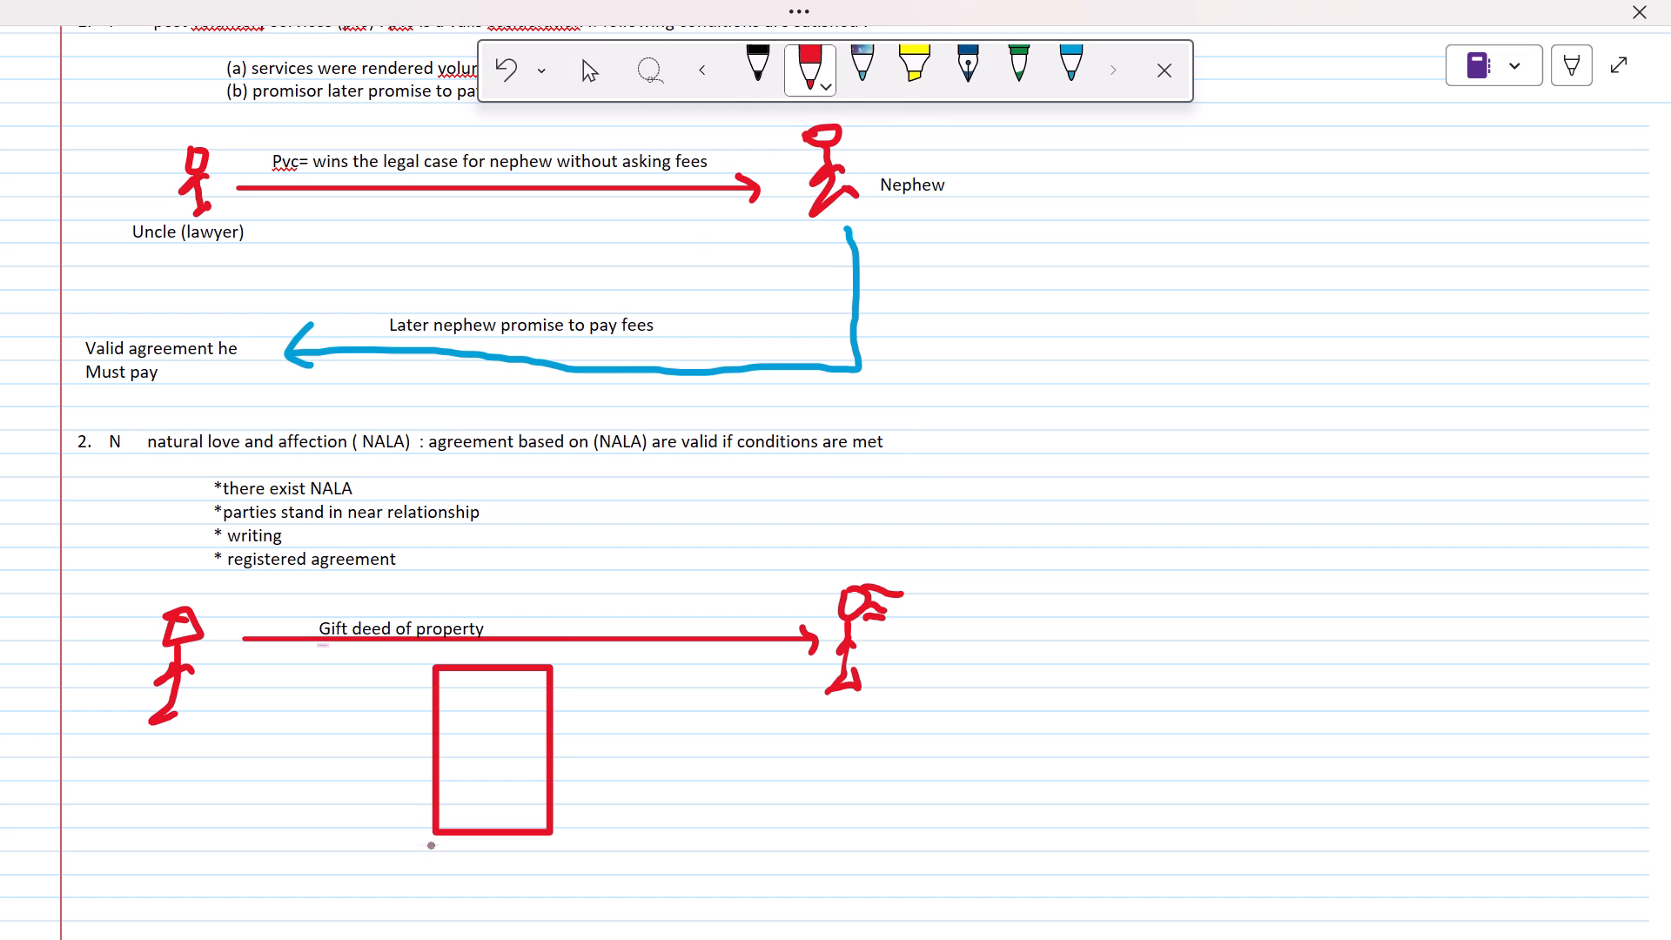
left_click(456, 688)
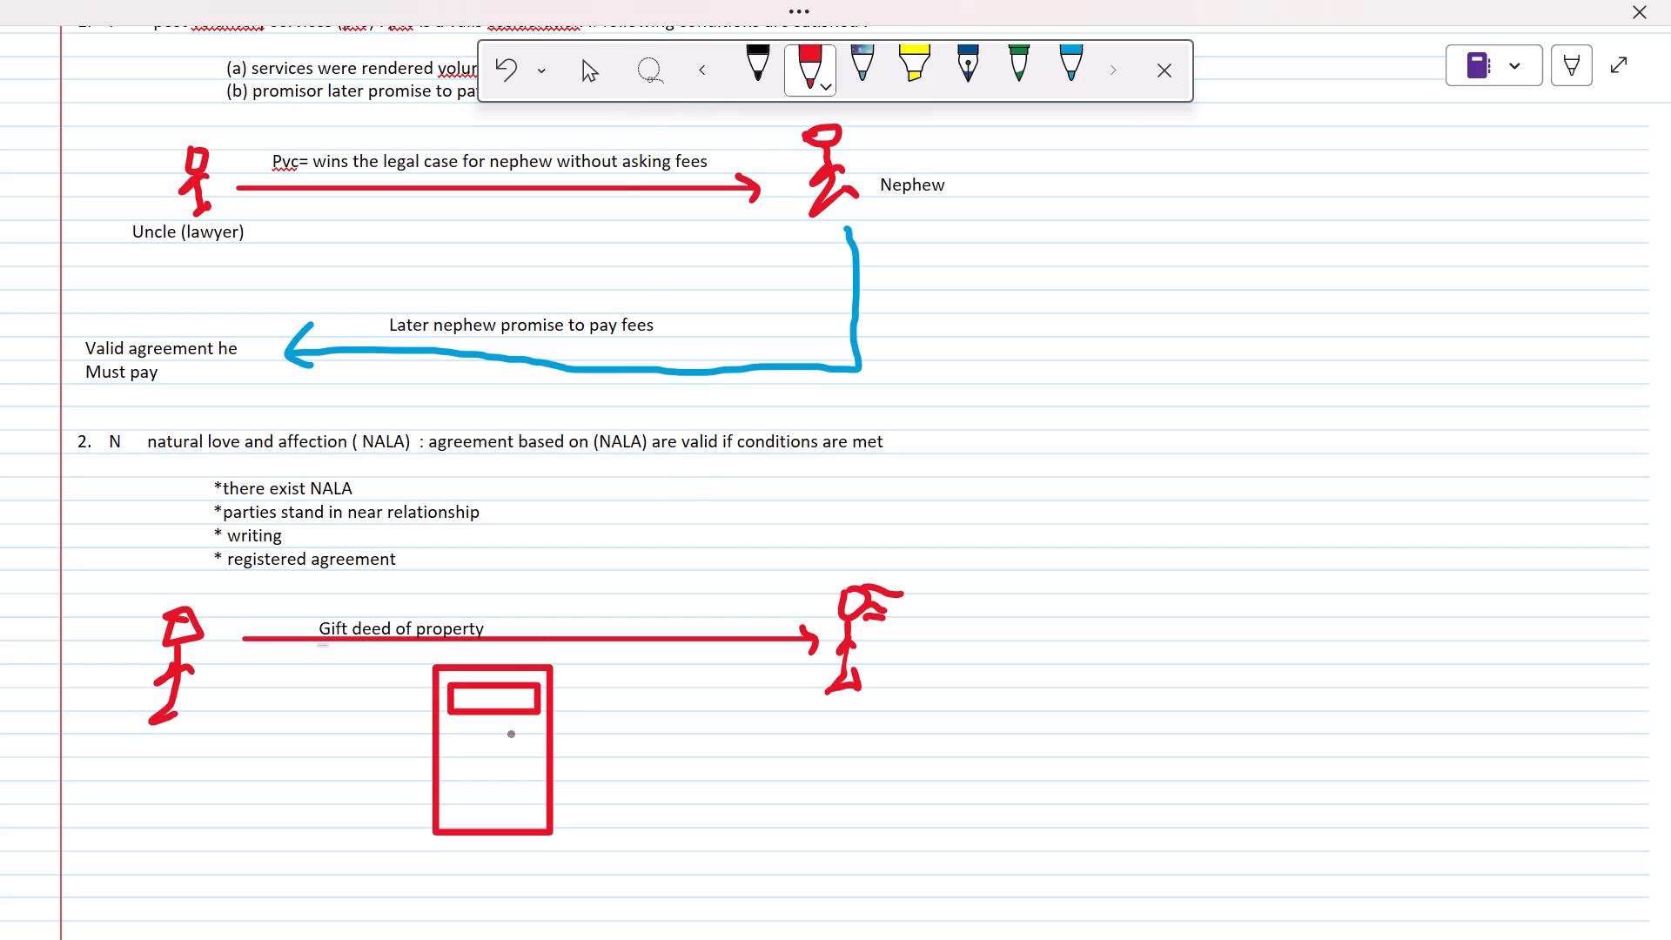
left_click_drag(458, 729, 468, 743)
left_click_drag(468, 743, 525, 796)
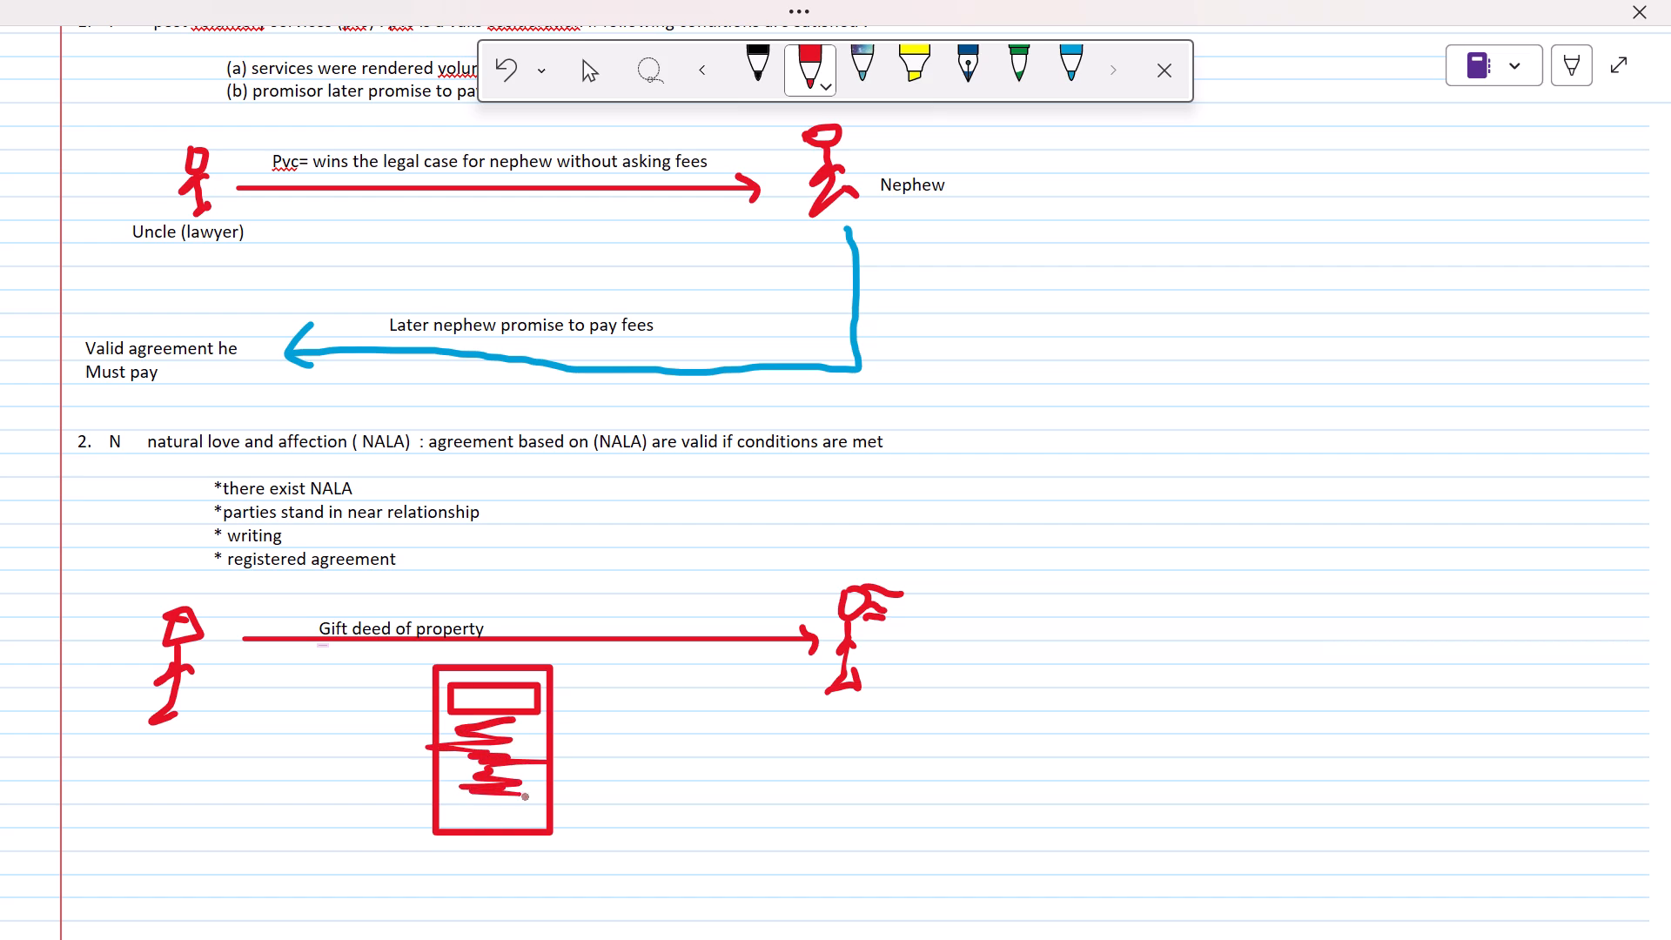
left_click_drag(525, 796, 521, 797)
Add the text "STAMP" inside the small header box of the drawn document.
left_click_drag(574, 87, 574, 96)
left_click(469, 691)
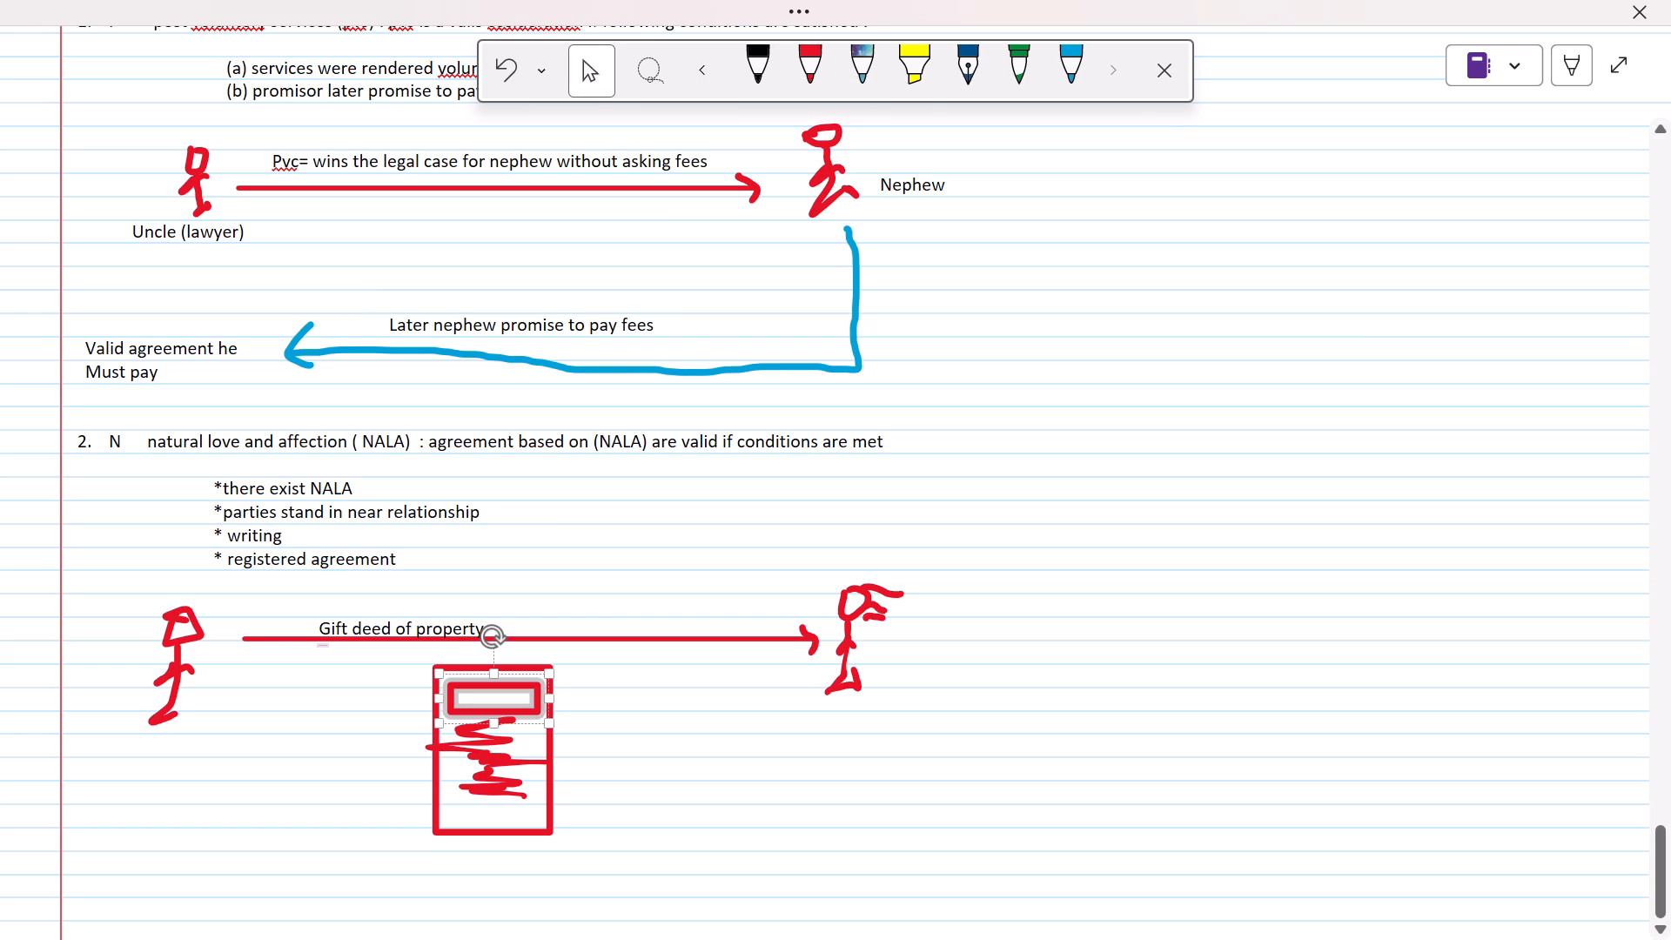
left_click(836, 796)
right_click(462, 693)
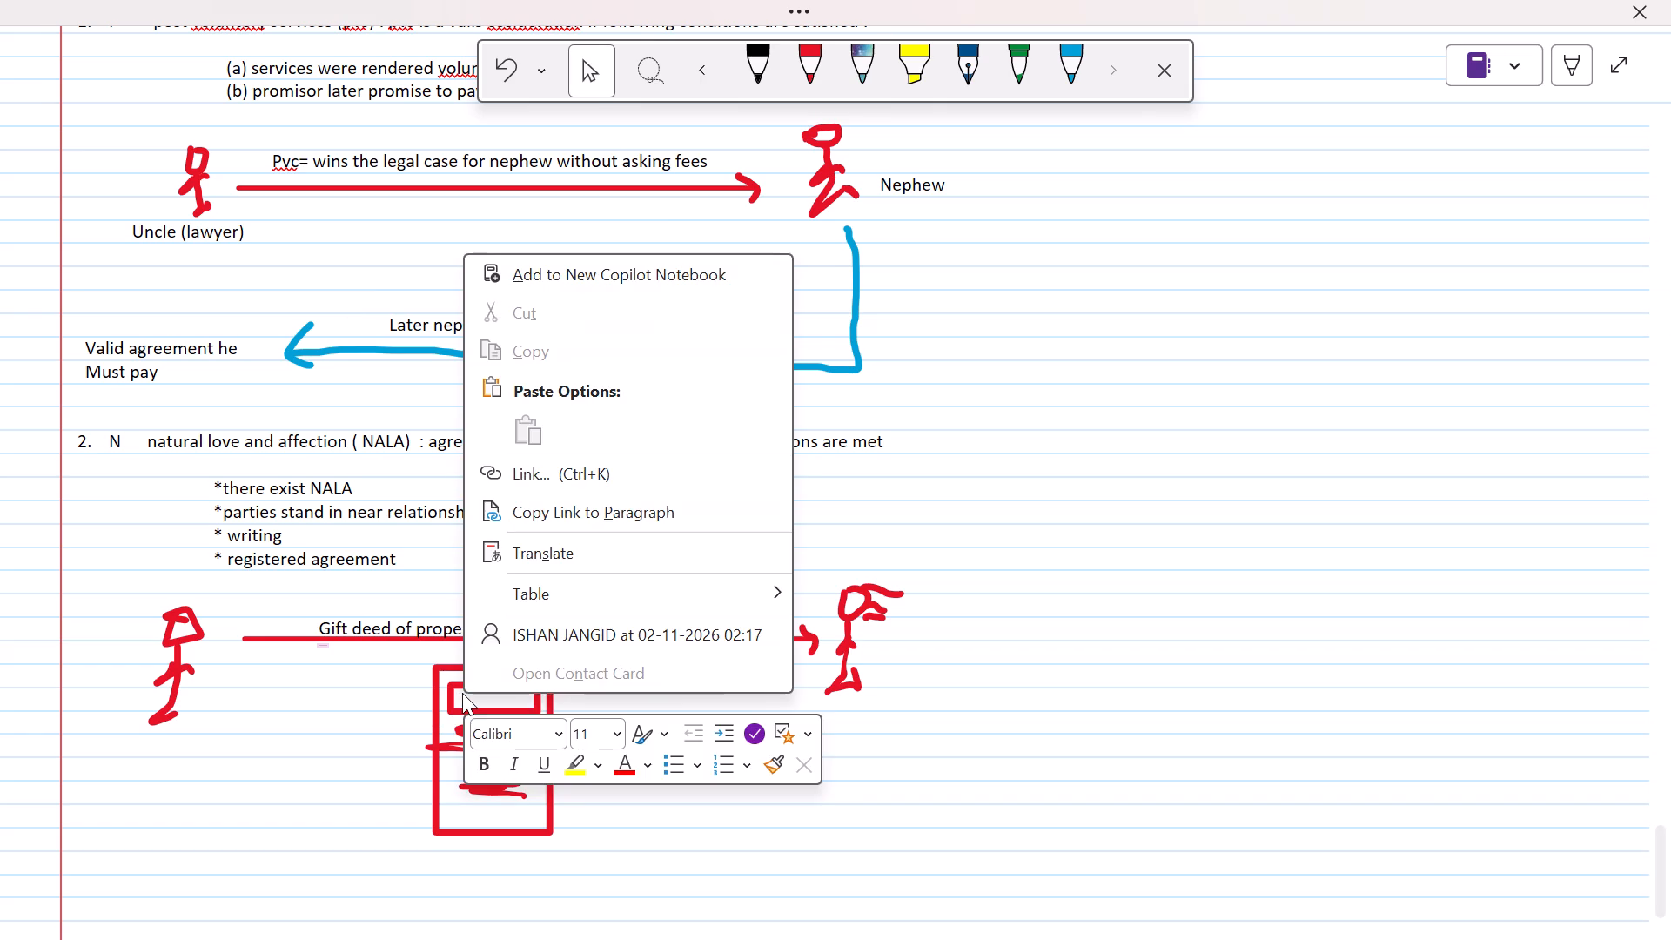
left_click(874, 709)
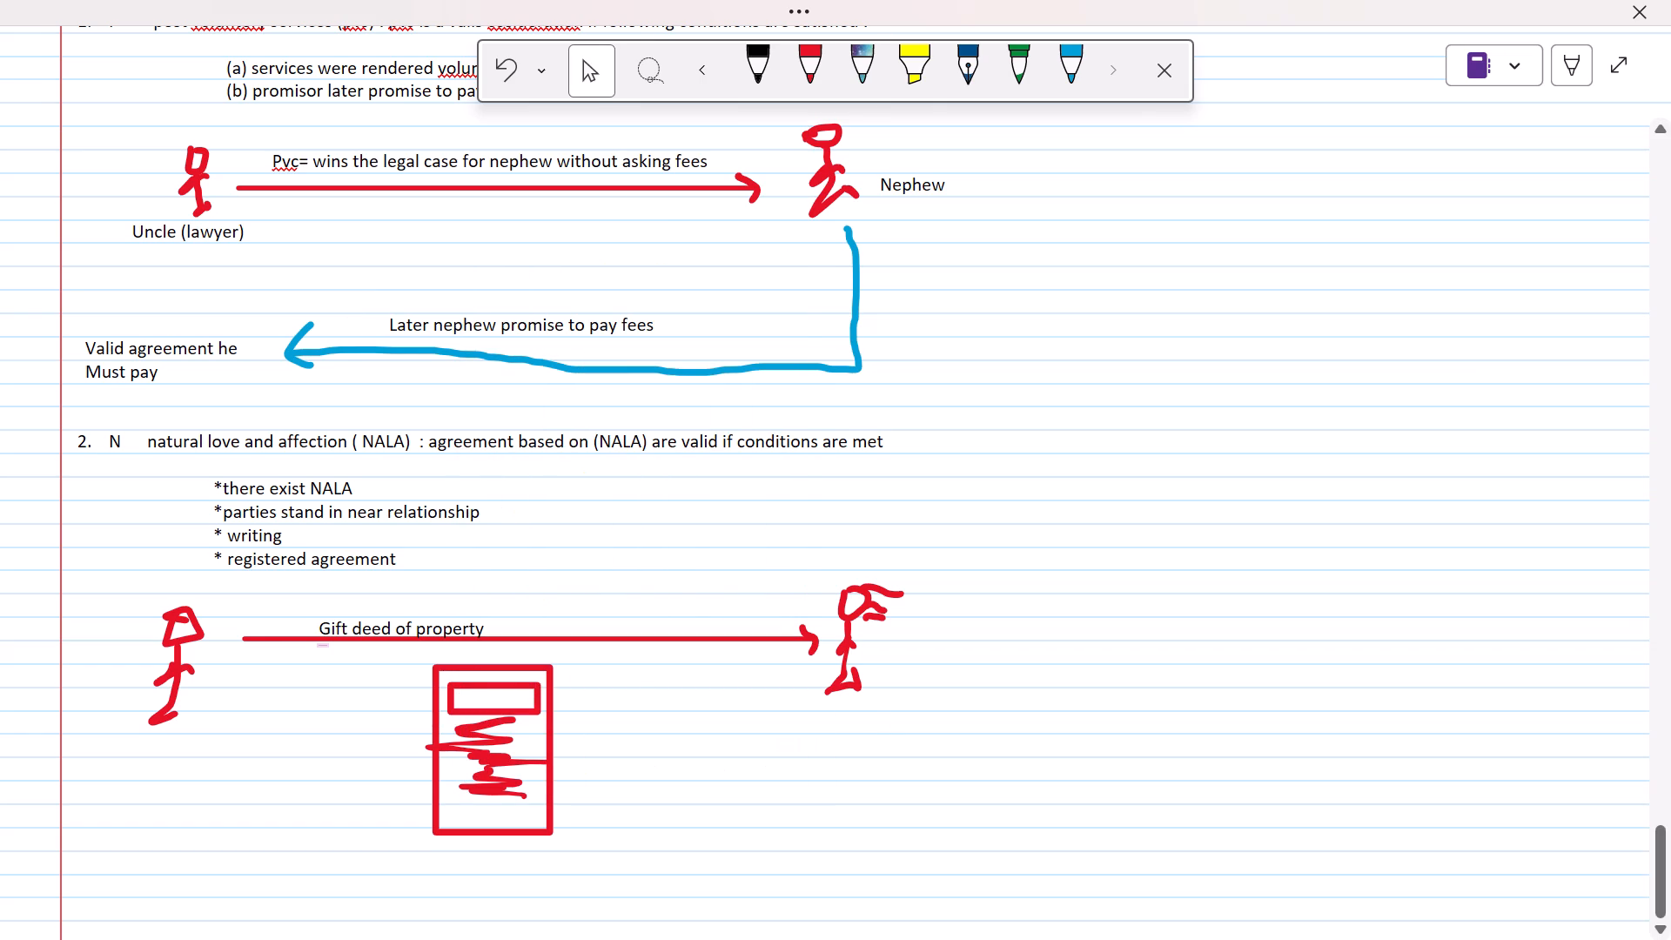
type("STAN")
key("BackSpace")
type("MP")
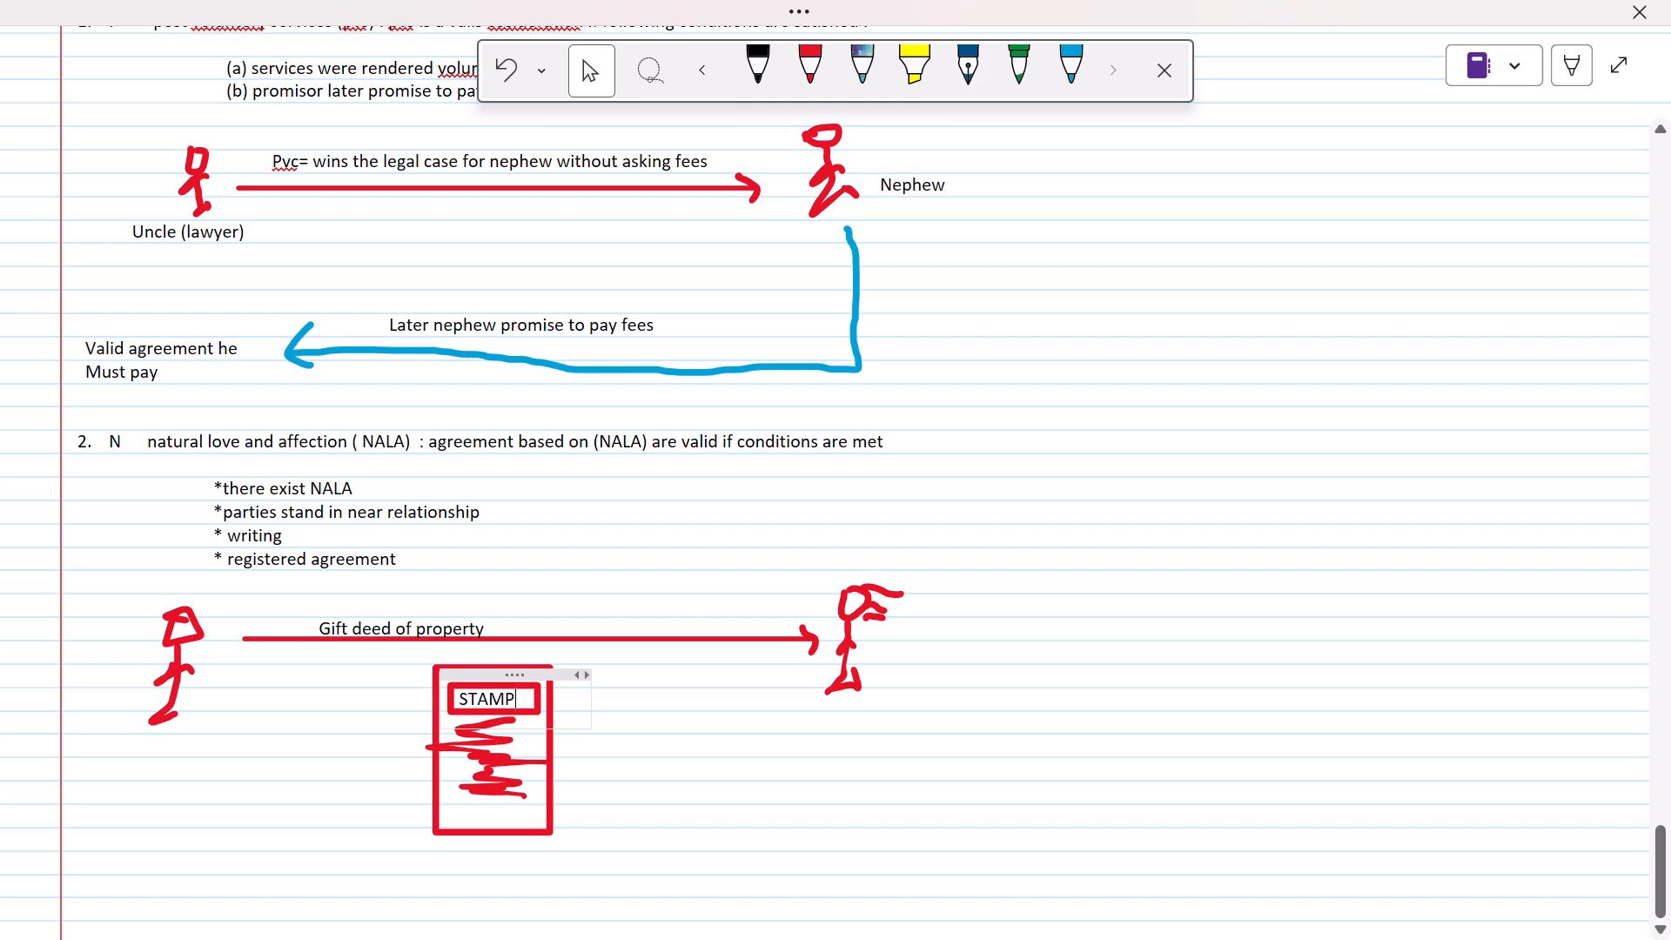
key("space")
Add the text "Valid" beside the lower right corner of the drawn document.
left_click(600, 819)
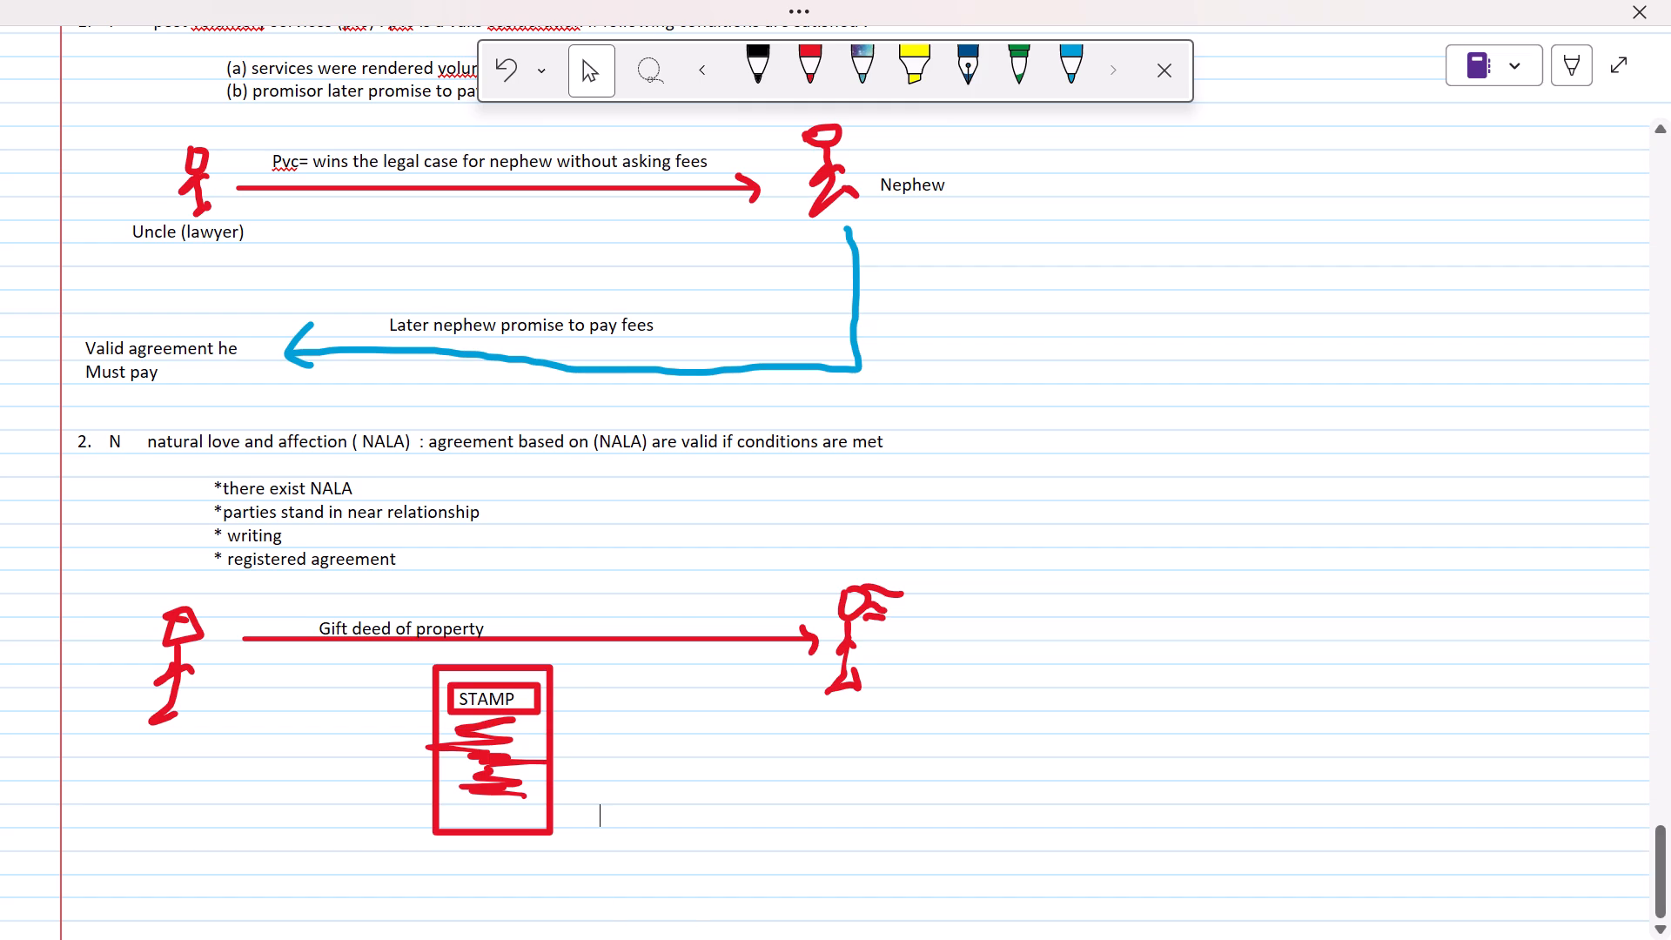
type("valid")
key("space")
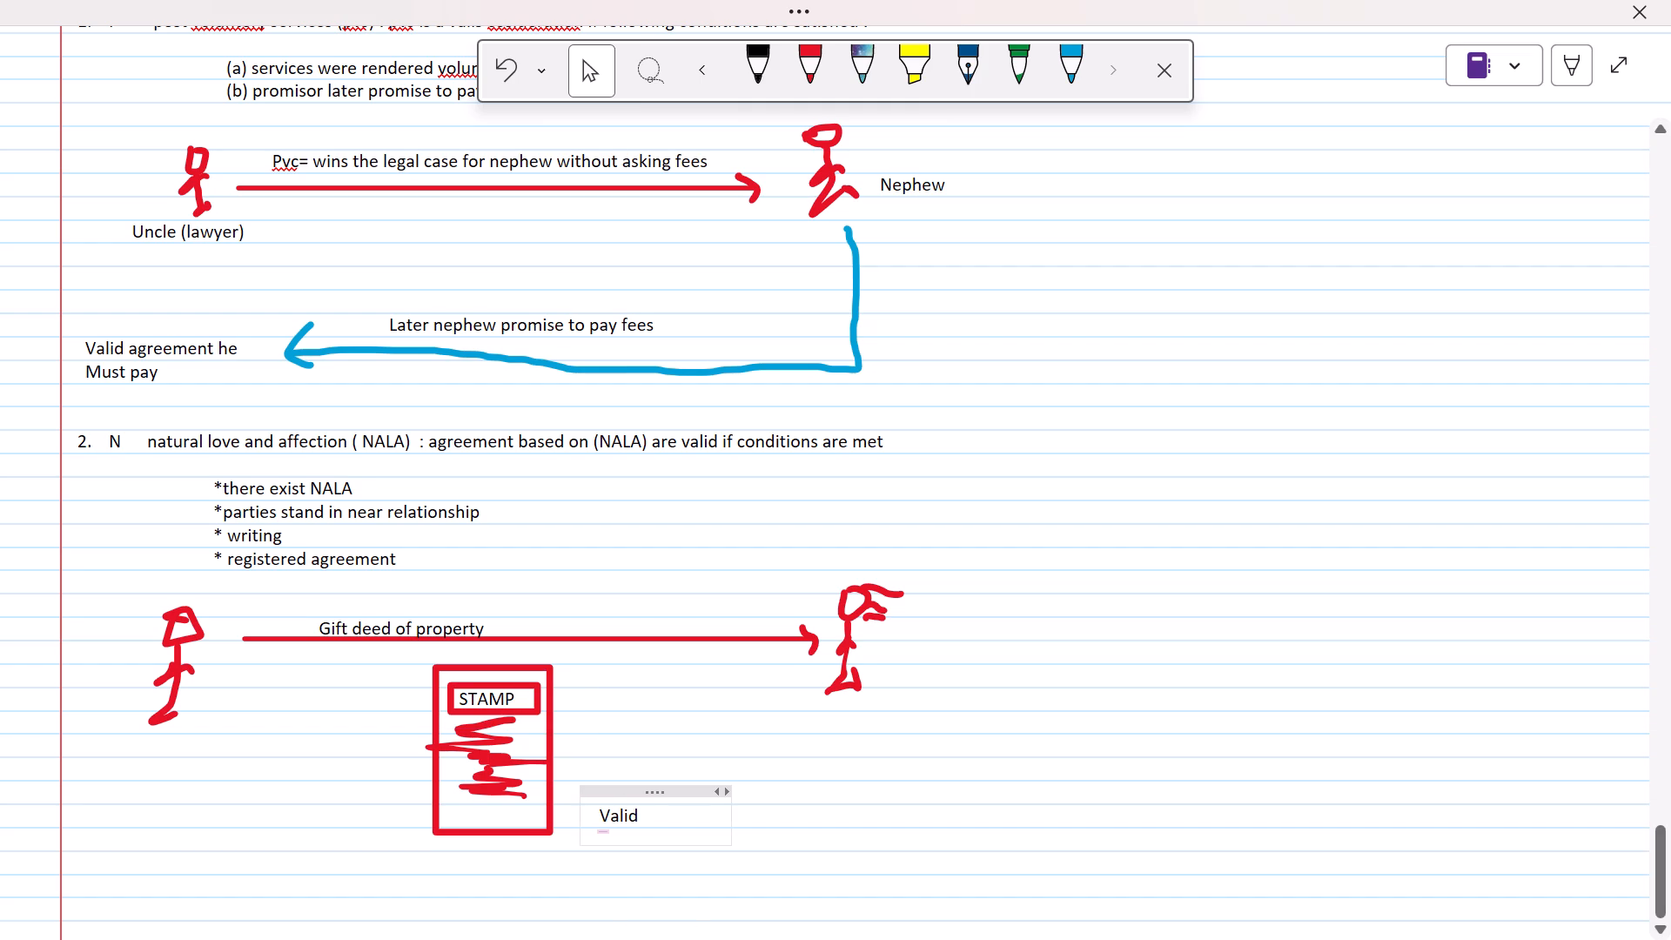
Label the first point 2 stick figure "father" and the one with hair "daughter", placing each label below its figure.
left_click(124, 749)
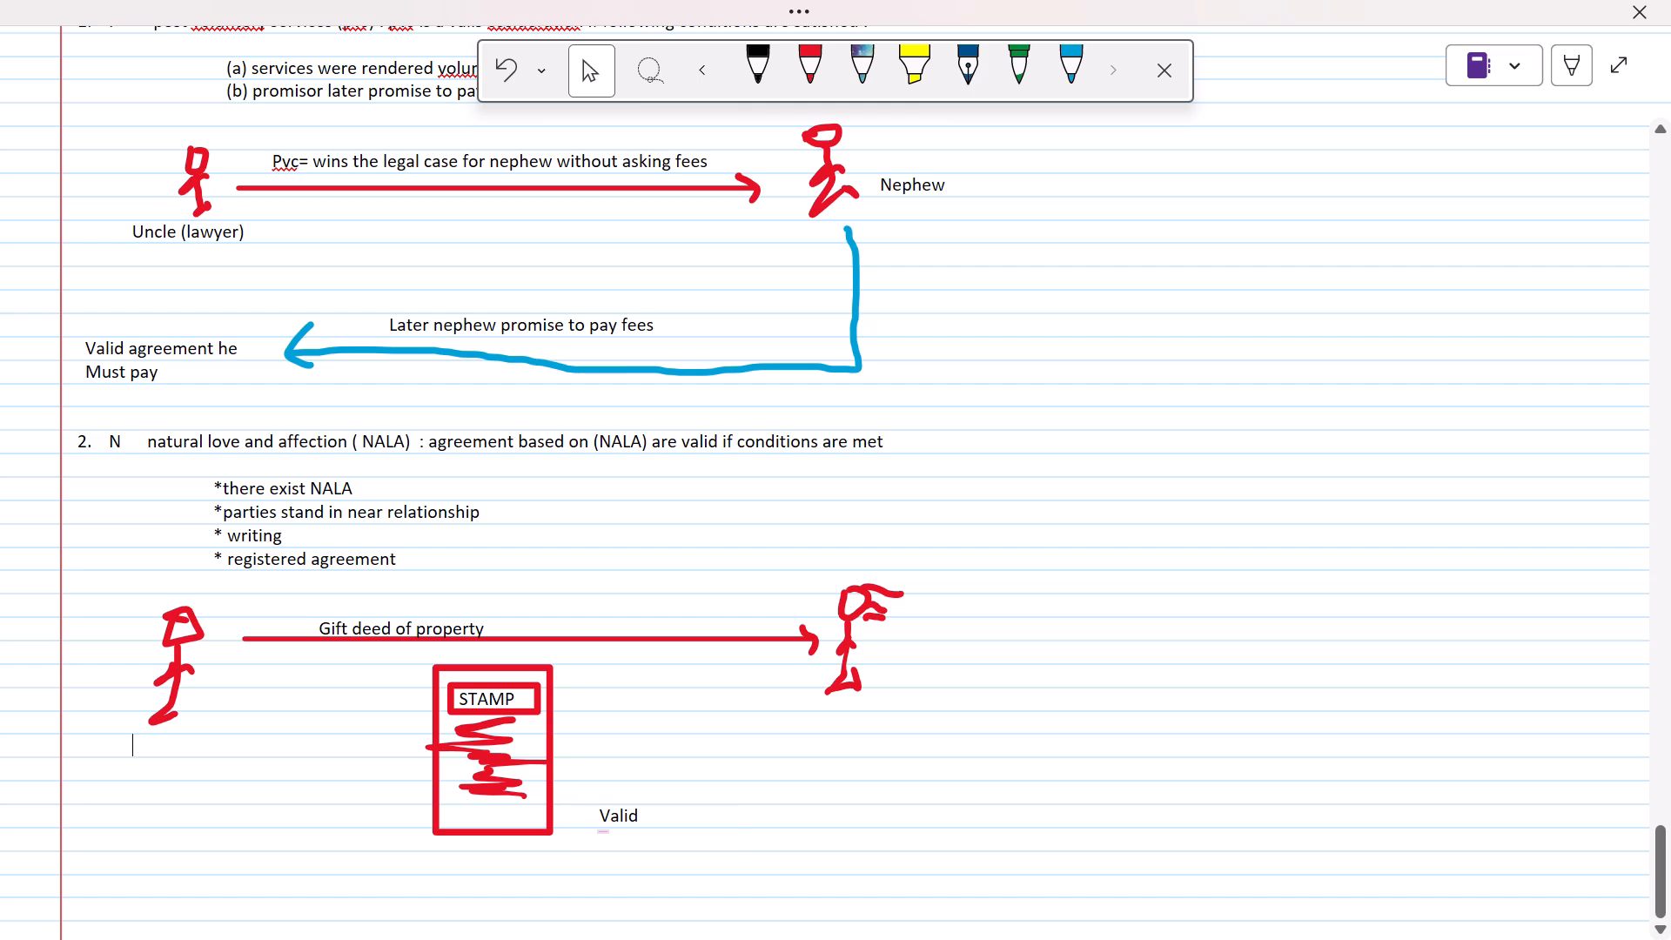
type("father")
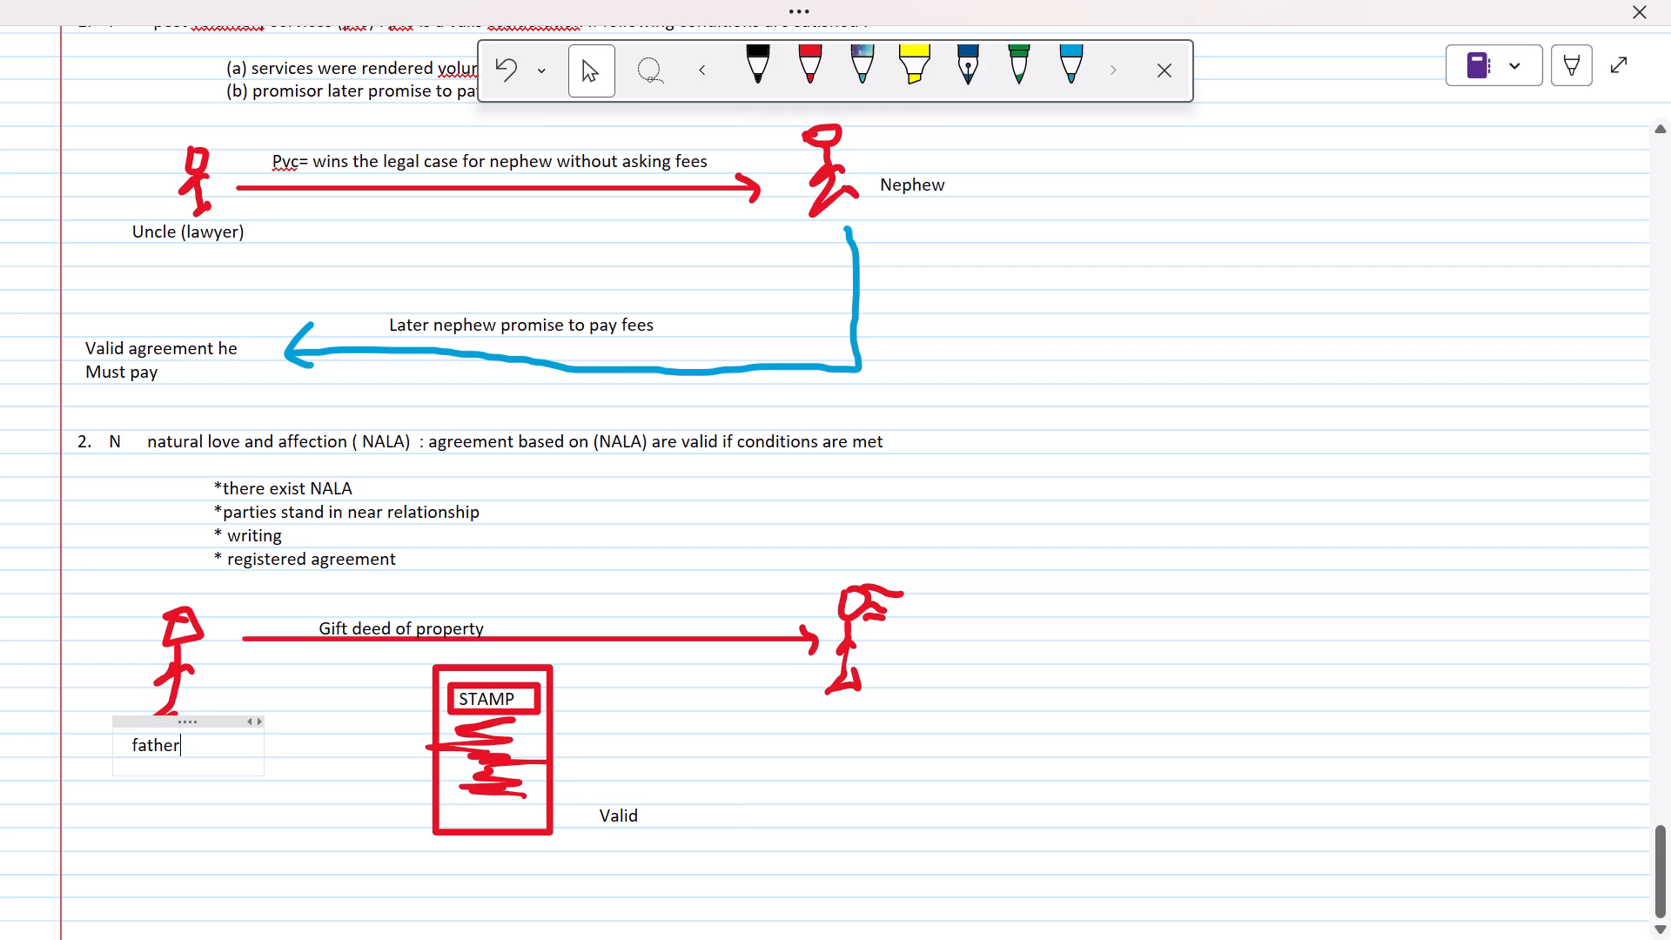
left_click(801, 726)
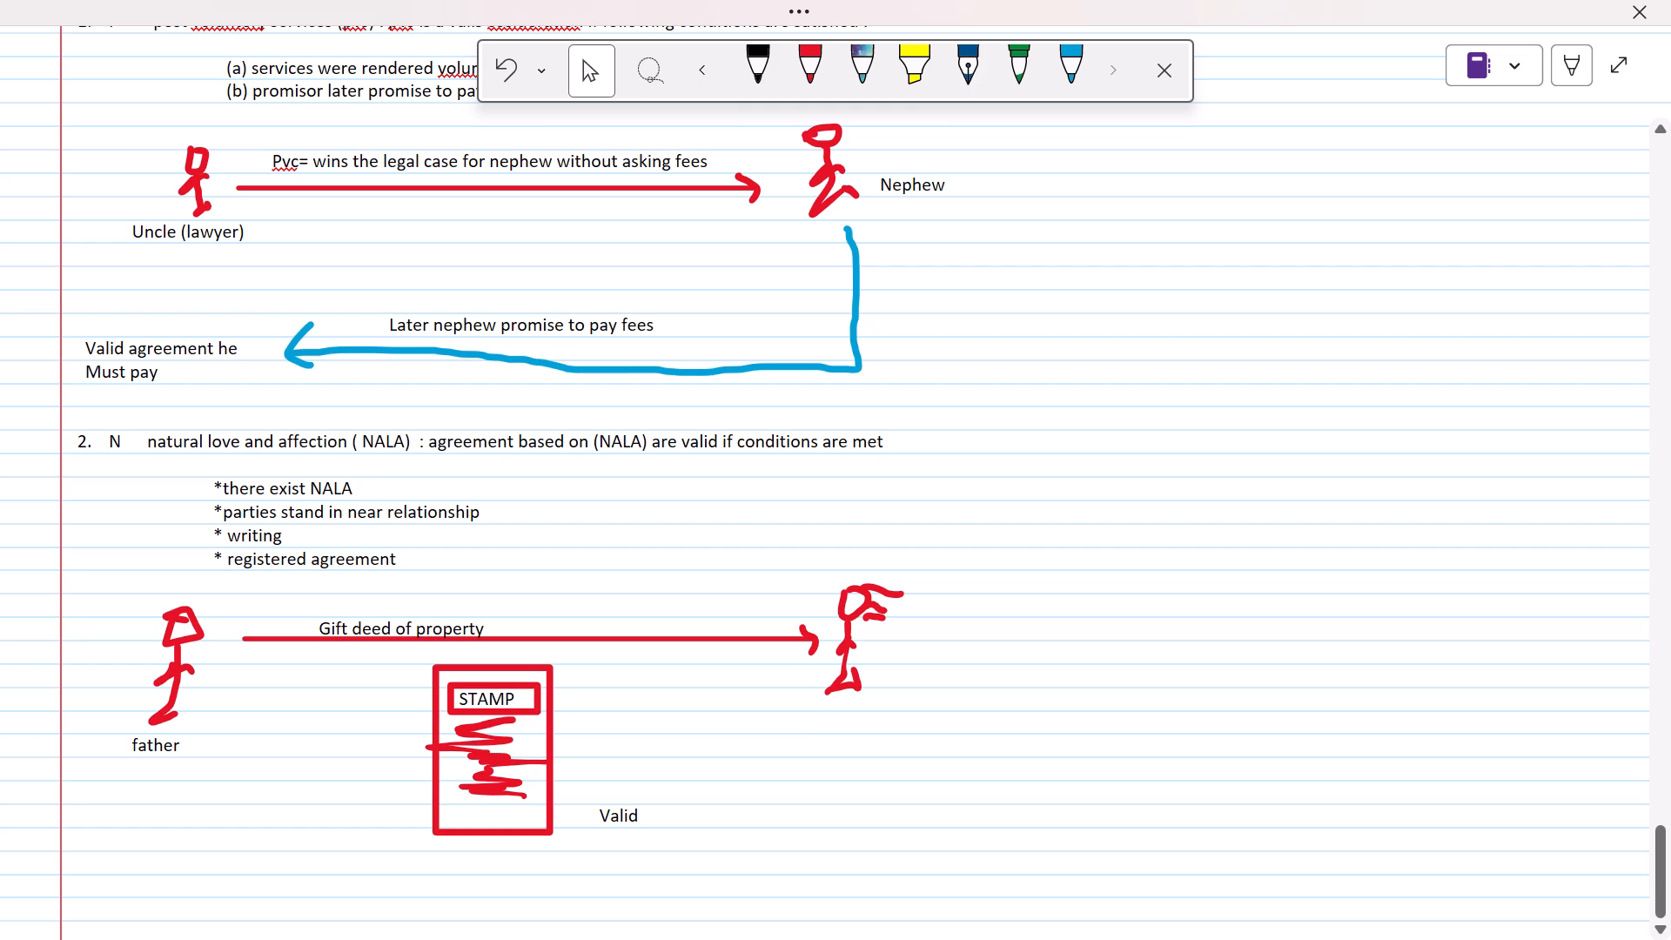
type("daughter")
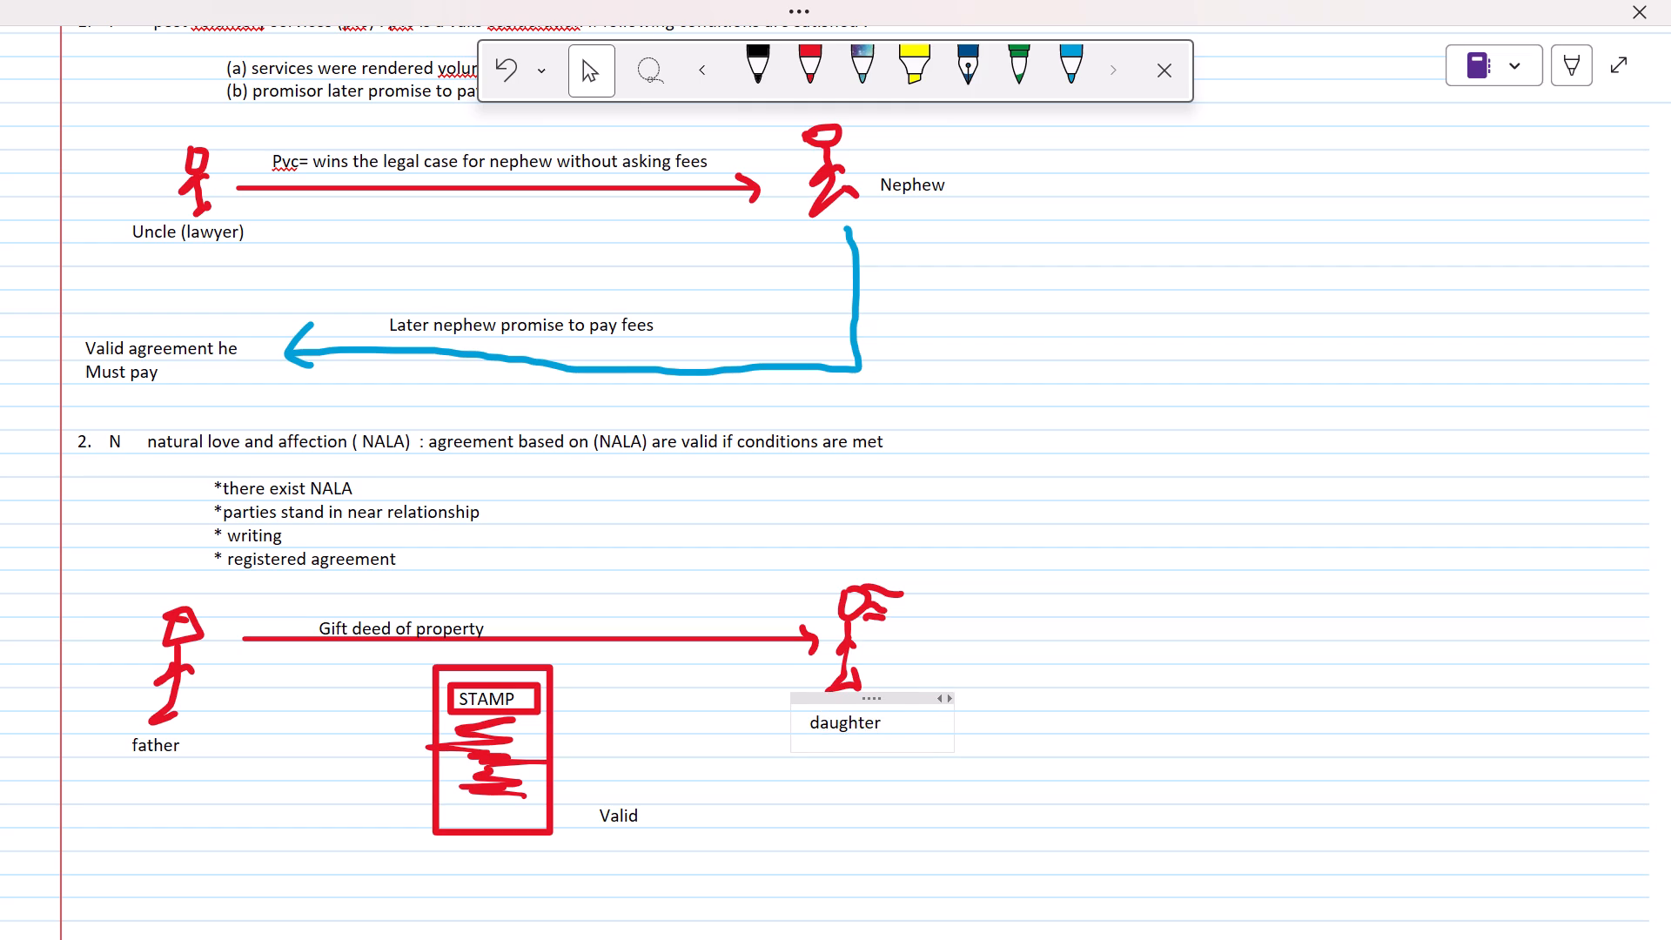
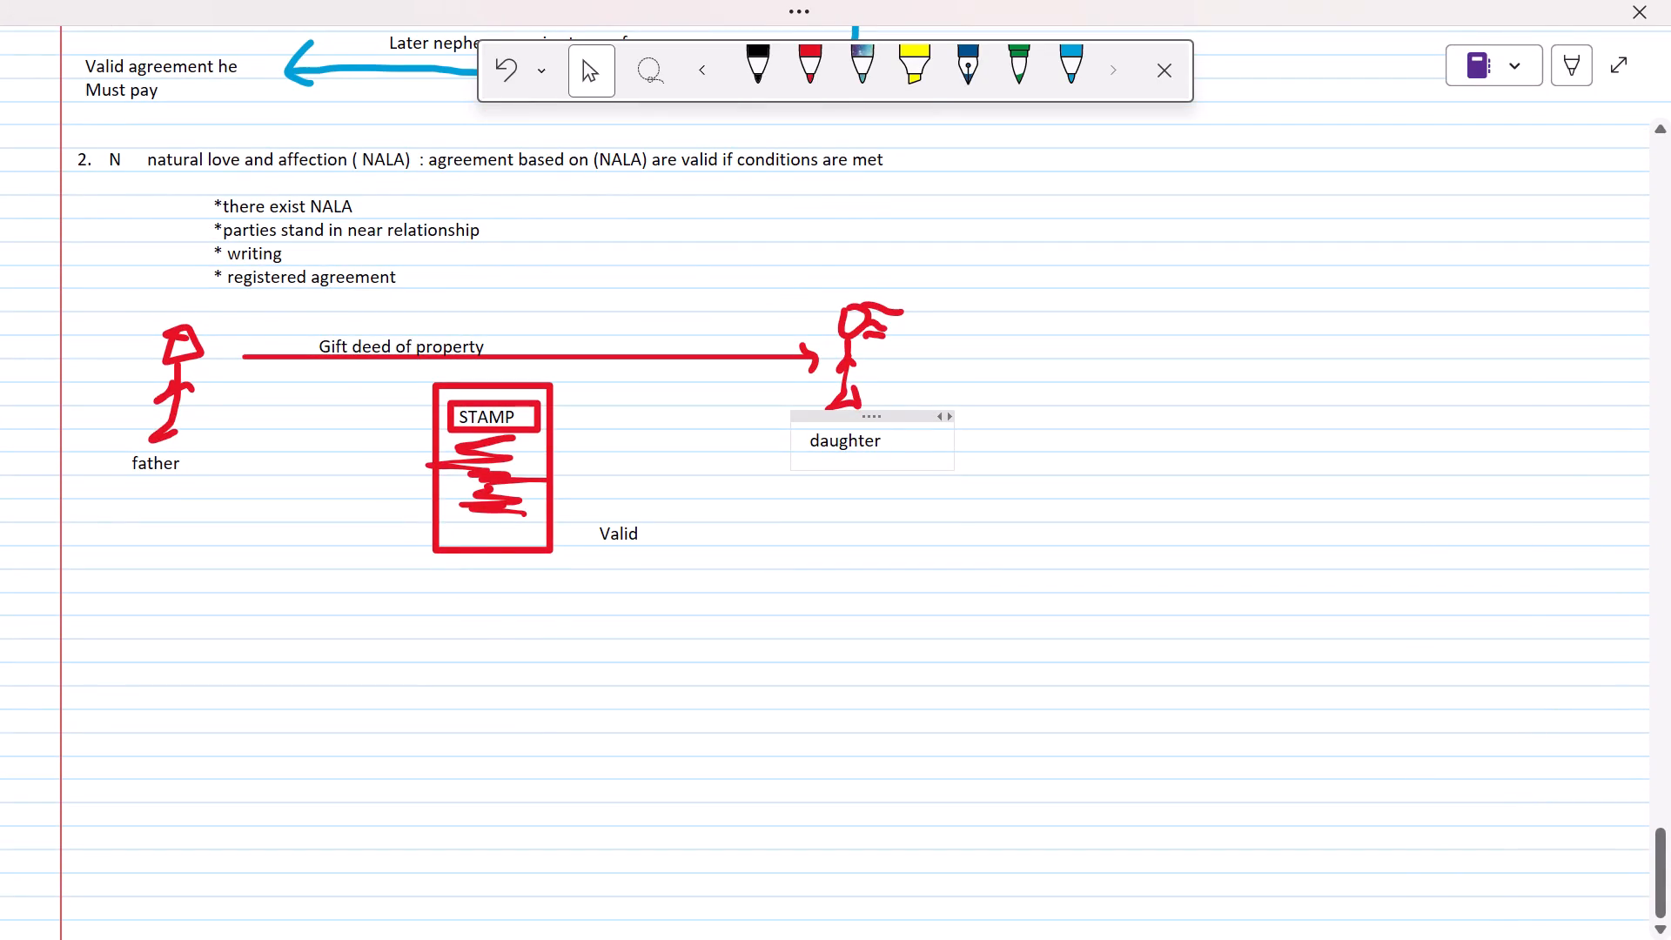
Start point 3 below the gift deed diagram with the letter T and the heading "time barred debt :".
left_click(71, 625)
type("3.")
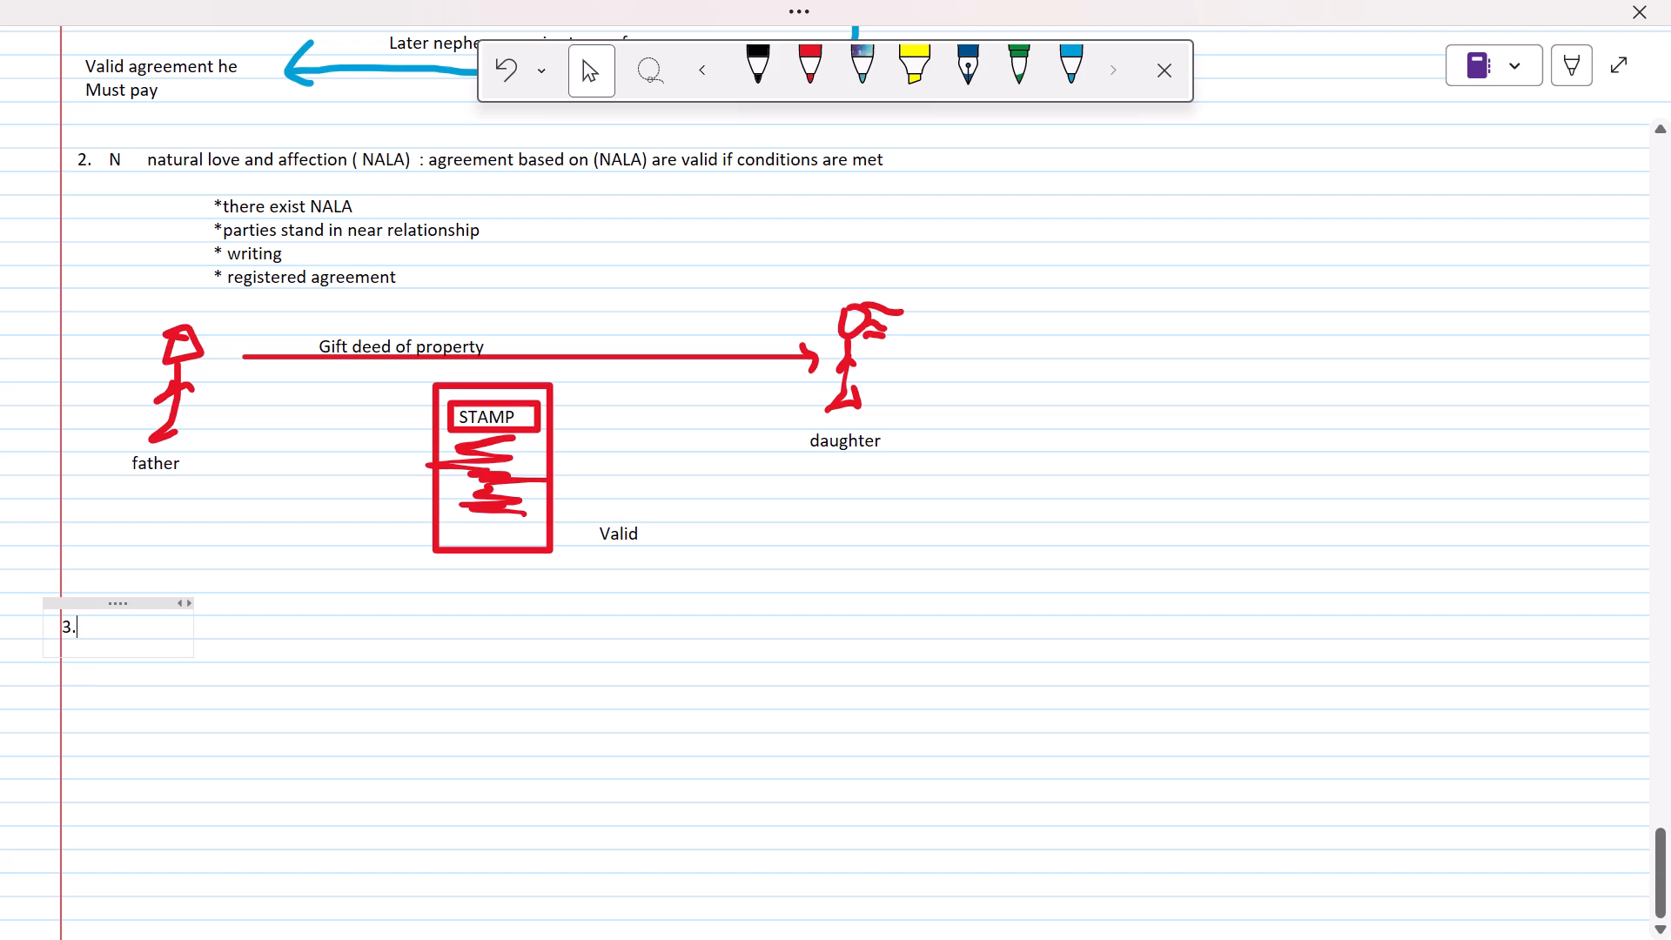
key("space")
type("t")
key("space")
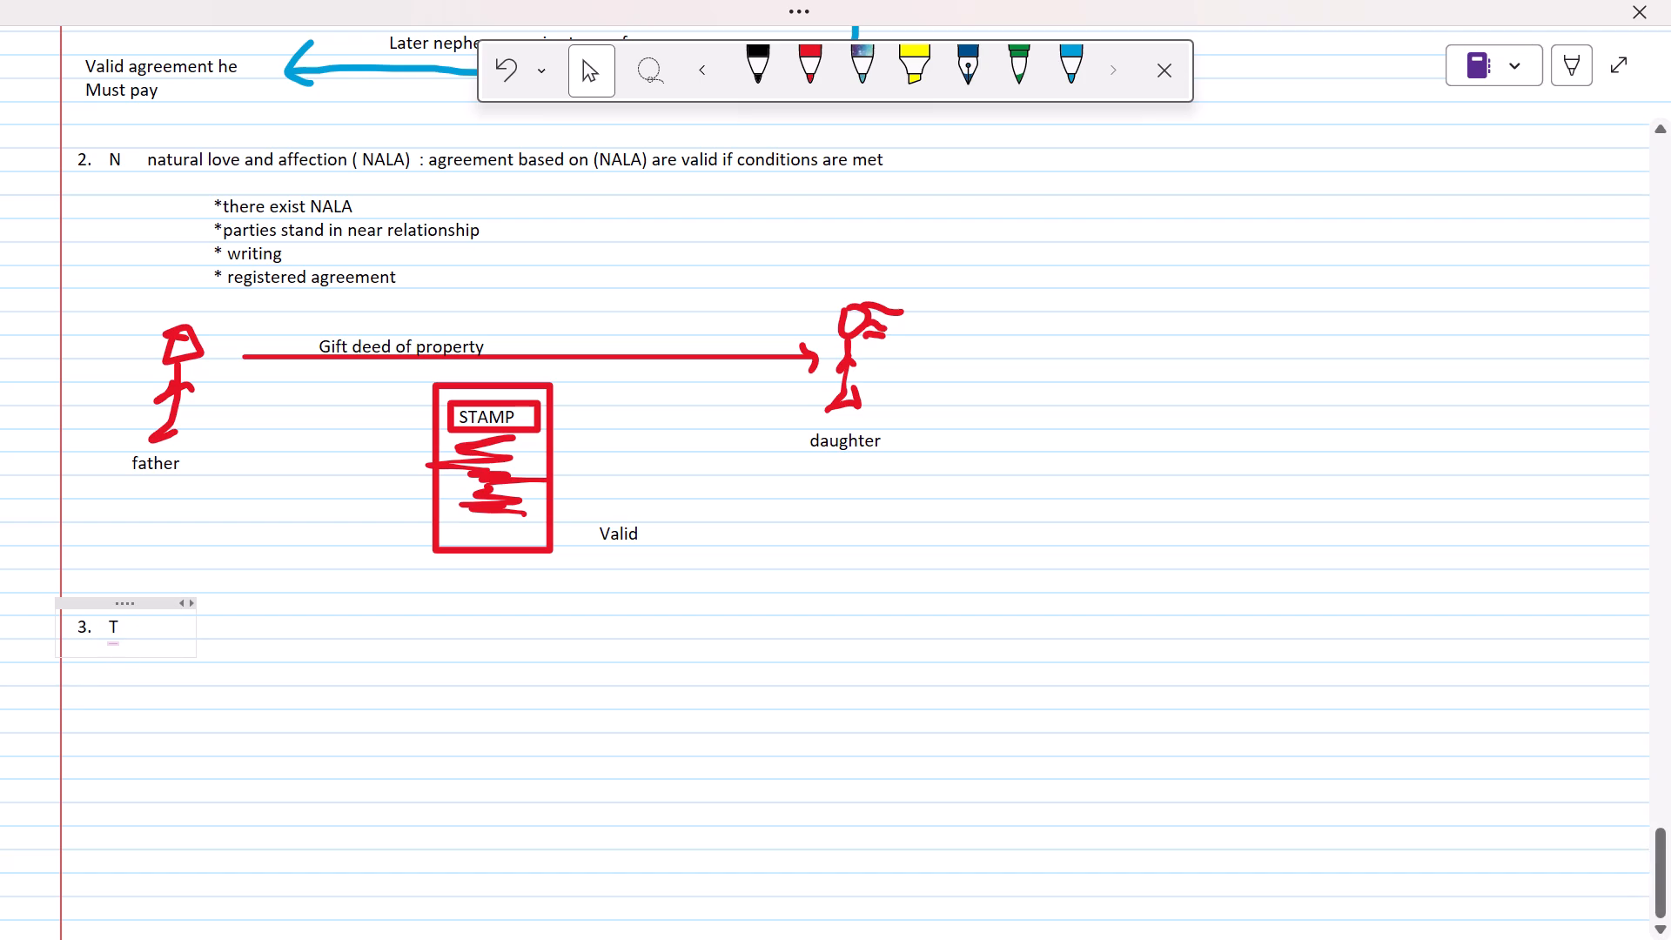
key("space")
key("space")
key("space")
key("space")
key("space")
key("space")
type("time")
key("space")
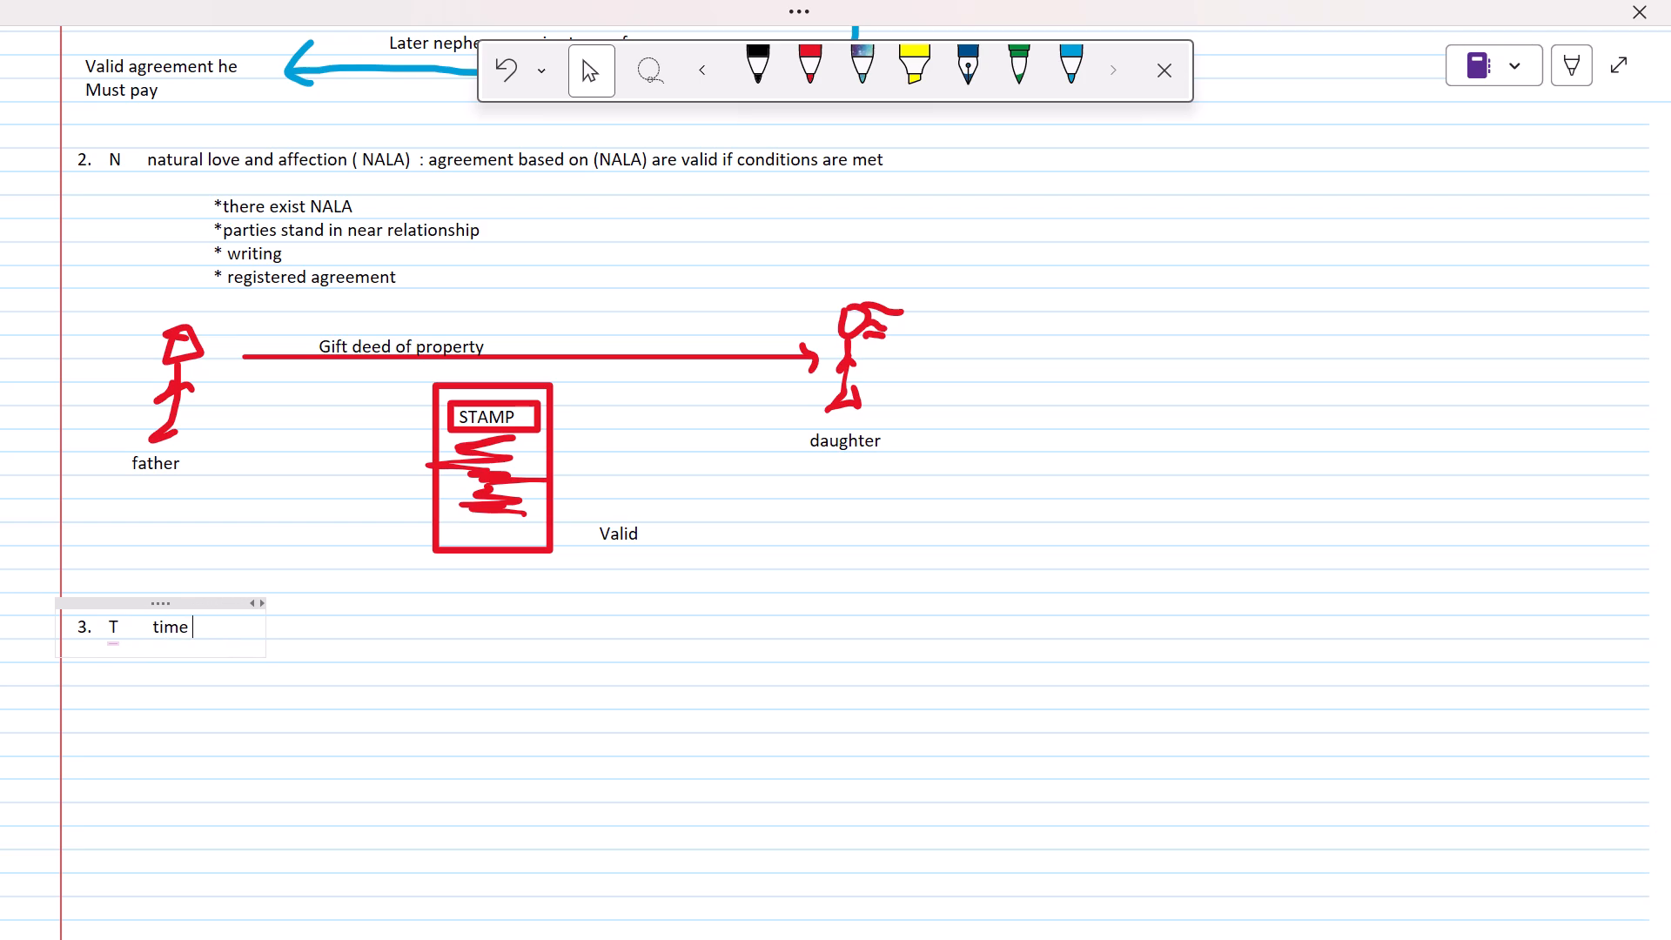
type("barred de")
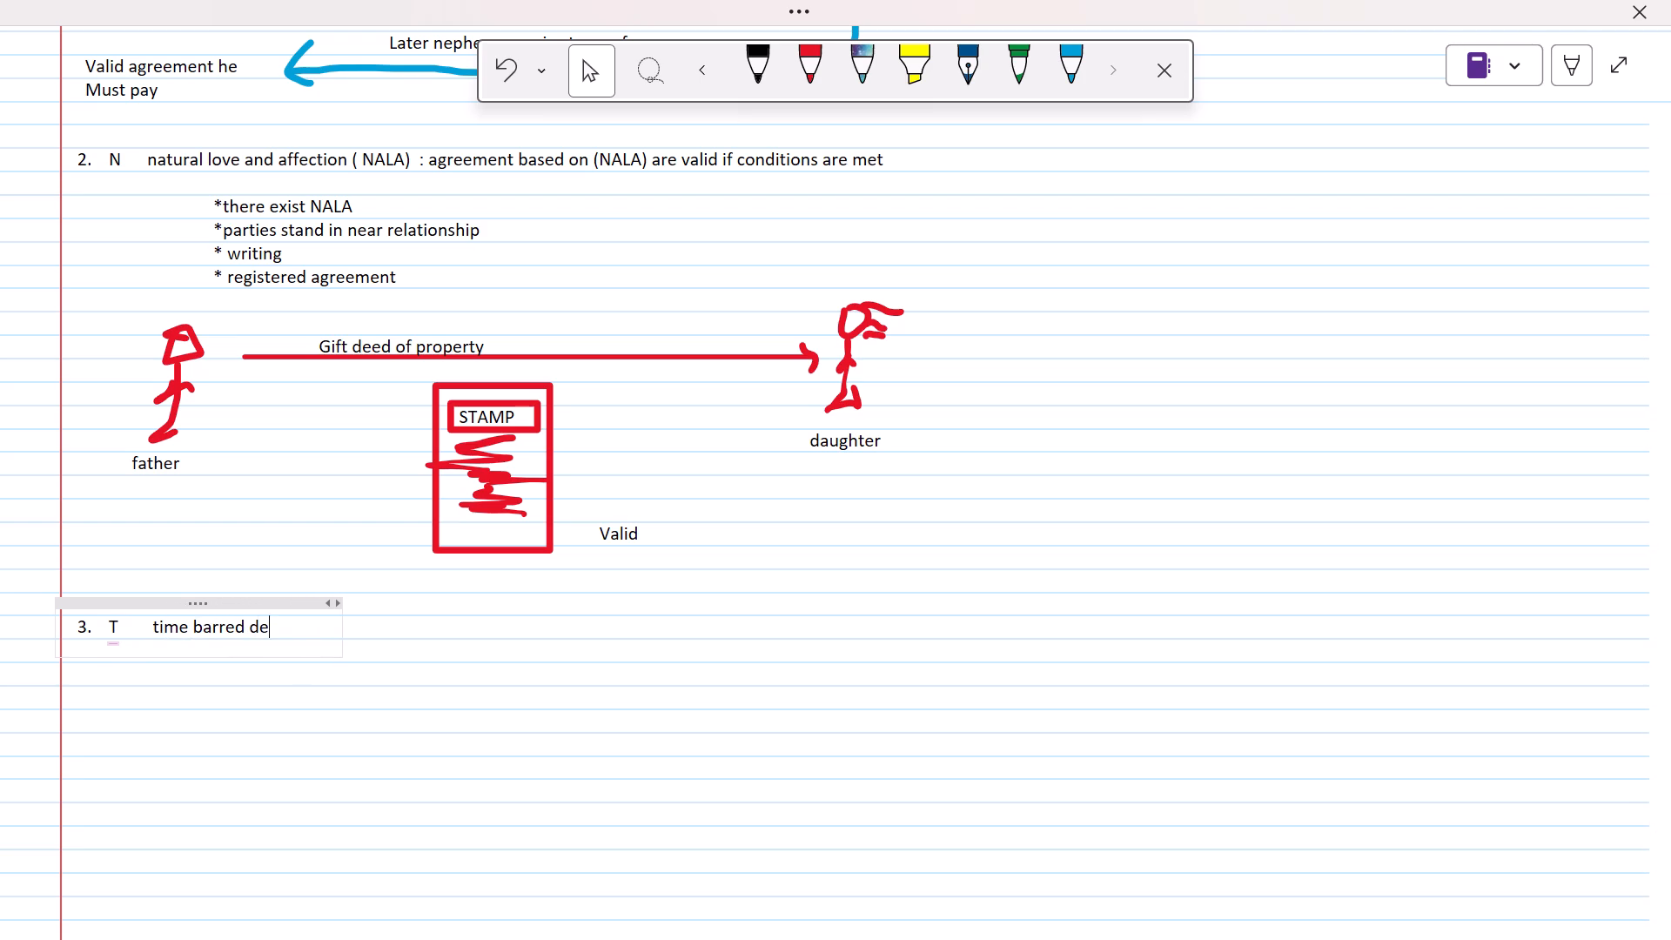
type("bt")
key("space")
type(":")
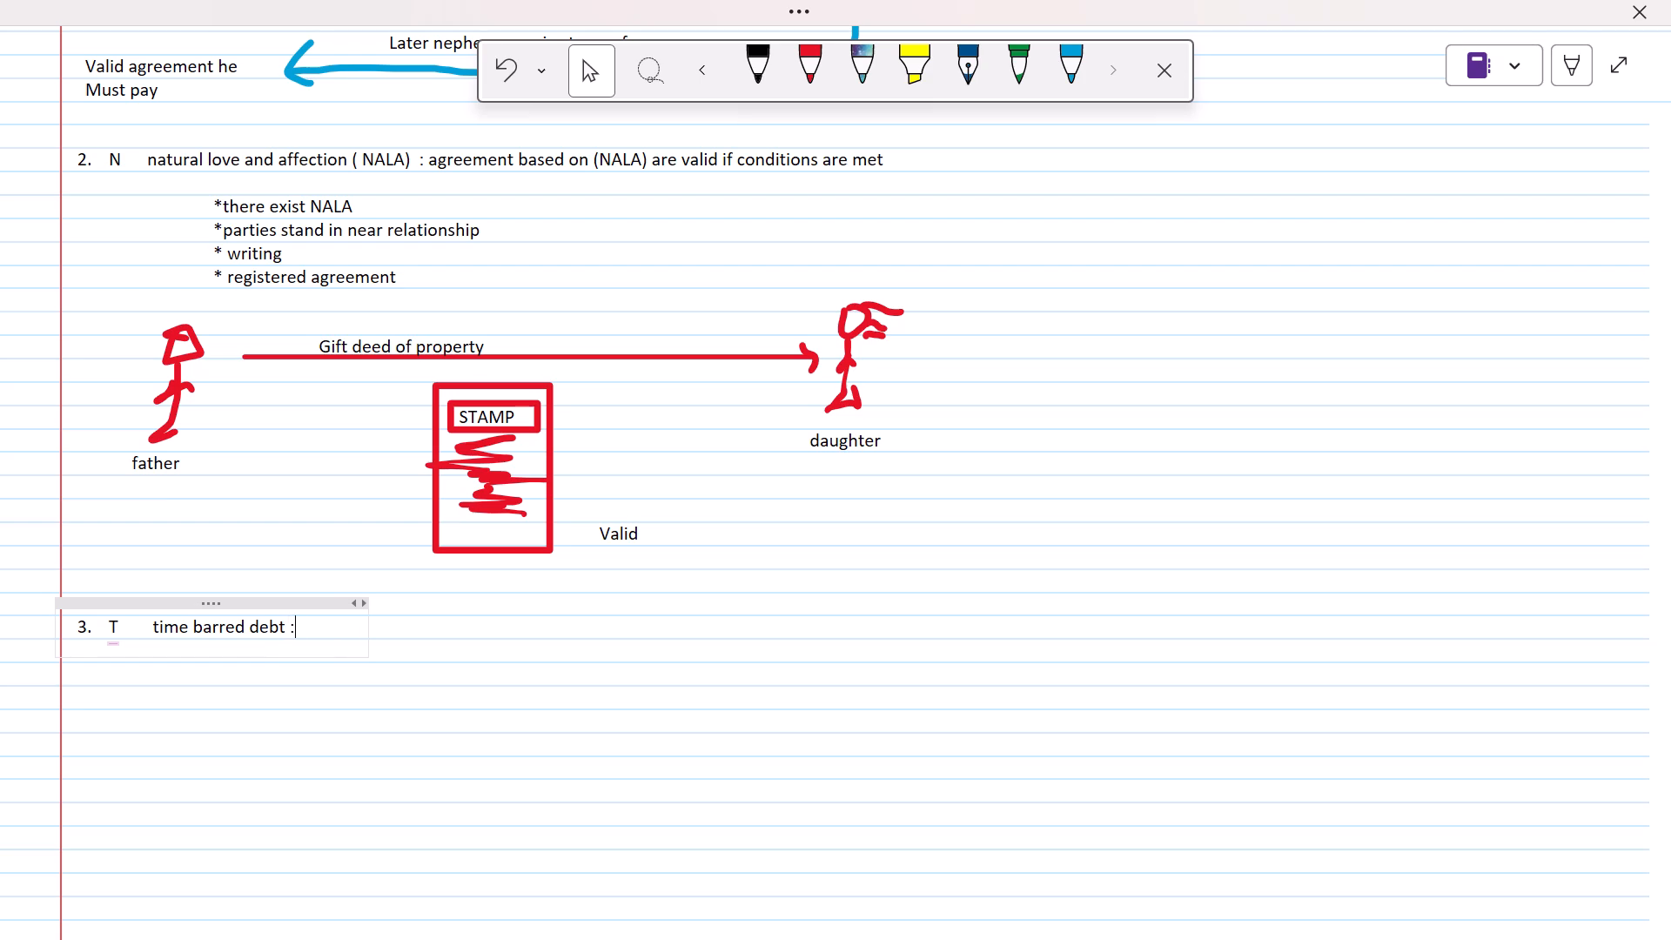
key("space")
Begin the point 3 explanation after the heading with "in case of a time bared debt i.e ,".
type("in ca")
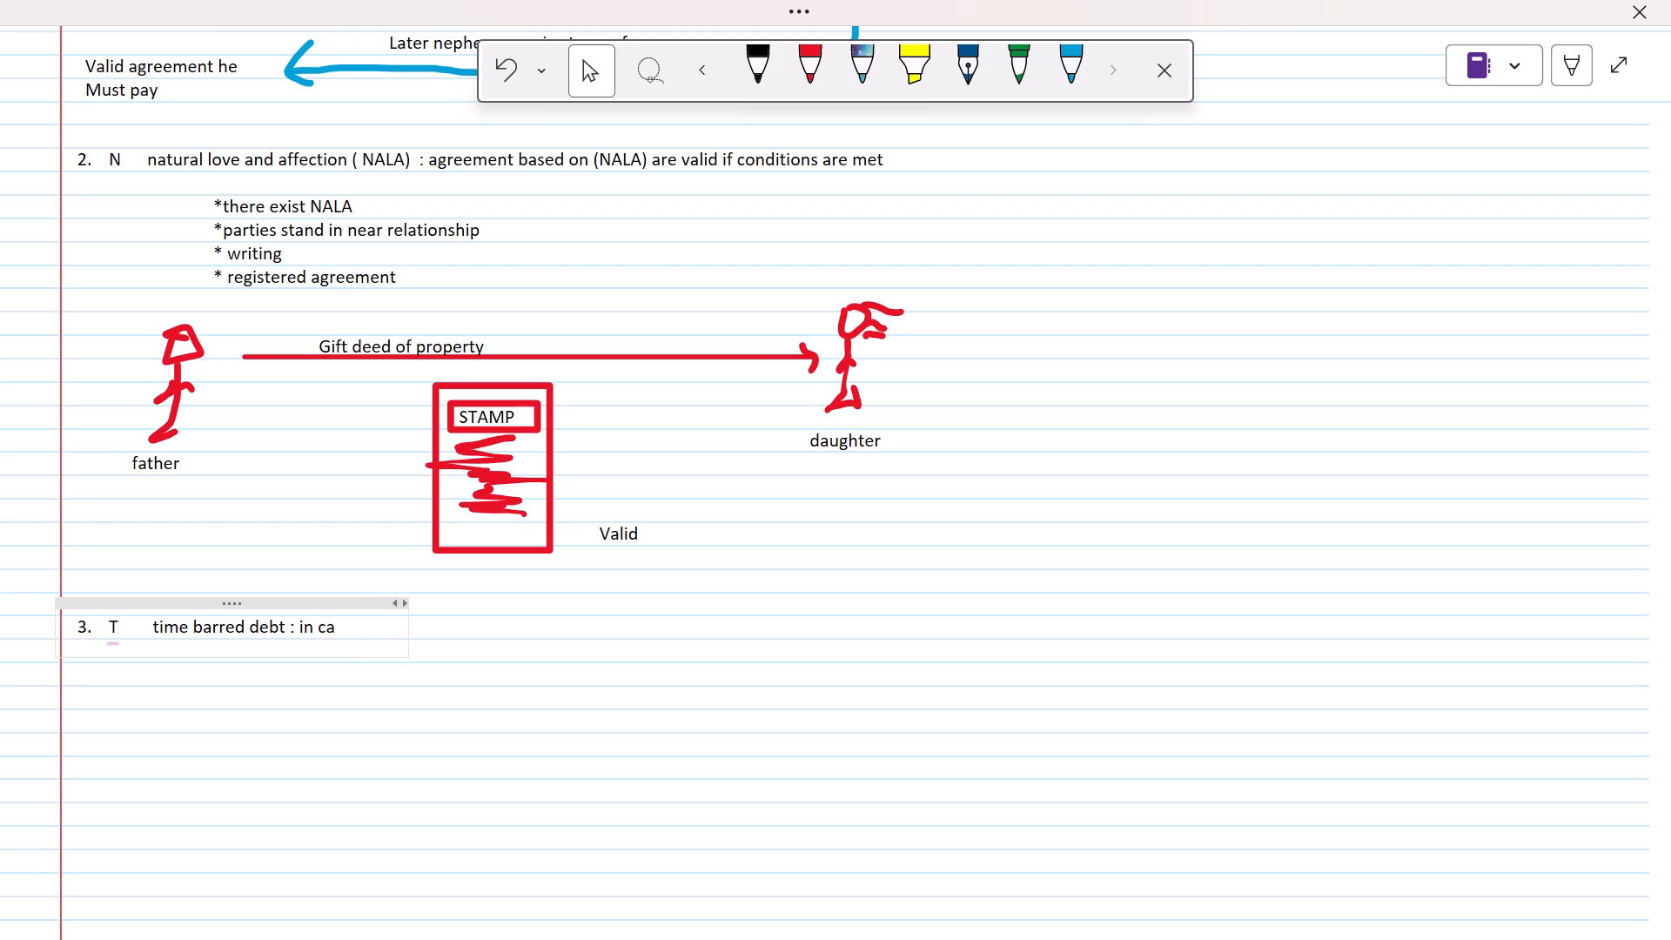
type("se")
key("space")
type("of")
key("space")
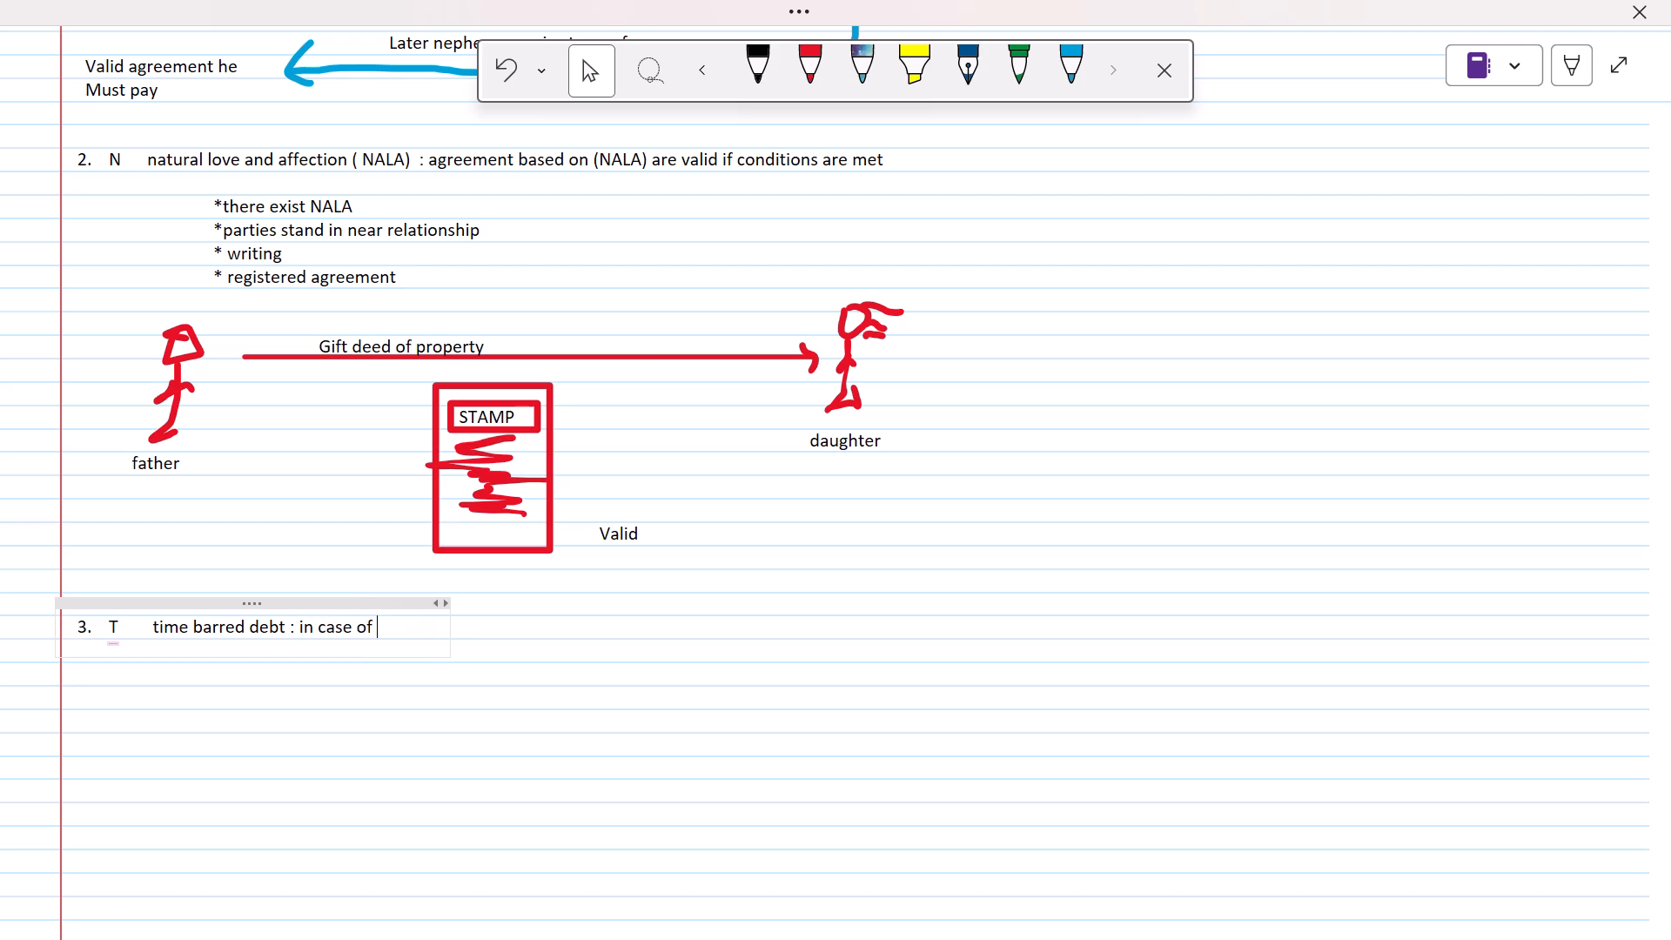
type("a time")
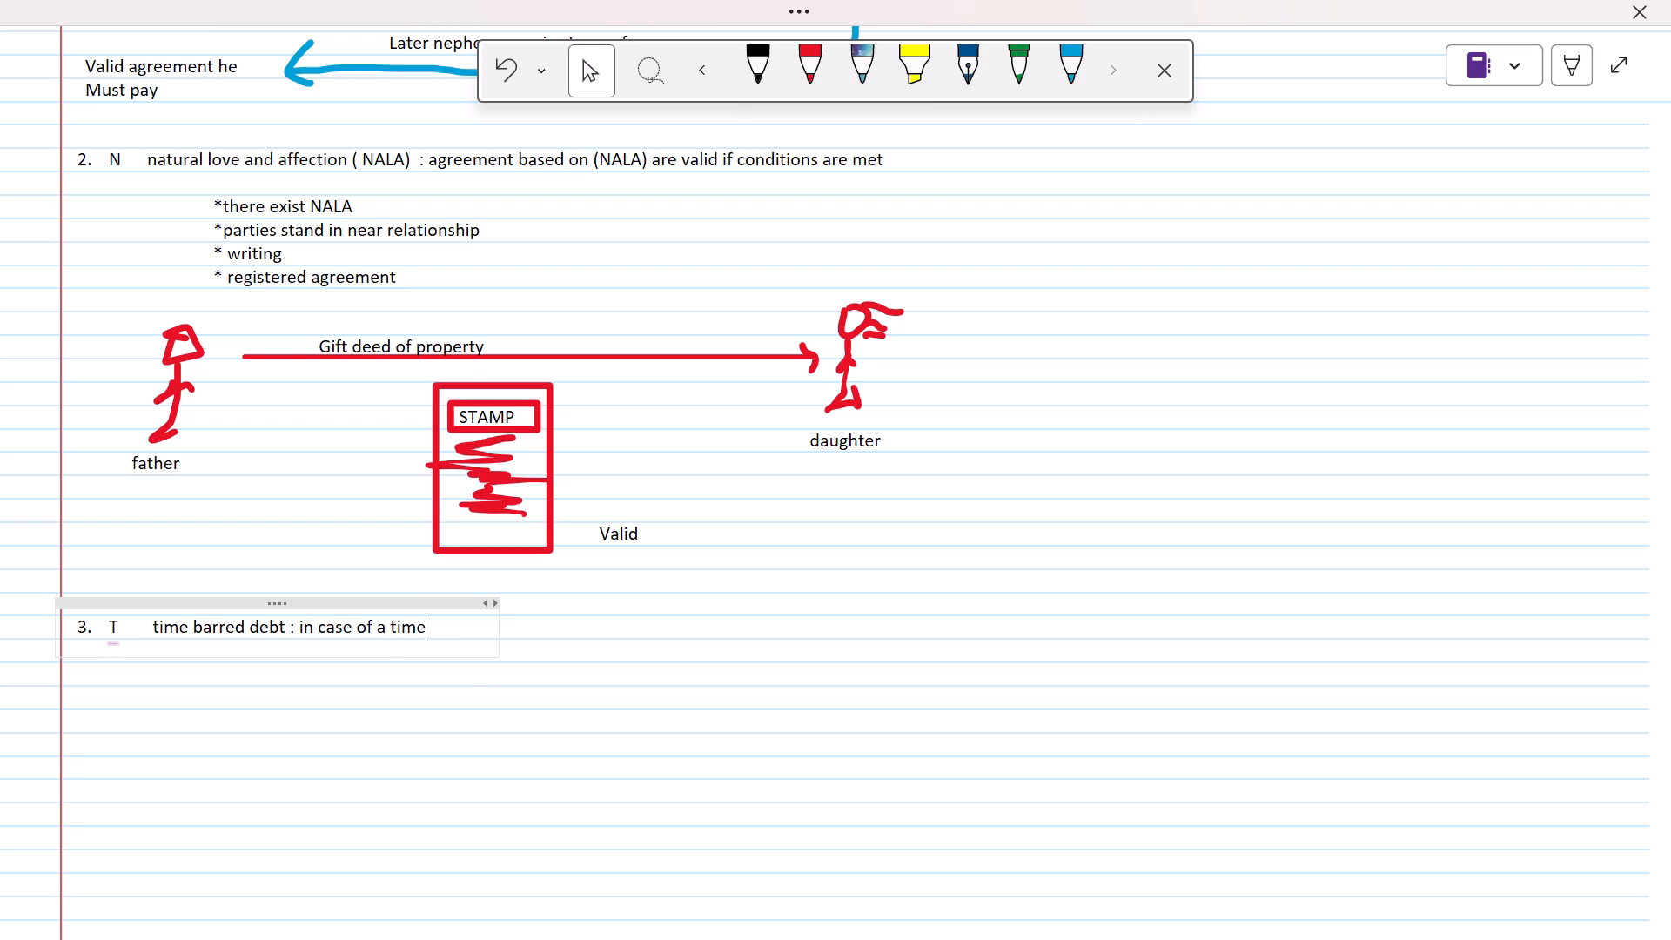
key("space")
type("bared")
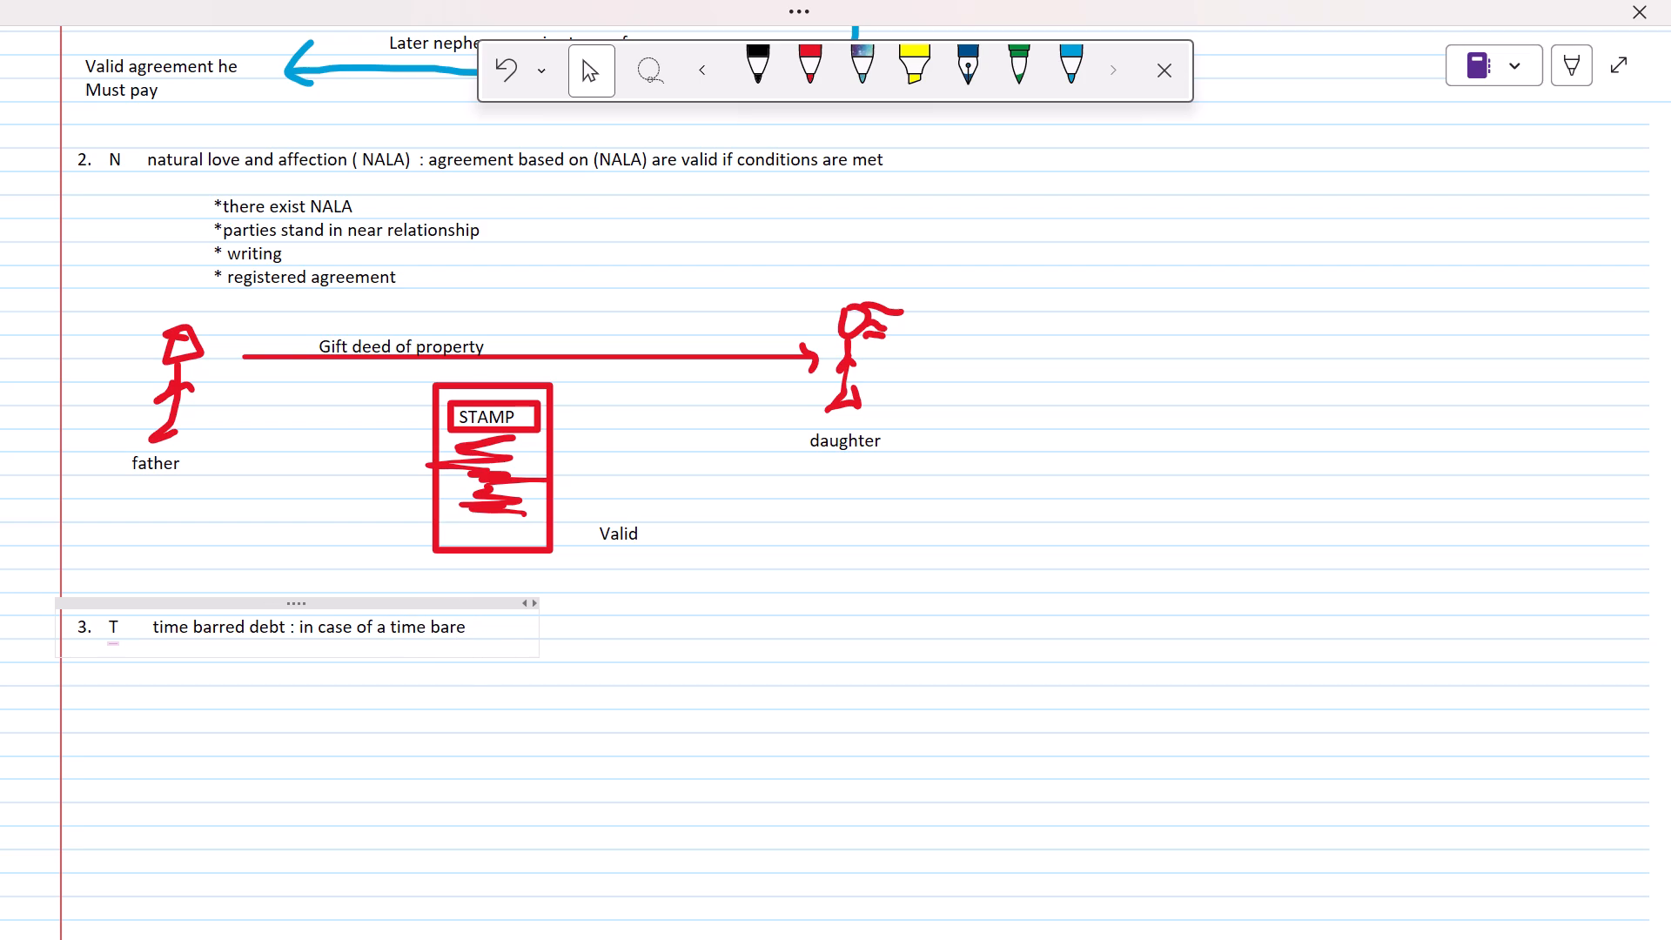
key("space")
type("debt")
key("space")
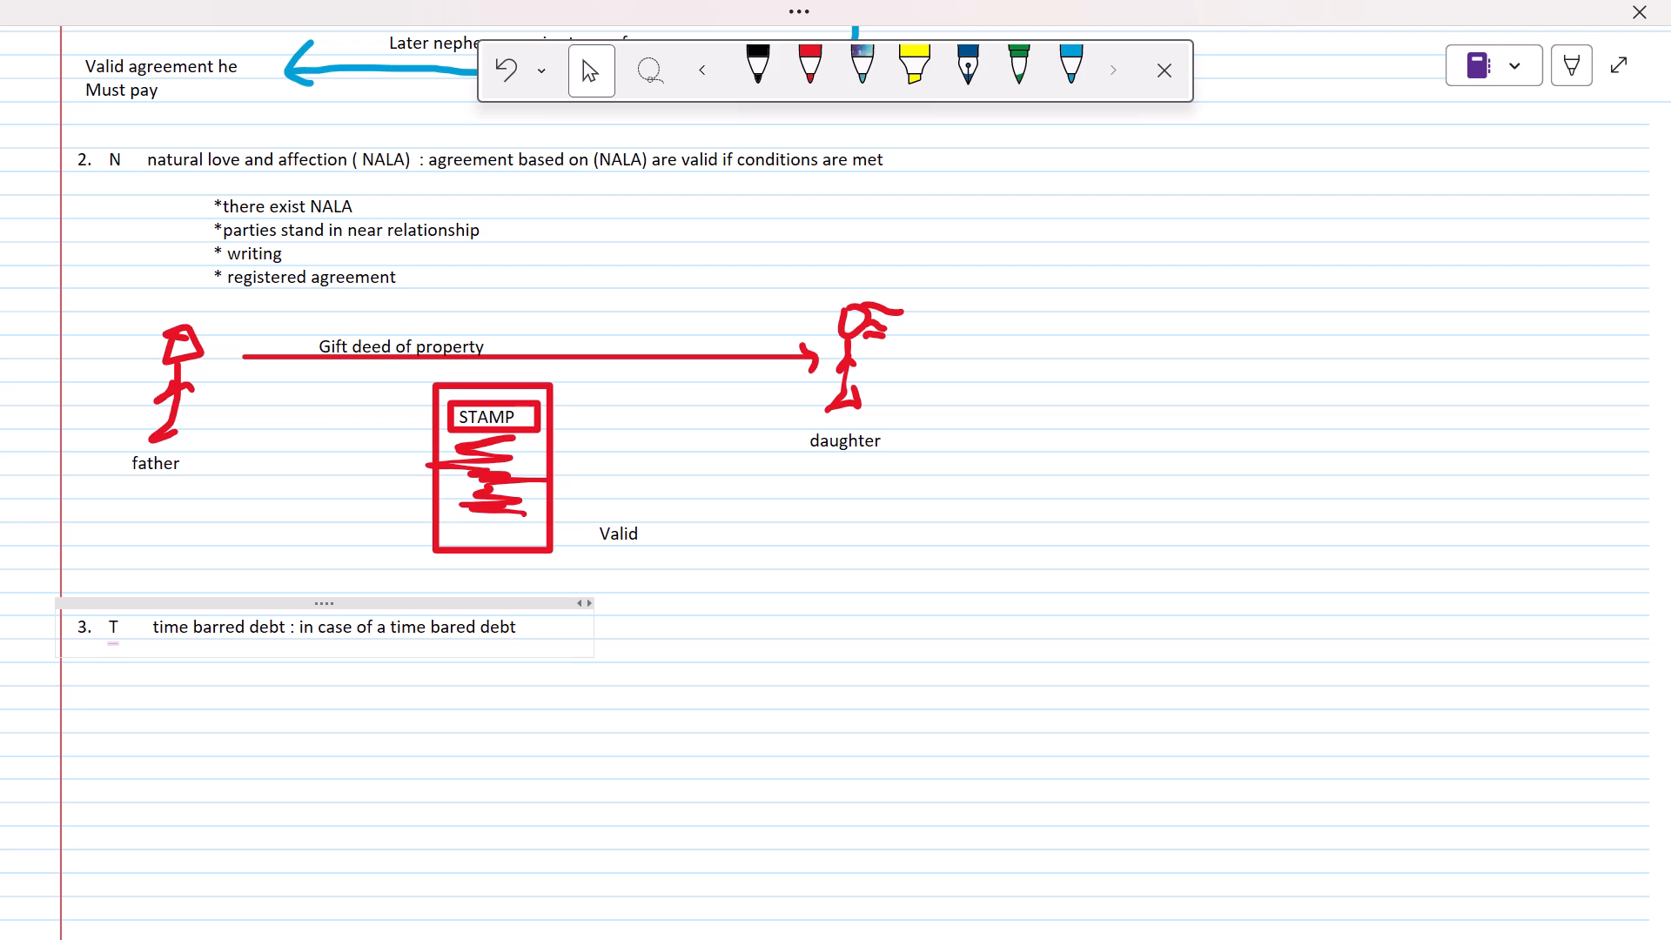
type("i.")
type("e")
key("space")
type(",")
key("space")
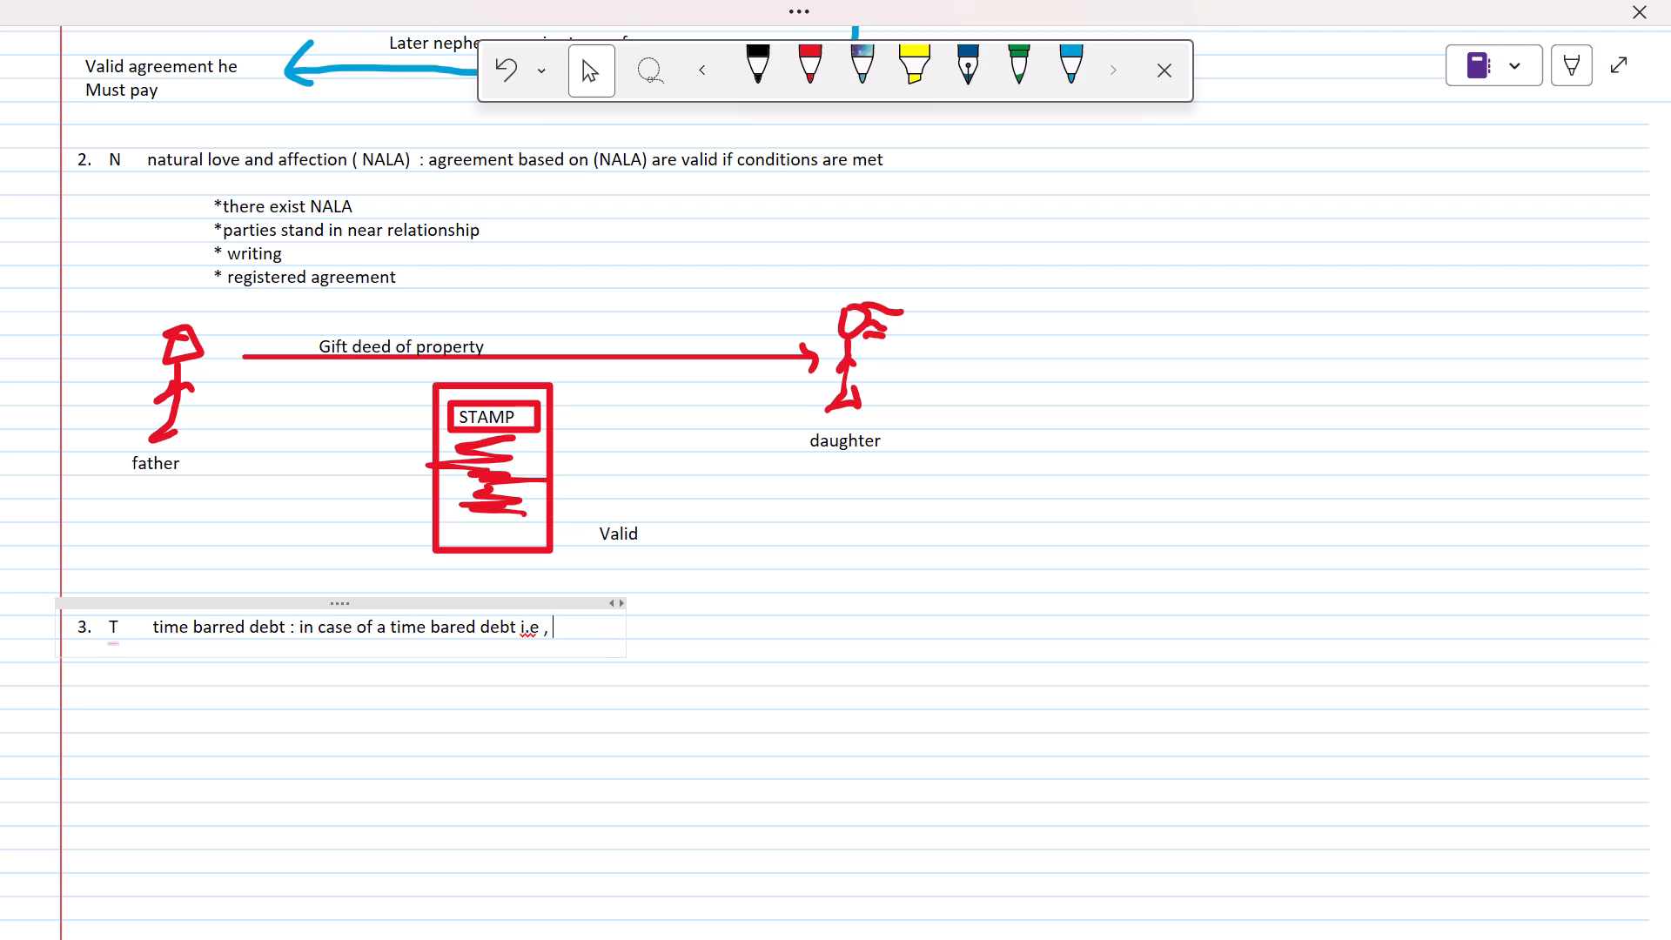
Continue the point 3 sentence with "more then 3 years have elaspassed".
type("more tehen")
key("BackSpace")
key("BackSpace")
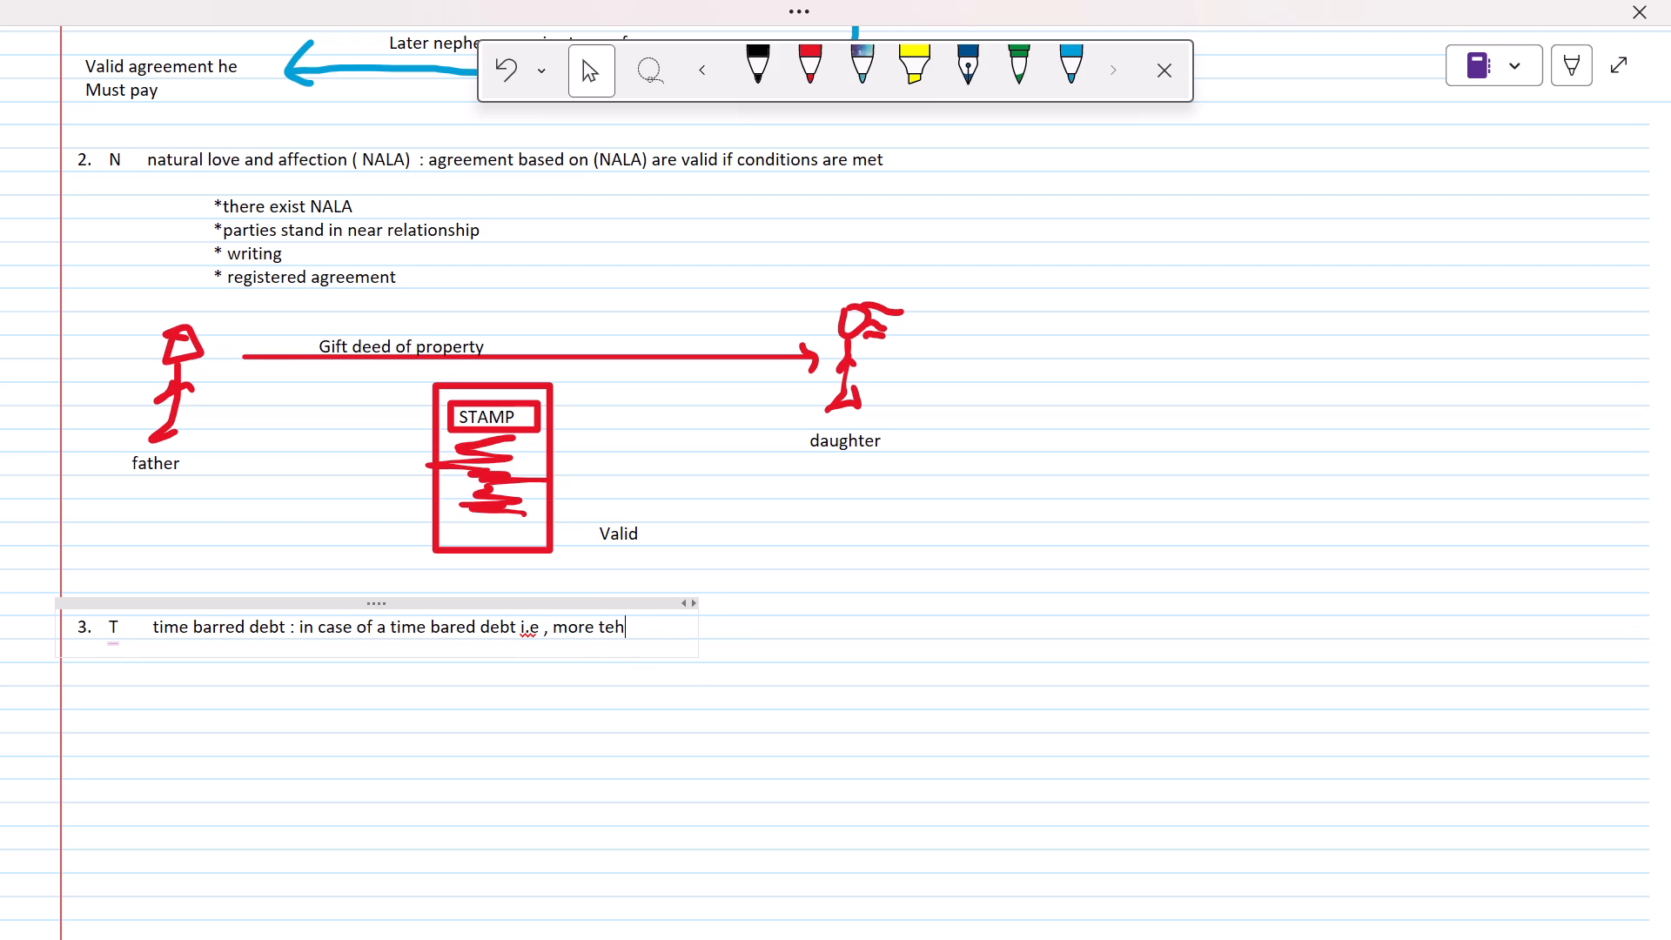
key("BackSpace")
key("BackSpace")
type("hen 3 yeares")
key("space")
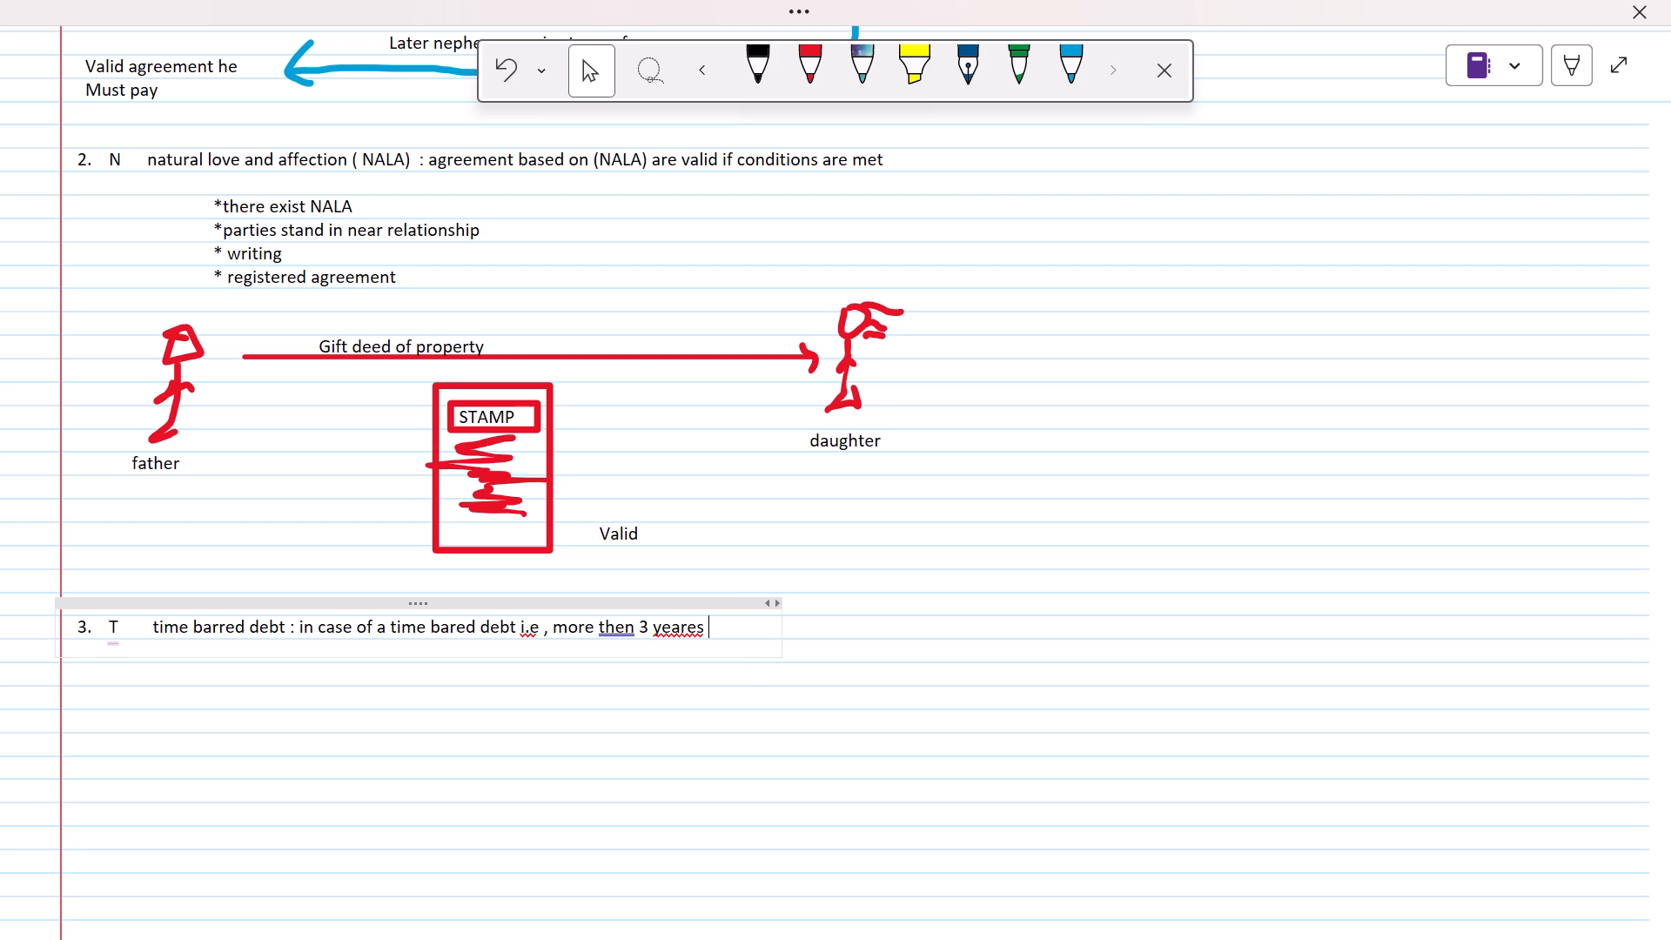
key("BackSpace")
key("BackSpace")
key("BackSpace")
type("s")
key("space")
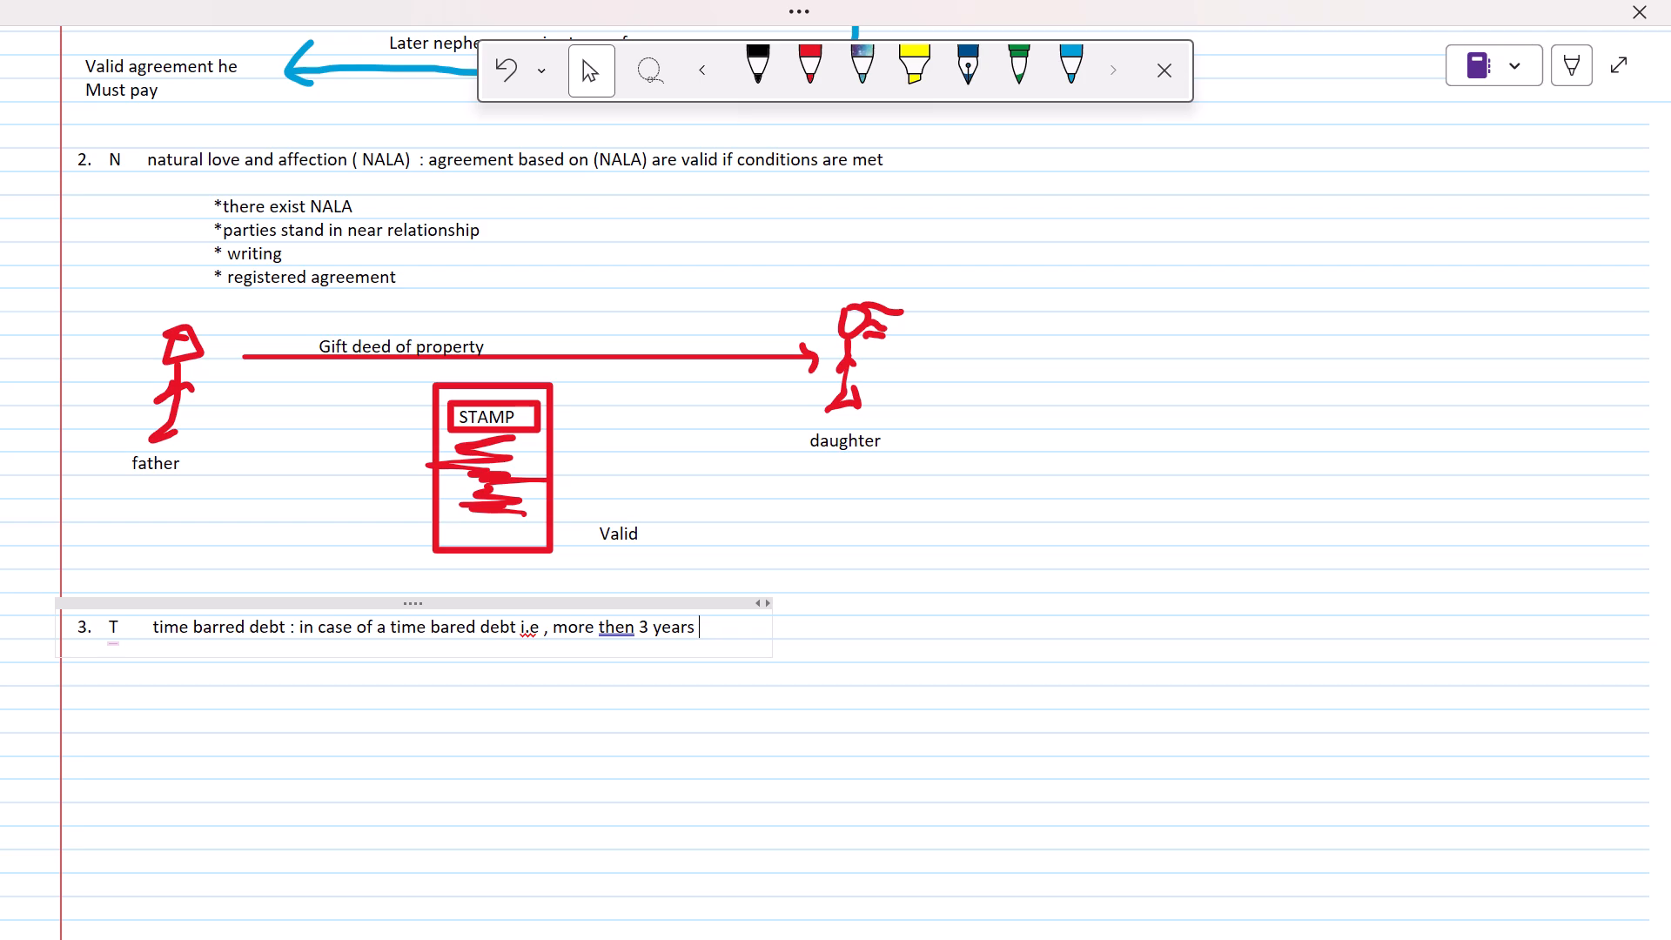
type("have")
key("space")
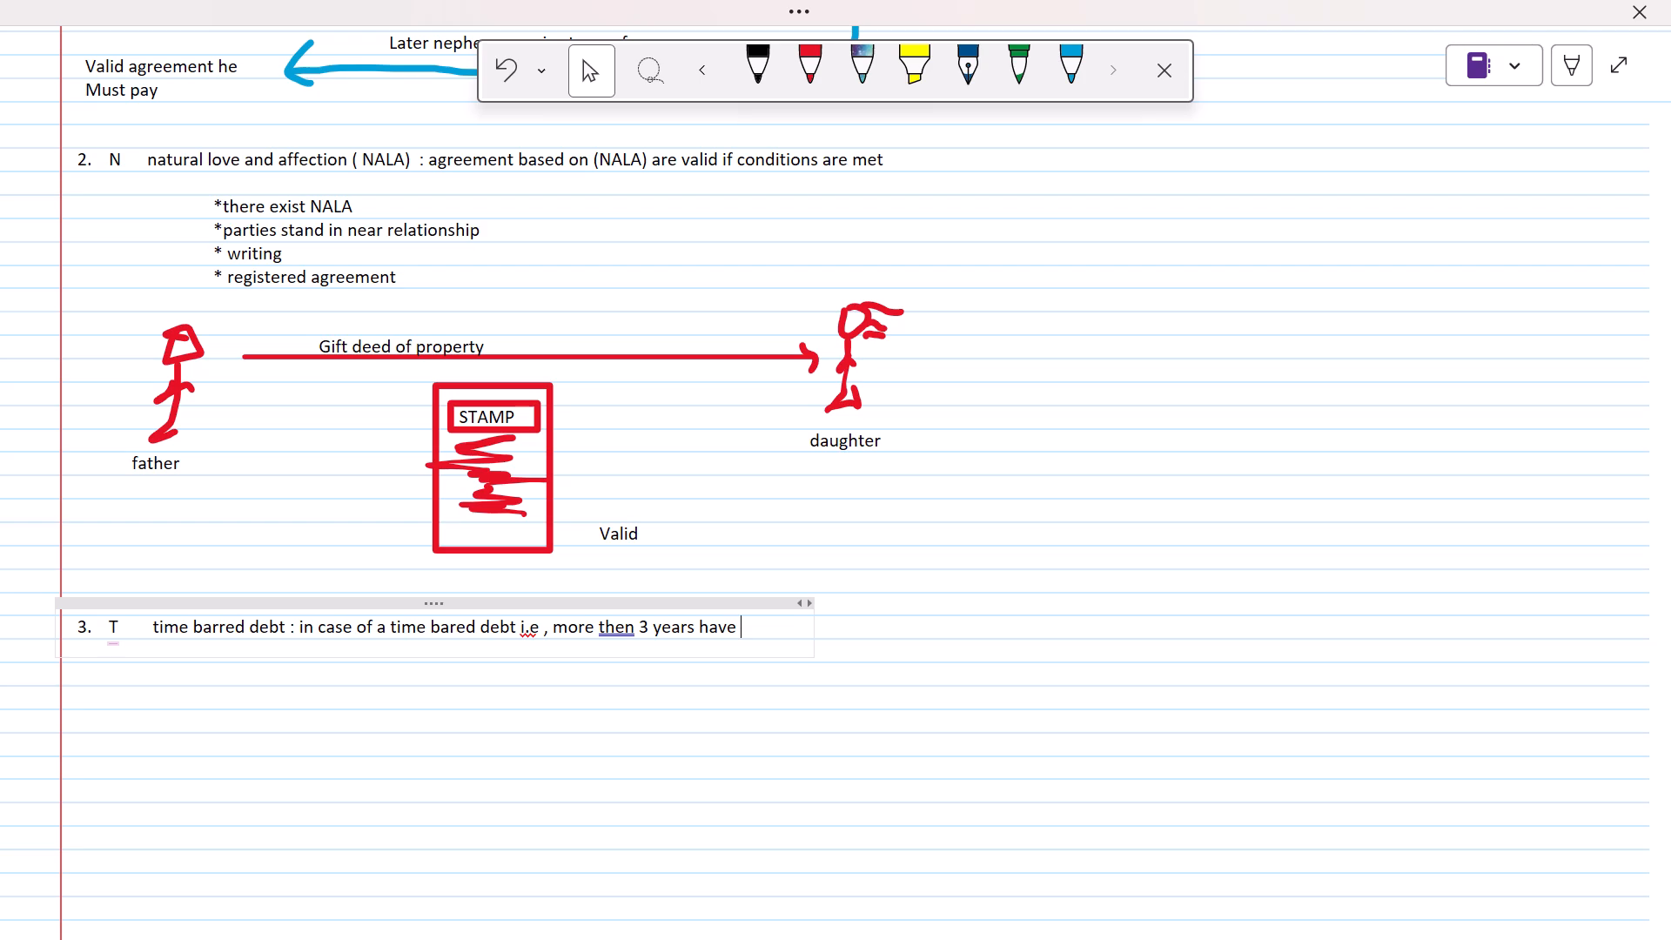
key("e")
type("ls")
key("BackSpace")
key("BackSpace")
key("l")
type("asp")
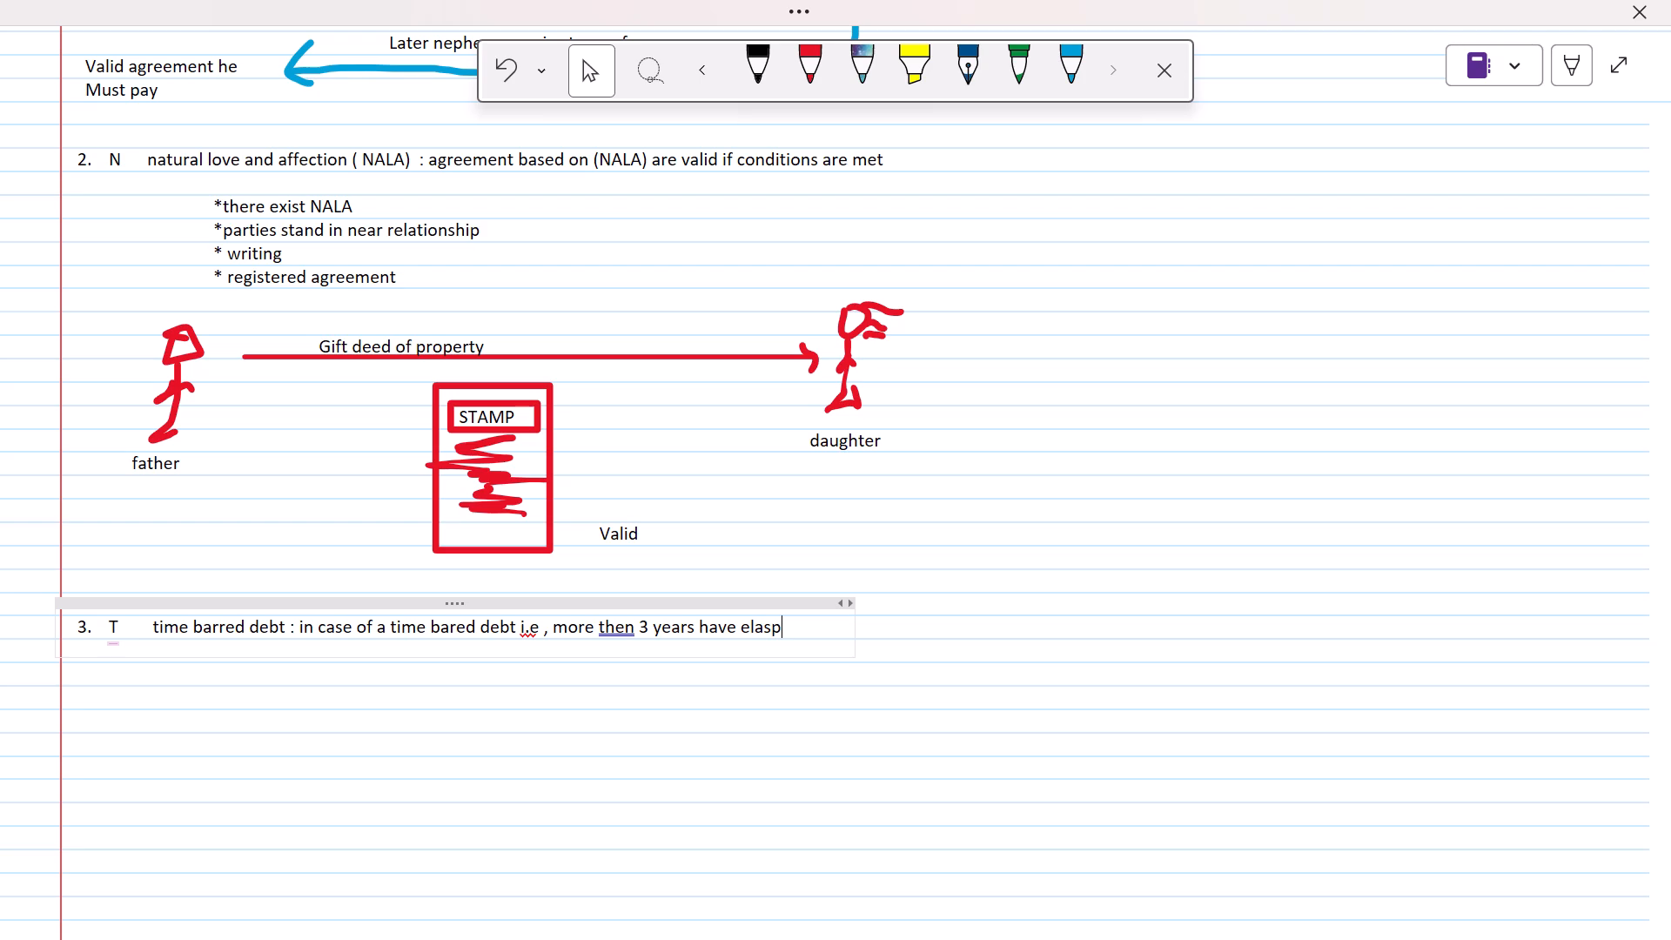
type("asse")
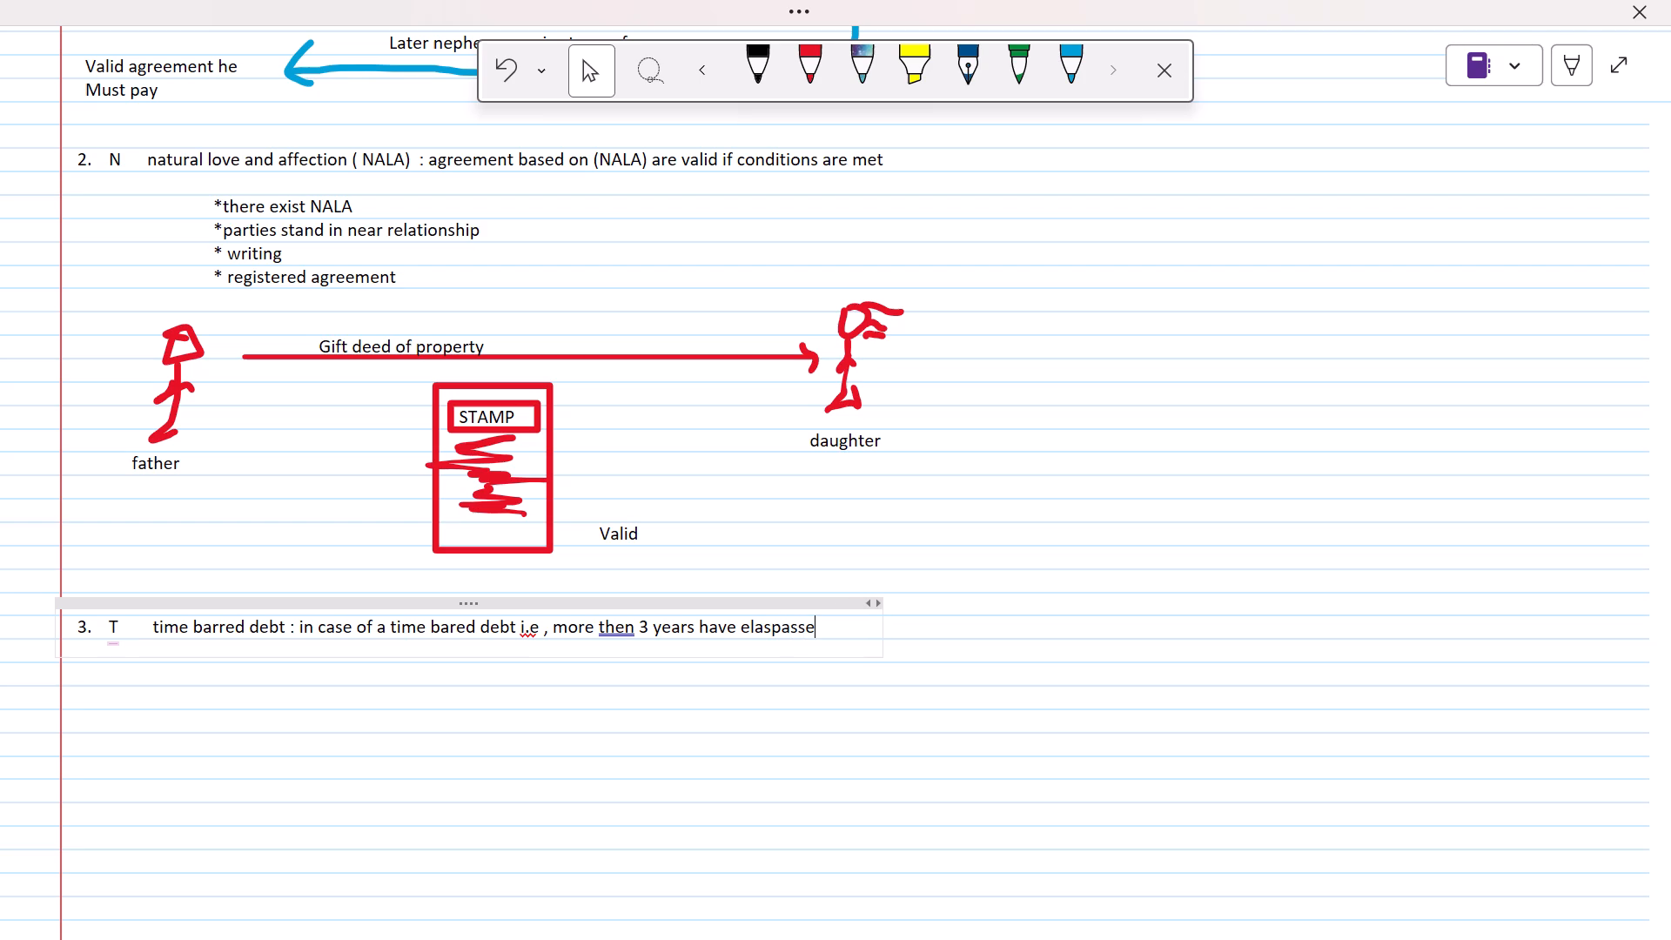
type("d")
key("space")
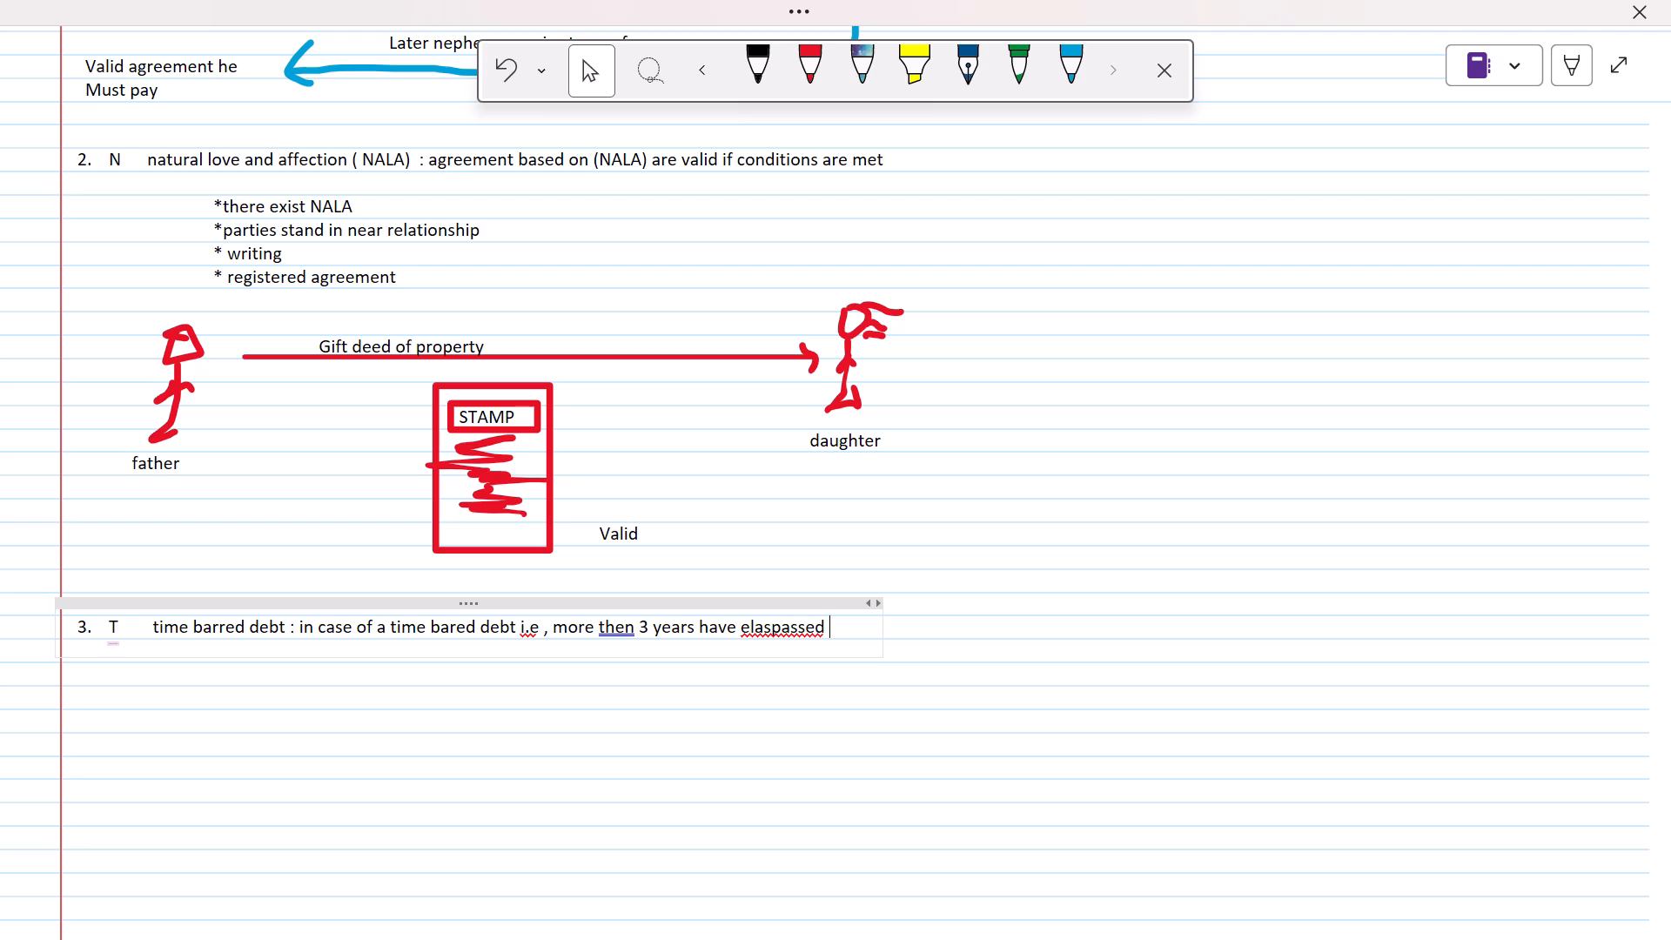
Continue the point 3 sentence after "elaspassed" with "from the date".
type("from ty")
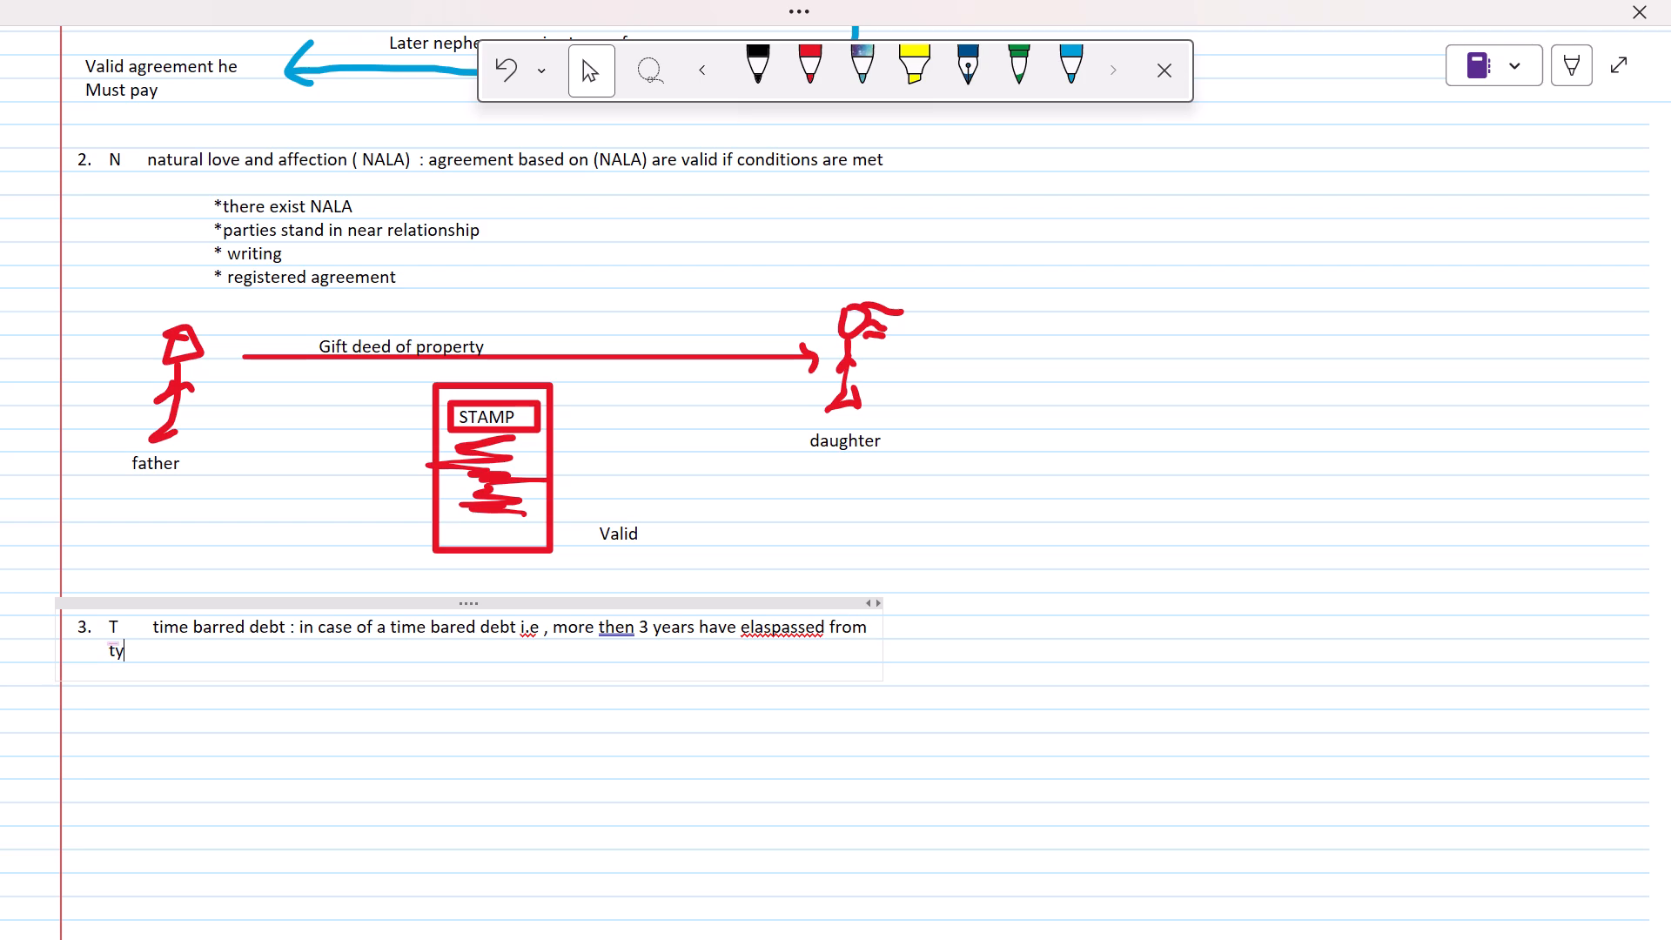
key("BackSpace")
type("he")
key("space")
type("ad")
key("BackSpace")
key("BackSpace")
type("da")
type("te of")
key("space")
key("BackSpace")
key("BackSpace")
key("BackSpace")
key("BackSpace")
Insert "due" before "date" in the point 3 sentence and add a comma after "date".
key("Left")
key("Left")
key("Left")
key("Left")
key("Left")
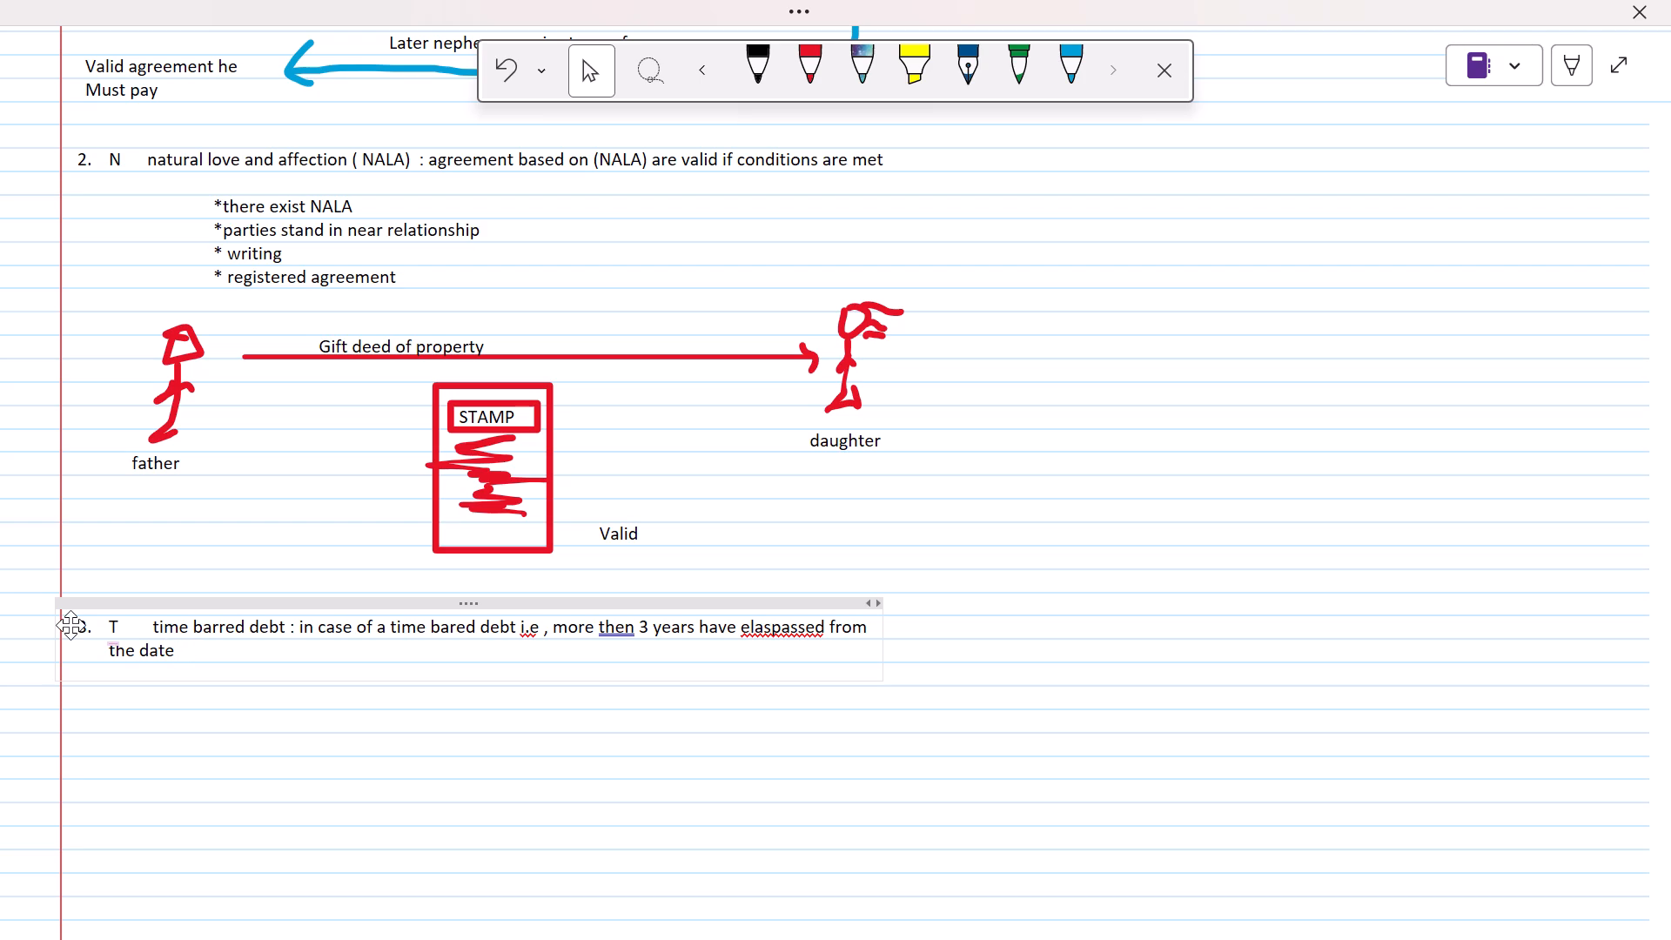
key("space")
type("due")
key("space")
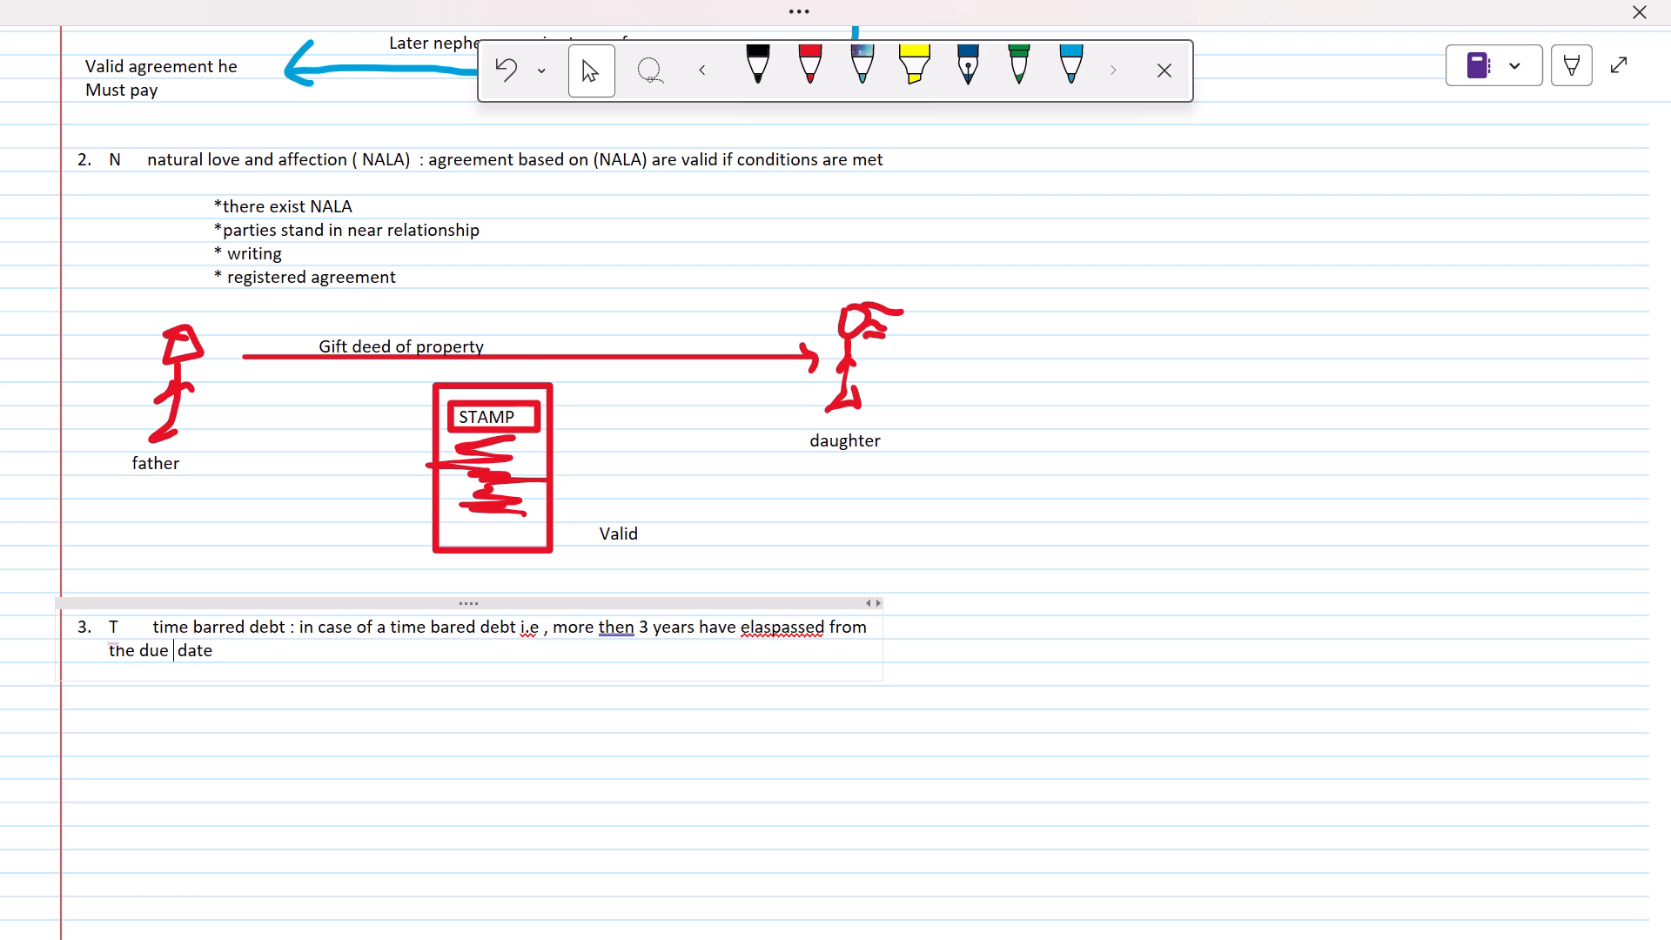
key("BackSpace")
key("Right")
key("Right")
key("Right")
key("Right")
key("Right")
key("comma")
Start an unnumbered line under the point 3 sentence with "If the debtors".
key("Return")
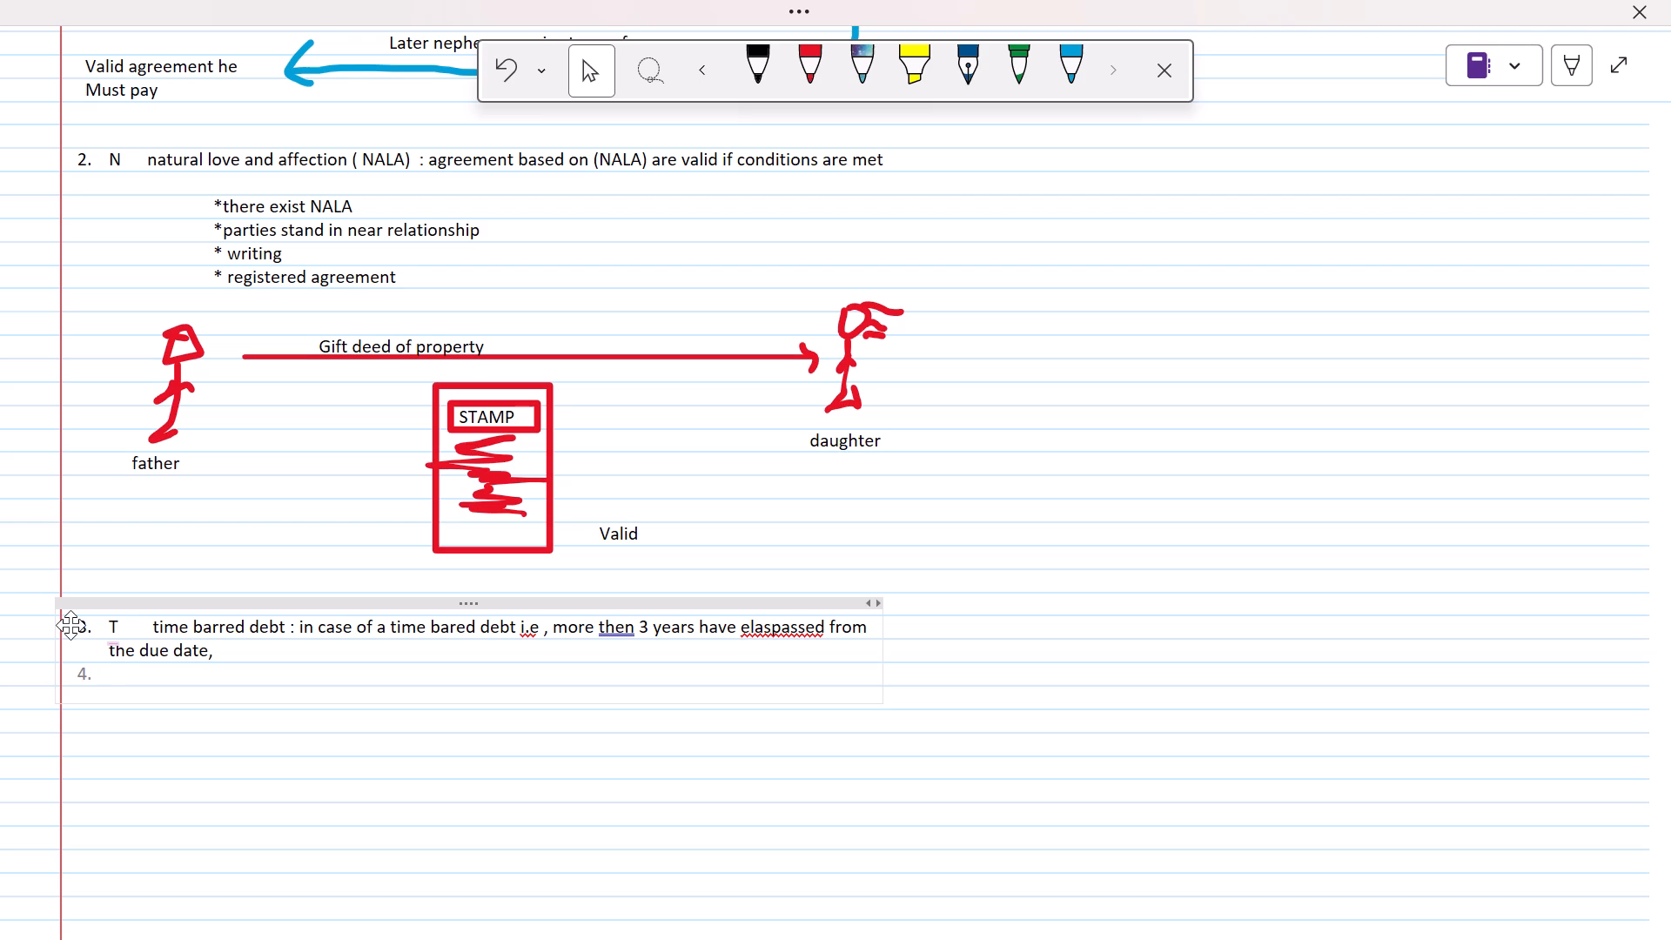
key("BackSpace")
type("if te")
key("space")
key("BackSpace")
key("BackSpace")
key("BackSpace")
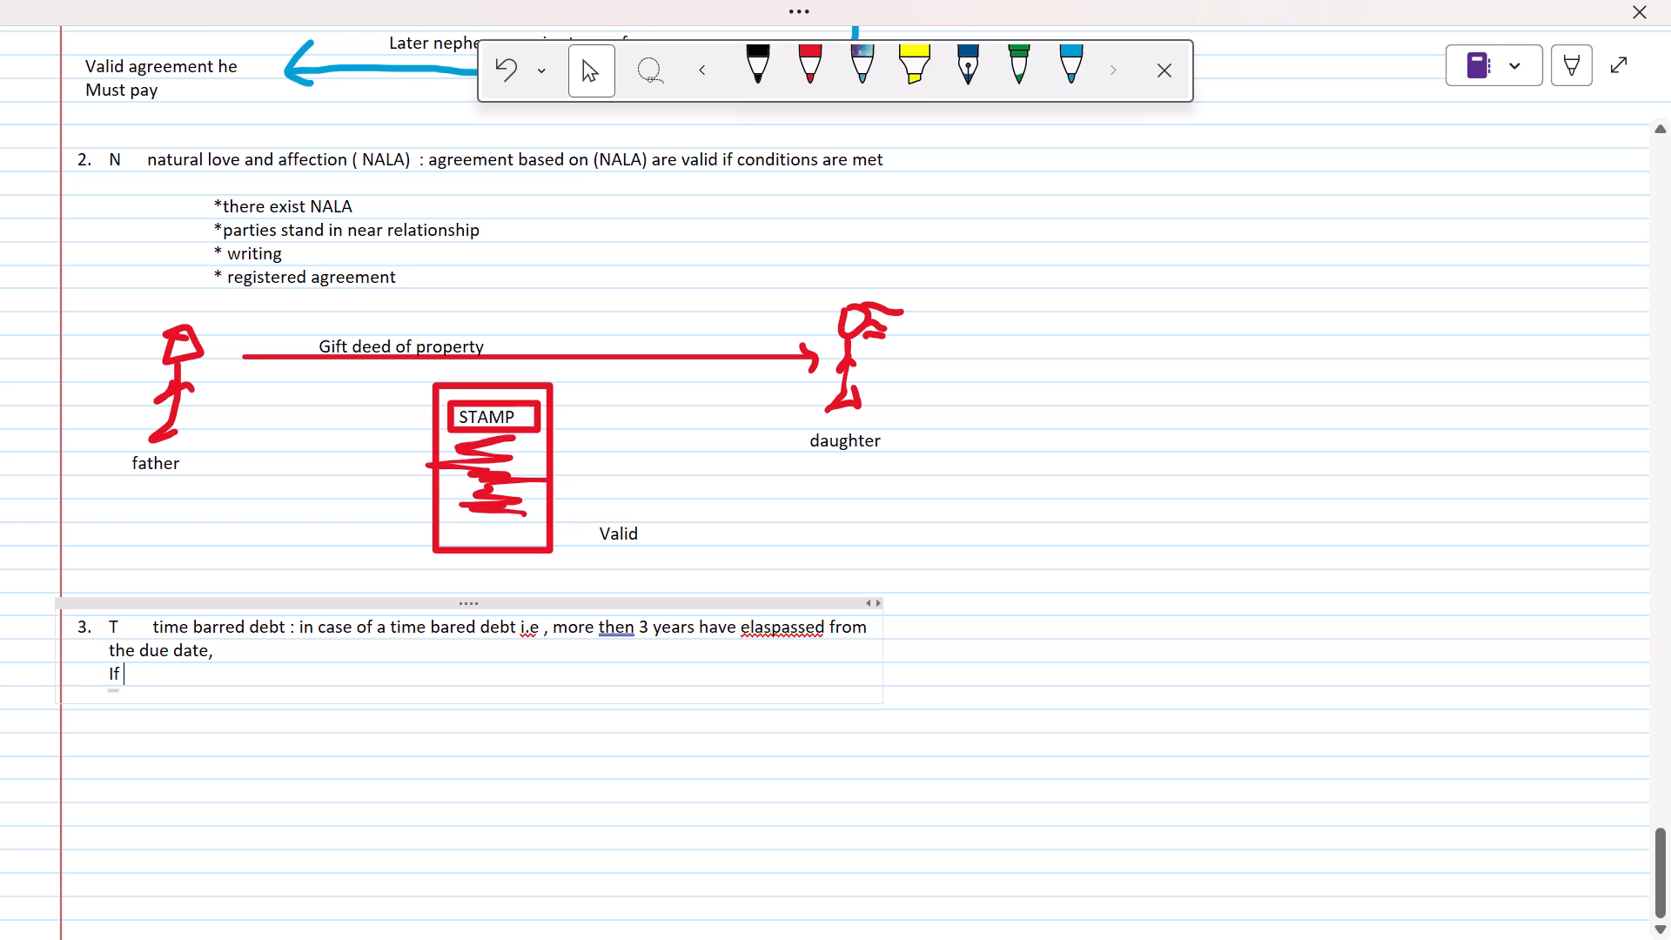
type("he")
key("space")
key("BackSpace")
key("BackSpace")
key("BackSpace")
type("the debtords")
key("BackSpace")
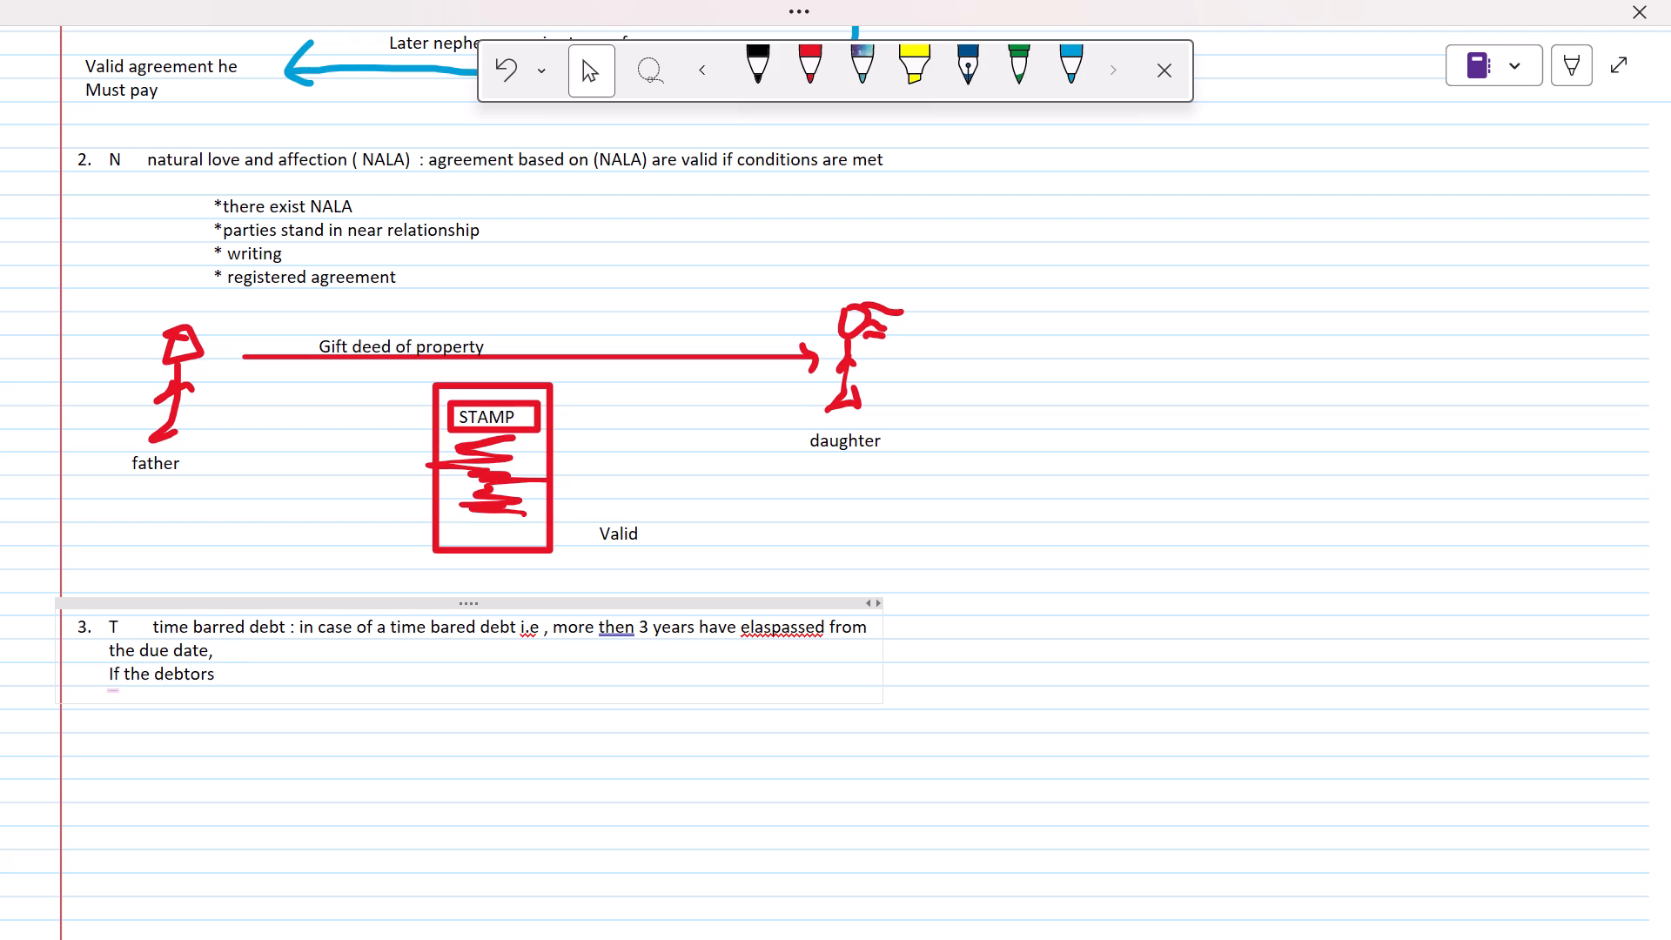
Continue the "If the debtors" line with "matter a writtin promise".
key("space")
type(",a")
key("BackSpace")
key("BackSpace")
type("matter")
key("space")
type("a")
key("space")
type("writti")
type("n")
key("space")
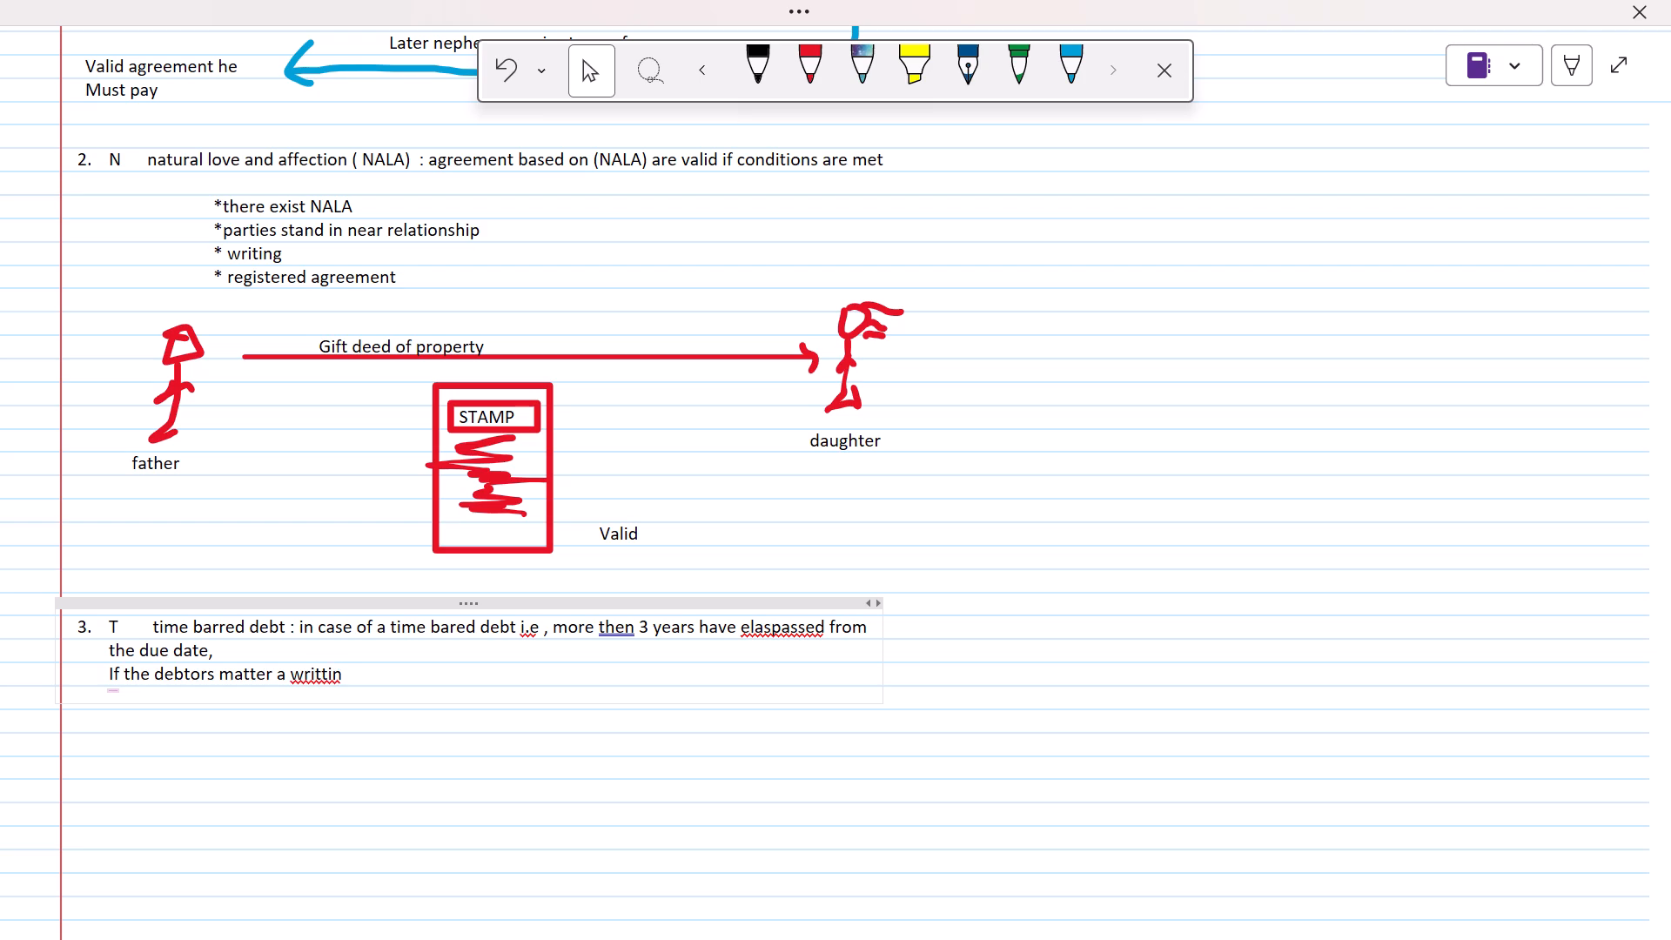
type("promsi")
key("BackSpace")
key("BackSpace")
type("ise")
Correct the spelling of "writtin" to "written" in the line about the debtors.
key("Left")
key("Left")
key("Left")
key("Left")
key("Left")
key("Left")
key("Left")
key("Left")
key("Left")
key("BackSpace")
key("e")
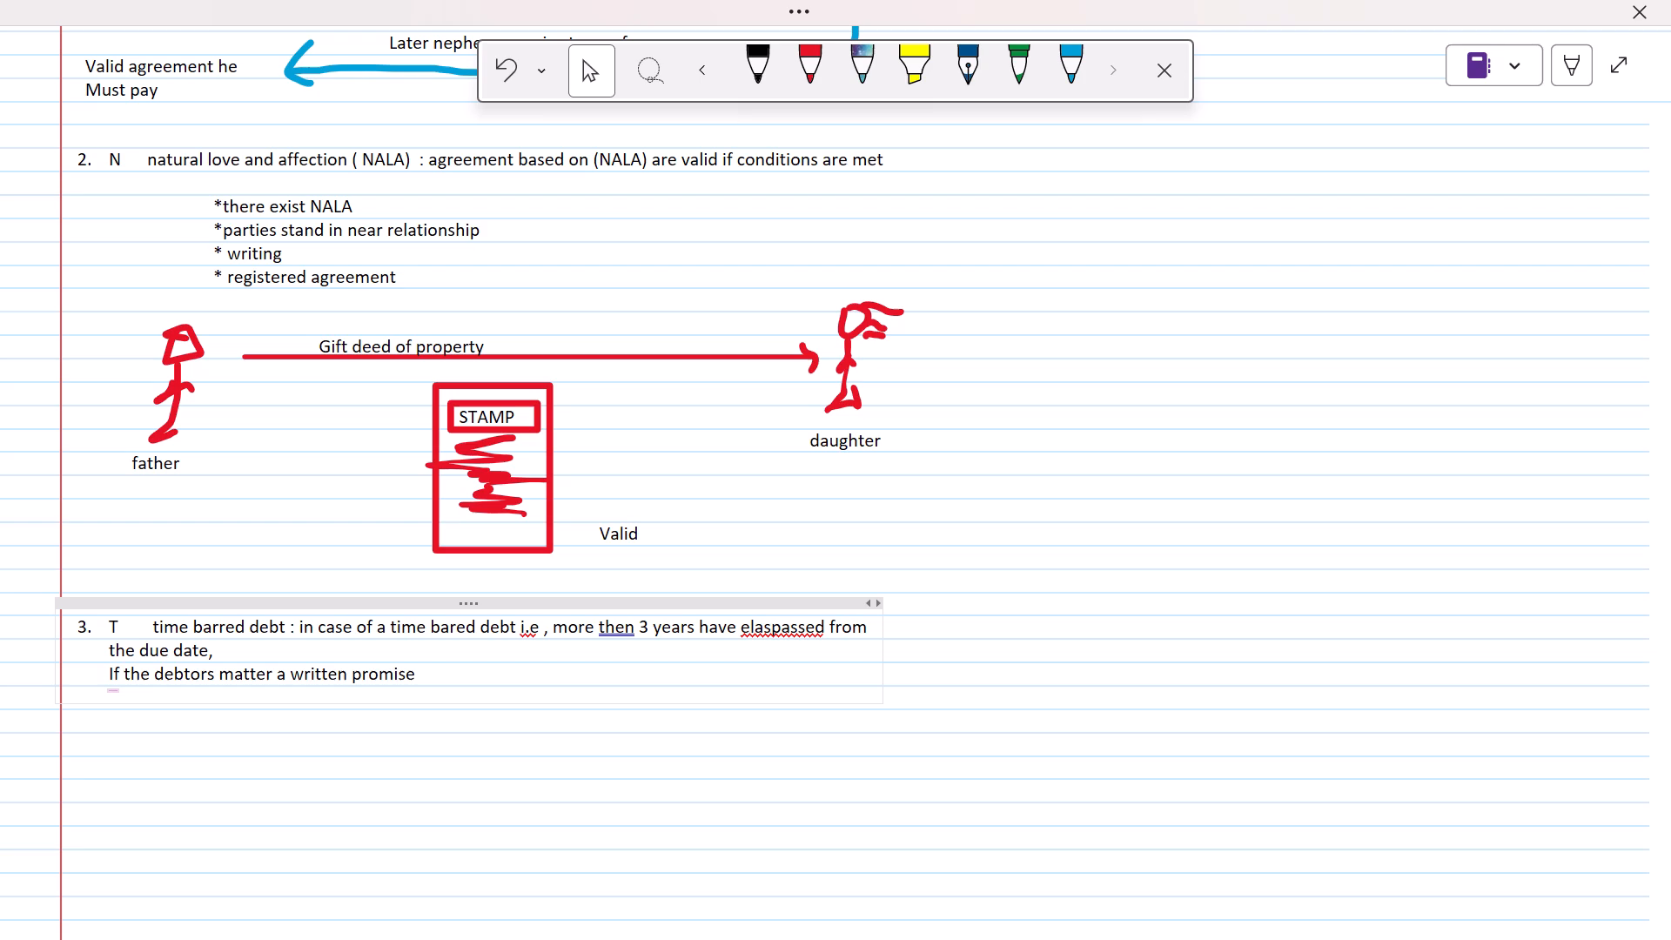
Continue the line after "written promise" with "to pay".
key("Right")
key("Right")
key("Right")
key("Right")
key("Right")
key("Right")
key("Right")
key("Right")
key("Right")
key("space")
type("t opay")
key("space")
key("BackSpace")
key("BackSpace")
key("BackSpace")
key("BackSpace")
key("BackSpace")
key("BackSpace")
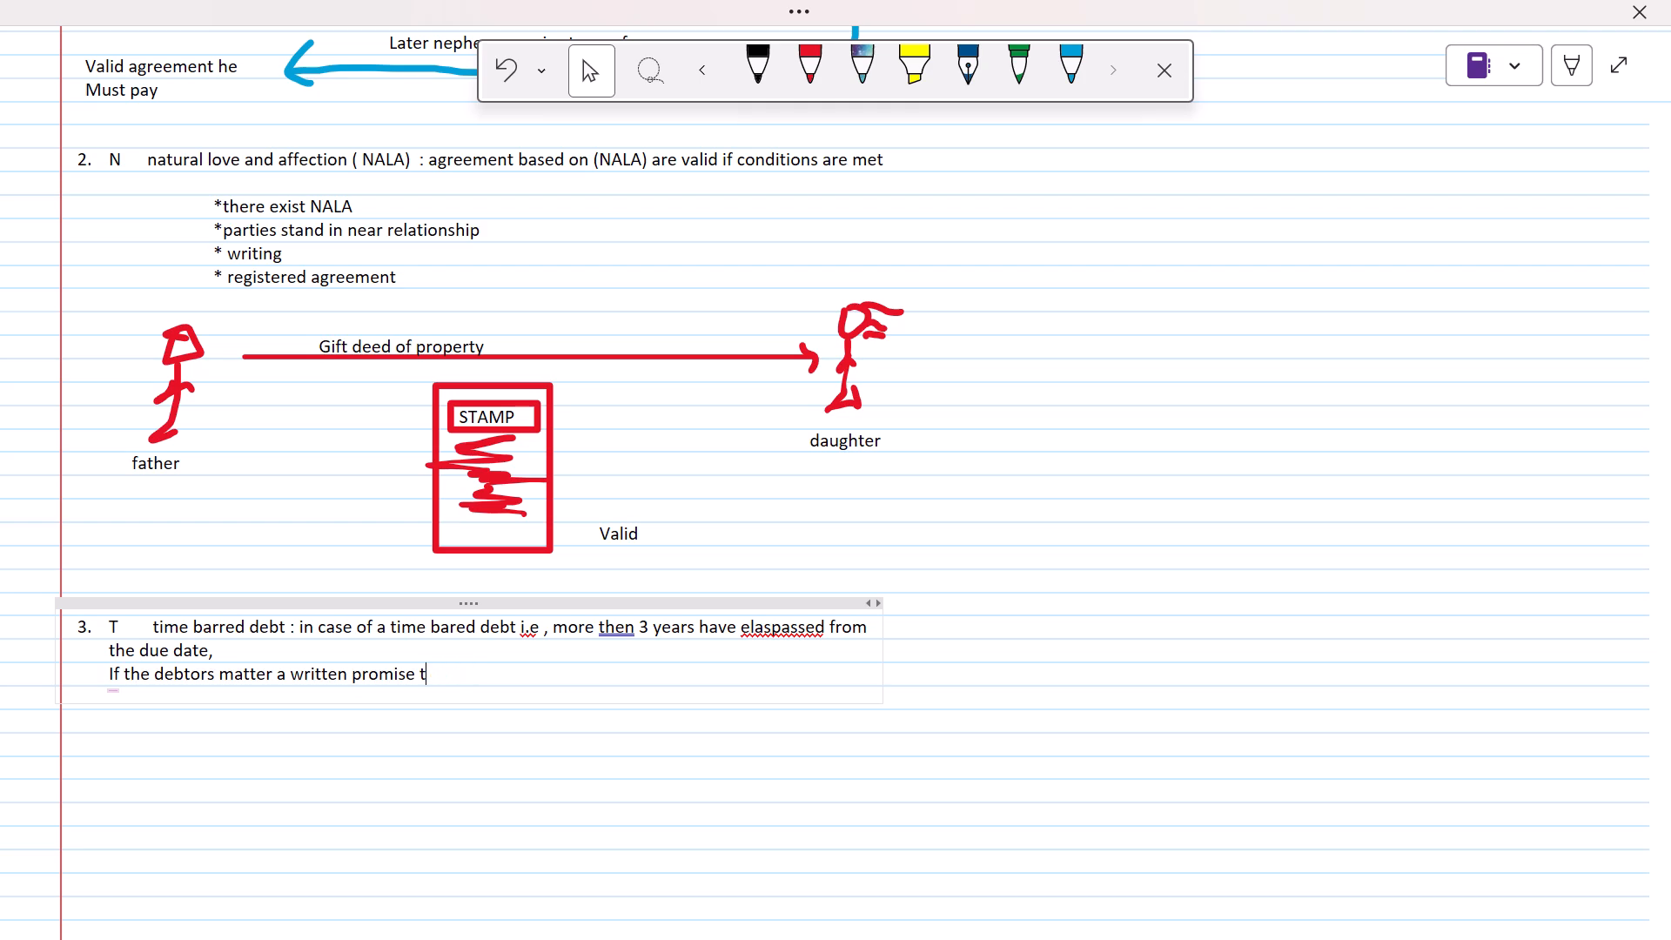
type("o pay")
key("space")
Complete the line after "to pay" with "then such promise is valid".
type("the")
key("space")
key("BackSpace")
type("n")
key("space")
type("such promsie")
key("space")
key("BackSpace")
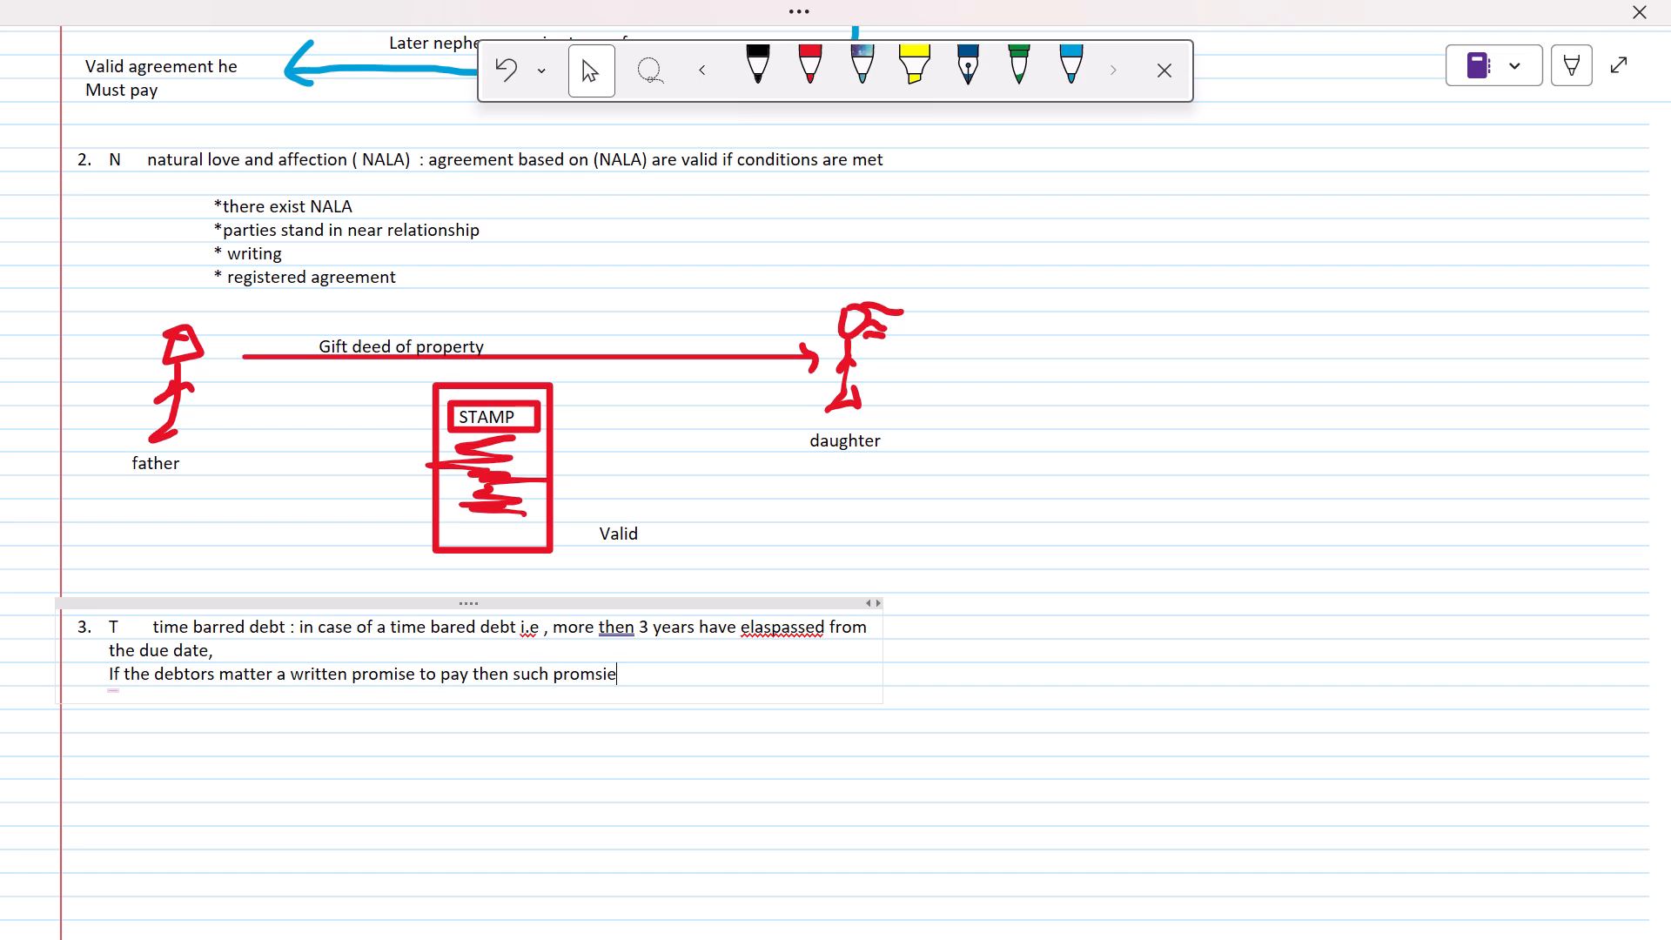
key("BackSpace")
key("BackSpace")
key("BackSpace")
key("BackSpace")
type("mise is")
key("space")
type("valid")
key("space")
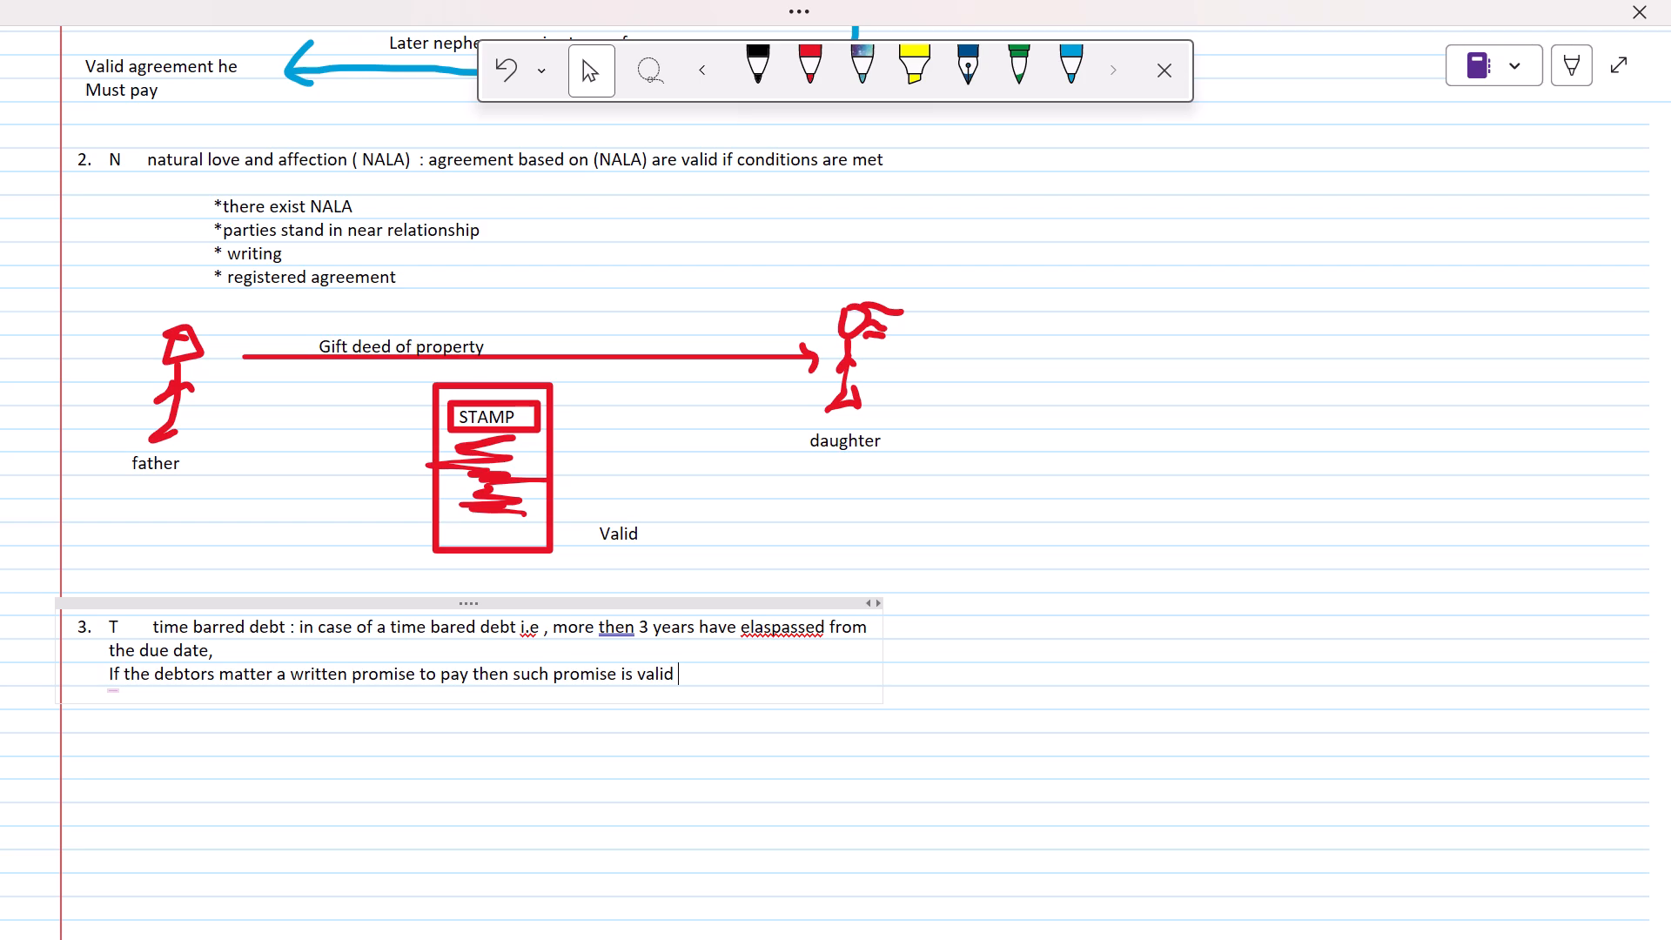
Continue the "If the debtors" line after "valid" with "and binding the debtor to the".
type("and")
key("space")
type("binding the")
key("space")
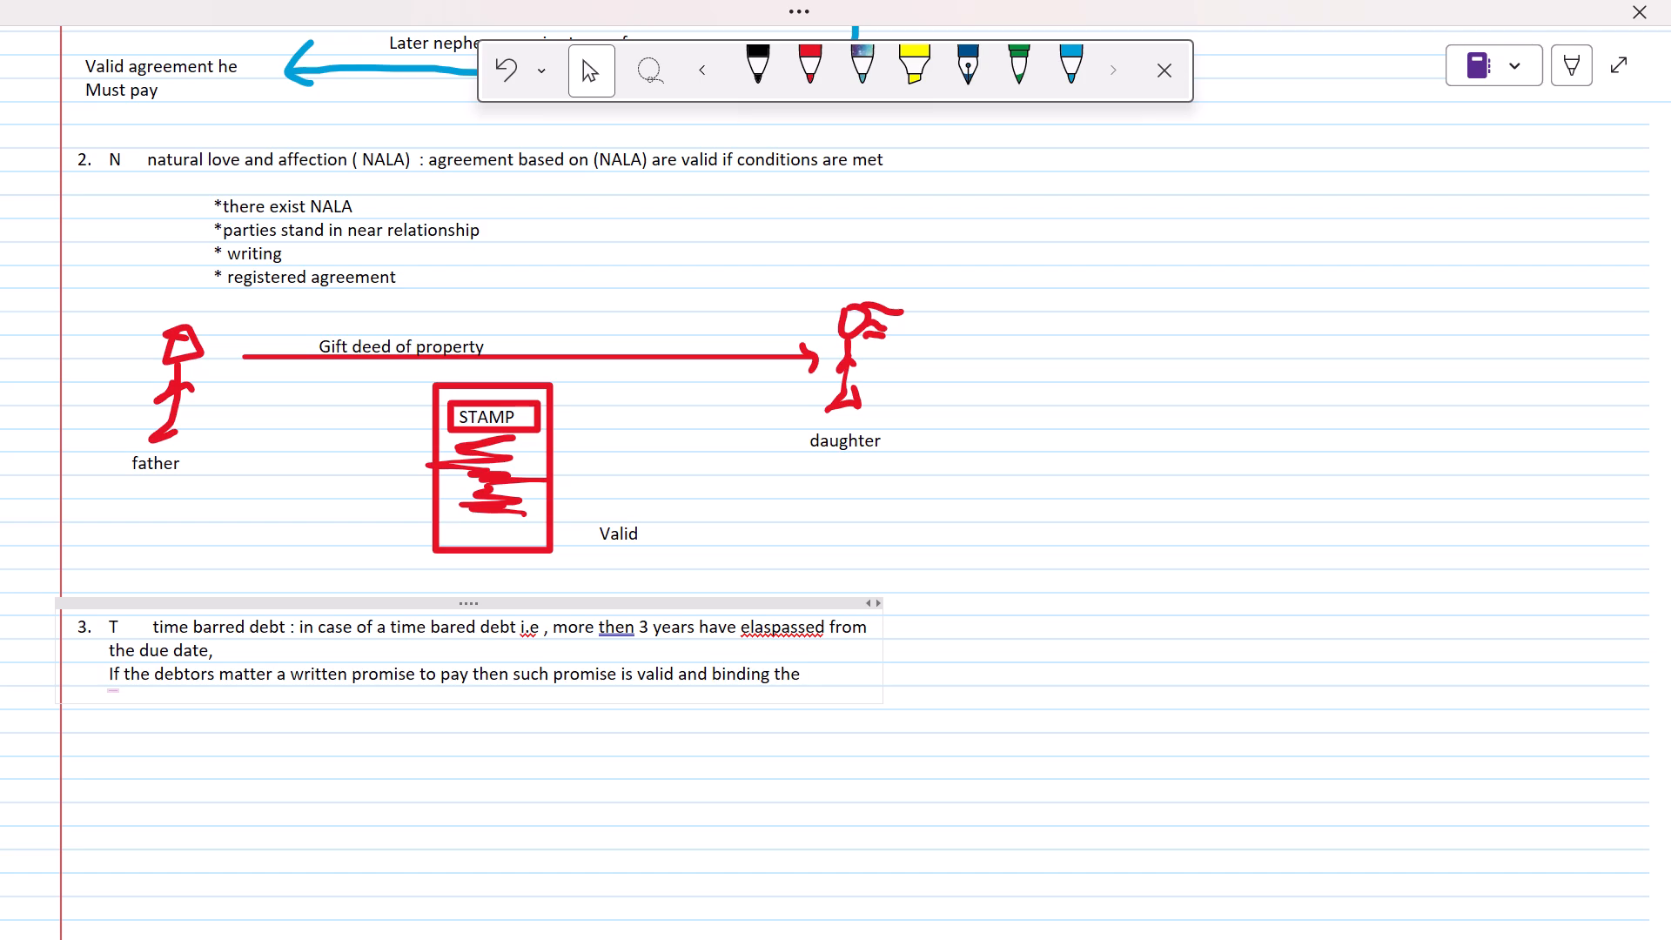
type("debtor to")
key("space")
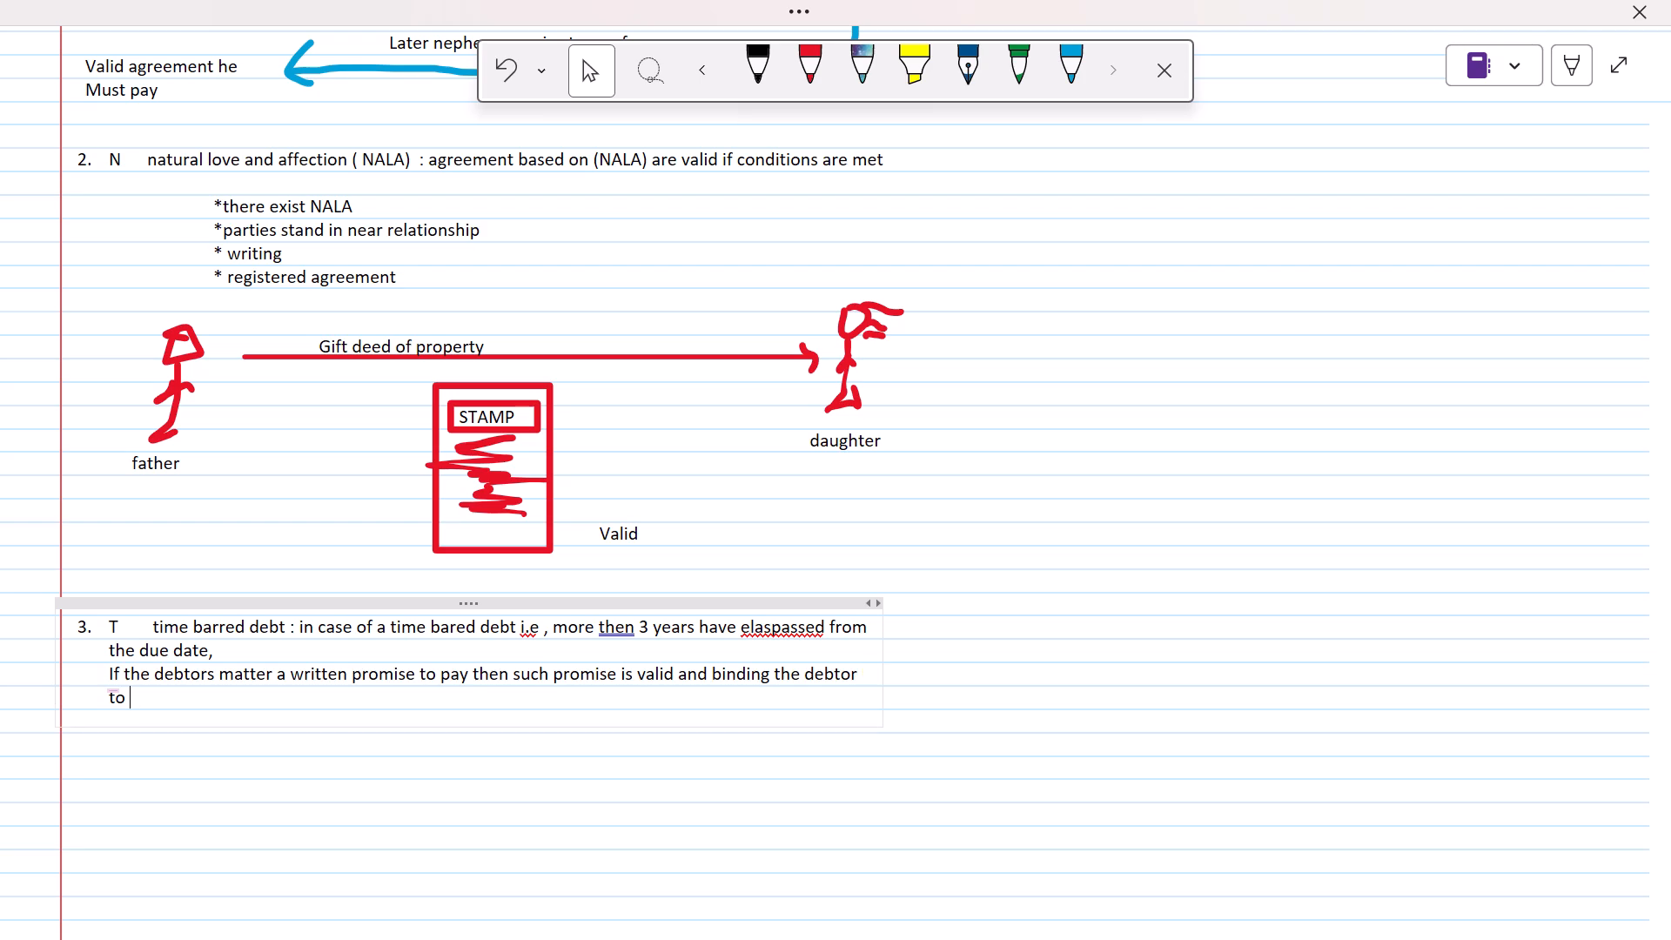
type("the")
key("space")
Continue the sentence after "to the" with "axtend of".
key("a")
type("xtend od")
key("space")
key("BackSpace")
key("f")
key("BackSpace")
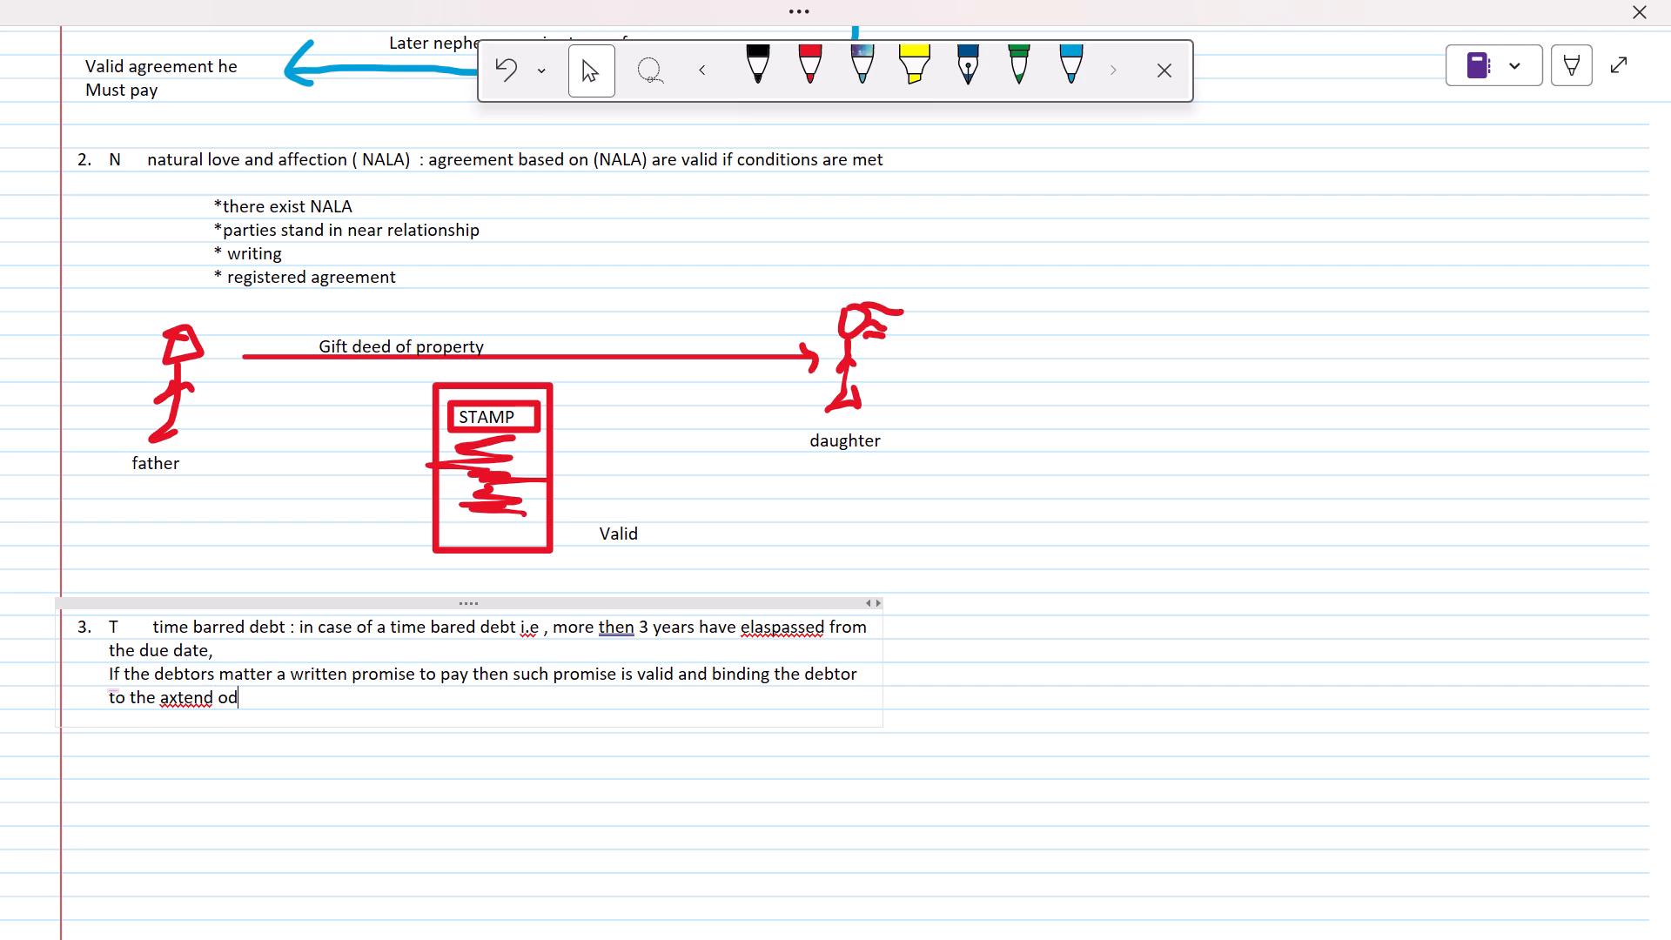
key("BackSpace")
type("f")
key("space")
Correct the spelling of "axtend" to "extend" in the last line of point 3.
key("Left")
key("Left")
key("Left")
key("Left")
key("Left")
key("Left")
key("Left")
key("Left")
key("Left")
key("BackSpace")
key("e")
Complete the sentence after "extend of" with "promised amount".
key("Right")
key("Right")
key("Right")
key("Right")
key("Right")
key("Right")
key("Right")
key("Right")
key("Right")
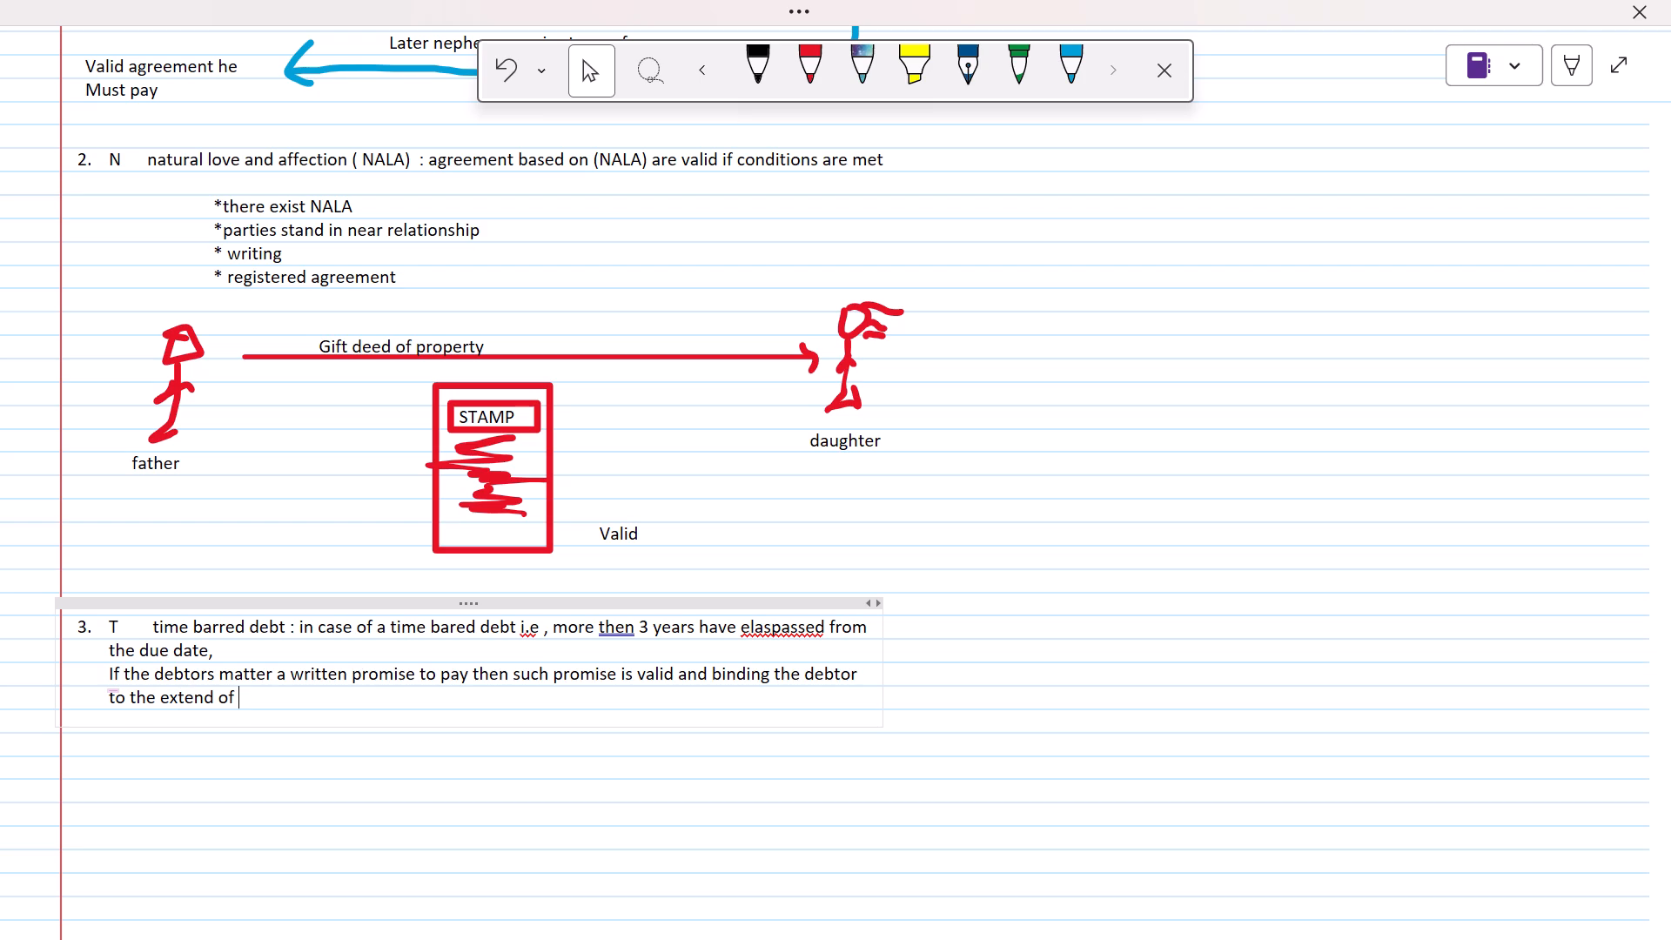
type("promised a")
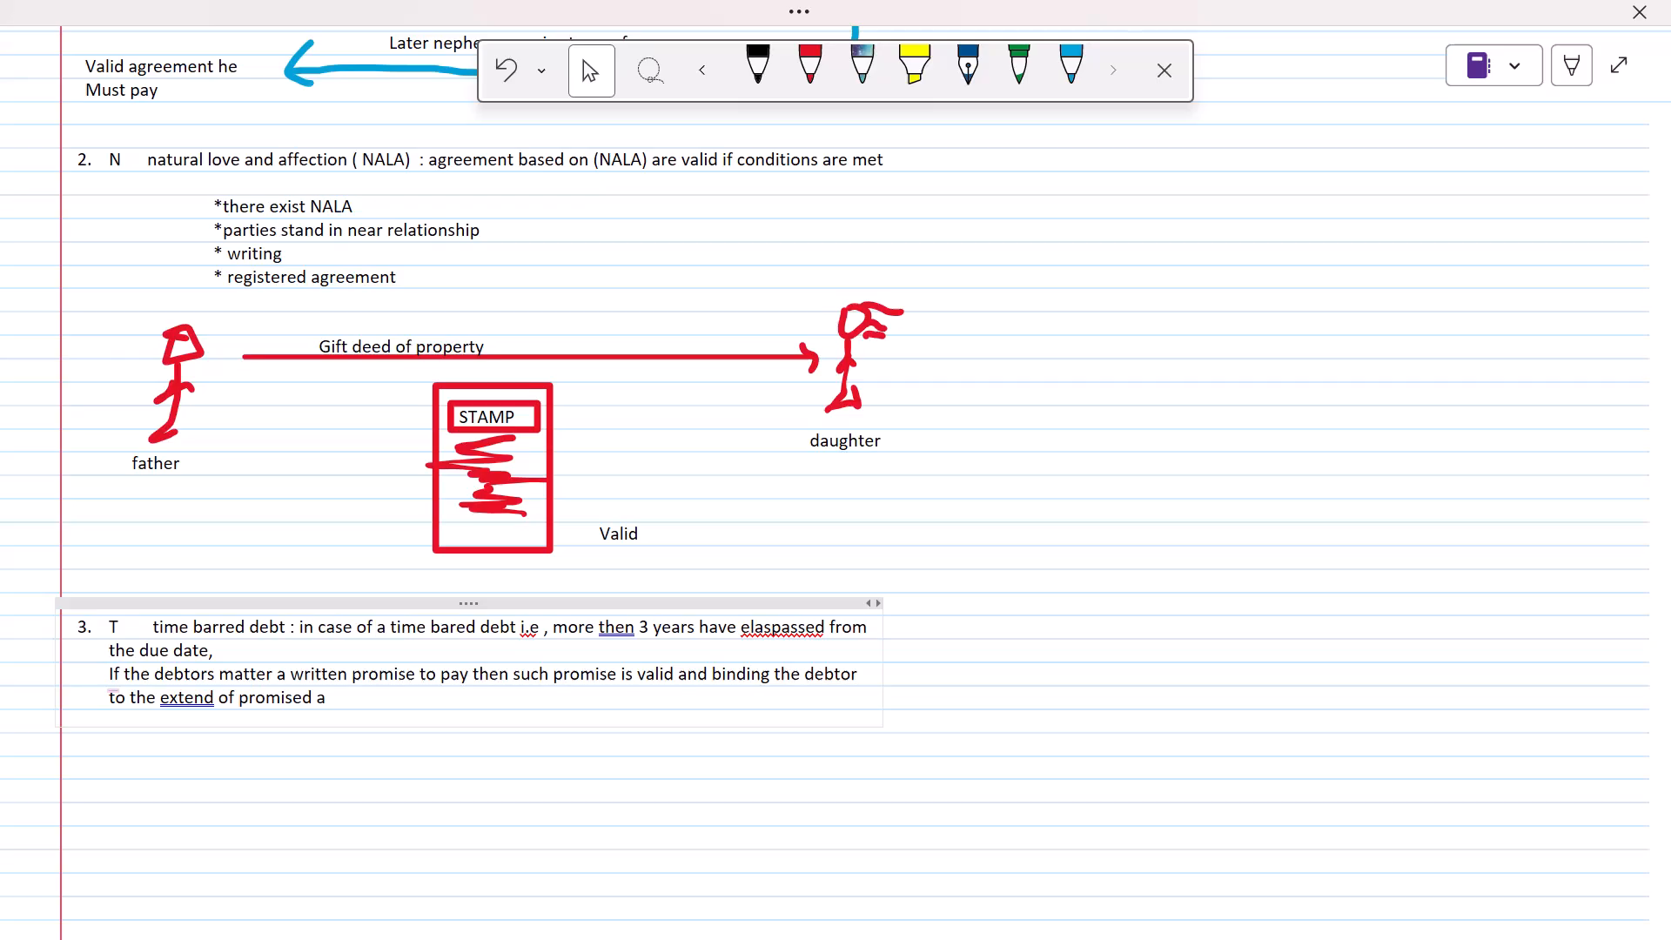
type("mount")
key("space")
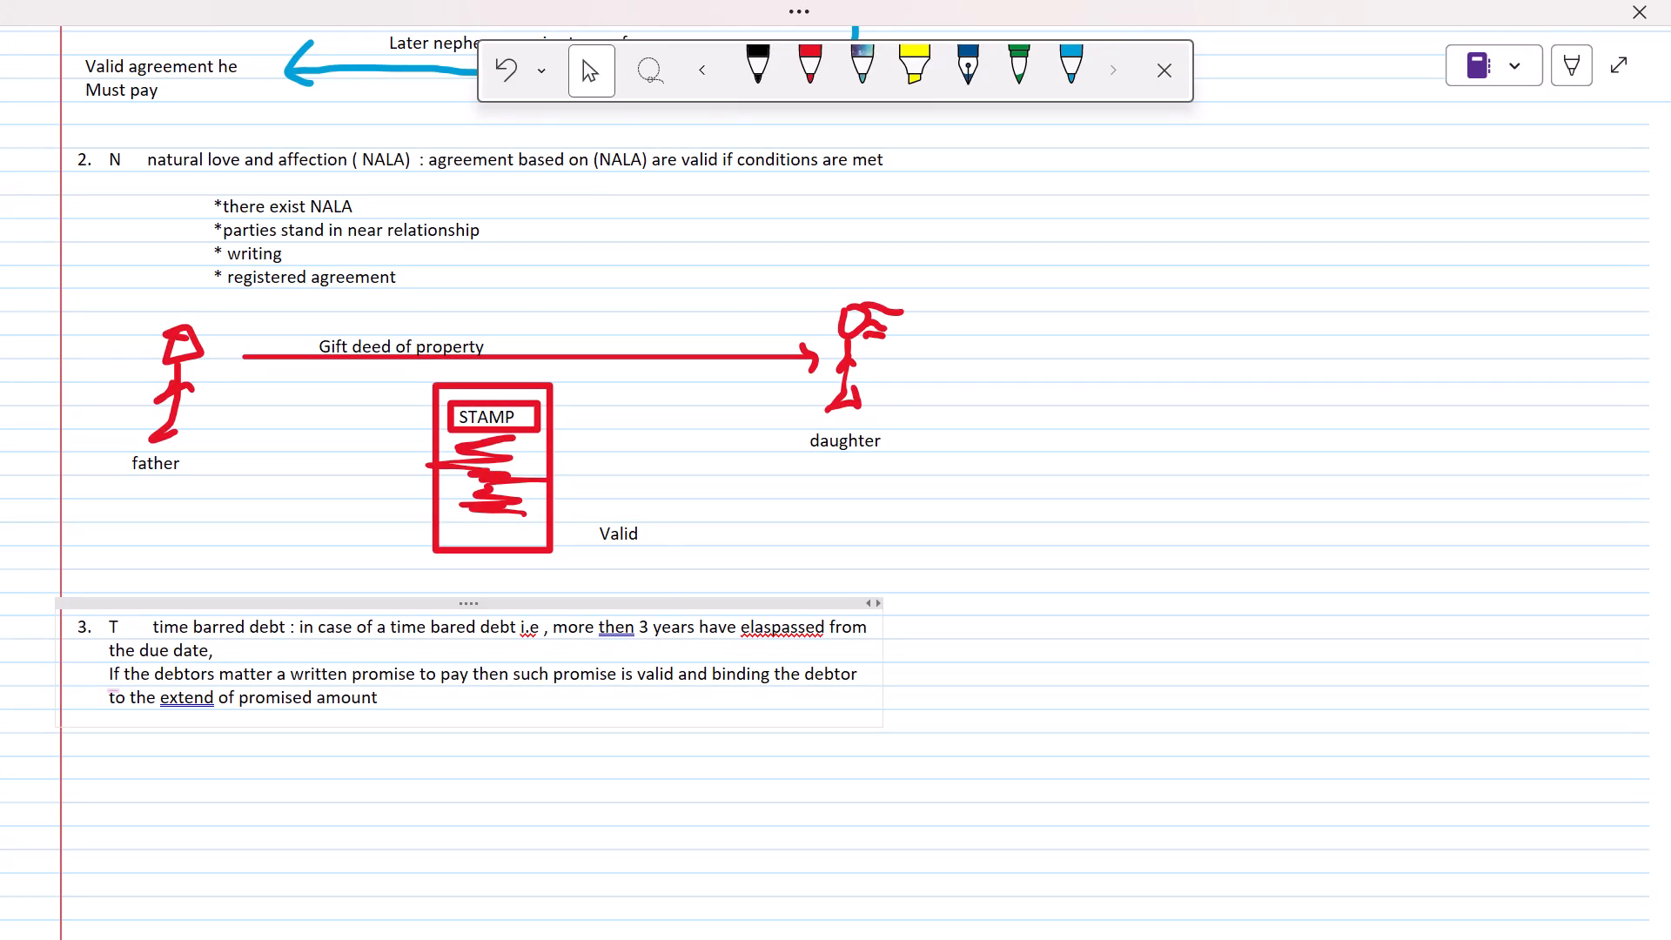
Start an example on a new line under point 3 reading "Ex:-", followed after a gap by "debt = 60K".
key("Return")
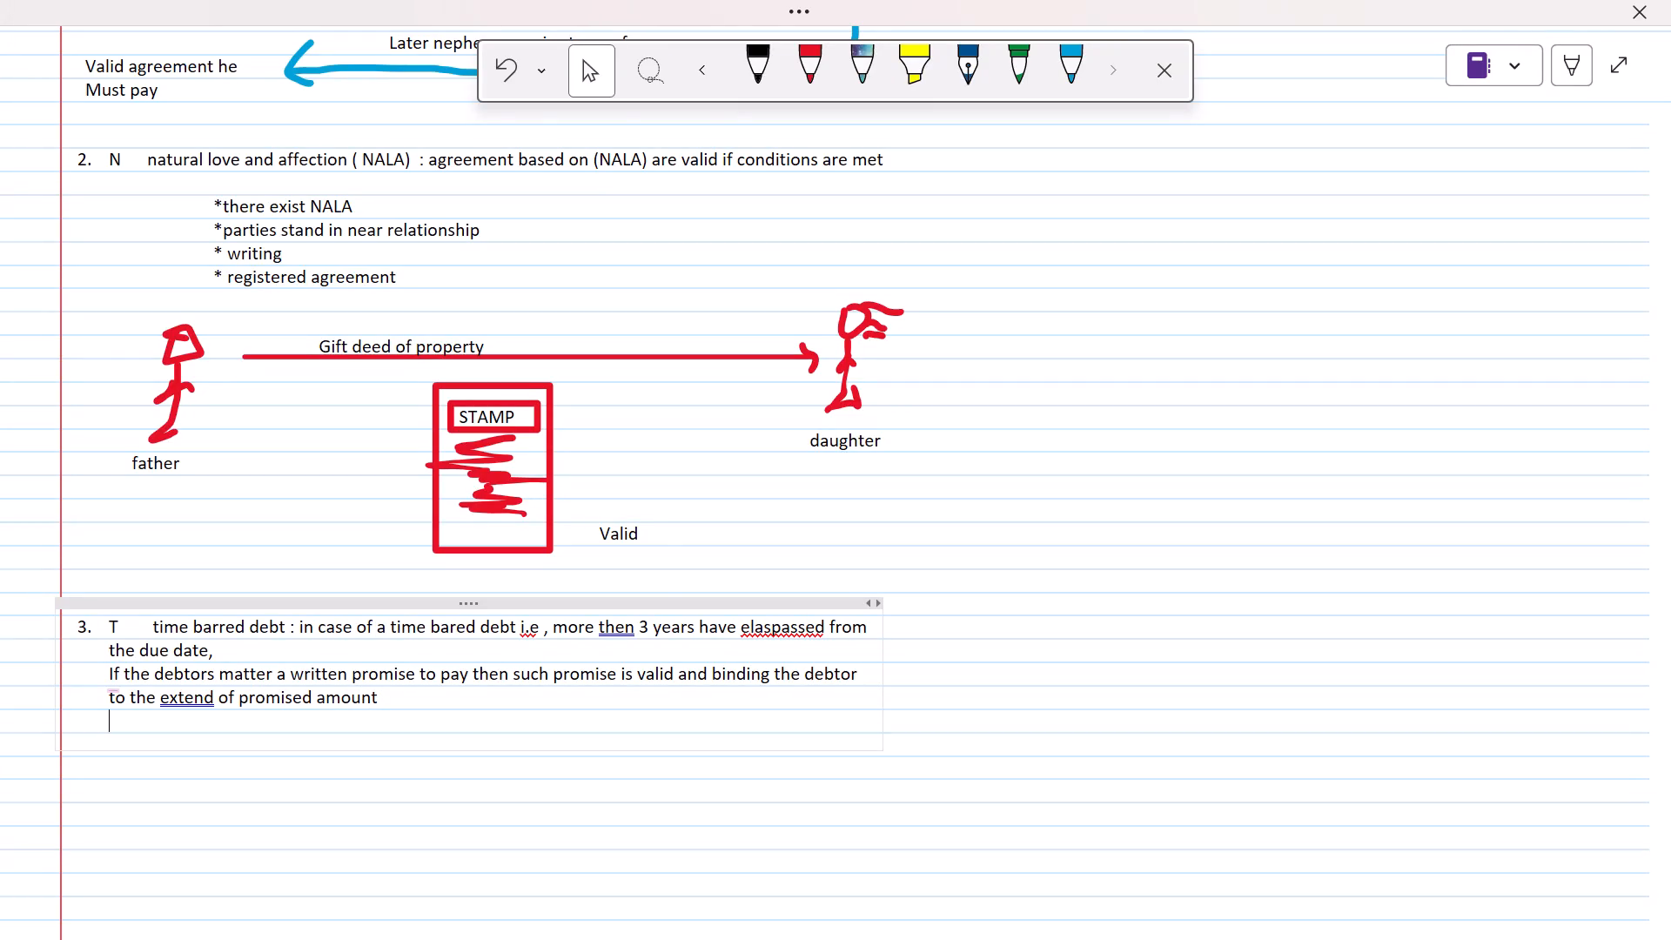
type("ex")
type(":-")
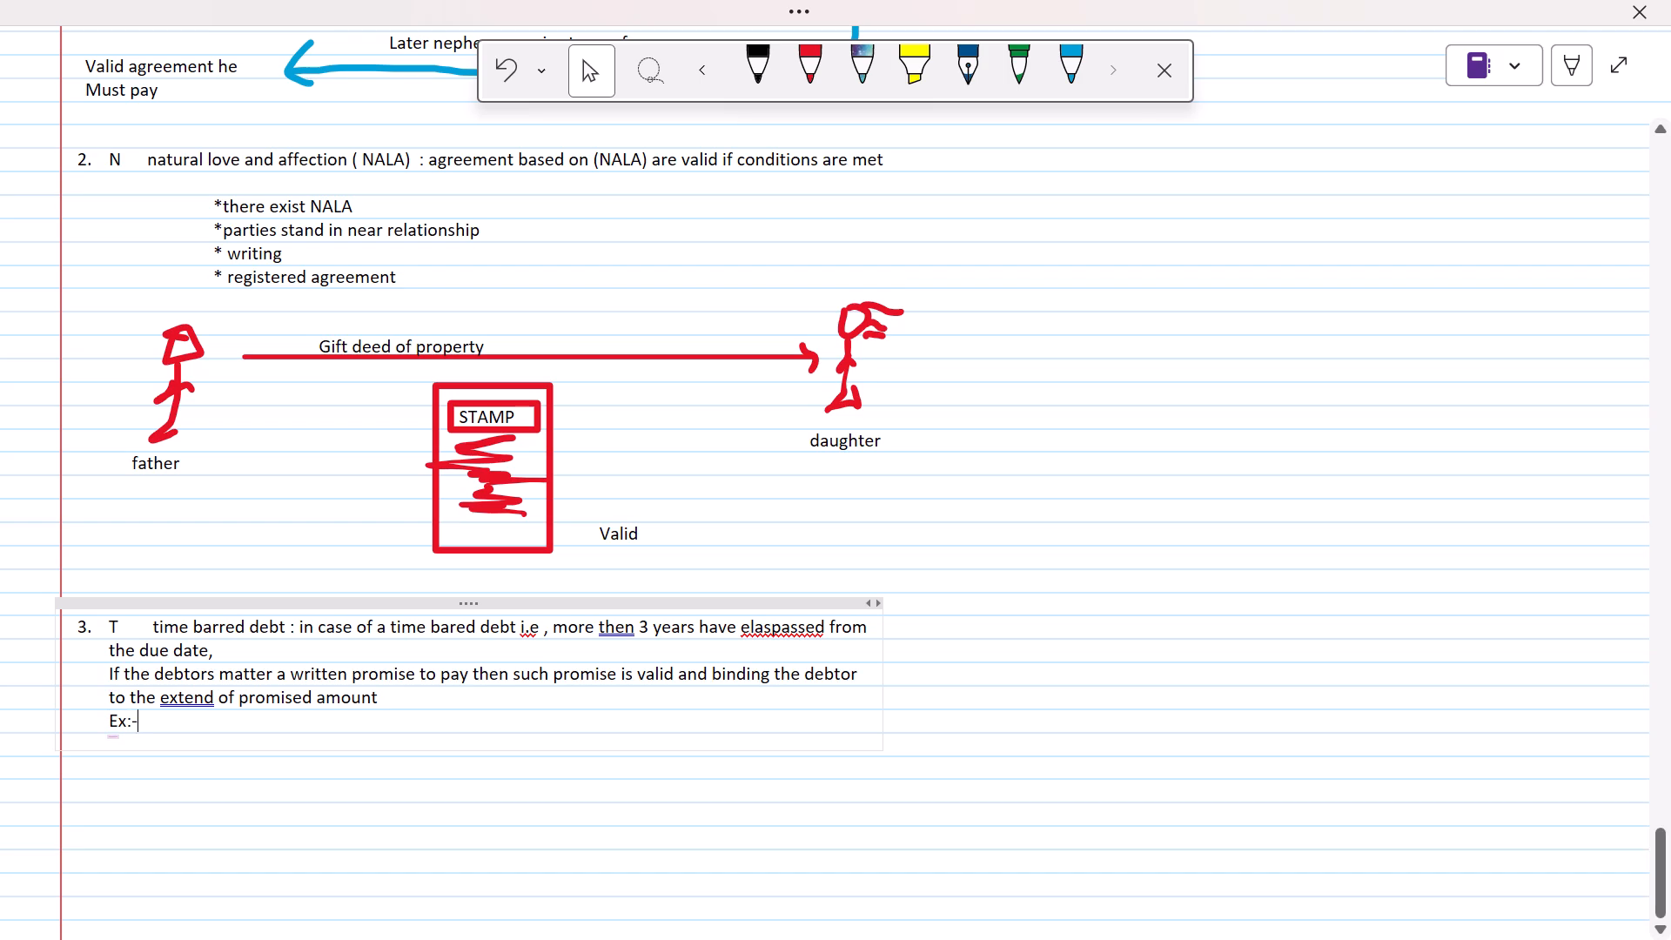
key("space")
key("space")
key("space")
key("space")
key("space")
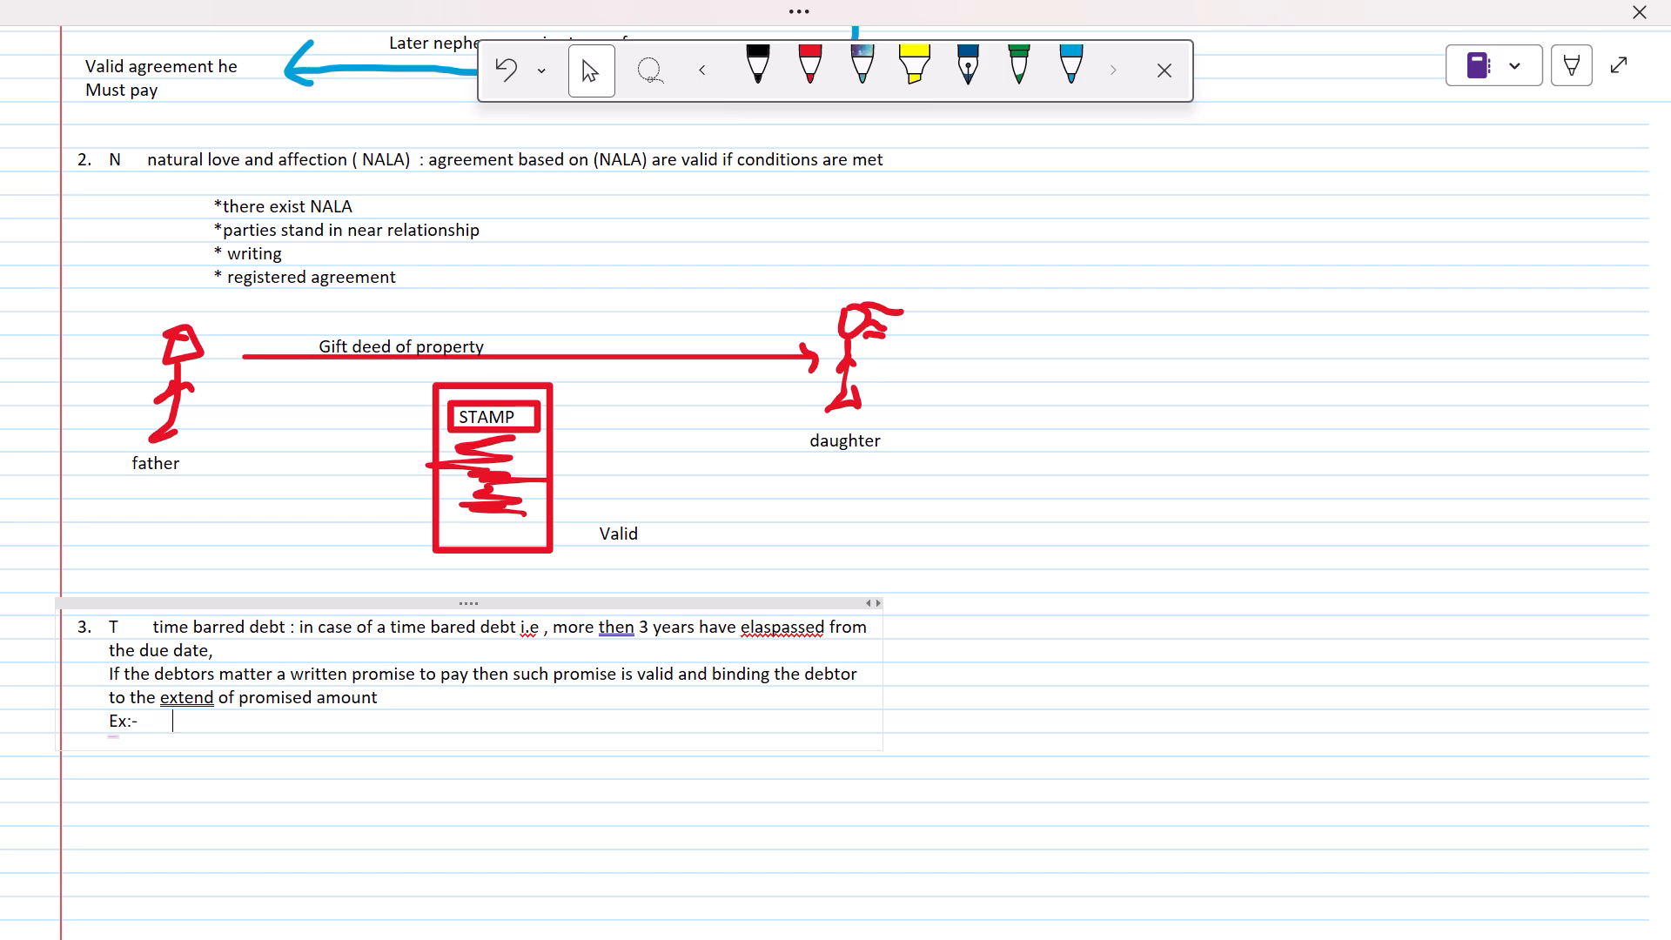
type("debt =")
key("space")
type("60")
key("space")
Add the note "(time barred )" after "debt = 60K" on the example line.
type("( tim e==")
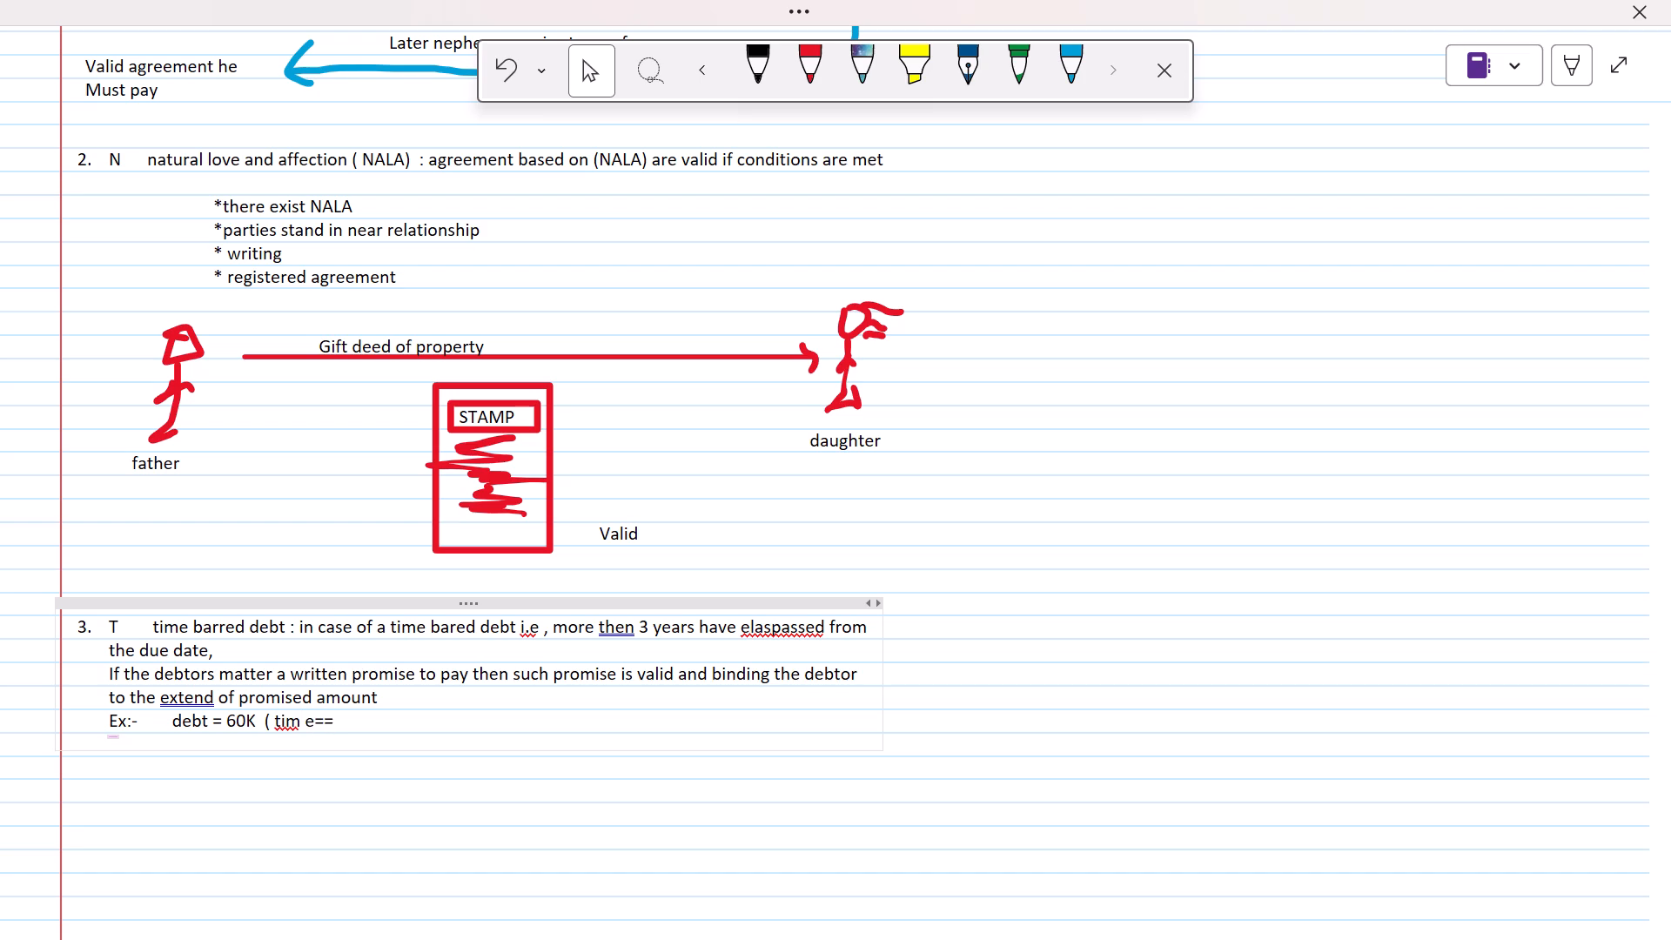
key("BackSpace")
key("BackSpace")
key("BackSpace")
key("BackSpace")
key("BackSpace")
key("BackSpace")
key("BackSpace")
key("BackSpace")
key("t")
type("ime barred")
key("space")
type(")")
key("space")
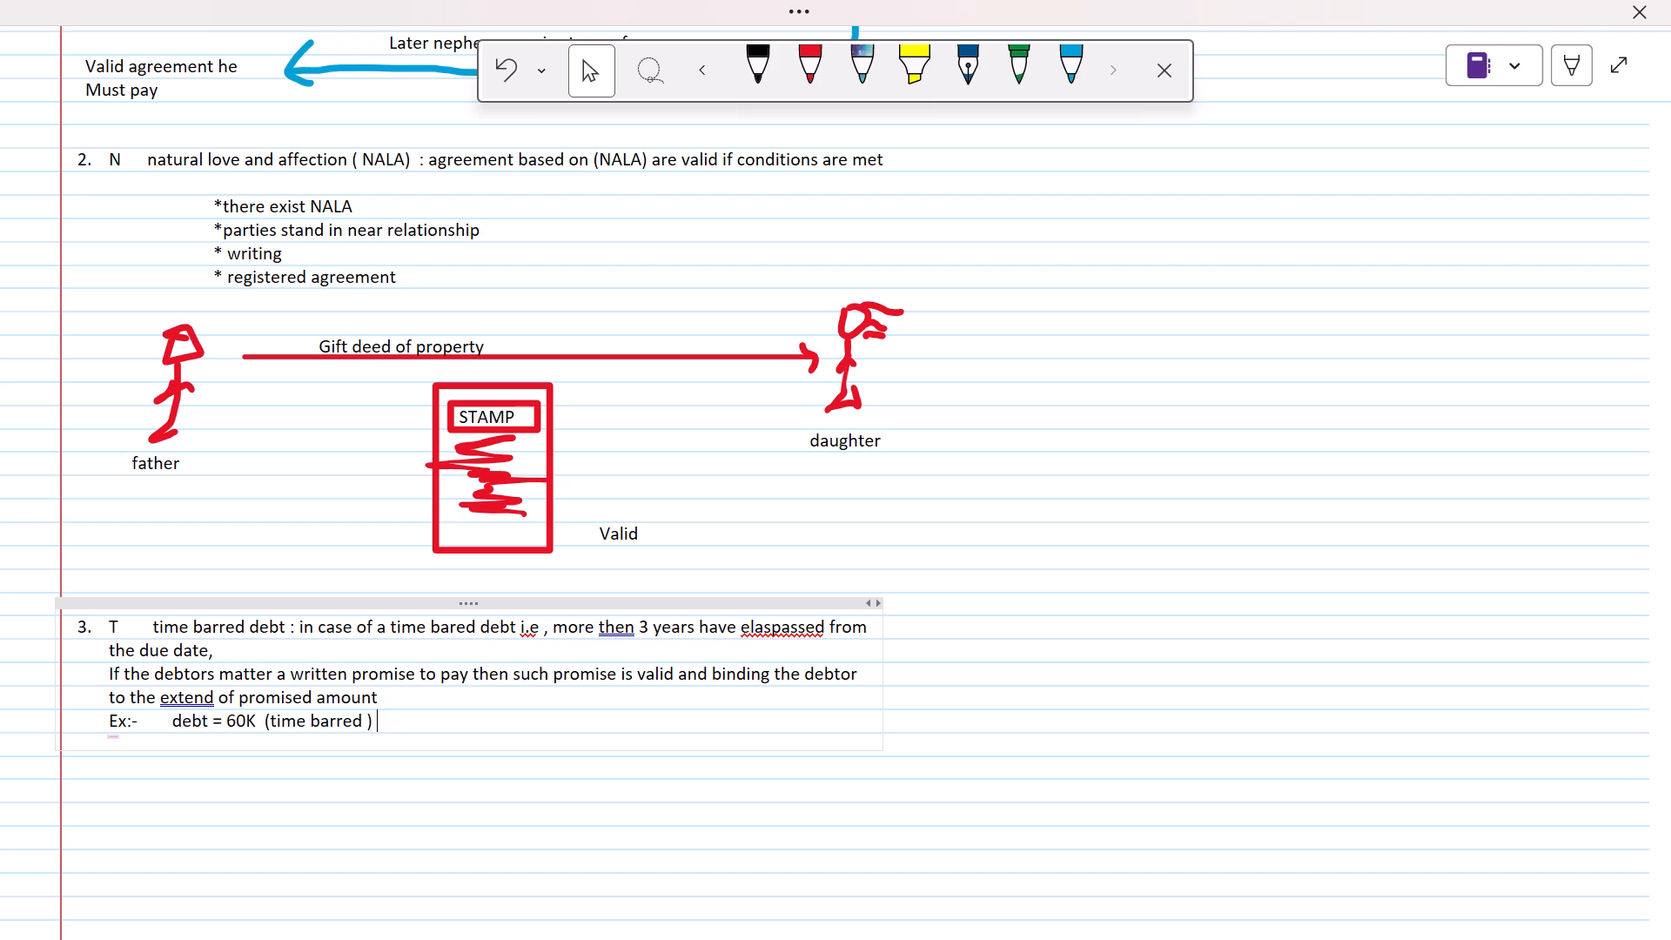
Add a new line below the example debt, indented to align with it, reading "debtor promised to pay".
key("Return")
key("space")
key("space")
key("space")
key("space")
key("space")
key("space")
key("space")
key("space")
key("space")
key("space")
key("space")
key("space")
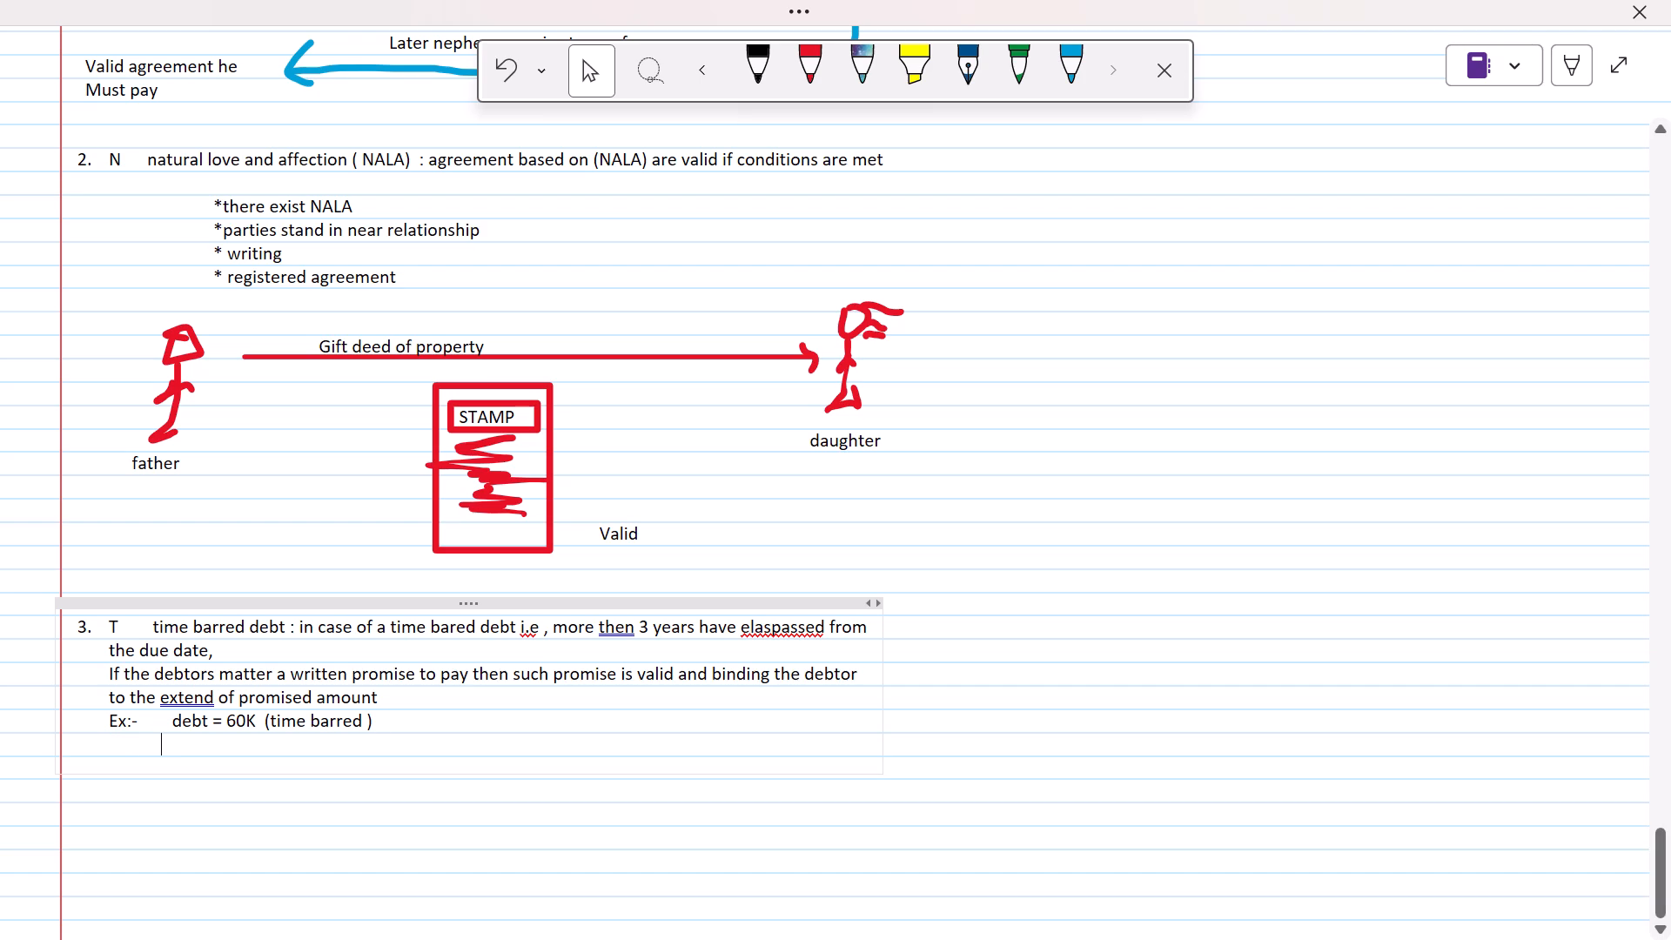
key("space")
key("space")
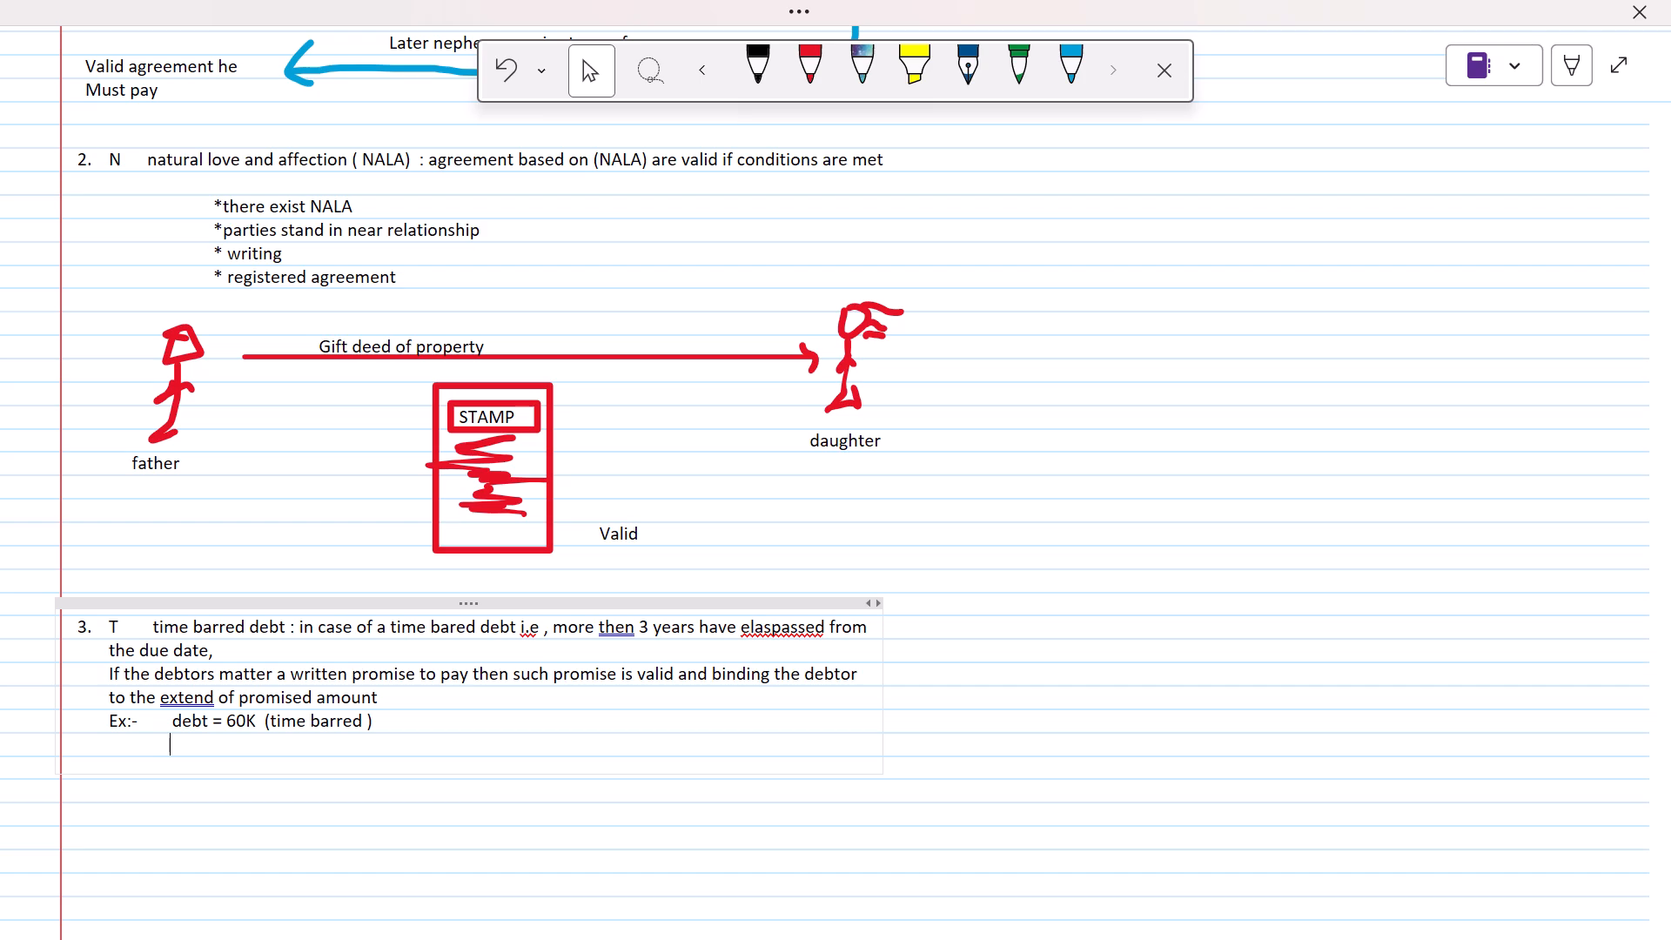
type("deb")
type("tor")
key("space")
key("p")
type("romisd")
key("e")
key("BackSpace")
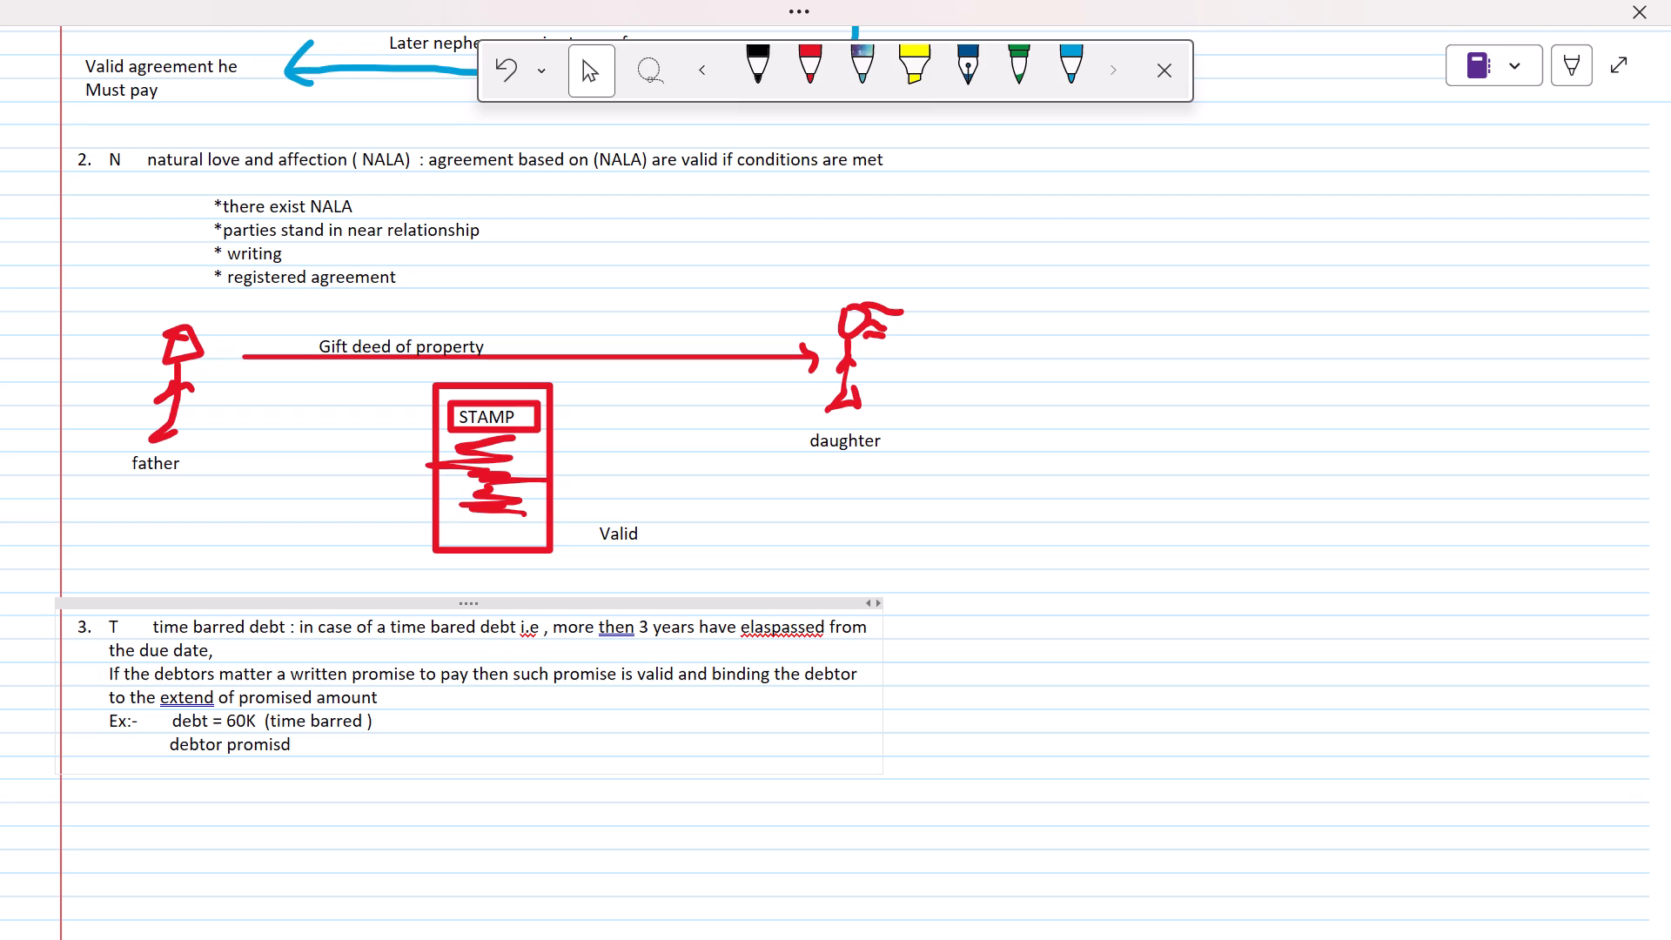
key("BackSpace")
type("de")
key("BackSpace")
key("BackSpace")
type("ed to pay")
key("space")
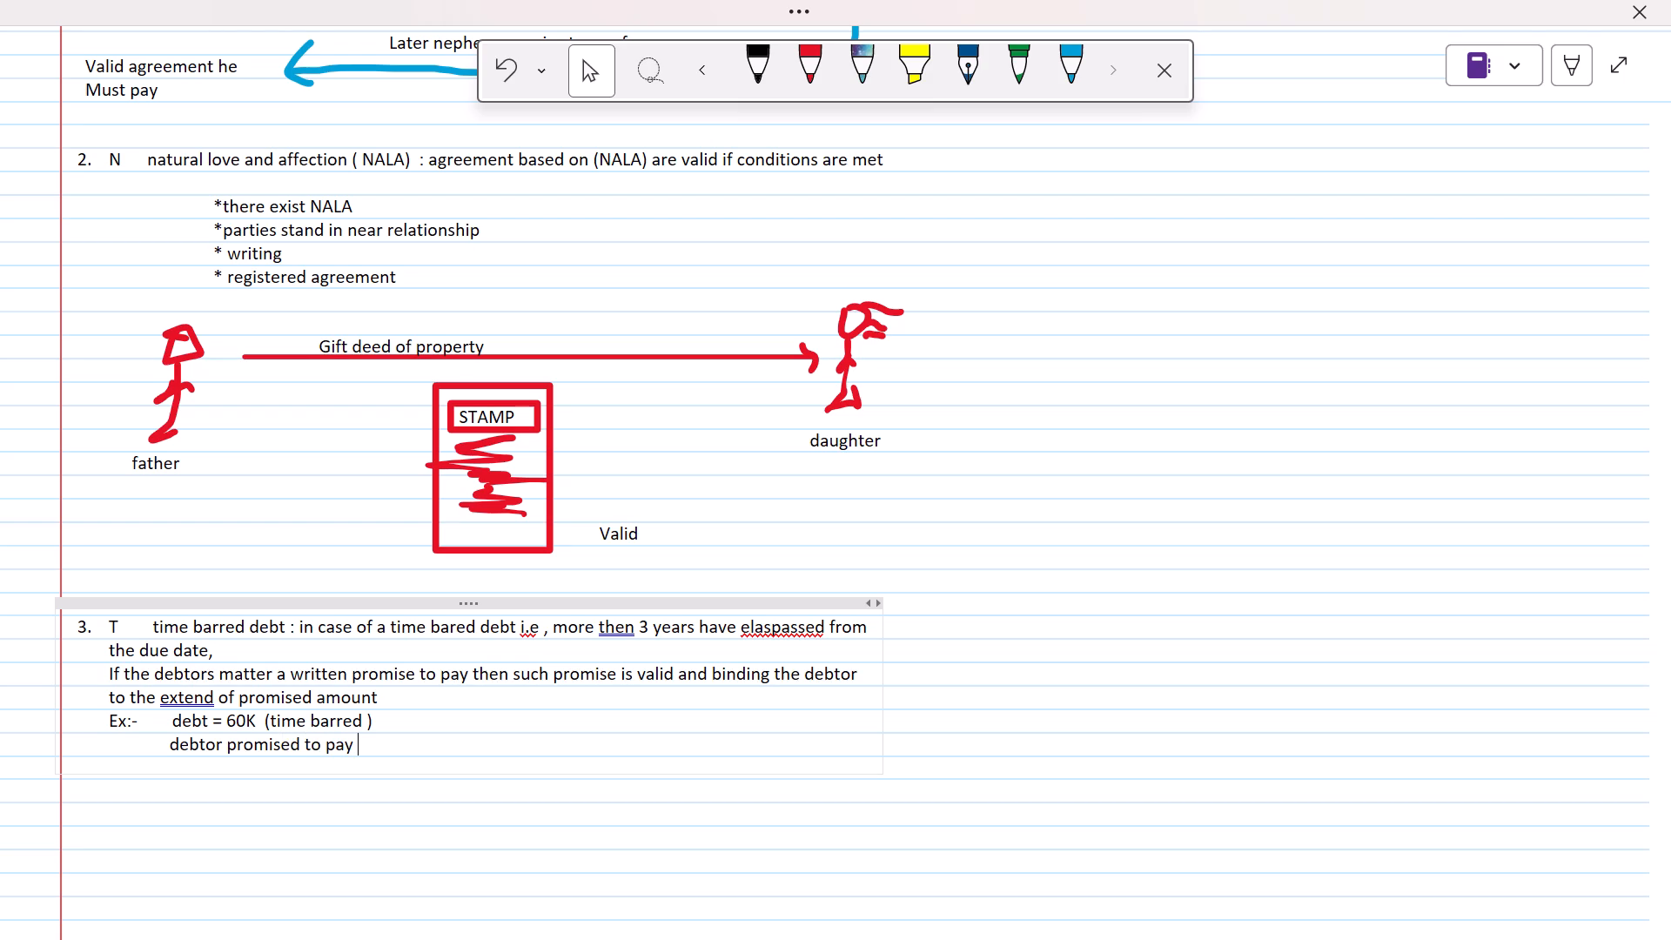
Insert "in written" between "promised" and "to pay" in the example's second line.
key("Left")
key("Left")
key("Left")
key("Left")
key("Left")
key("Left")
key("Left")
key("Left")
key("Left")
key("Left")
key("Right")
key("Right")
key("space")
type("inwritten")
key("space")
key("Left")
key("Left")
key("Left")
key("Left")
key("Left")
key("Left")
key("Left")
key("Left")
key("Left")
key("Left")
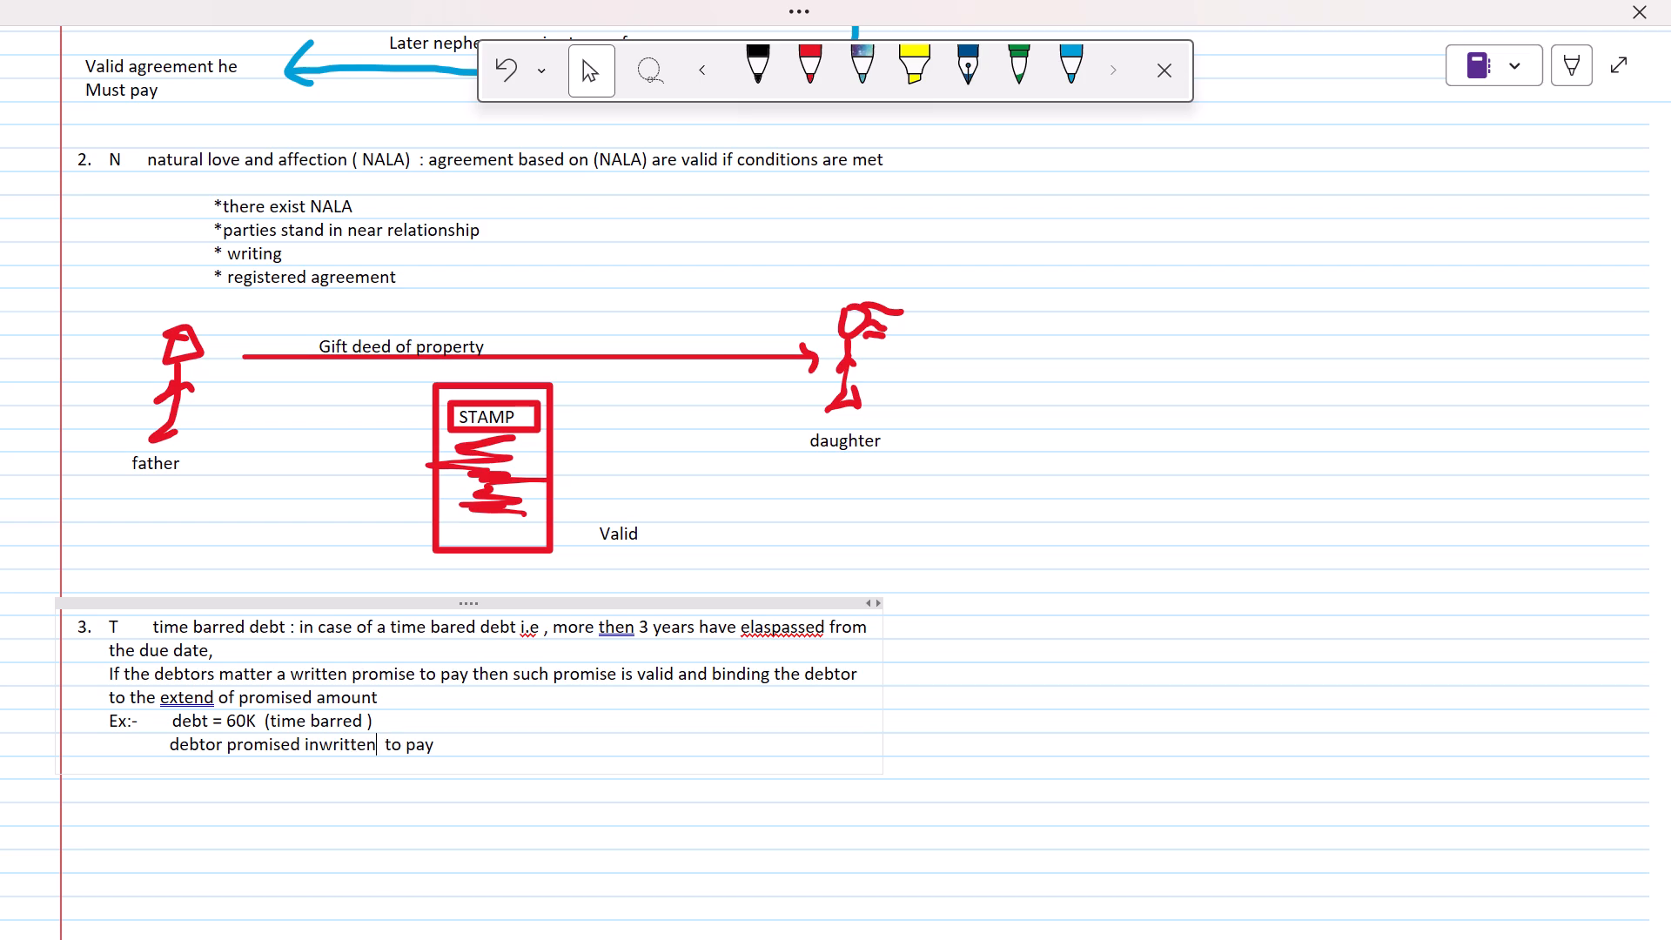
key("Right")
key("Right")
key("space")
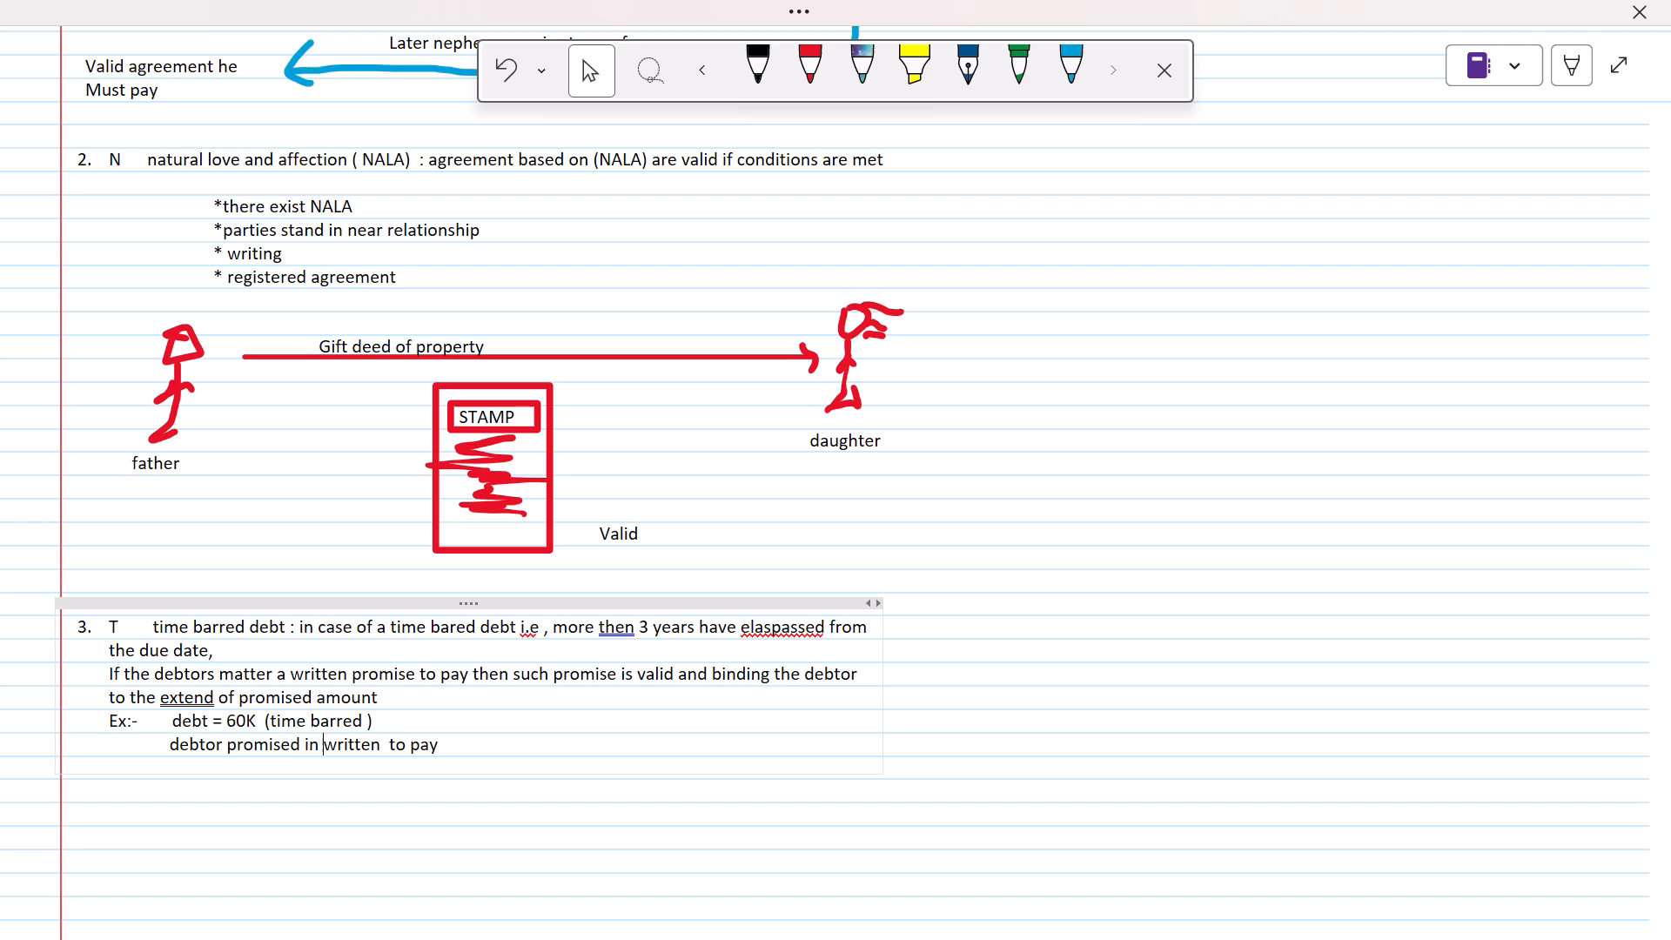
Complete the example's second line by adding the amount "50 K" after "debtor promised in written to pay".
key("Right")
key("Right")
key("Right")
key("Right")
key("Right")
key("Right")
key("Right")
key("Right")
key("Right")
key("Right")
key("Right")
key("Right")
key("Right")
key("Right")
key("Right")
key("space")
type("50")
key("space")
key("space")
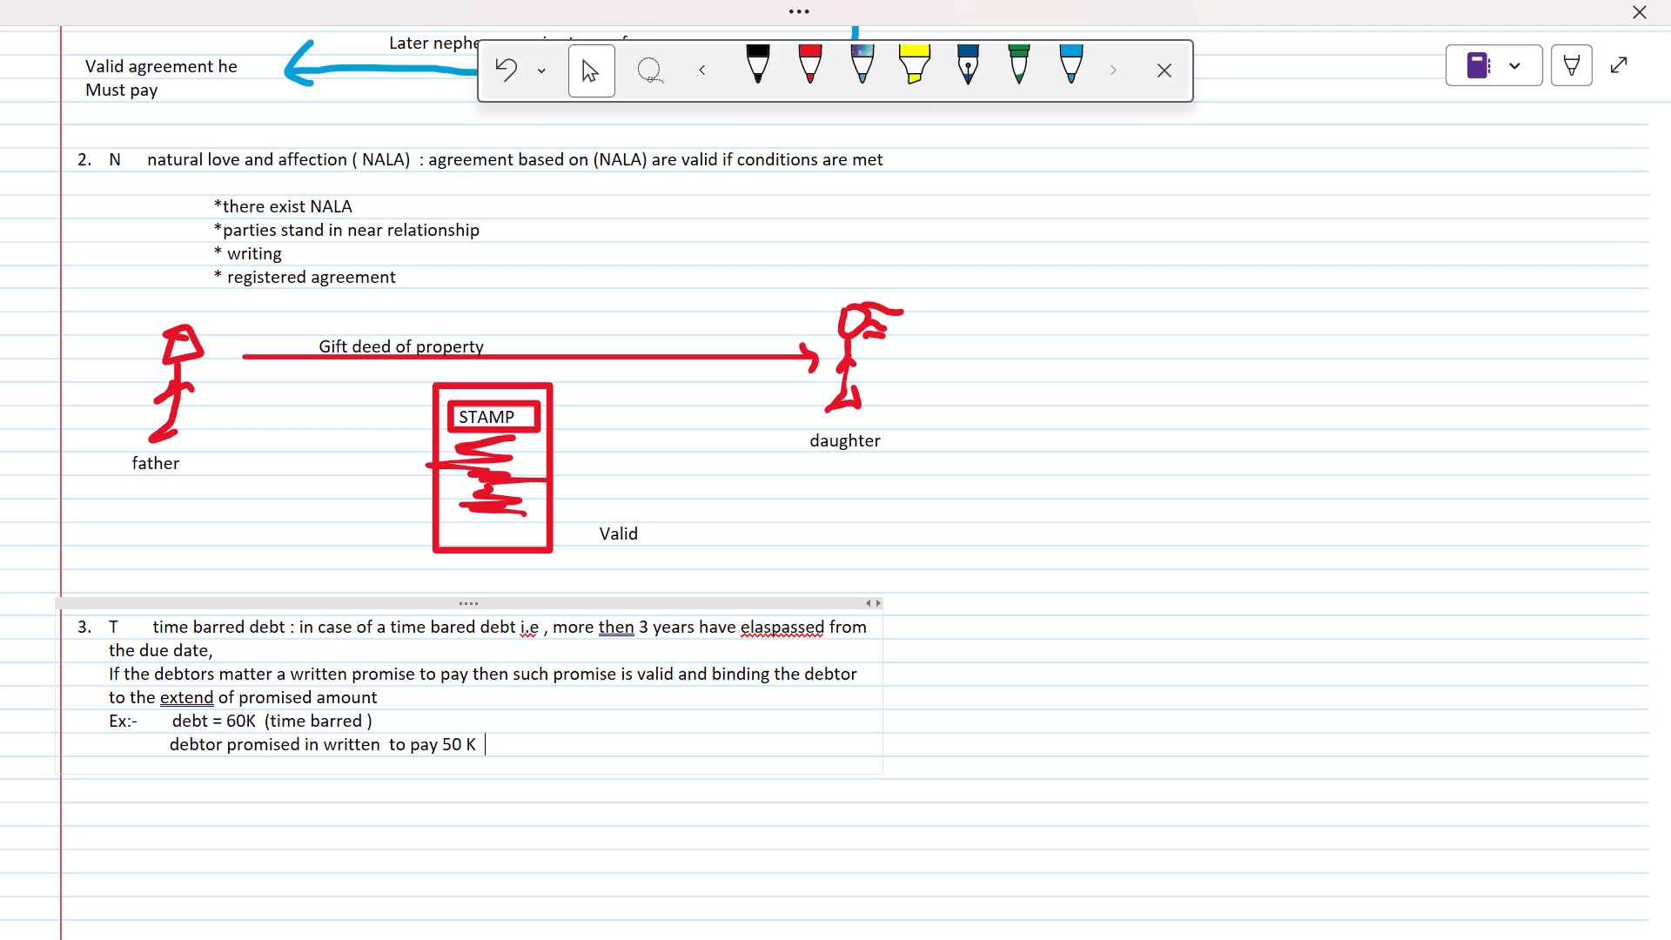
Add a third example line, indented to align with the one above, reading "promised to pay TBD is valid upto 50K".
key("Return")
key("space")
key("space")
key("space")
key("space")
key("space")
key("space")
key("space")
key("space")
key("space")
key("space")
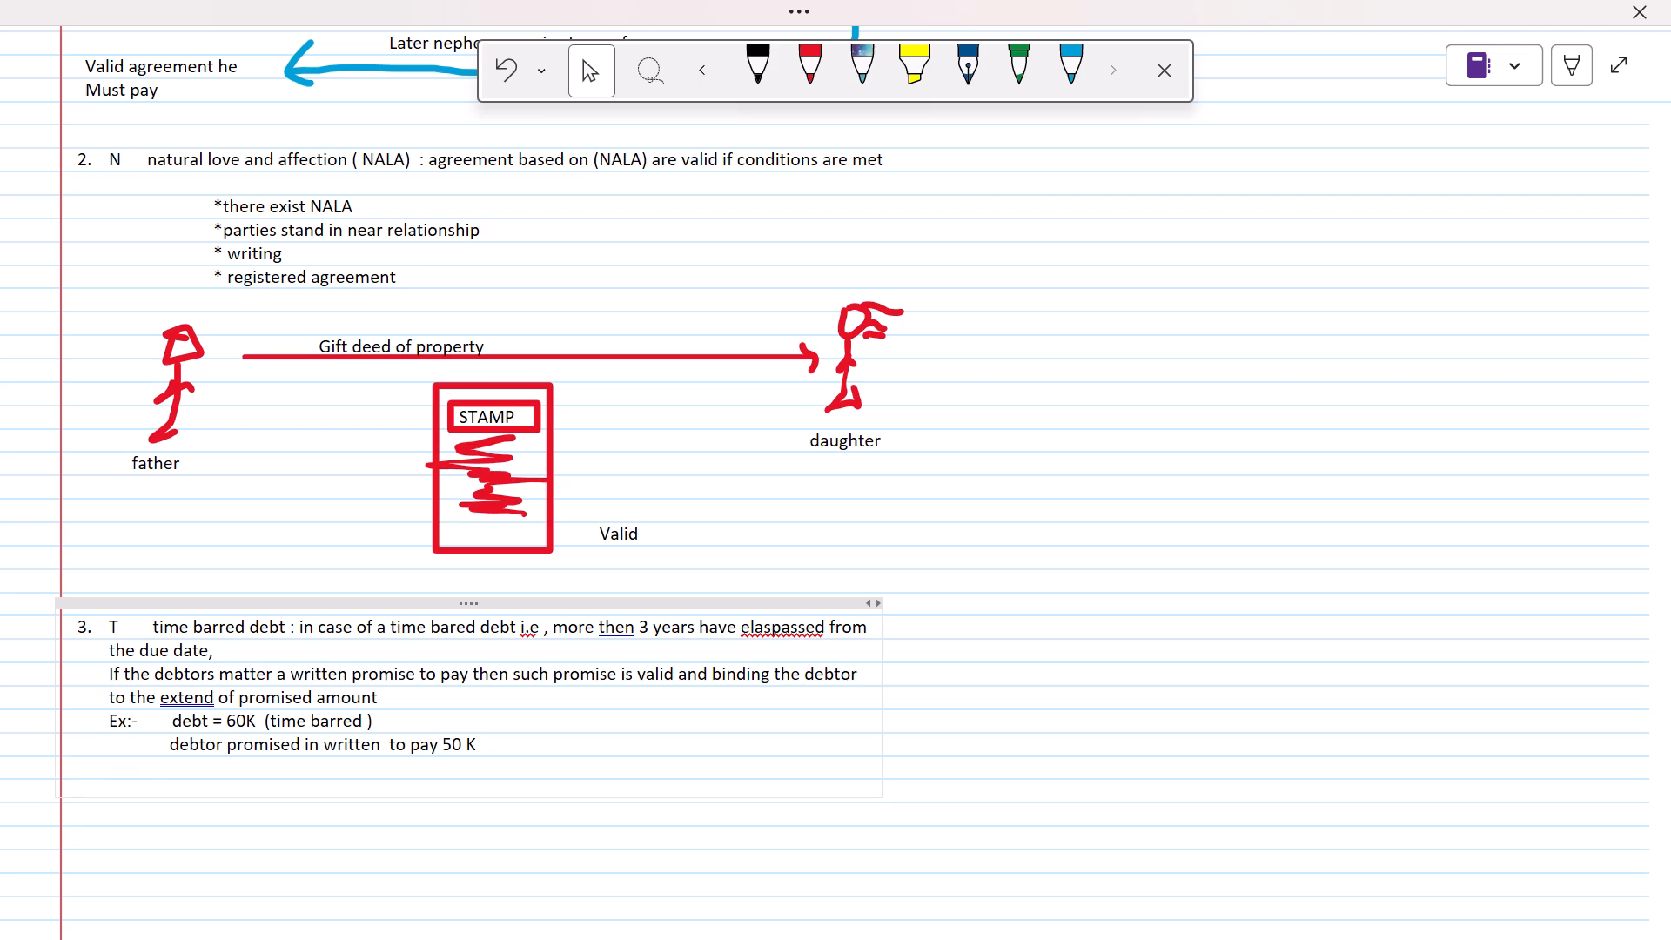
key("space")
key("space")
key("space")
key("space")
type("promised to pay")
key("space")
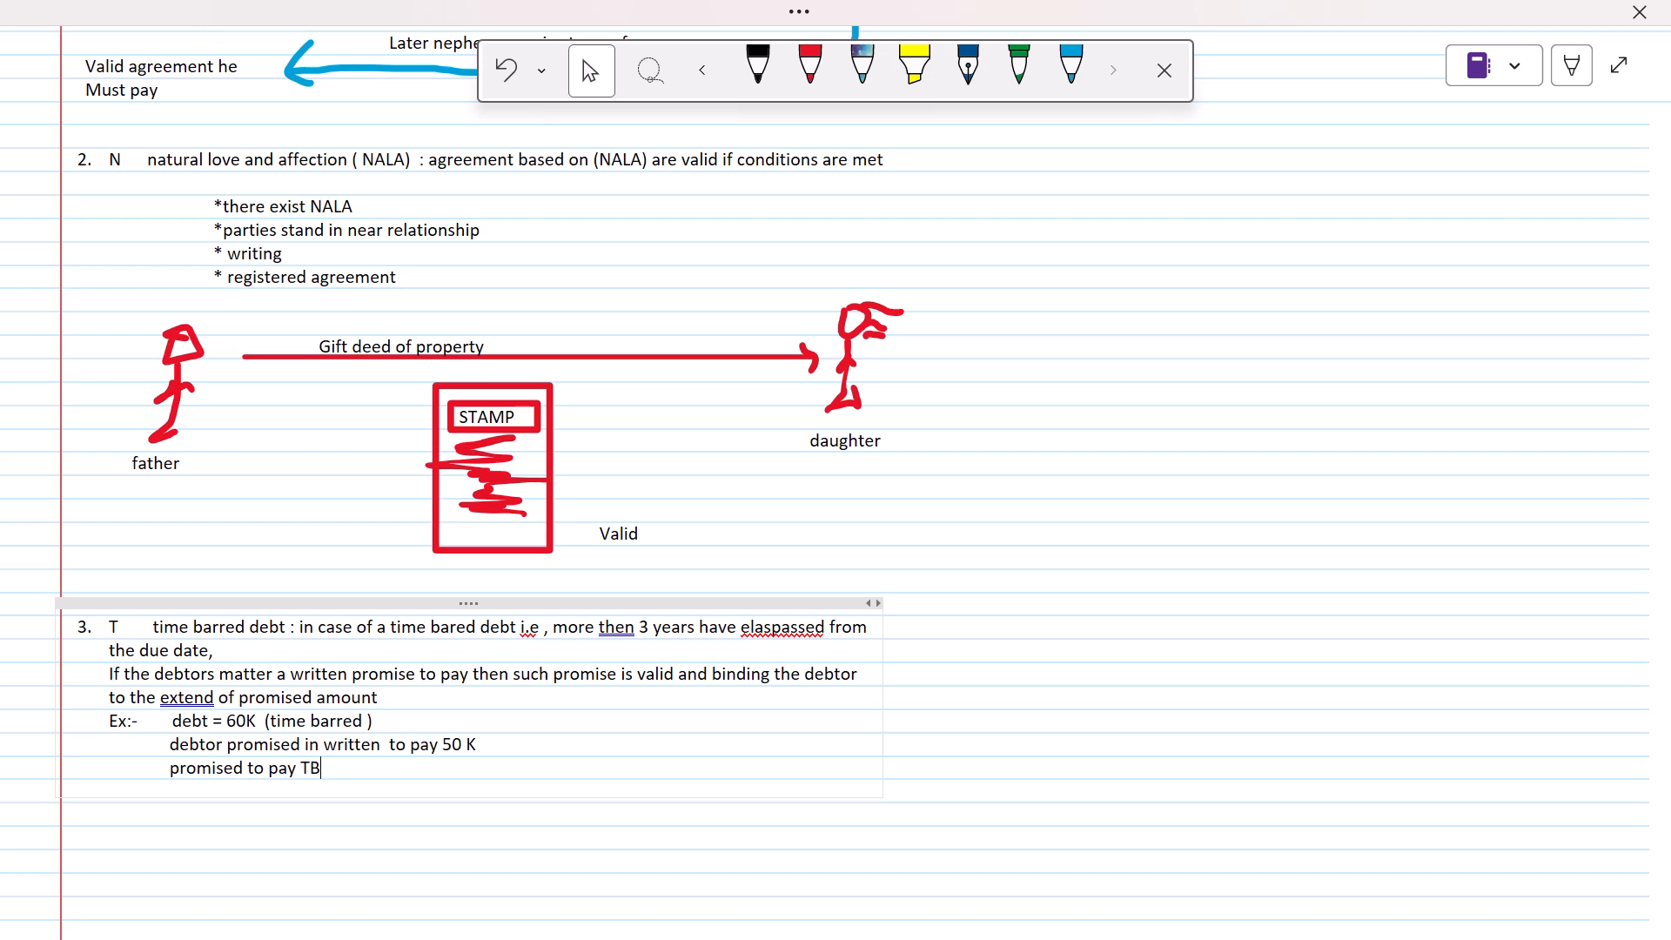
type("is")
key("space")
type("valid")
key("space")
type("upto")
key("space")
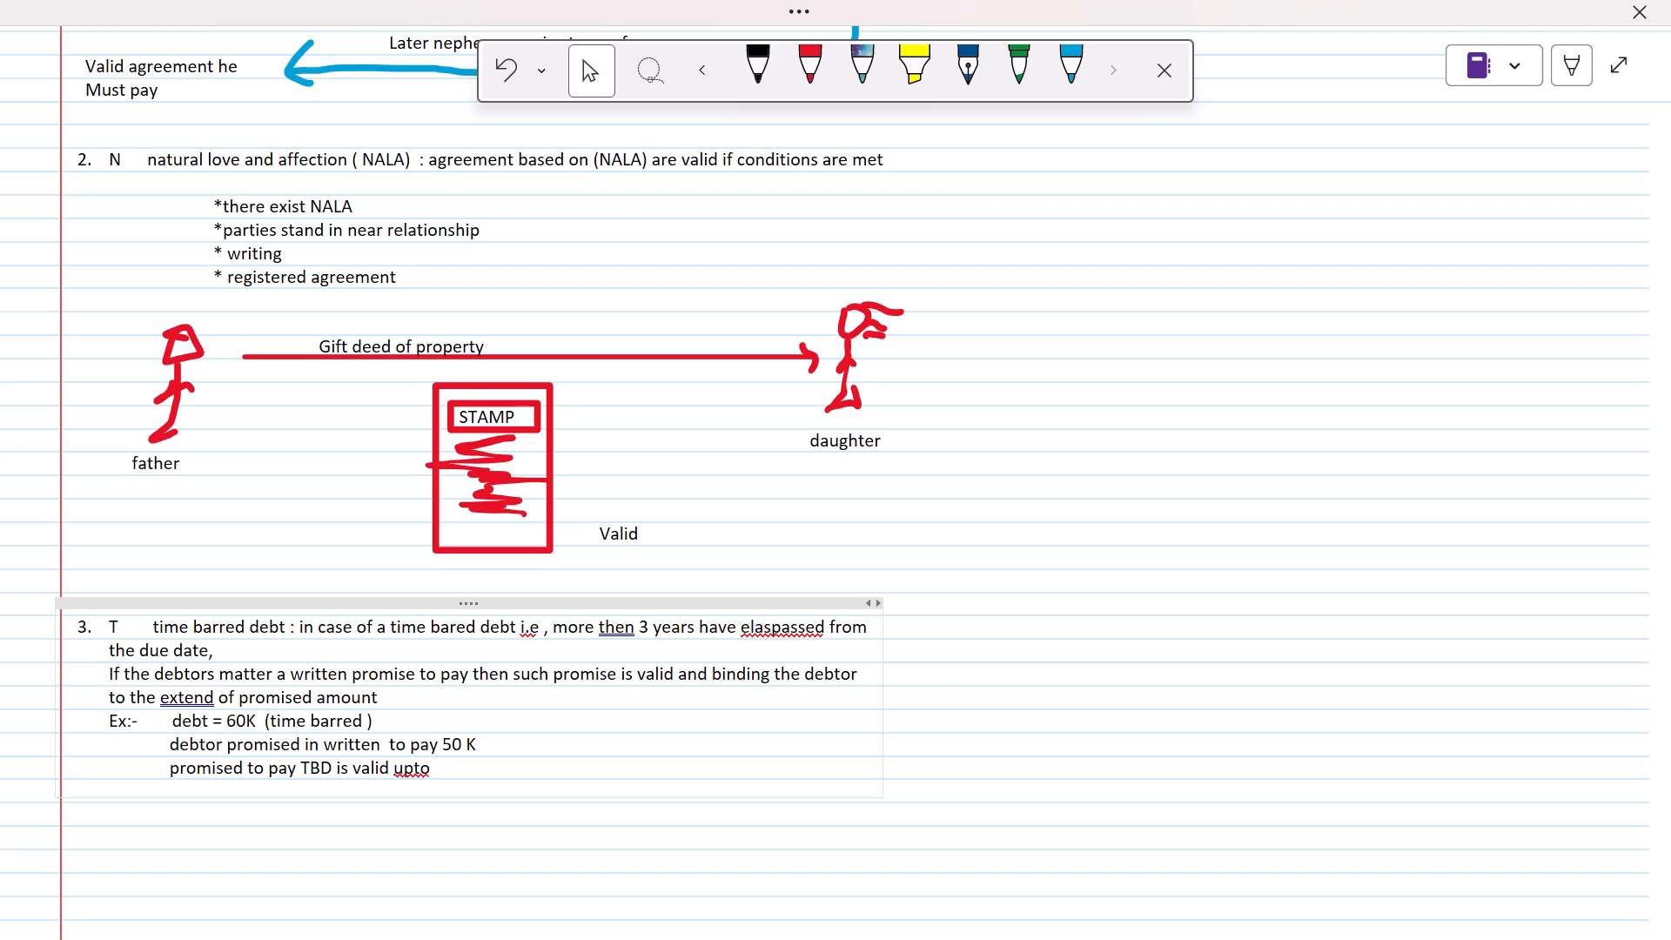
type("50")
Start a new numbered point "4." in a separate text block below the time barred debt example.
scroll(82, 648, "down", 2)
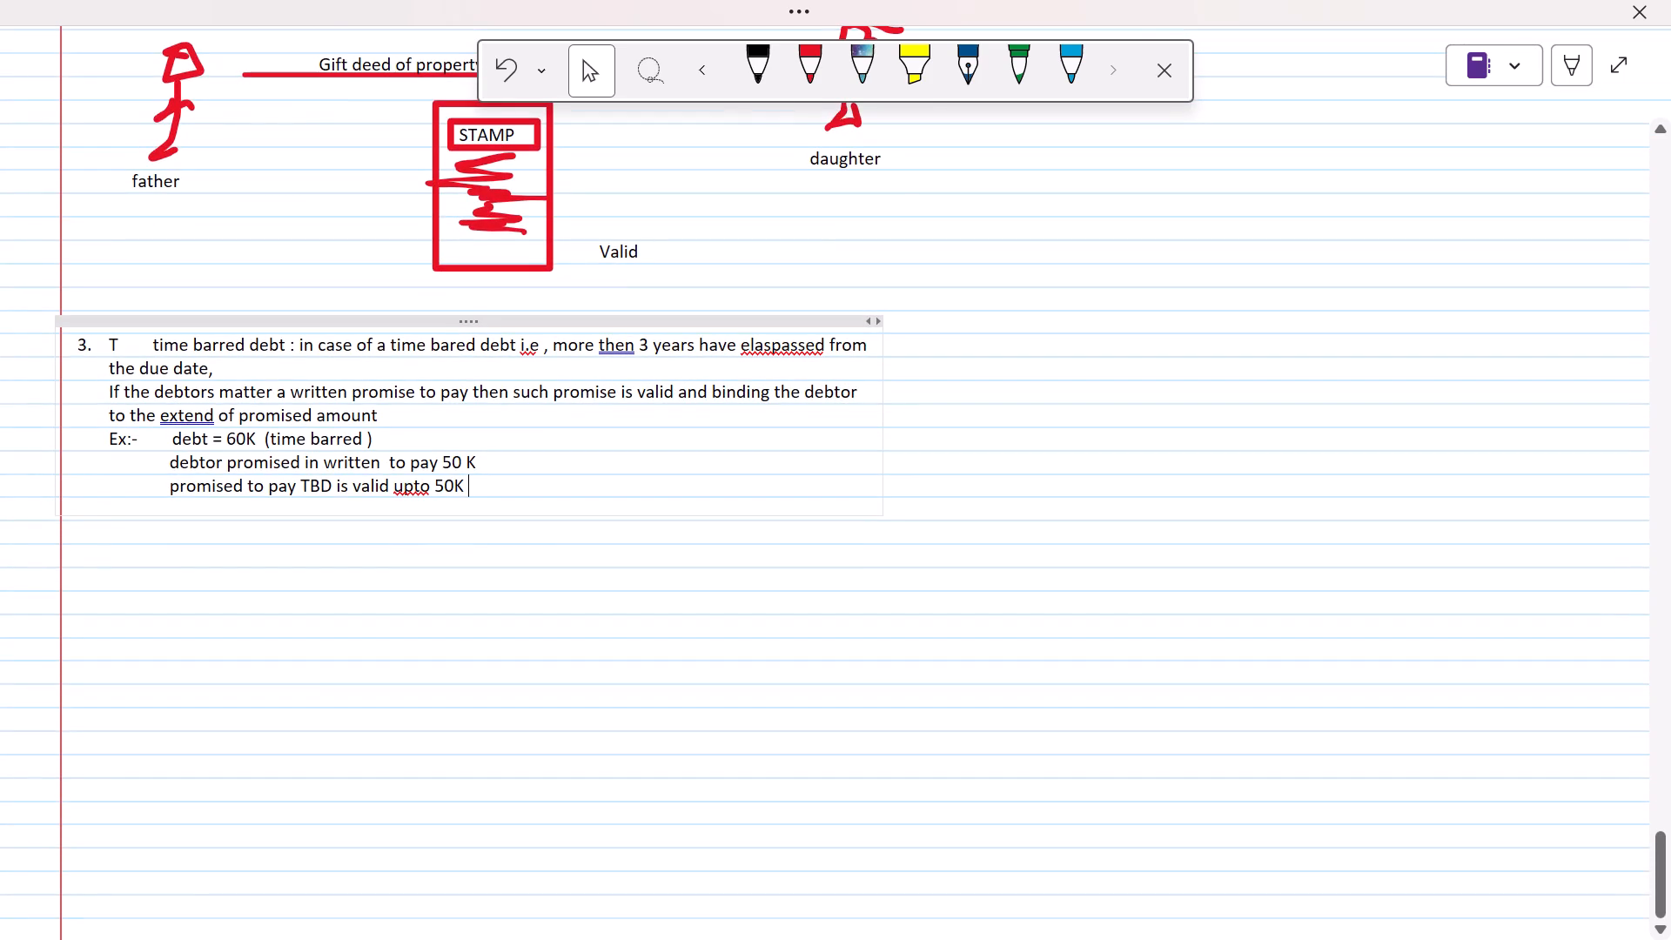
left_click(66, 534)
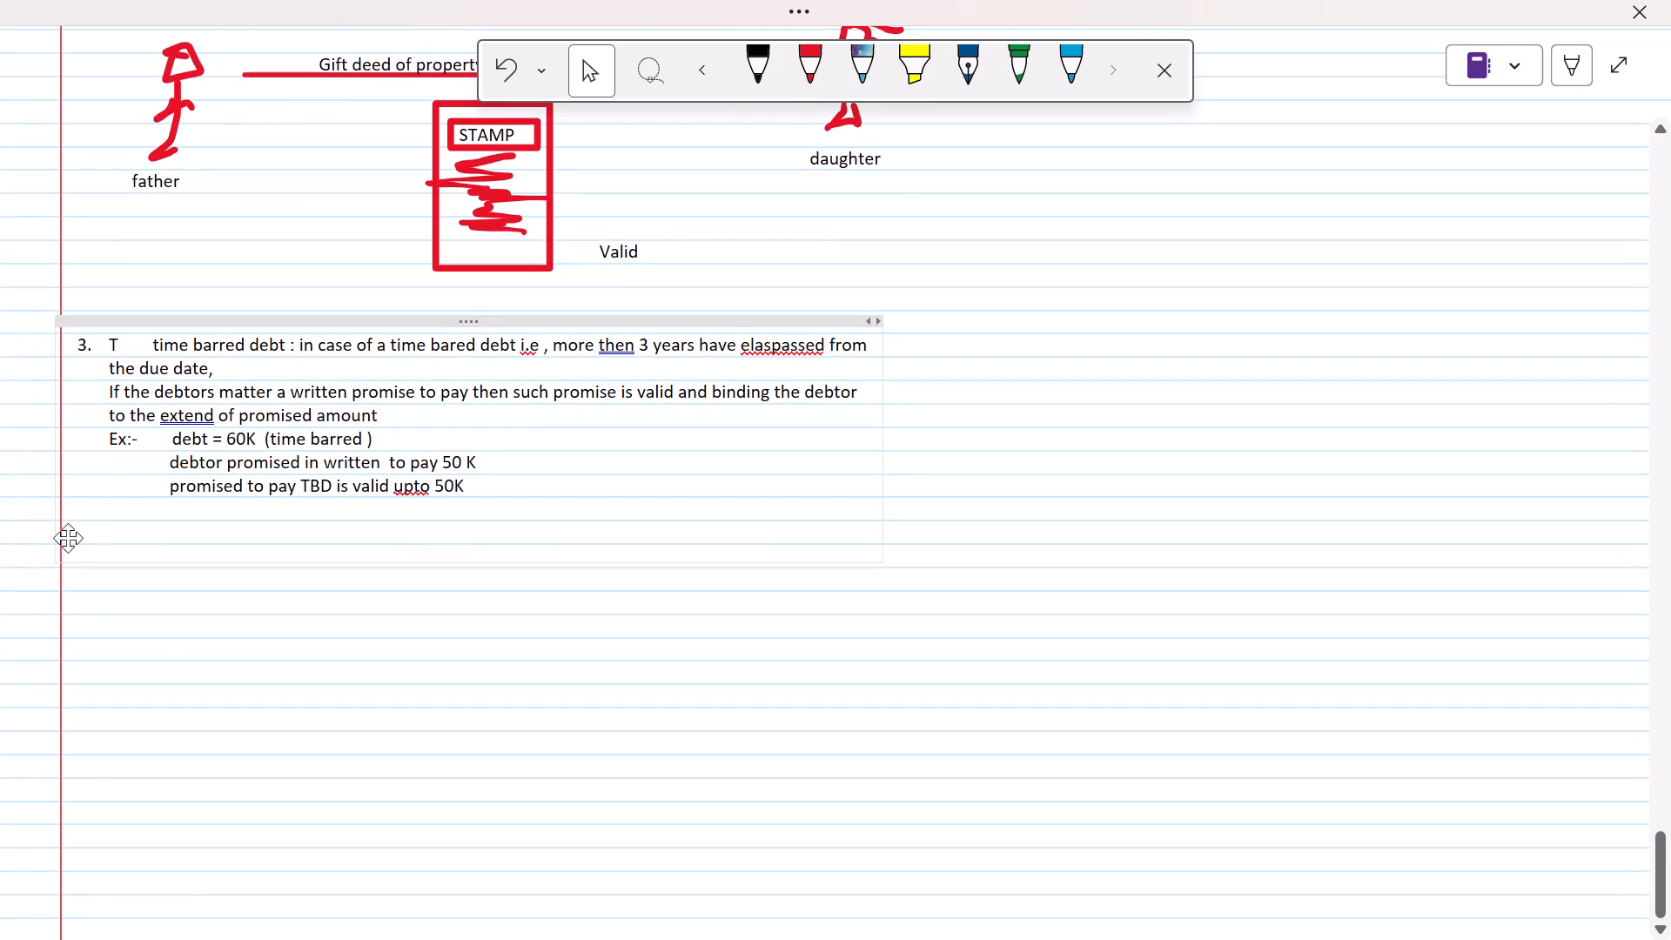
left_click(64, 575)
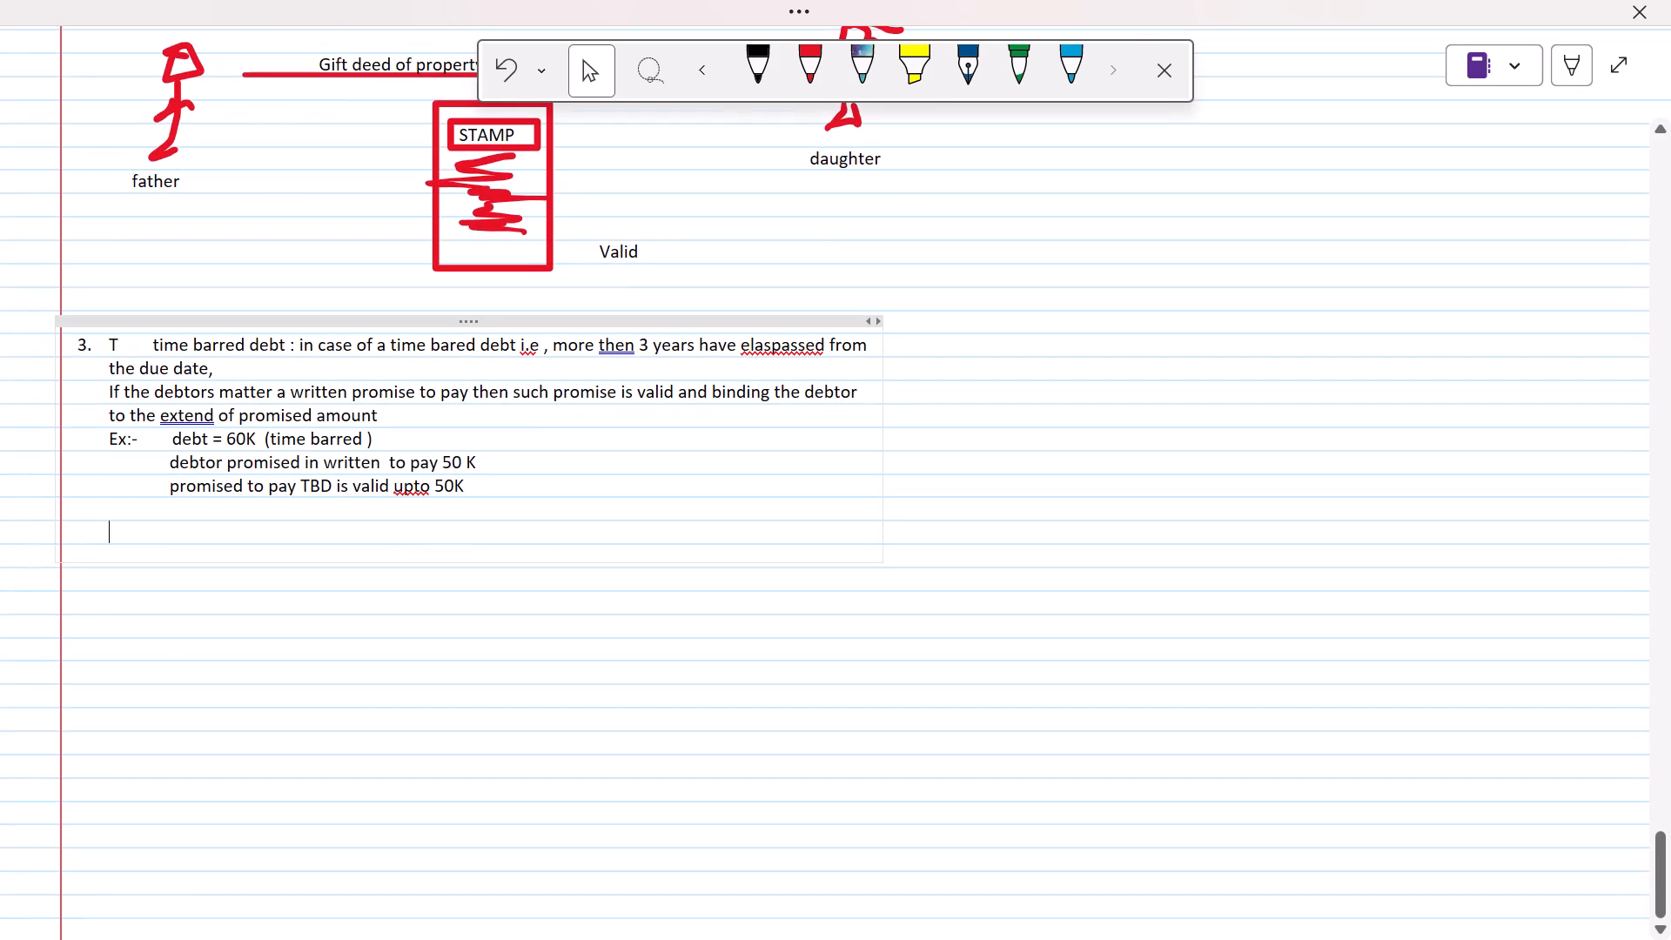
left_click(60, 579)
left_click(67, 582)
triple_click(69, 582)
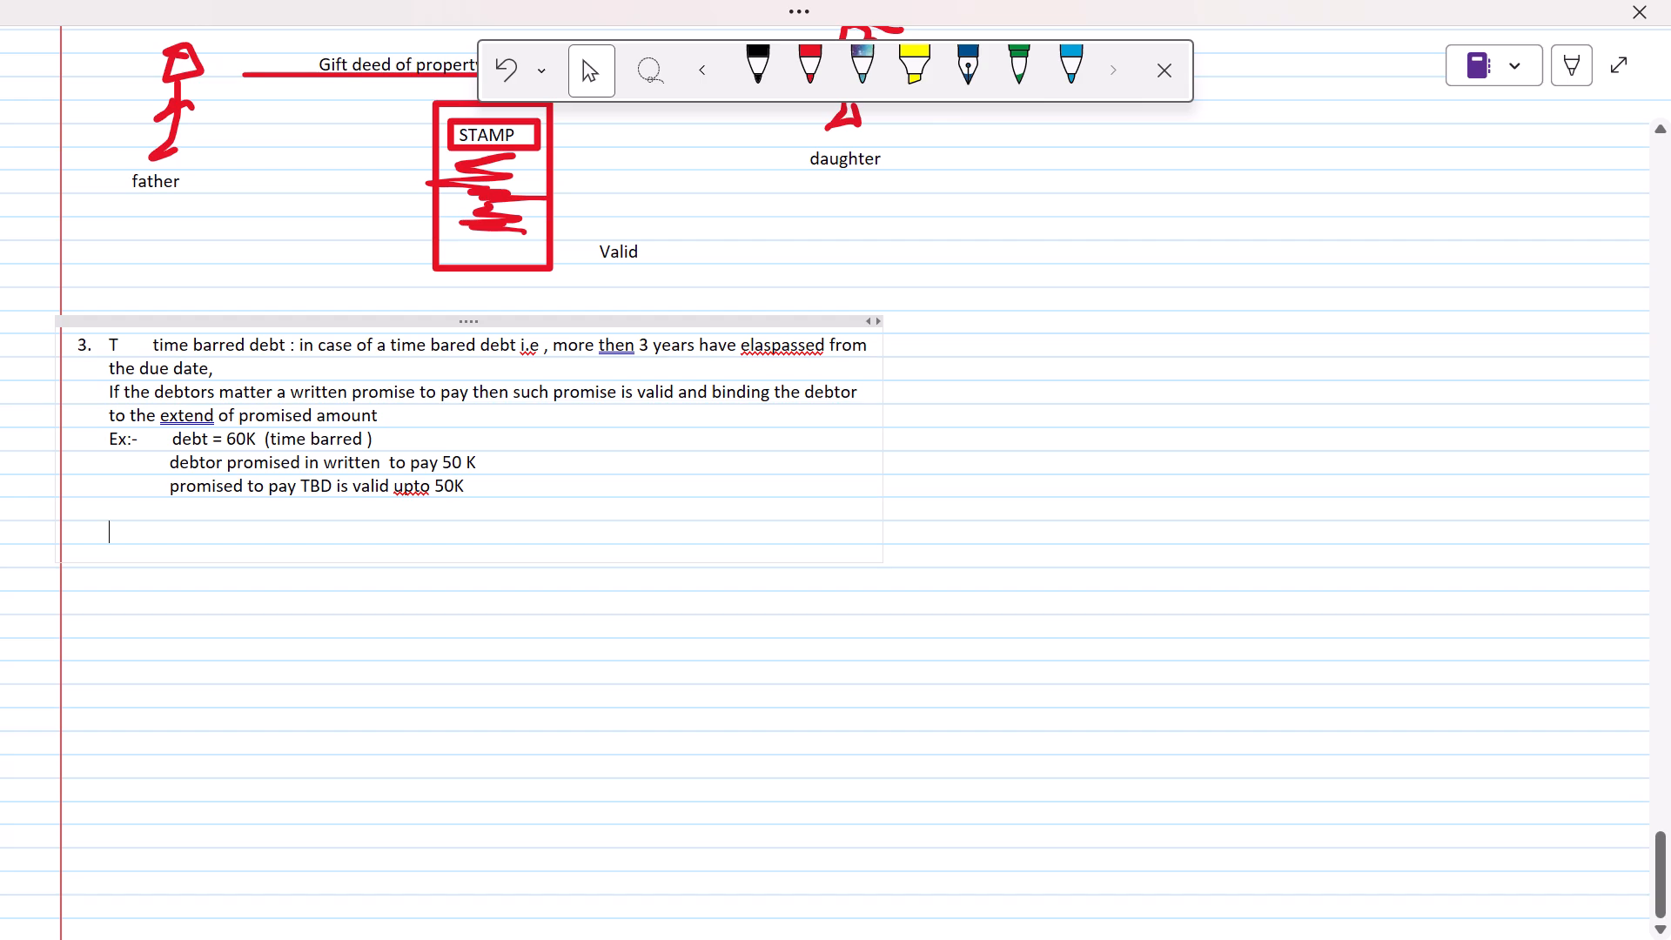
left_click(70, 582)
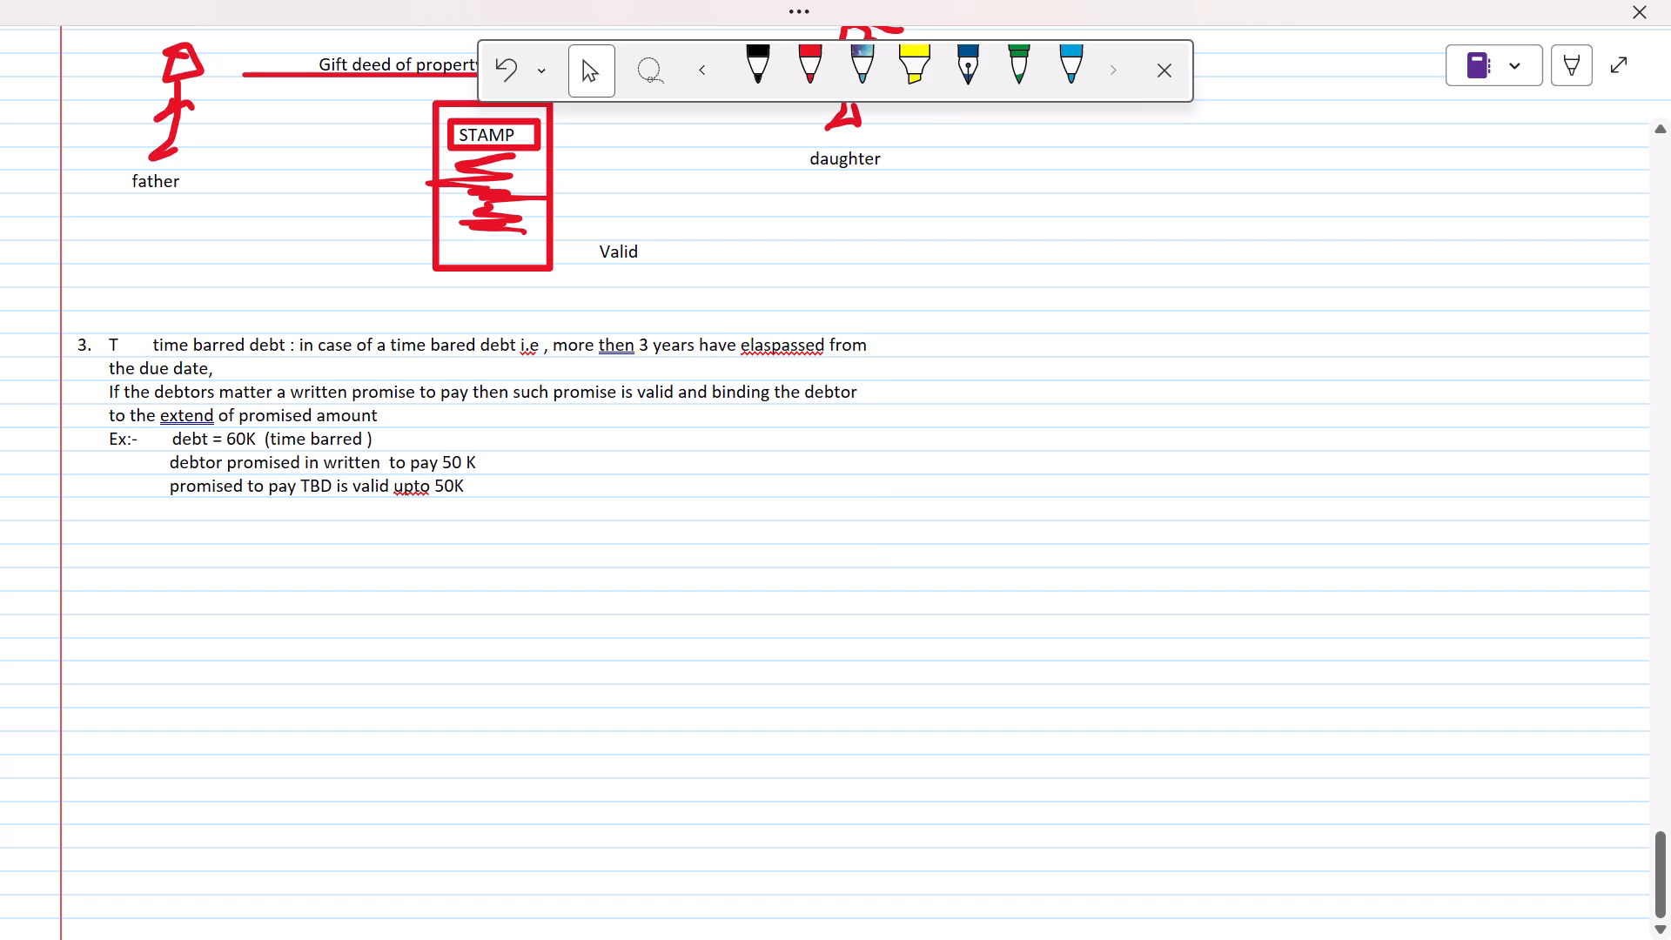
key("4")
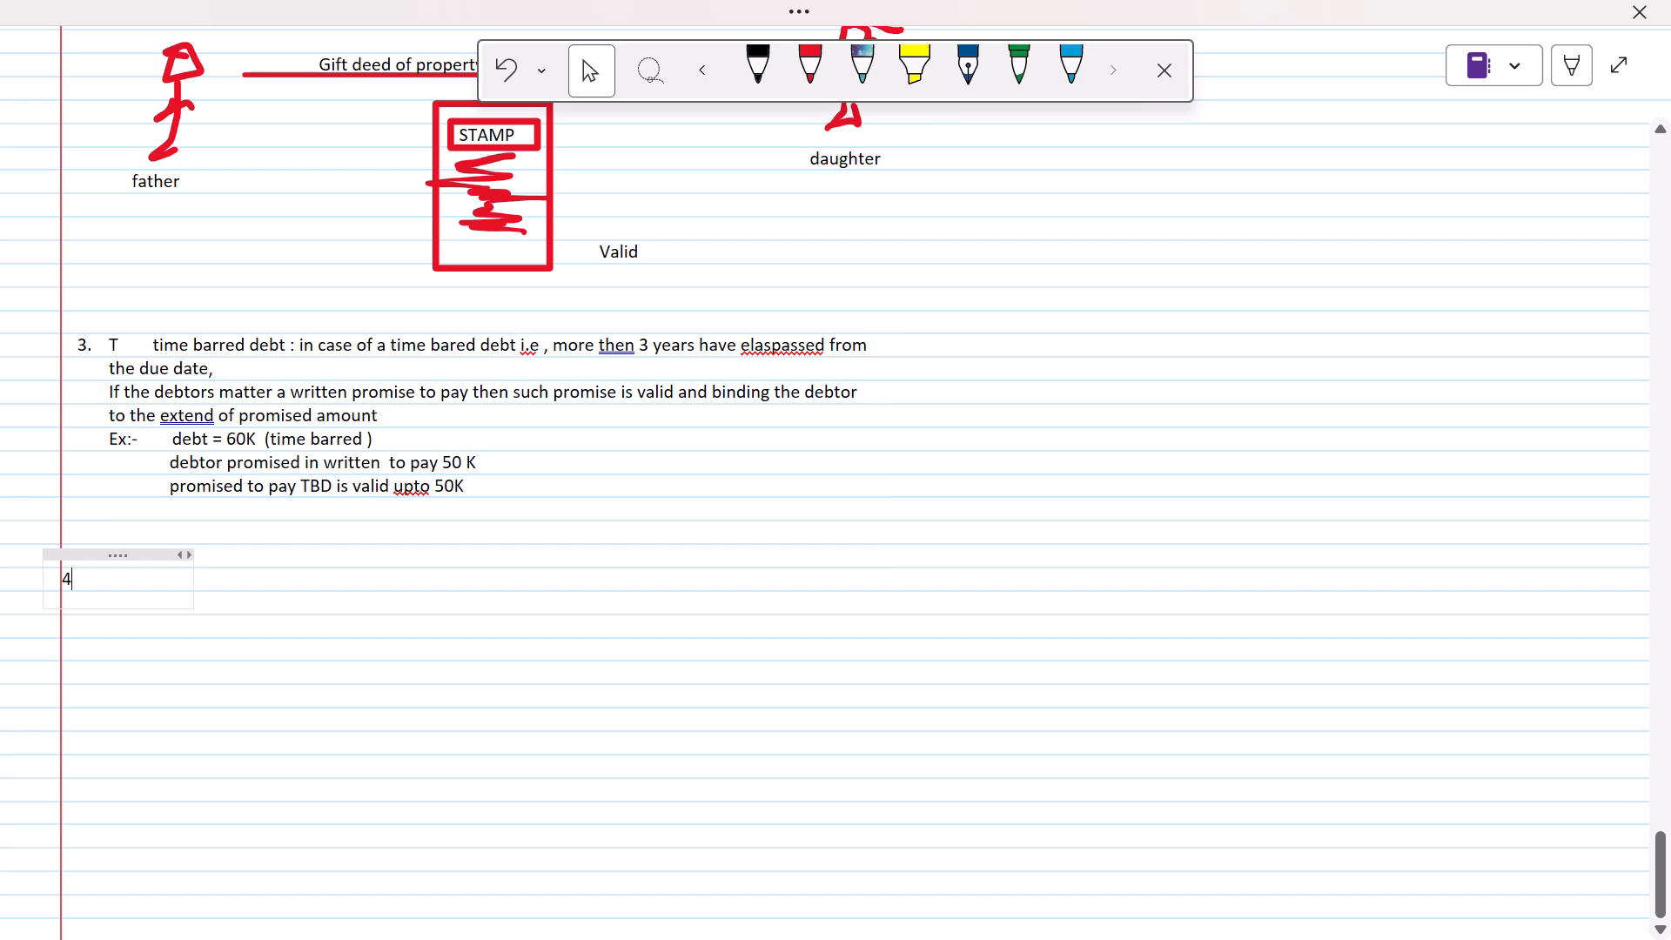
type(".")
key("space")
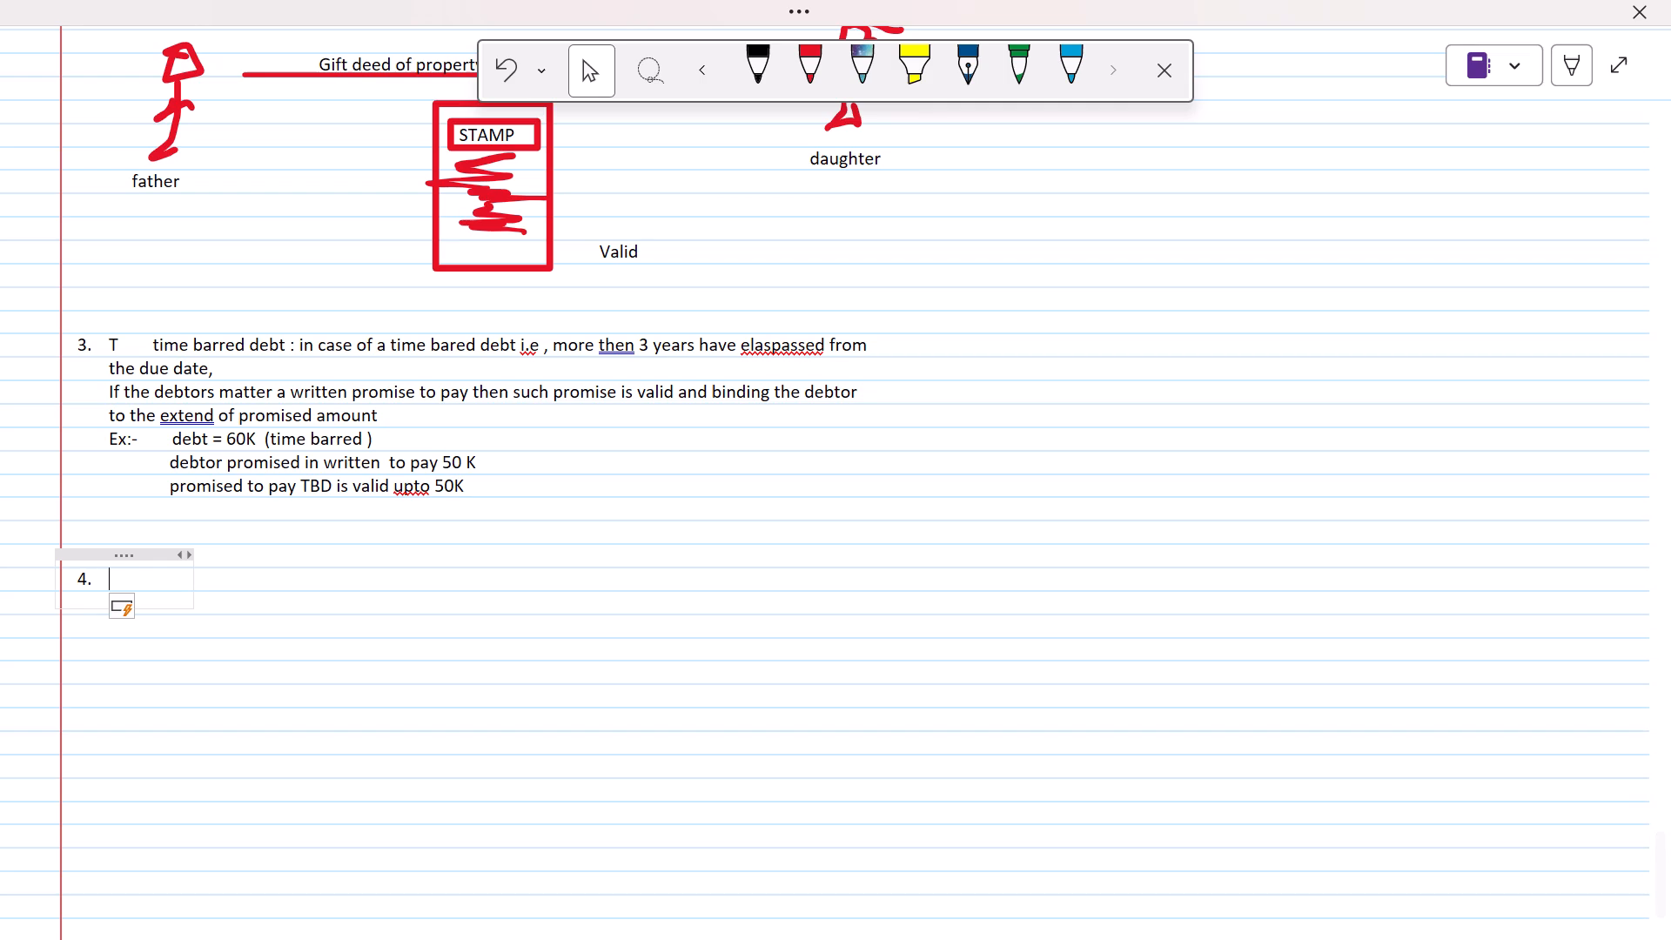
Head point 4 with the letter "A", followed after a gap by "agency :".
type("a")
key("space")
key("space")
key("space")
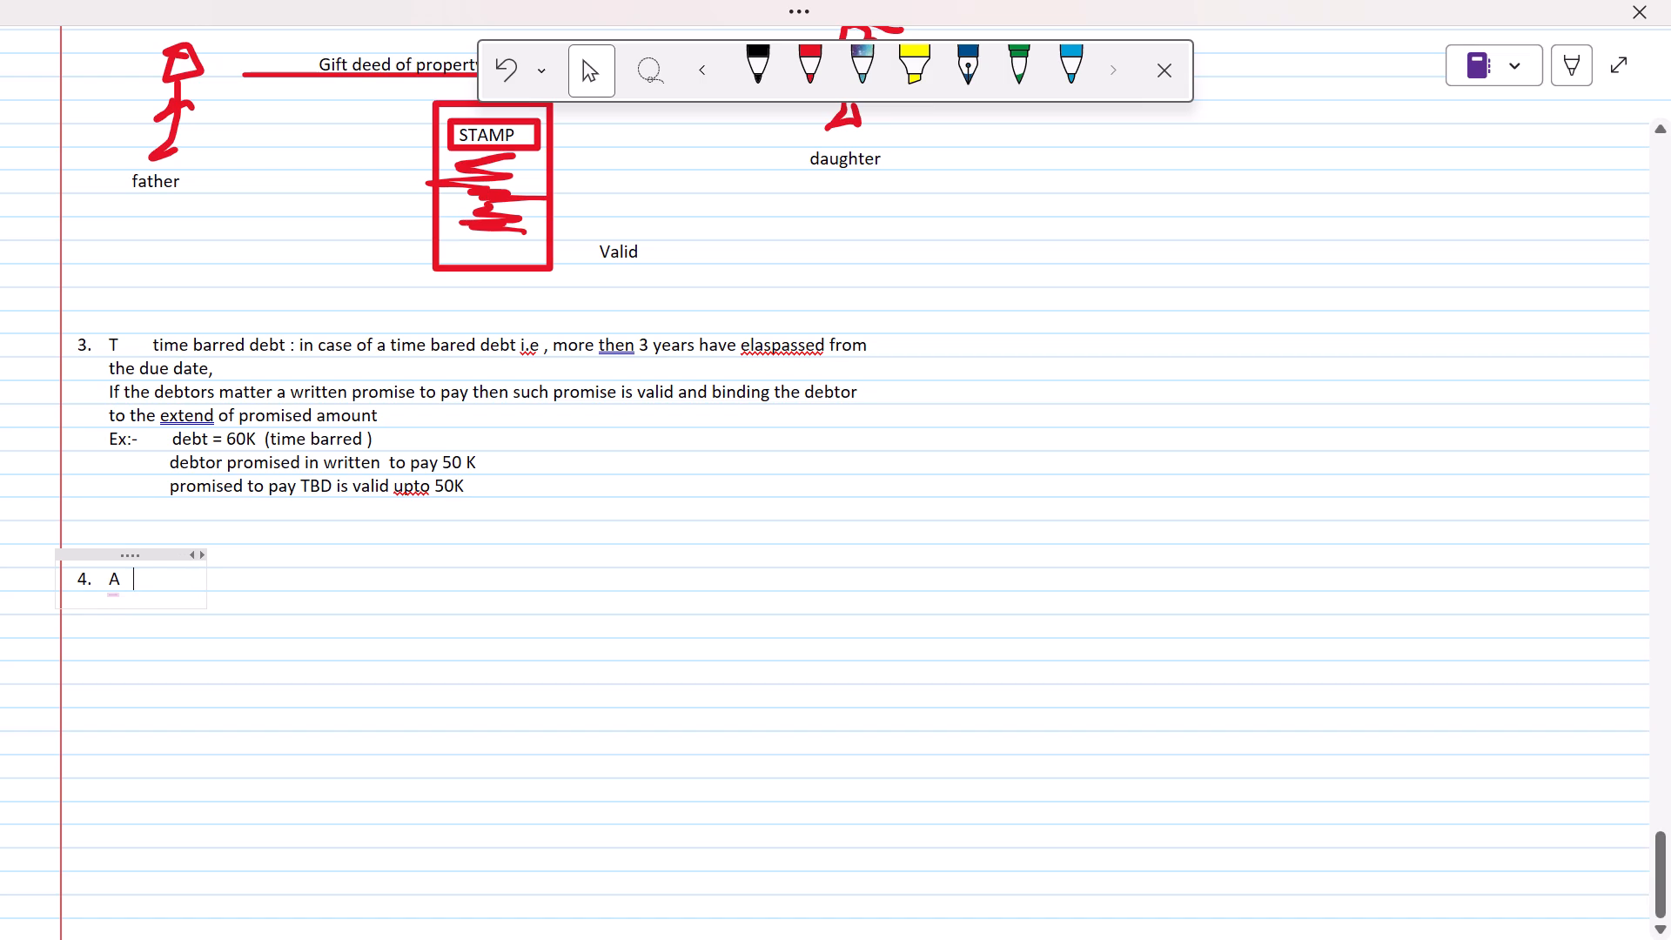
key("space")
key("space")
key("space")
key("space")
type("agen")
type("cy")
key("space")
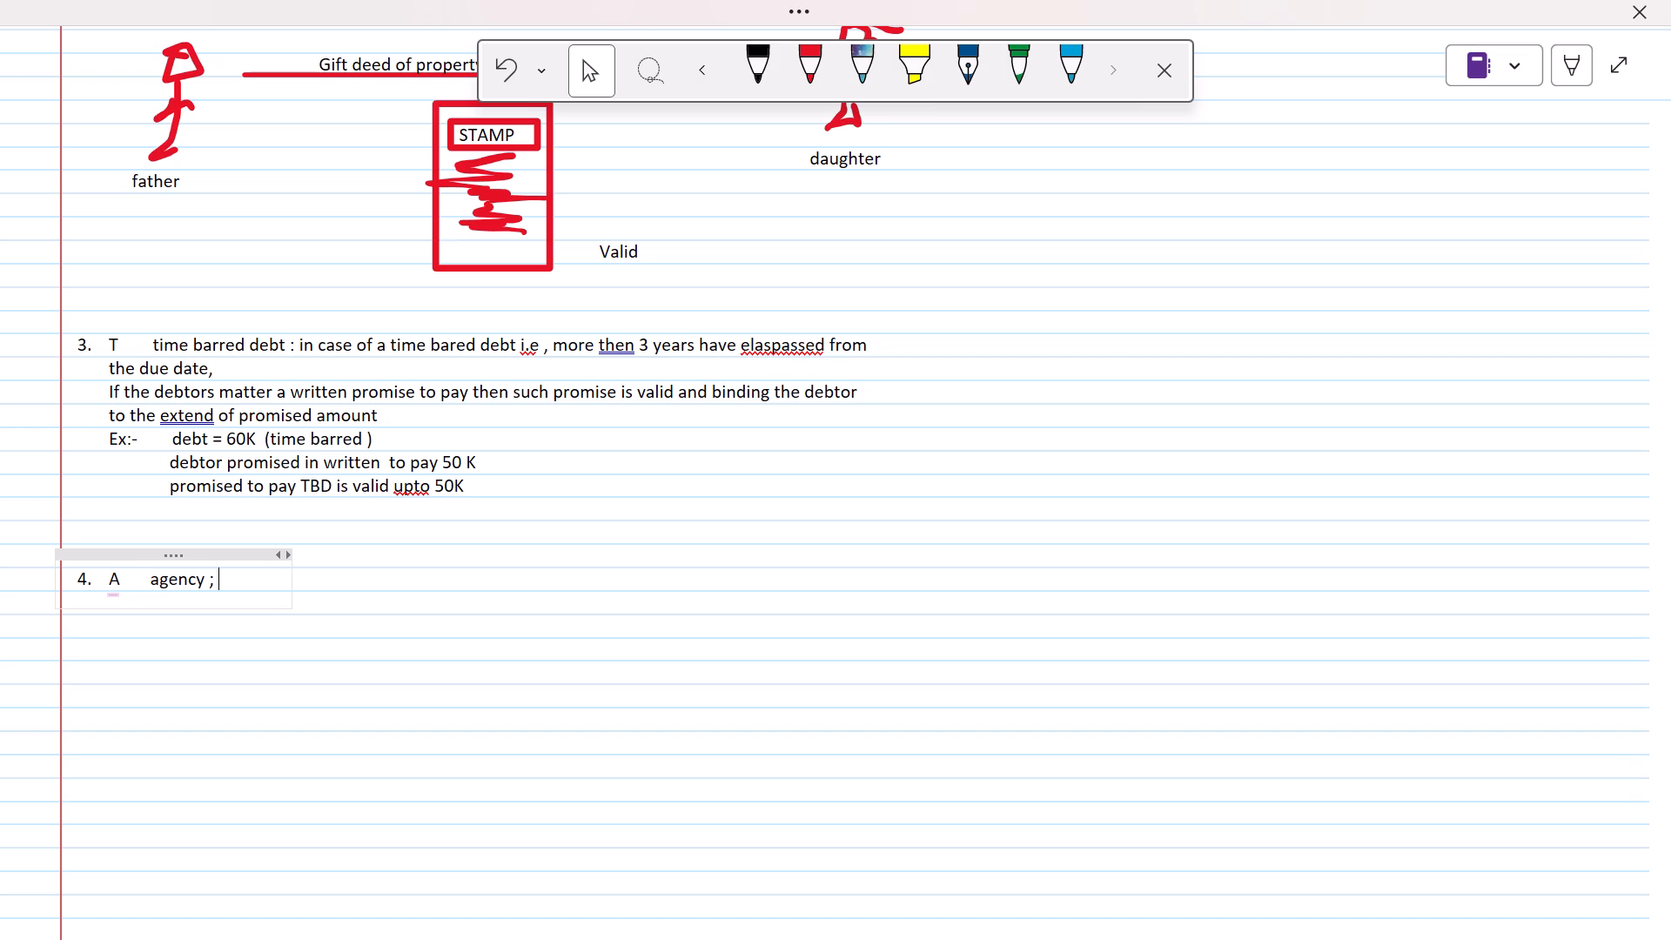
key("BackSpace")
key("BackSpace")
key("BackSpace")
key("BackSpace")
type(":")
key("space")
Write the explanation after "agency :" in point 4 as "gratitious agency is a valid agency without a consideration".
type("grati")
type("tious")
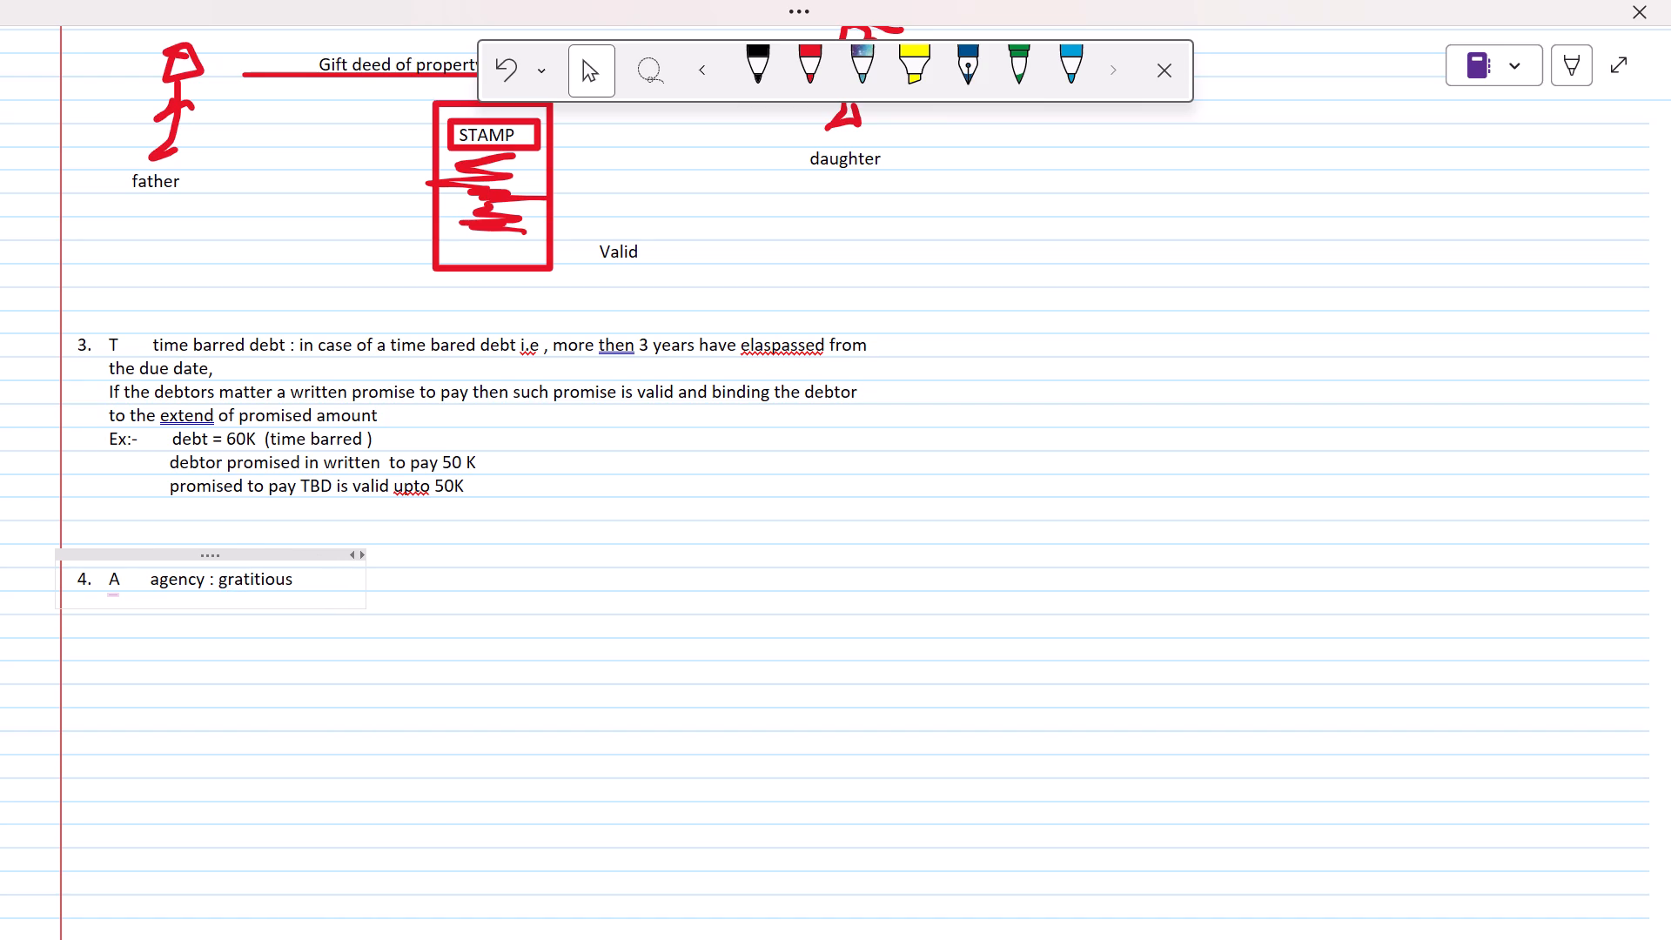
key("space")
type("agency is a valid")
key("space")
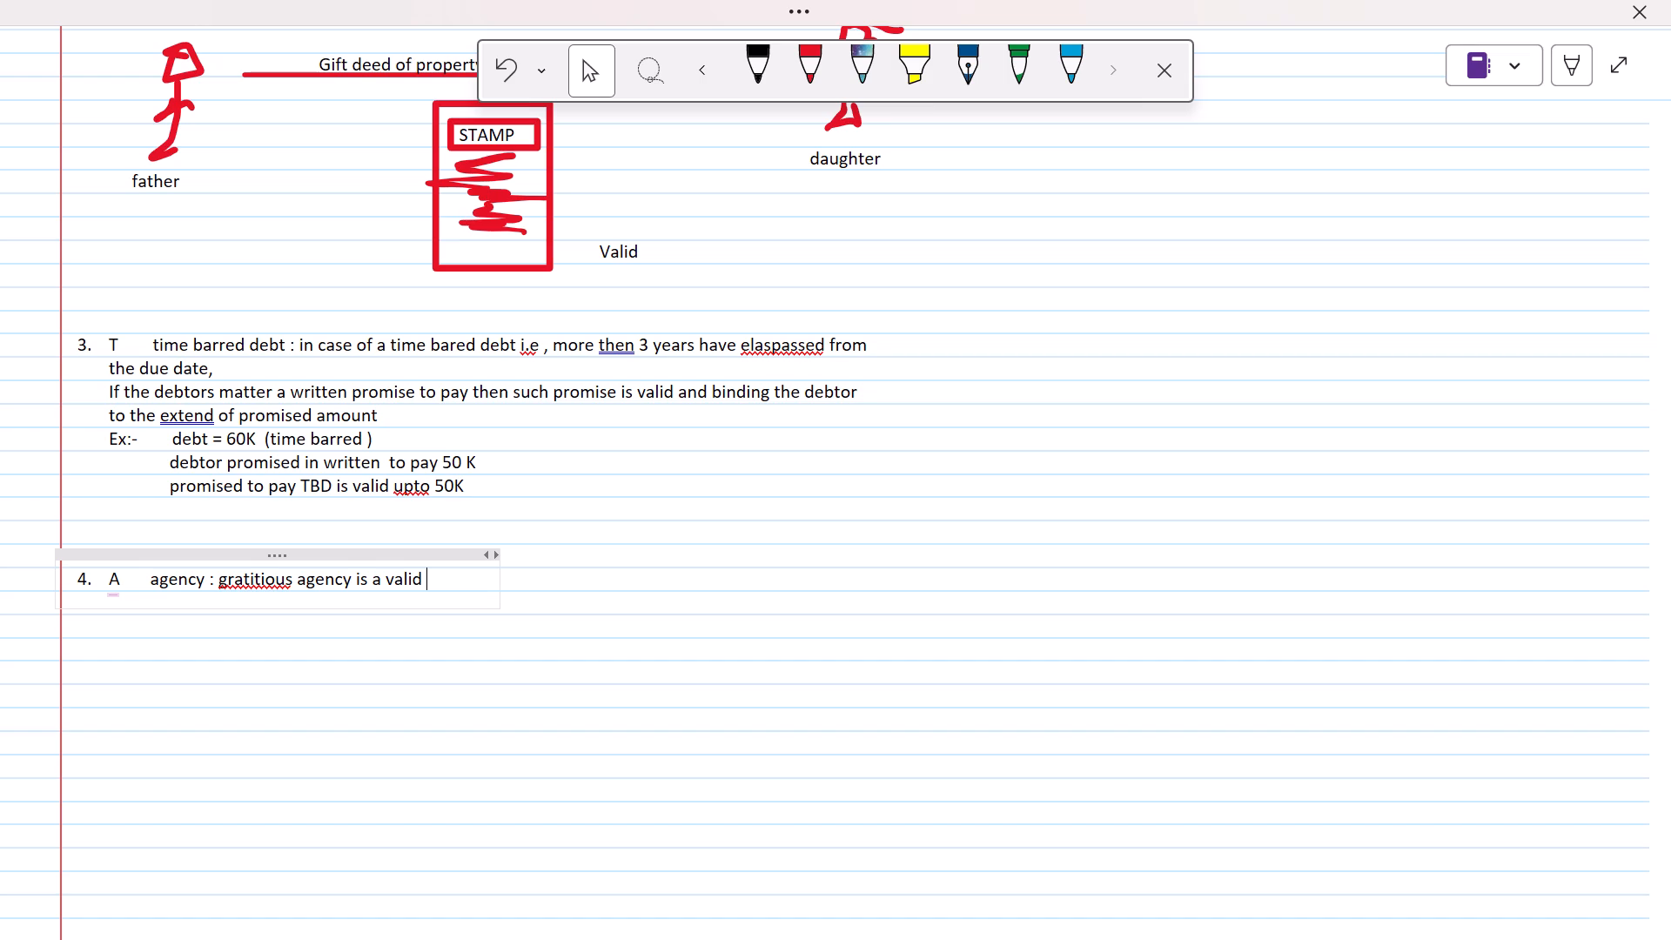
type("agency w")
type("ithout a")
key("space")
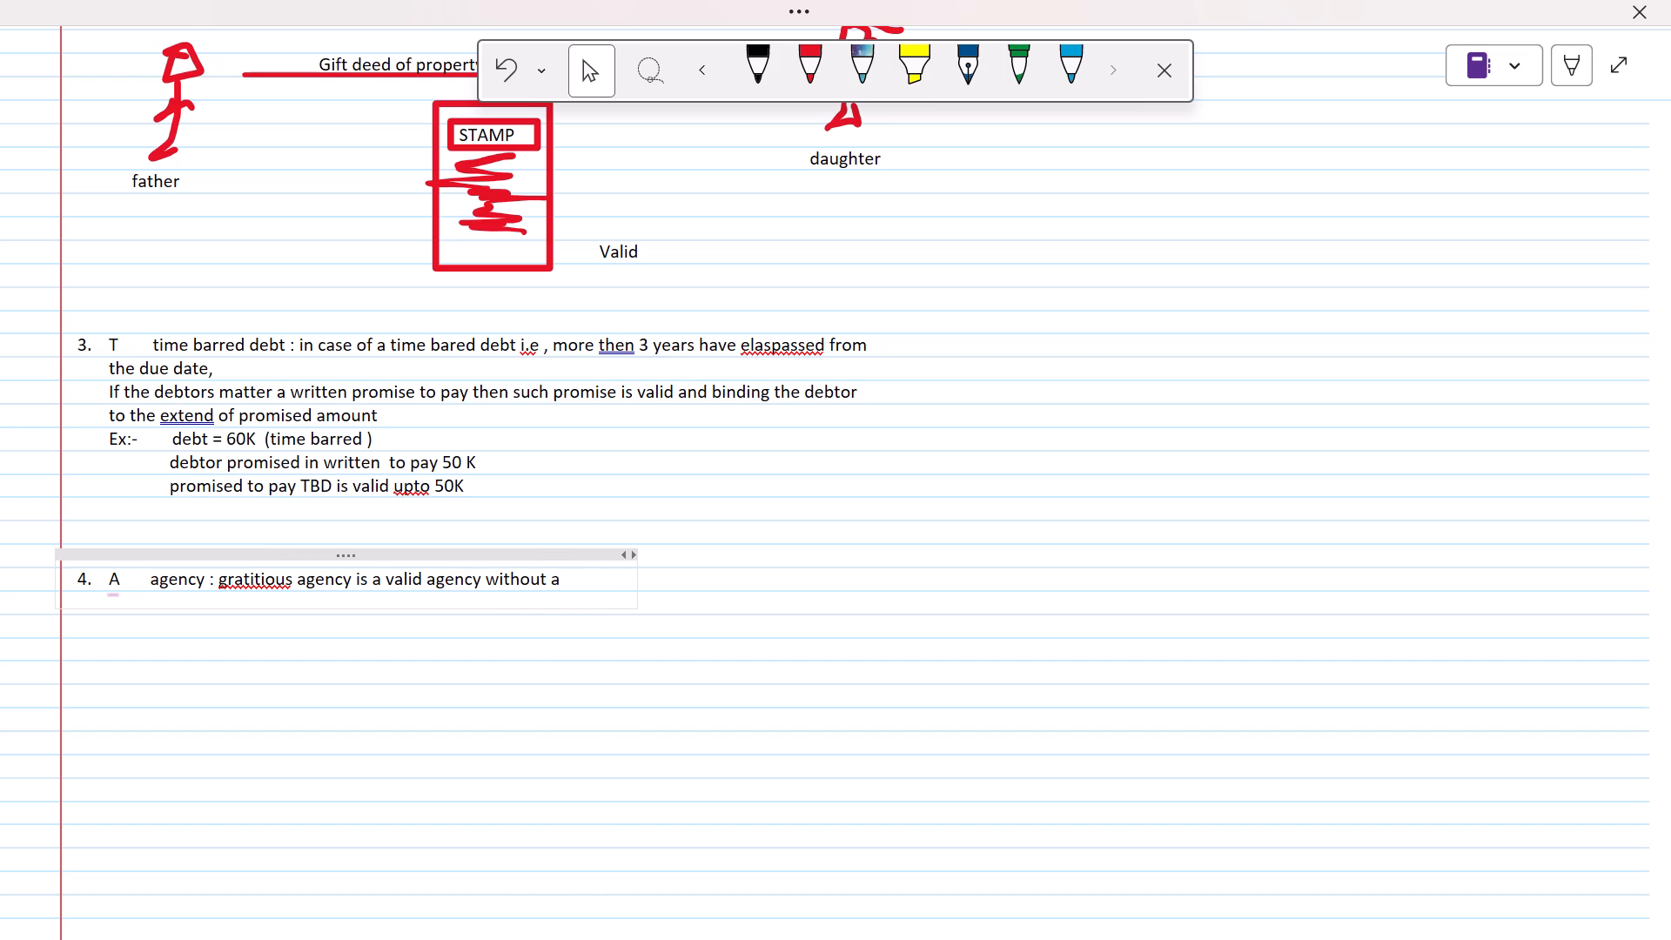
type("consdi")
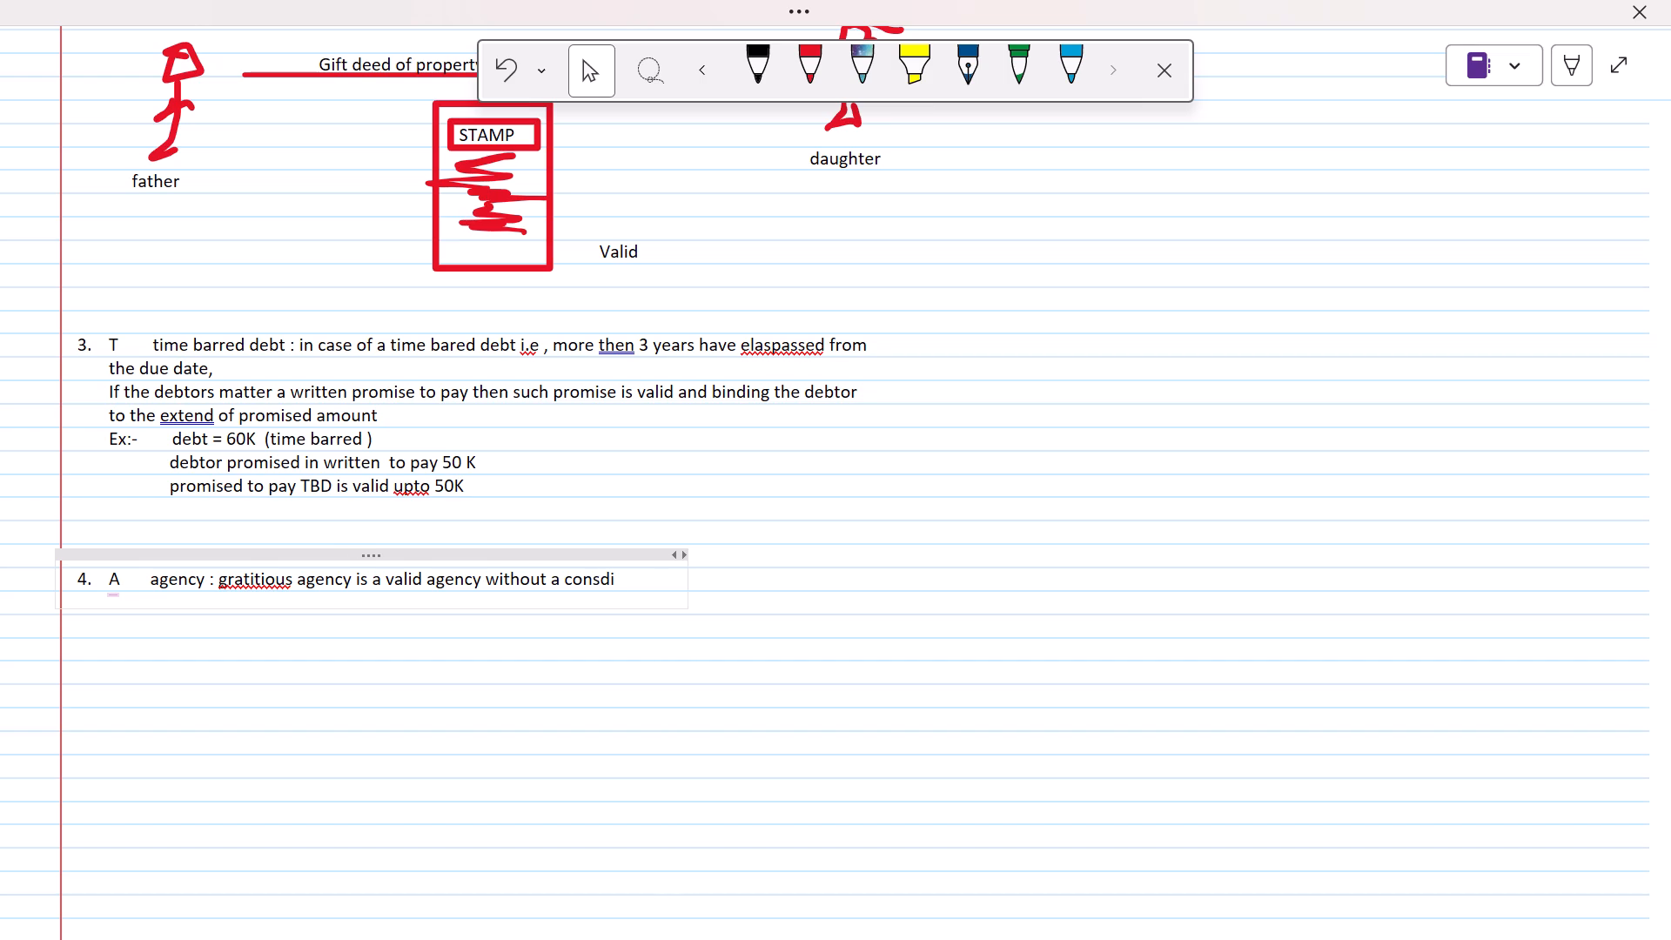
key("BackSpace")
key("BackSpace")
type("ideration")
key("space")
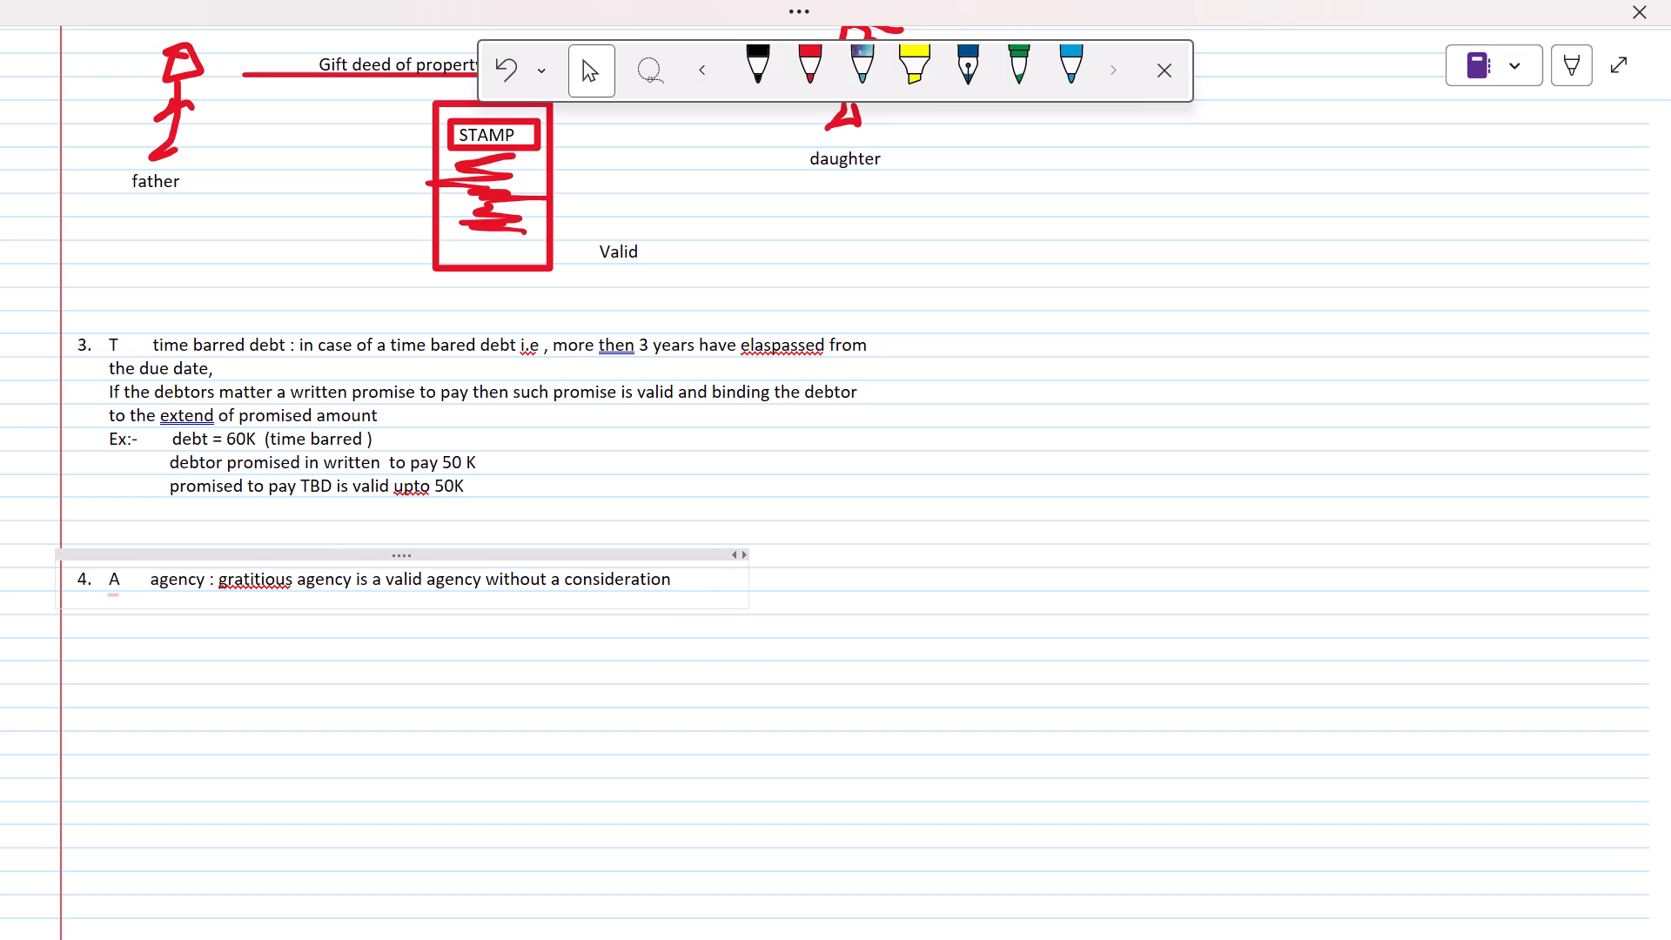
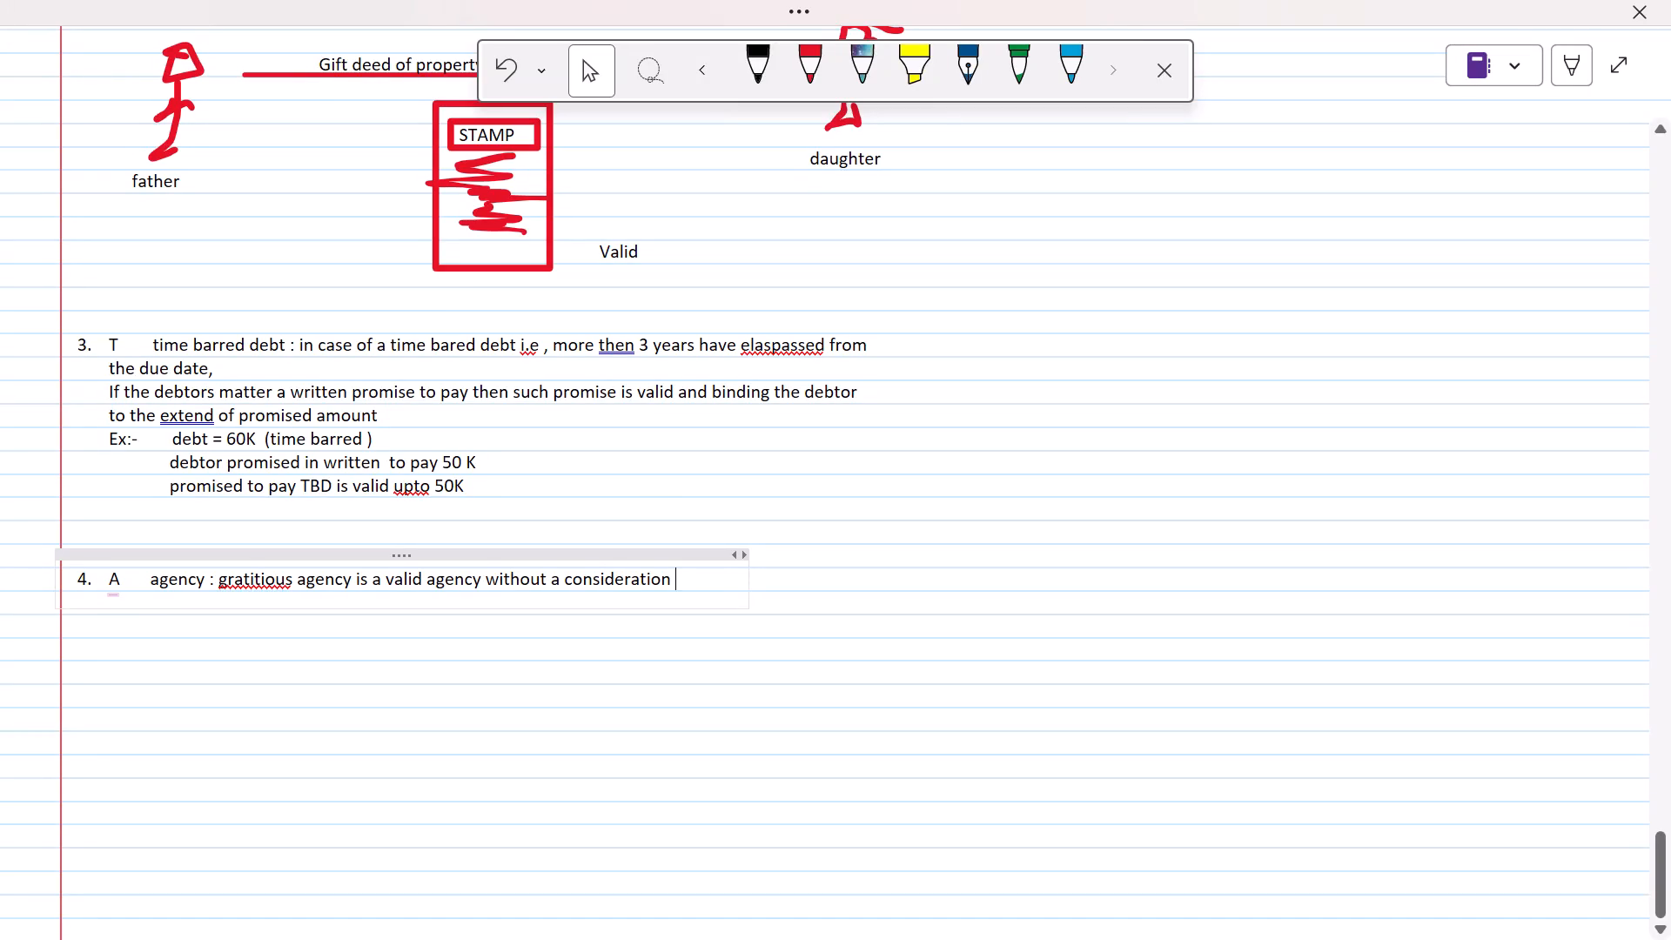
Add the reference "( unit 8)" on the line beneath "agency :" in point 4.
left_click(153, 594)
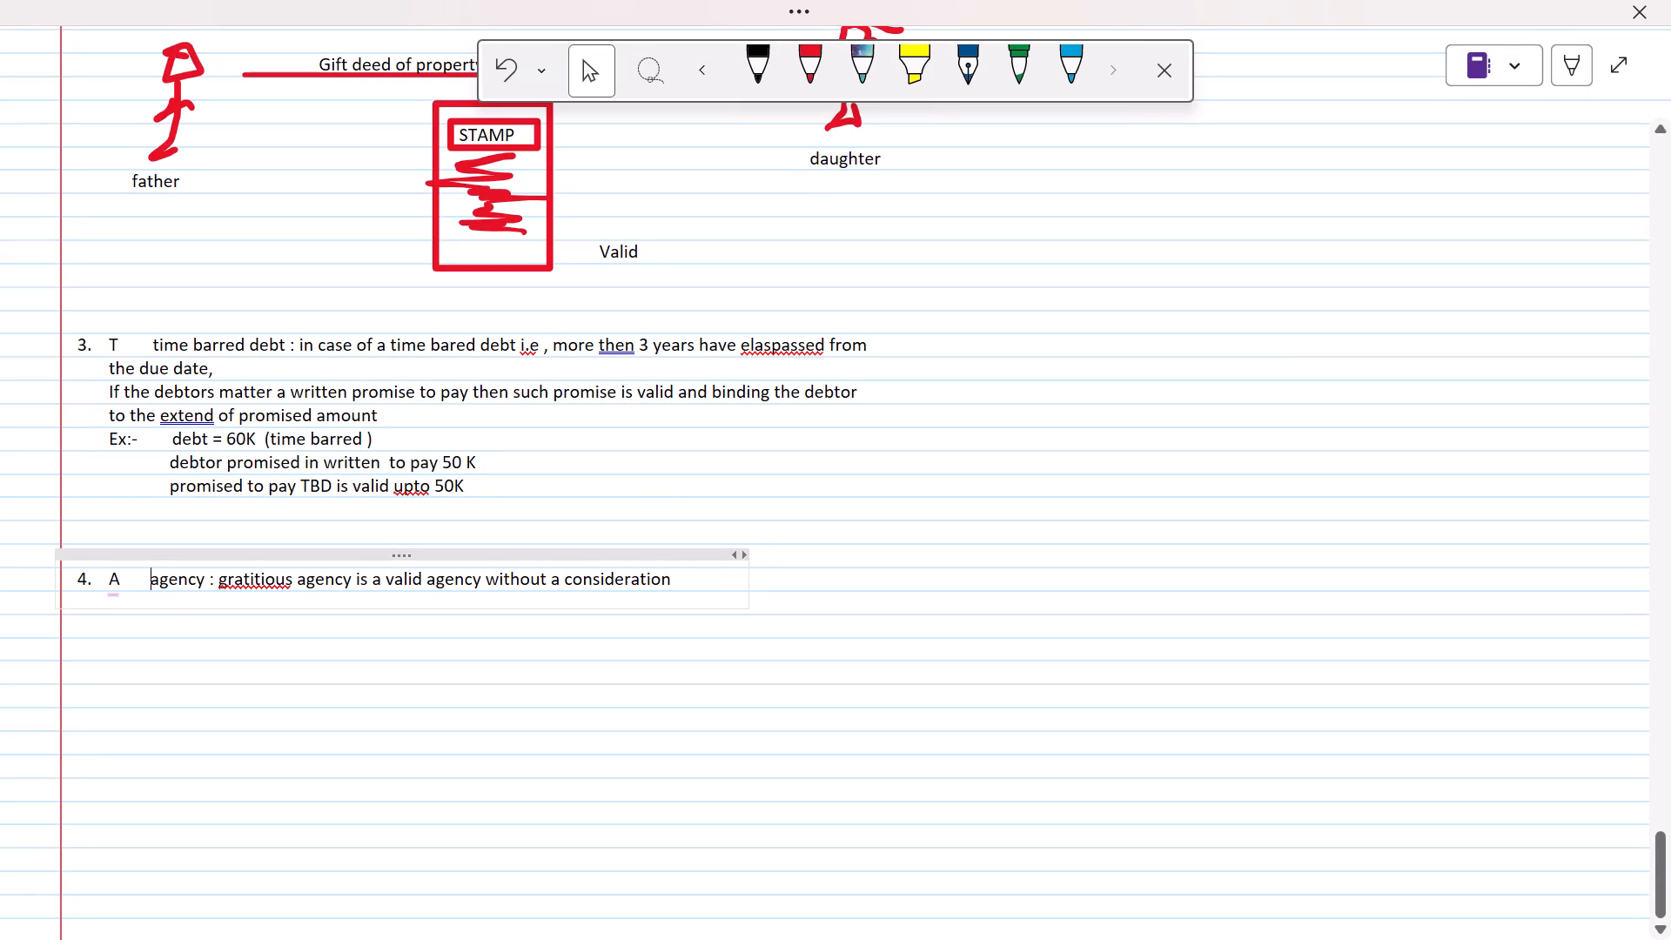
double_click(156, 597)
double_click(160, 604)
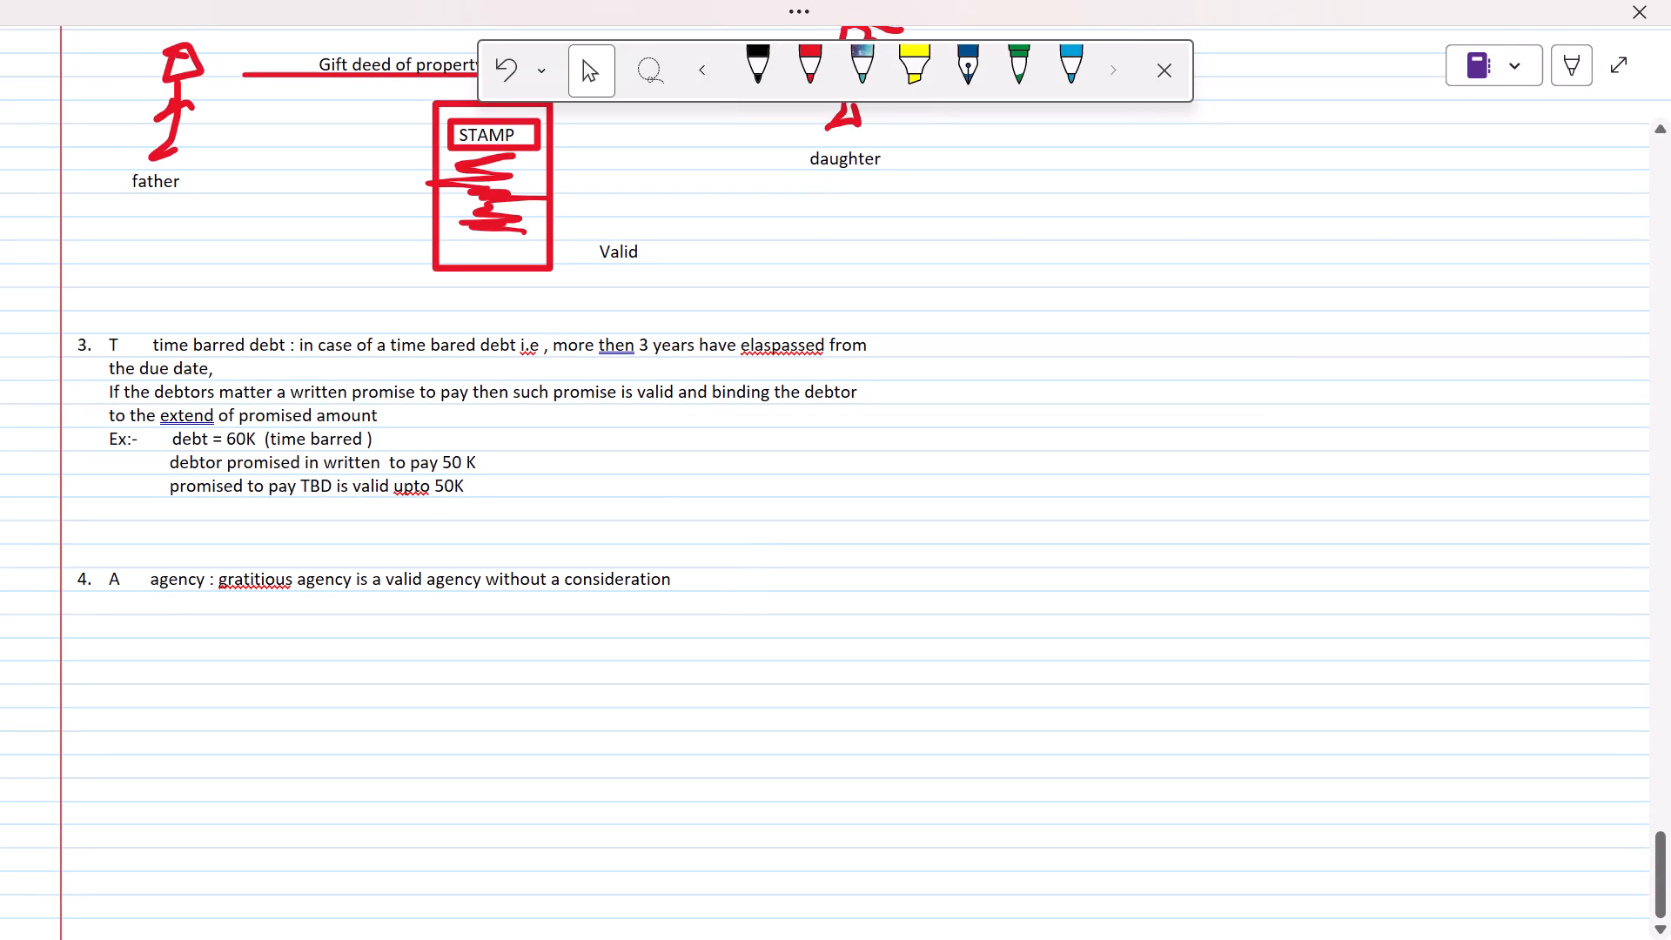
type("( unit")
key("space")
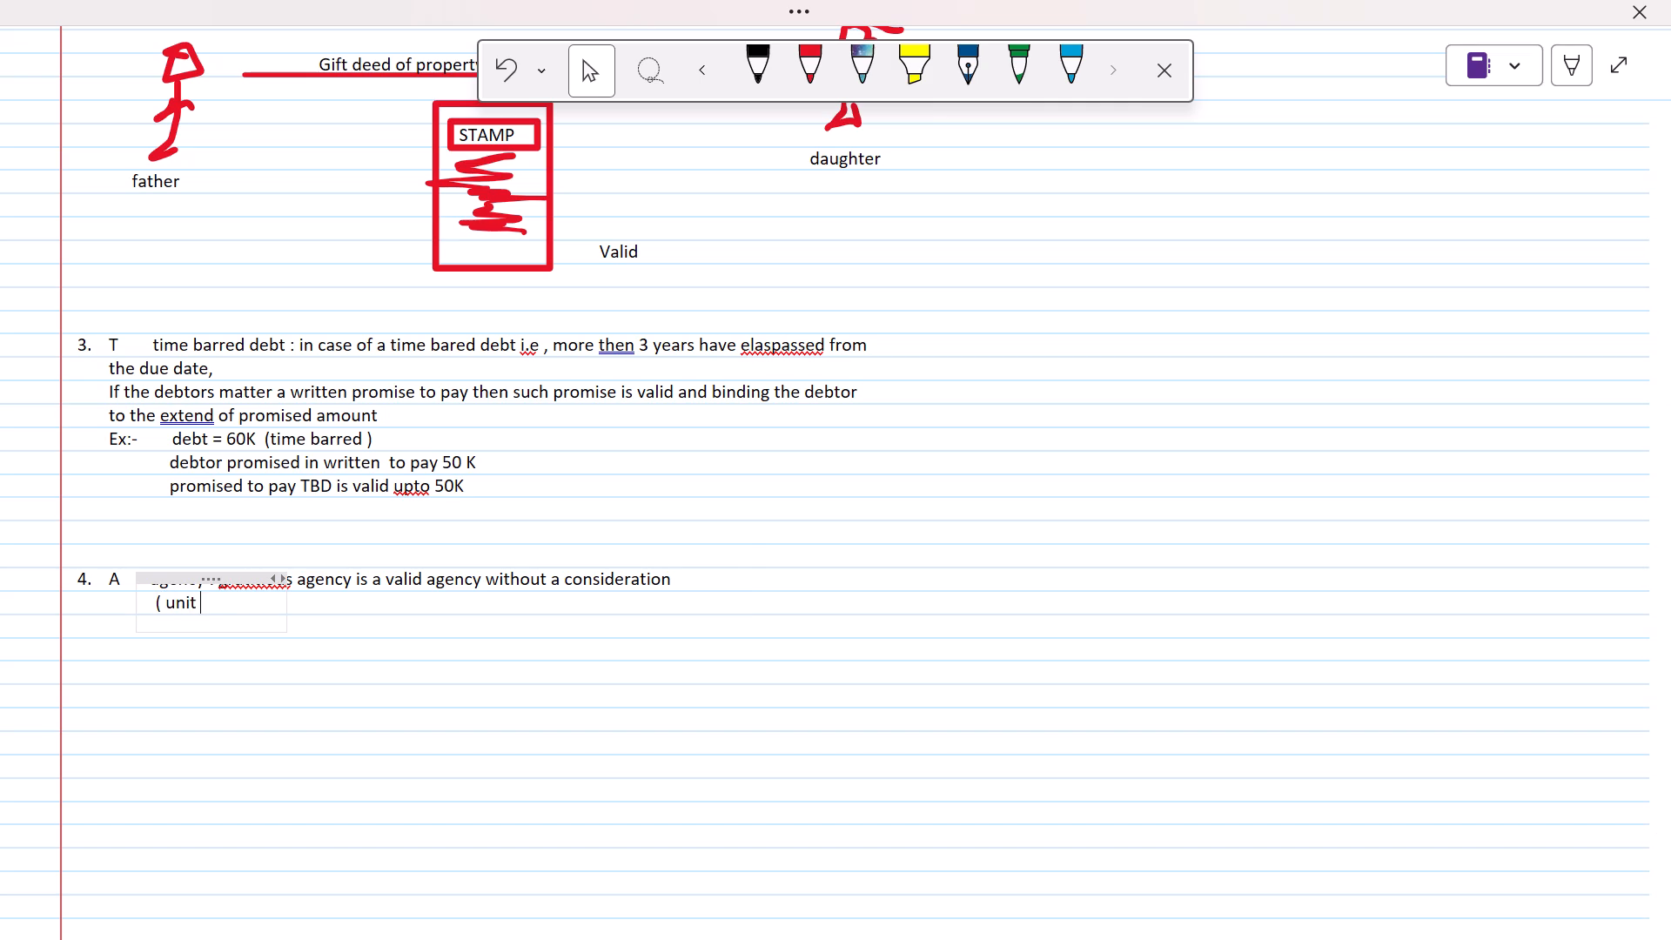
type("8)")
key("space")
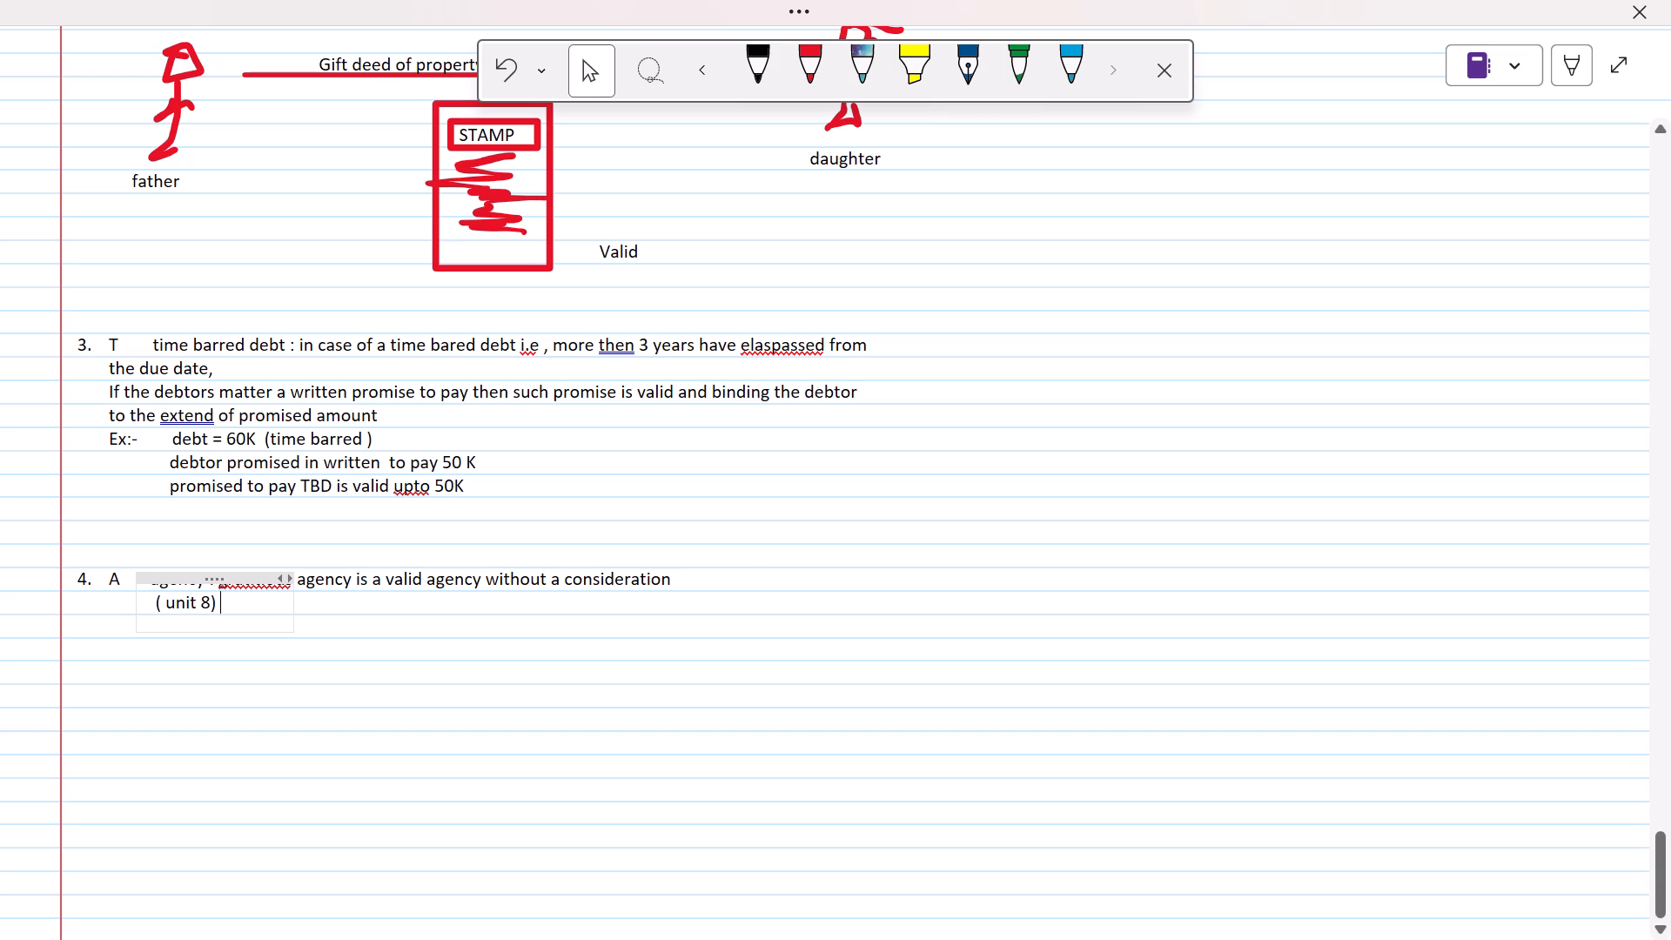
Draw a red stick figure with a rounded head, body, legs and arms below the "( unit 8)" note.
left_click(793, 65)
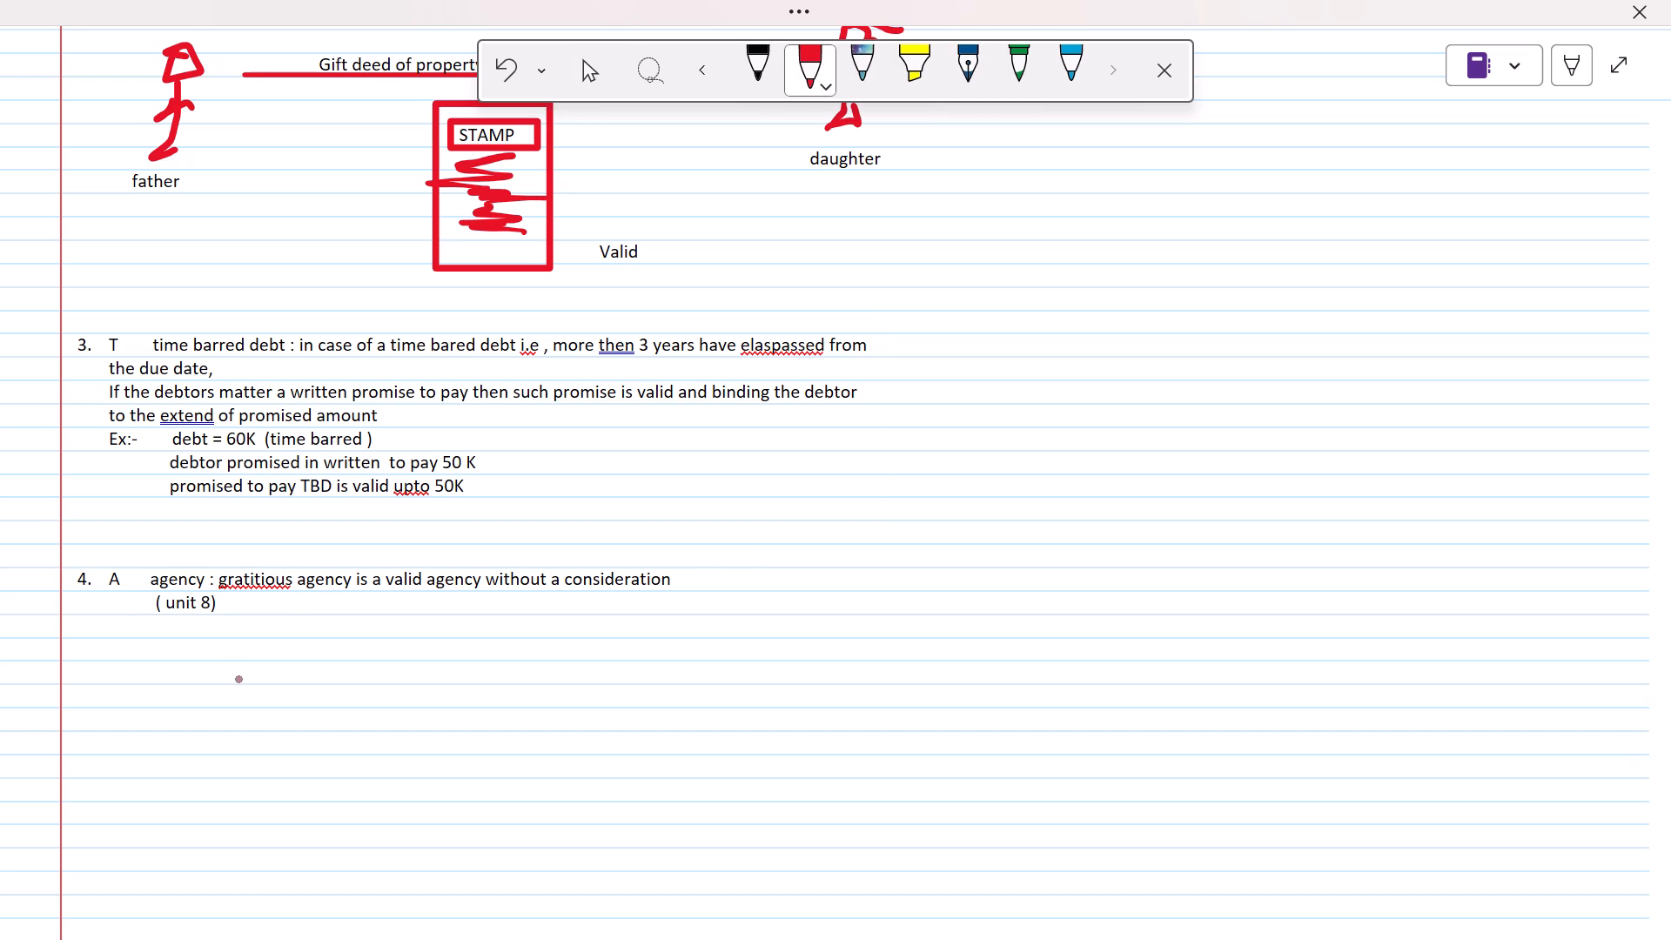
scroll(237, 668, "down", 2)
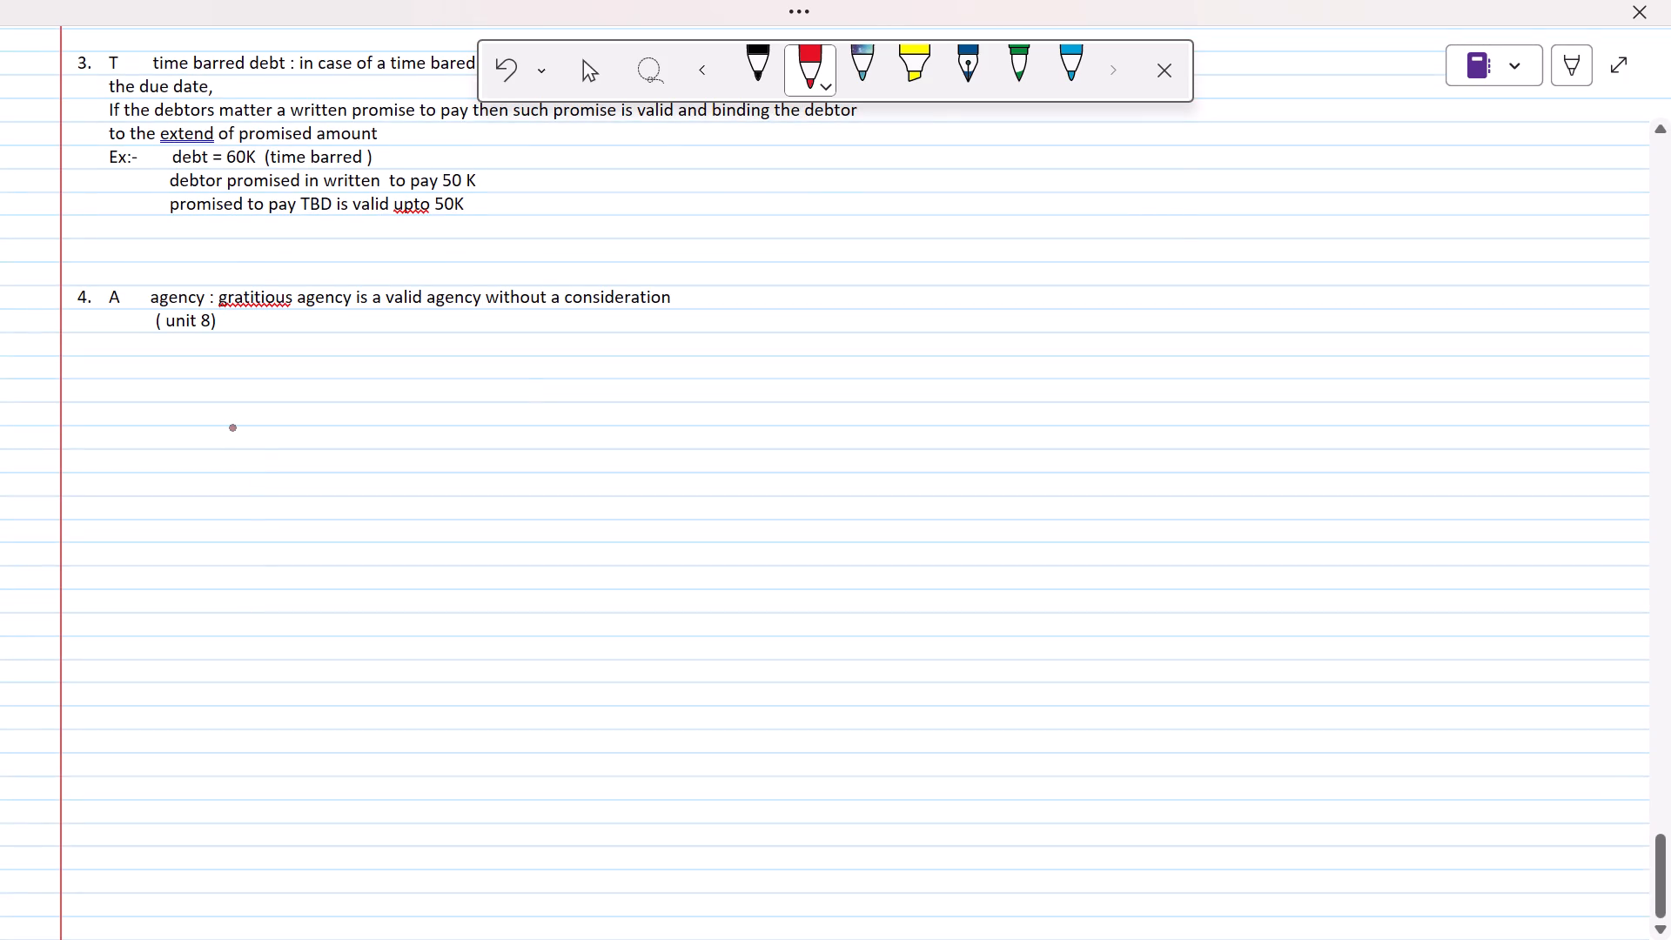
left_click(249, 388)
left_click_drag(244, 412, 246, 444)
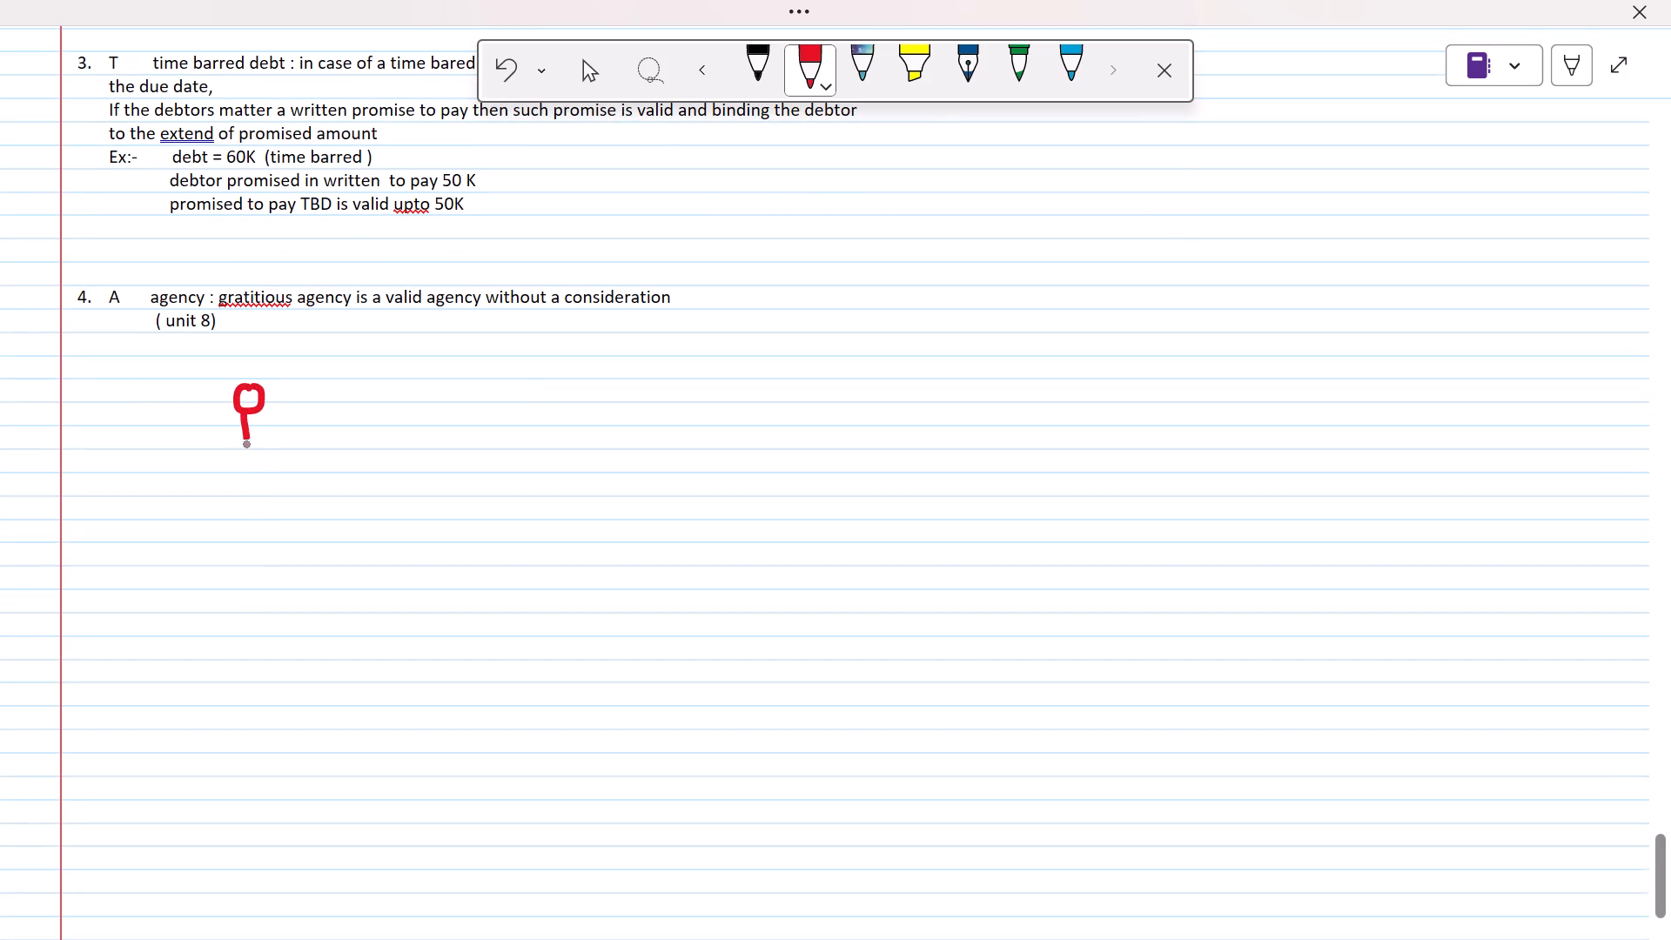
left_click_drag(246, 444, 249, 500)
left_click_drag(248, 433, 230, 450)
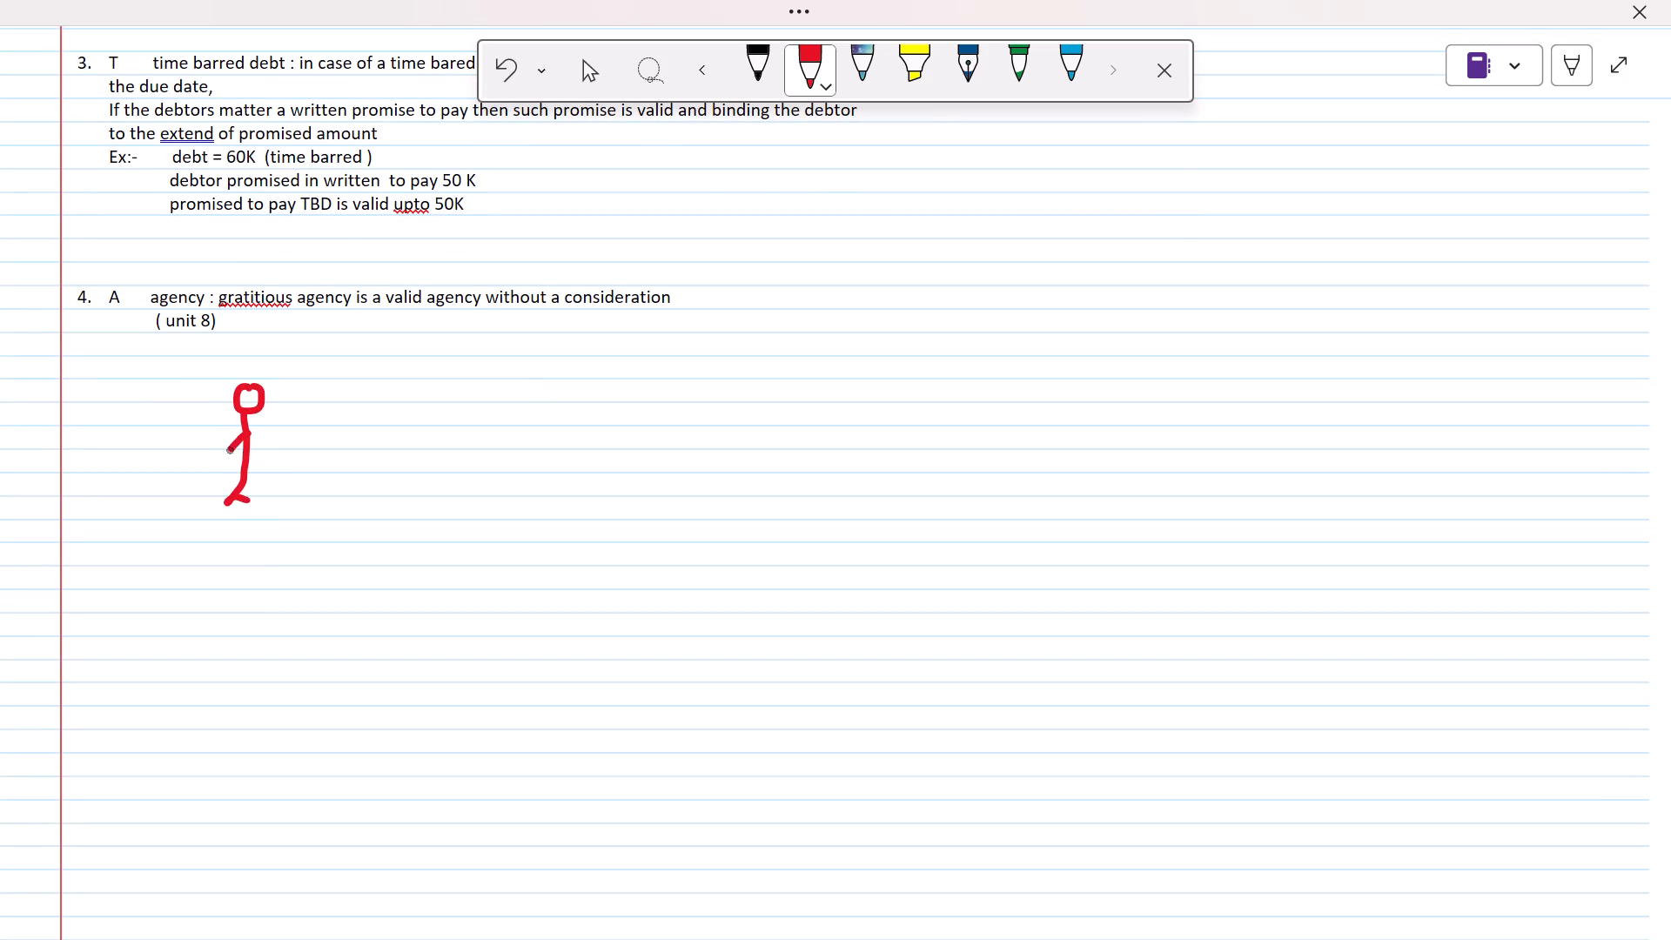
left_click_drag(230, 450, 256, 458)
Draw a second red stick figure level with the first, far across the page to its right.
left_click_drag(942, 385, 939, 391)
left_click_drag(939, 391, 956, 379)
left_click_drag(959, 411, 967, 437)
left_click_drag(967, 430, 956, 434)
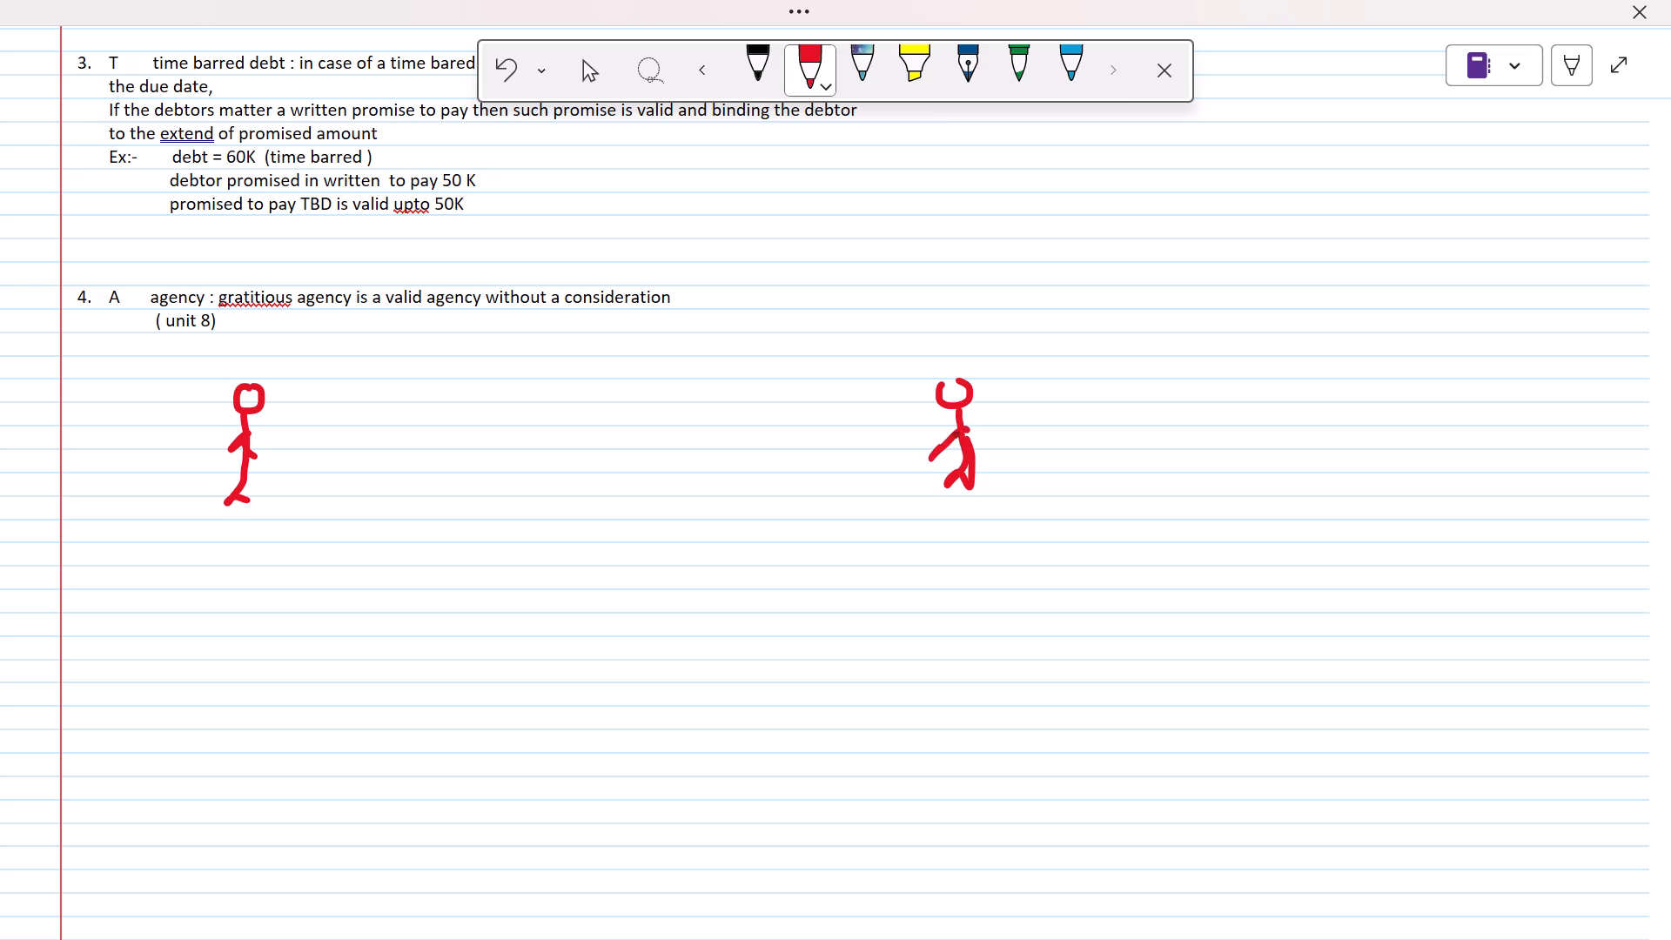
left_click_drag(956, 434, 987, 438)
Draw a third red stick figure with a triangular head well below the second figure.
scroll(934, 683, "down", 2)
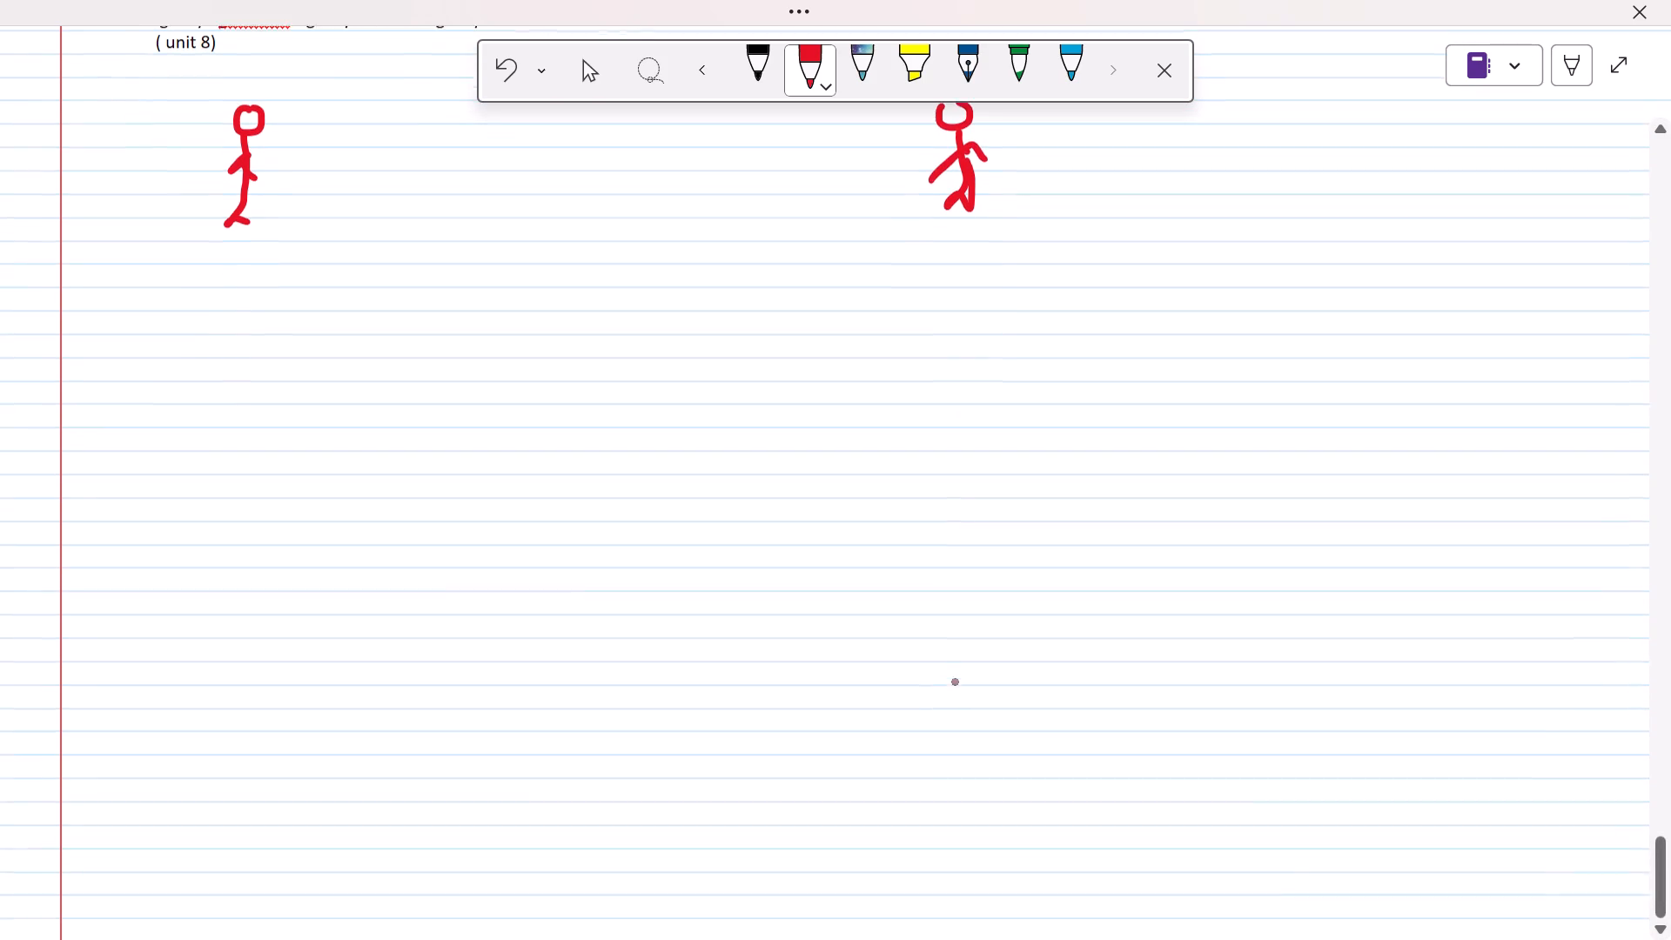
scroll(967, 561, "up", 1)
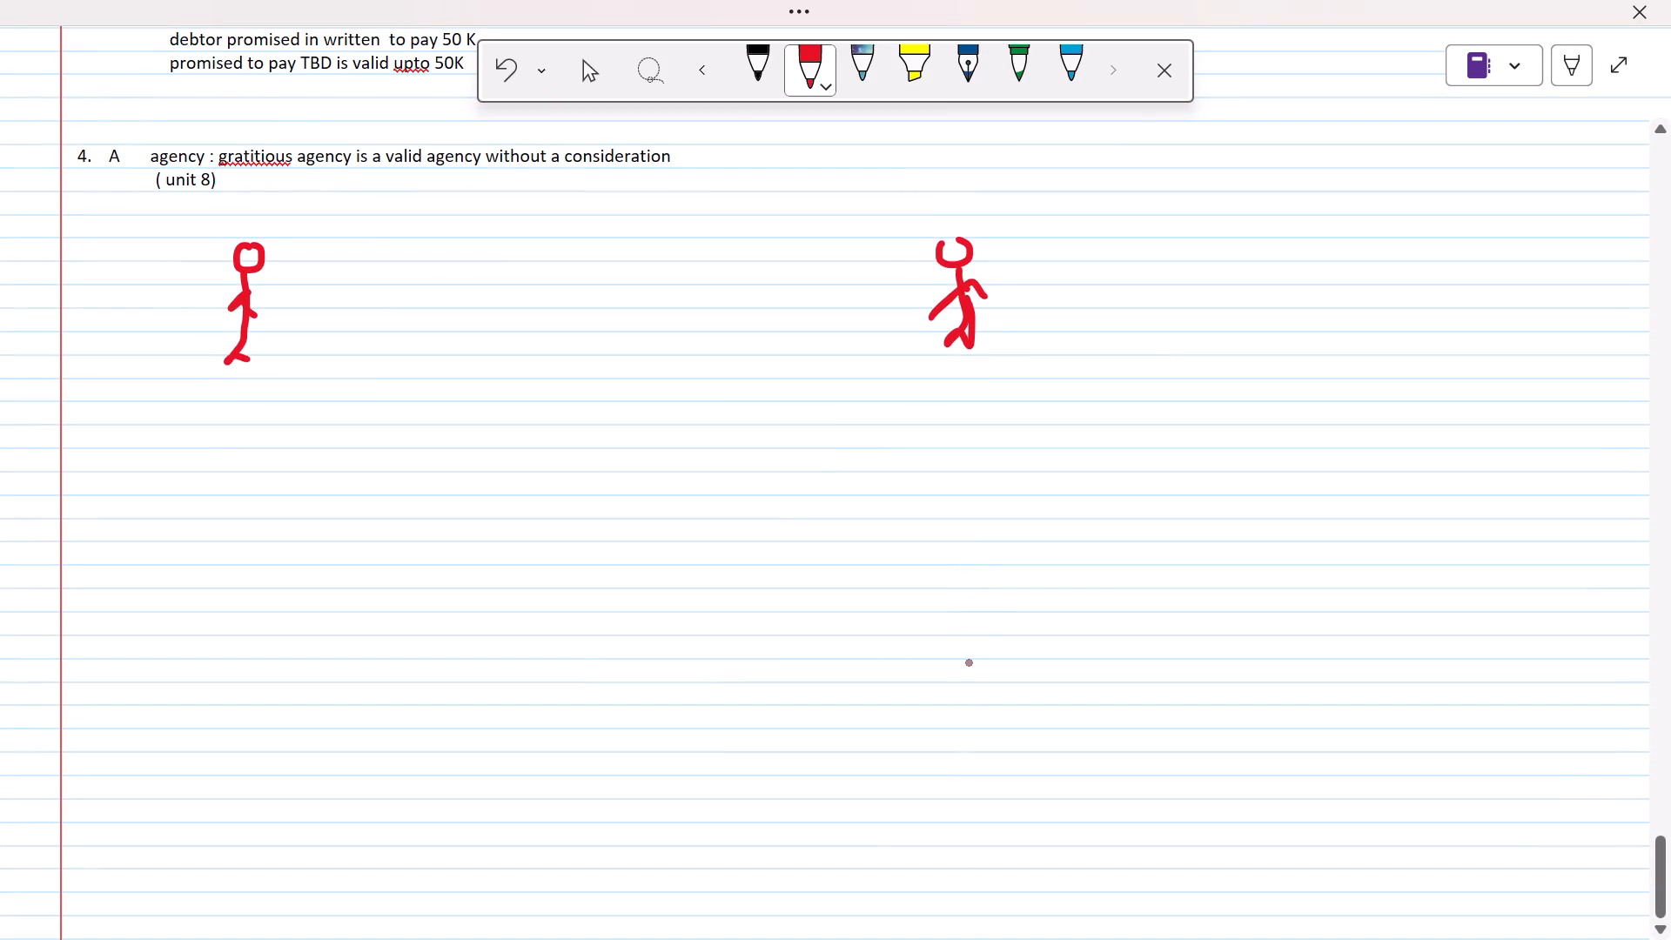
left_click_drag(969, 681, 947, 721)
left_click_drag(947, 721, 977, 688)
left_click_drag(973, 719, 975, 789)
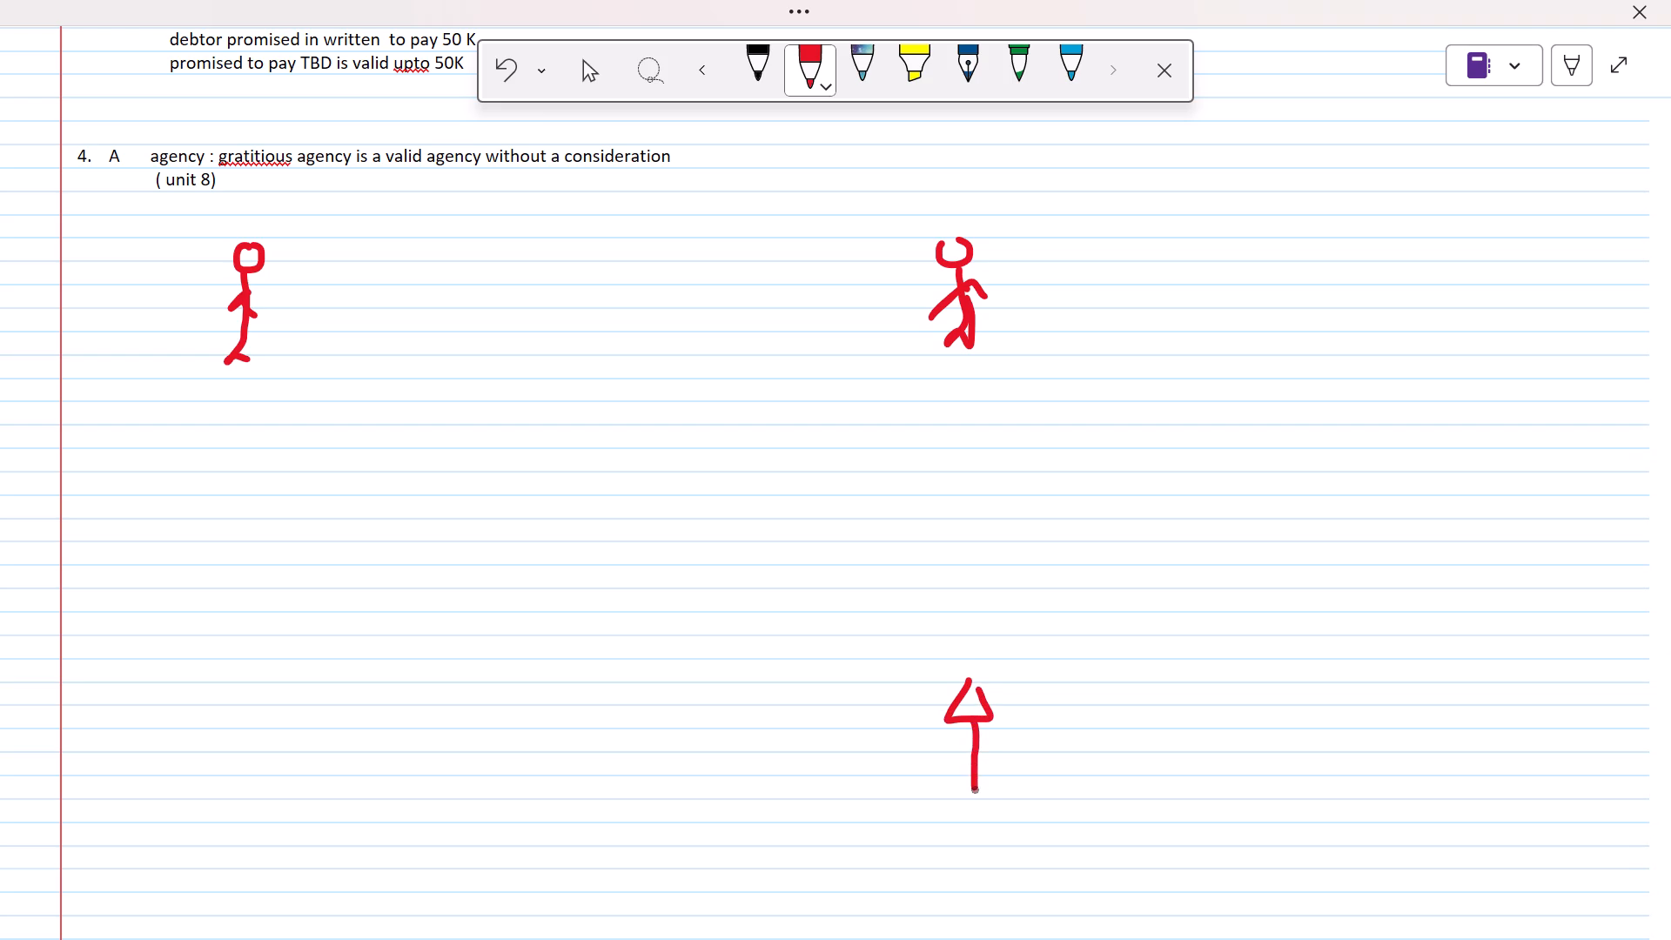
left_click_drag(975, 789, 979, 788)
left_click_drag(968, 732, 985, 747)
Draw a straight horizontal red arrow from the first stick figure pointing to the second.
left_click_drag(323, 311, 862, 291)
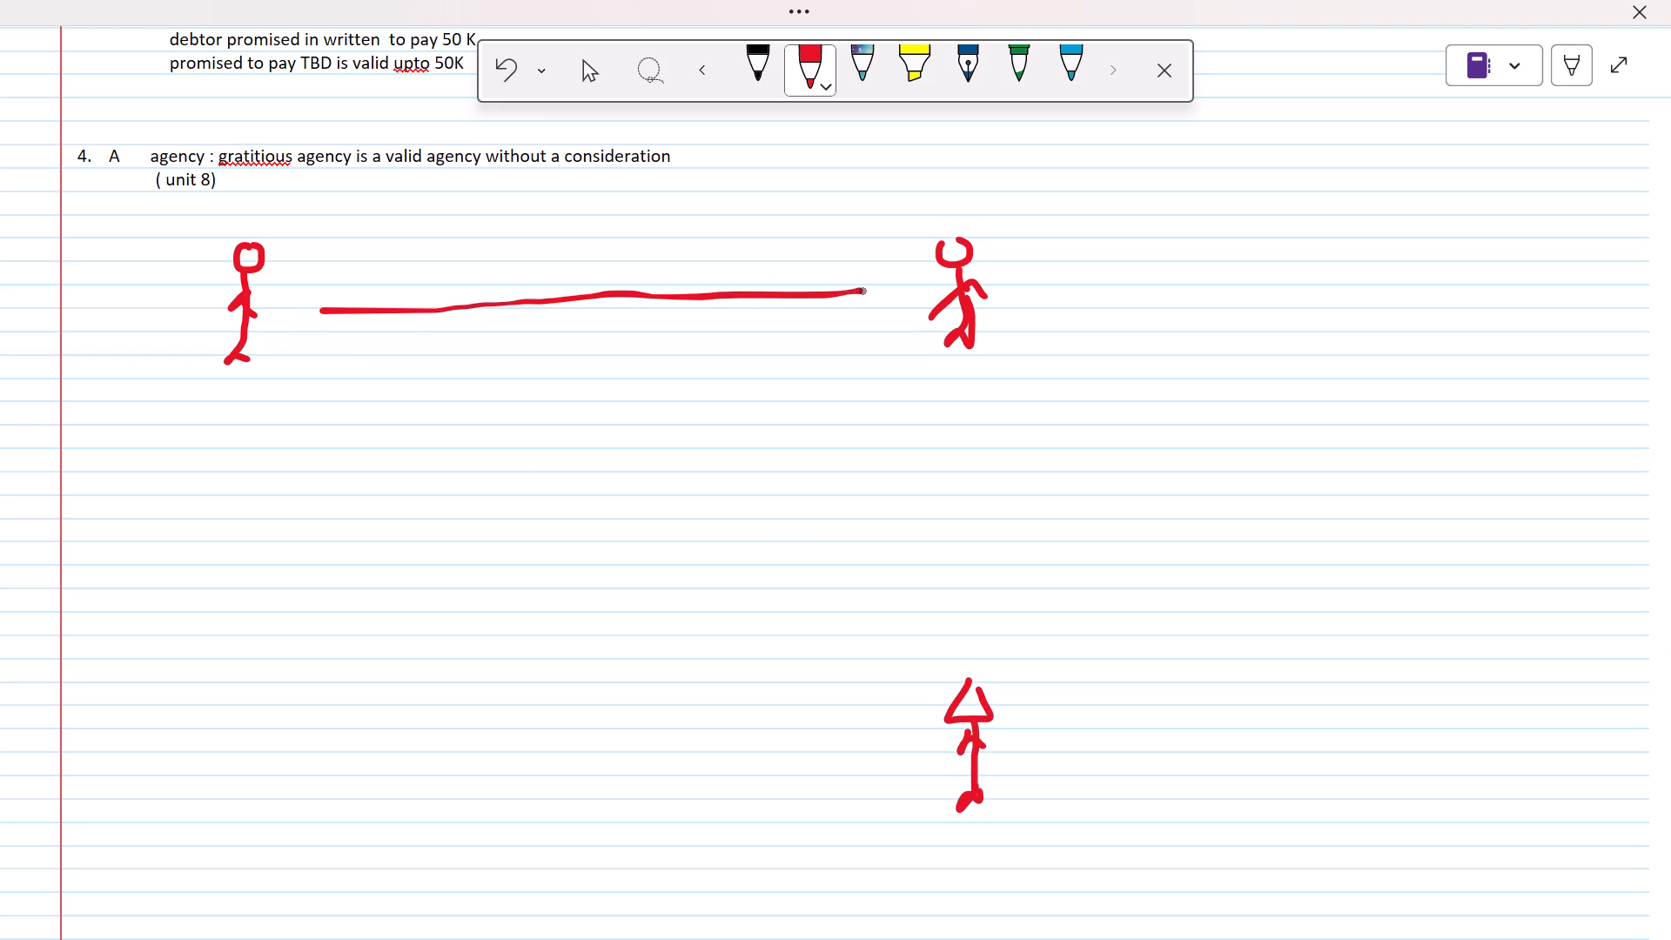
left_click_drag(862, 291, 876, 313)
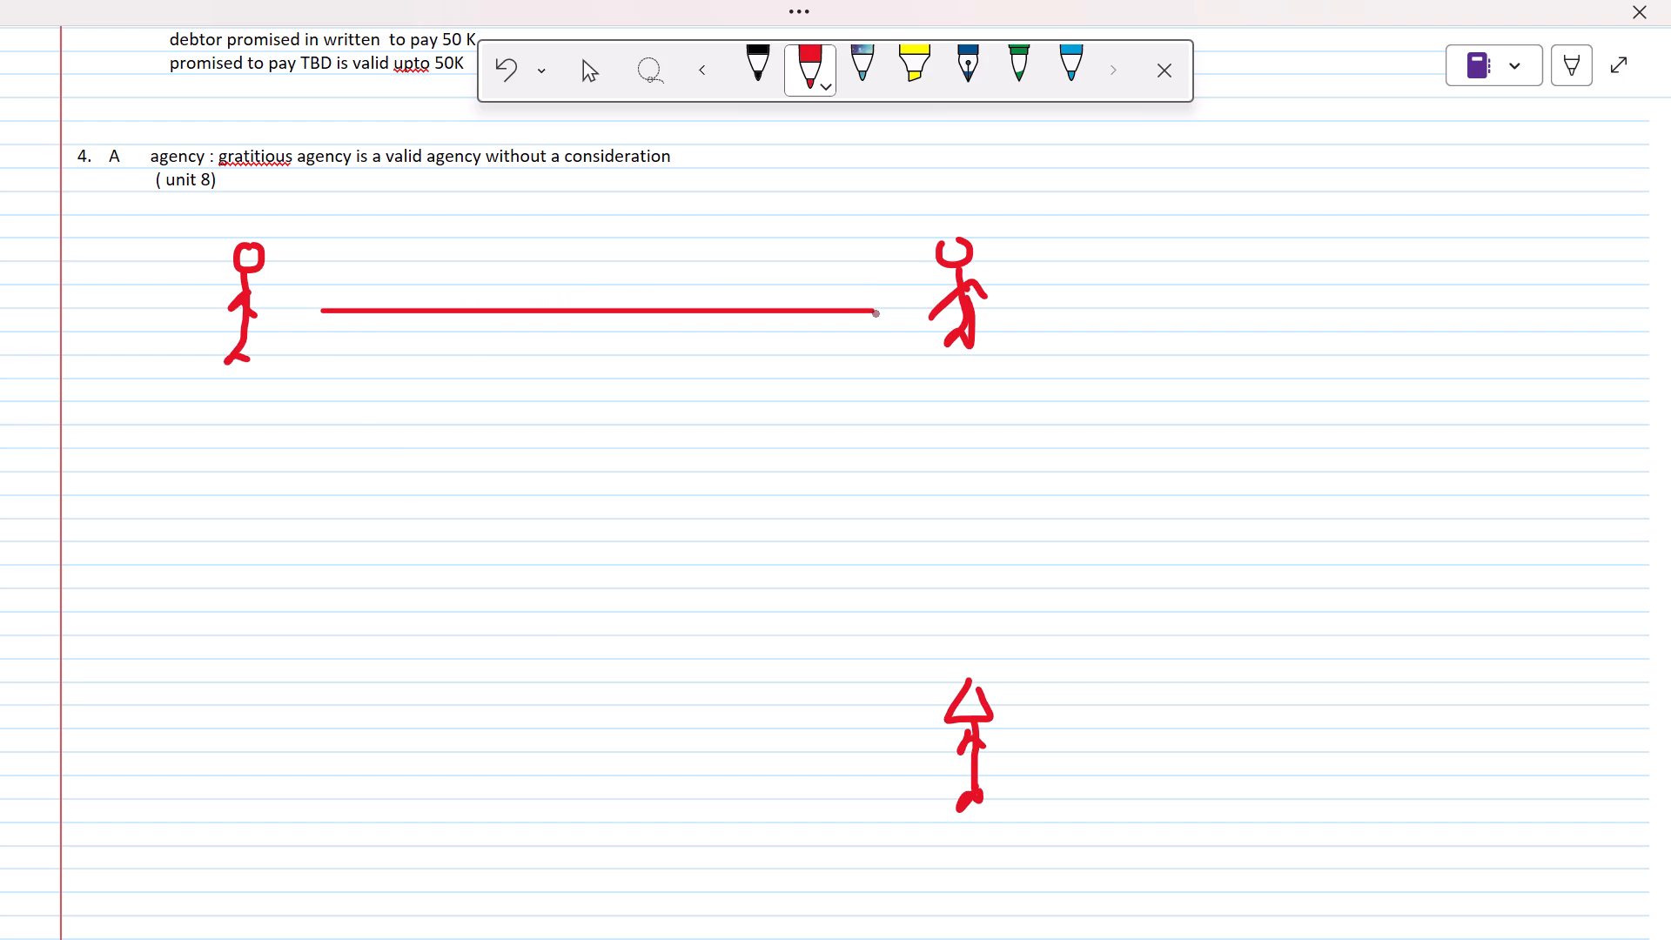
left_click_drag(876, 313, 897, 309)
left_click_drag(869, 302, 870, 302)
left_click_drag(870, 302, 890, 326)
Draw a straight vertical red arrow from the second stick figure down to the triangular-headed figure.
left_click_drag(995, 352, 1006, 576)
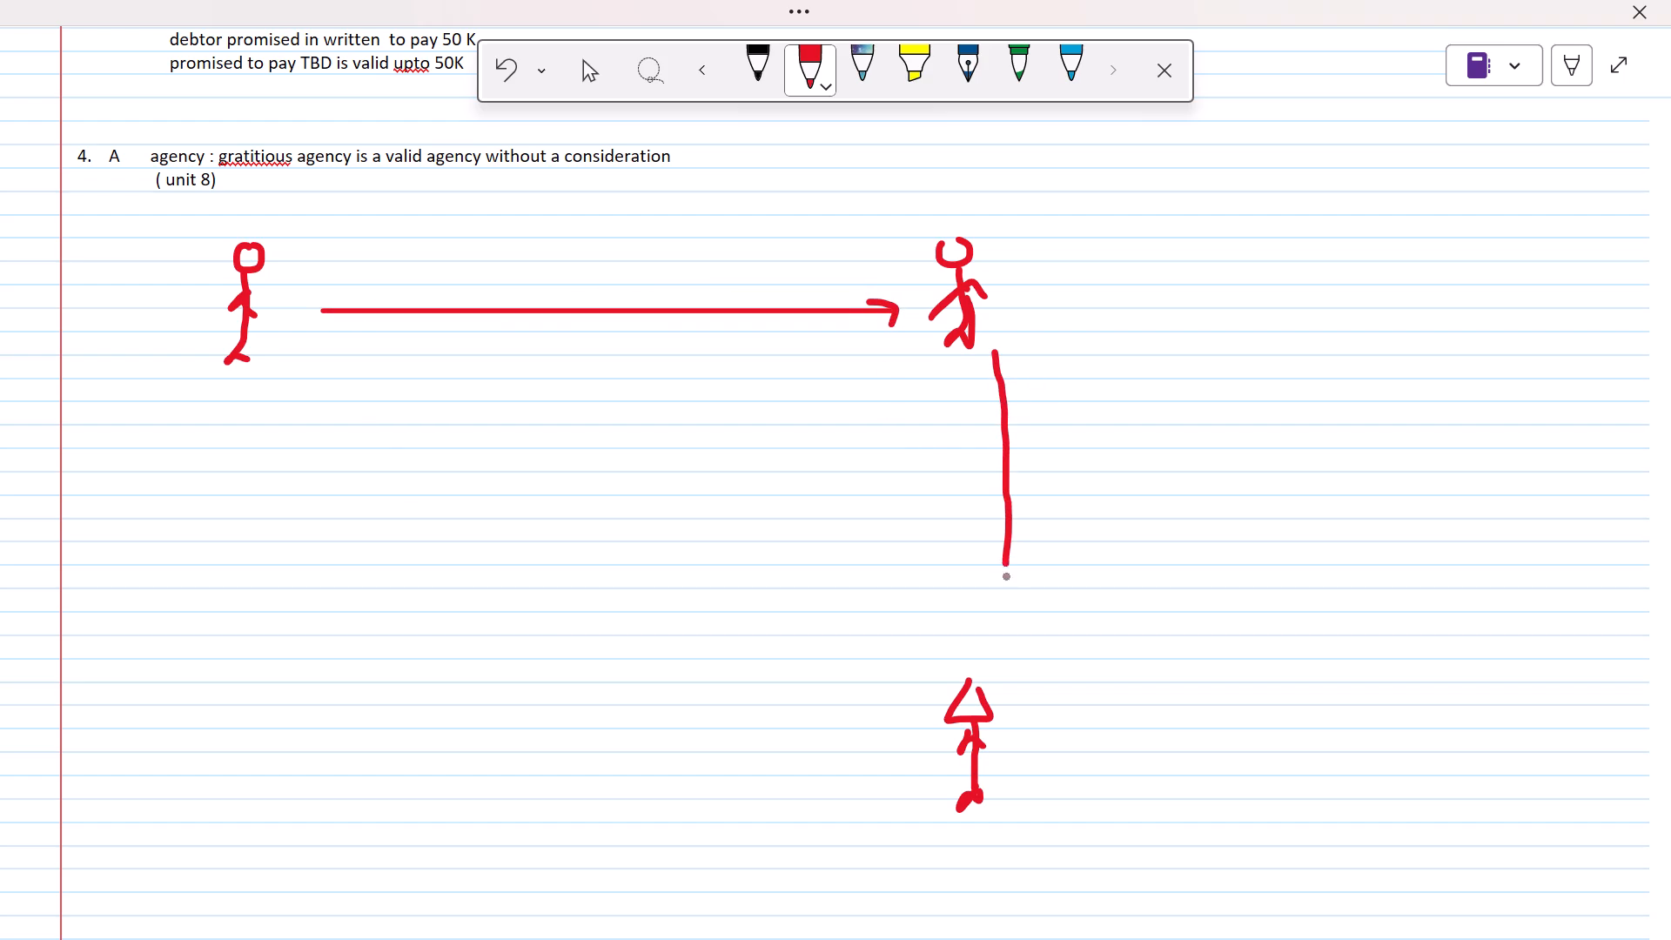
left_click_drag(1006, 576, 1003, 648)
left_click_drag(975, 630, 1003, 638)
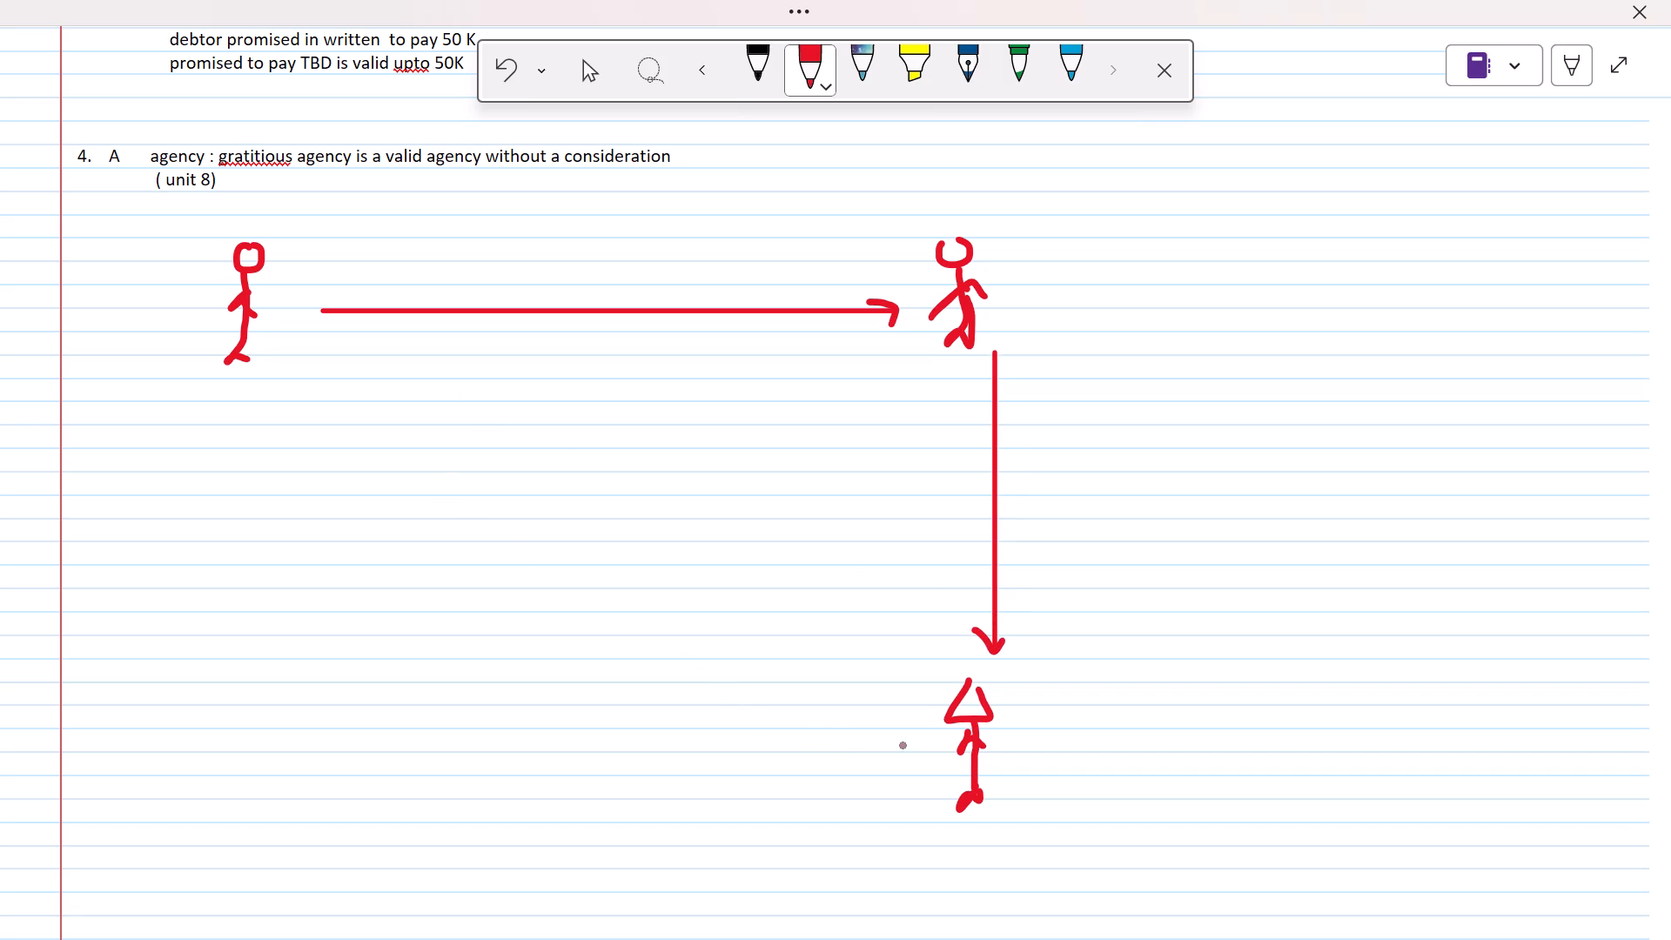
Draw a straight diagonal red arrow from the triangular-headed figure back up towards the first stick figure.
left_click_drag(903, 745, 426, 417)
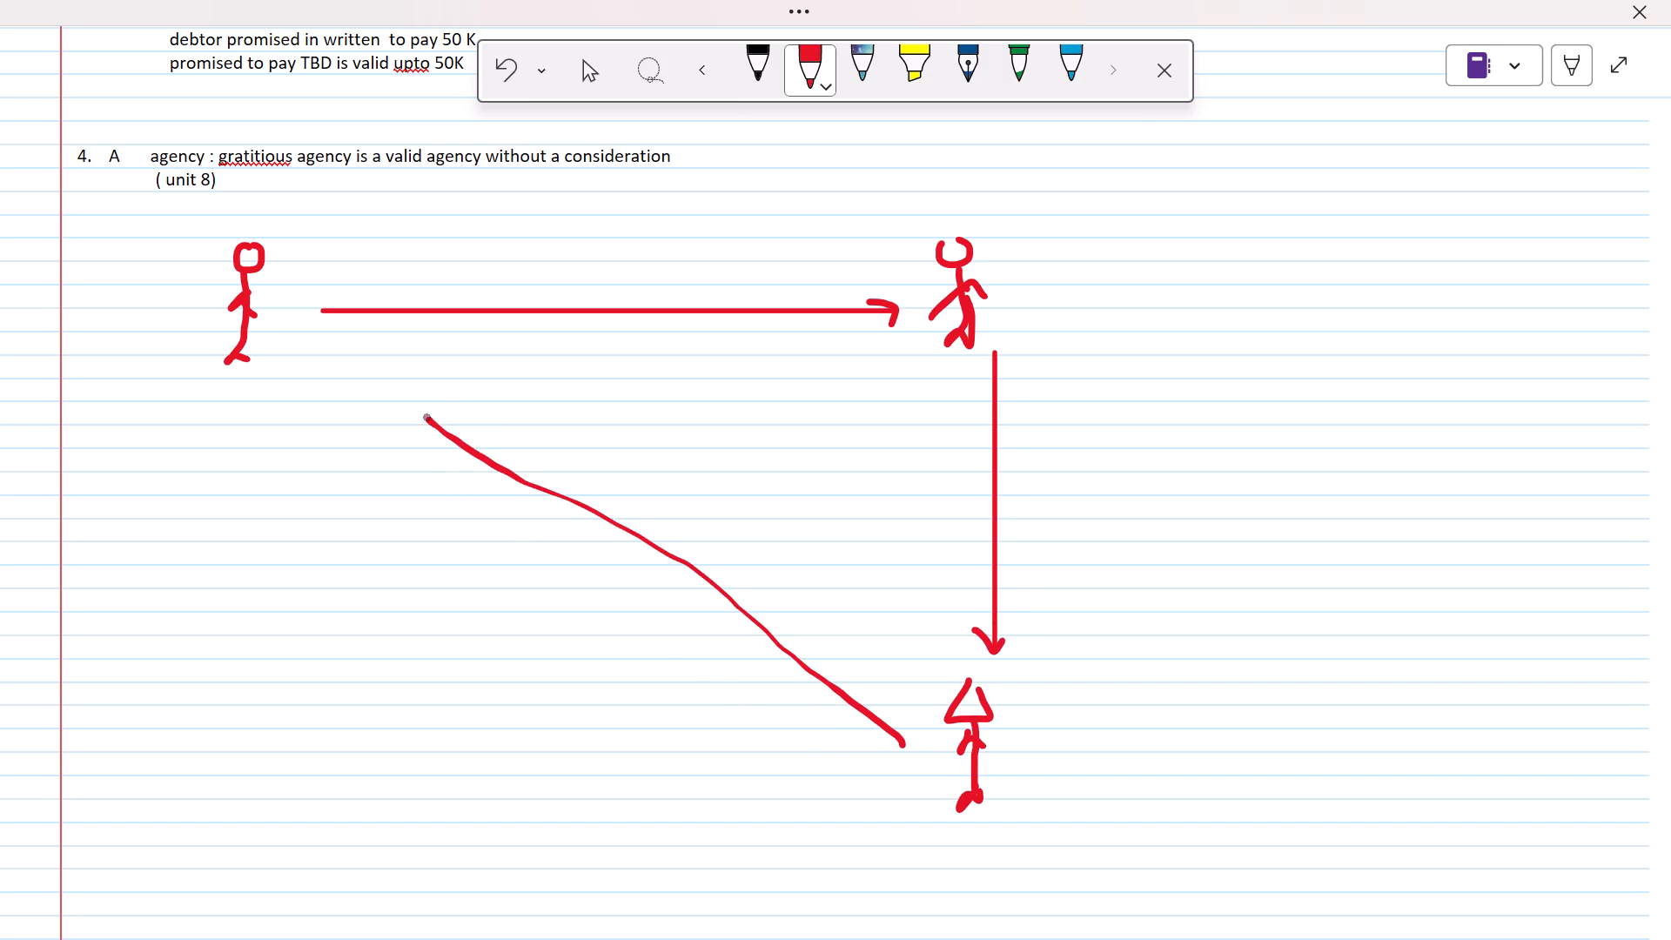
left_click_drag(426, 417, 426, 417)
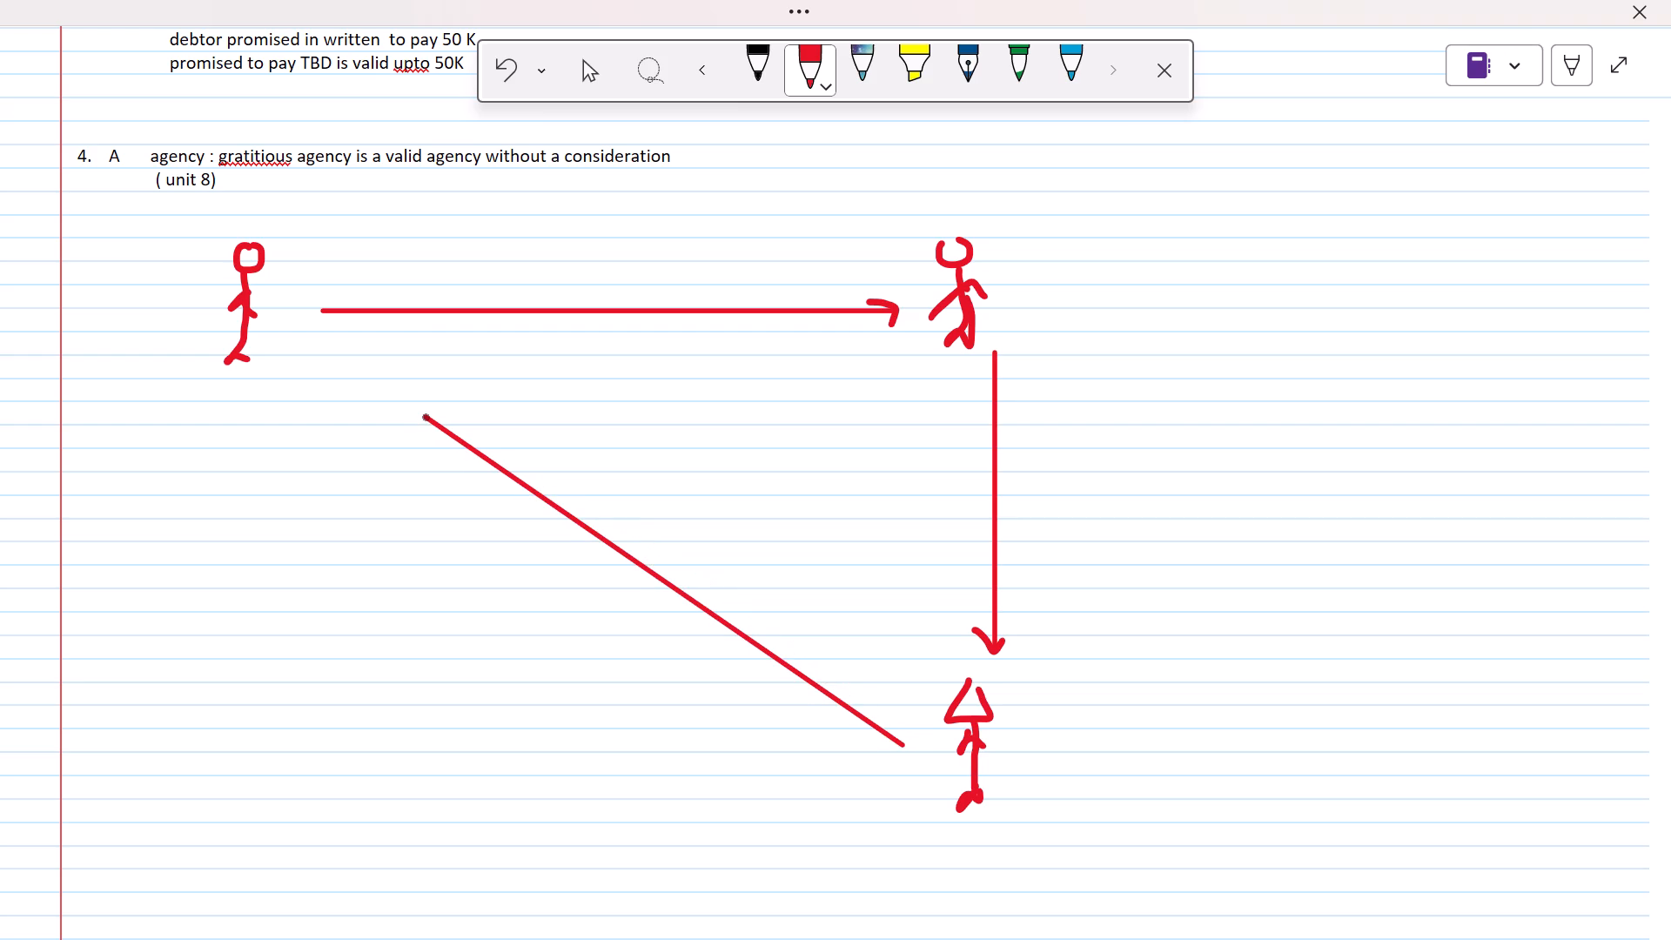
left_click_drag(426, 417, 344, 438)
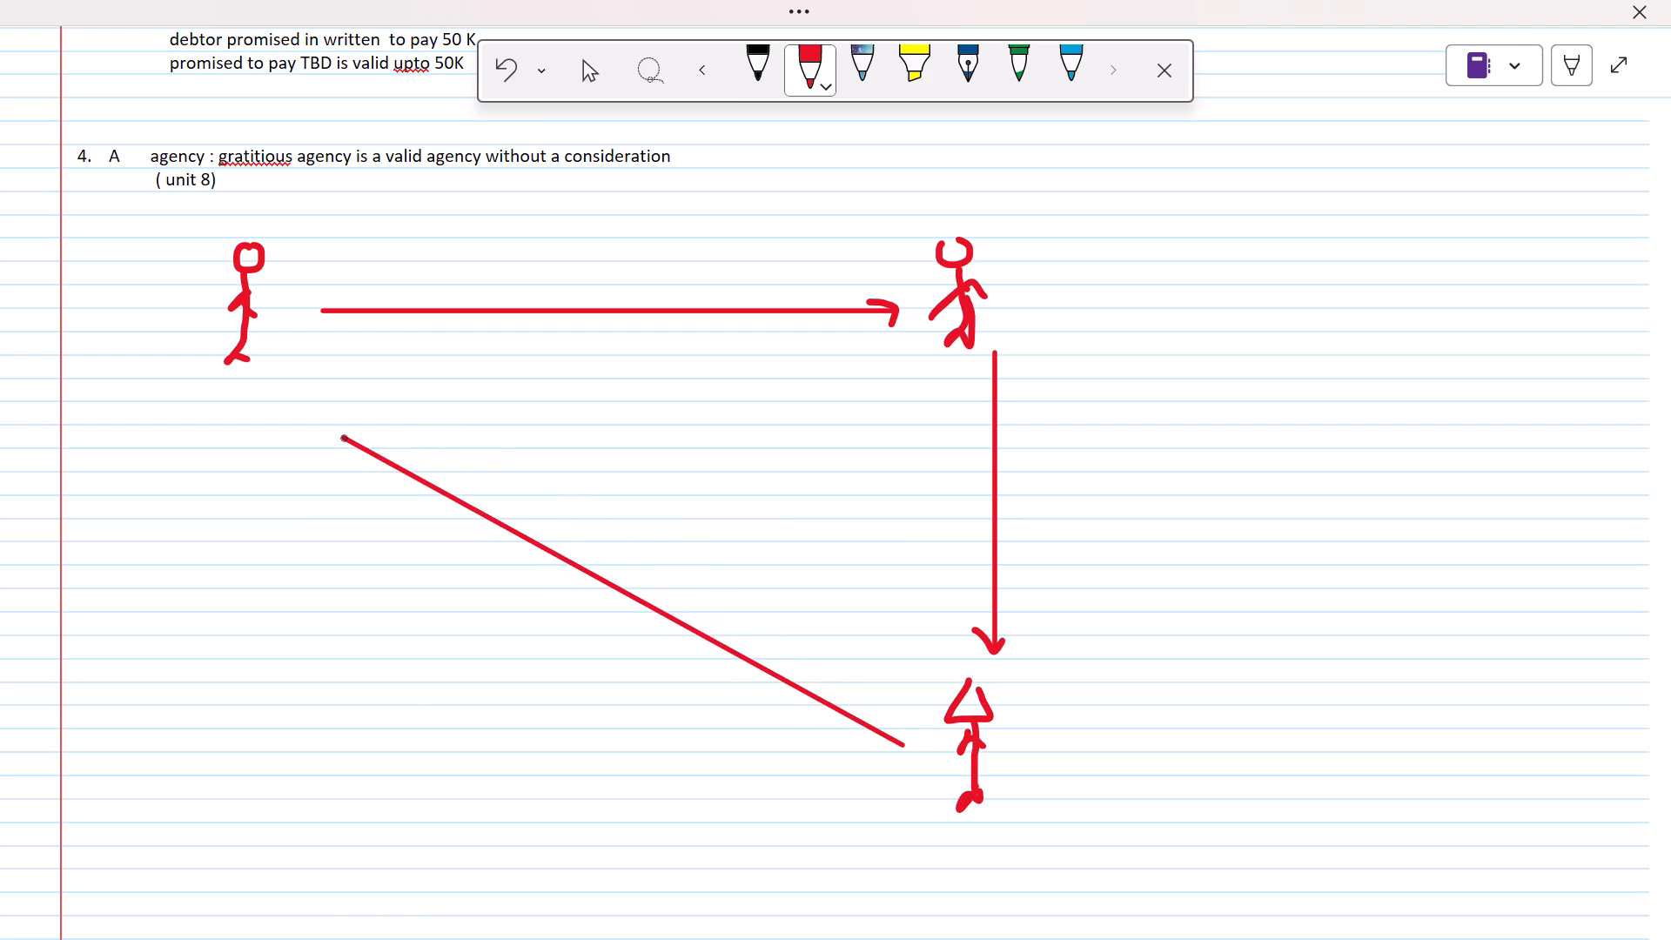
left_click_drag(344, 438, 352, 446)
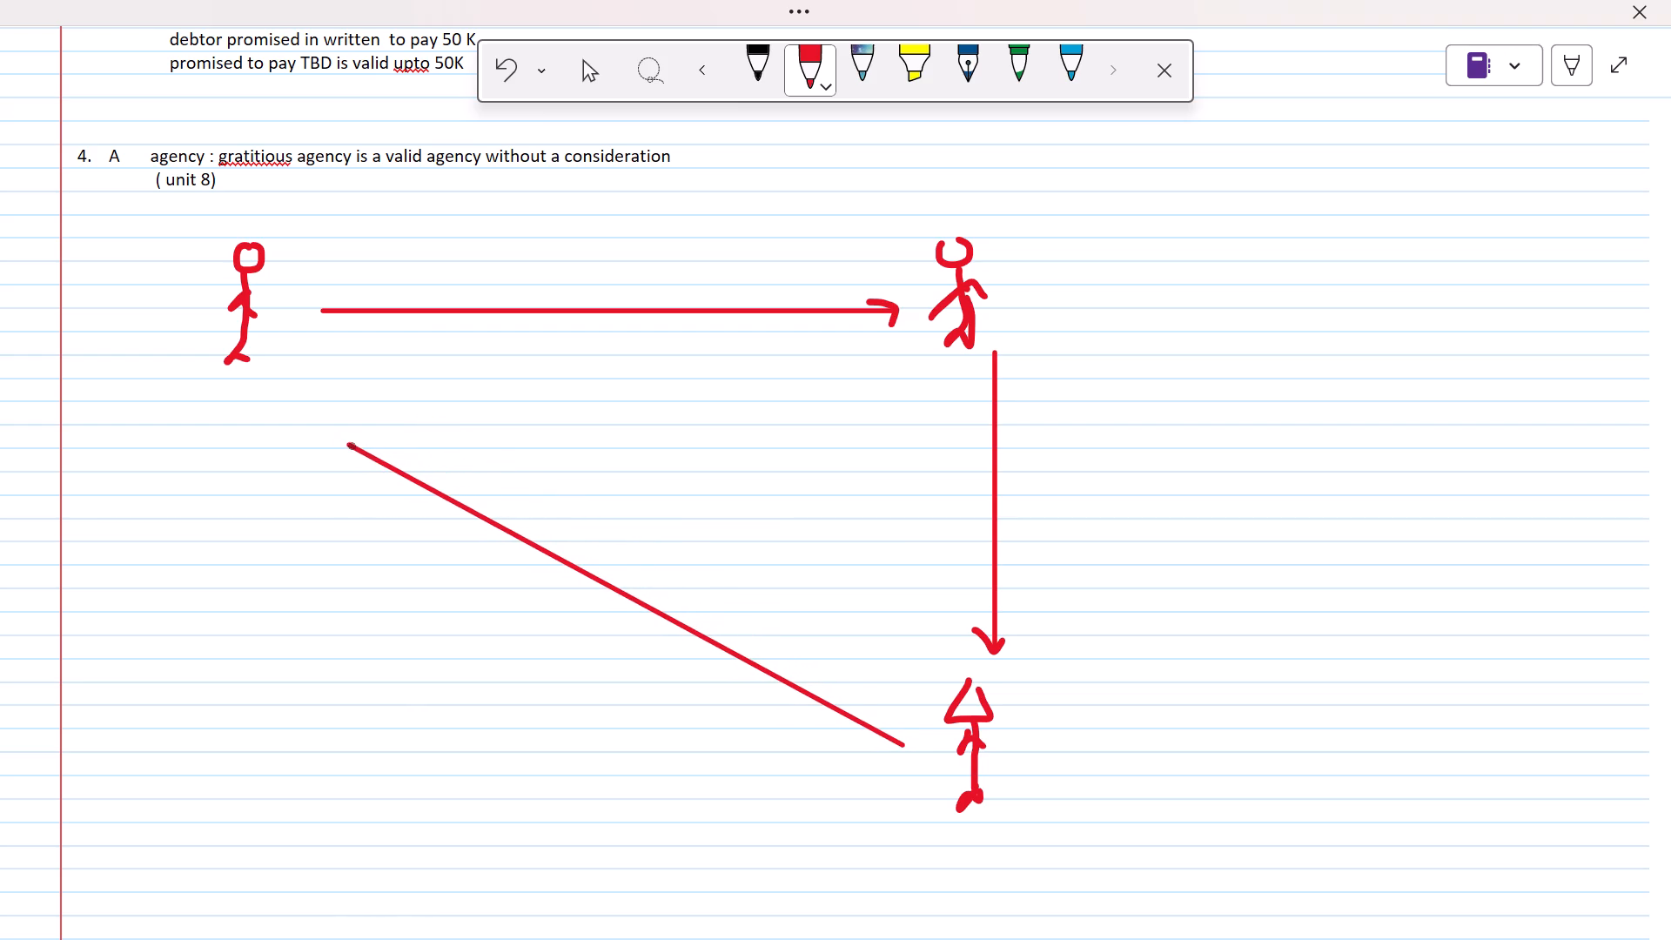
left_click_drag(352, 446, 351, 453)
left_click_drag(343, 471, 343, 456)
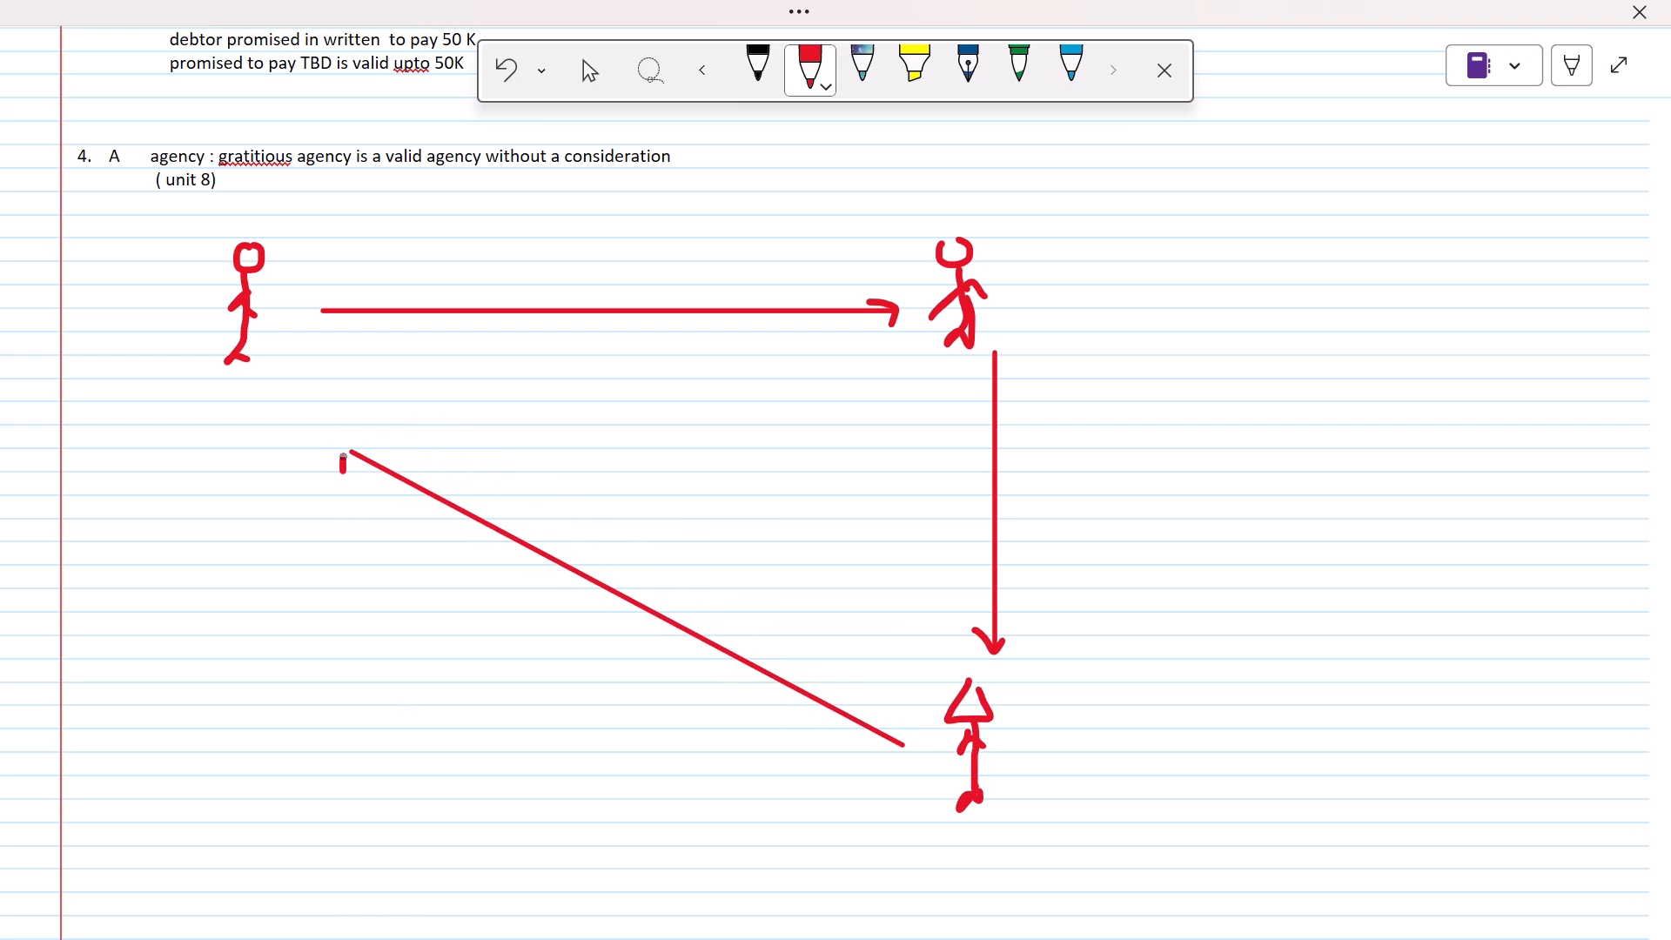
left_click_drag(343, 456, 379, 454)
Draw a black upright rectangle just below the second stick figure, with spiral binding loops along its left edge.
left_click(773, 54)
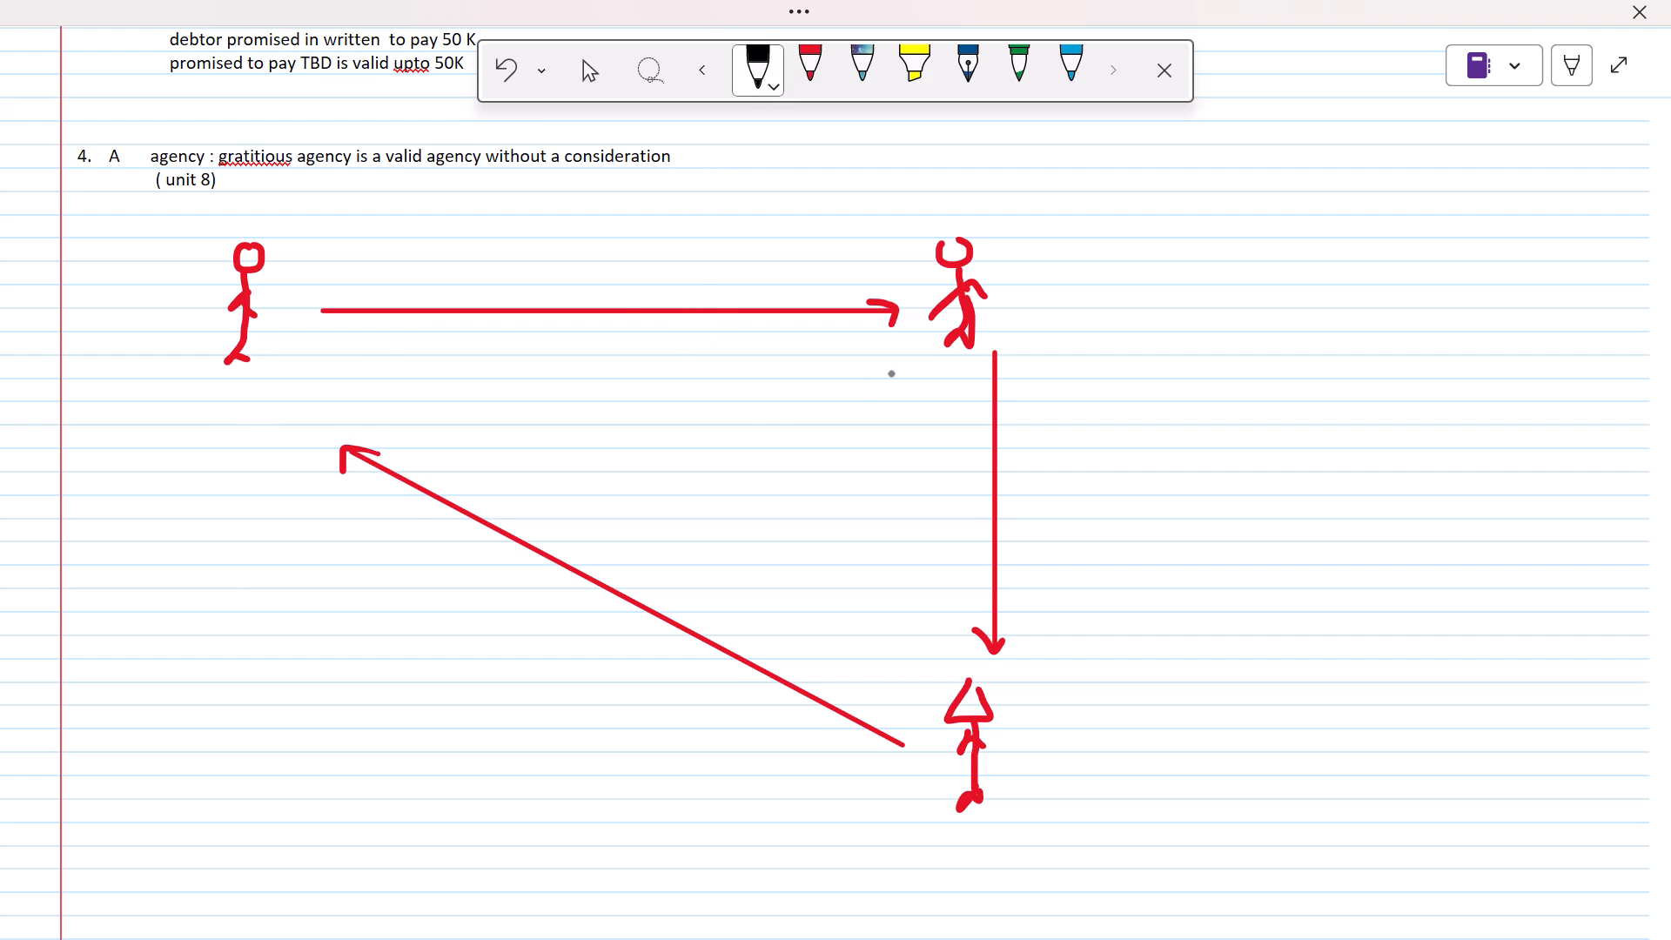
left_click_drag(891, 373, 930, 460)
left_click_drag(930, 460, 874, 375)
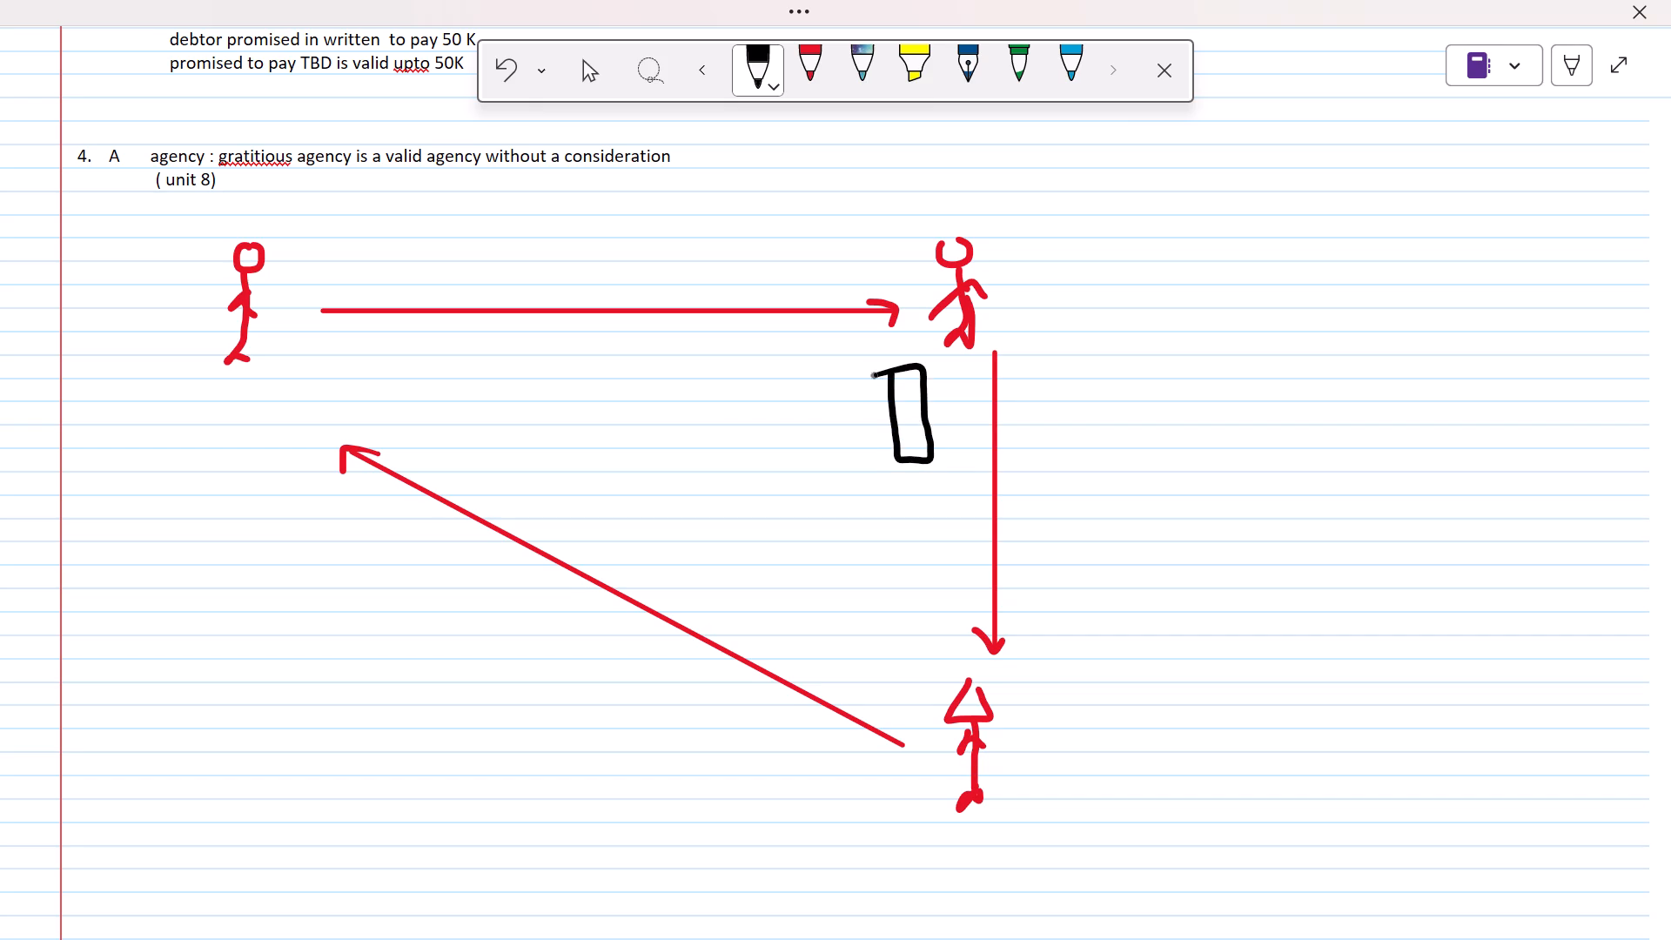
left_click_drag(874, 375, 861, 366)
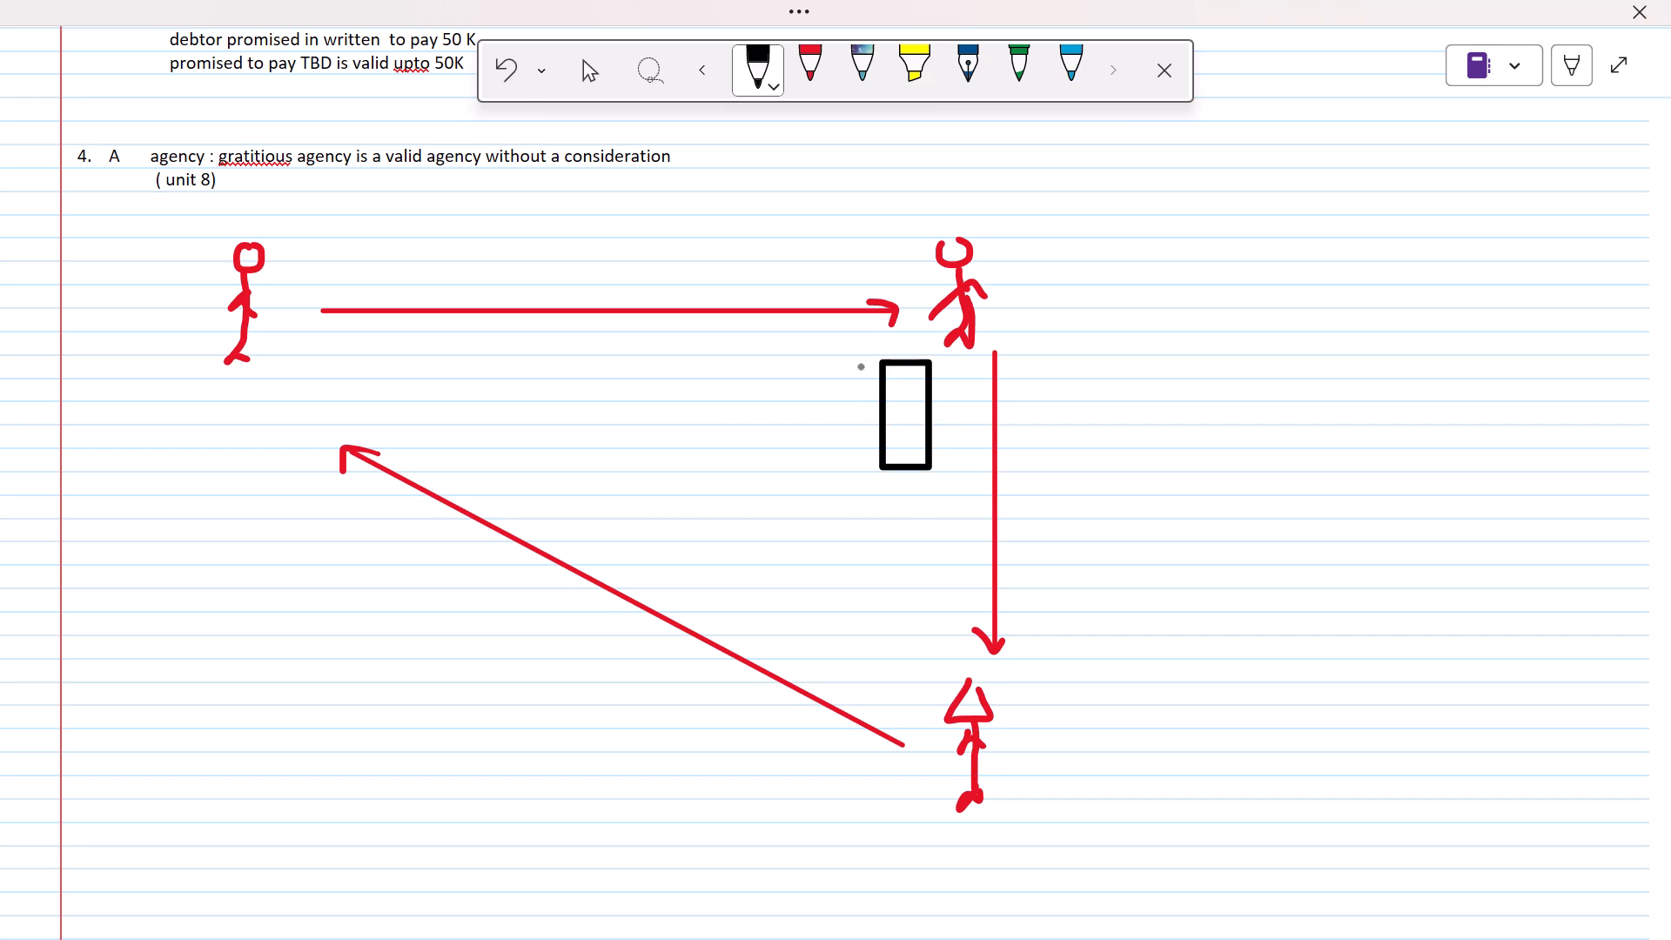
left_click_drag(861, 366, 856, 359)
left_click_drag(877, 359, 871, 393)
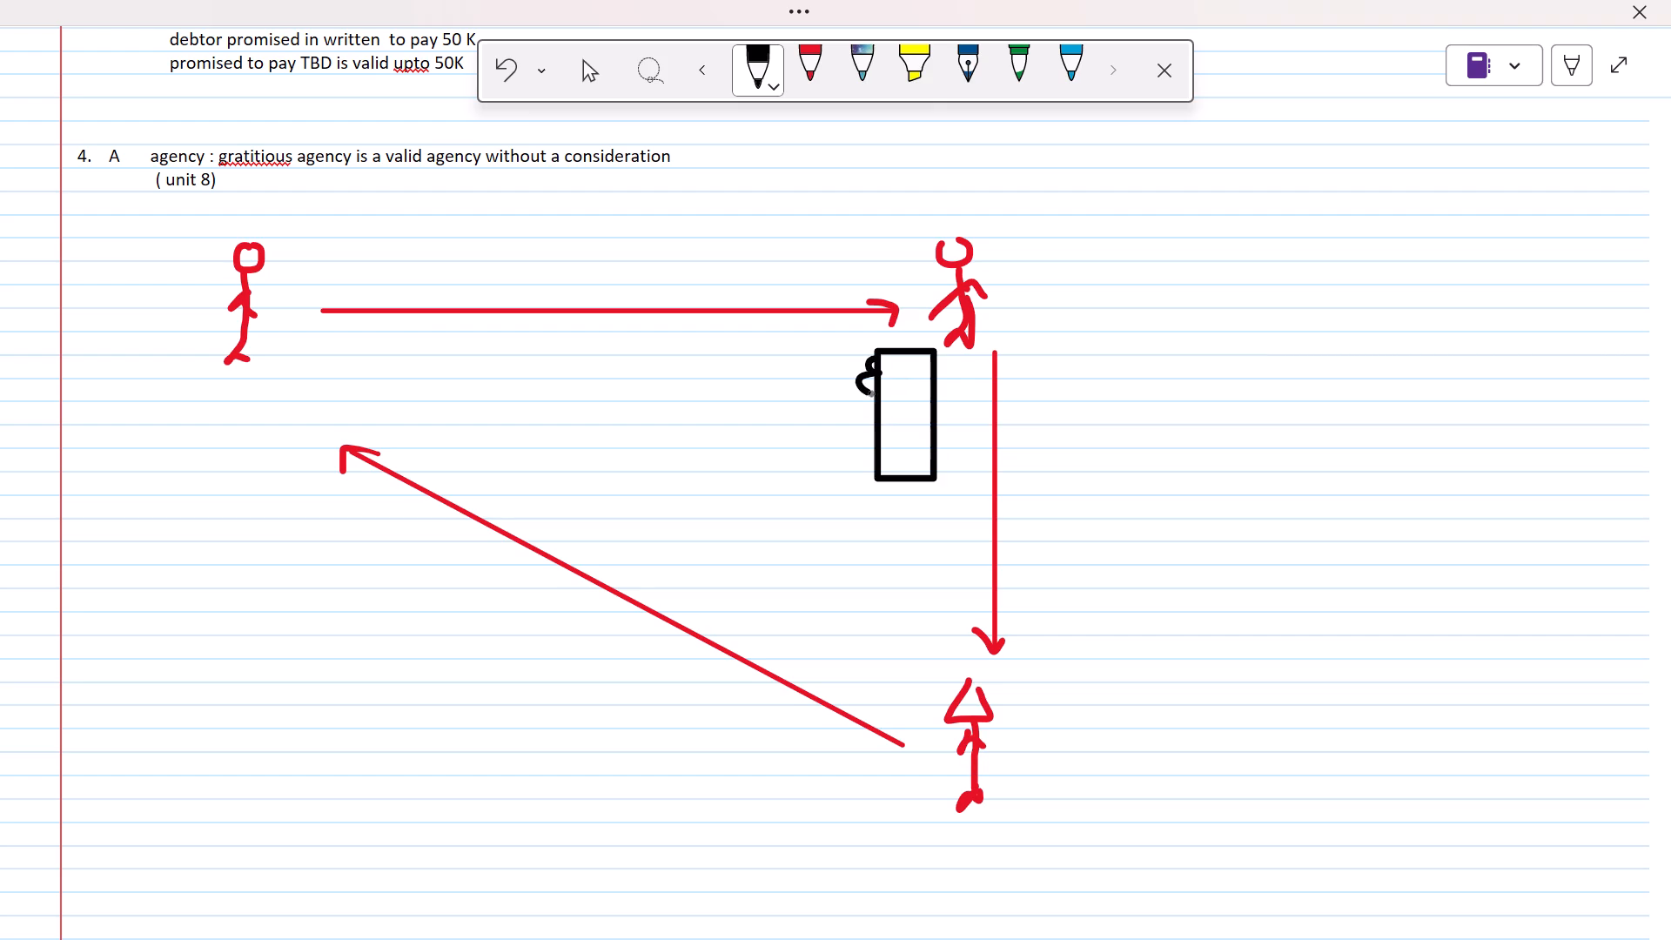
left_click_drag(871, 393, 873, 460)
Complete the lowest binding loop of the black notebook and add a vertical zigzag scribble as writing inside its rectangle.
left_click_drag(873, 460, 875, 466)
left_click_drag(895, 370, 894, 379)
left_click_drag(894, 379, 905, 435)
left_click_drag(905, 435, 900, 452)
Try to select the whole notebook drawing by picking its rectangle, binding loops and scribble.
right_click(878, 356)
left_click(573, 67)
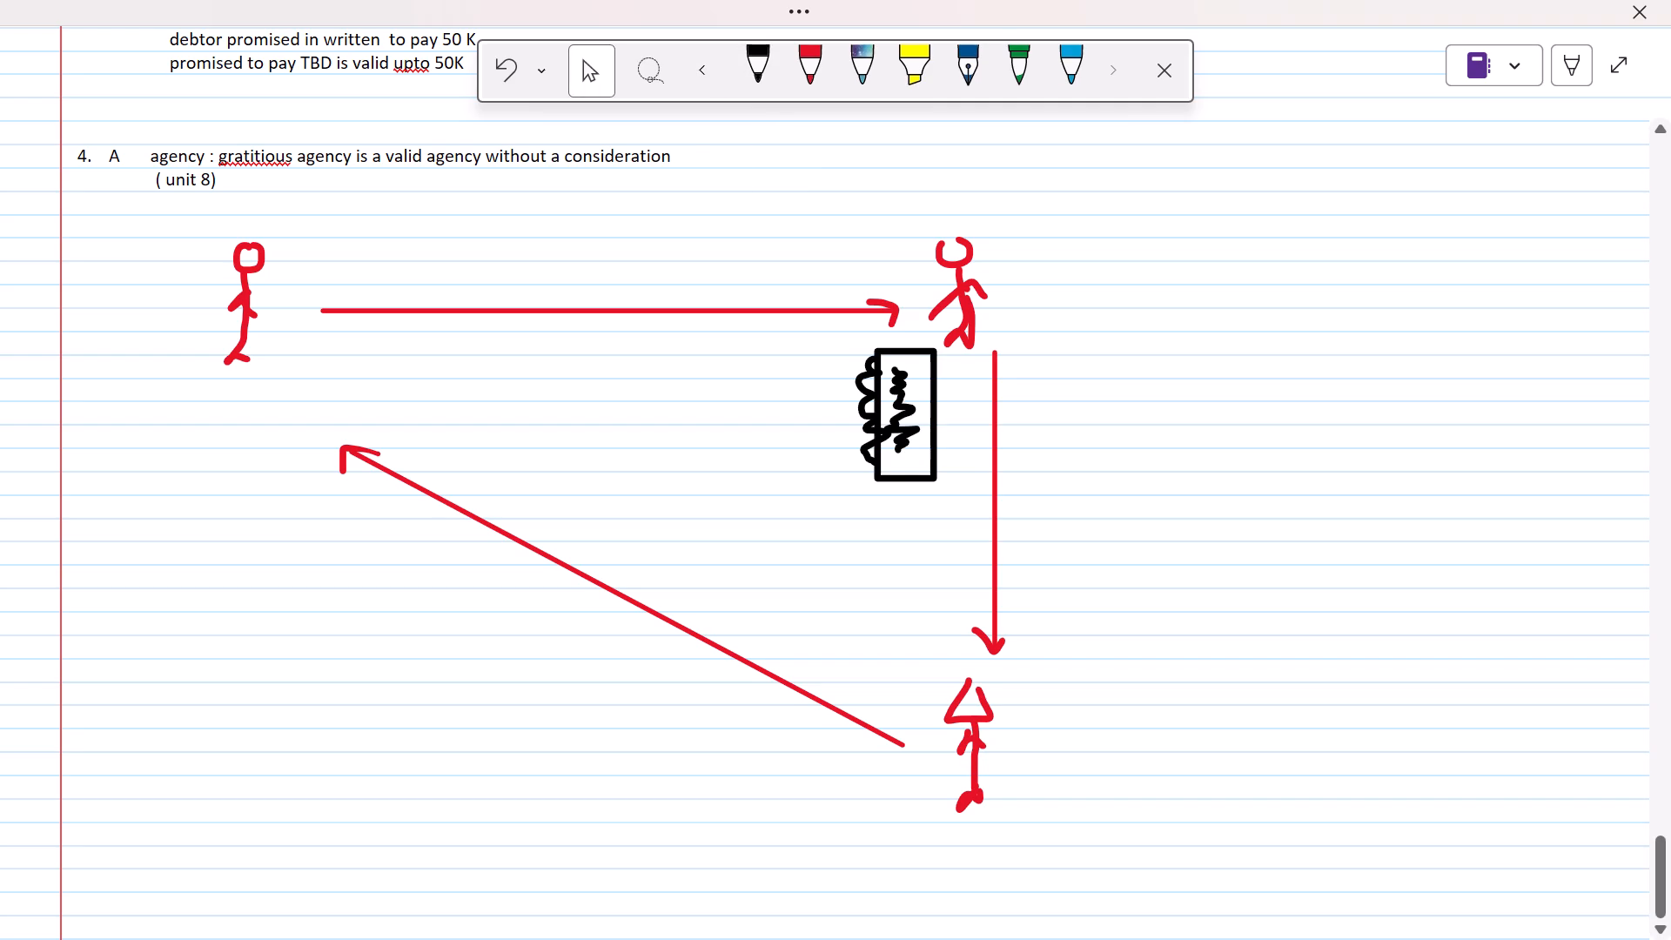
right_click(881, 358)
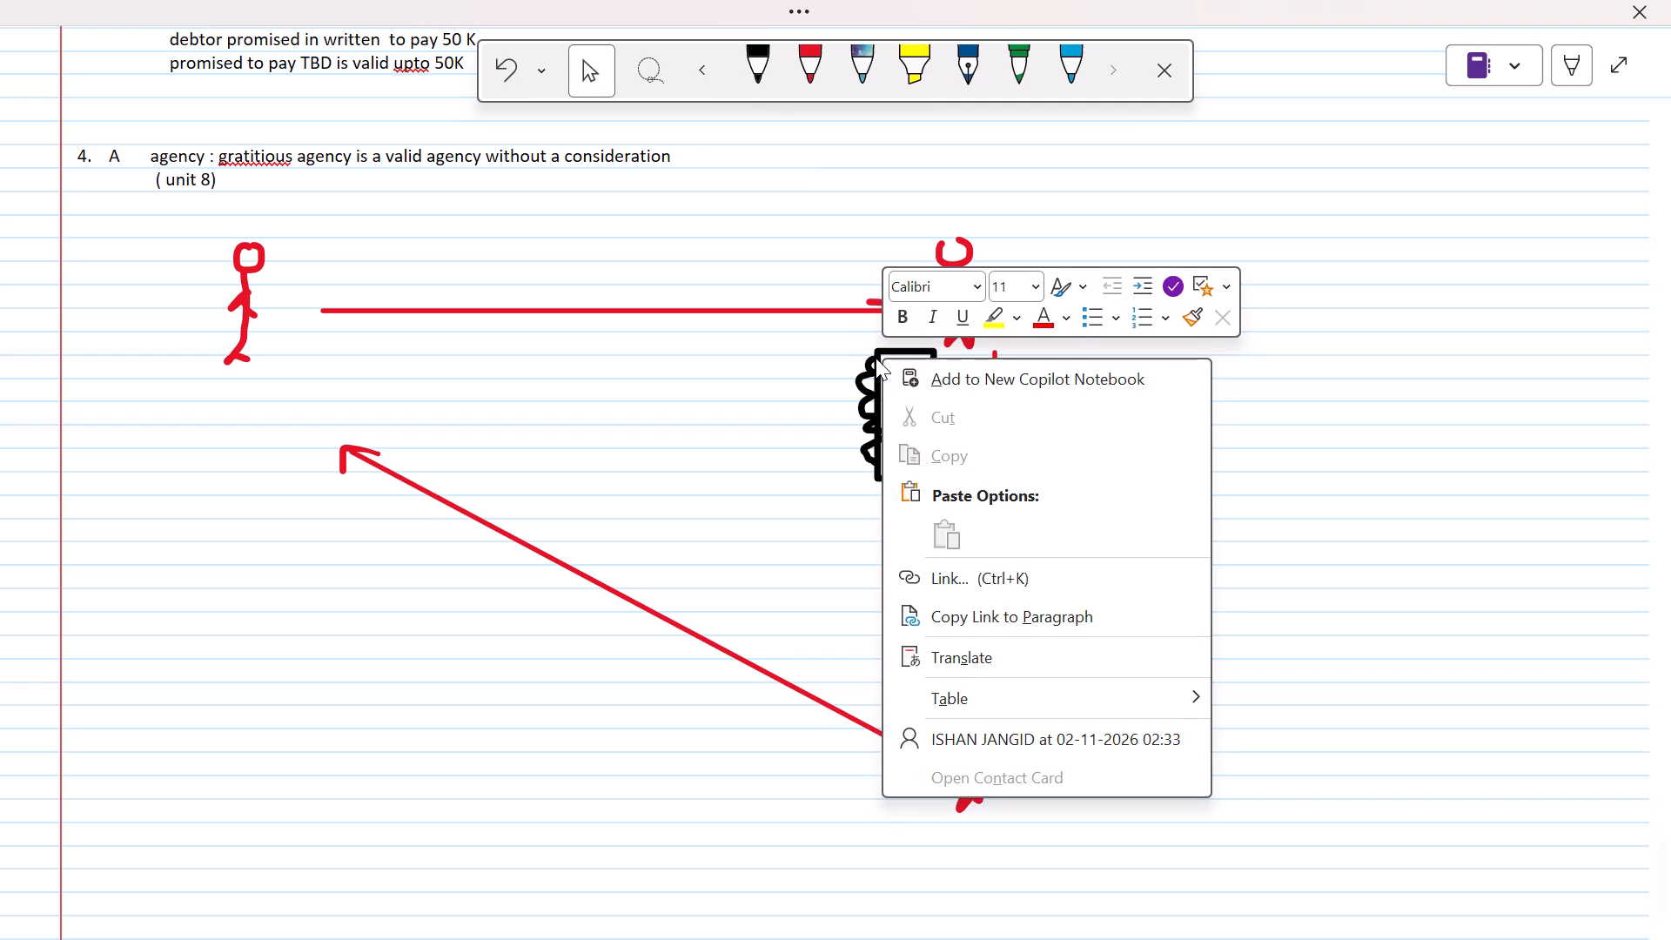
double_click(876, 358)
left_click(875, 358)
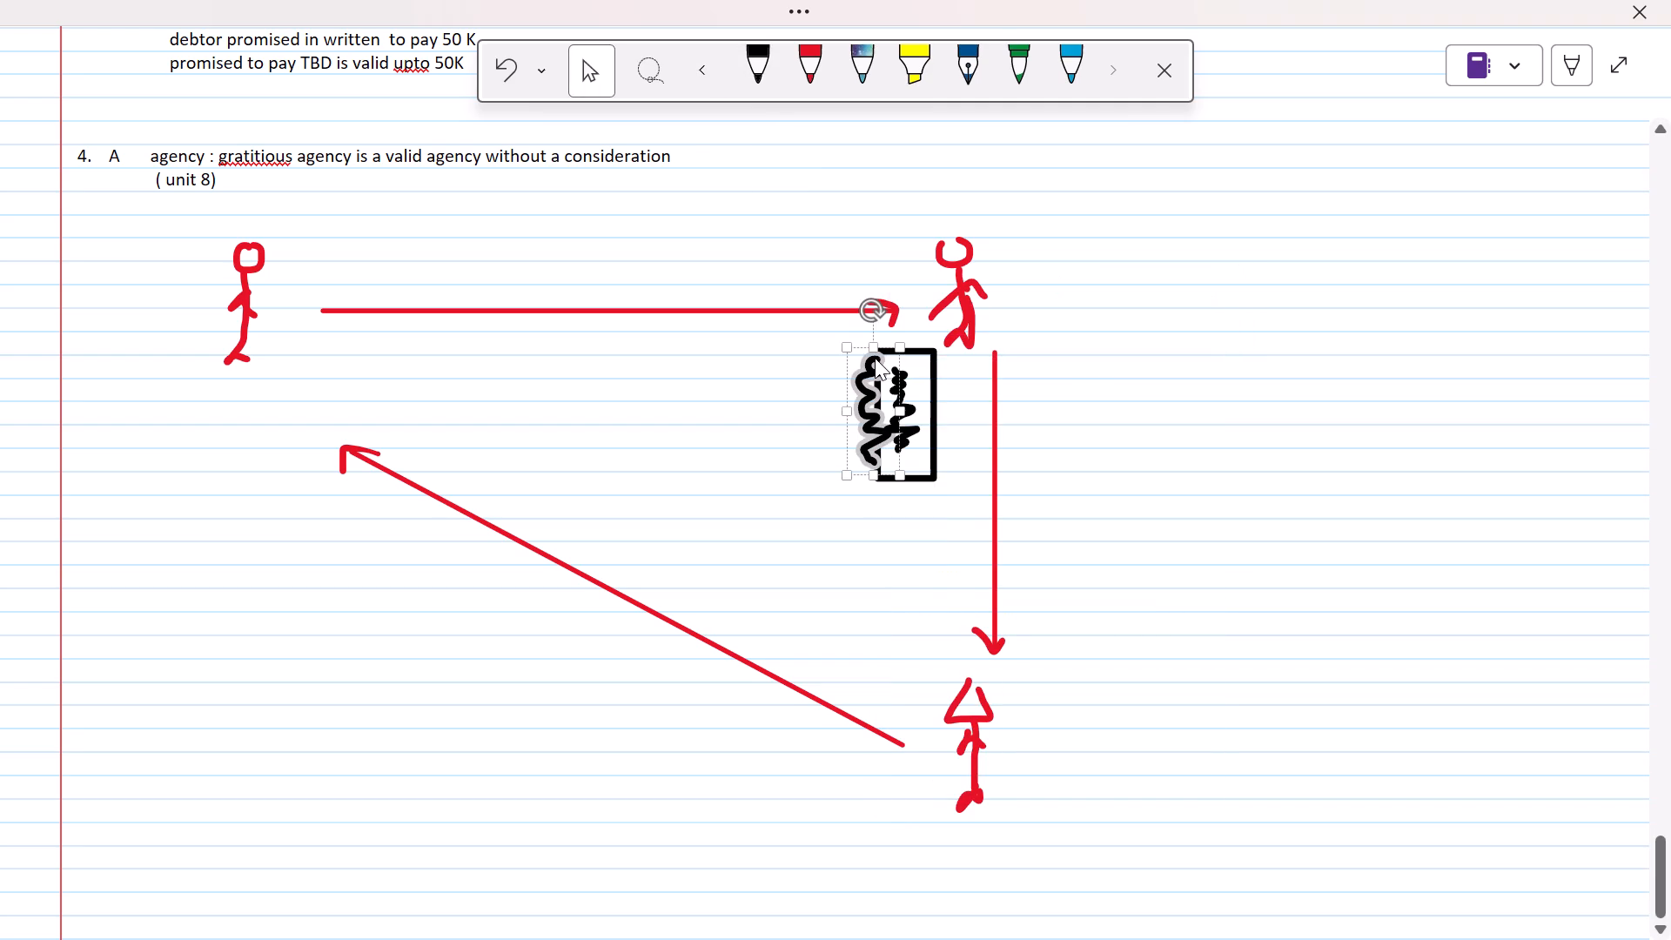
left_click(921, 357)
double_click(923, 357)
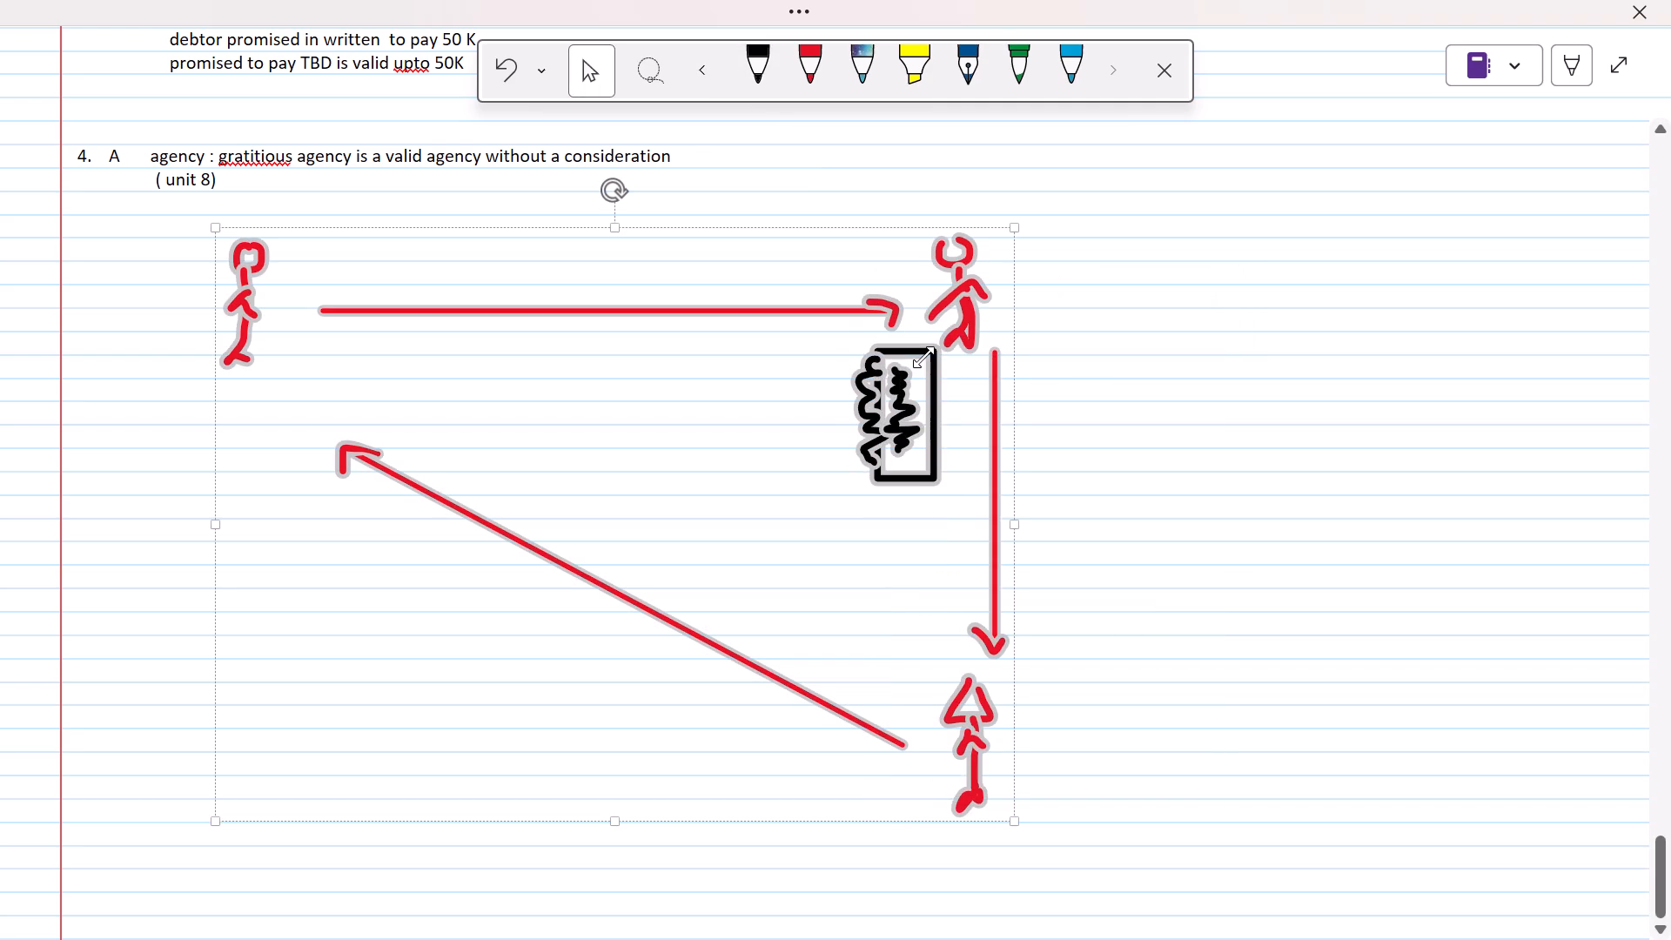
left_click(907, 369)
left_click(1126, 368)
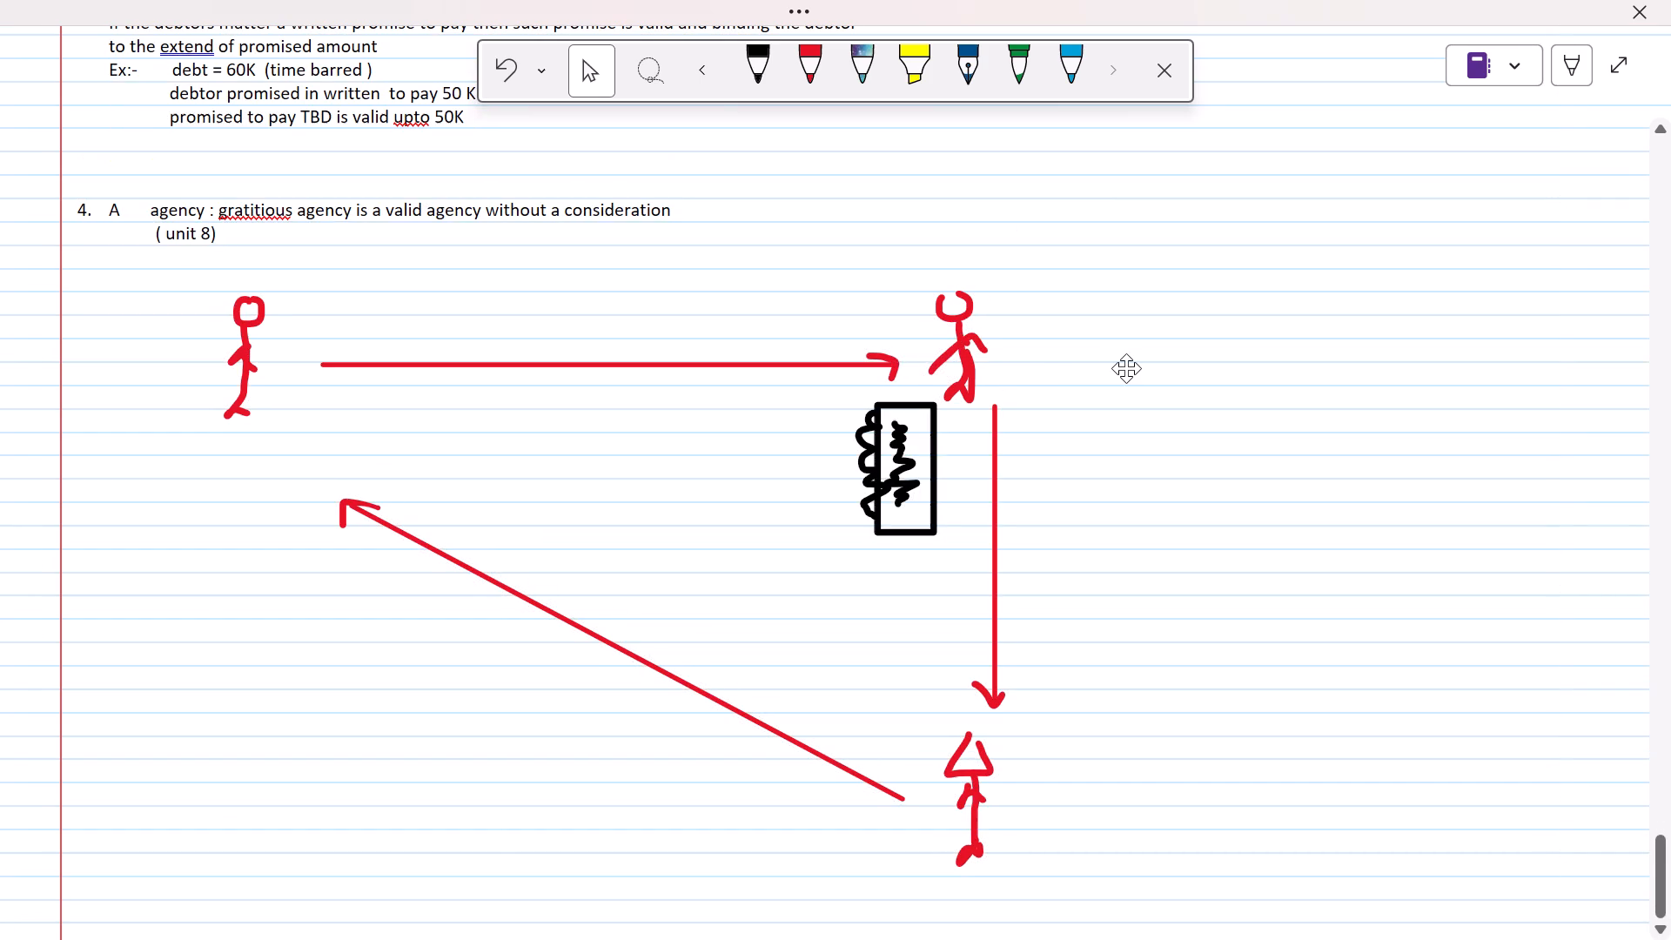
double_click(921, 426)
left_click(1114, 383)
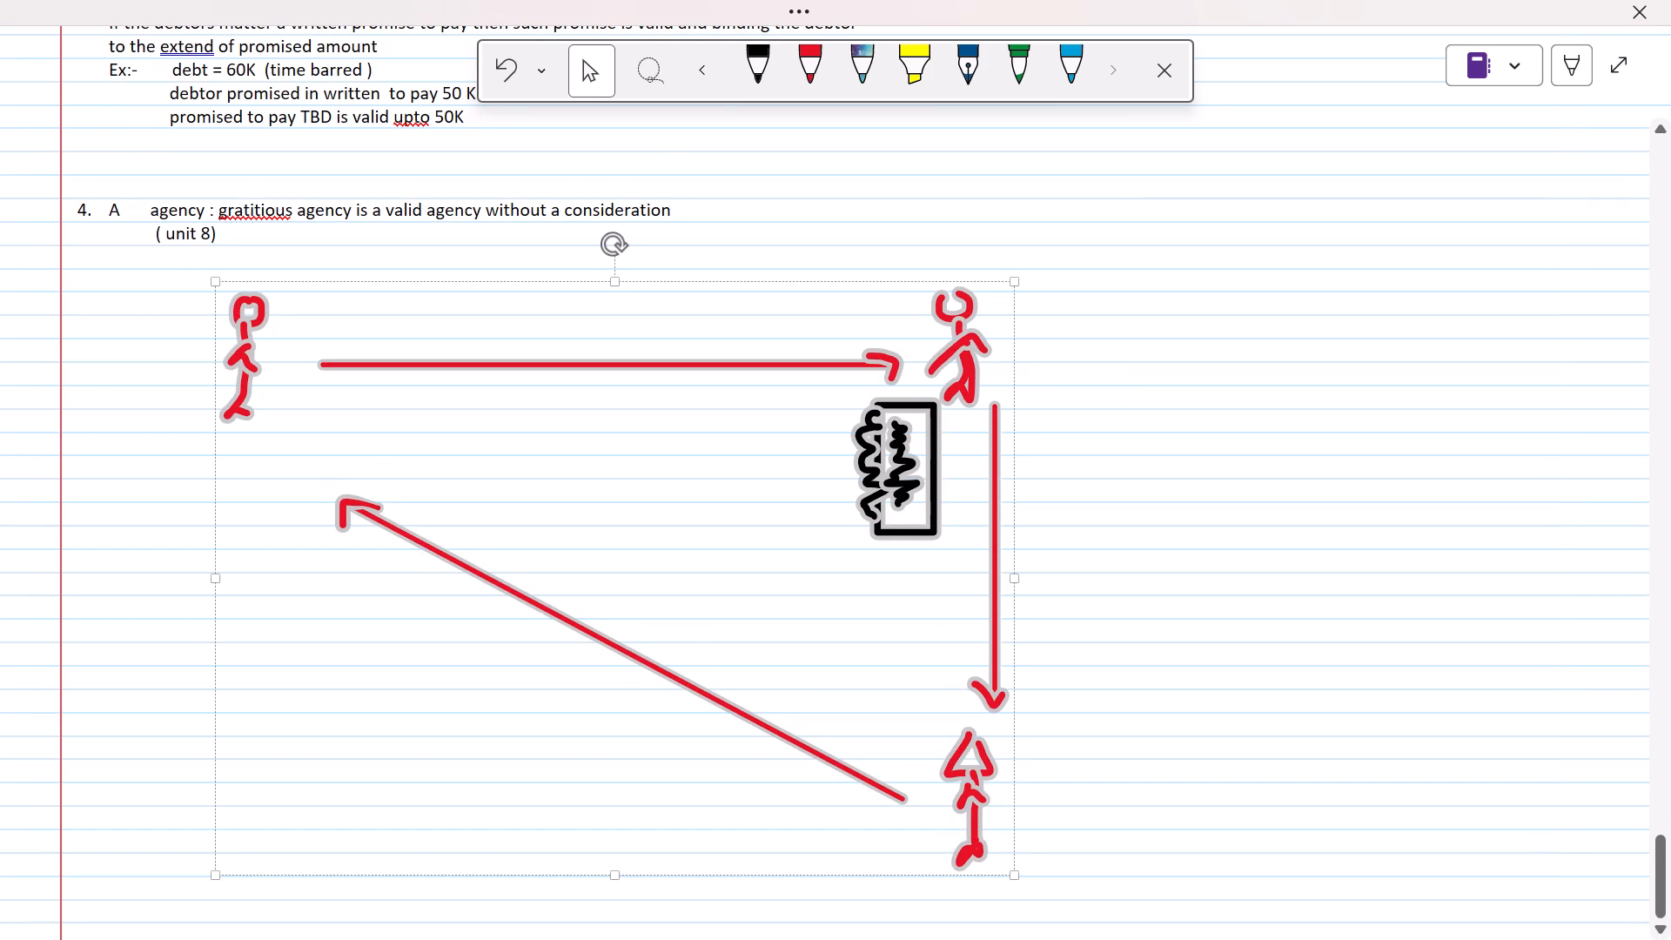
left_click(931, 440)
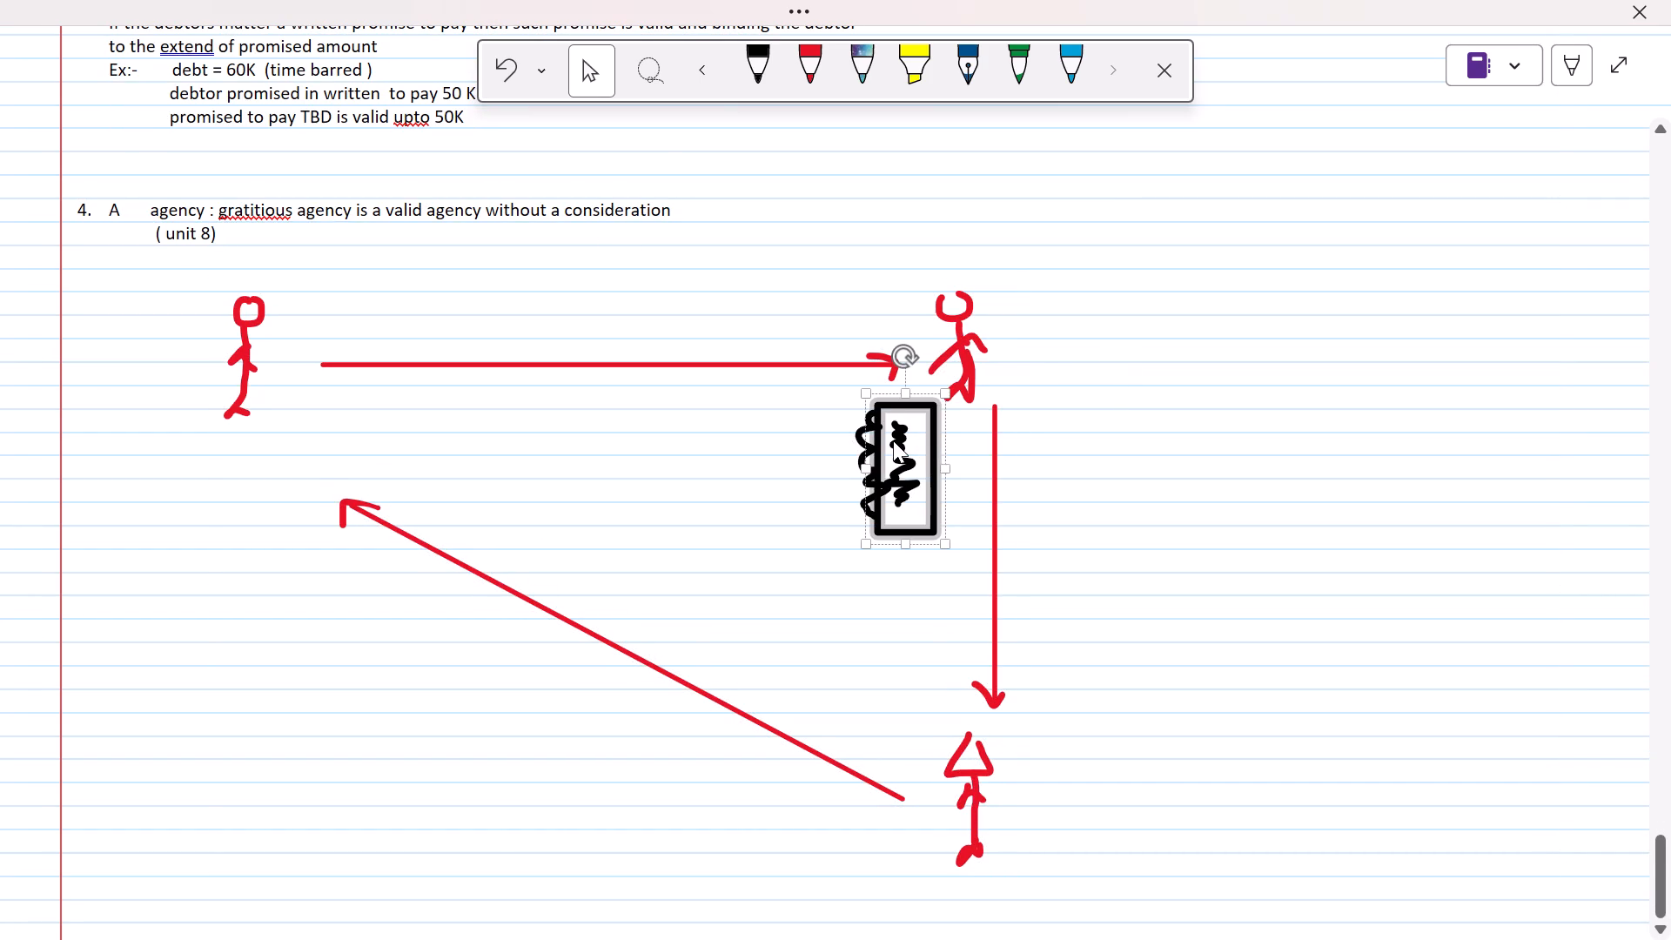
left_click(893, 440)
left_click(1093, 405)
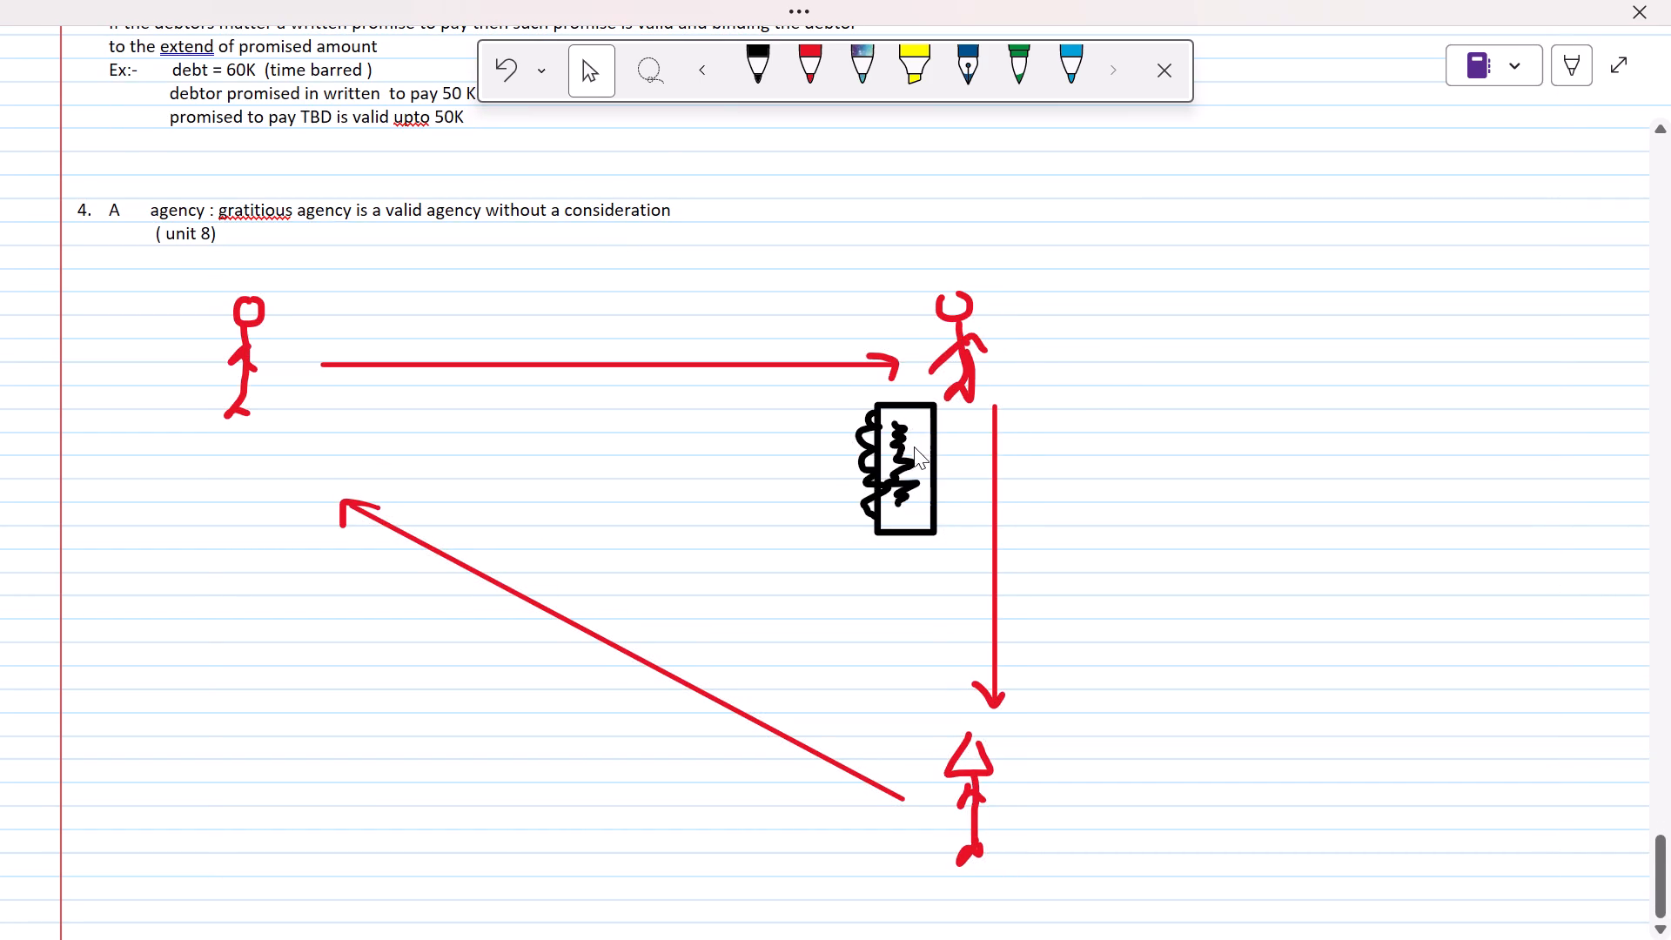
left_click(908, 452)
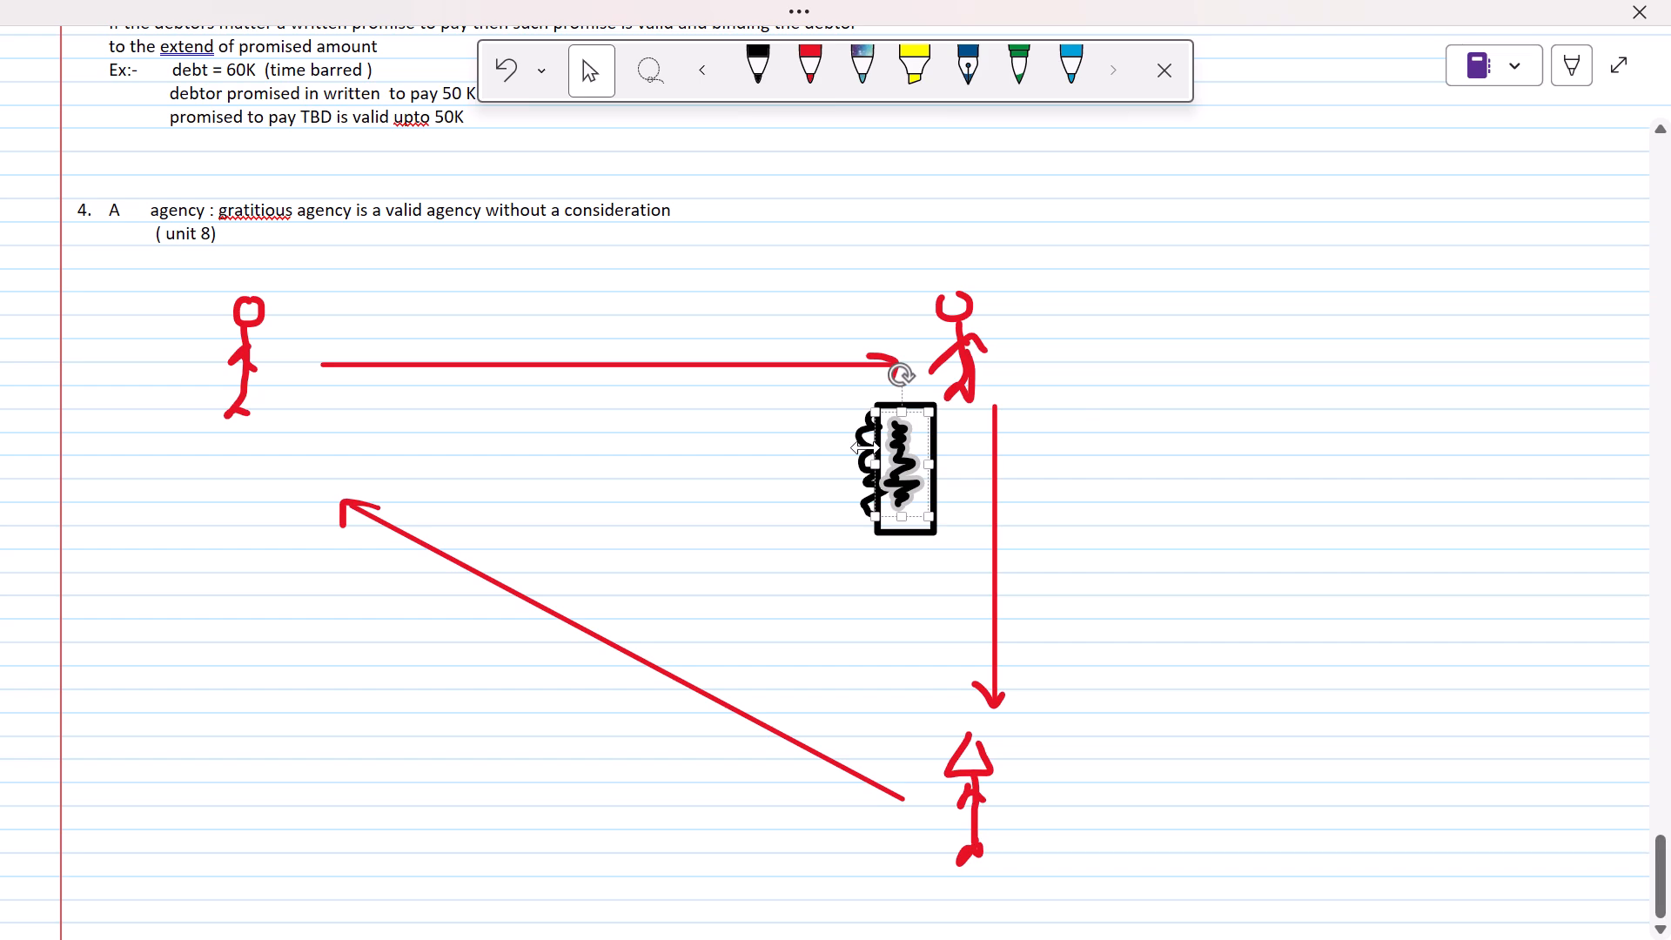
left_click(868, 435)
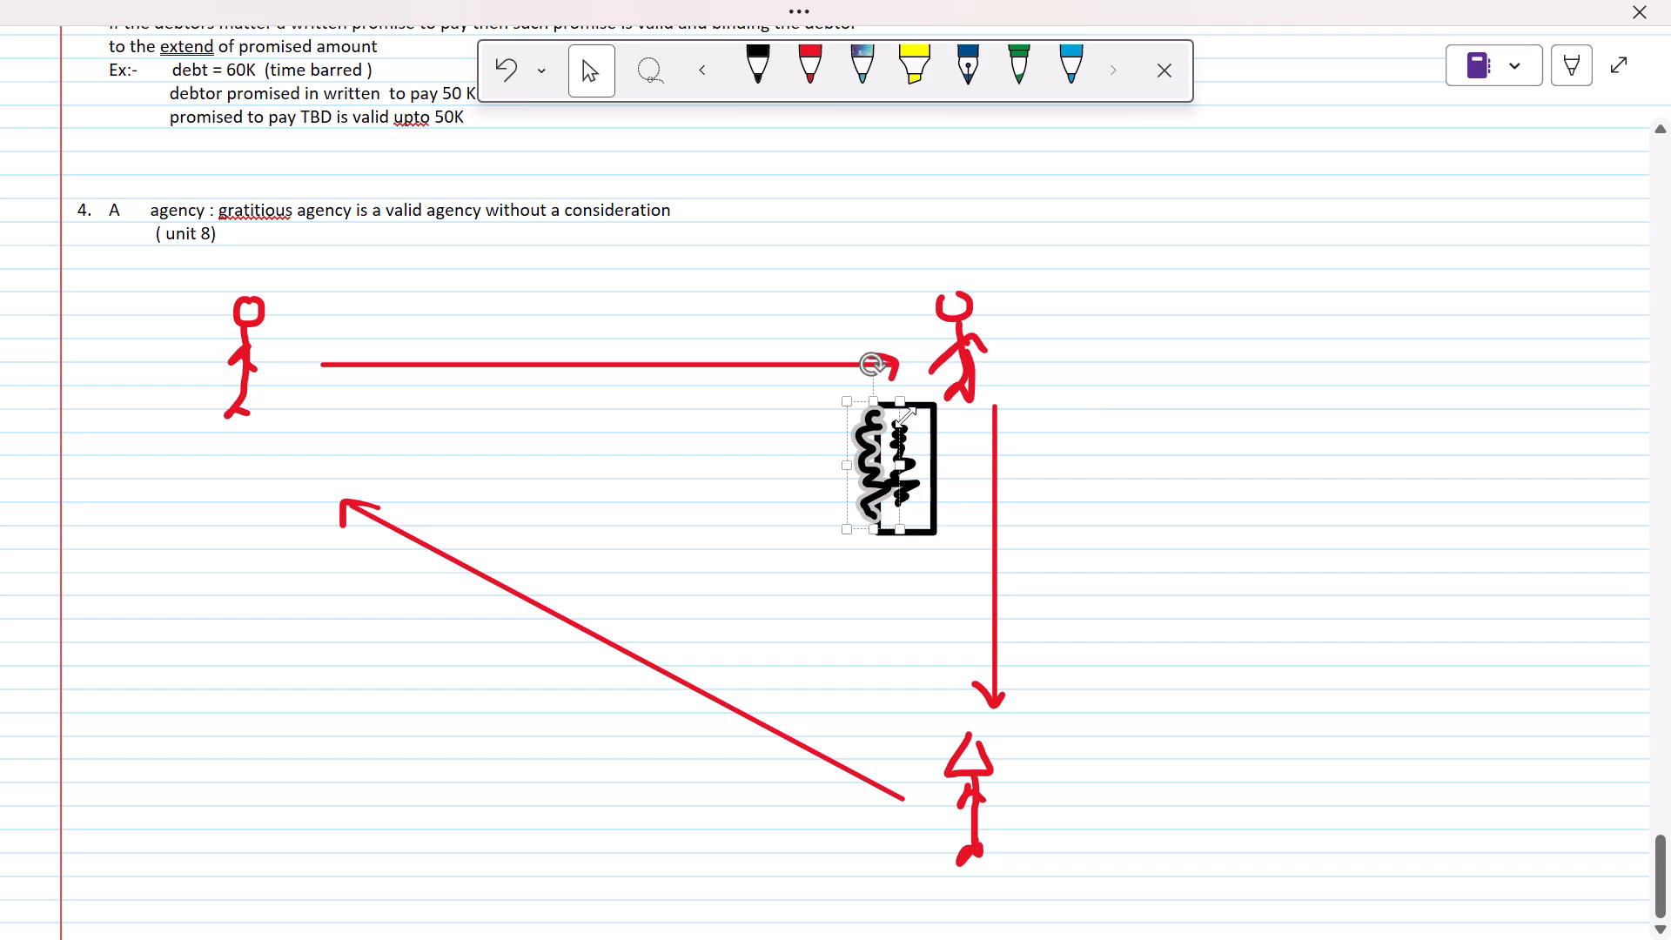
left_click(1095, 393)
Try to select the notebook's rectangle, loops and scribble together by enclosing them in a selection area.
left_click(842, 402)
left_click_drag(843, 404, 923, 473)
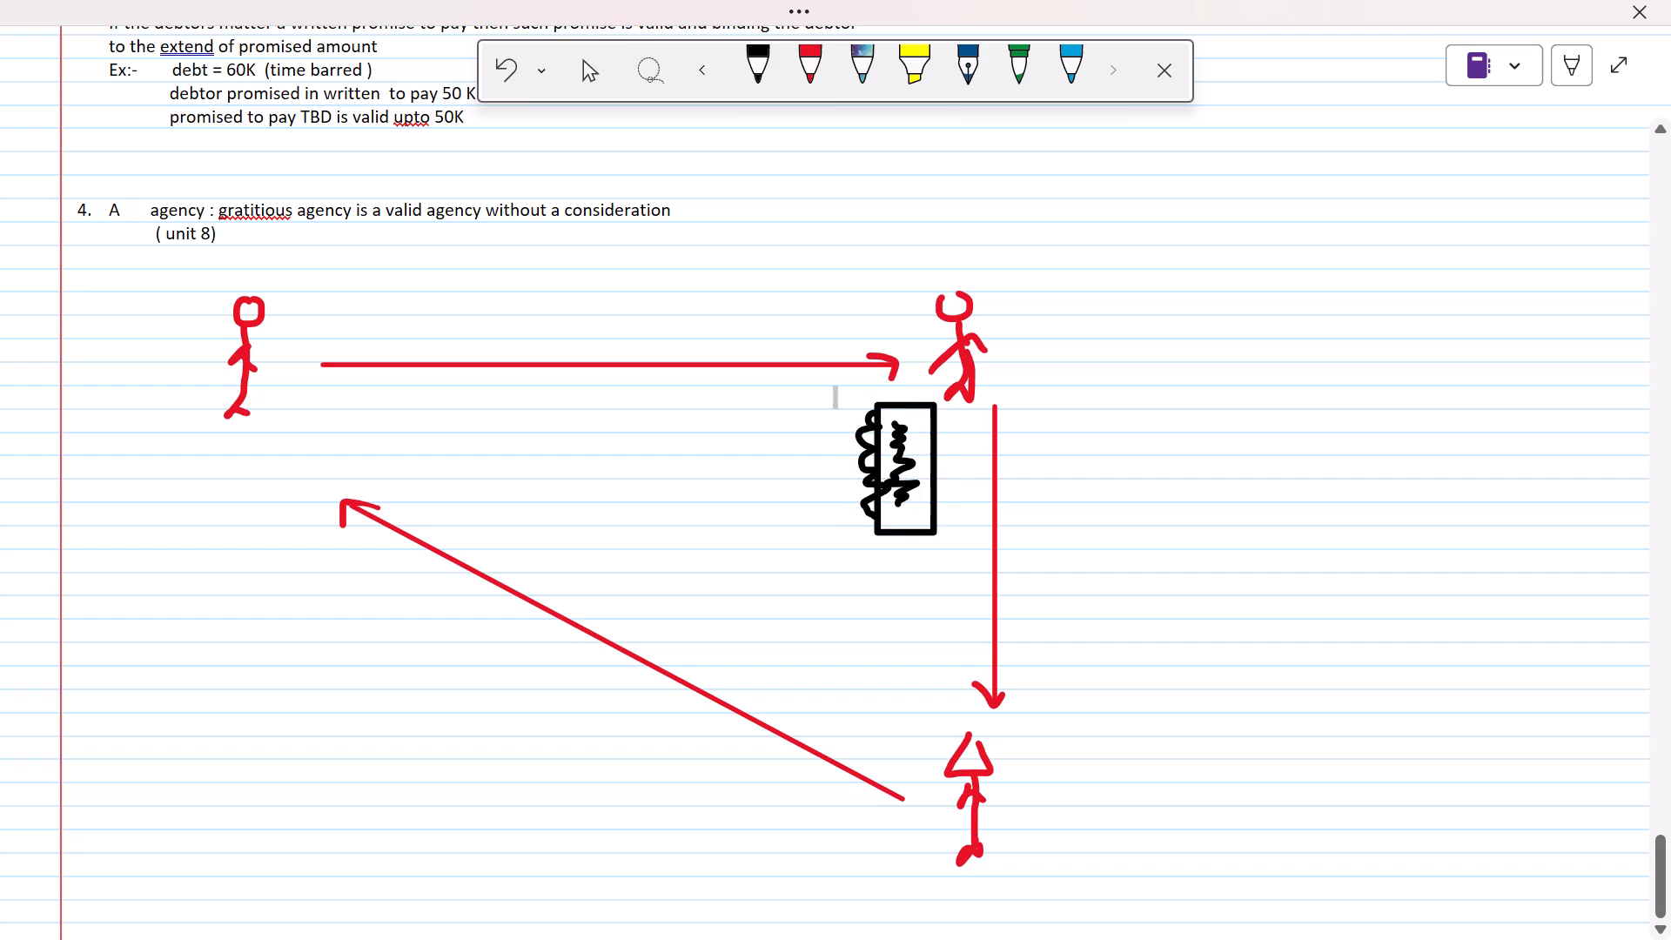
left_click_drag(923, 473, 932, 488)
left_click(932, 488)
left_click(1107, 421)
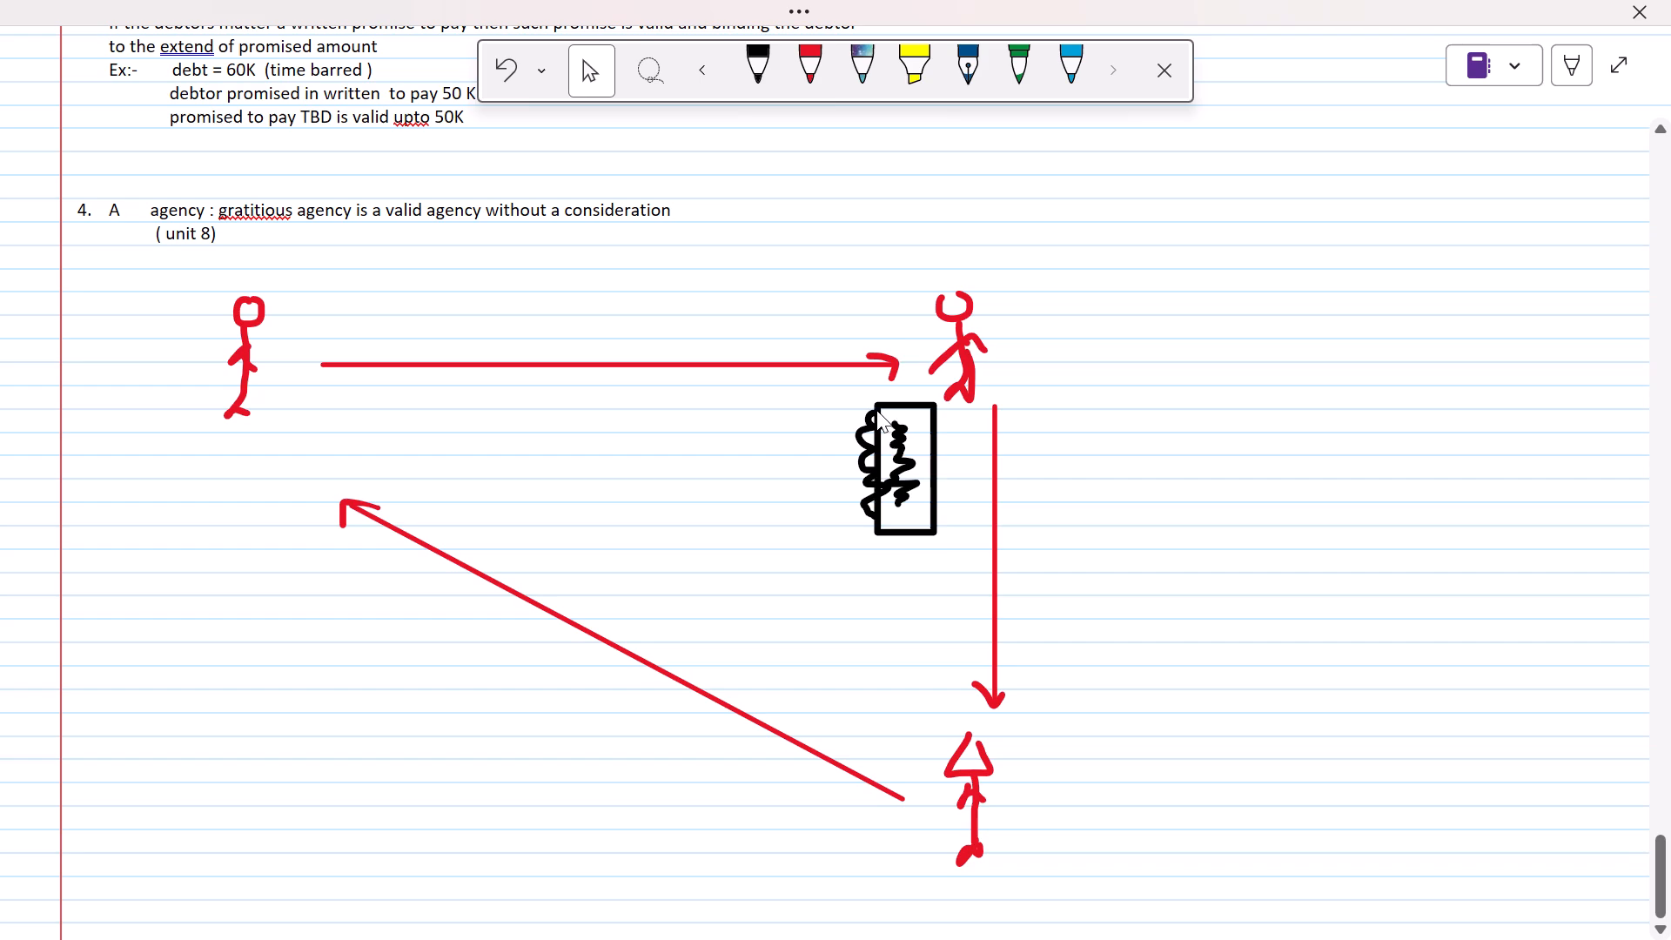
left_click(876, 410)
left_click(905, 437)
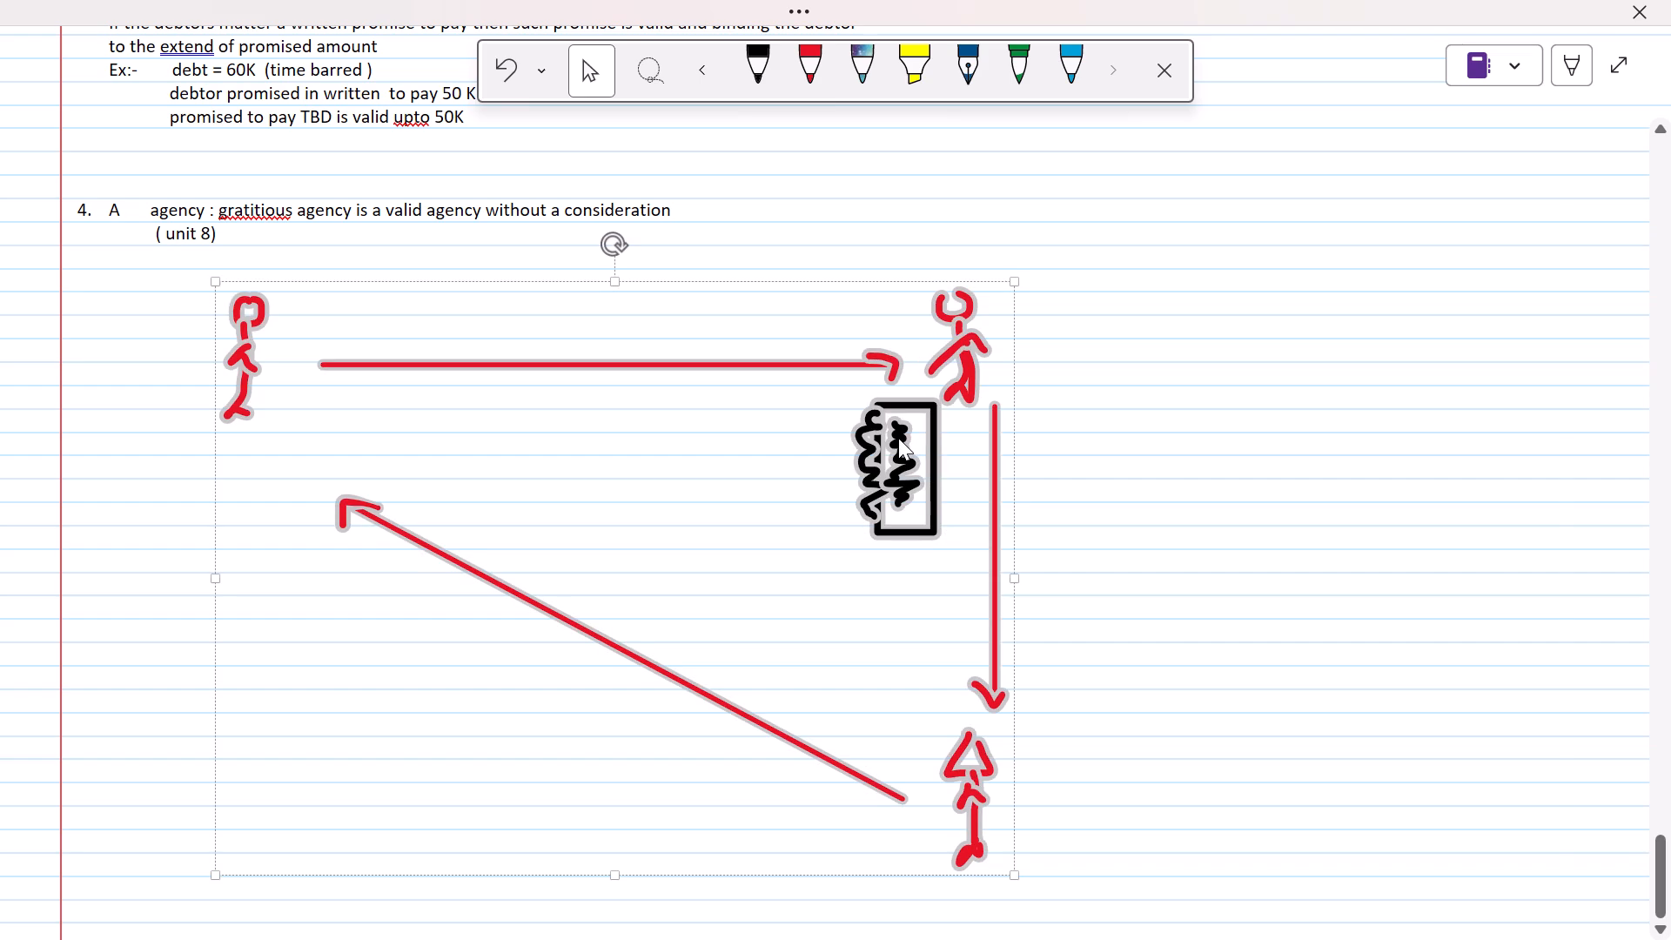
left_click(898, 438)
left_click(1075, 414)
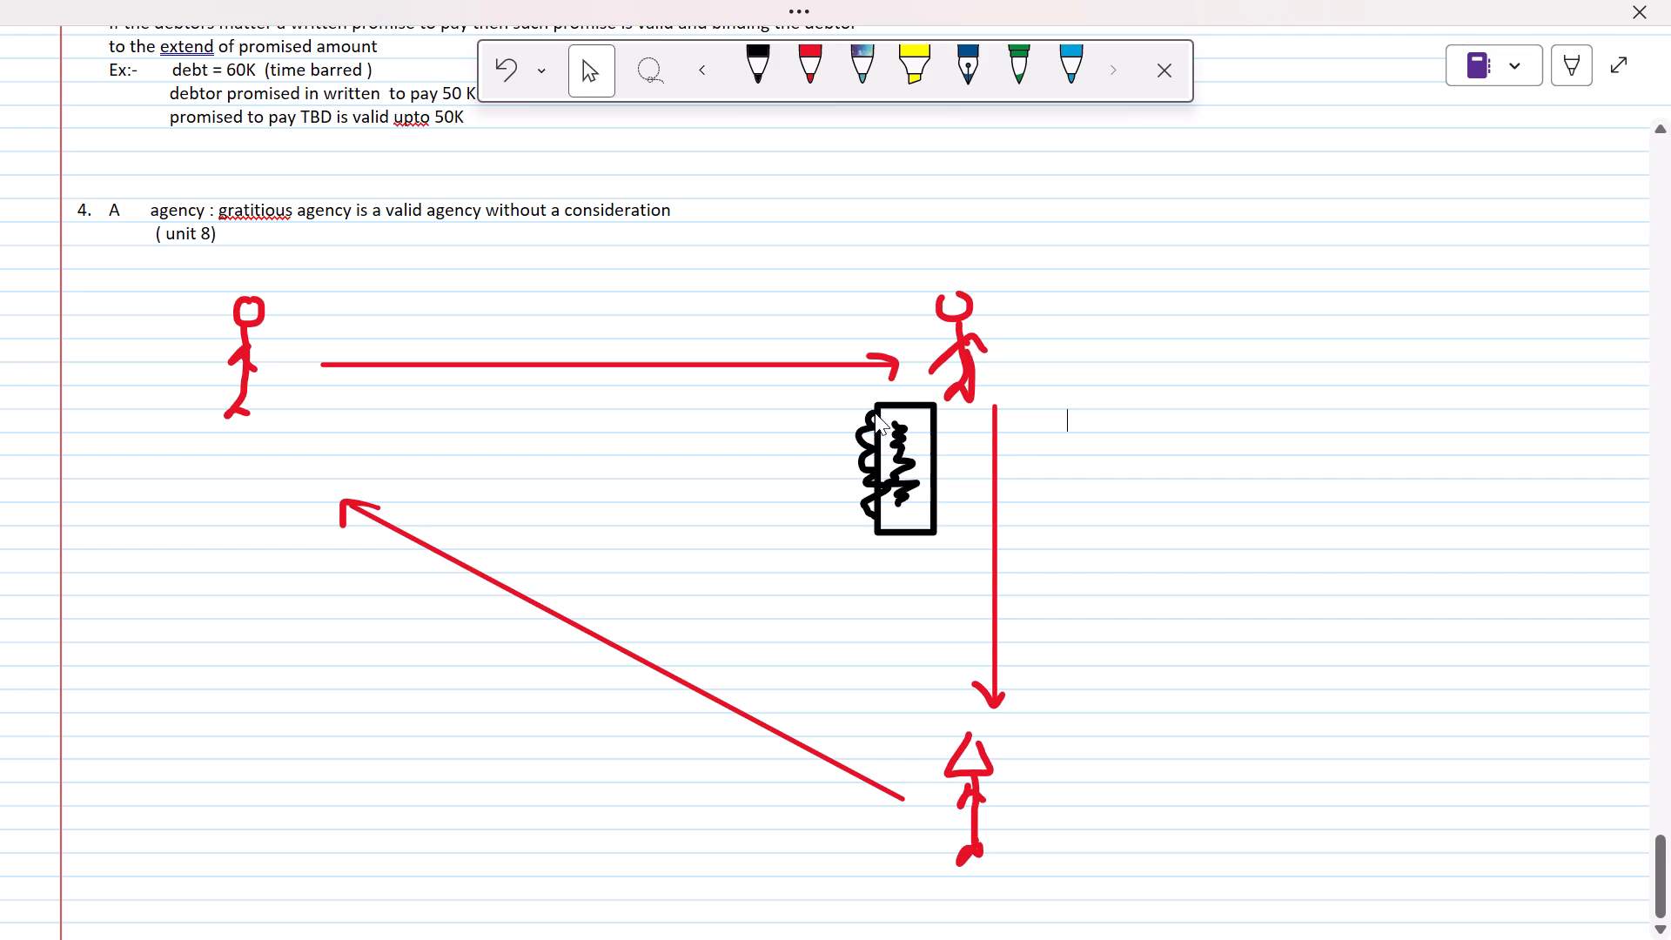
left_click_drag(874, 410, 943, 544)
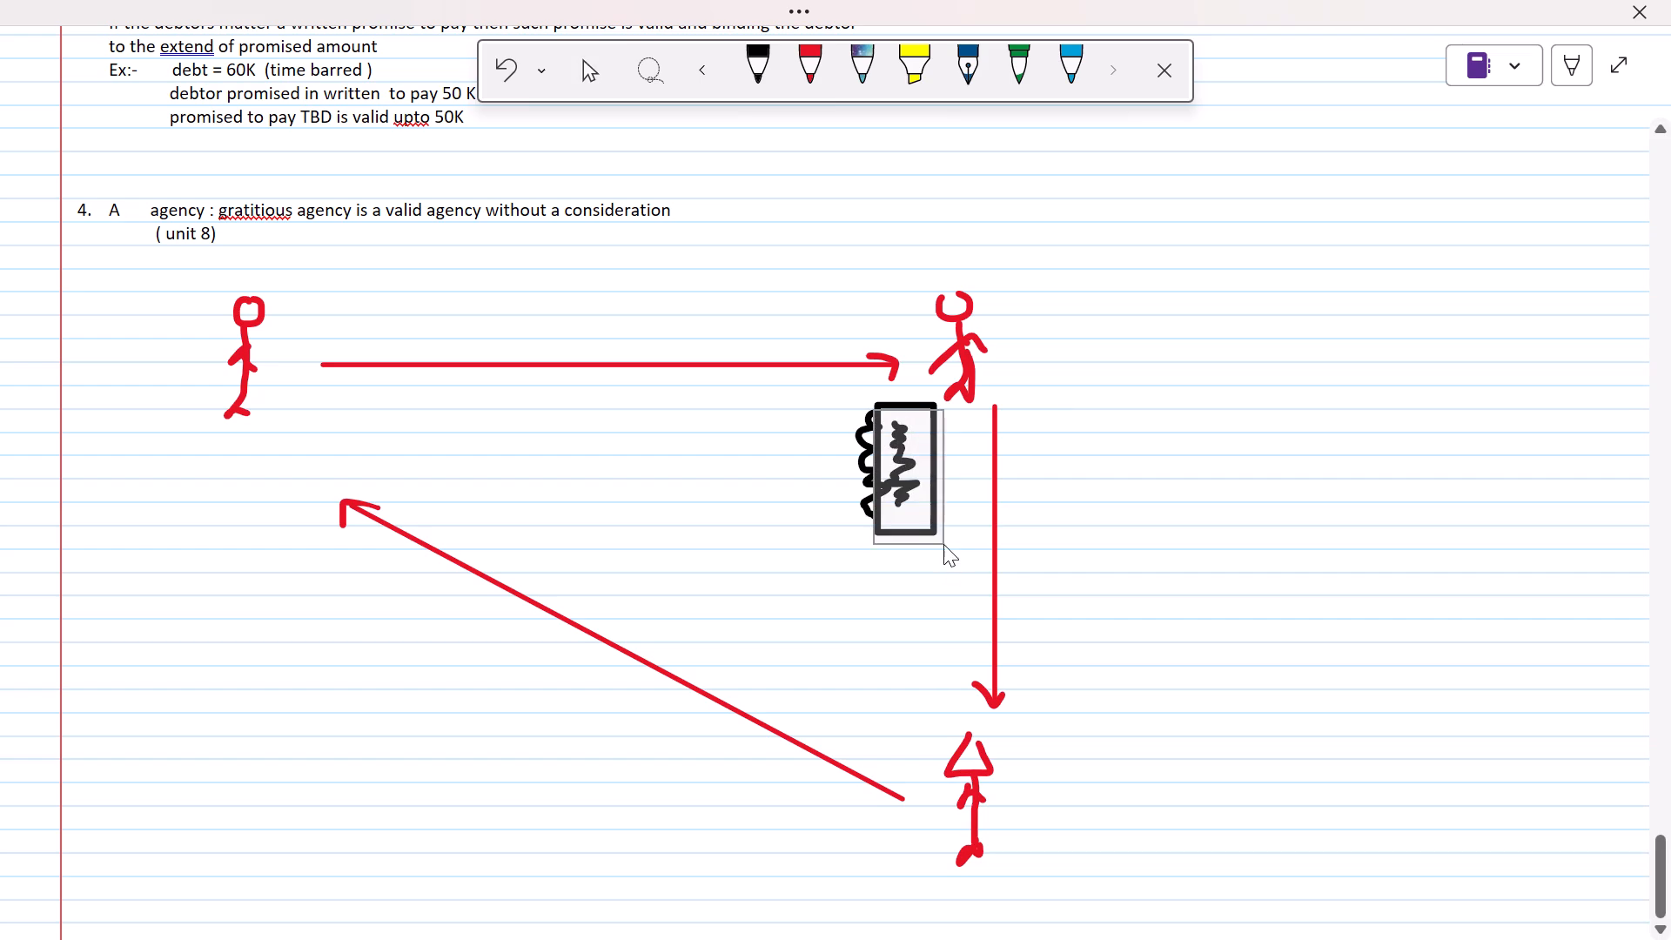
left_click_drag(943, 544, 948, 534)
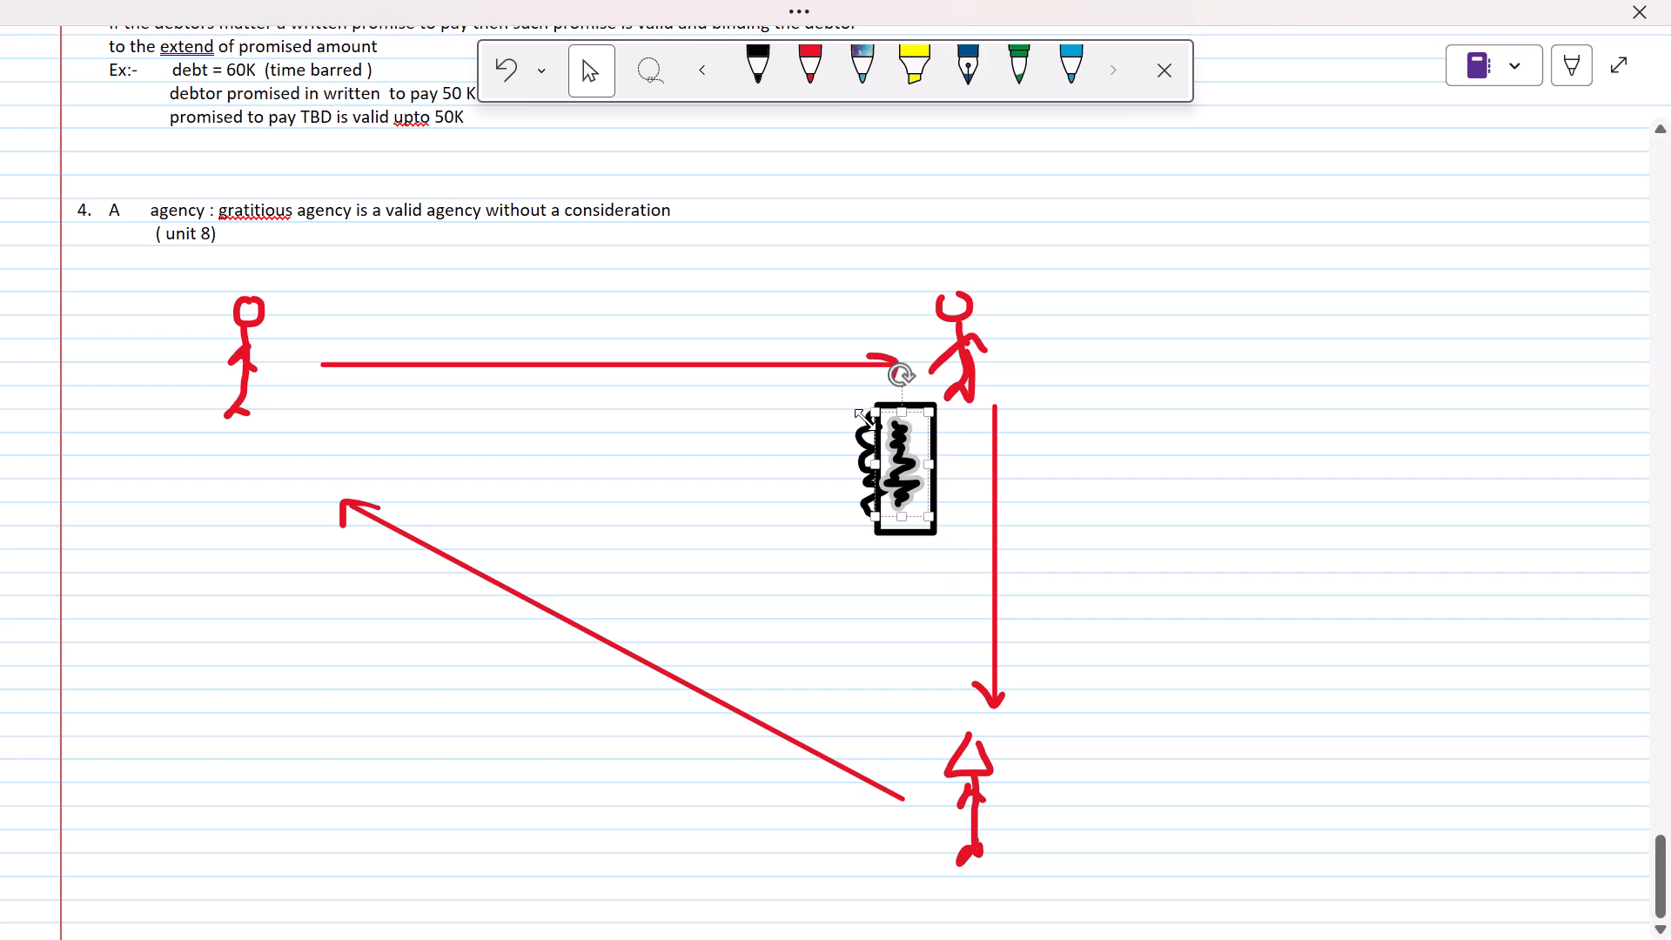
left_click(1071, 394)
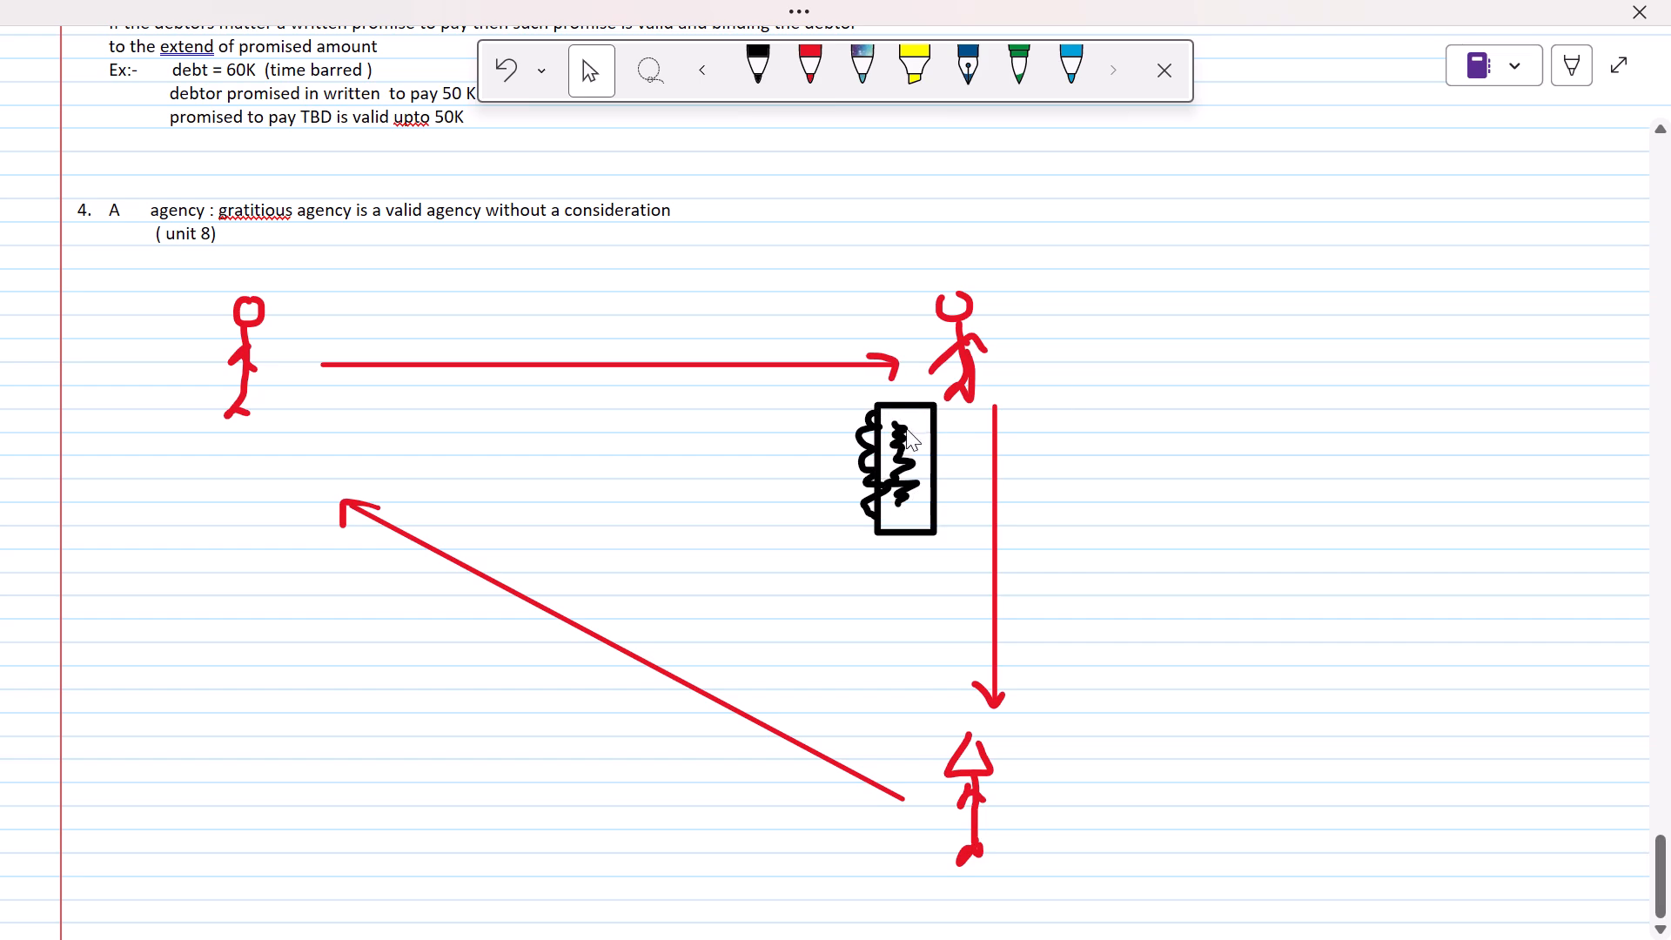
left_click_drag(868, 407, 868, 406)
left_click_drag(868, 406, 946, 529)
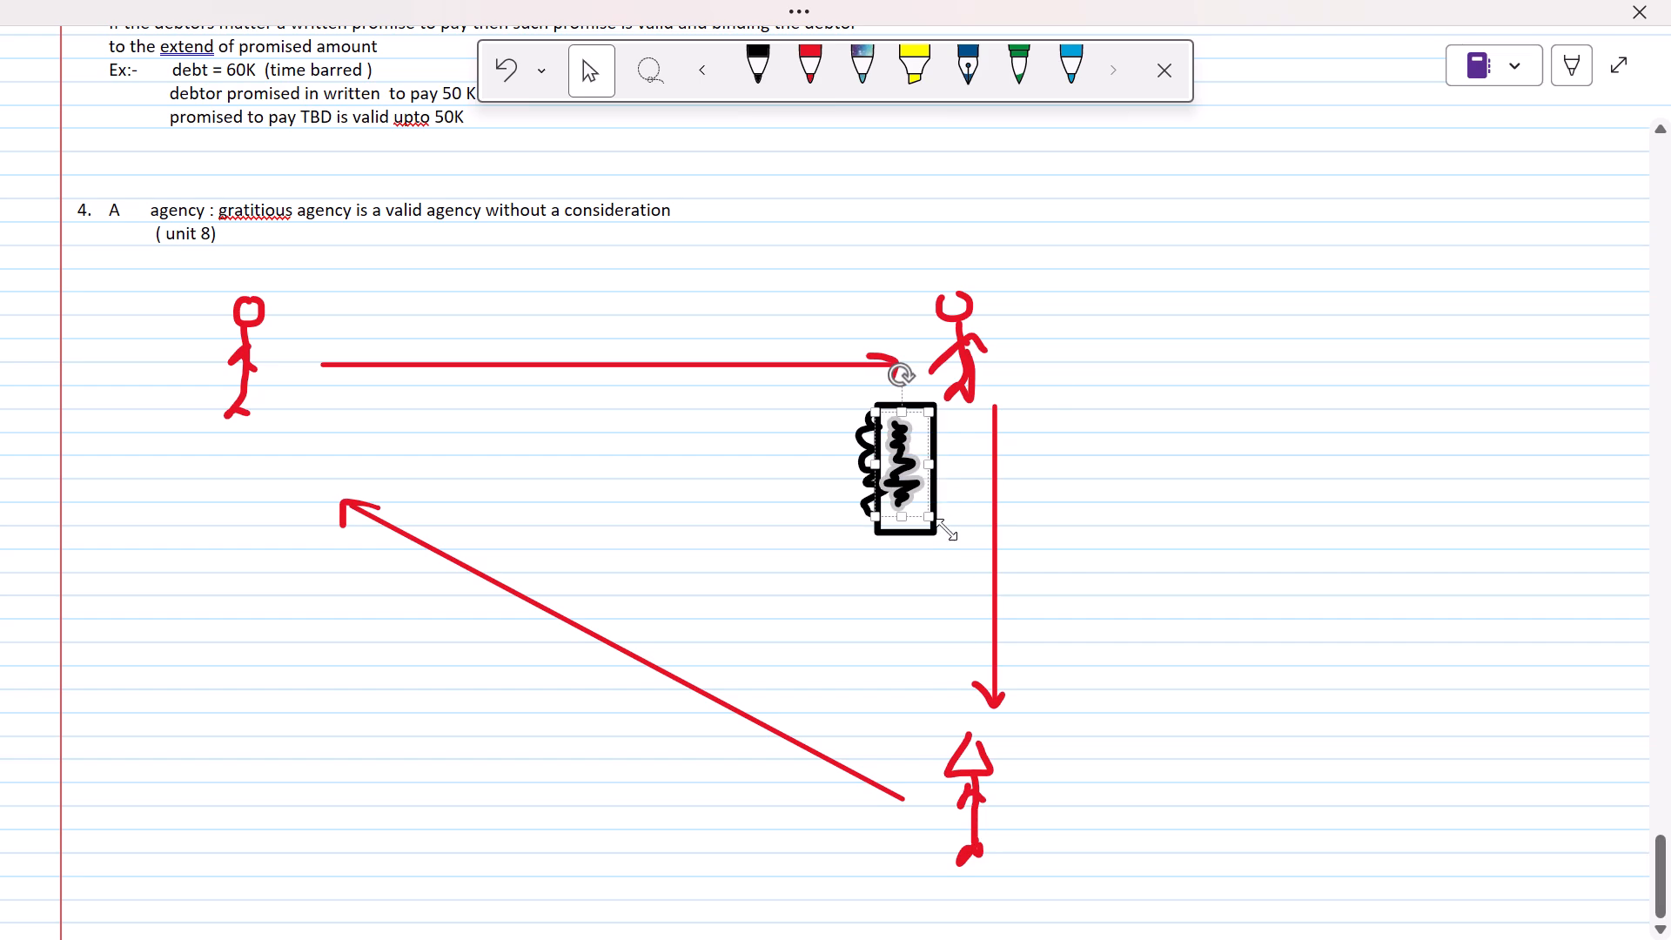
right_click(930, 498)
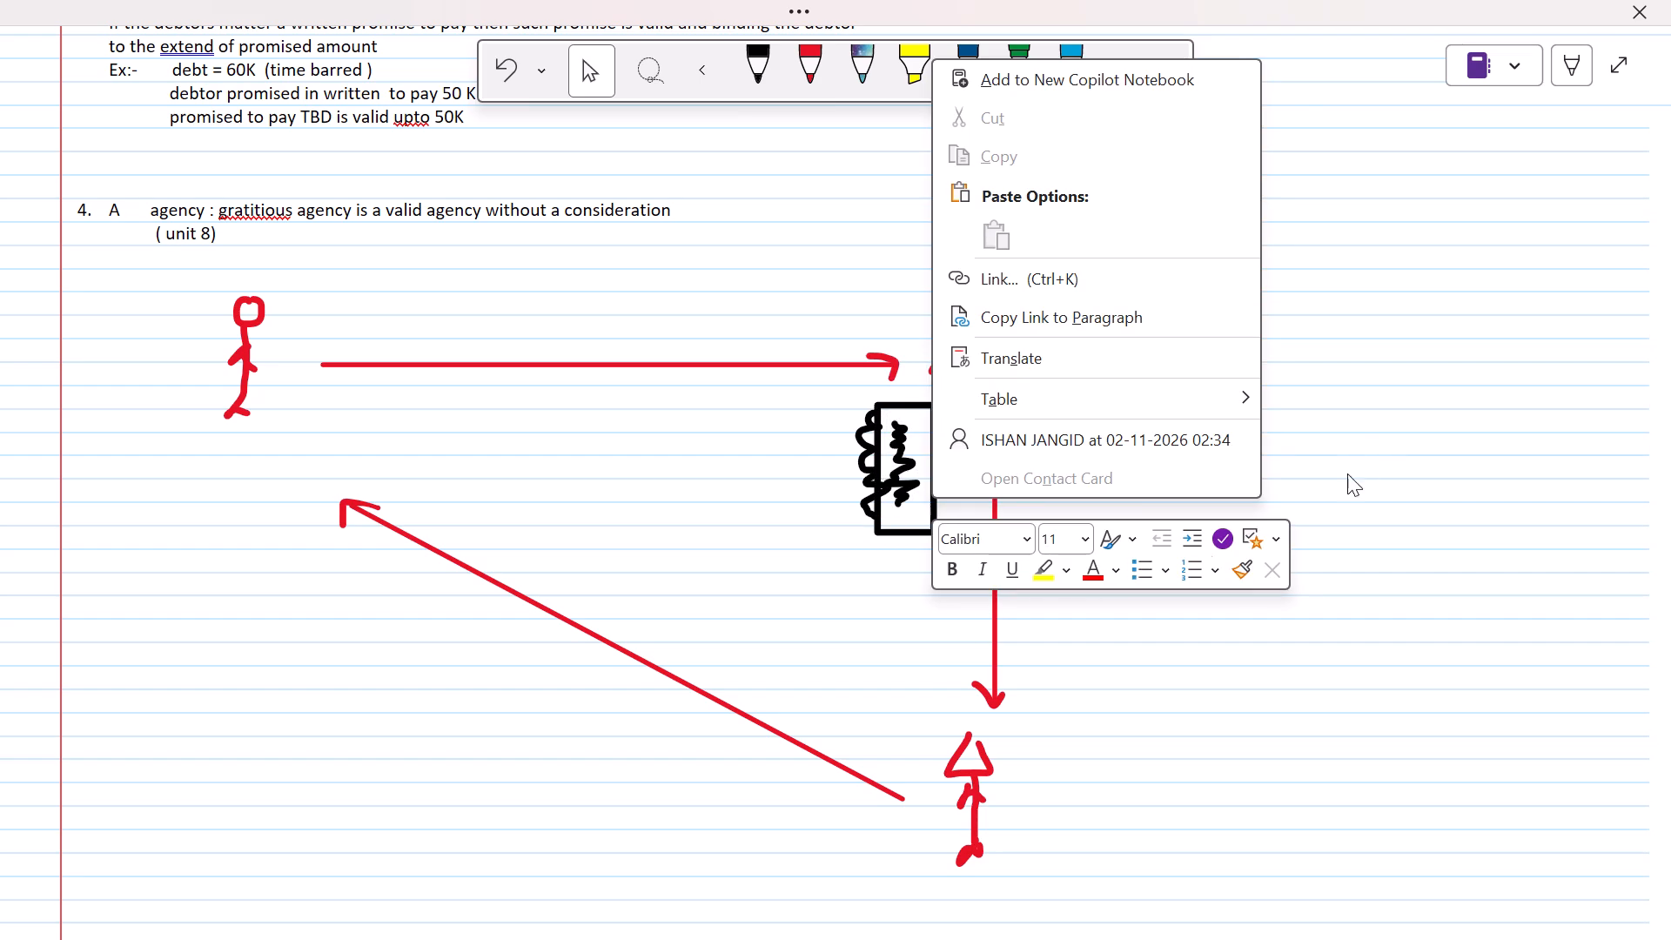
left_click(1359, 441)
Copy the notebook's binding loops and paste them below the start of the horizontal arrow, near the first stick figure.
left_click(874, 448)
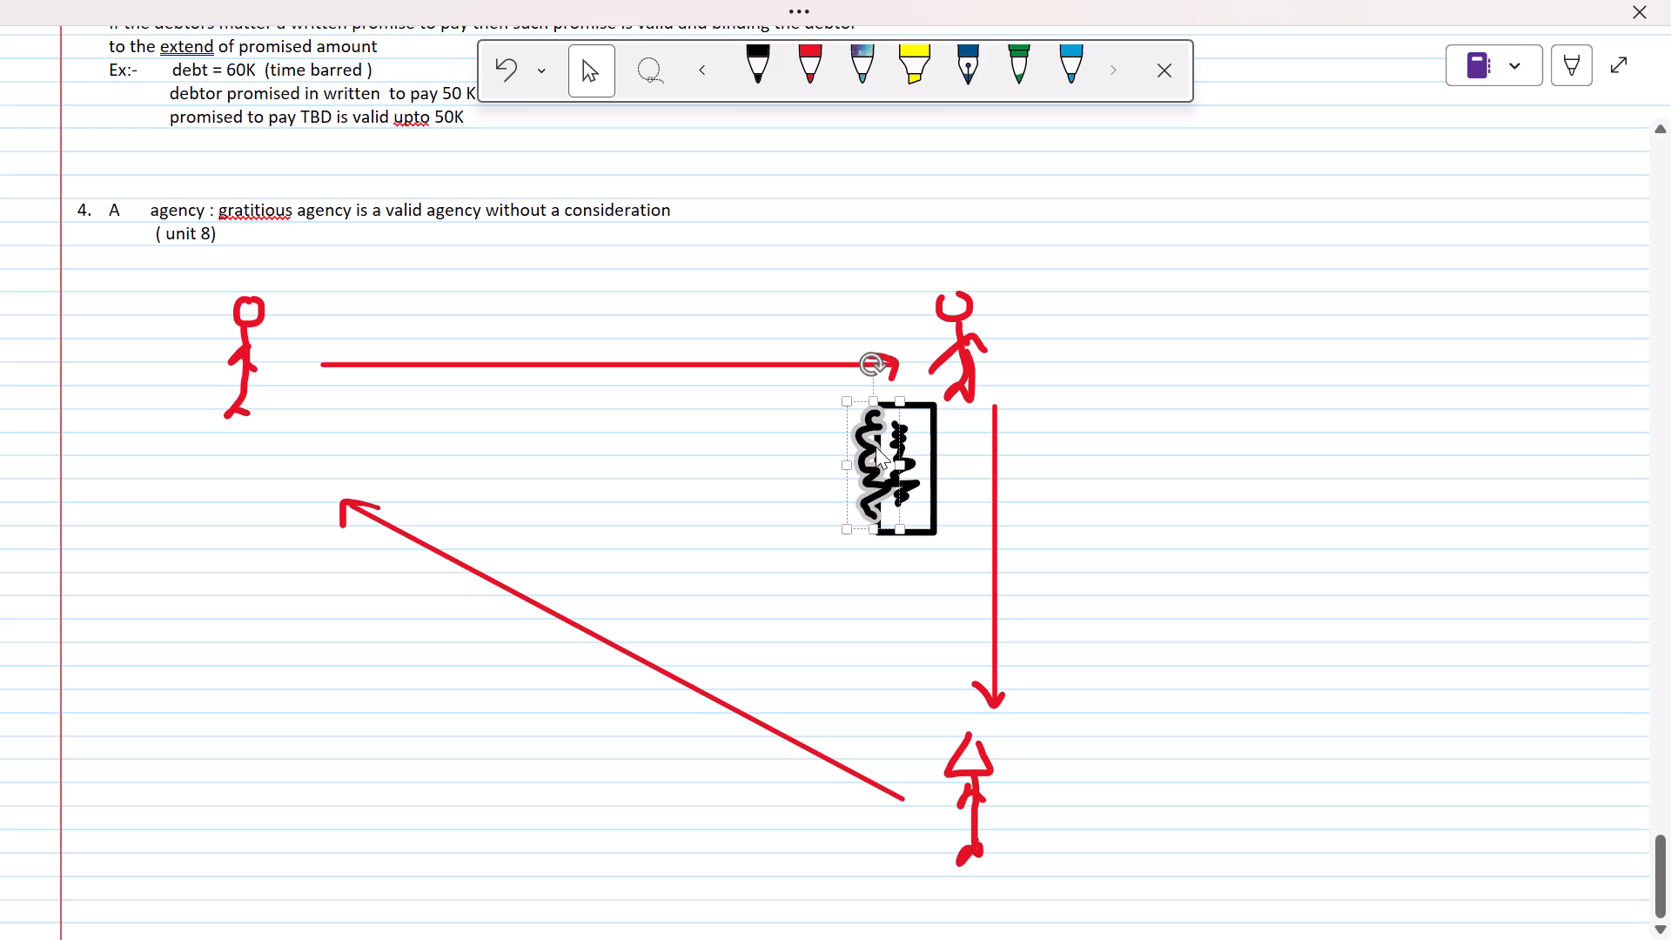
right_click(876, 447)
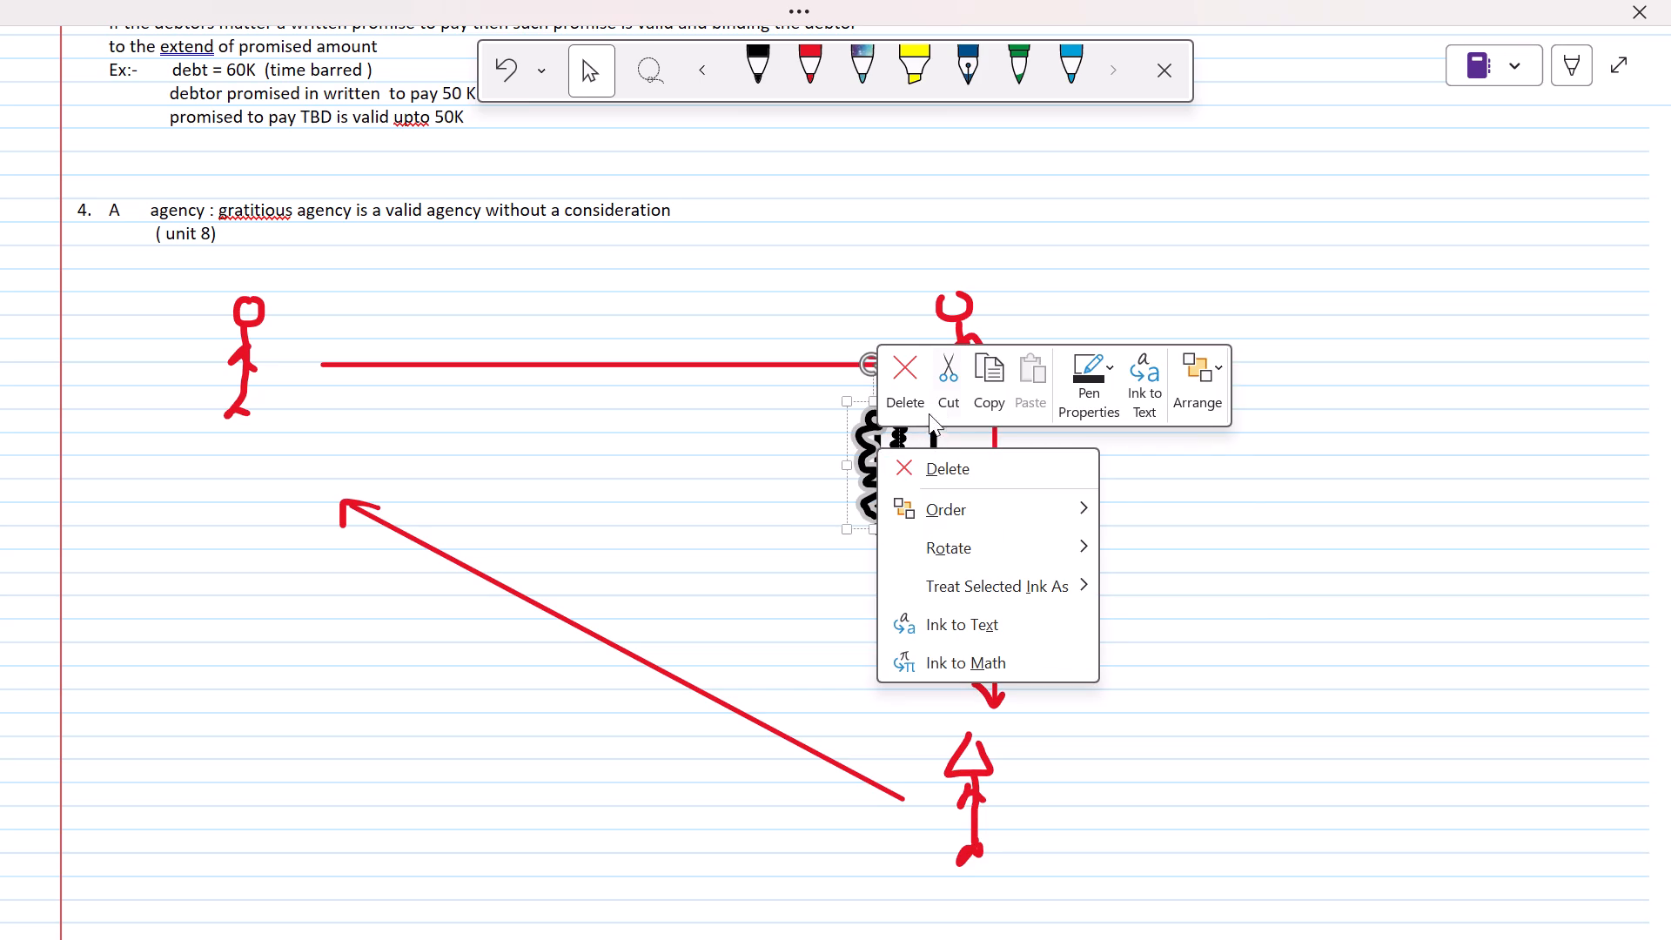
left_click(981, 396)
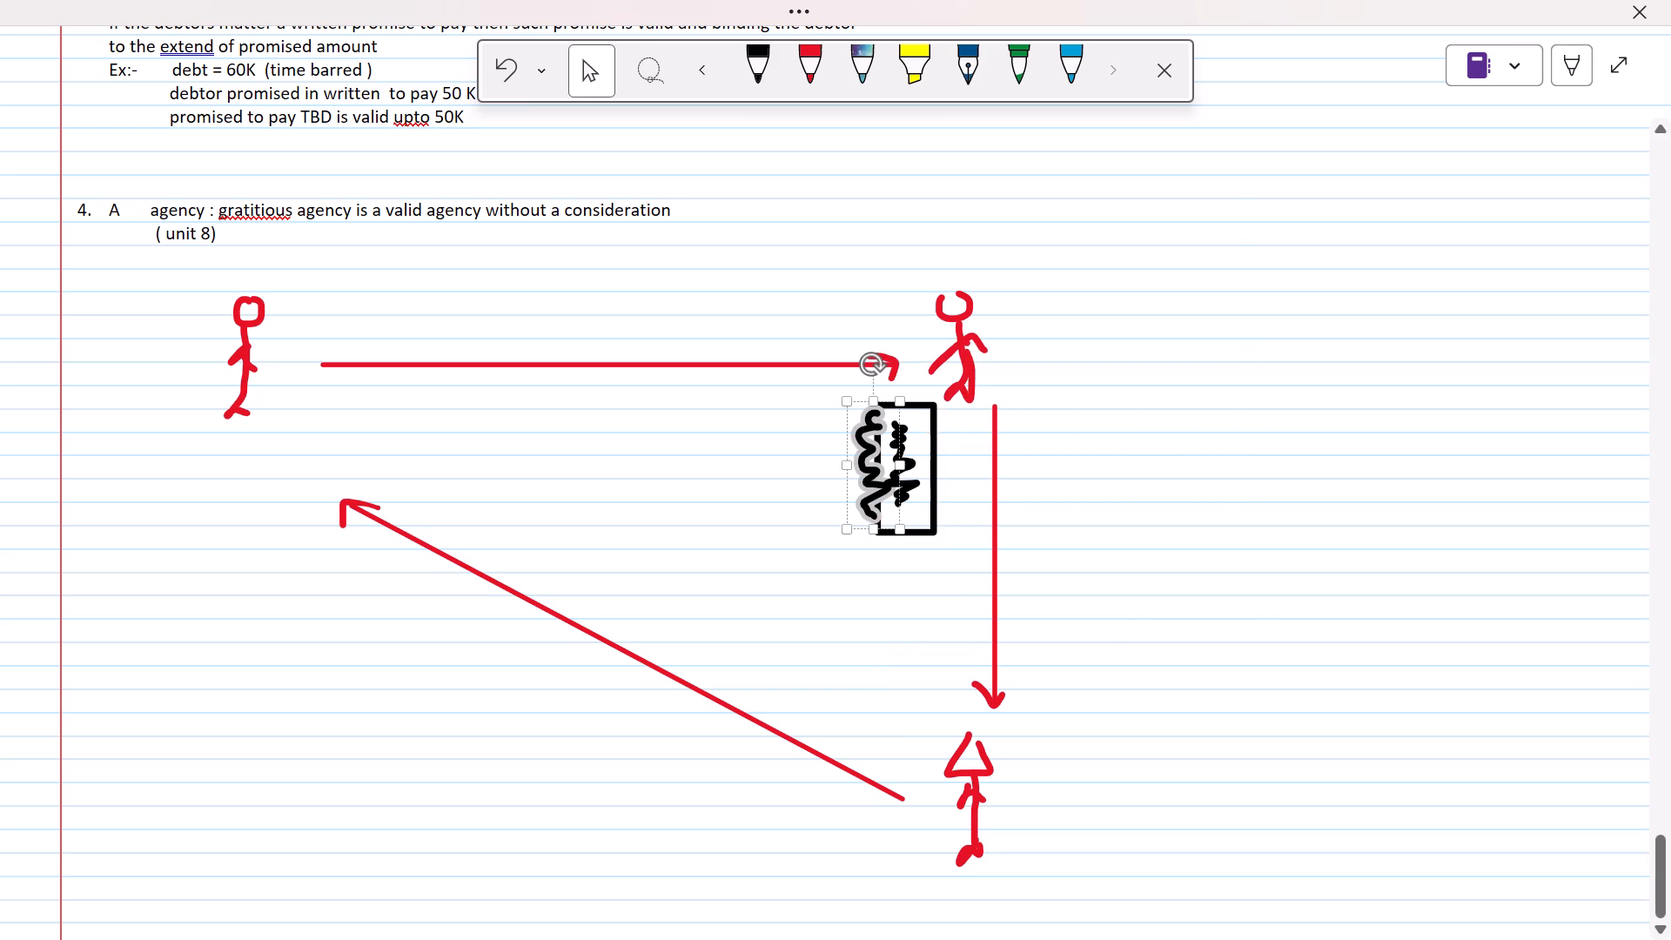
left_click(370, 406)
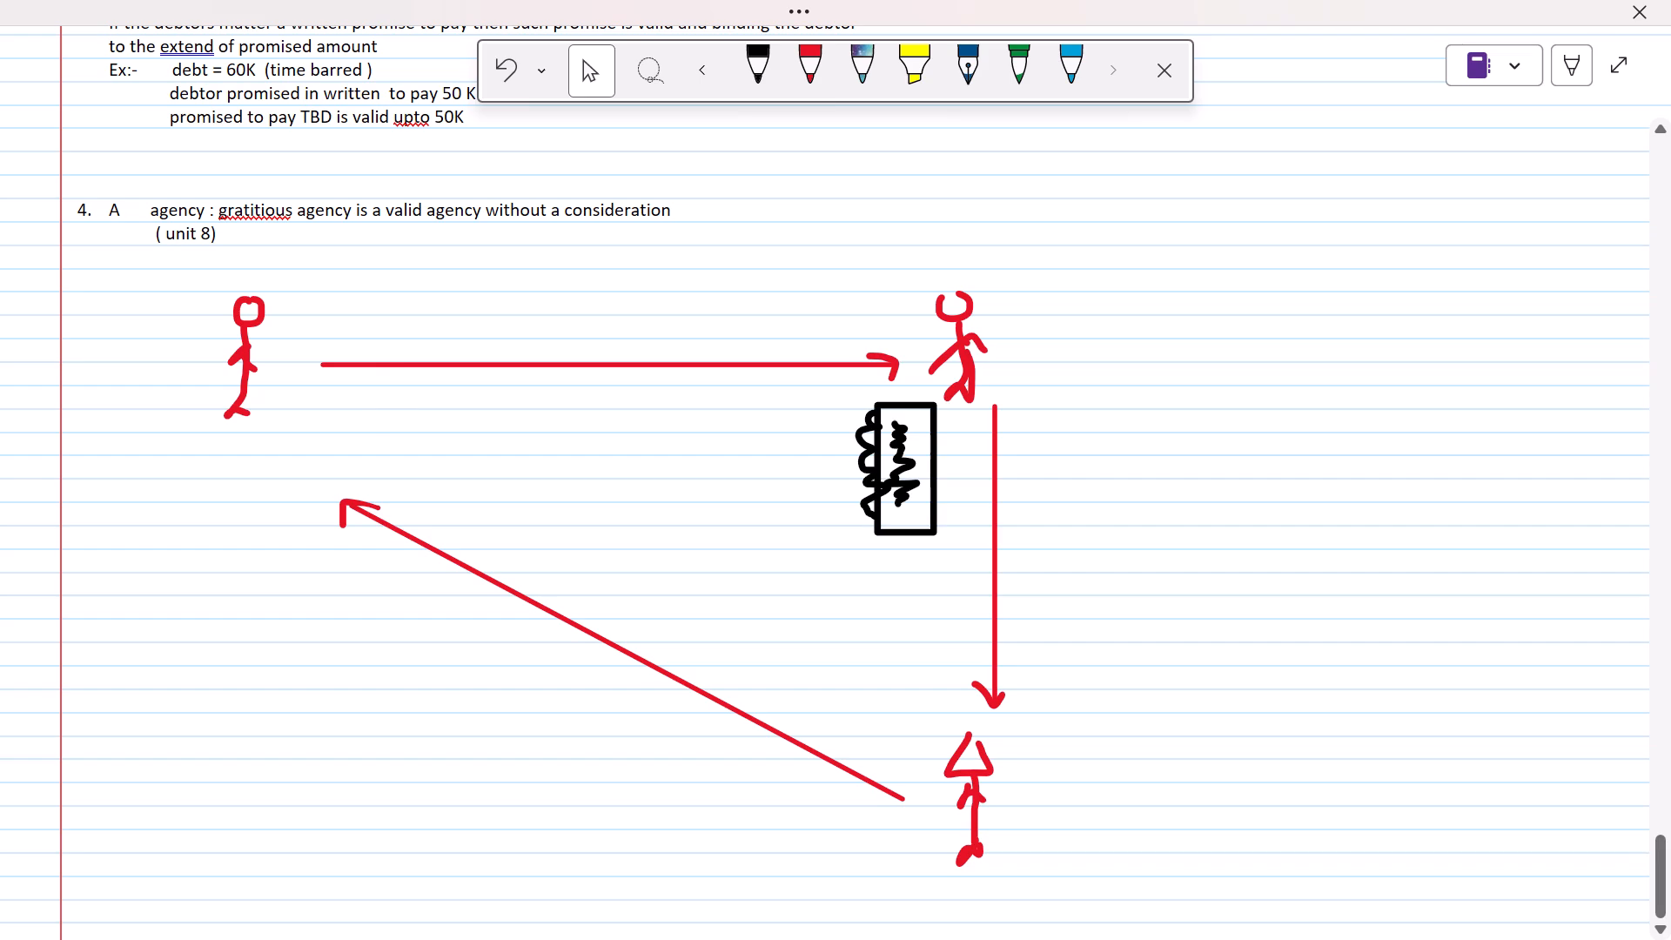
key("ctrl+v")
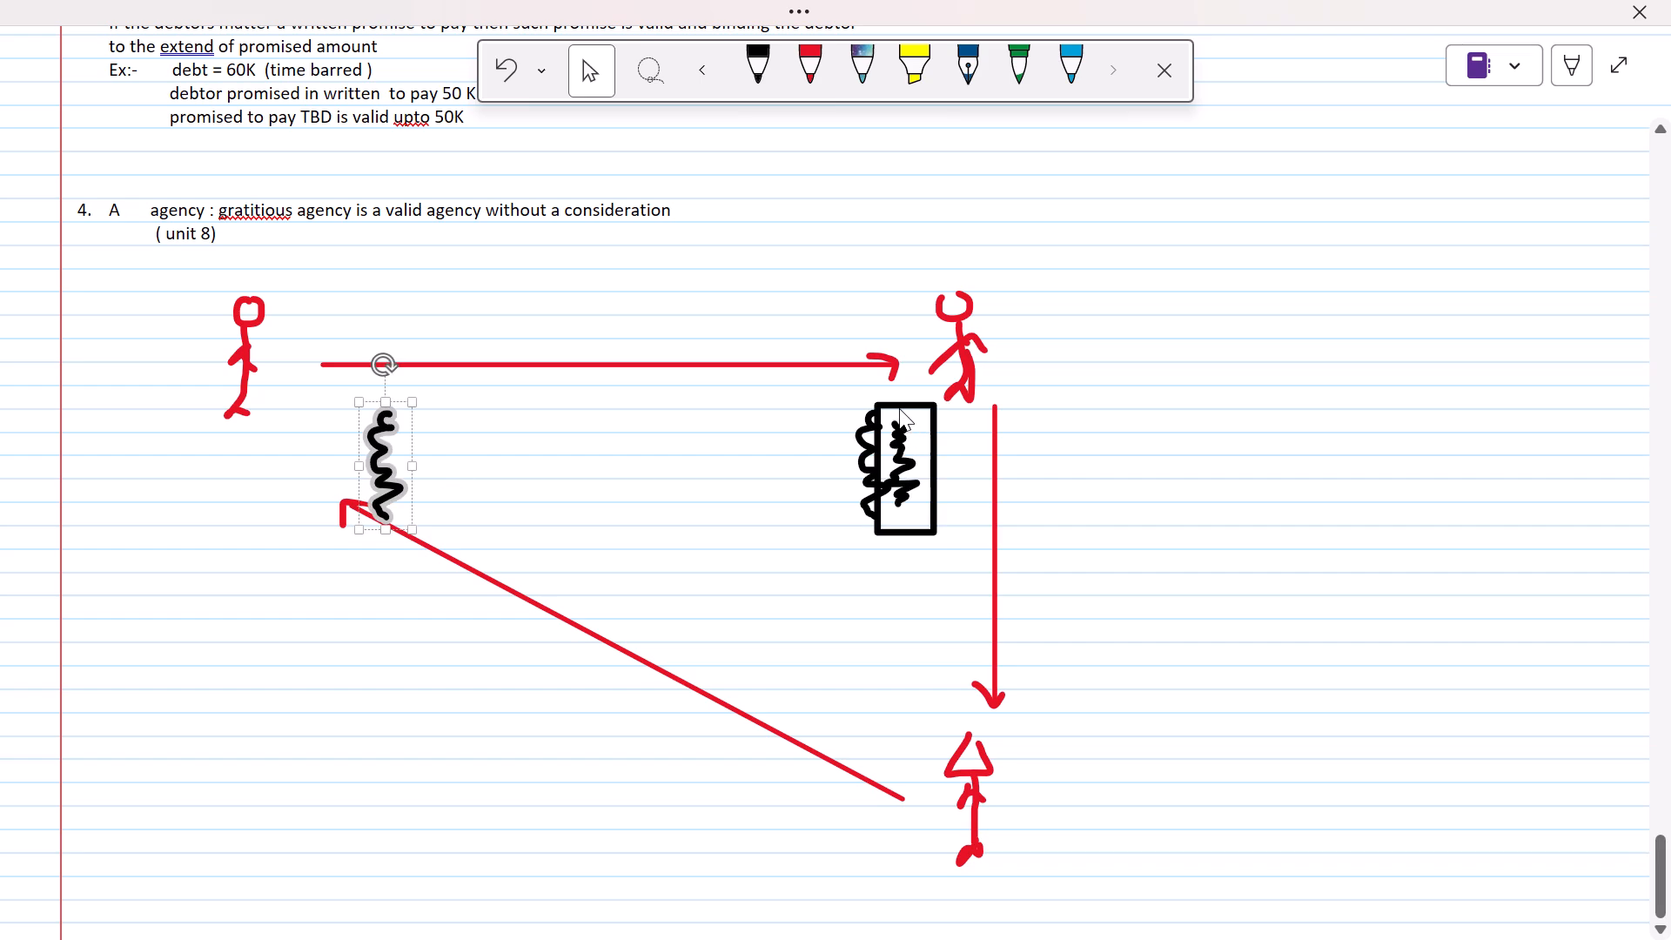
Copy the original notebook's black rectangle and paste it against the duplicated binding loops near the first stick figure.
left_click(899, 408)
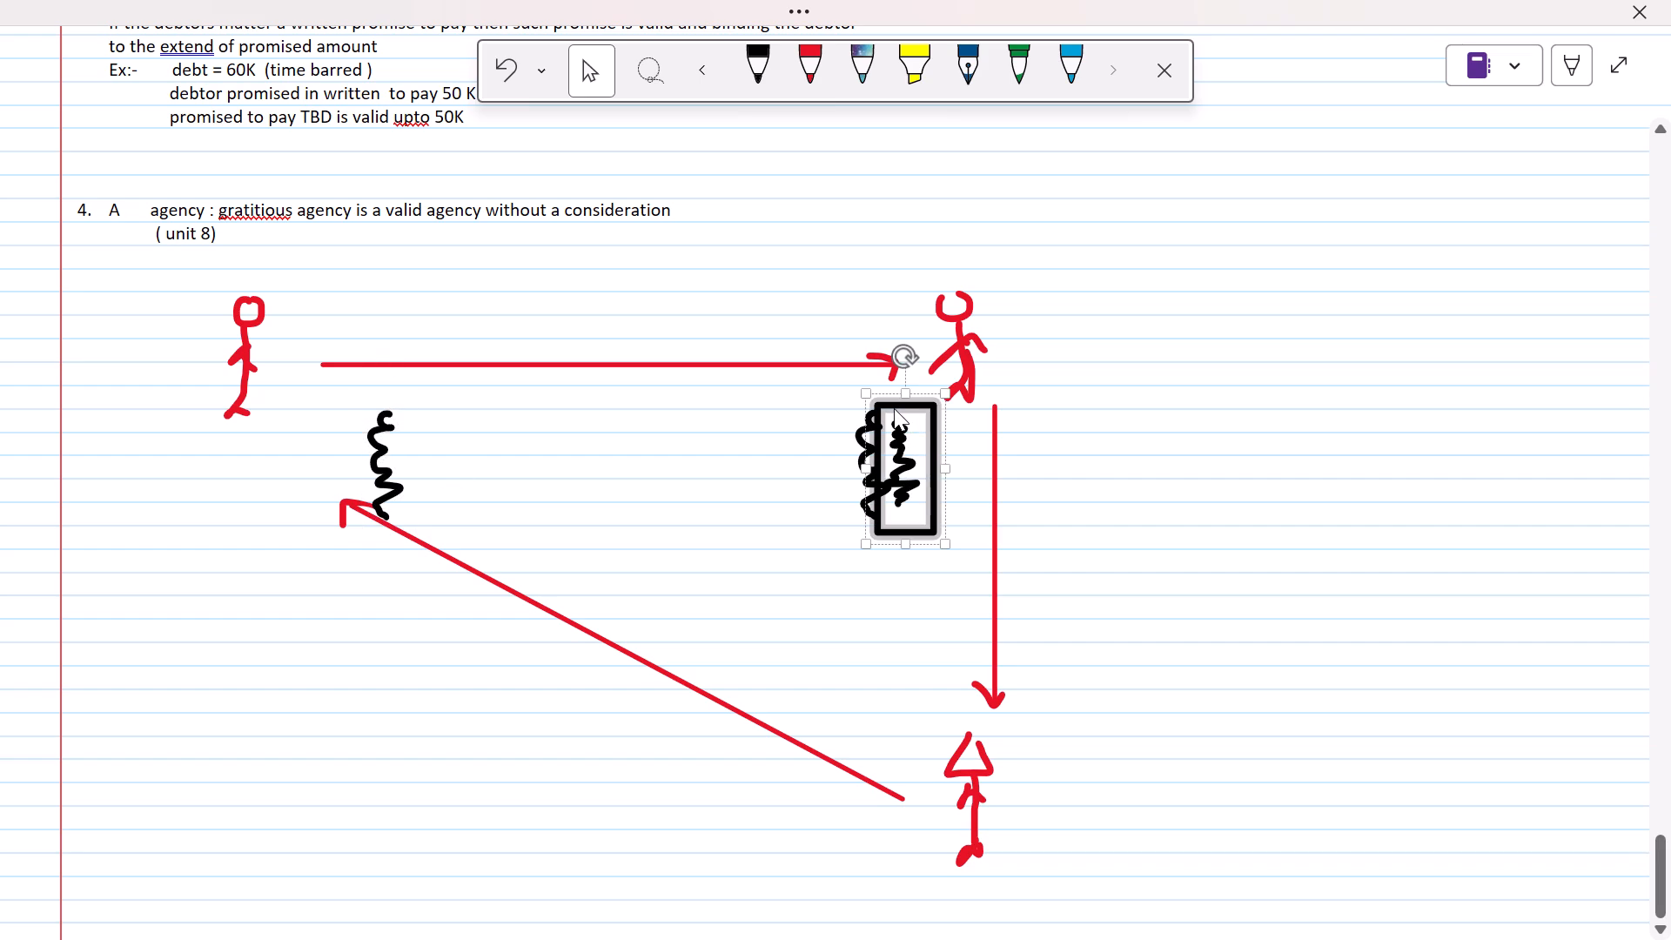
key("ctrl+c")
left_click(396, 420)
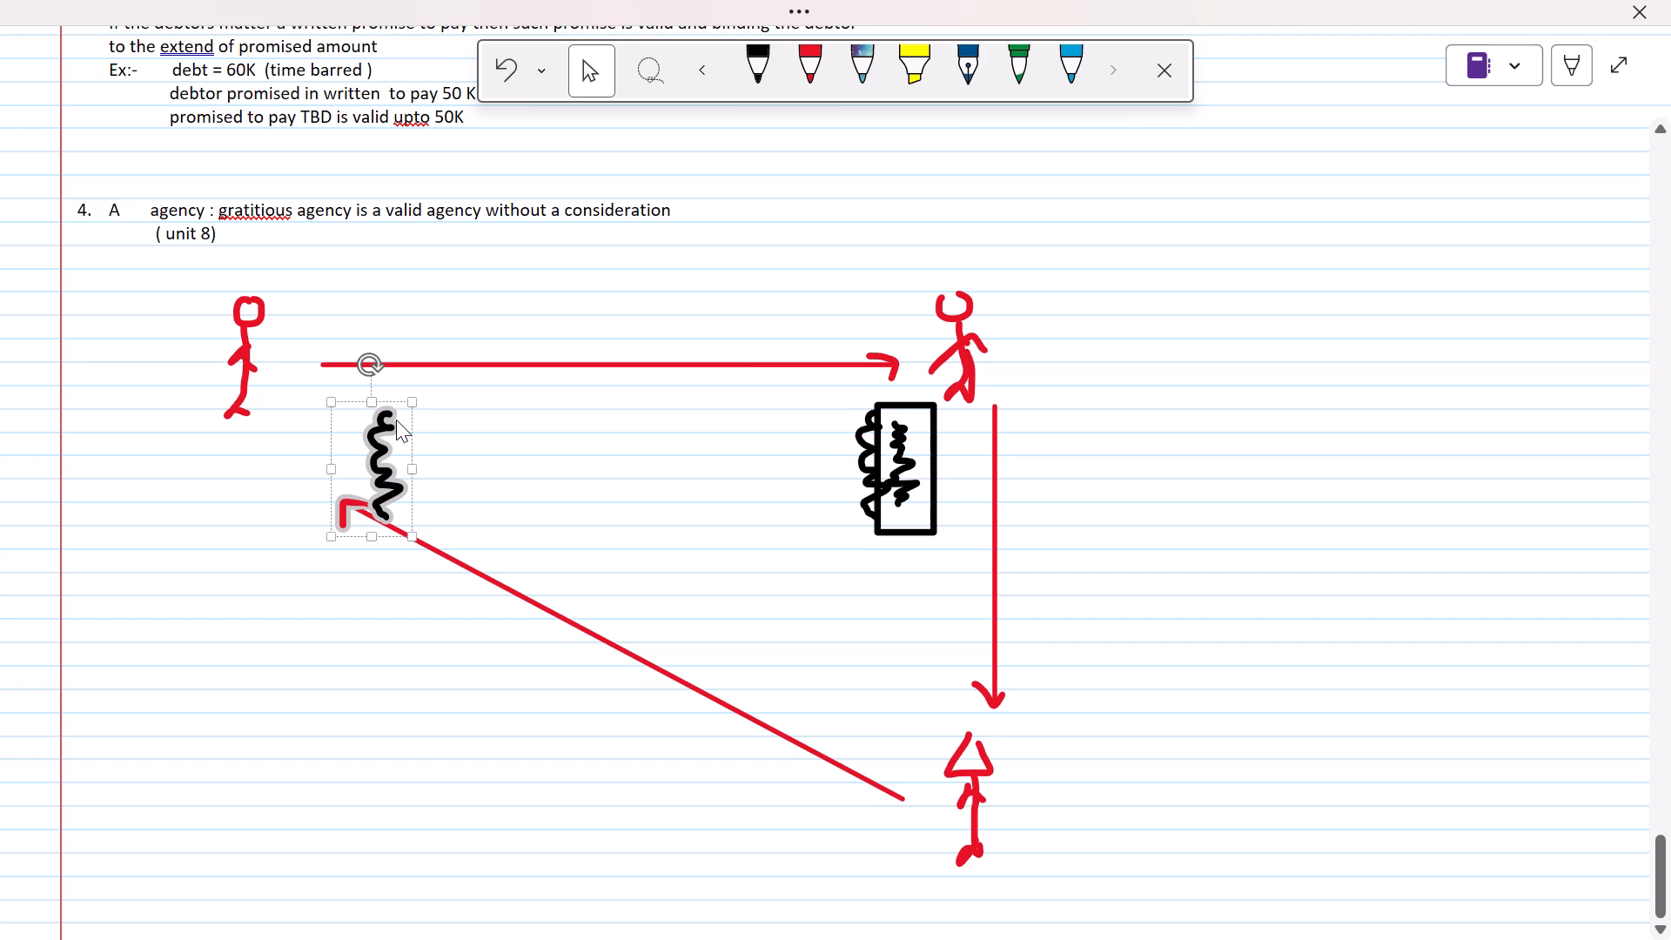
right_click(396, 420)
left_click(644, 420)
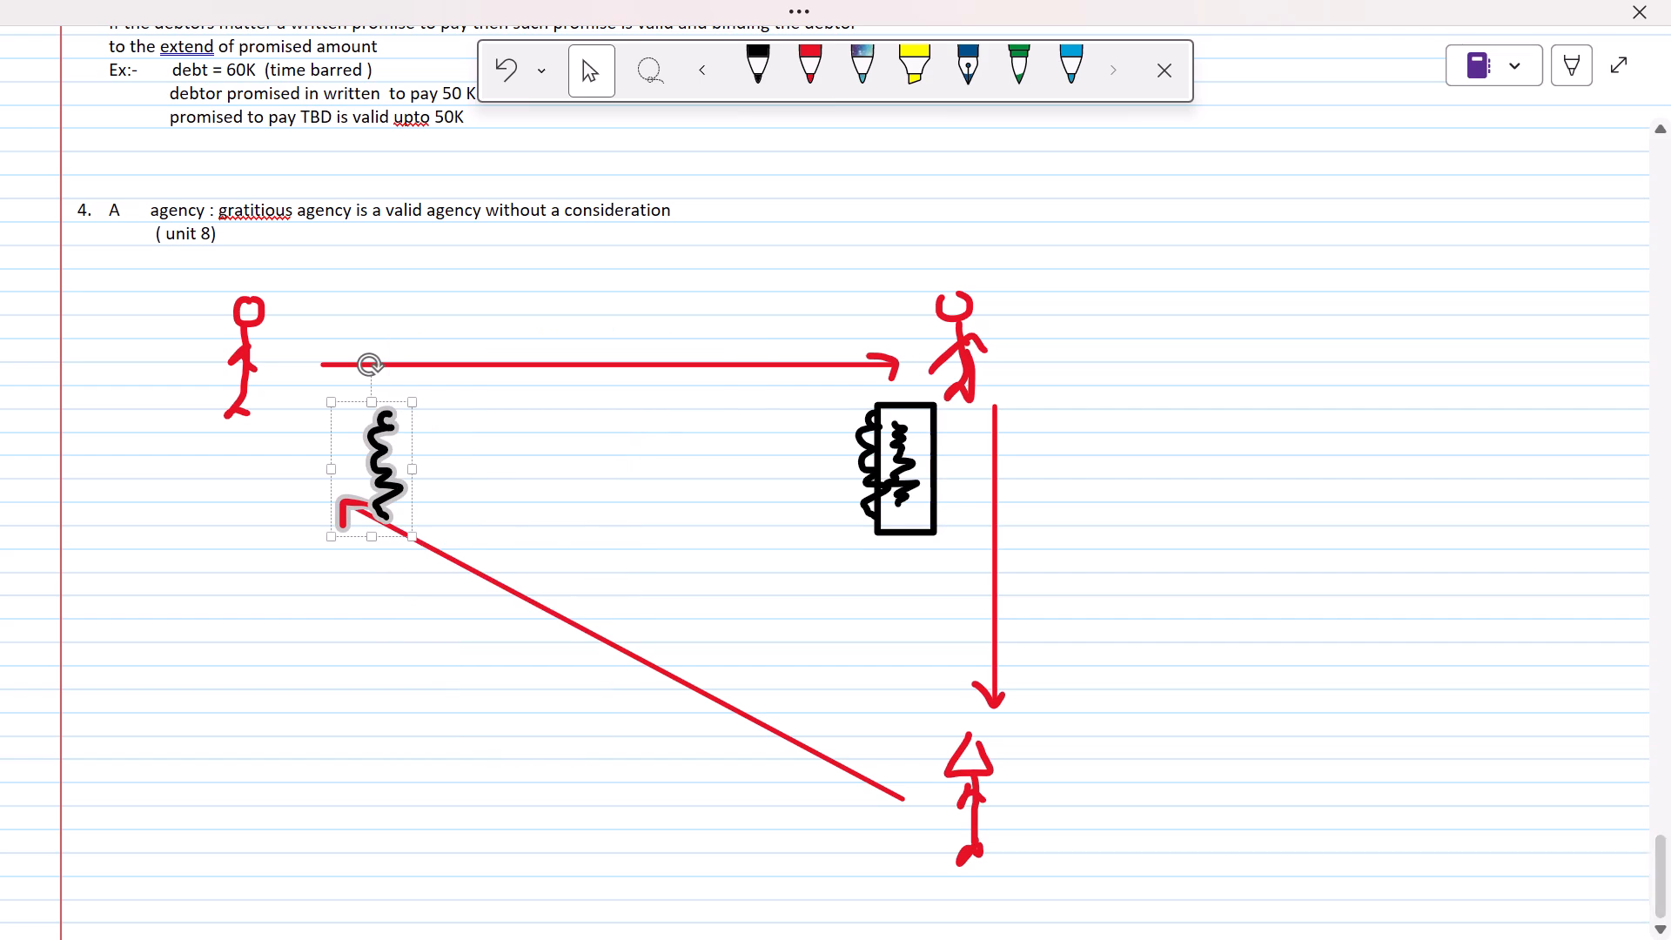
left_click(422, 423)
left_click(433, 426)
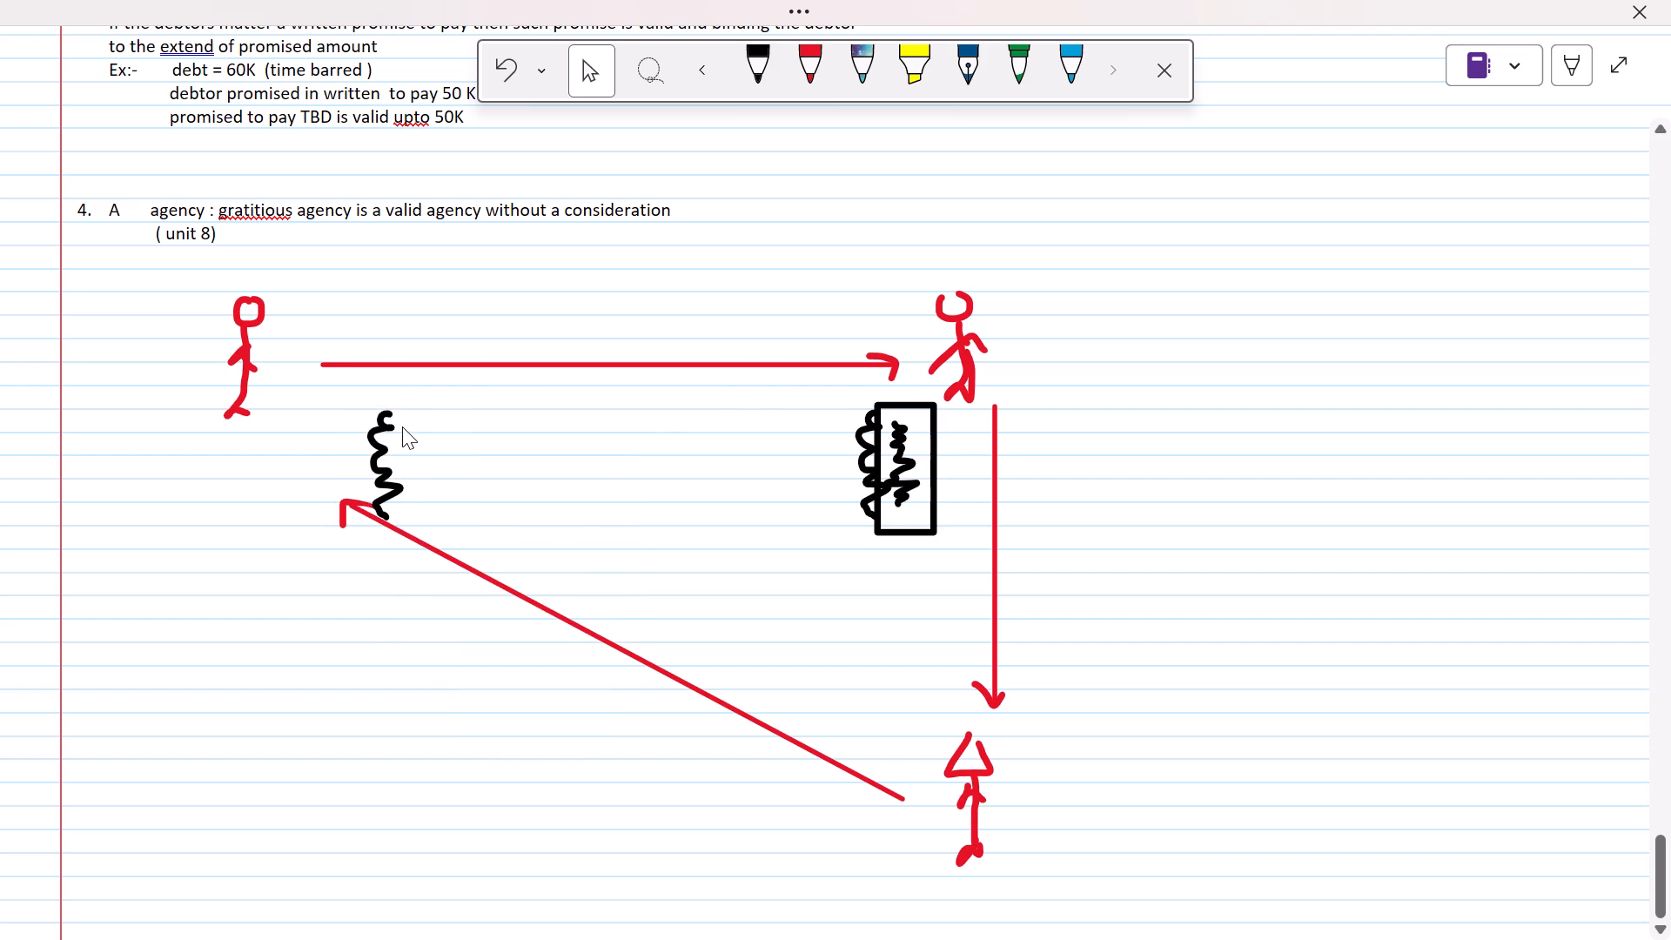
right_click(397, 420)
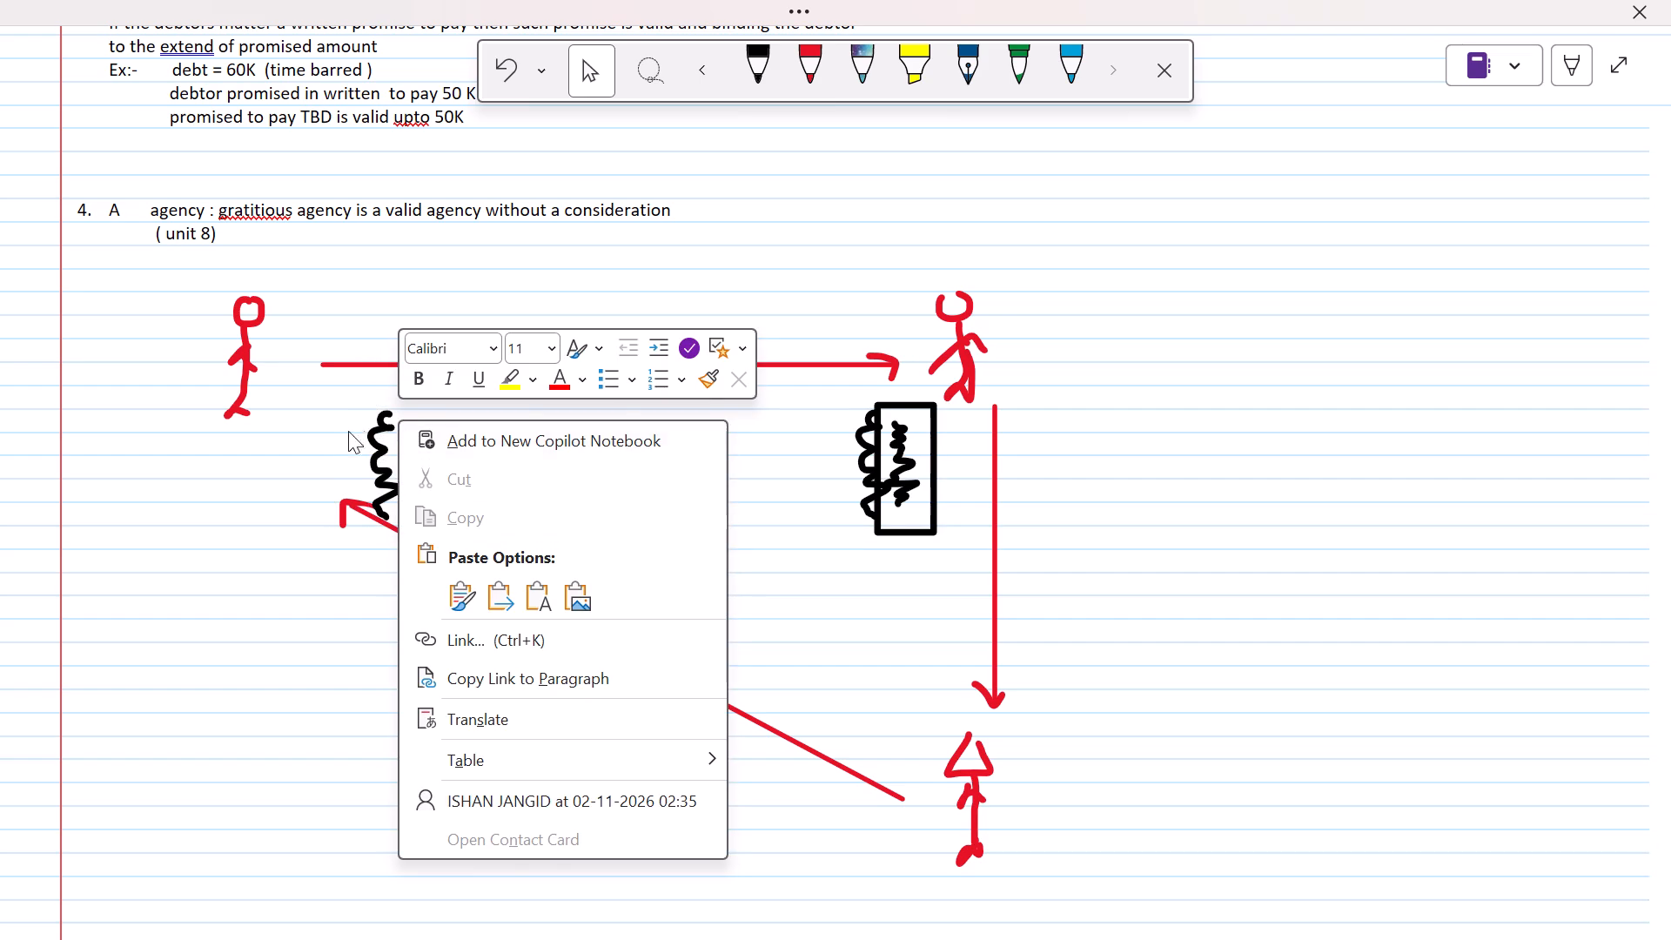
left_click(297, 426)
key("ctrl+v")
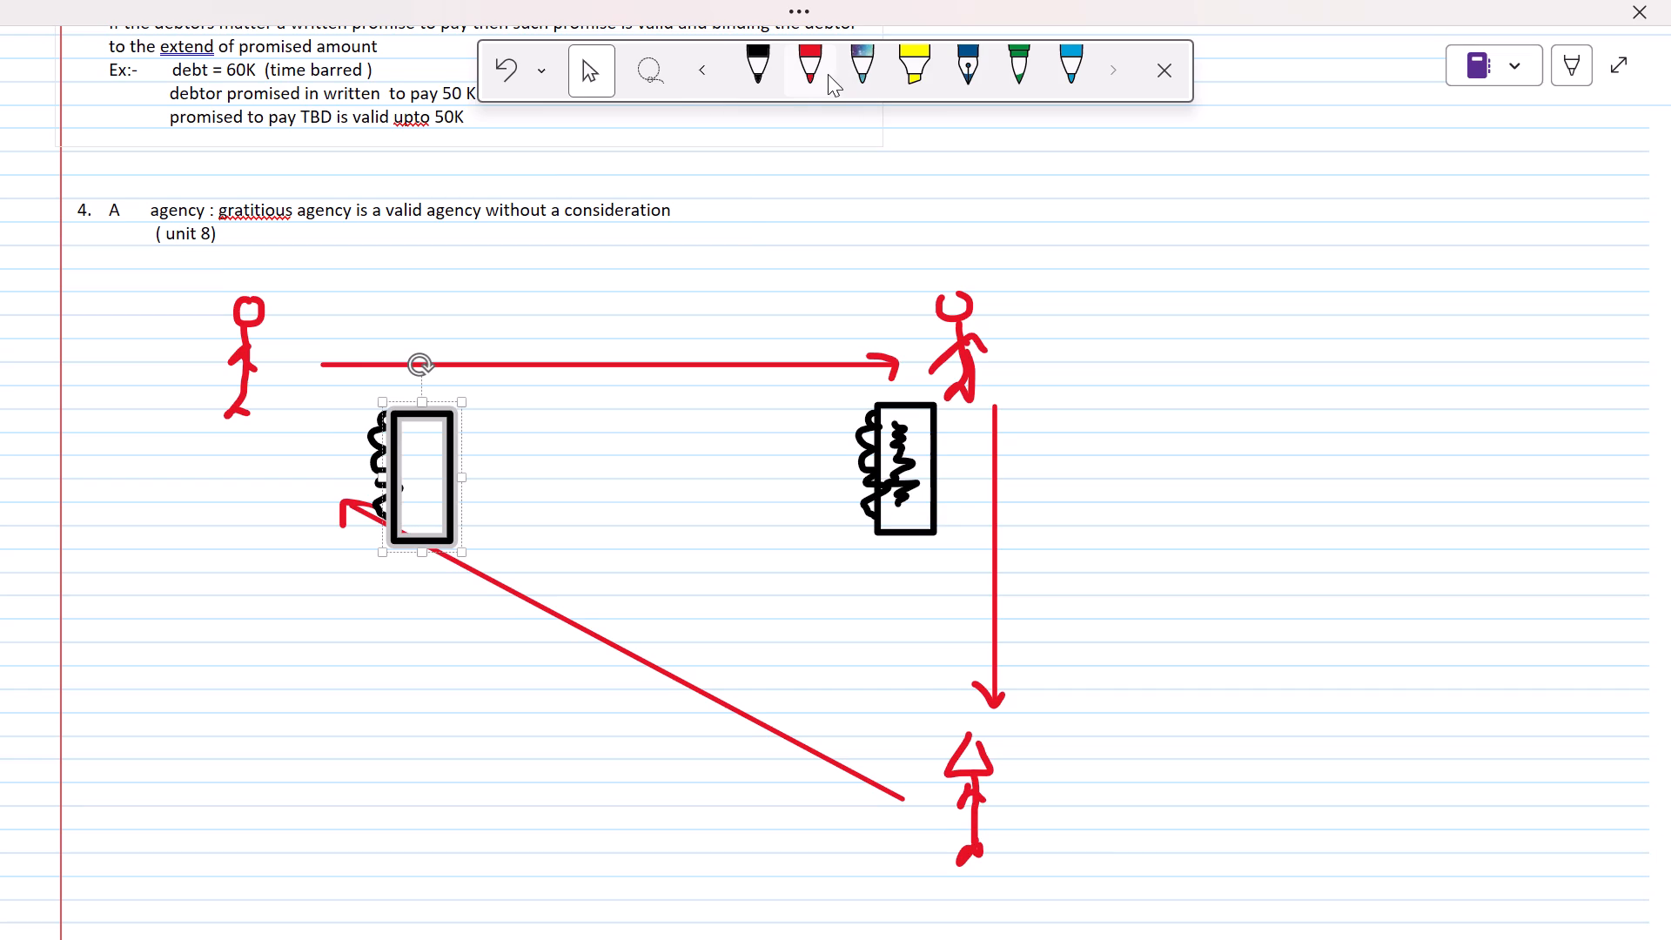
left_click(289, 448)
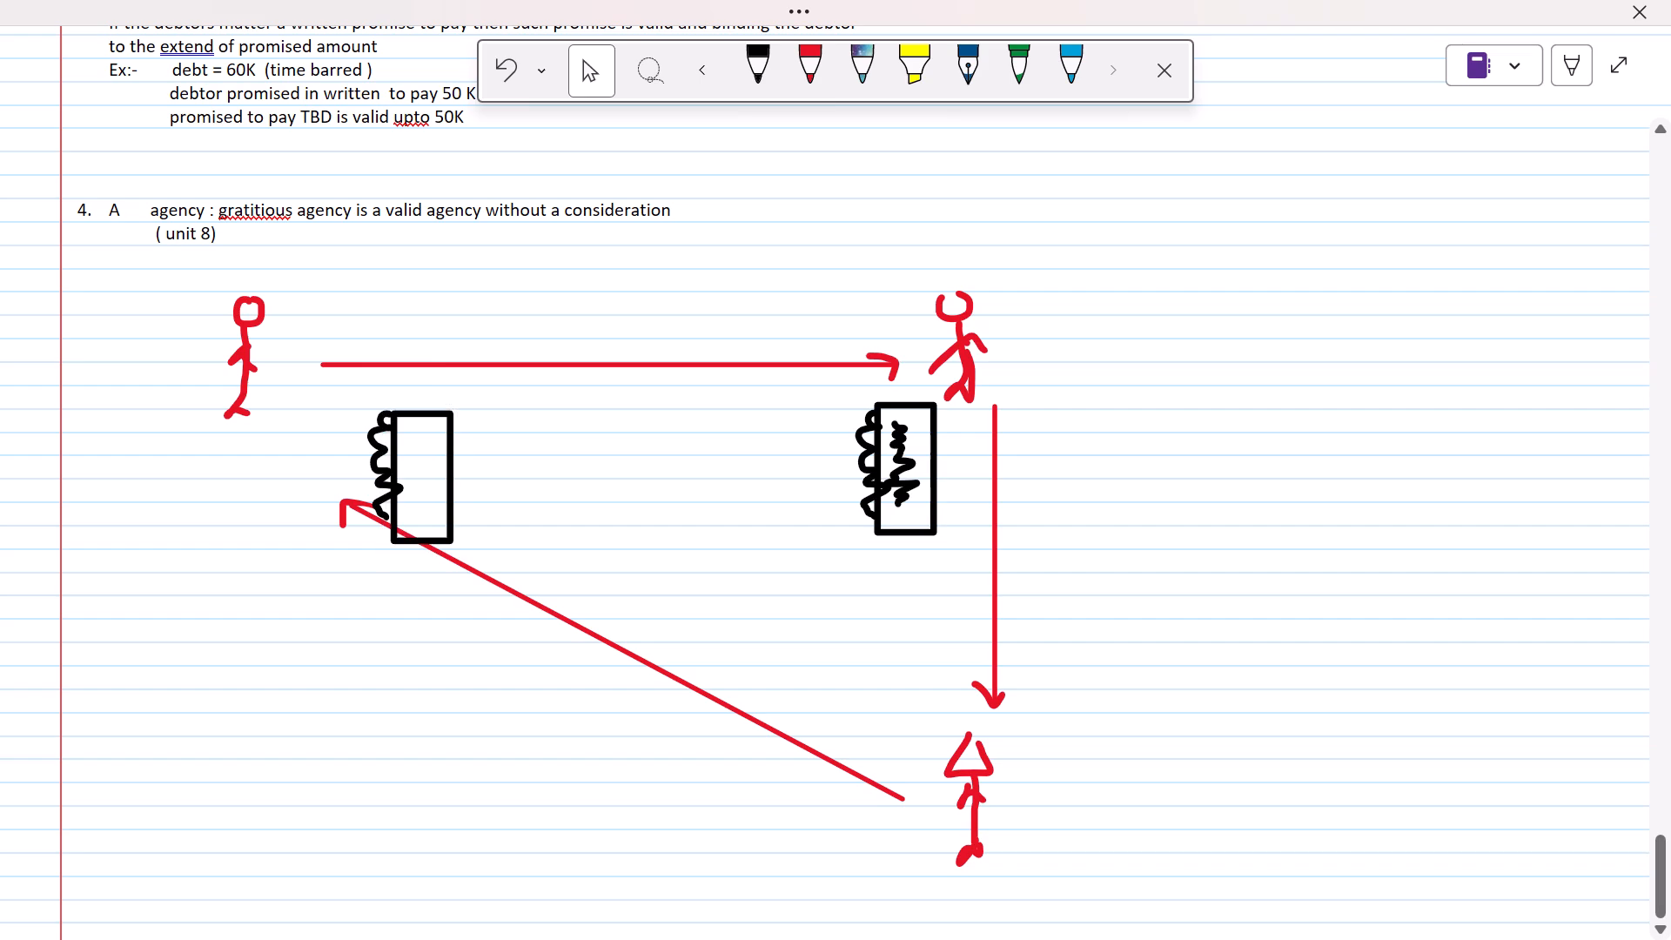
double_click(388, 418)
left_click(274, 467)
Paste another copy of the black notebook rectangle beside the diagonal arrow and move it up so it sits just above the line.
left_click(396, 416)
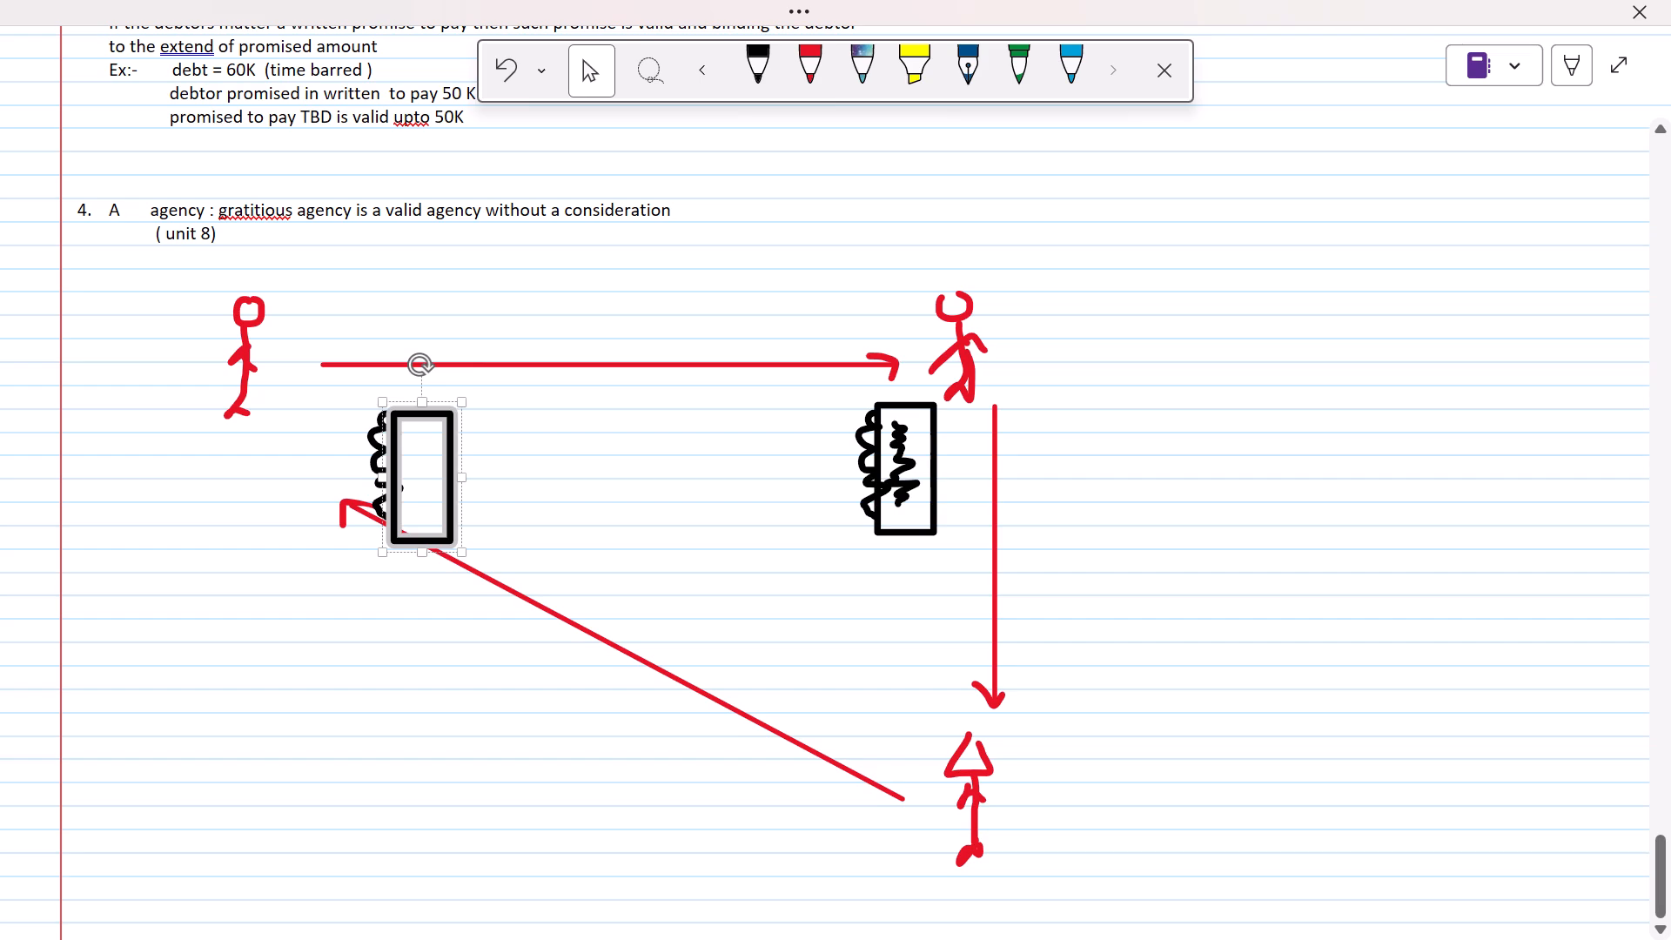
left_click(685, 604)
left_click(686, 610)
left_click(1152, 591)
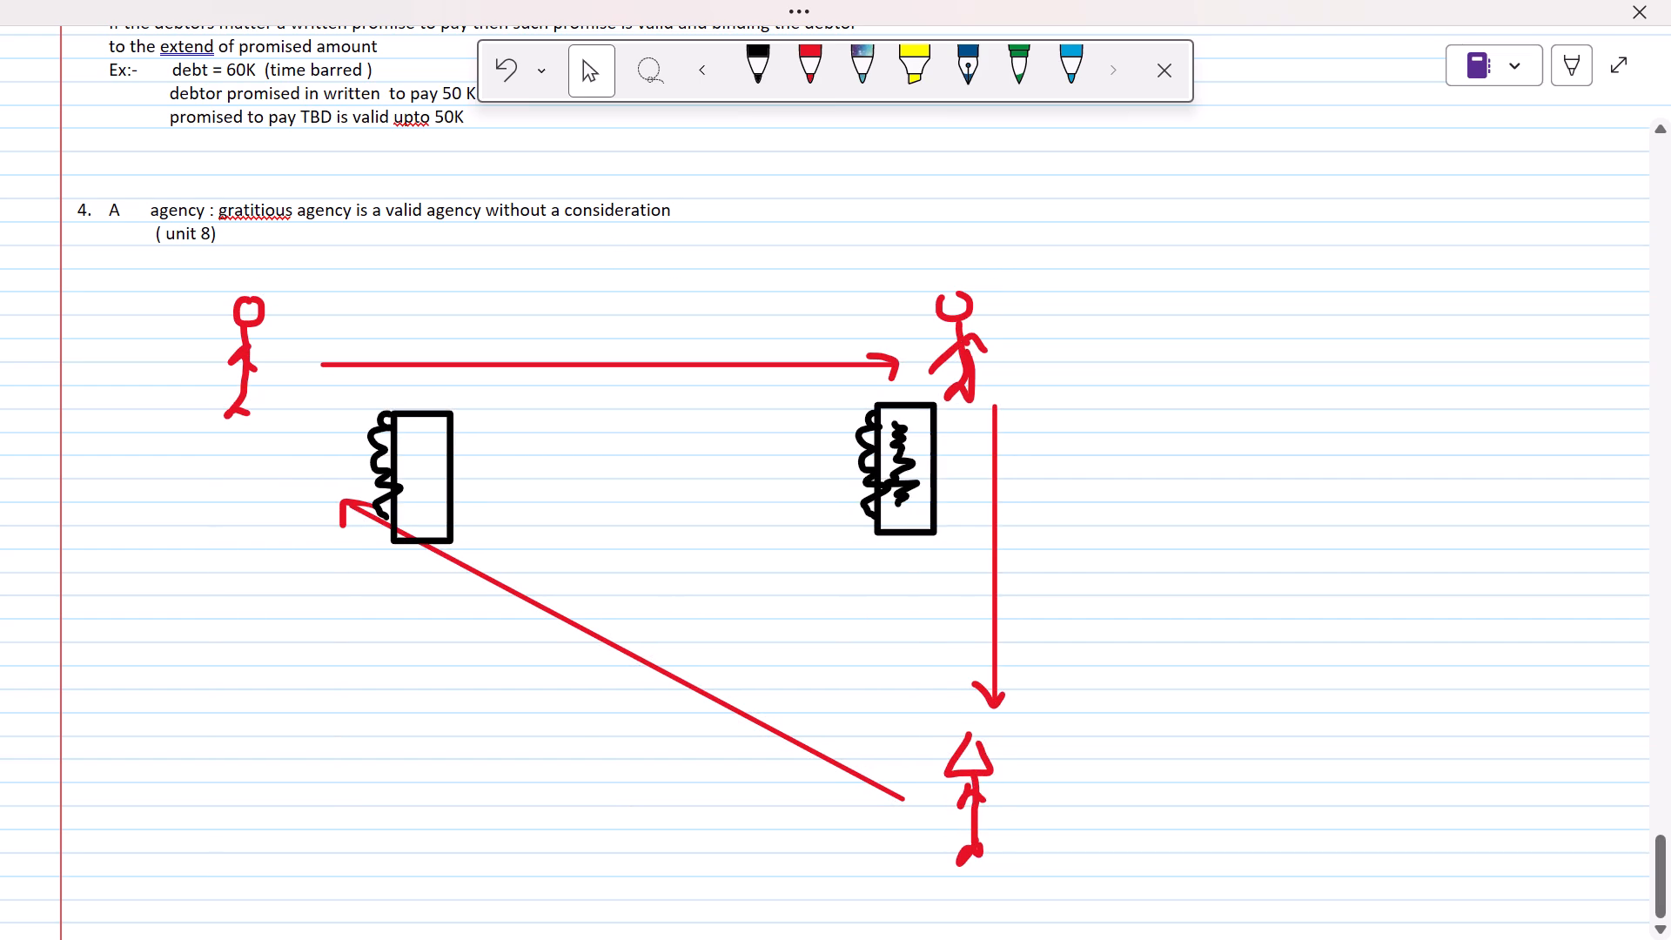
left_click(686, 620)
left_click(1131, 569)
right_click(726, 625)
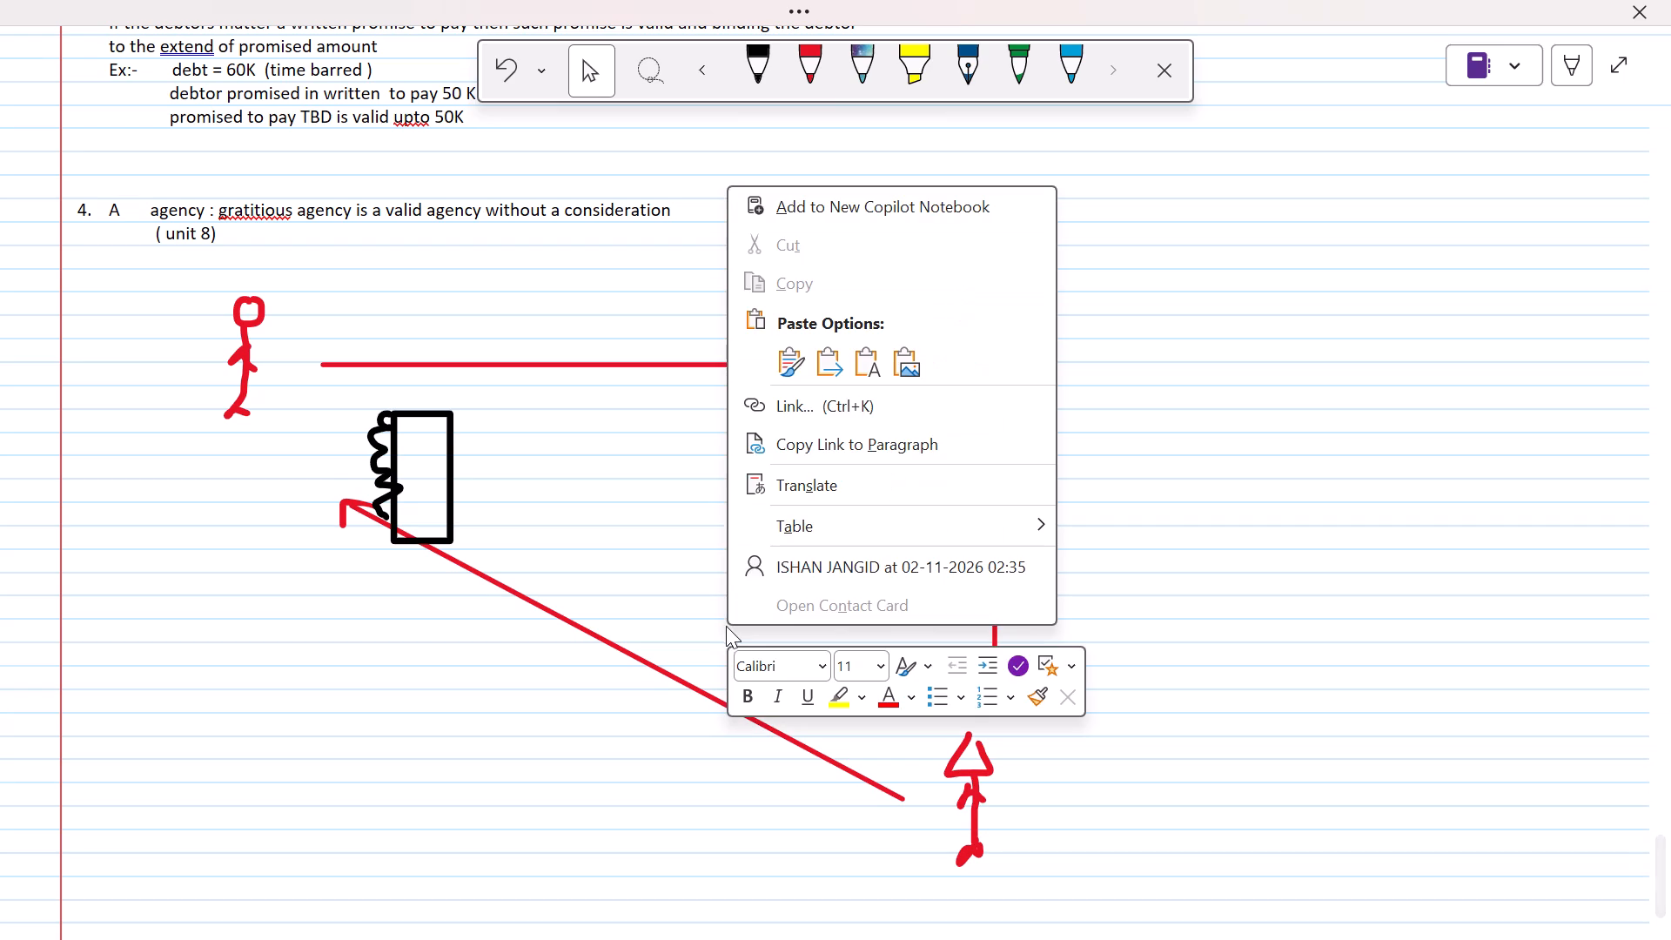
key("ctrl+v")
left_click(1124, 604)
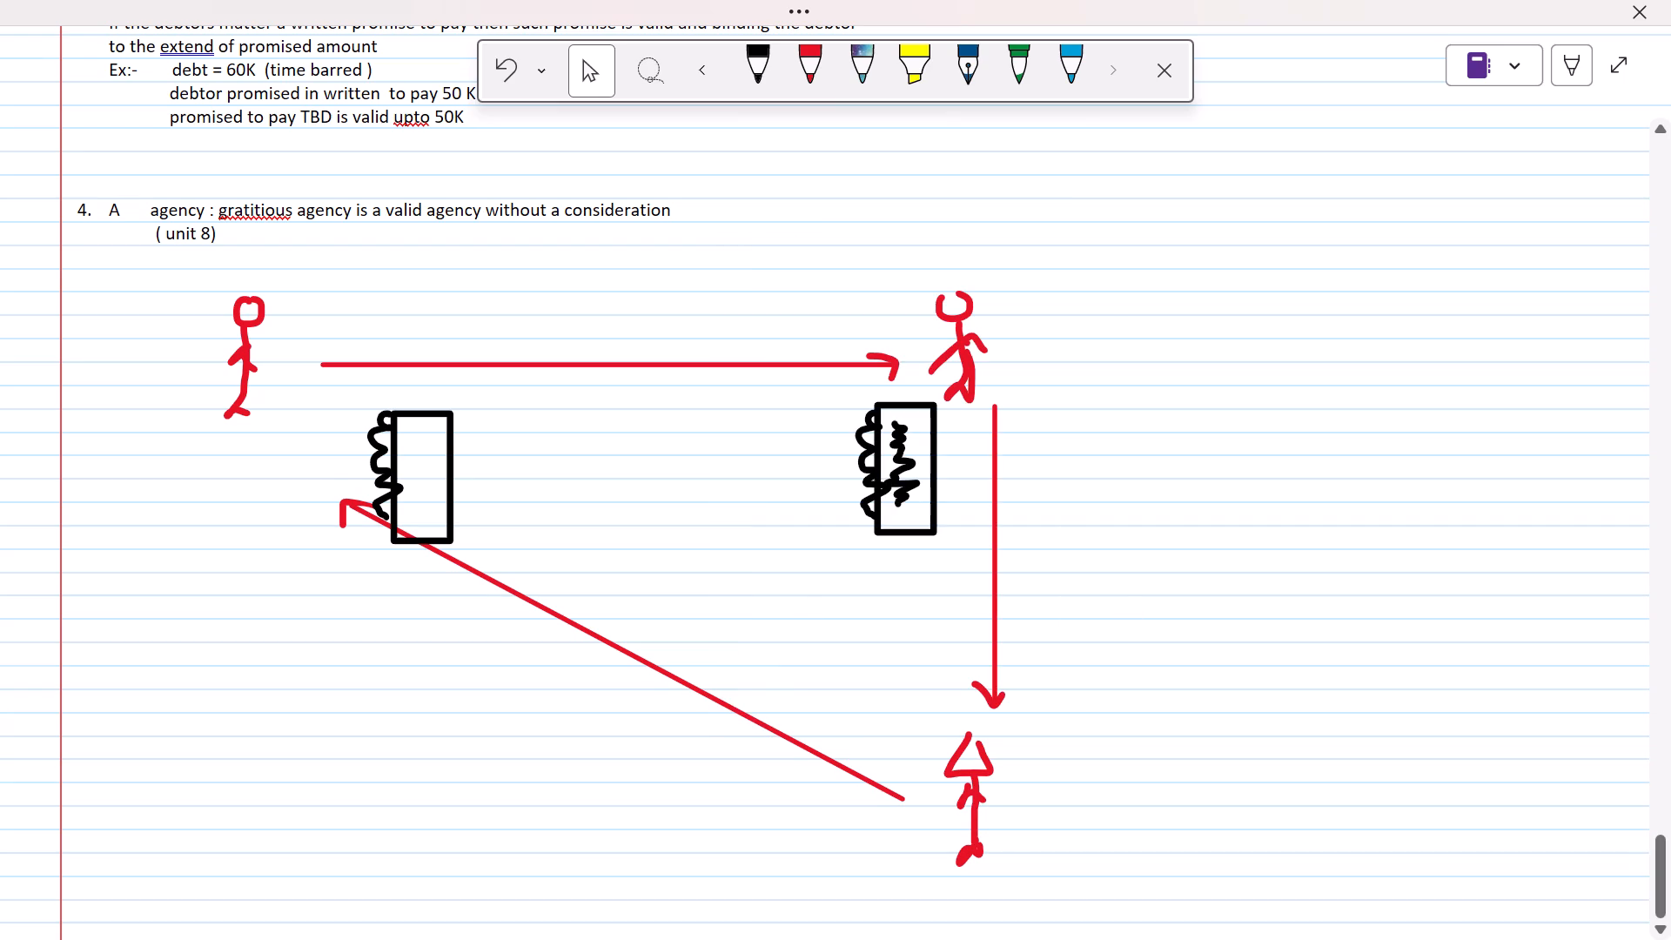
key("ctrl+v")
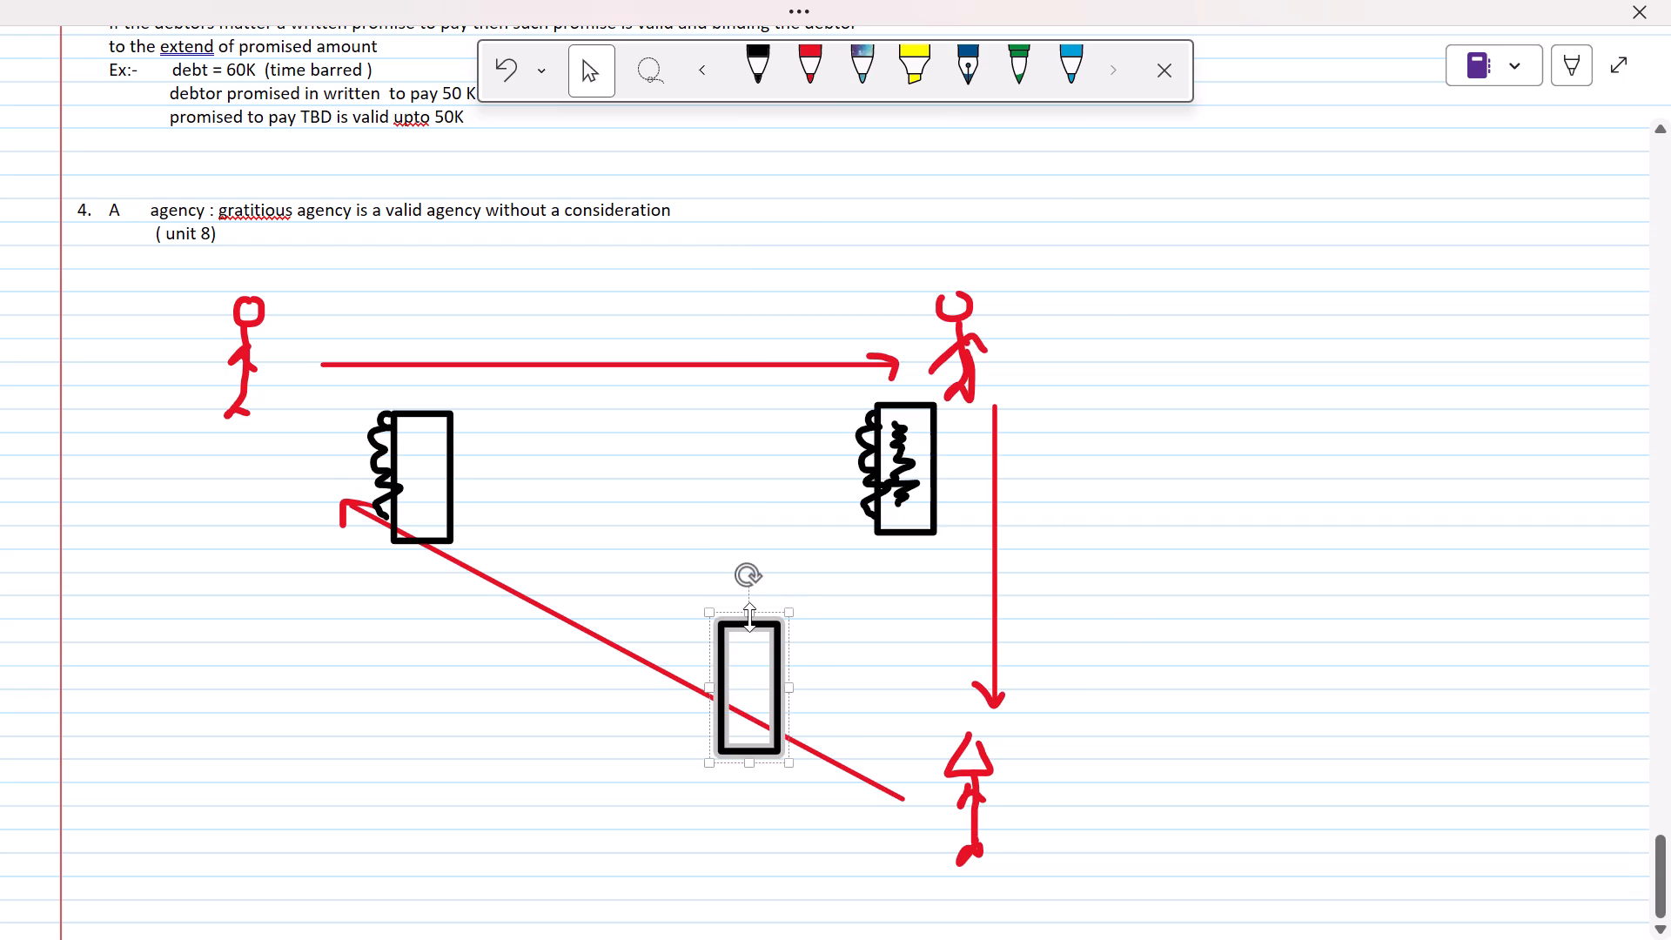
left_click_drag(751, 649, 753, 601)
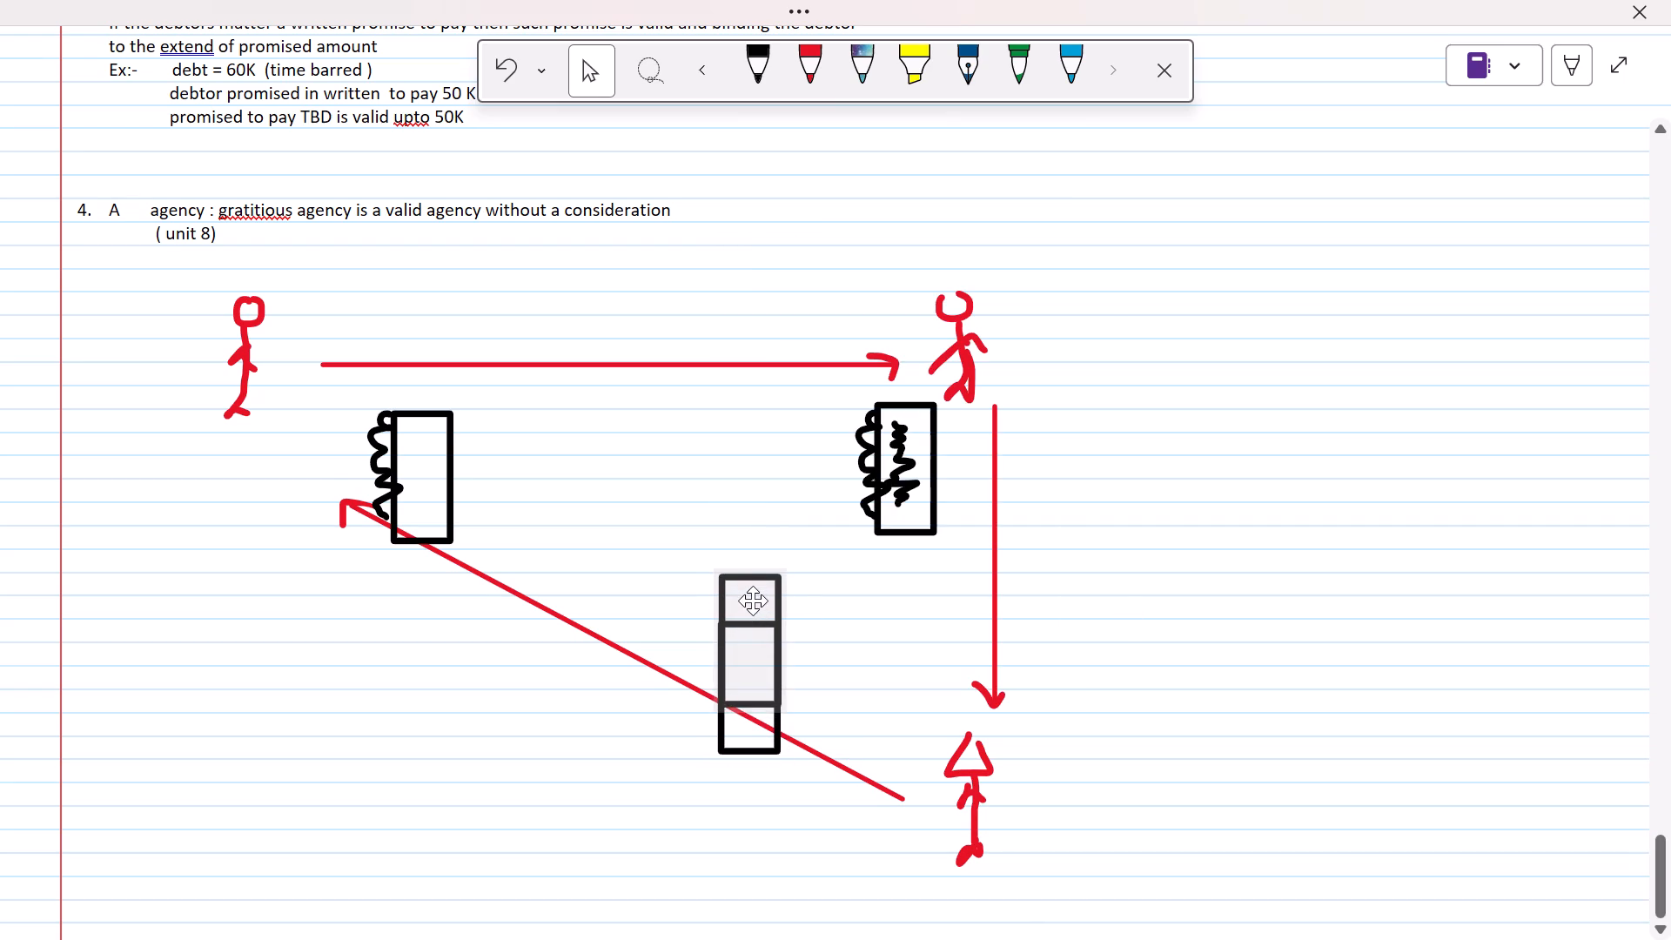
left_click_drag(753, 601, 754, 600)
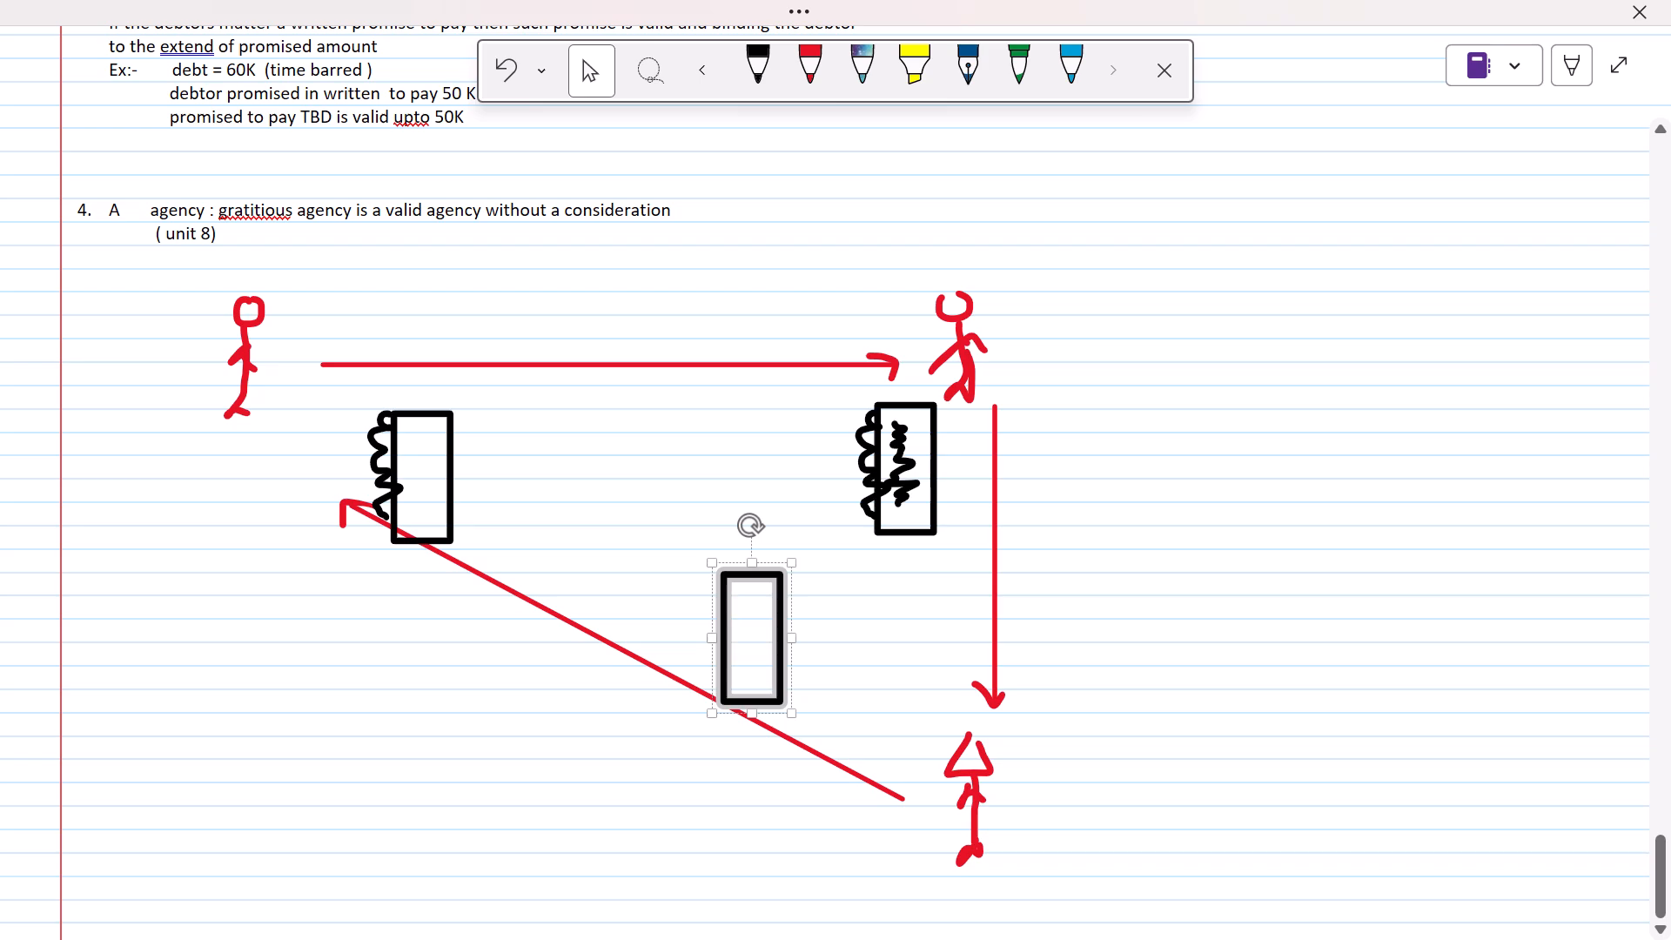
Copy the binding loops near the first stick figure, paste them by the empty rectangle on the diagonal arrow, and align them along its left edge.
left_click(374, 434)
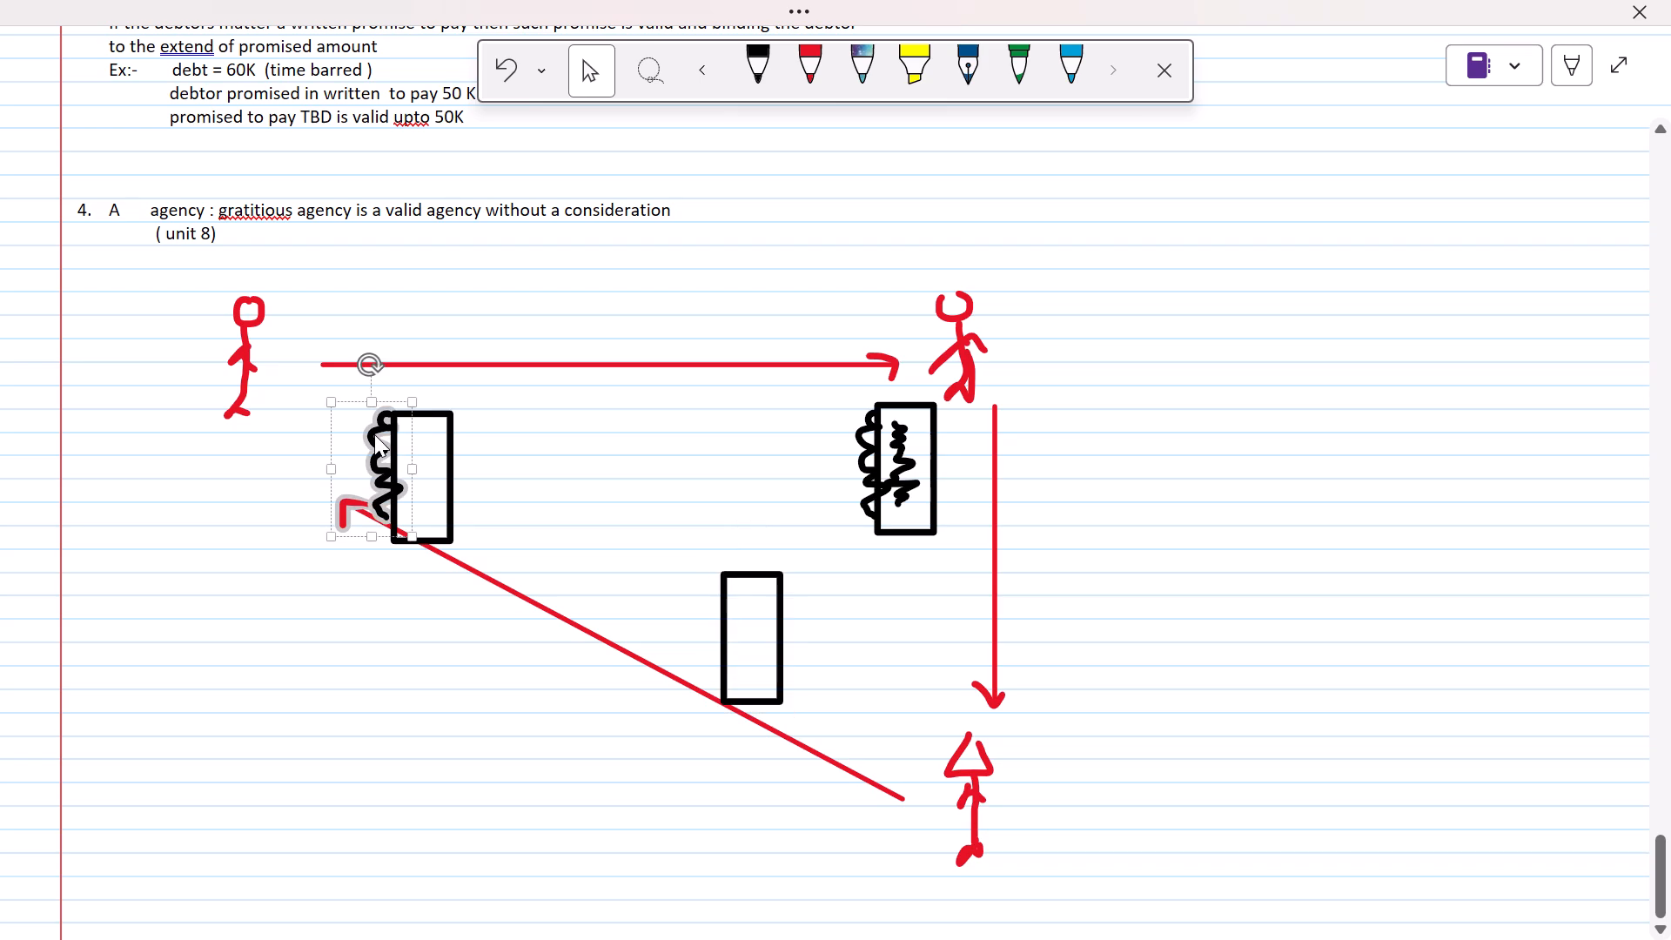
key("ctrl+c")
left_click(711, 587)
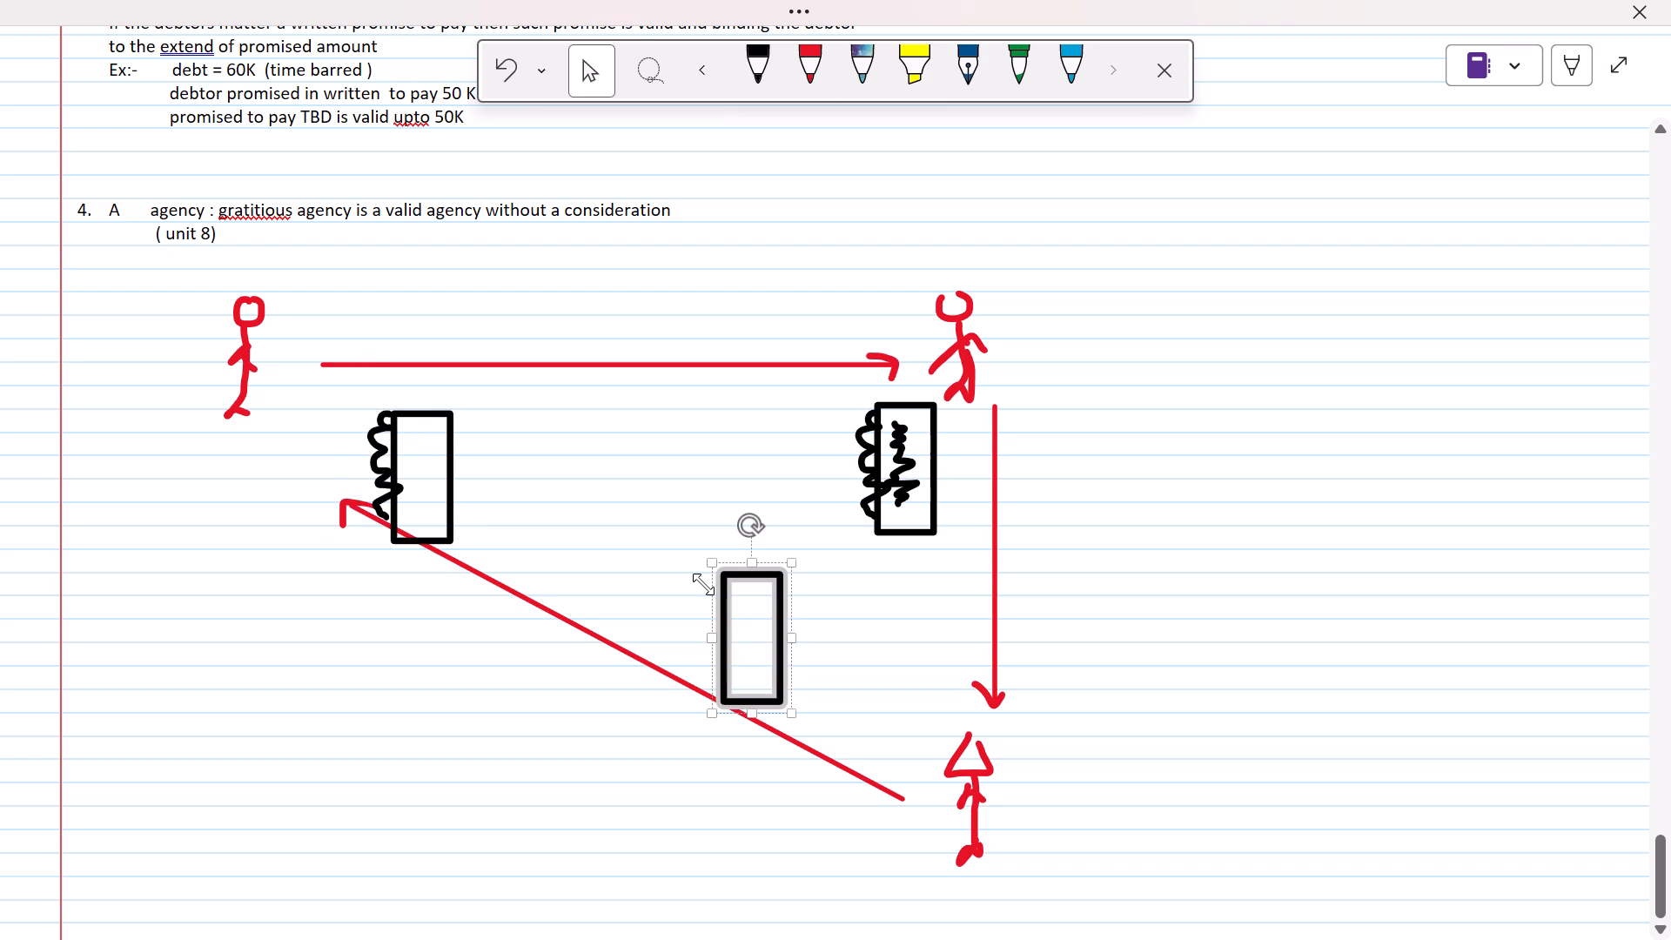
left_click(703, 584)
left_click(690, 591)
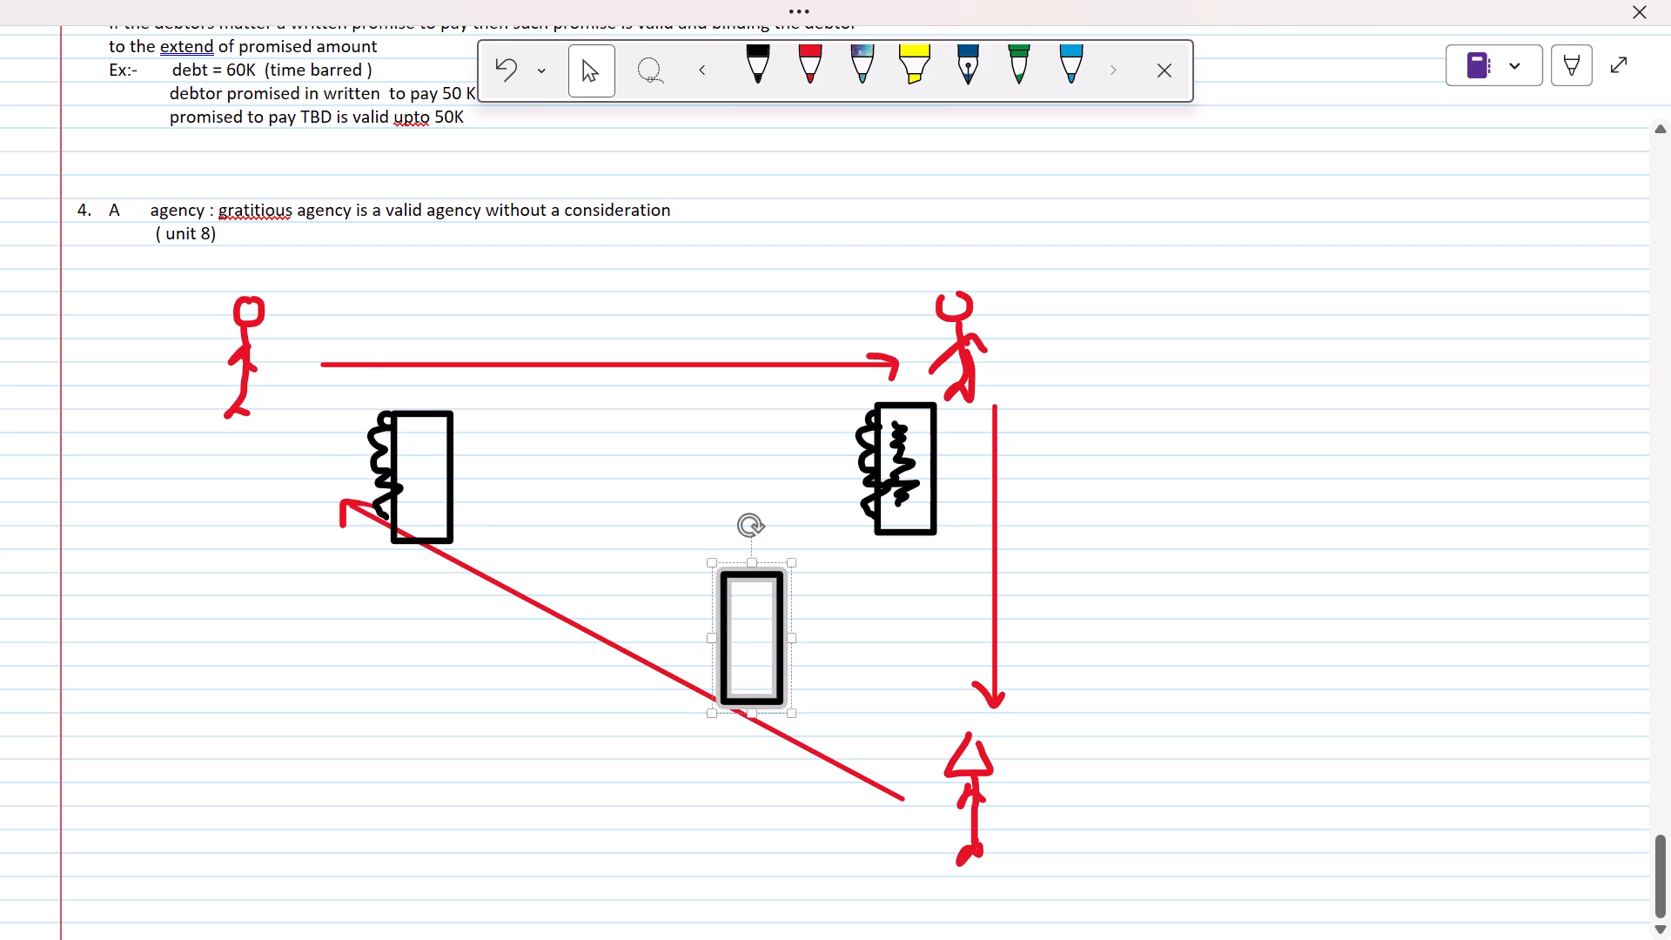
left_click(701, 588)
double_click(701, 588)
right_click(701, 588)
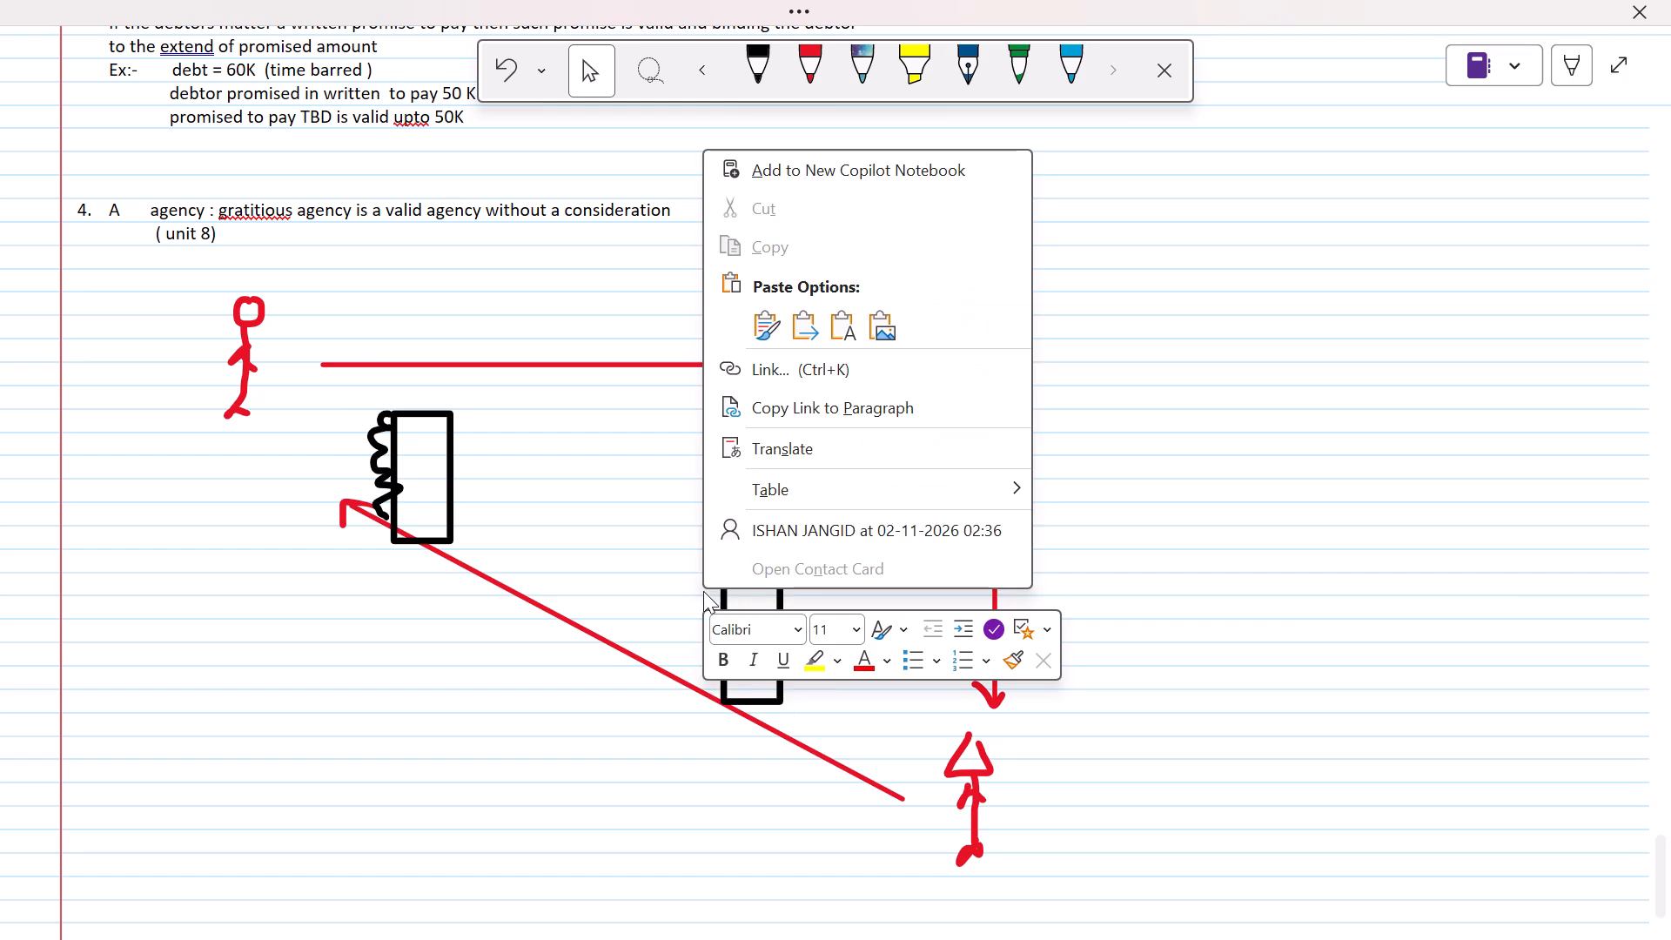
key("ctrl+v")
left_click(1189, 578)
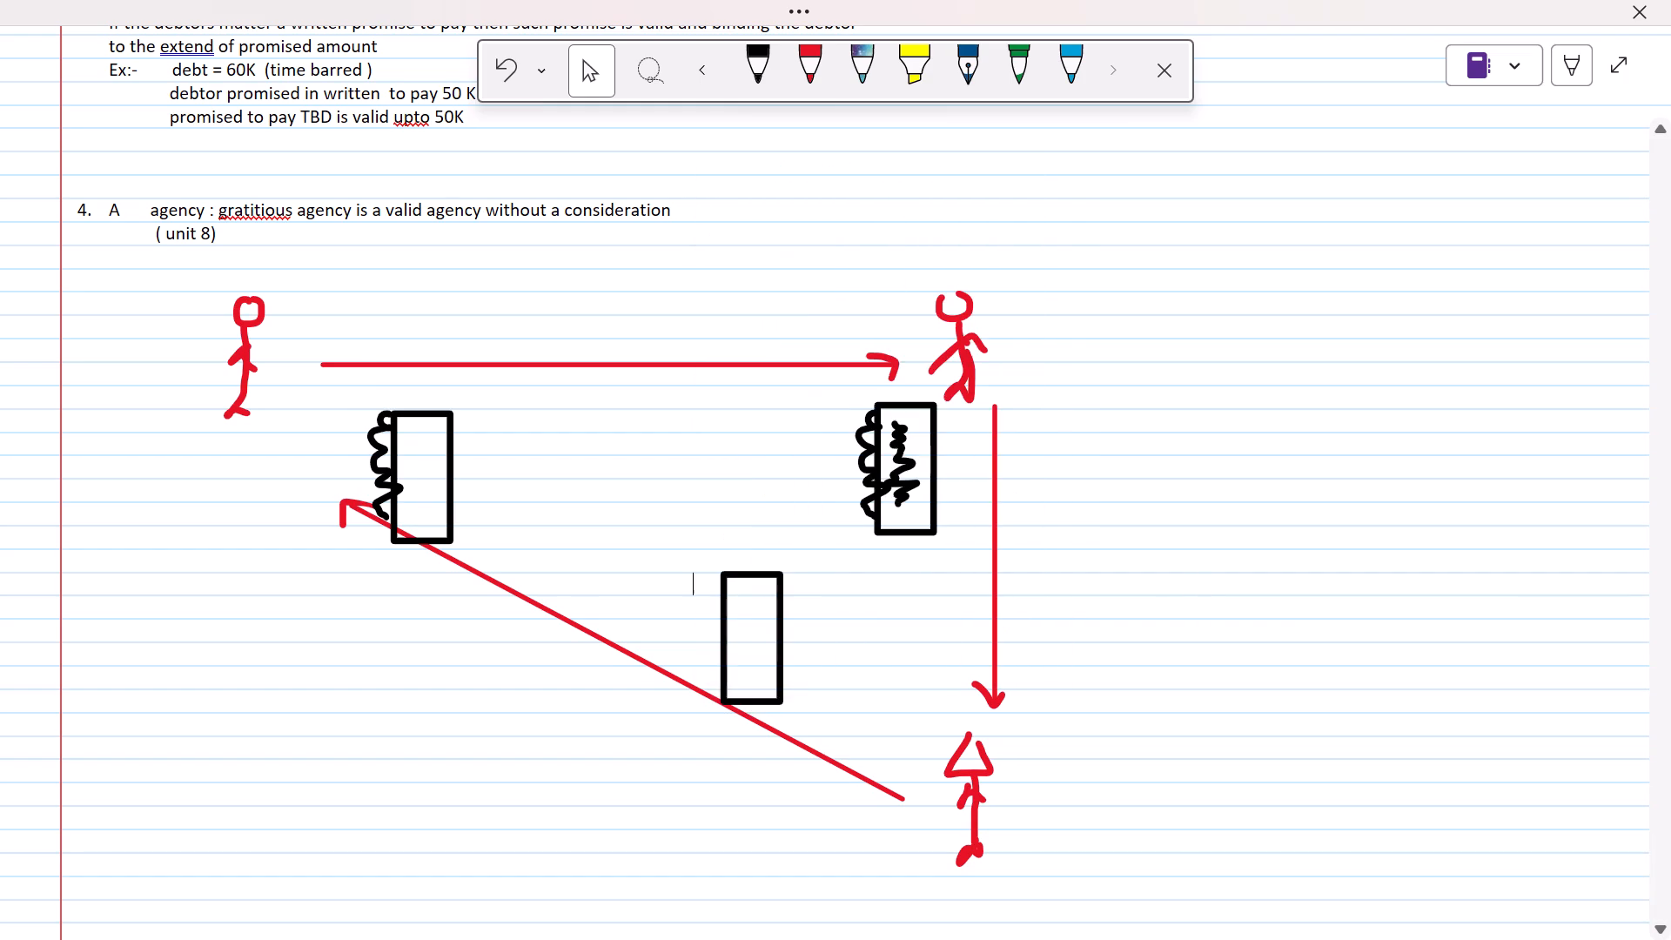
key("ctrl+v")
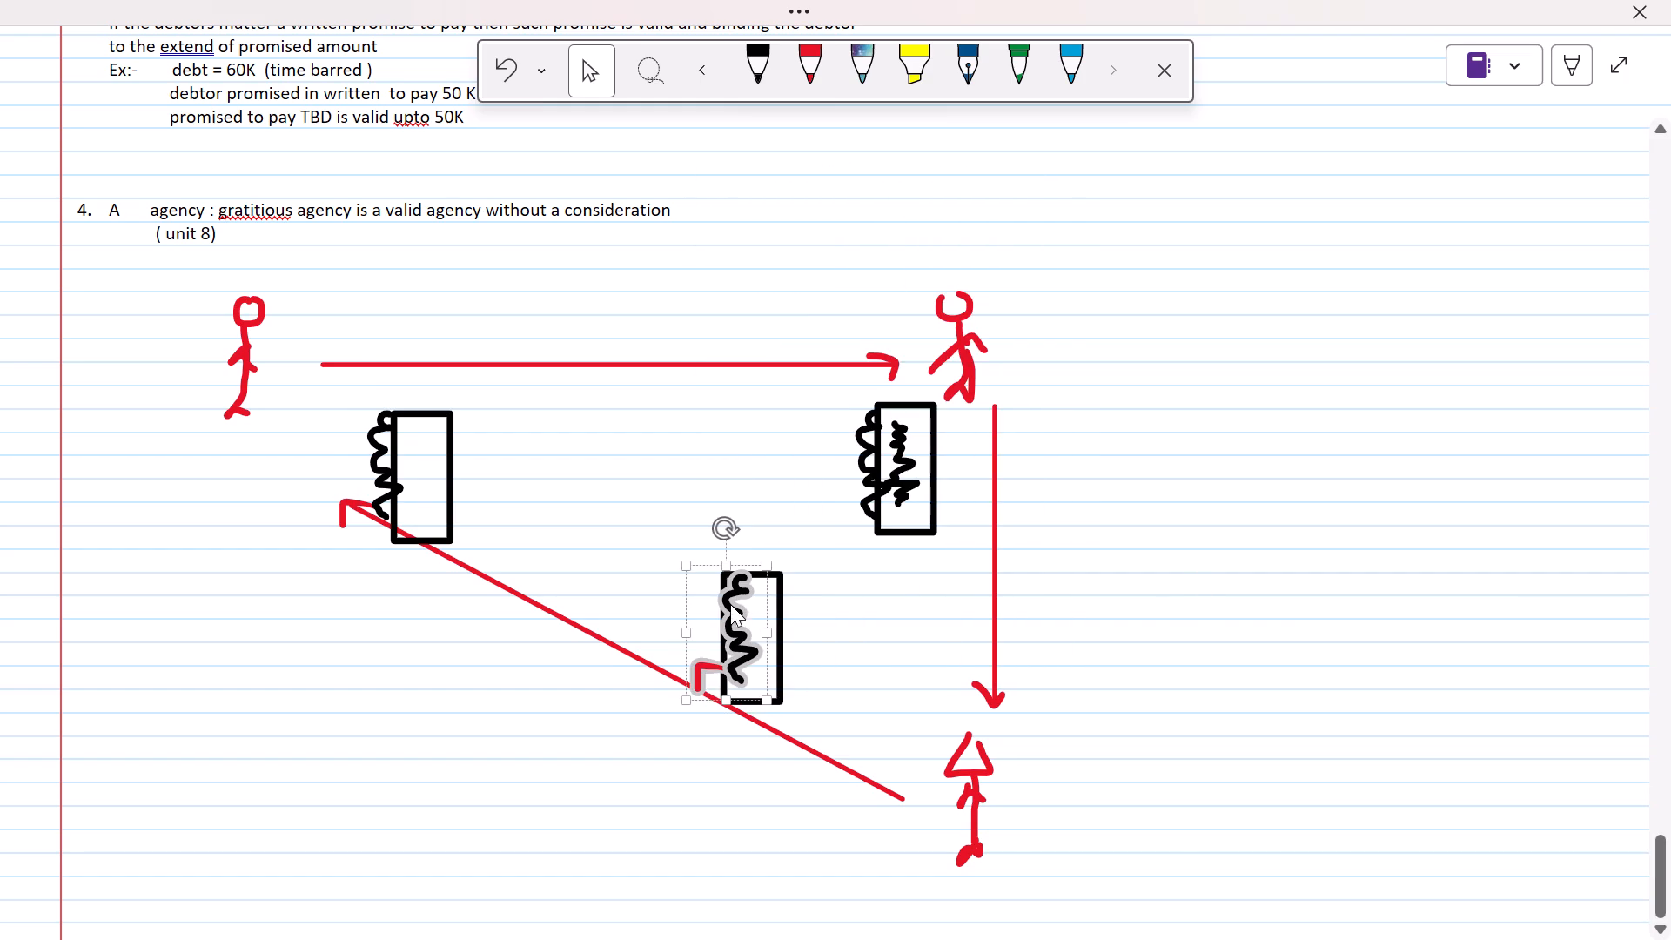
left_click_drag(730, 604, 701, 602)
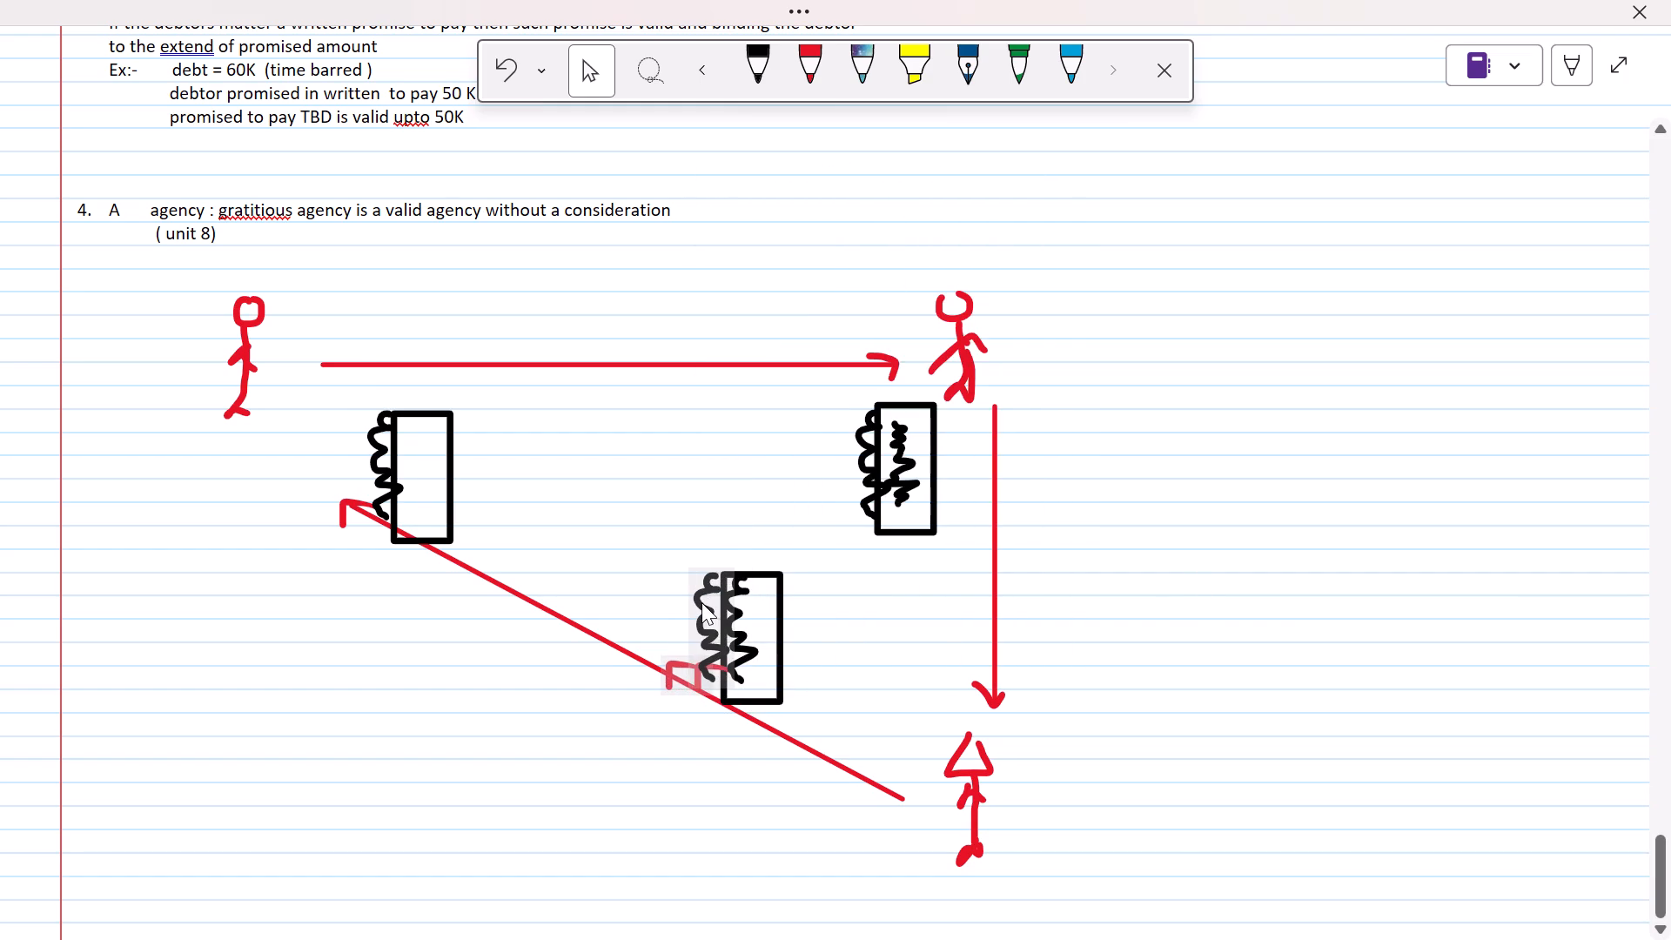
left_click_drag(701, 602, 704, 602)
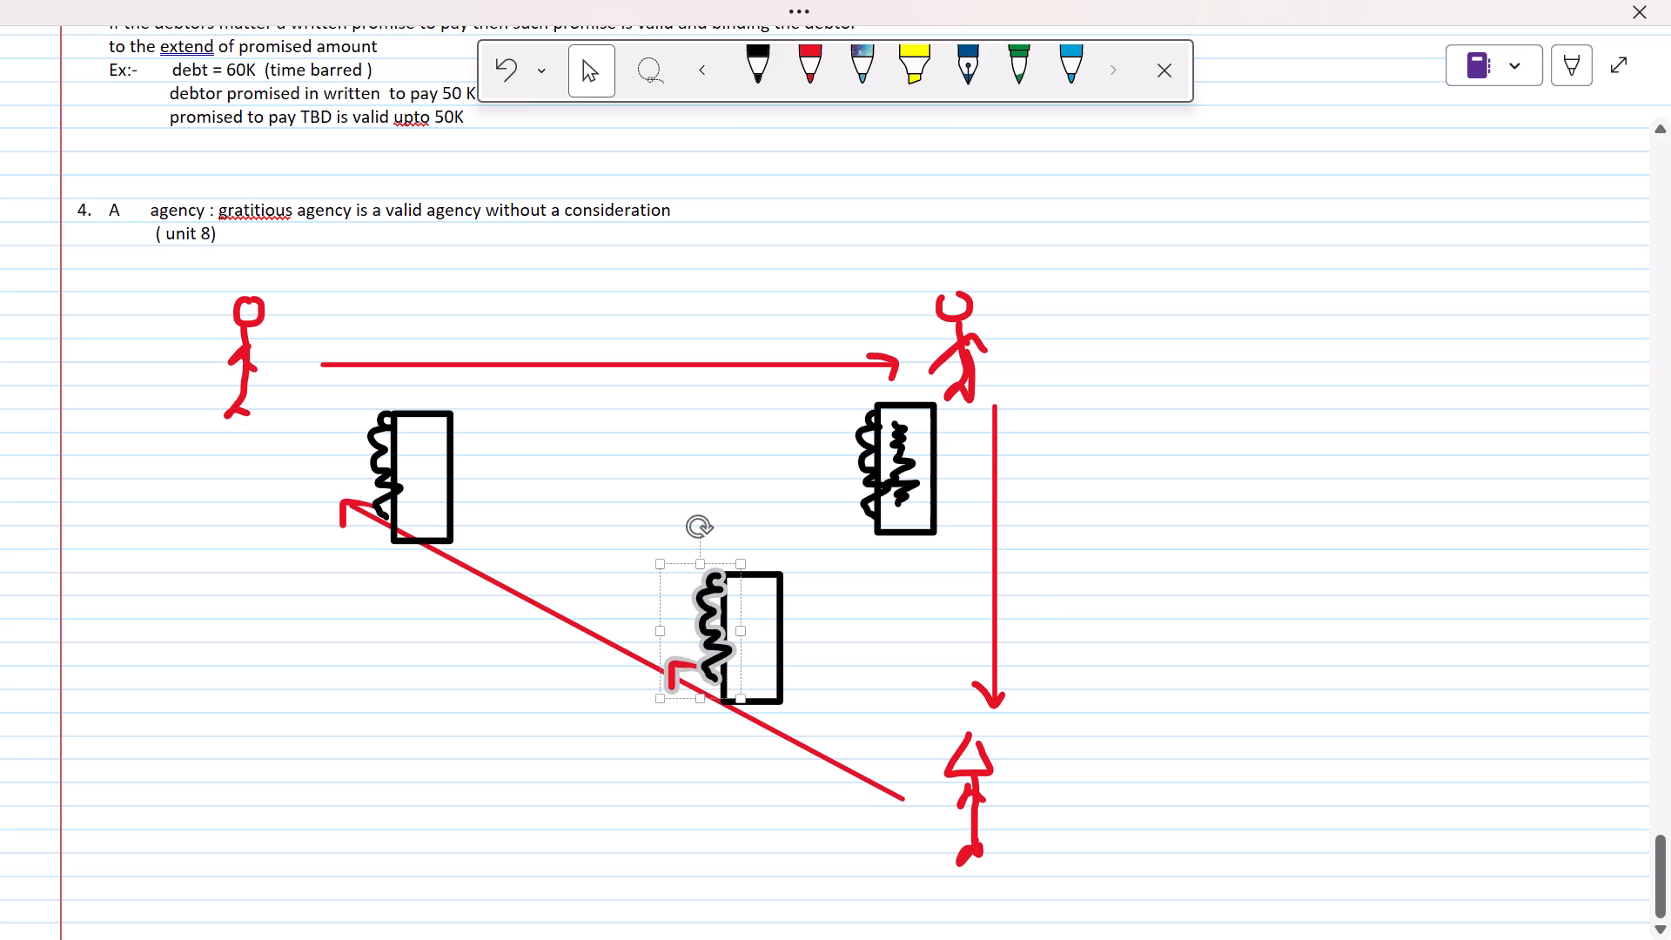
left_click(1032, 600)
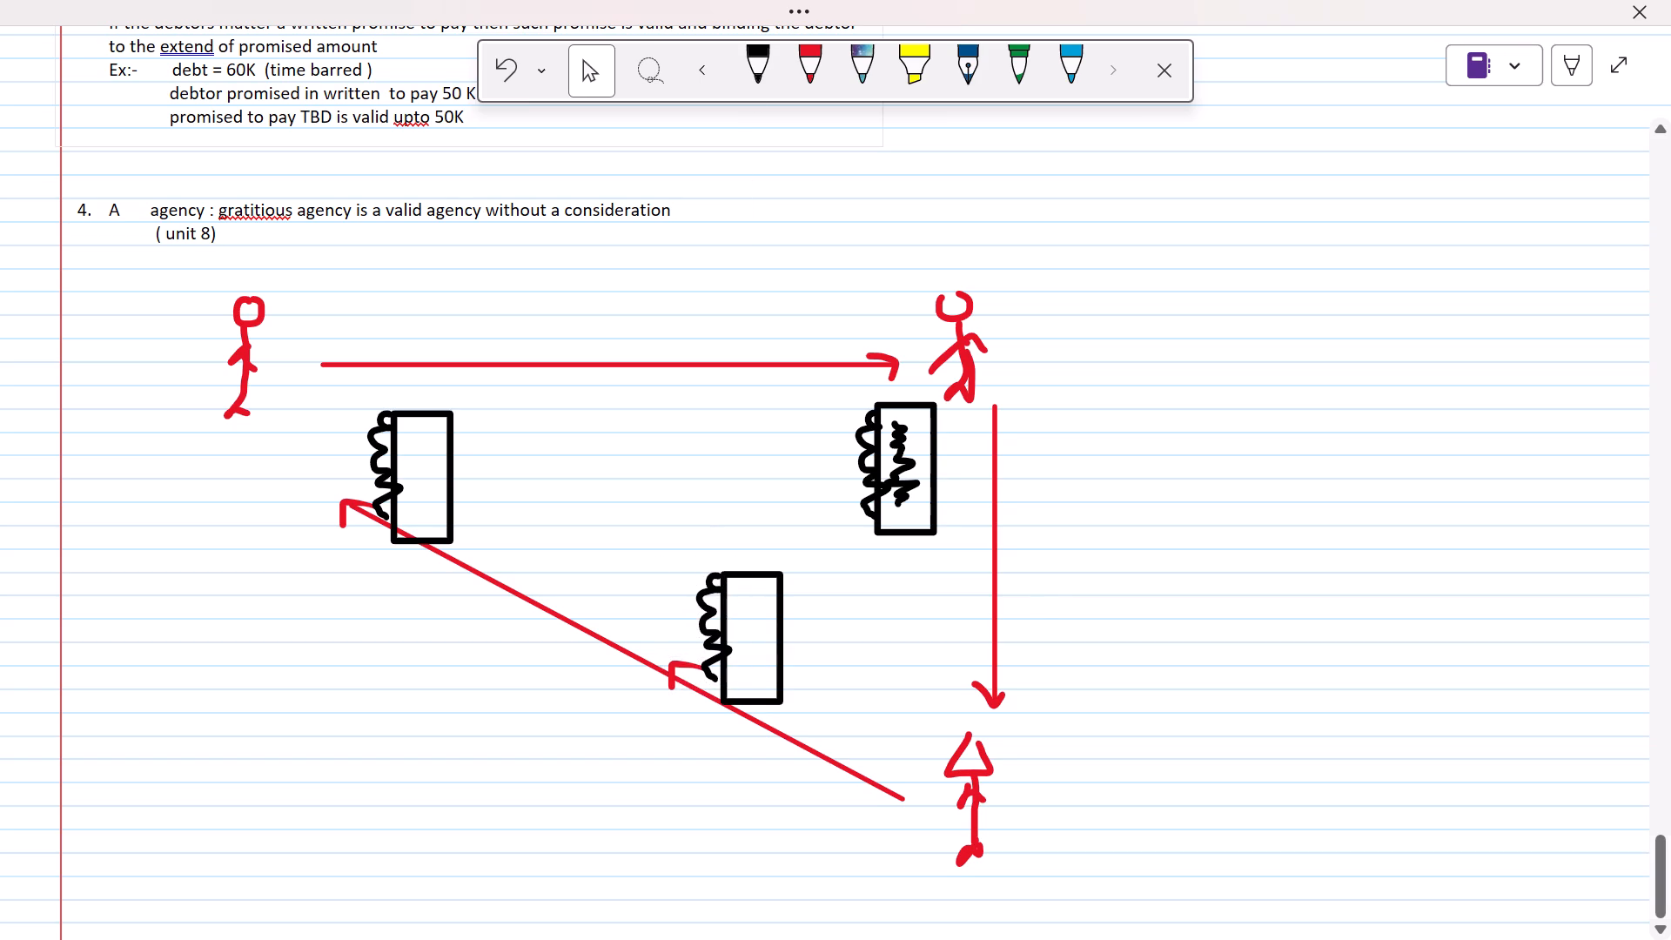
Draw a black vertical zigzag scribble as writing inside the notebook copy near the first stick figure.
left_click(754, 64)
left_click_drag(417, 437, 424, 445)
left_click_drag(420, 447, 433, 458)
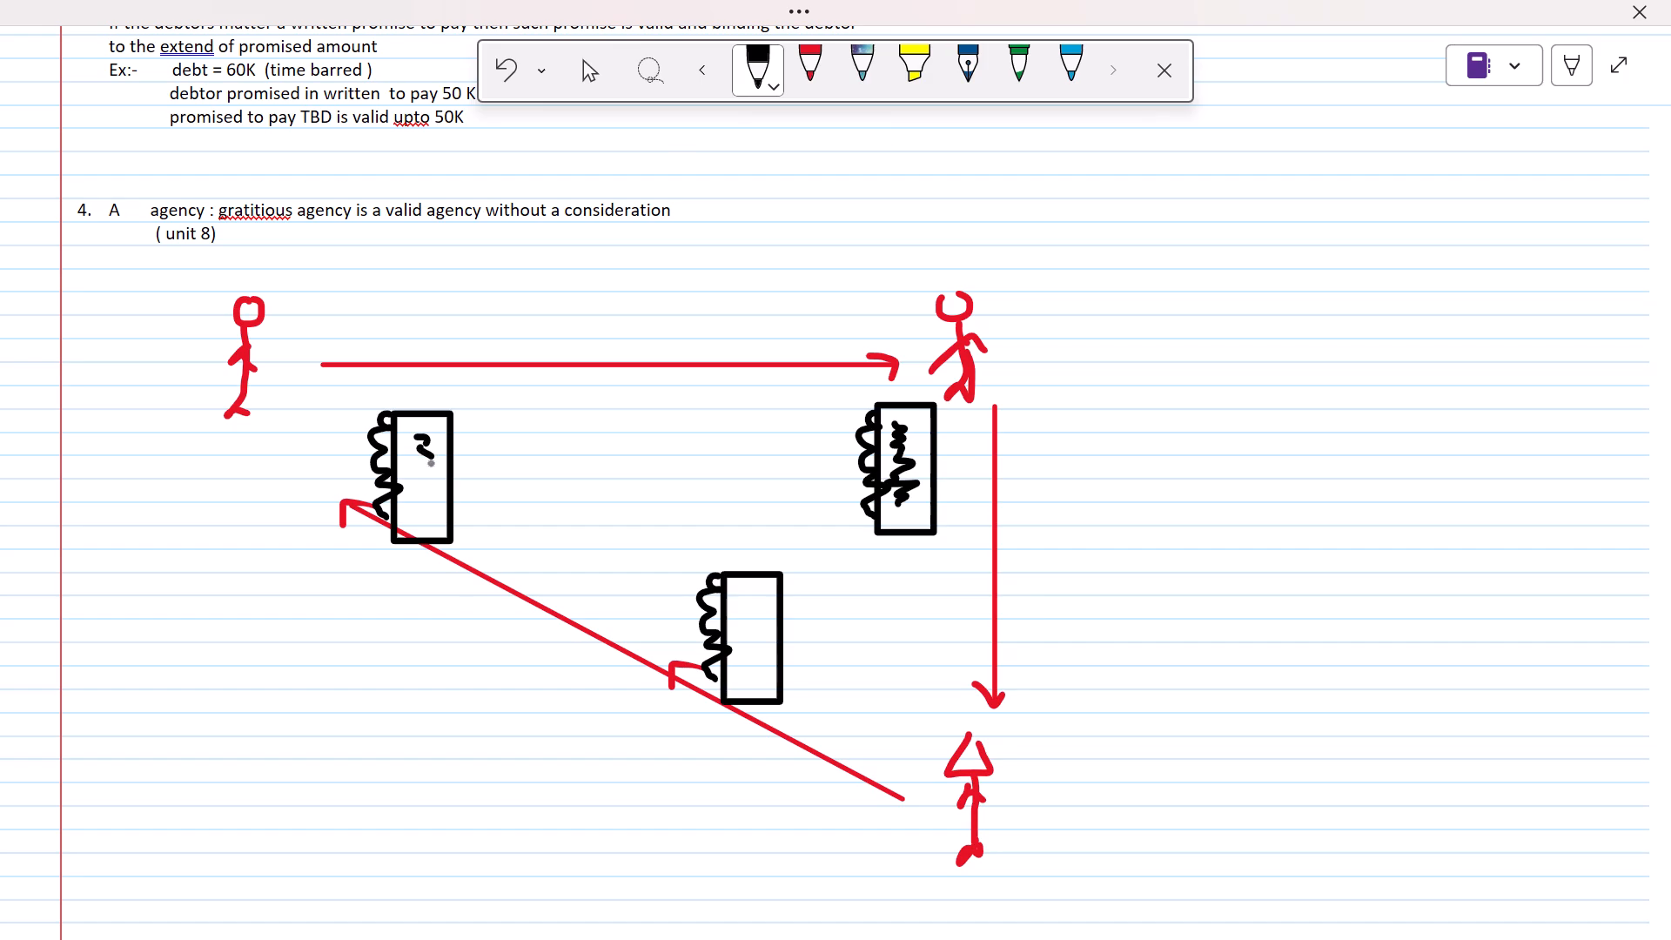
left_click_drag(431, 463, 426, 502)
left_click_drag(426, 502, 422, 509)
Draw a black vertical zigzag scribble inside the notebook copy on the diagonal arrow, then return to the selection tool.
left_click_drag(738, 601, 742, 627)
left_click_drag(742, 627, 732, 658)
left_click_drag(732, 658, 761, 672)
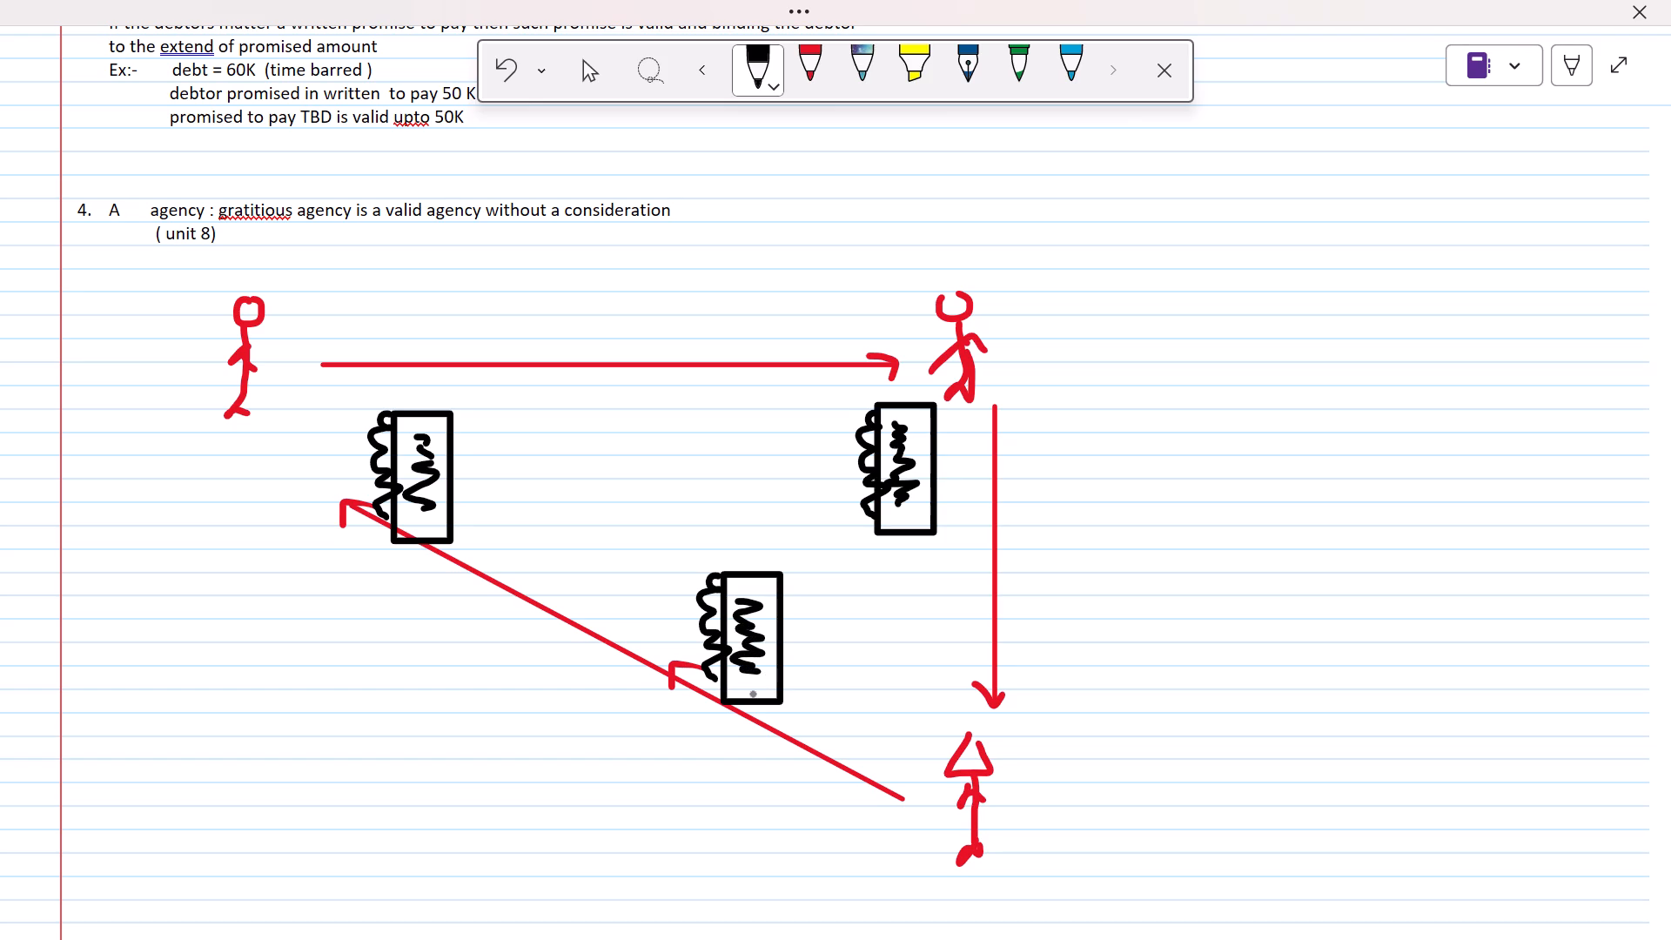
left_click(593, 70)
left_click(438, 328)
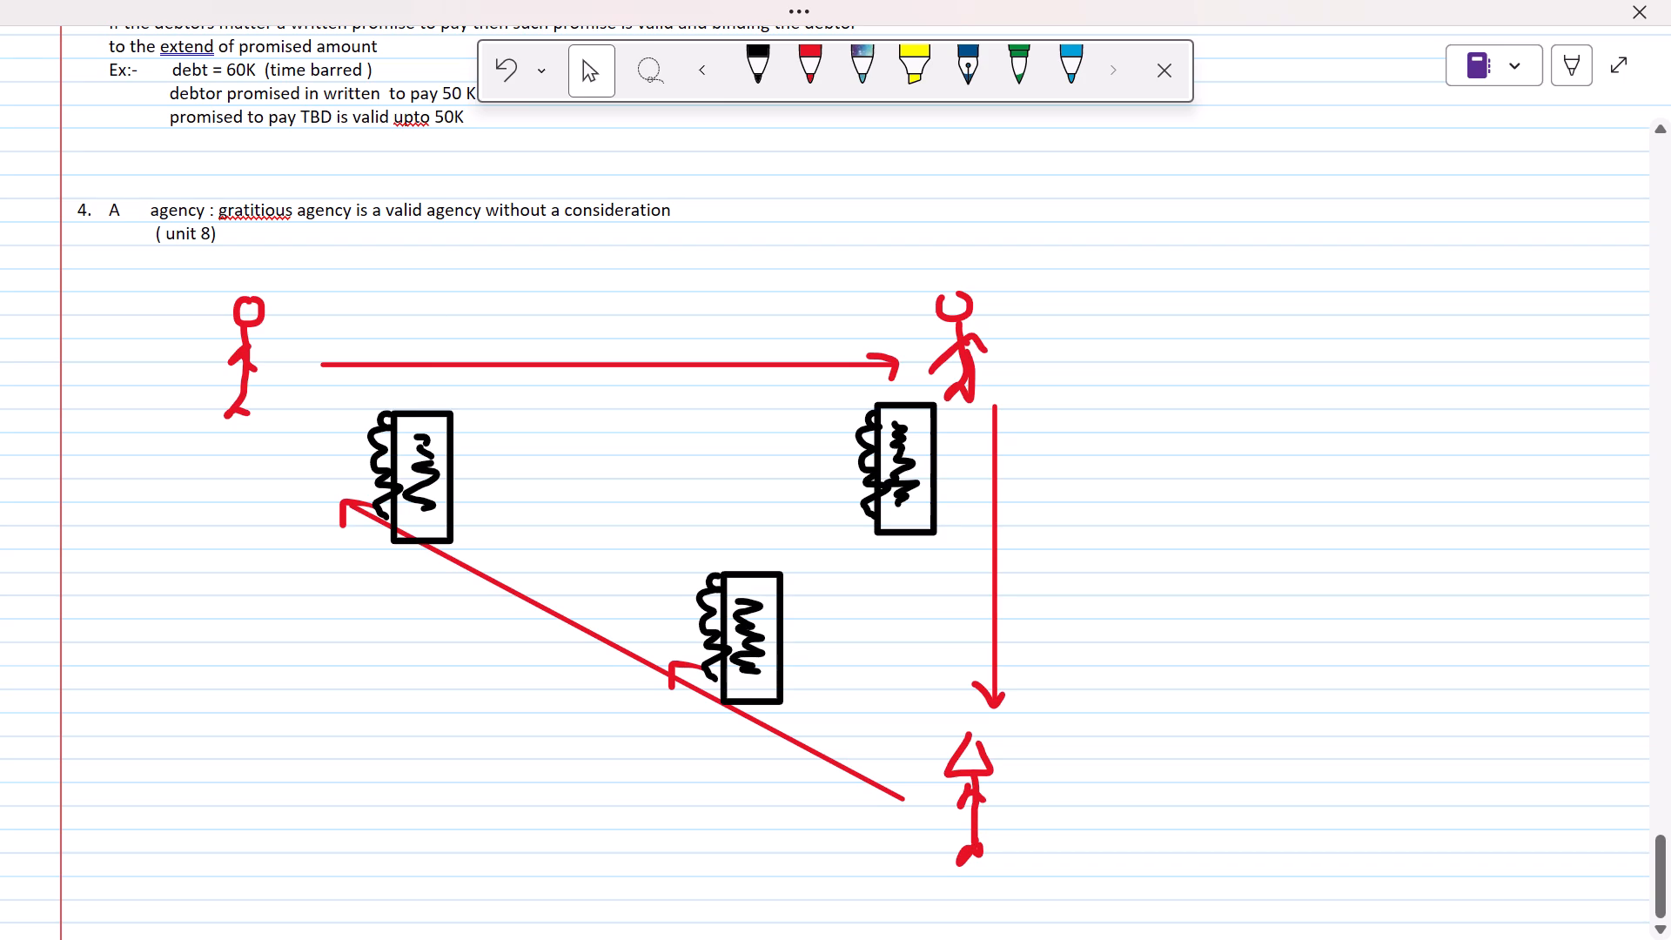
Write the label "Ginev copy" above the horizontal arrow, starting nearer the first stick figure.
type("gu")
key("BackSpace")
type("inev copies")
key("space")
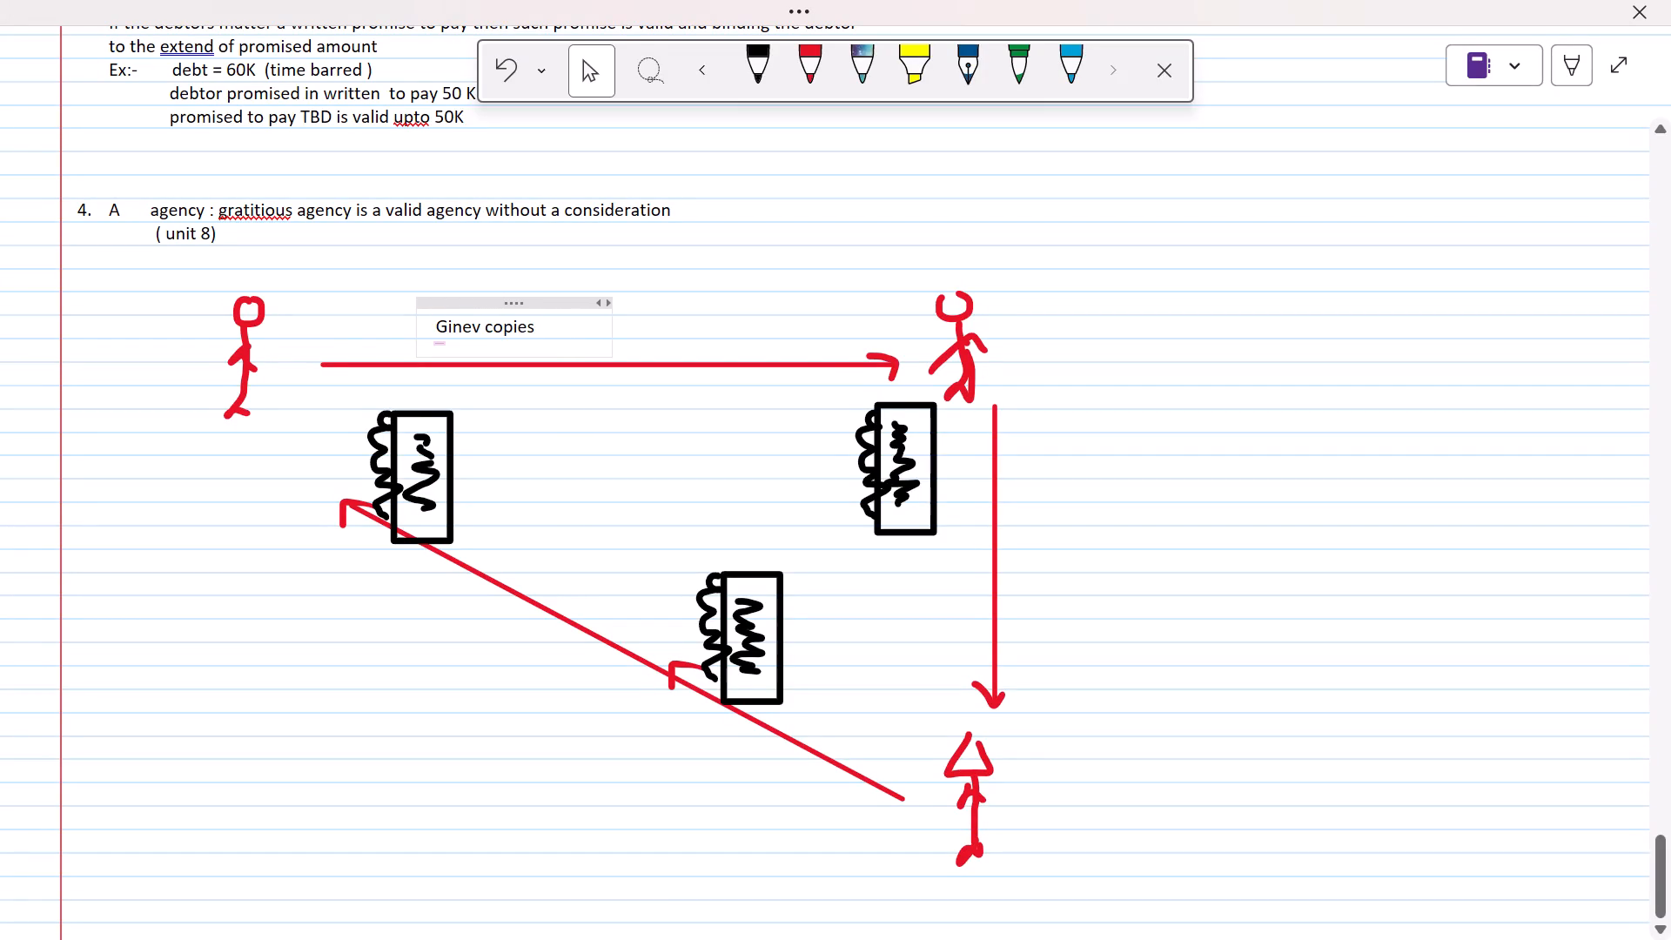
key("BackSpace")
key("BackSpace")
key("BackSpace")
key("BackSpace")
type("y")
key("space")
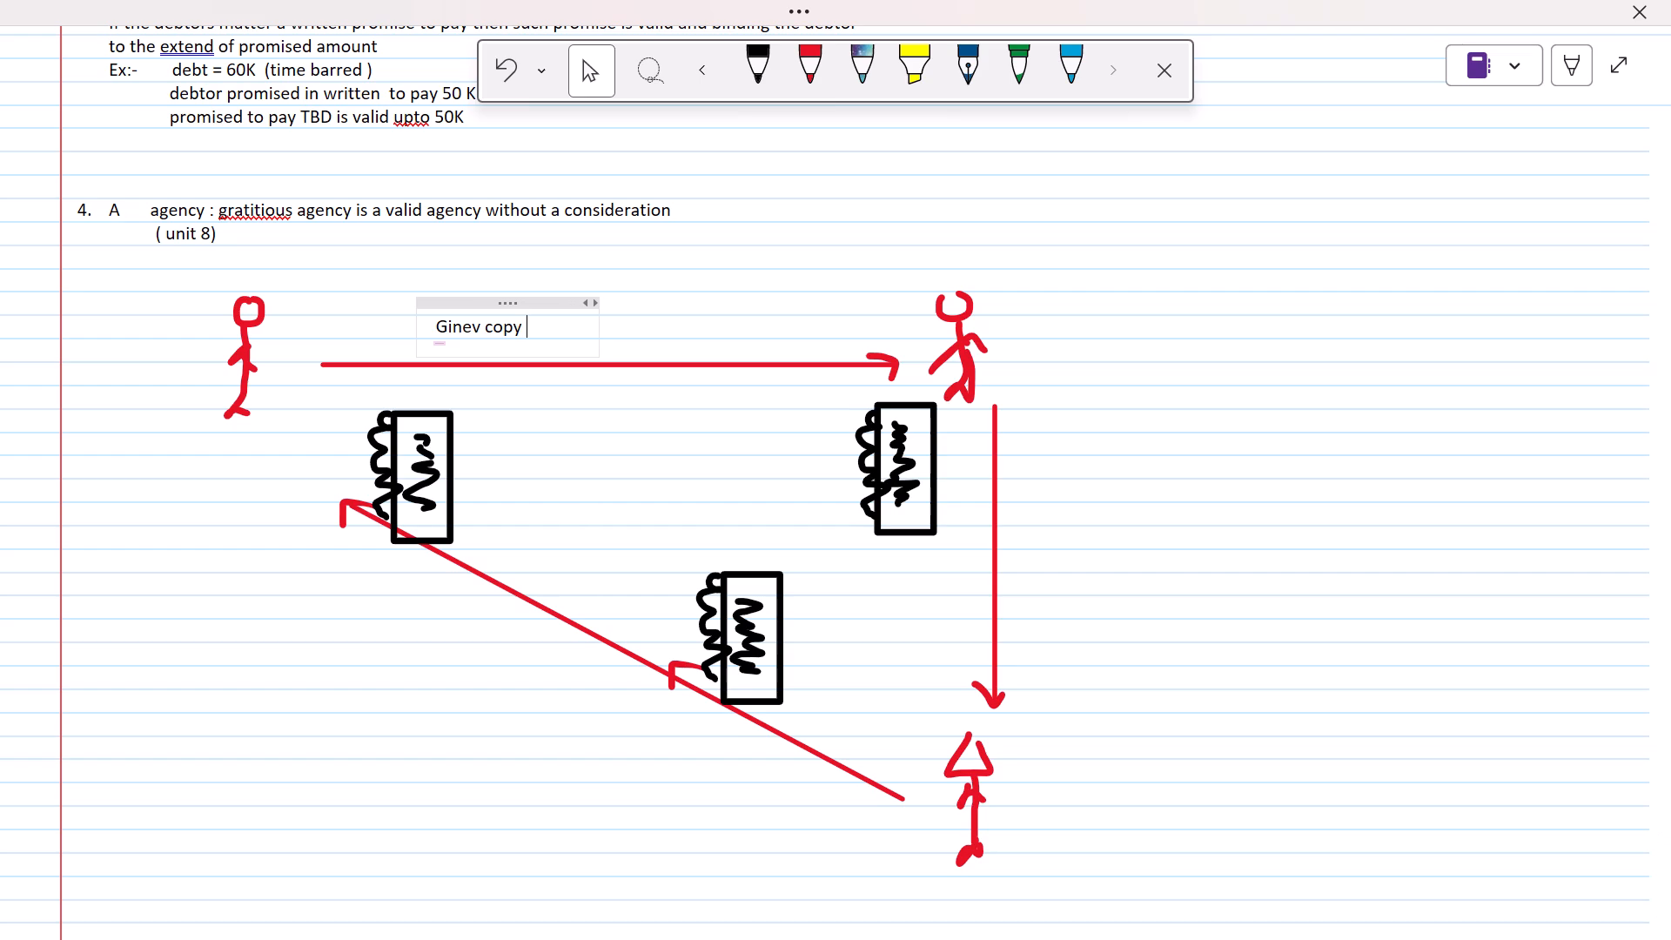
Add "free bailment" to the same label line above the horizontal arrow, after a wide gap of spaces following "copy".
type("fre")
key("BackSpace")
key("BackSpace")
key("BackSpace")
key("space")
key("space")
key("space")
key("space")
key("space")
key("space")
key("space")
key("space")
key("space")
key("space")
key("space")
key("space")
key("space")
key("space")
key("space")
key("space")
key("space")
key("space")
key("space")
key("space")
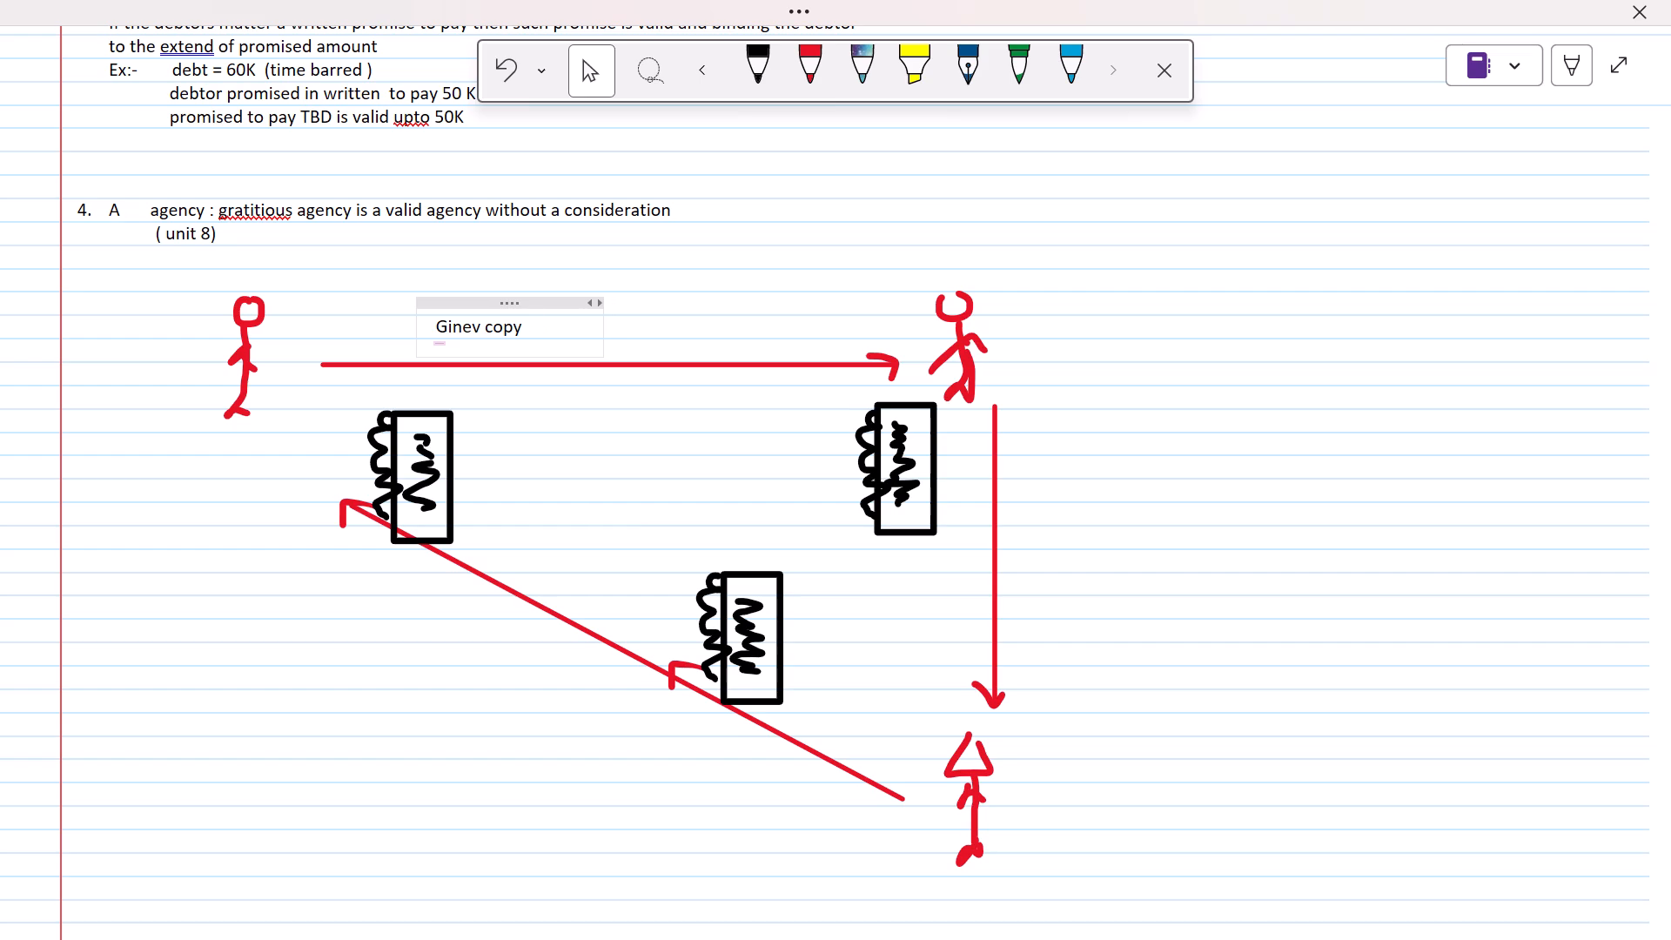
key("space")
key("space")
key("space")
key("space")
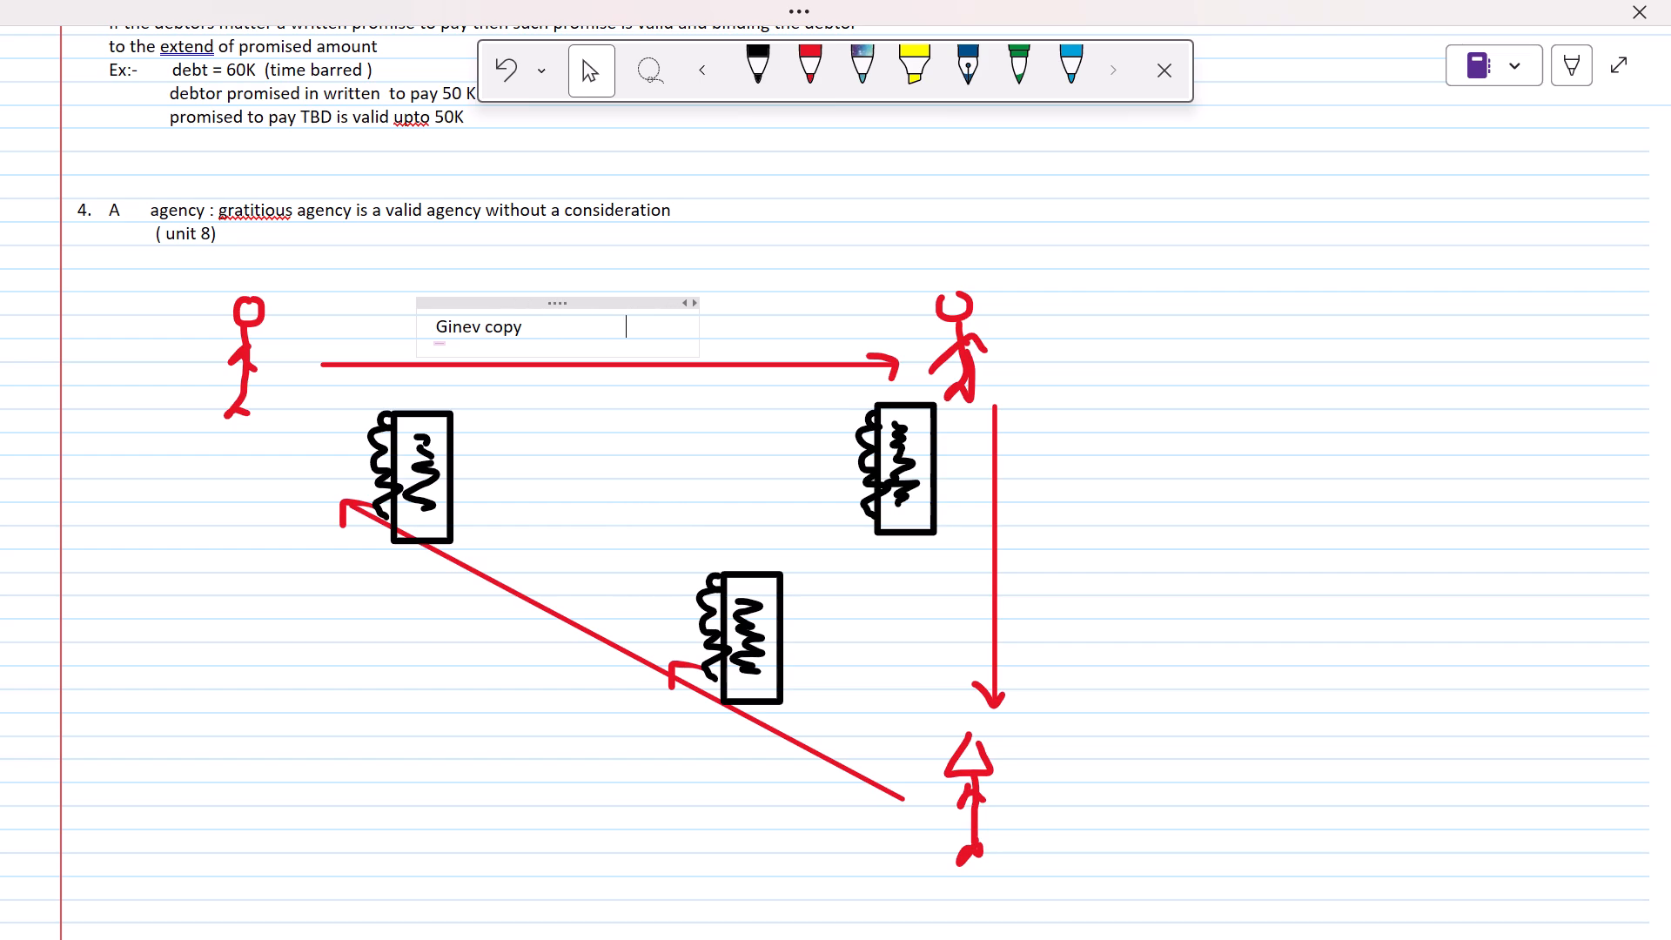
key("space")
type("fre")
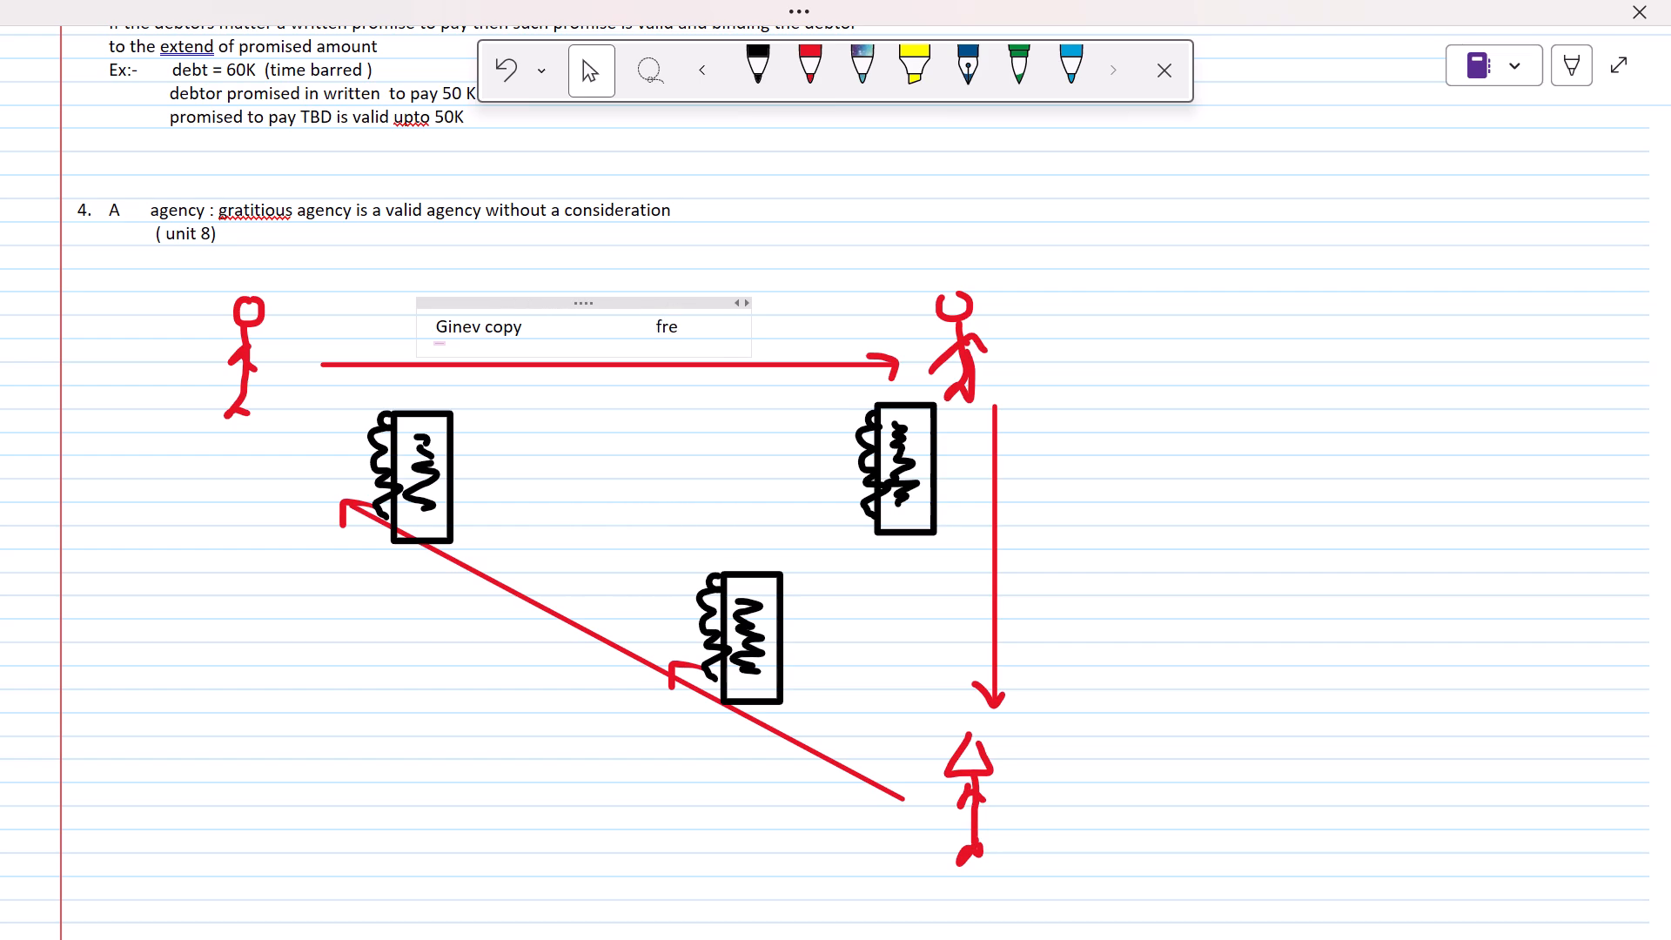
type("e bail")
type("maint")
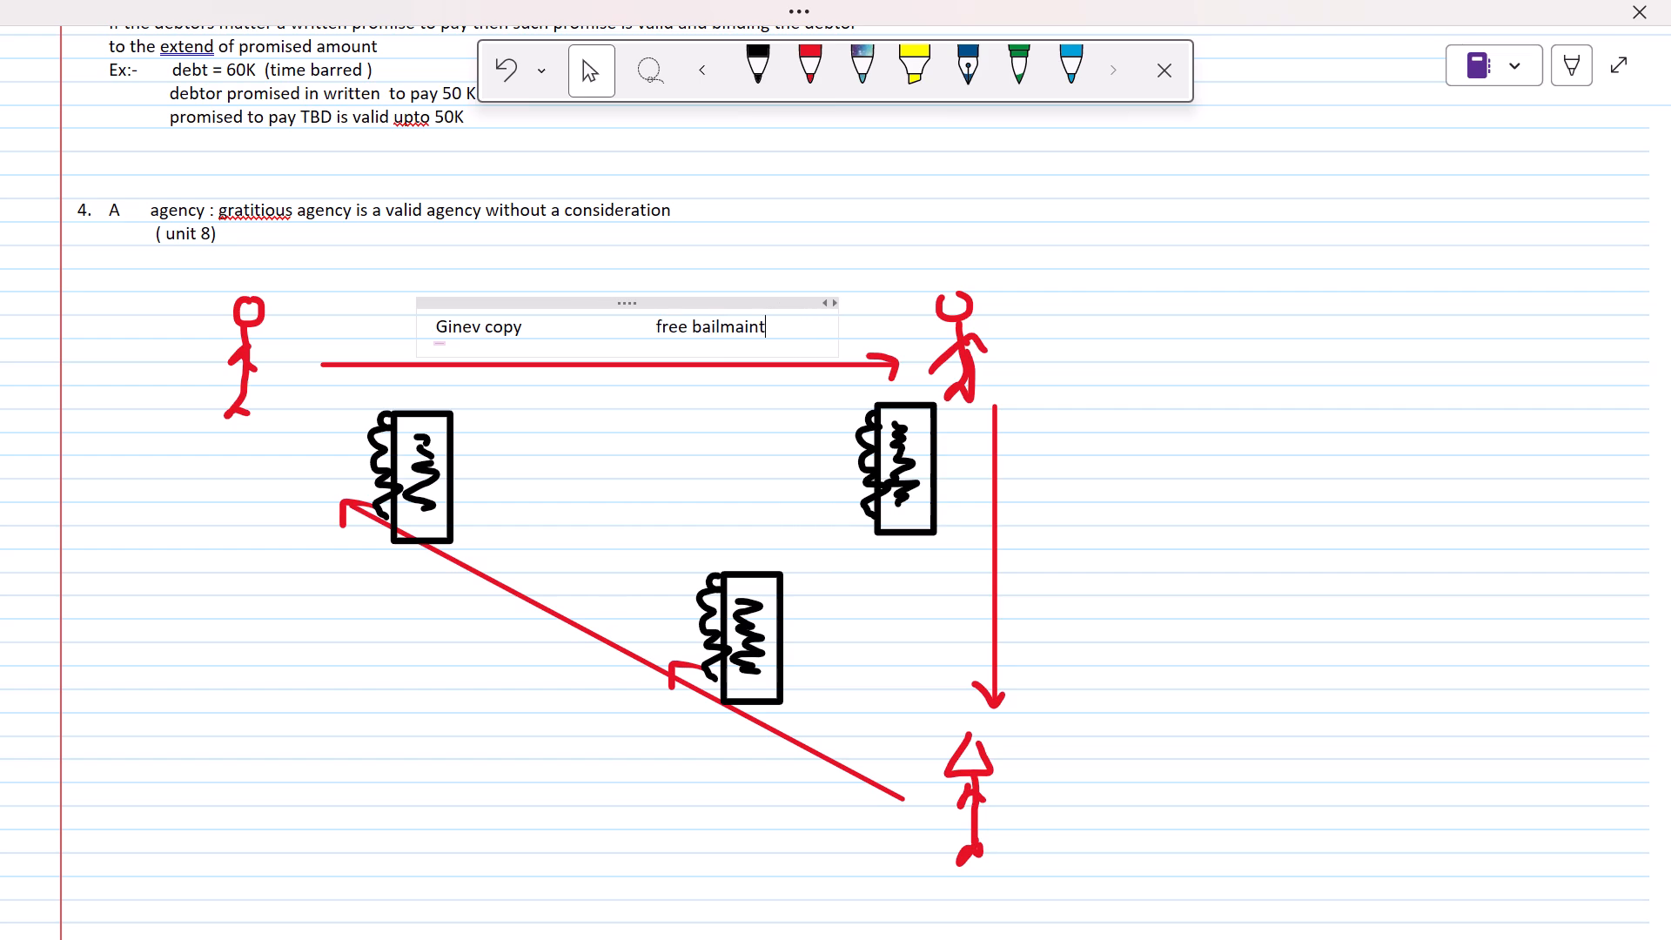
key("space")
key("Left")
key("Left")
key("Left")
key("Left")
key("Left")
key("Right")
key("Right")
key("BackSpace")
key("BackSpace")
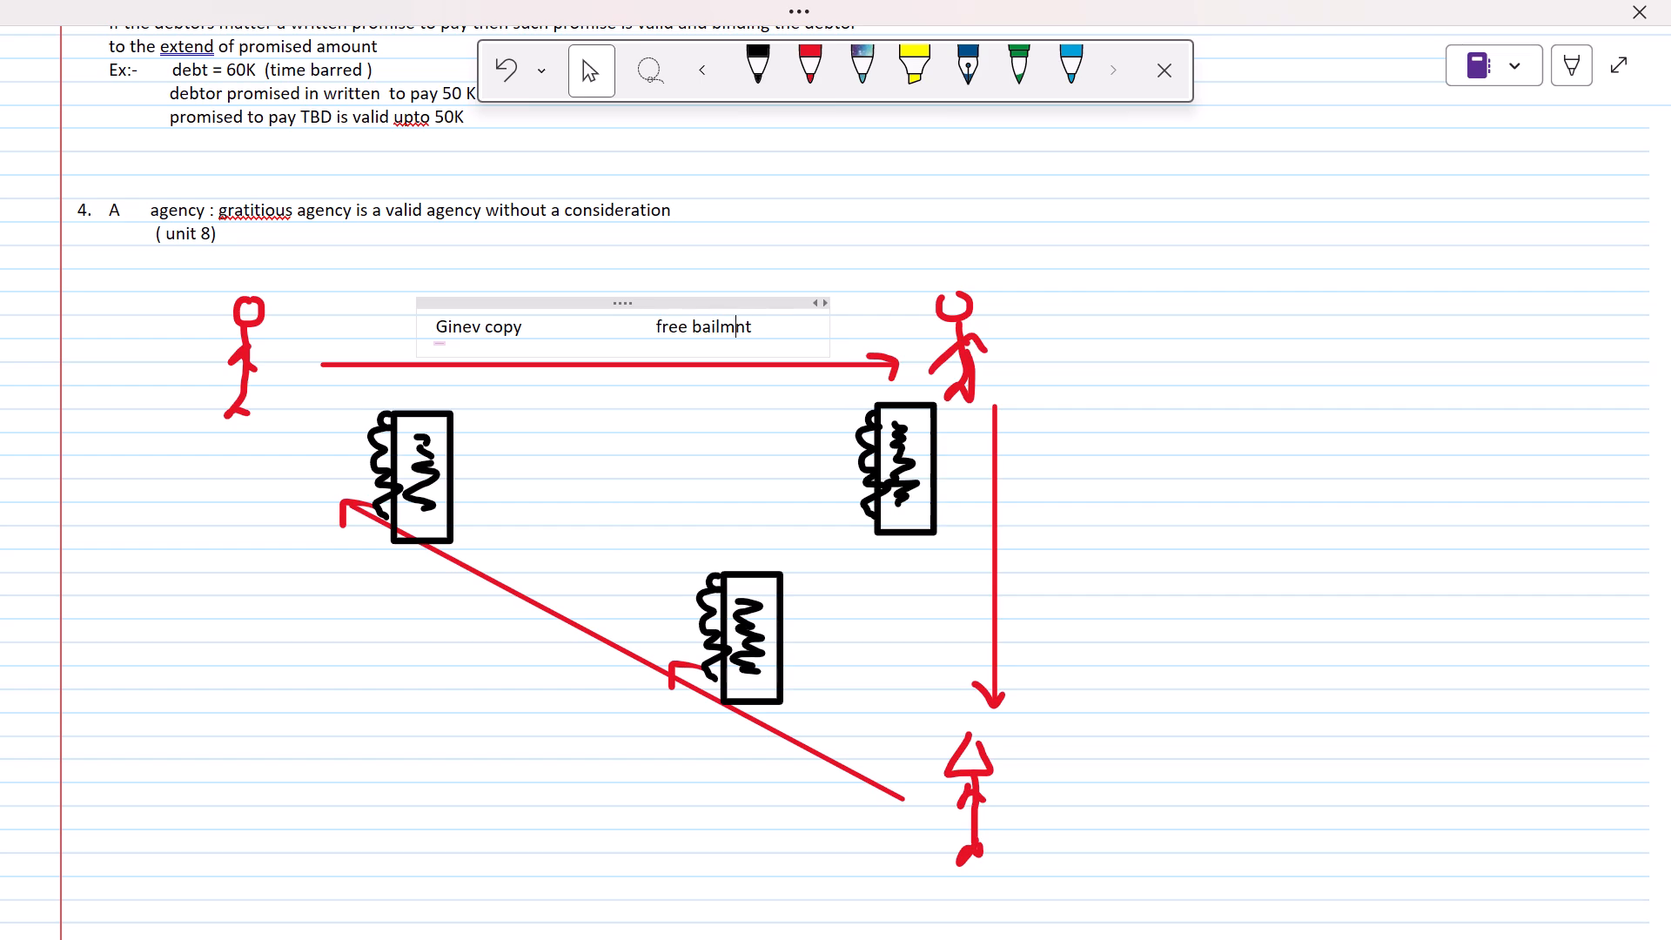
key("e")
key("Right")
key("Right")
key("Right")
key("space")
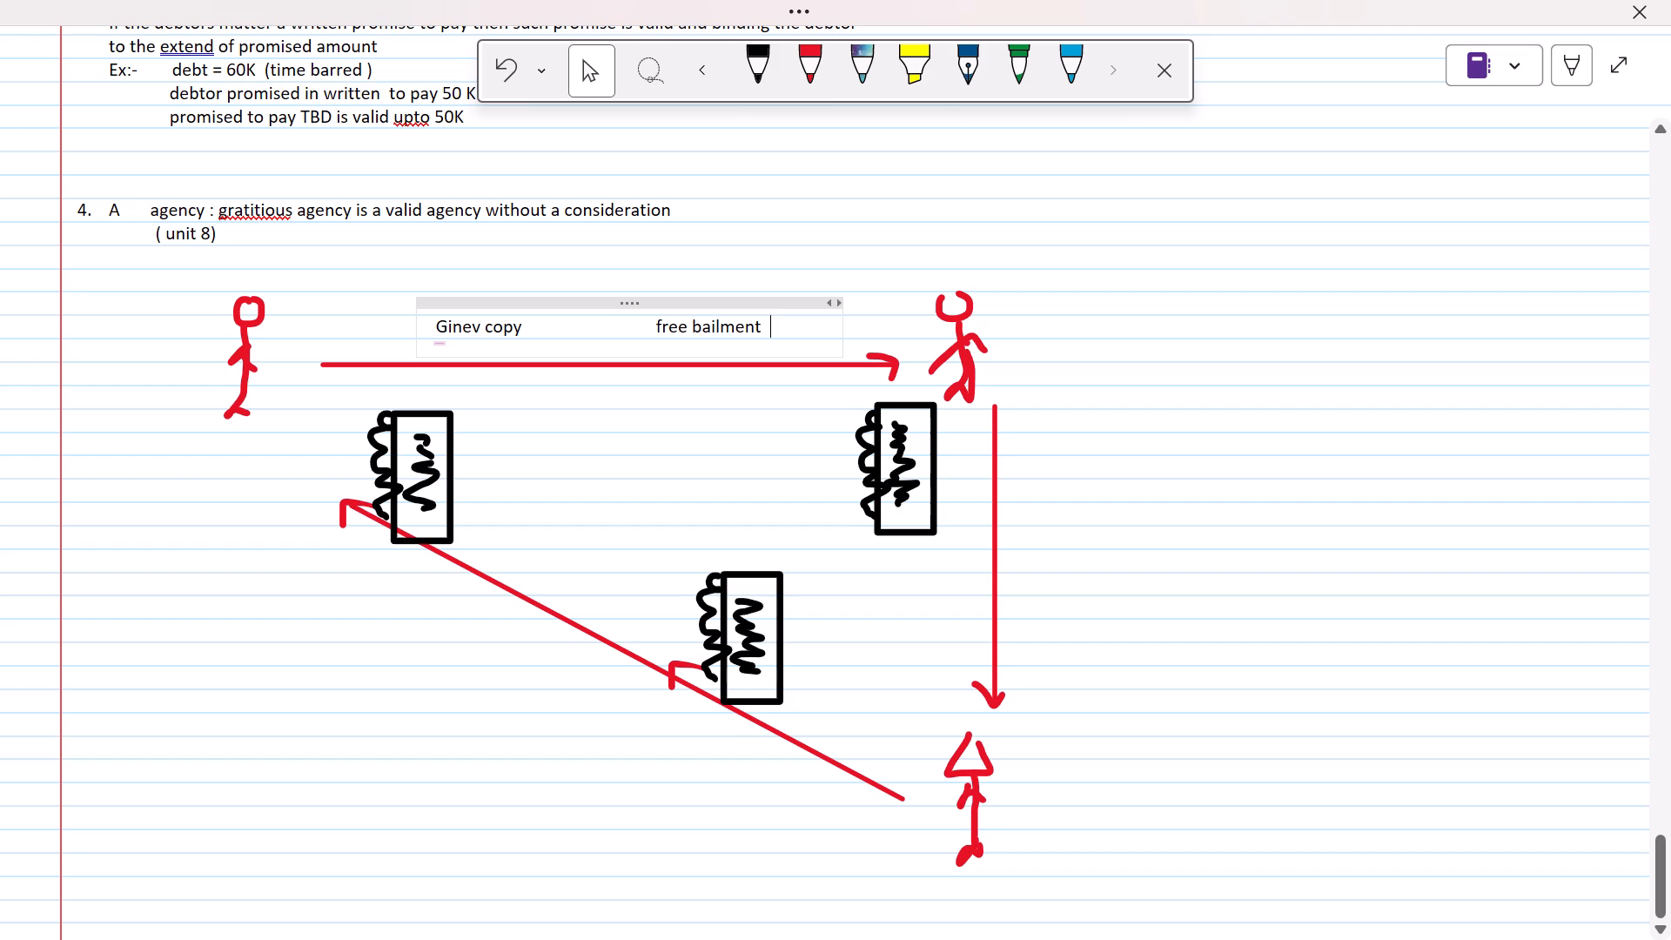
Label the vertical arrow with "Use and return" beside its upper part and "Free agency" beside its lower part.
left_click(1026, 460)
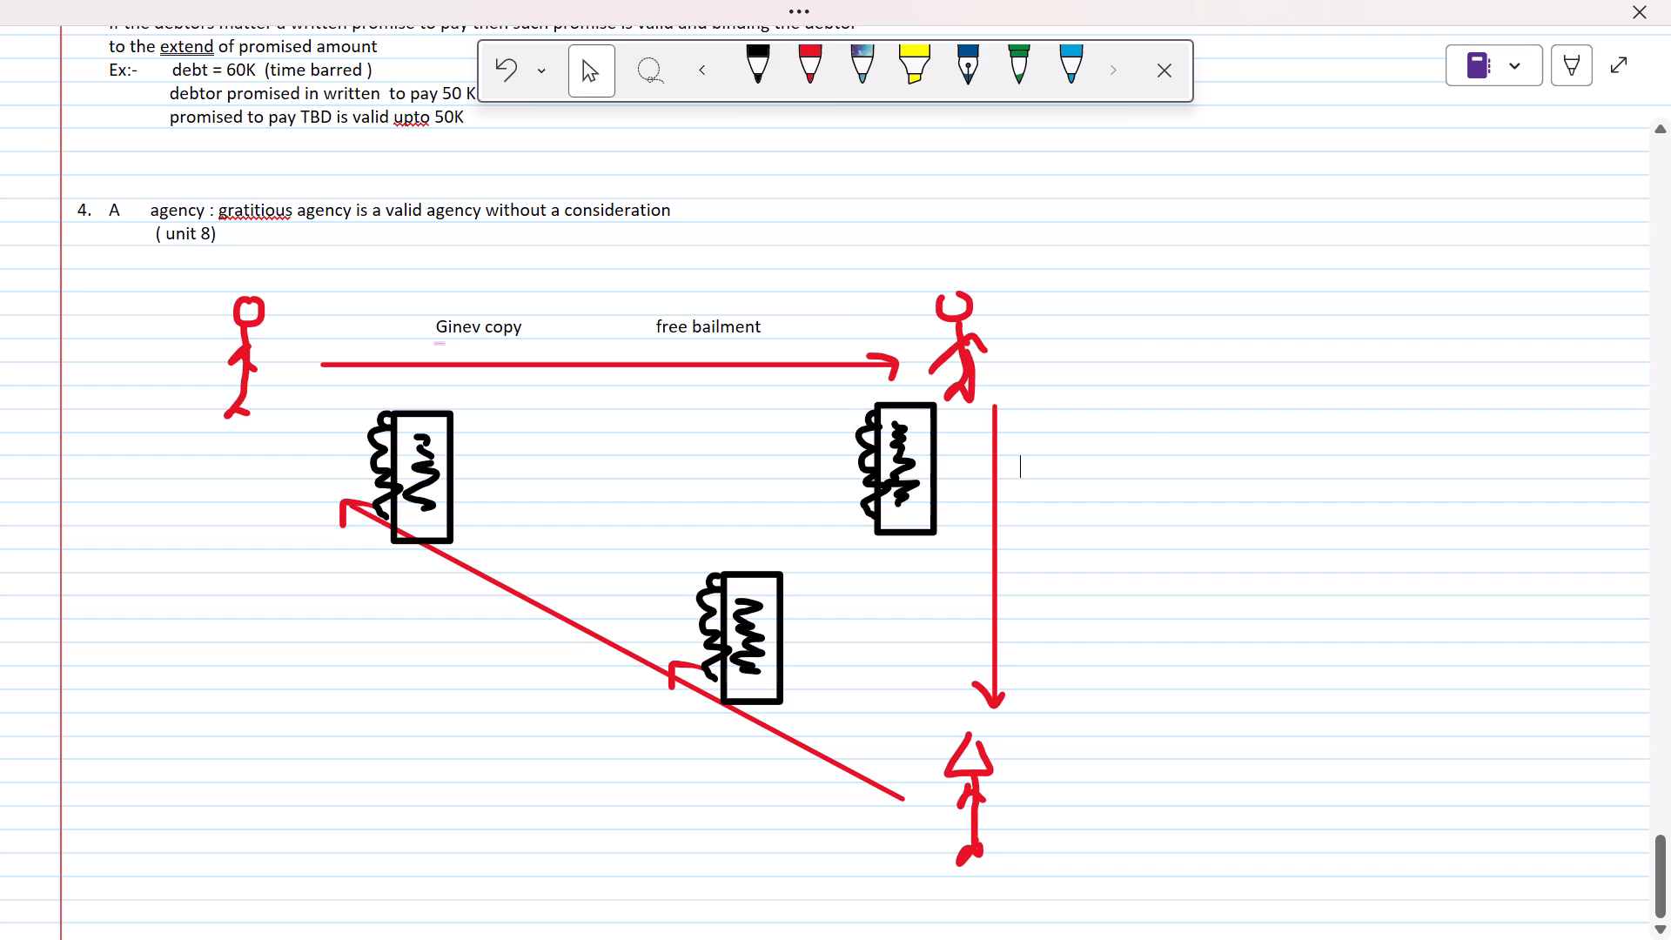
type("use and return")
key("space")
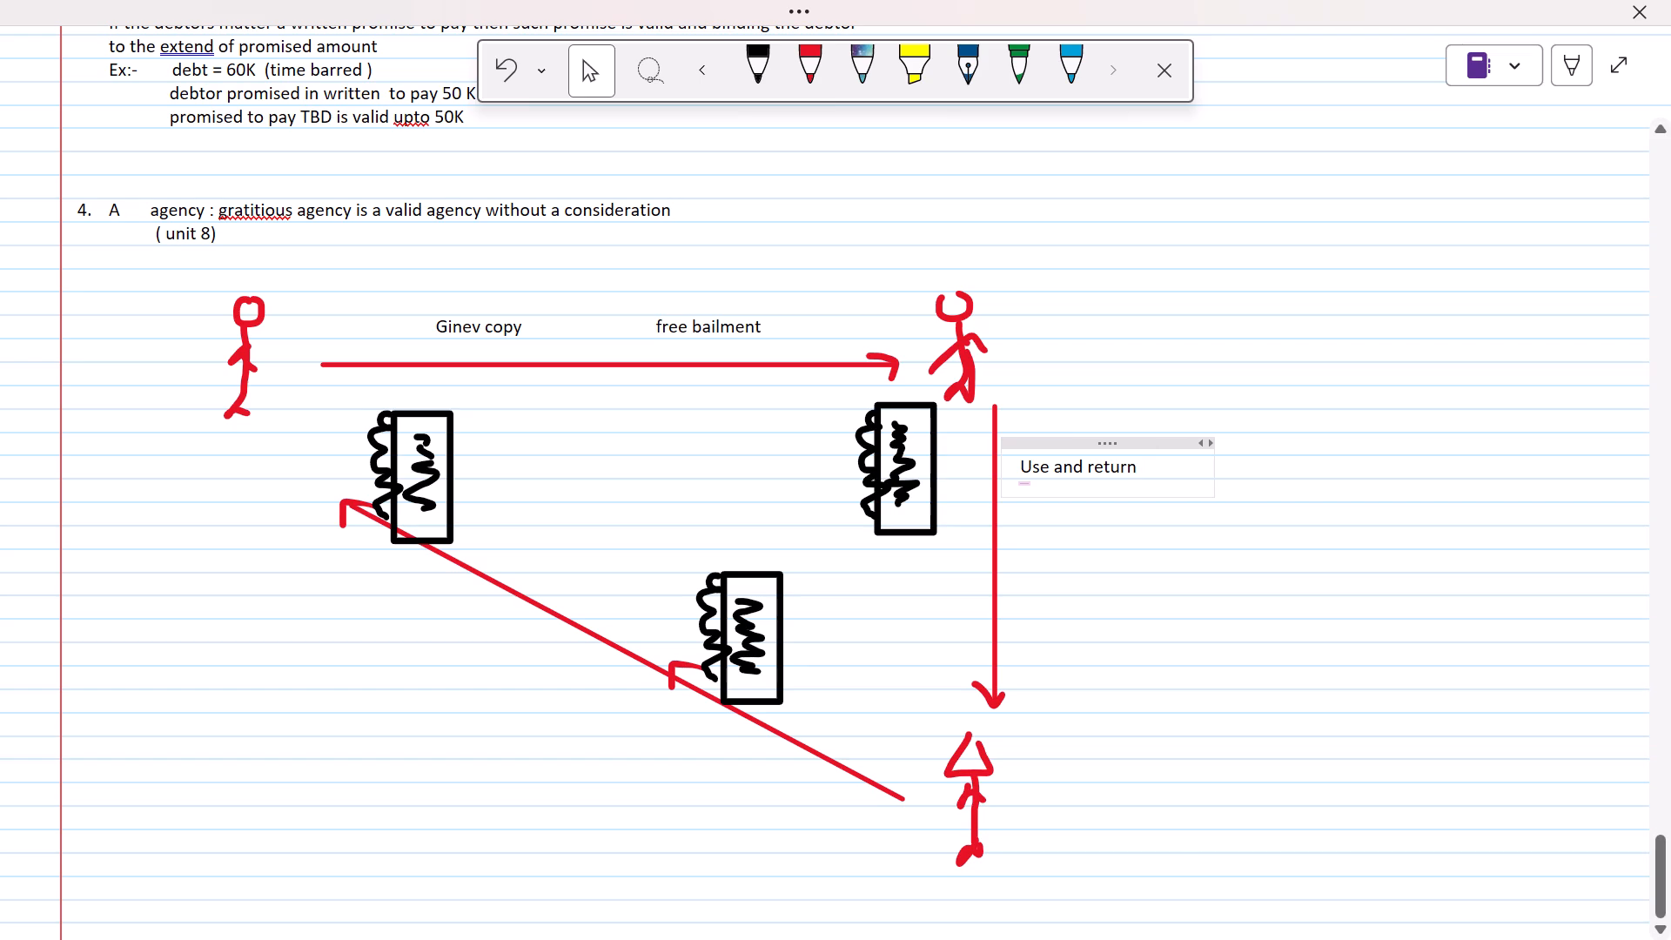
left_click(1026, 613)
type("free ag")
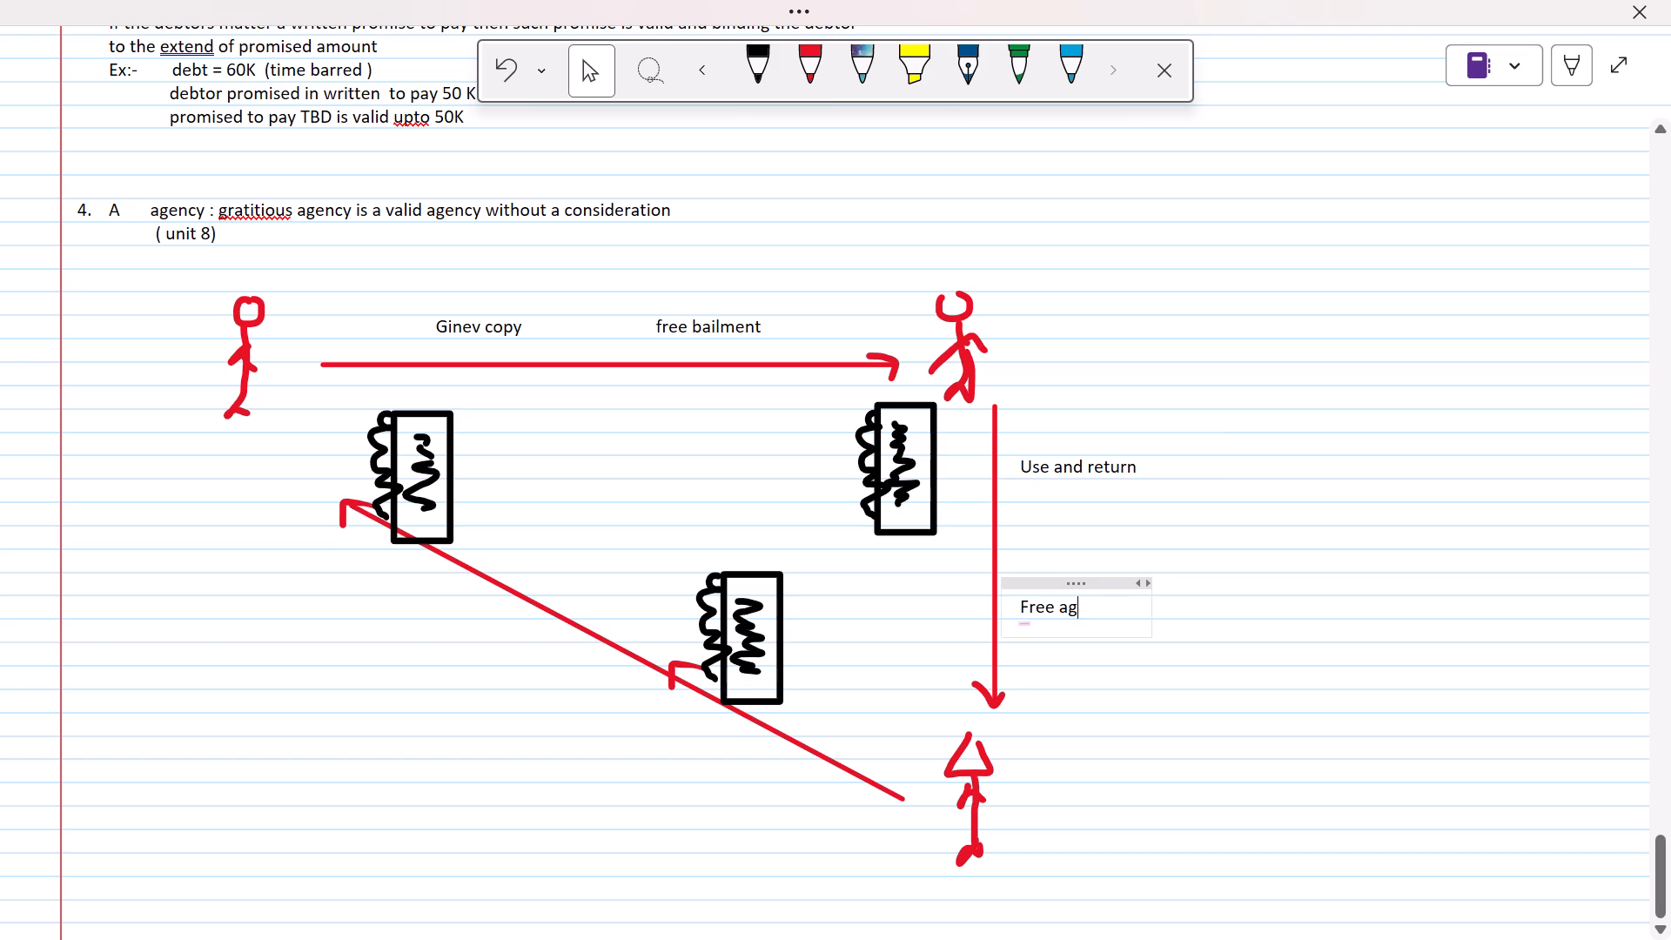
type("ency")
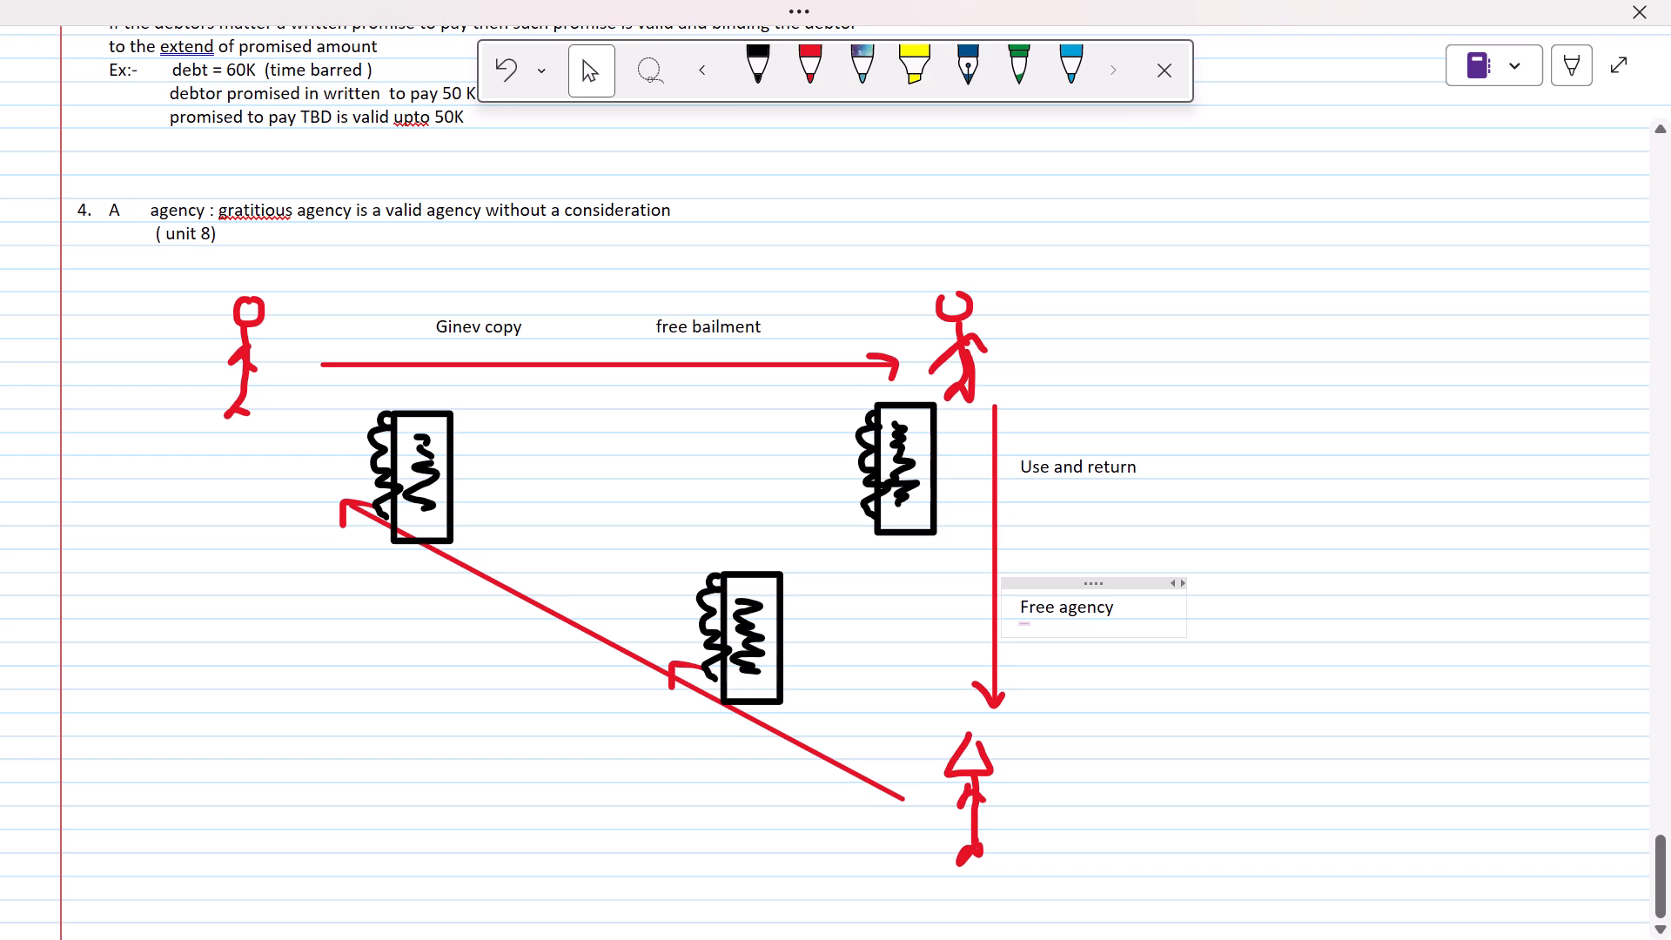
Label the first stick figure "Student 1" just below its feet.
left_click(131, 446)
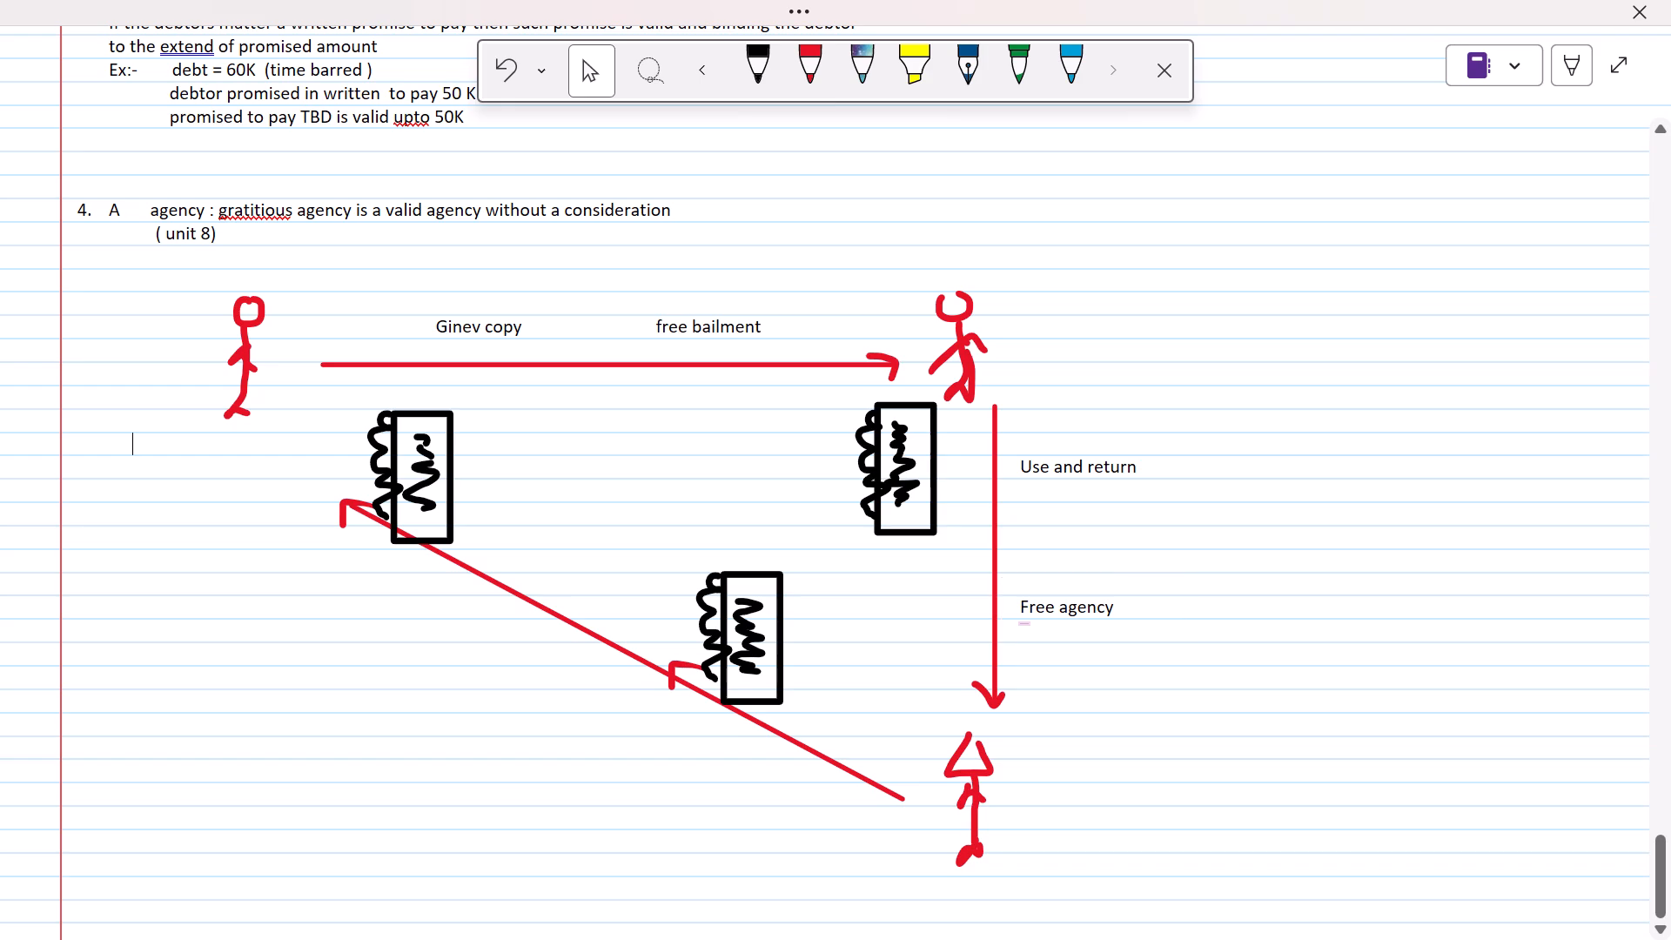
key("a")
key("t")
key("u")
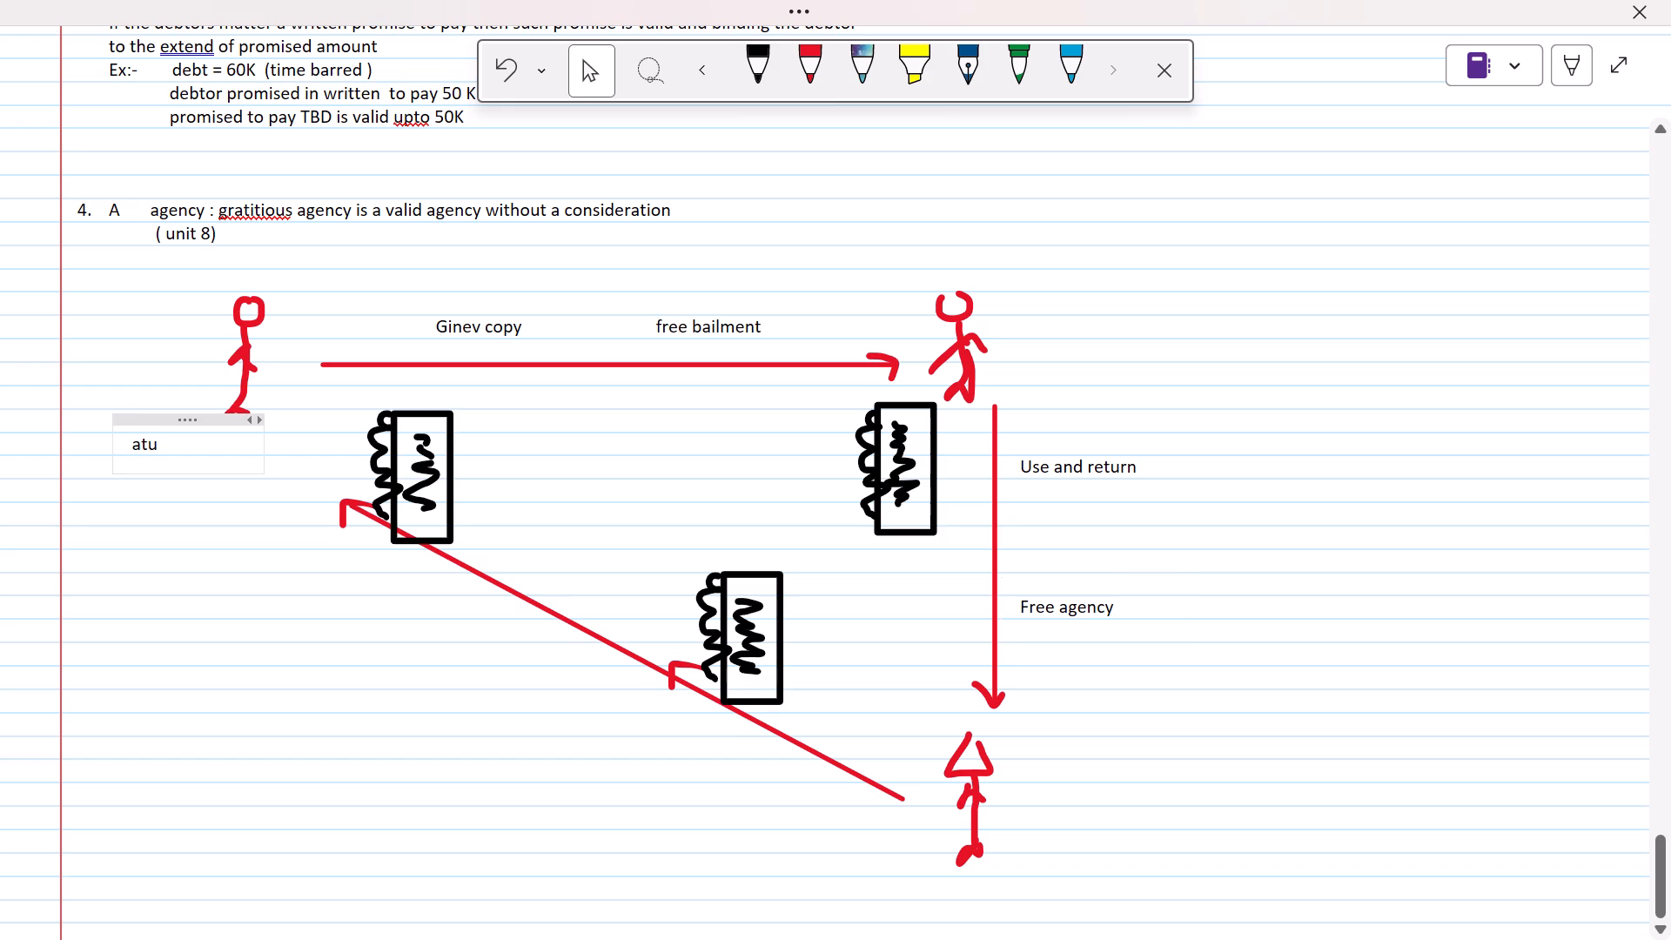
key("BackSpace")
key("BackSpace")
key("BackSpace")
key("s")
key("t")
type("udeent")
key("space")
key("space")
key("BackSpace")
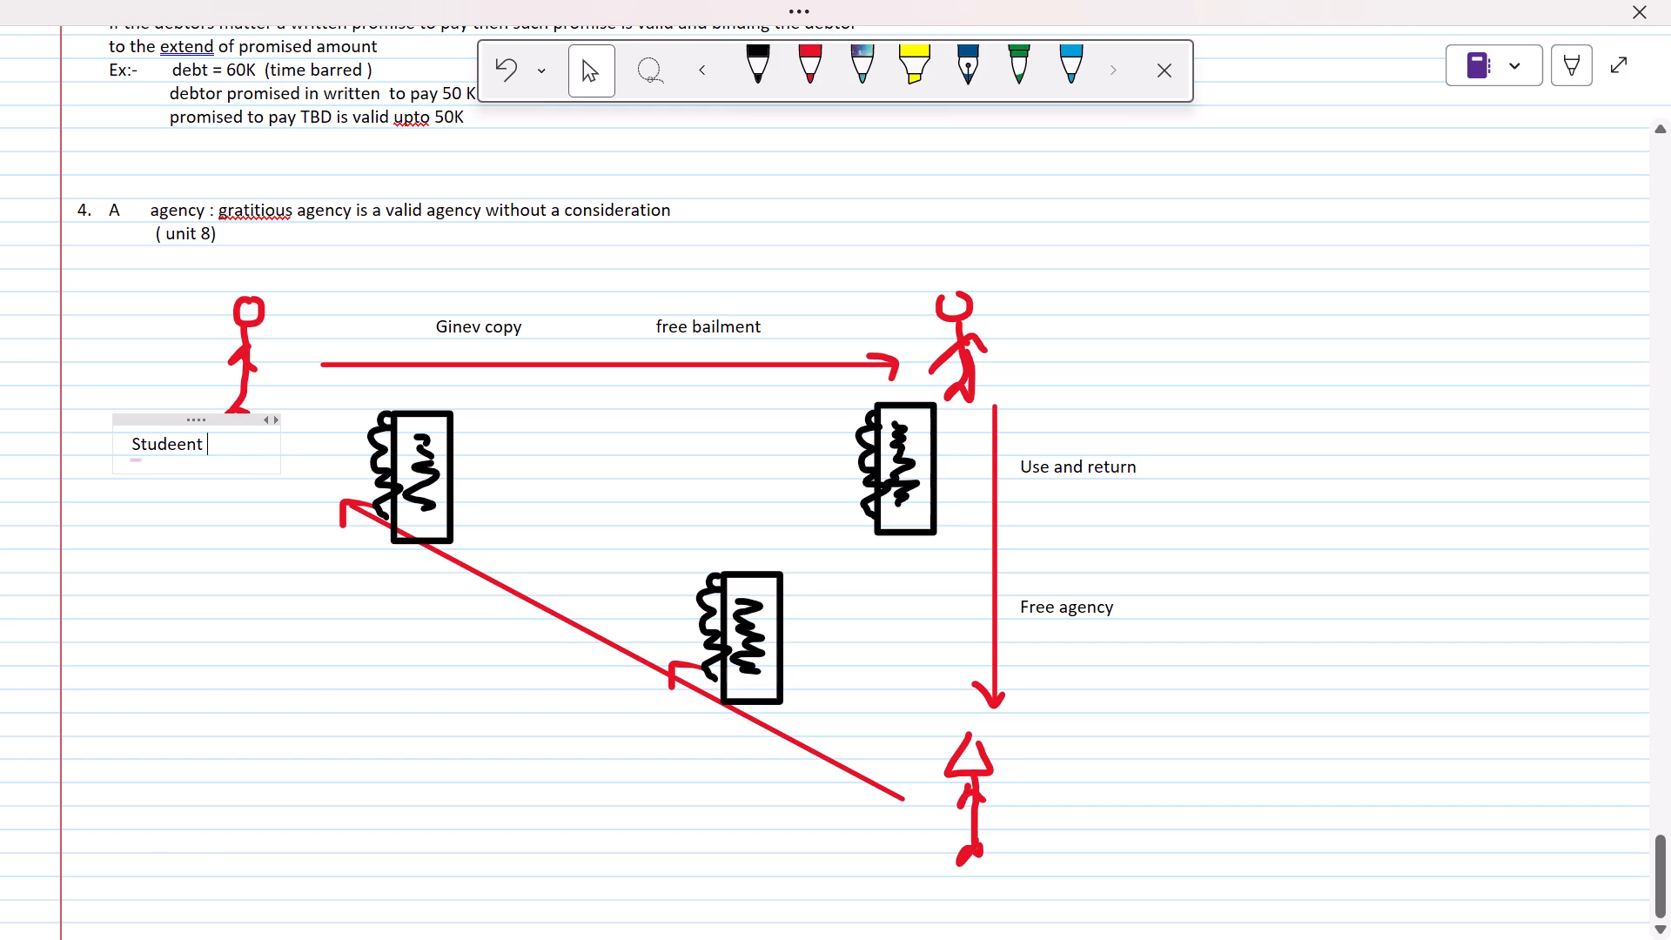
key("BackSpace")
key("BackSpace")
key("BackSpace")
key("BackSpace")
type("nt 1")
key("space")
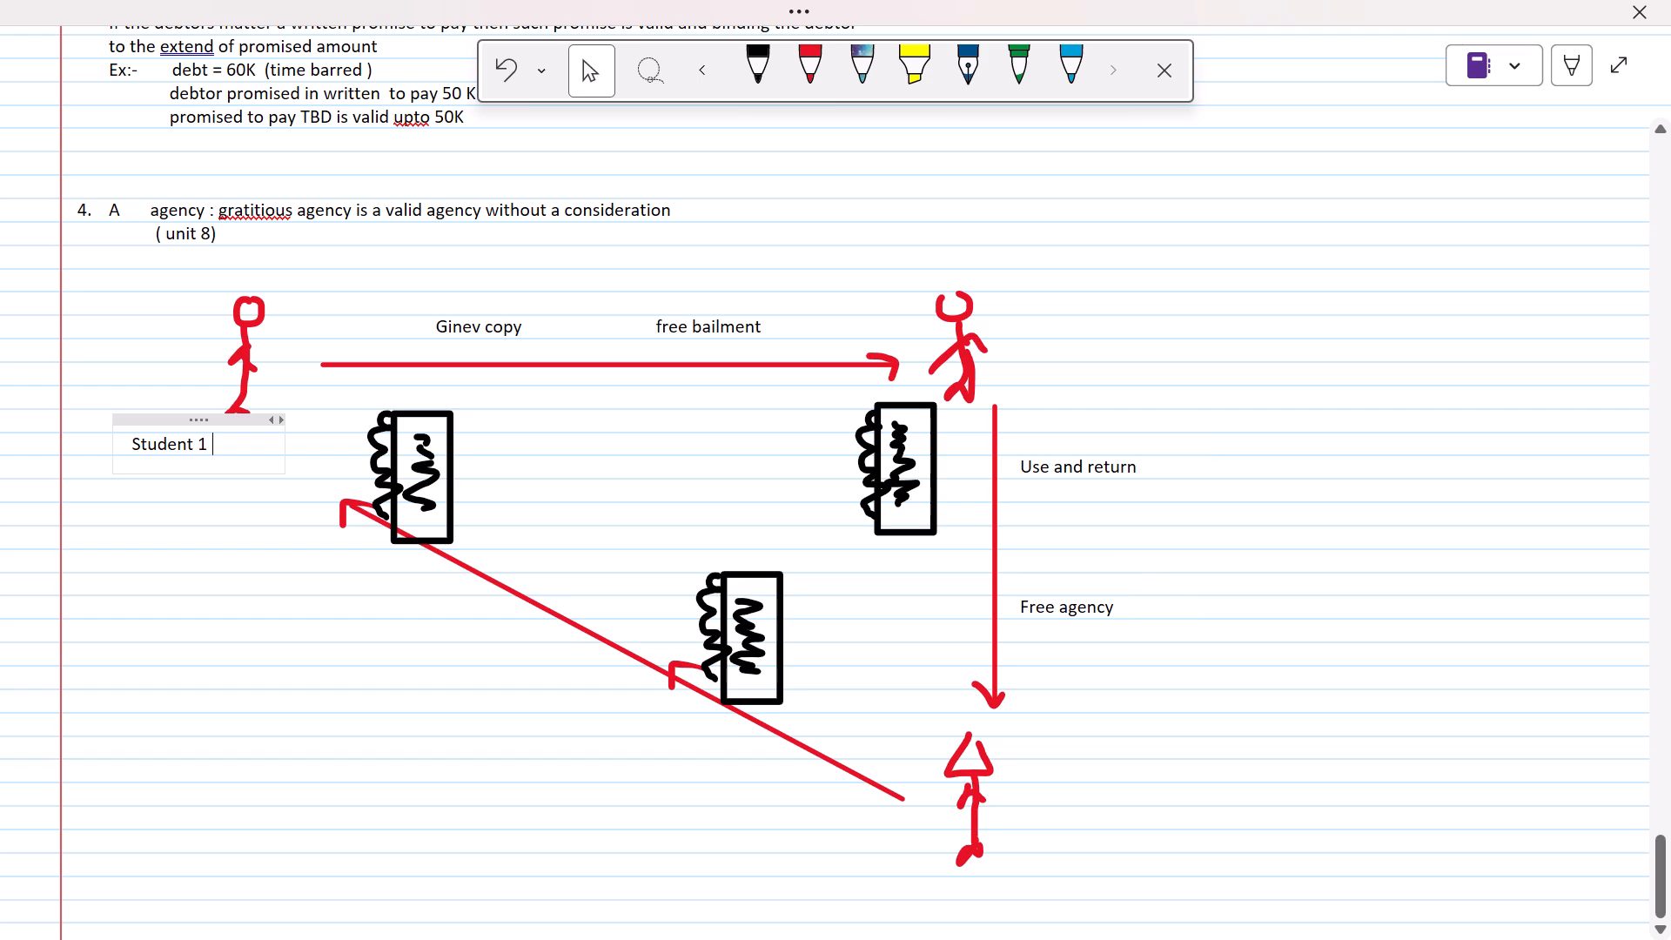
Label the second stick figure, at the head of the horizontal arrow, "Student 2".
left_click(1006, 375)
type("student")
key("space")
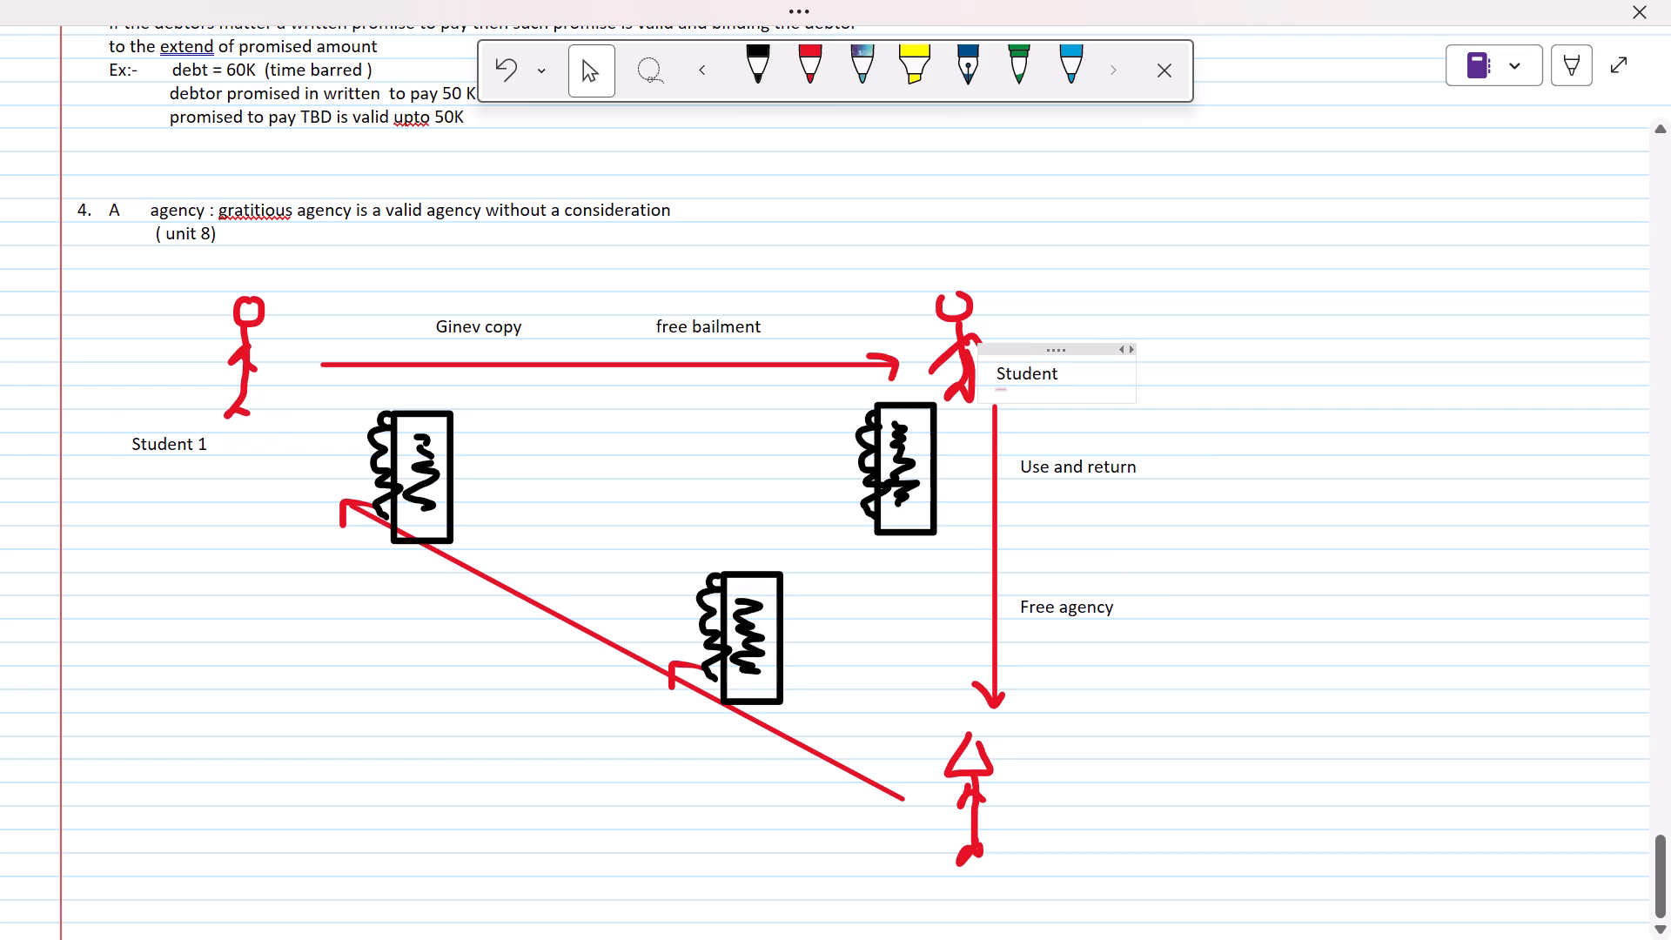
type("2")
key("space")
Label the triangle-headed figure "3 ( agent)" just below its feet.
scroll(891, 790, "down", 1)
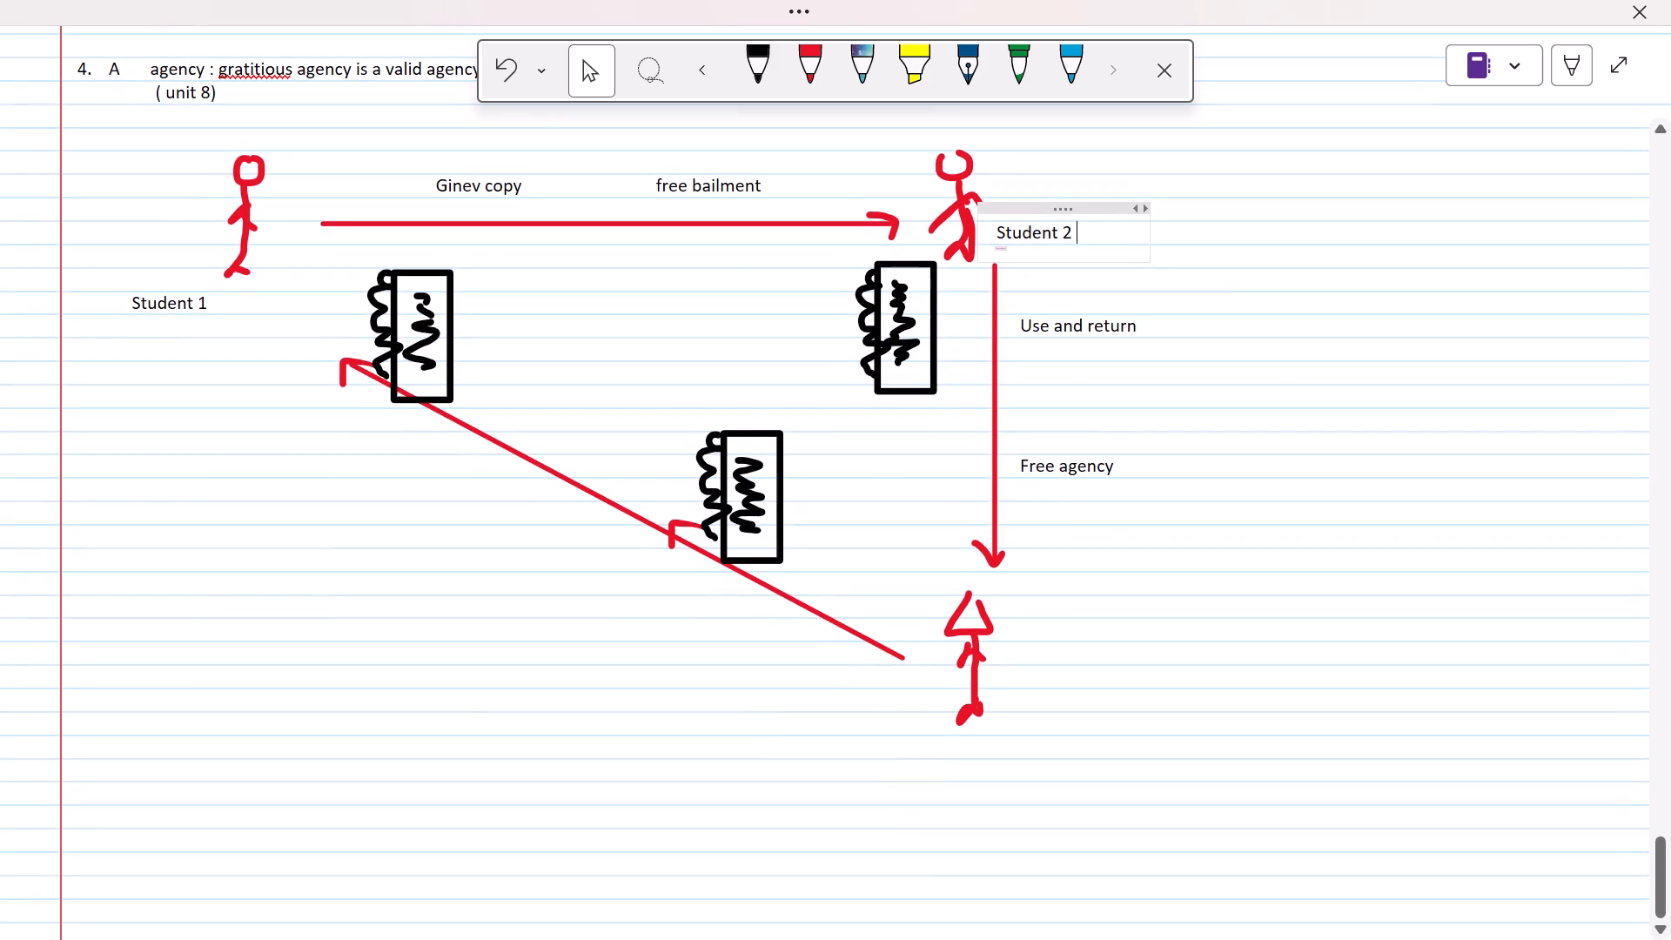
left_click(927, 748)
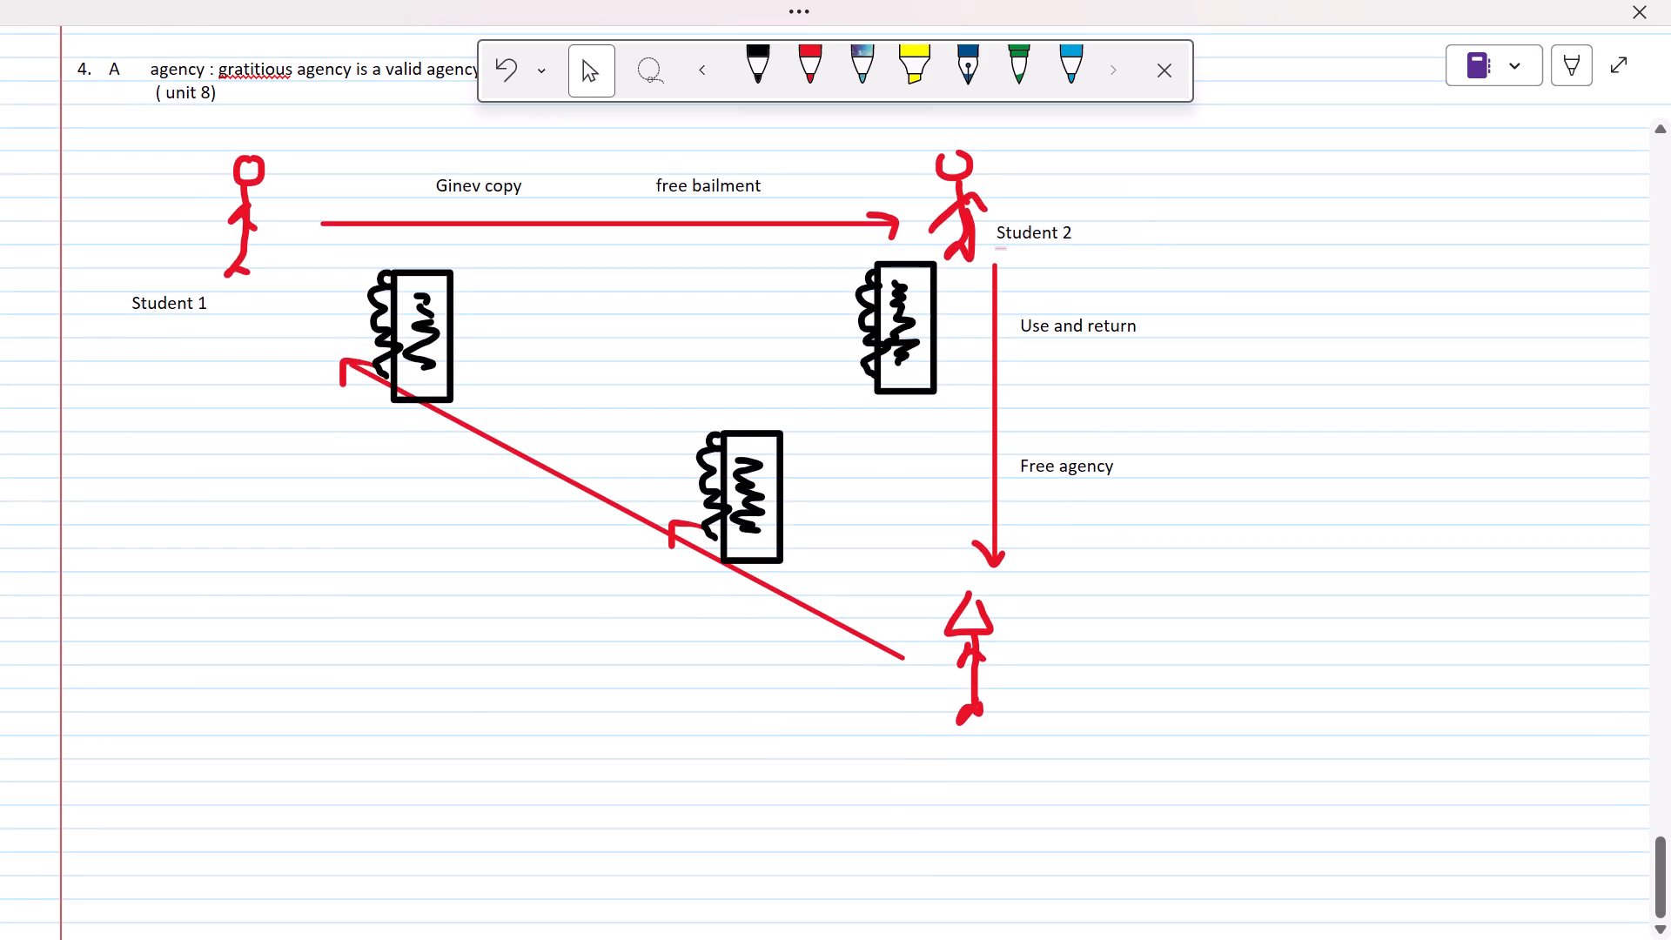
type("3")
key("space")
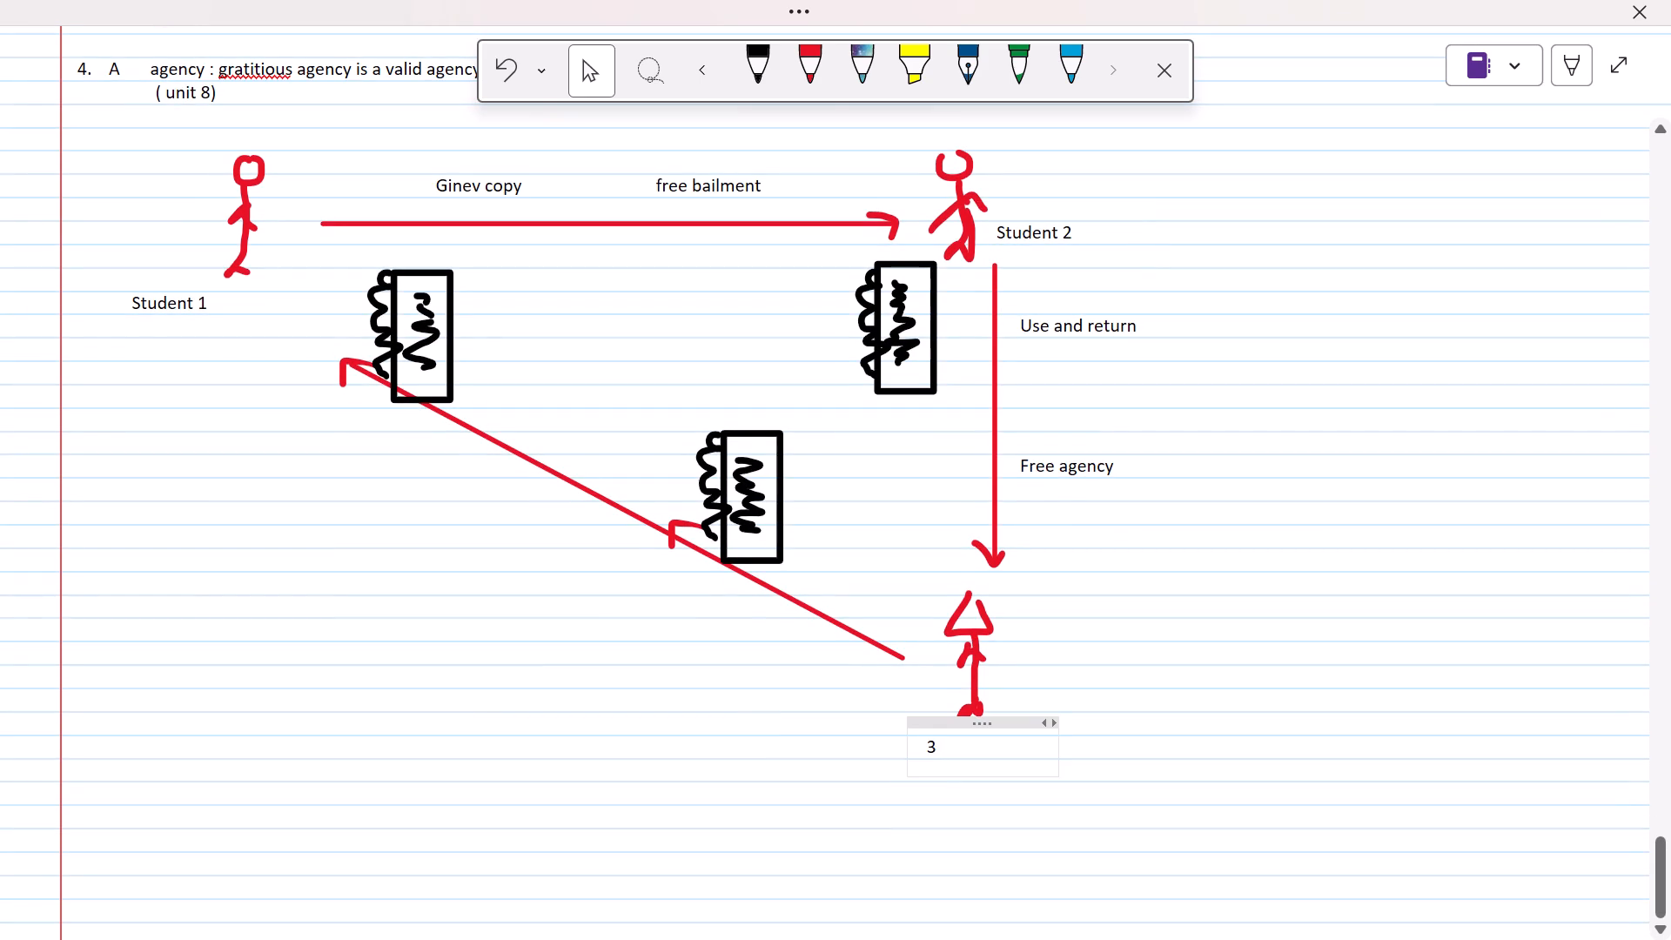
type("( agent)")
key("space")
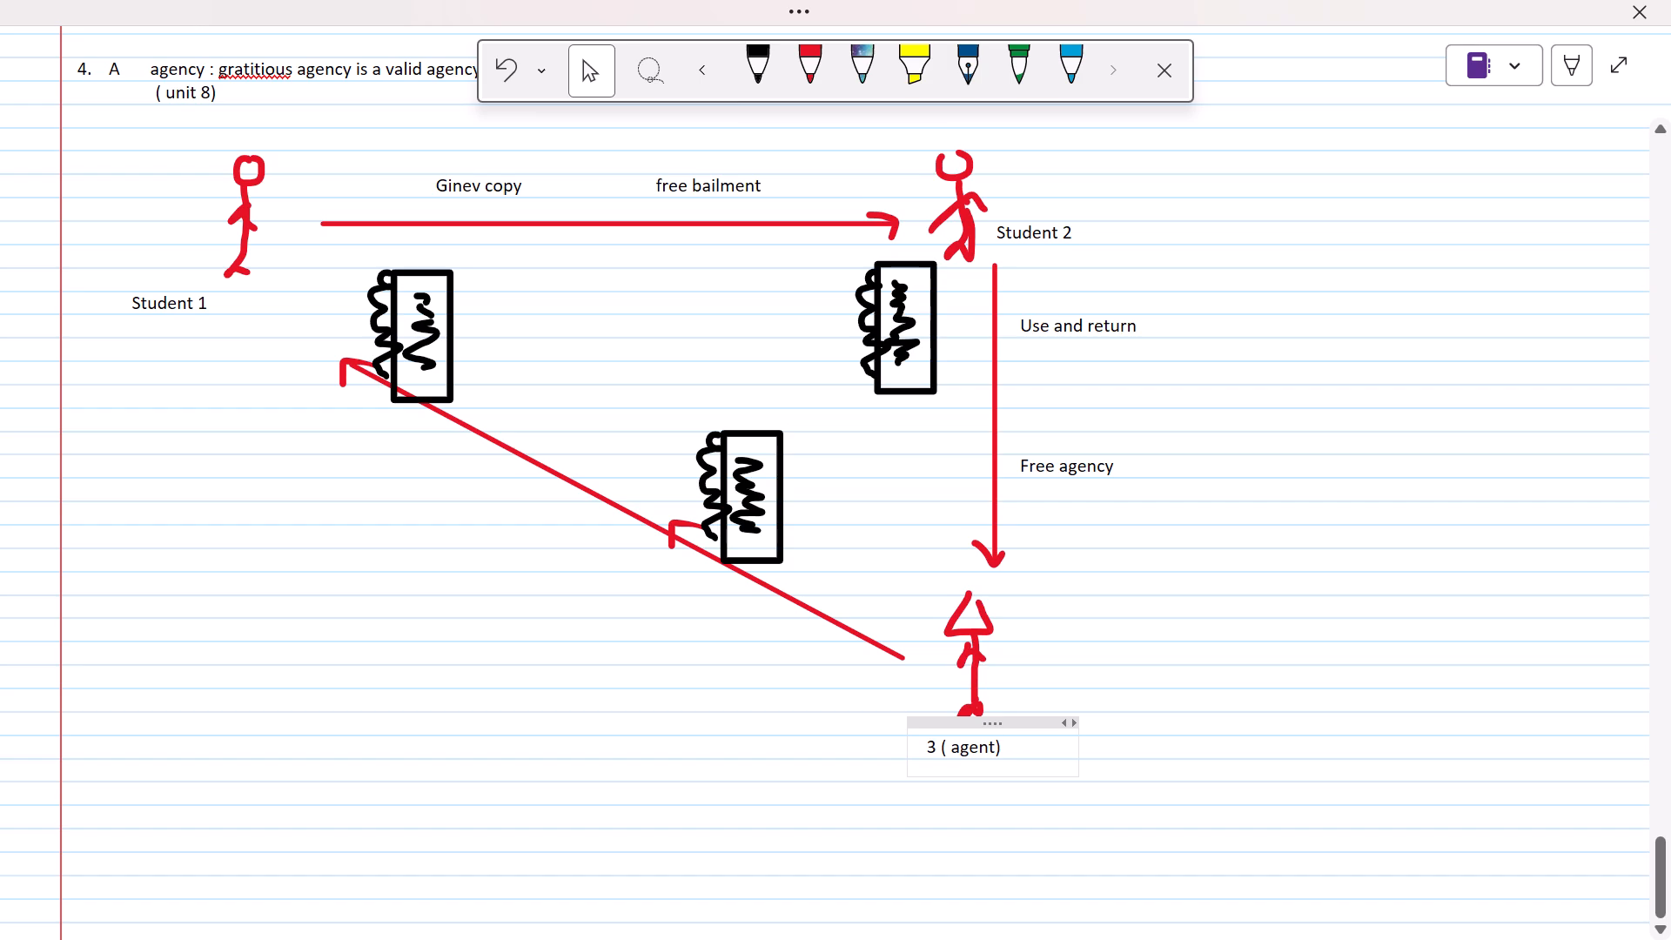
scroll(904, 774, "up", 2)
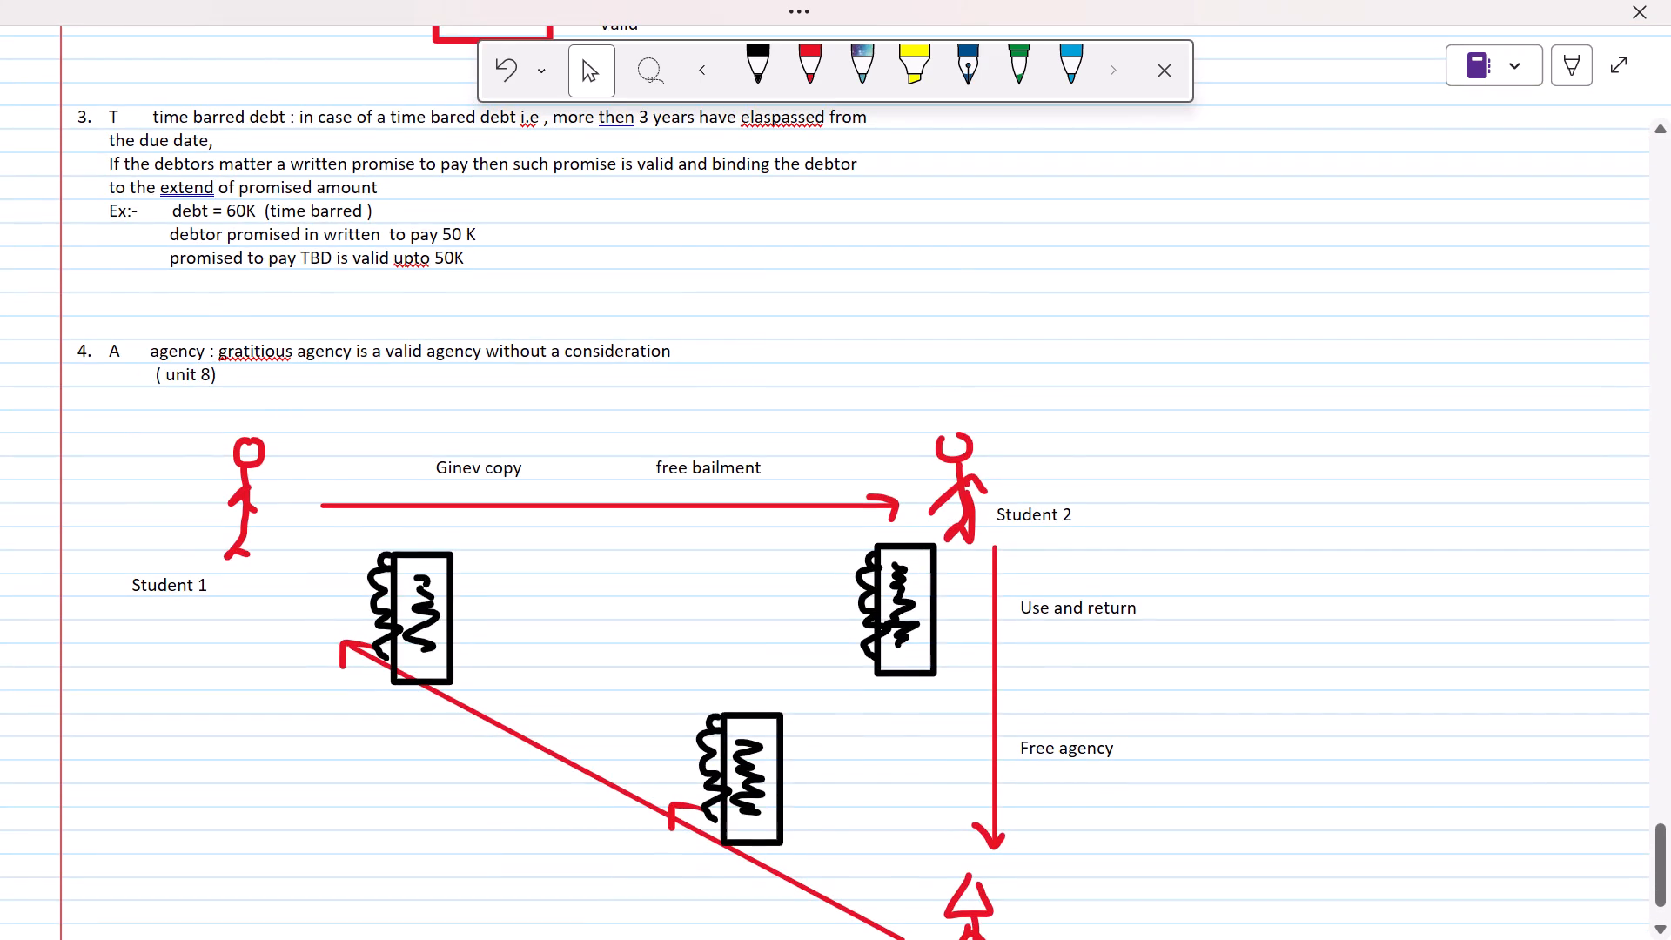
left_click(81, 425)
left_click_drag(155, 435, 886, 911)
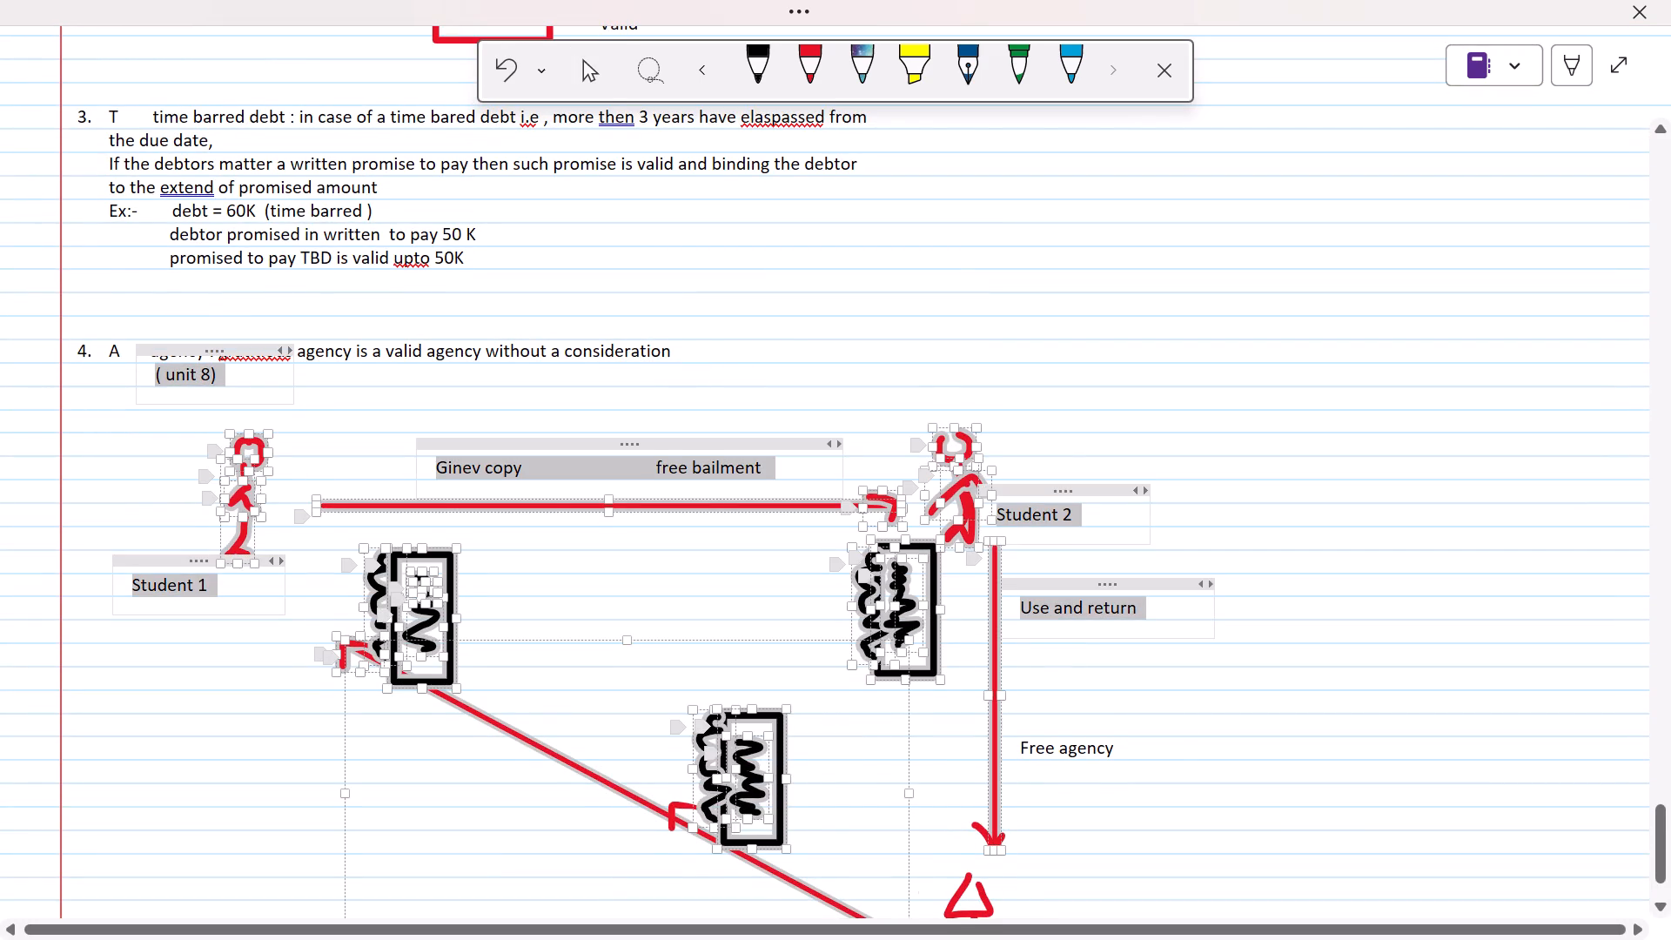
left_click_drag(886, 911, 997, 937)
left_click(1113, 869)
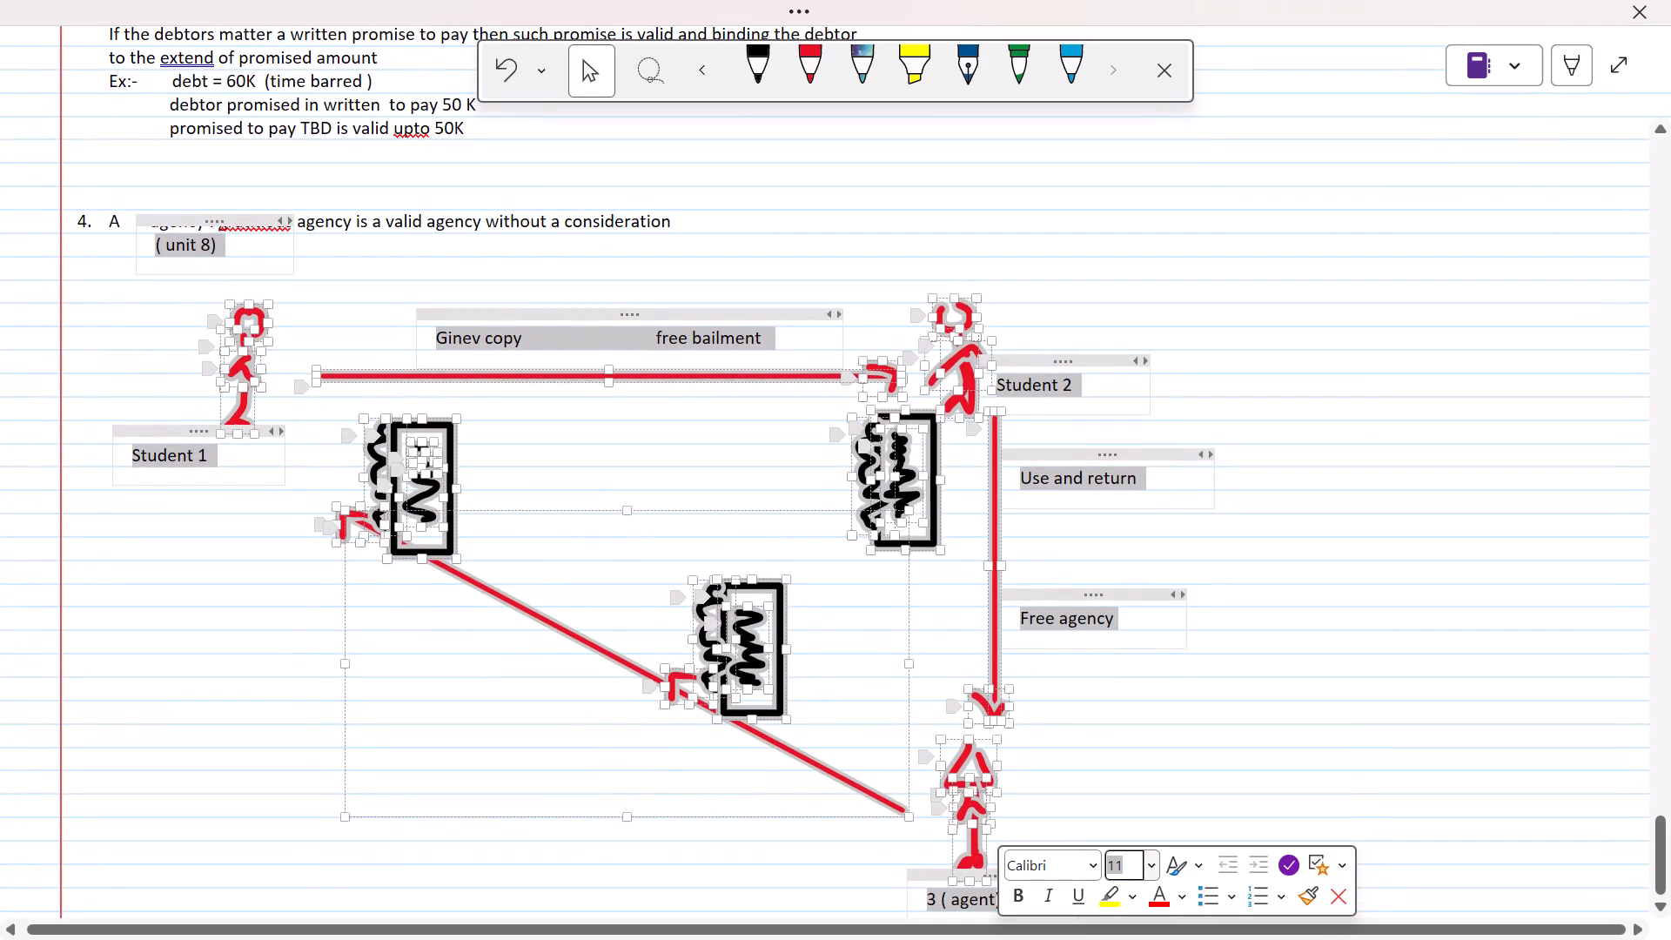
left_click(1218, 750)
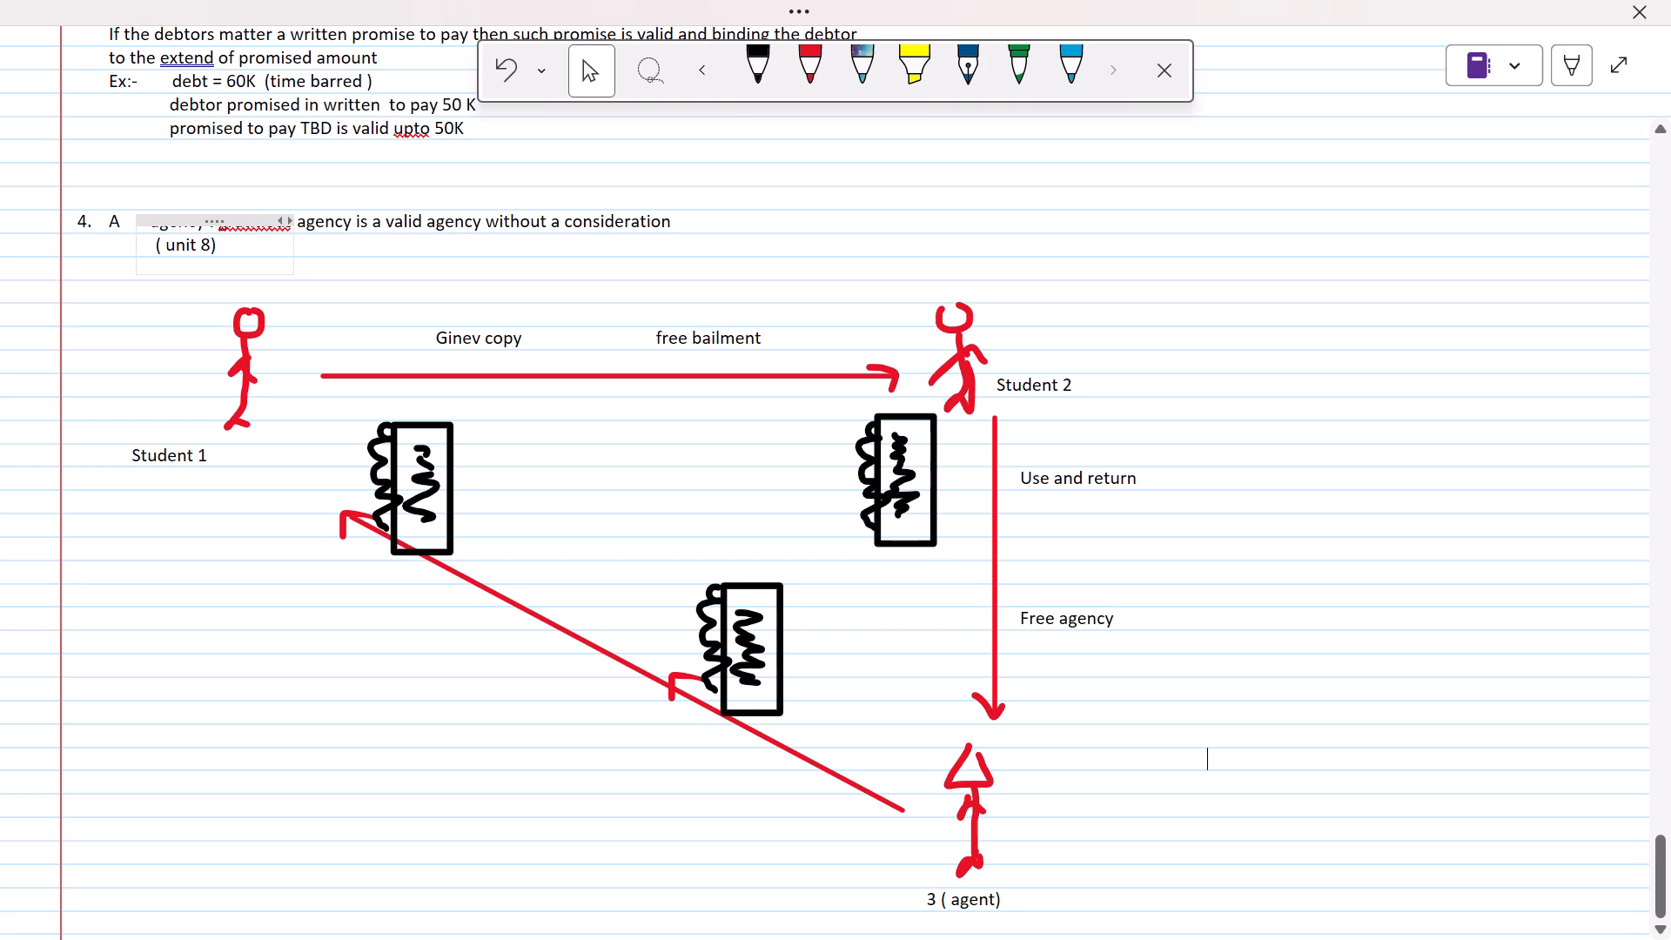
Move the whole labelled three-figure diagram down about seven ruled lines, leaving blank space beneath point 4's text.
left_click_drag(129, 305, 954, 727)
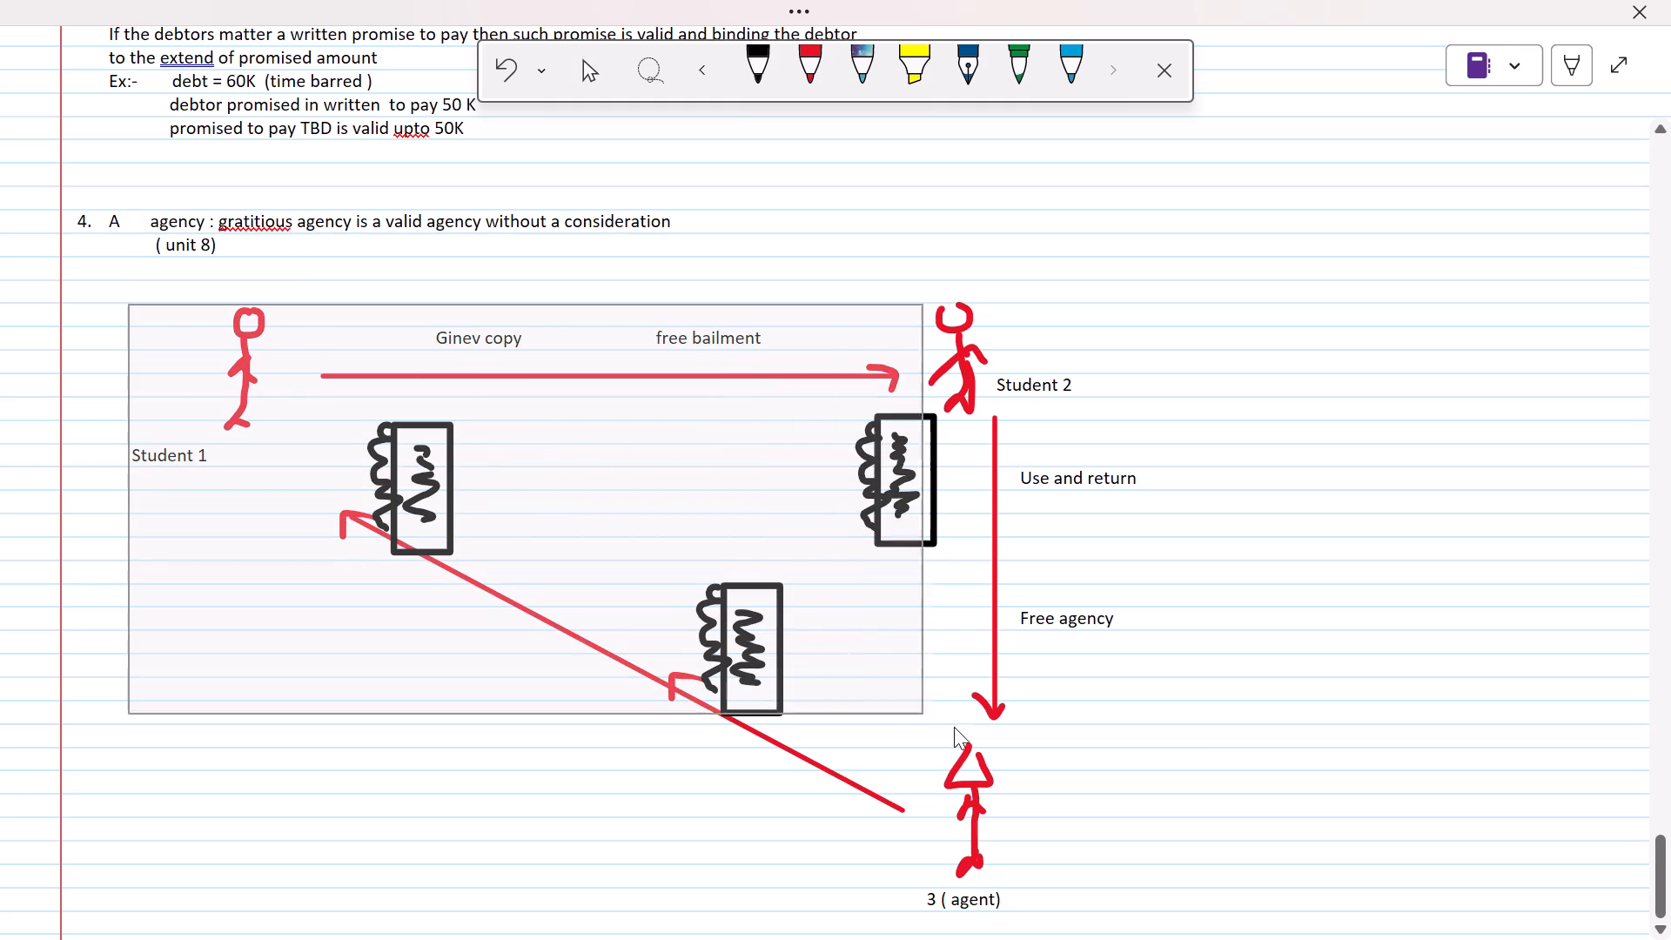
left_click_drag(954, 727, 1142, 906)
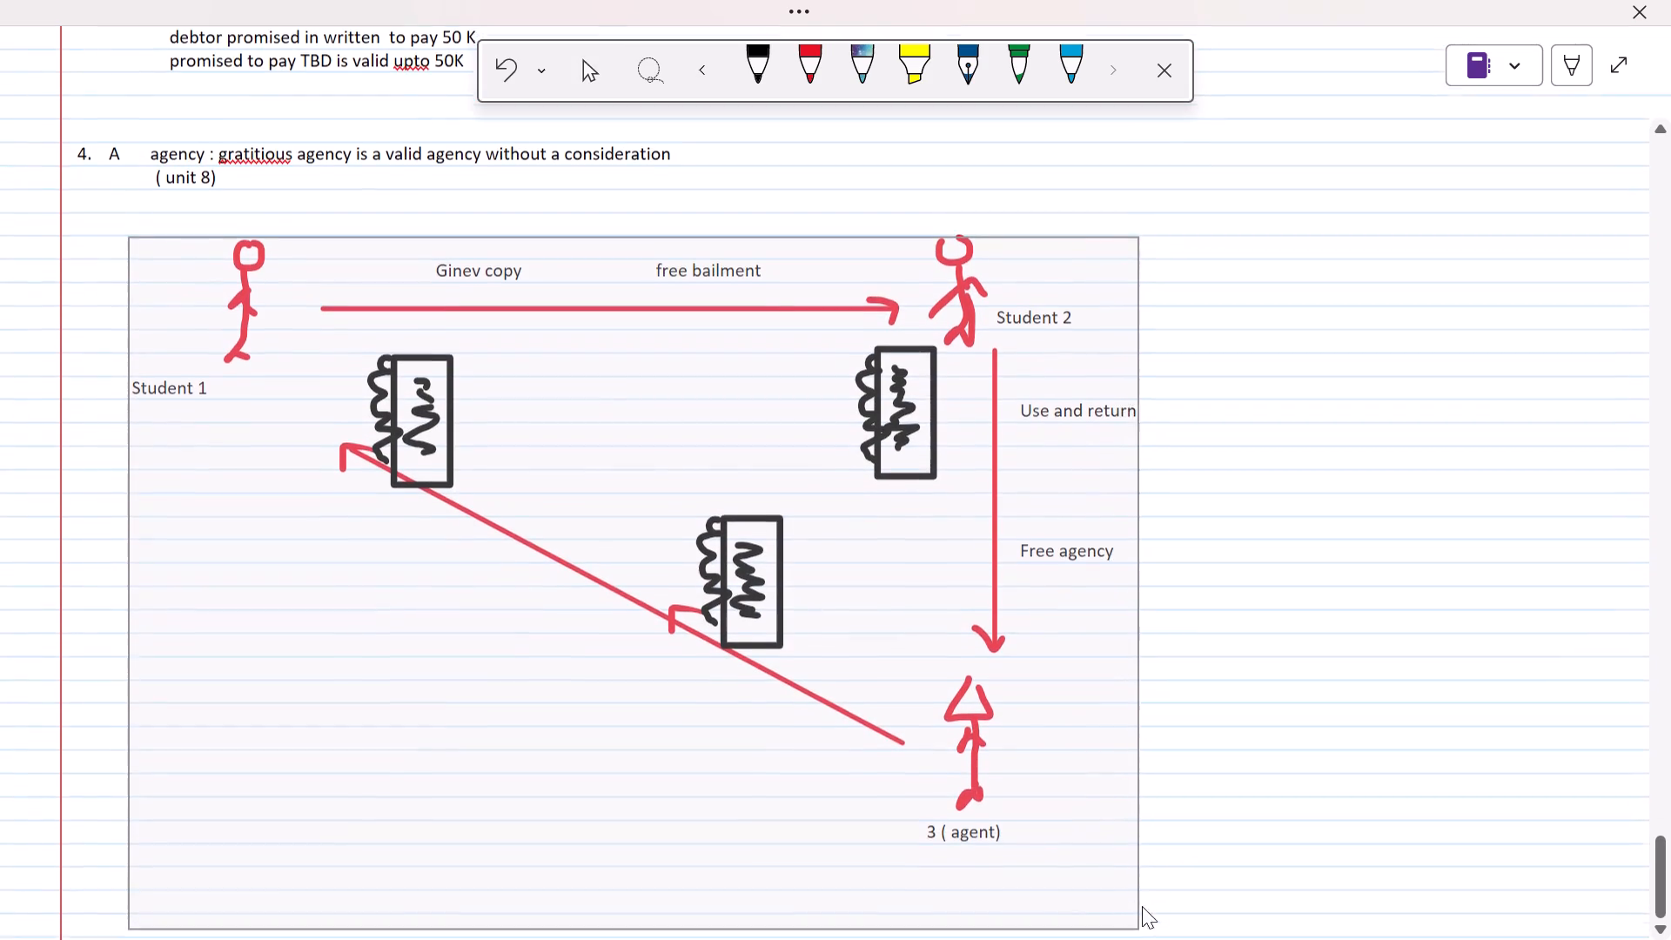
left_click_drag(1142, 906, 1141, 762)
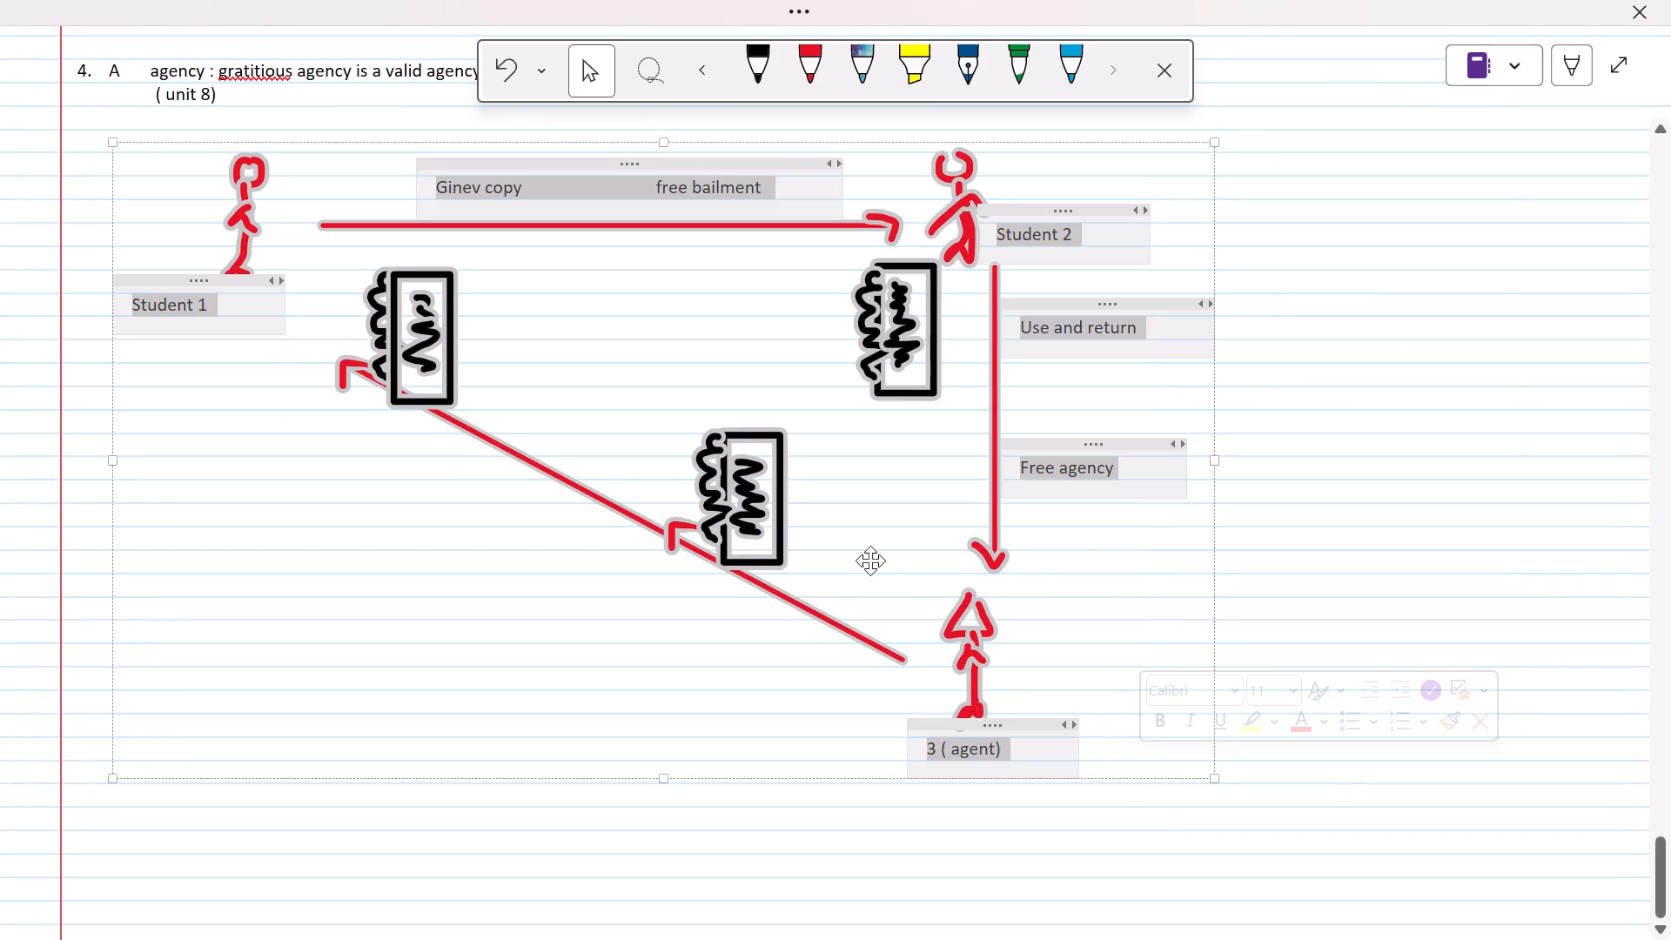
left_click_drag(869, 544, 881, 720)
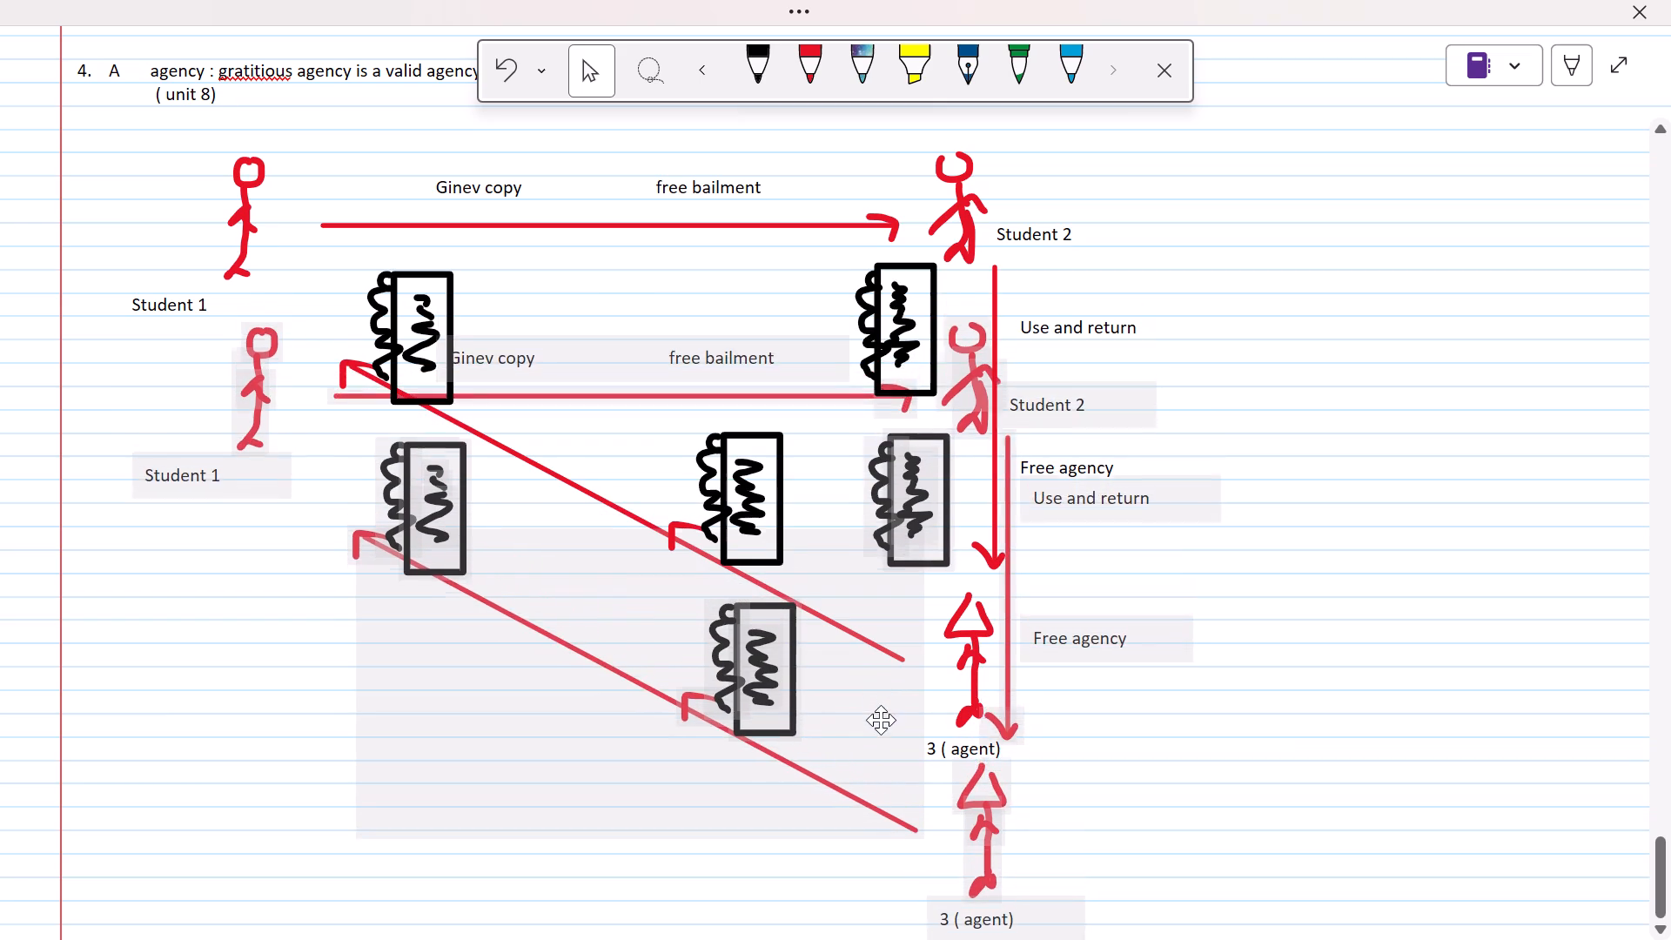
left_click_drag(881, 720, 883, 738)
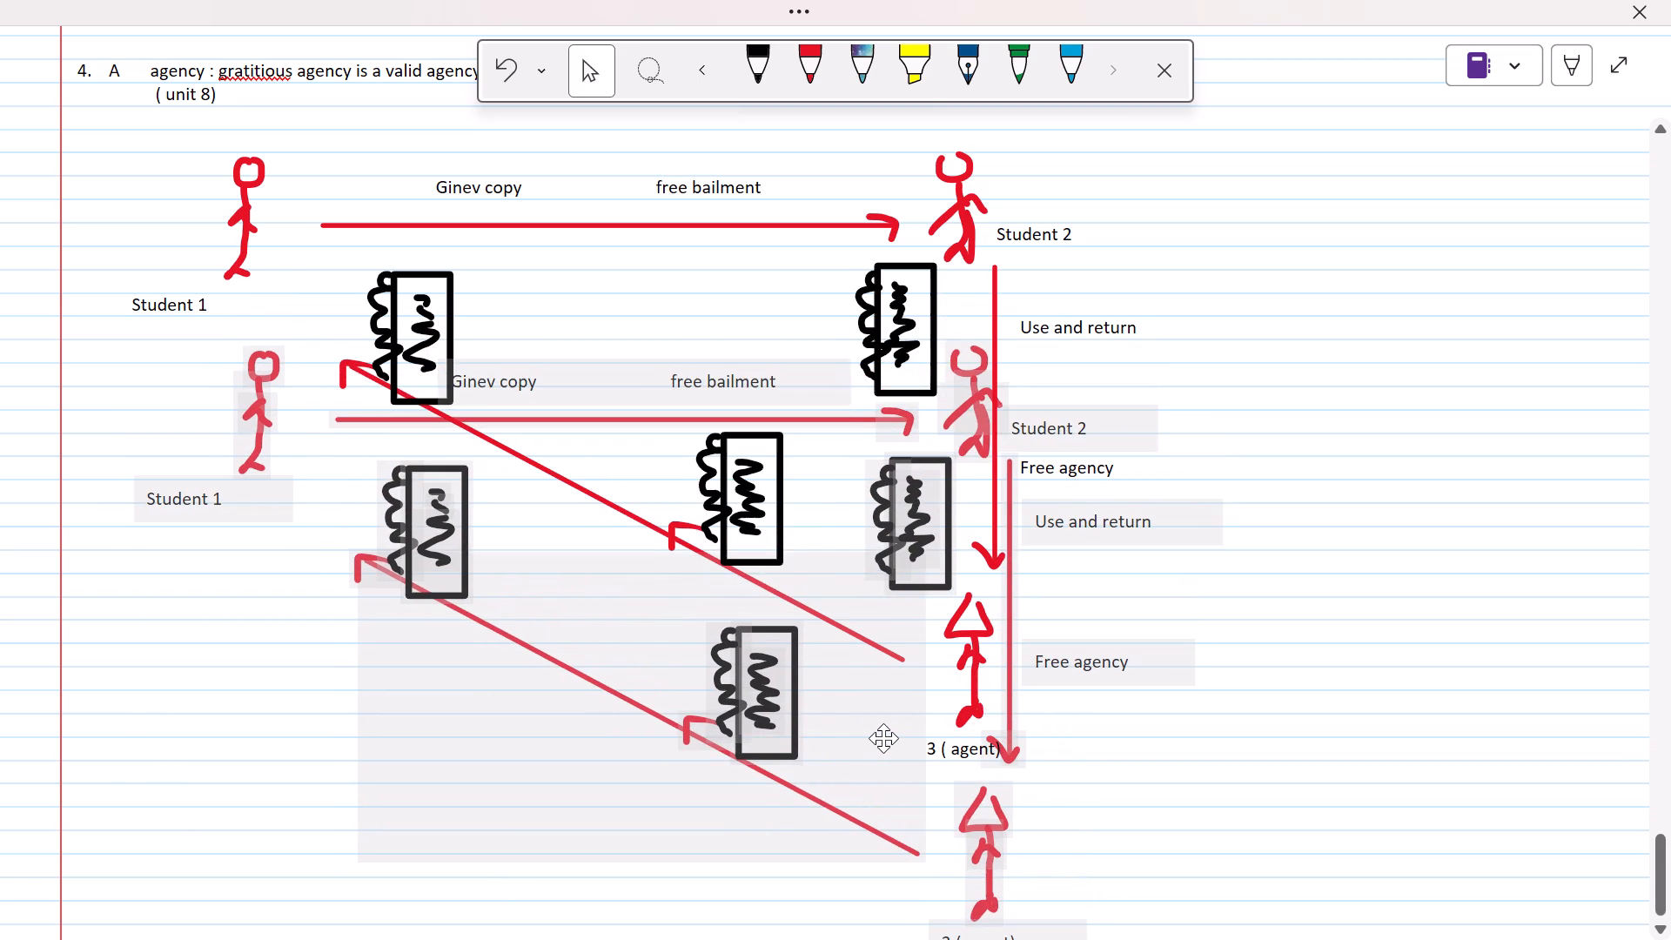
left_click_drag(883, 738, 888, 715)
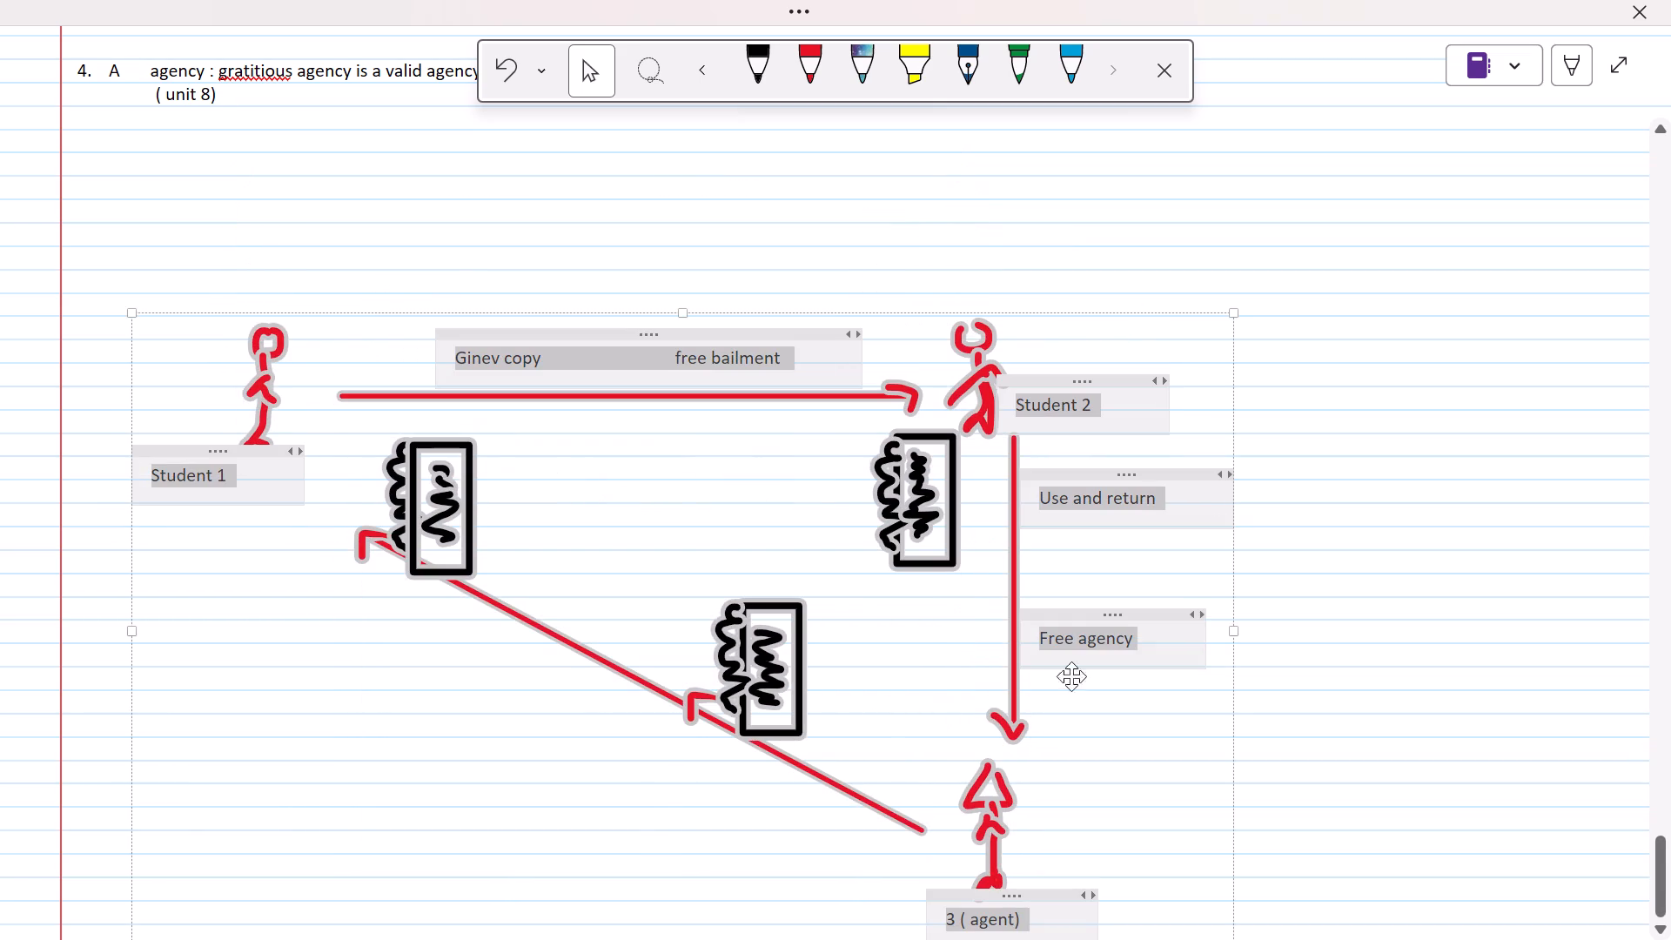
left_click(1319, 615)
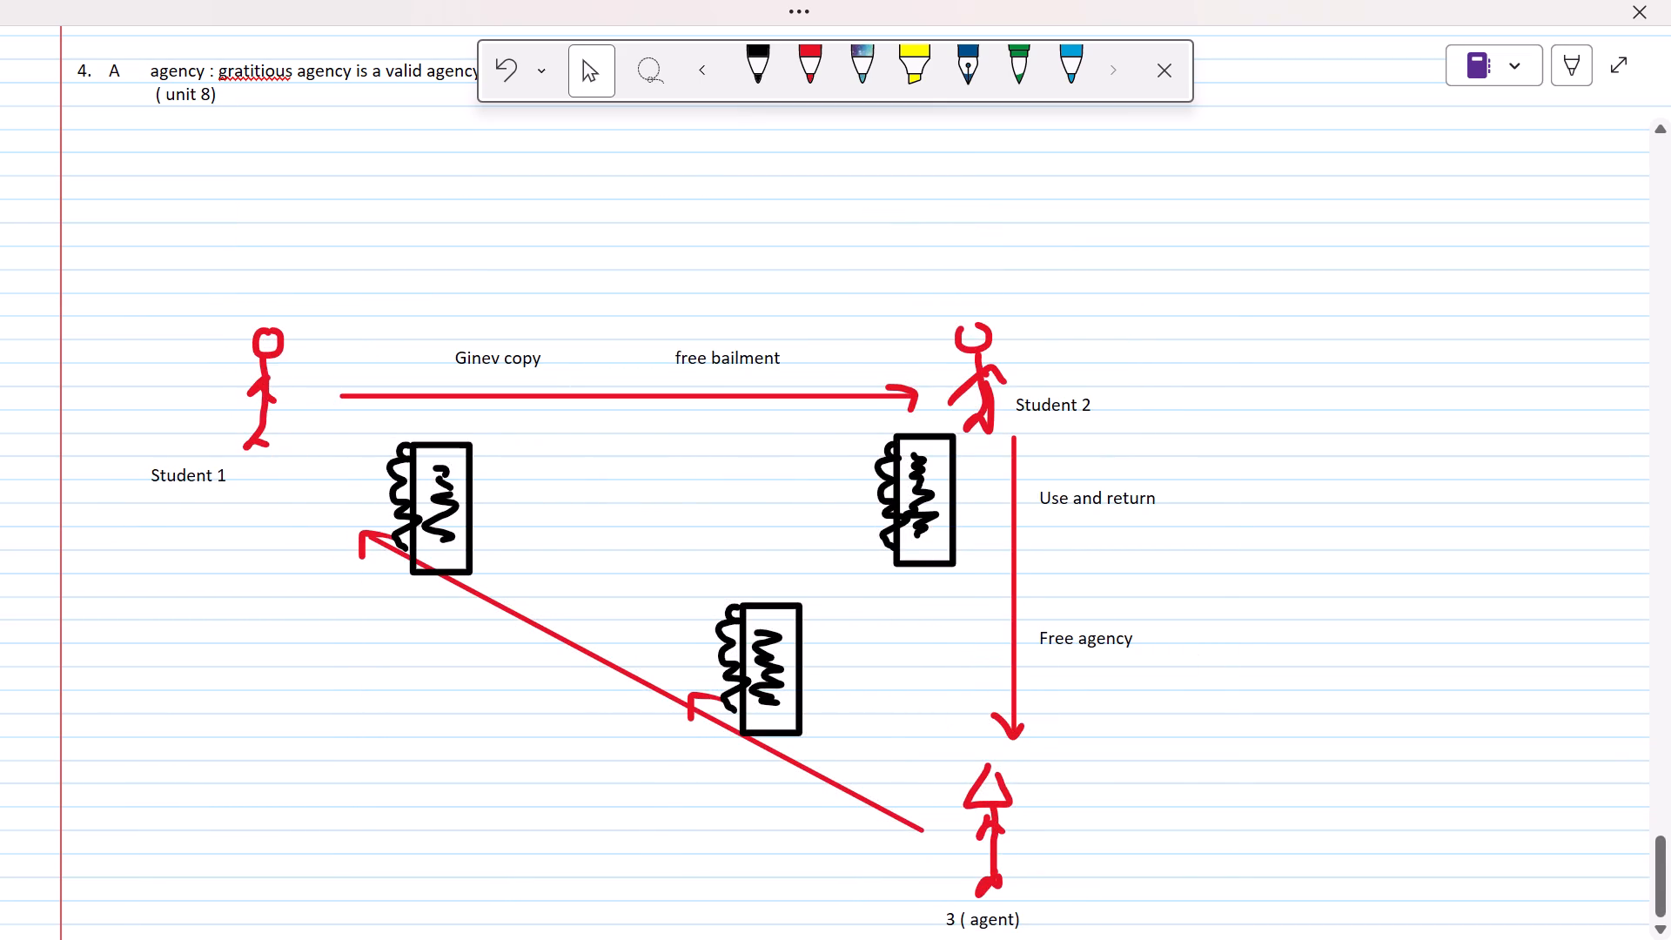
Start point 5 at the margin between point 4's text and the diagram with the heading "B bailment :-".
left_click(70, 232)
type("5,")
key("BackSpace")
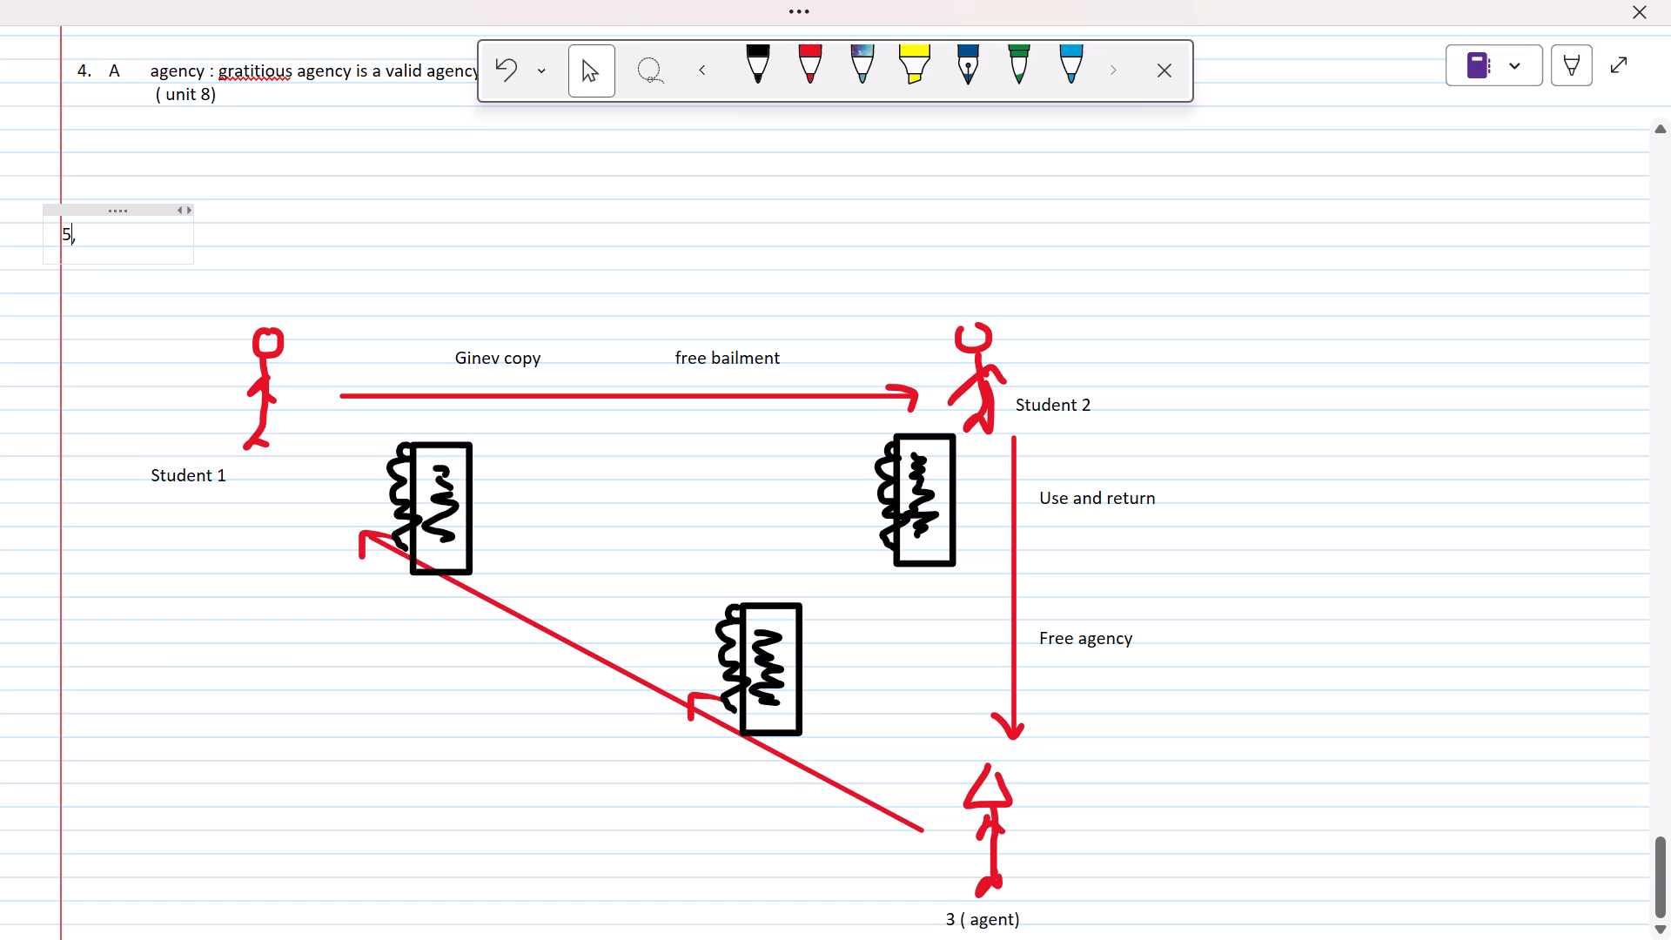
type(".")
key("space")
type("b")
key("space")
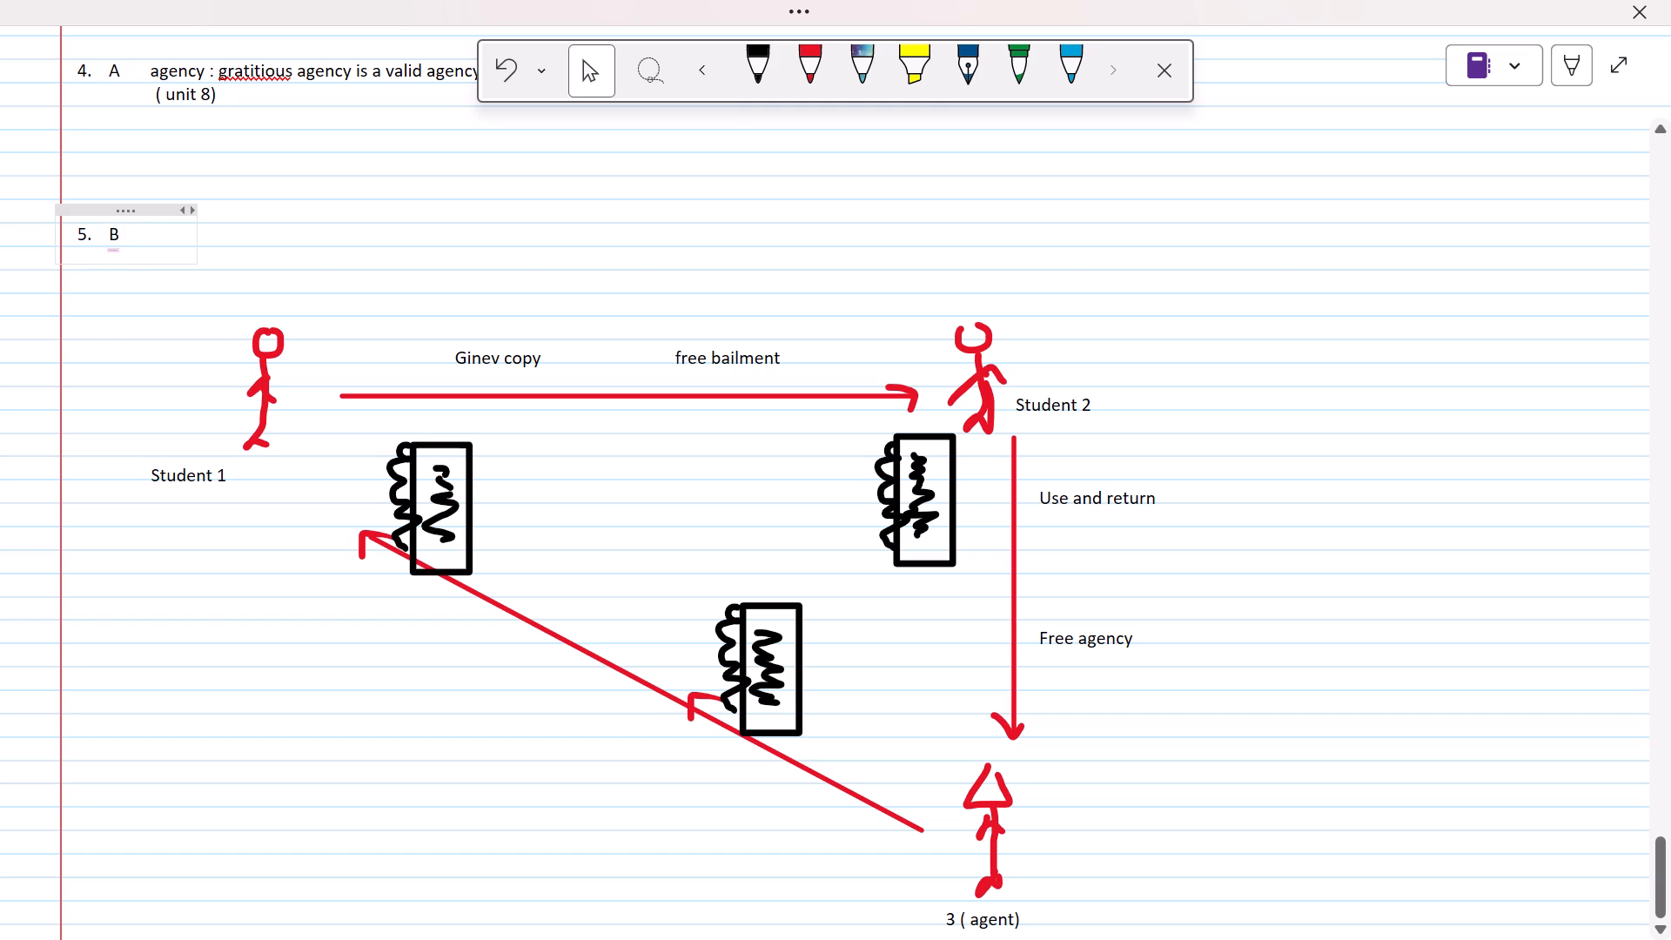
key("space")
key("space")
key("space")
key("space")
key("space")
key("space")
key("space")
key("space")
type("bailmnt")
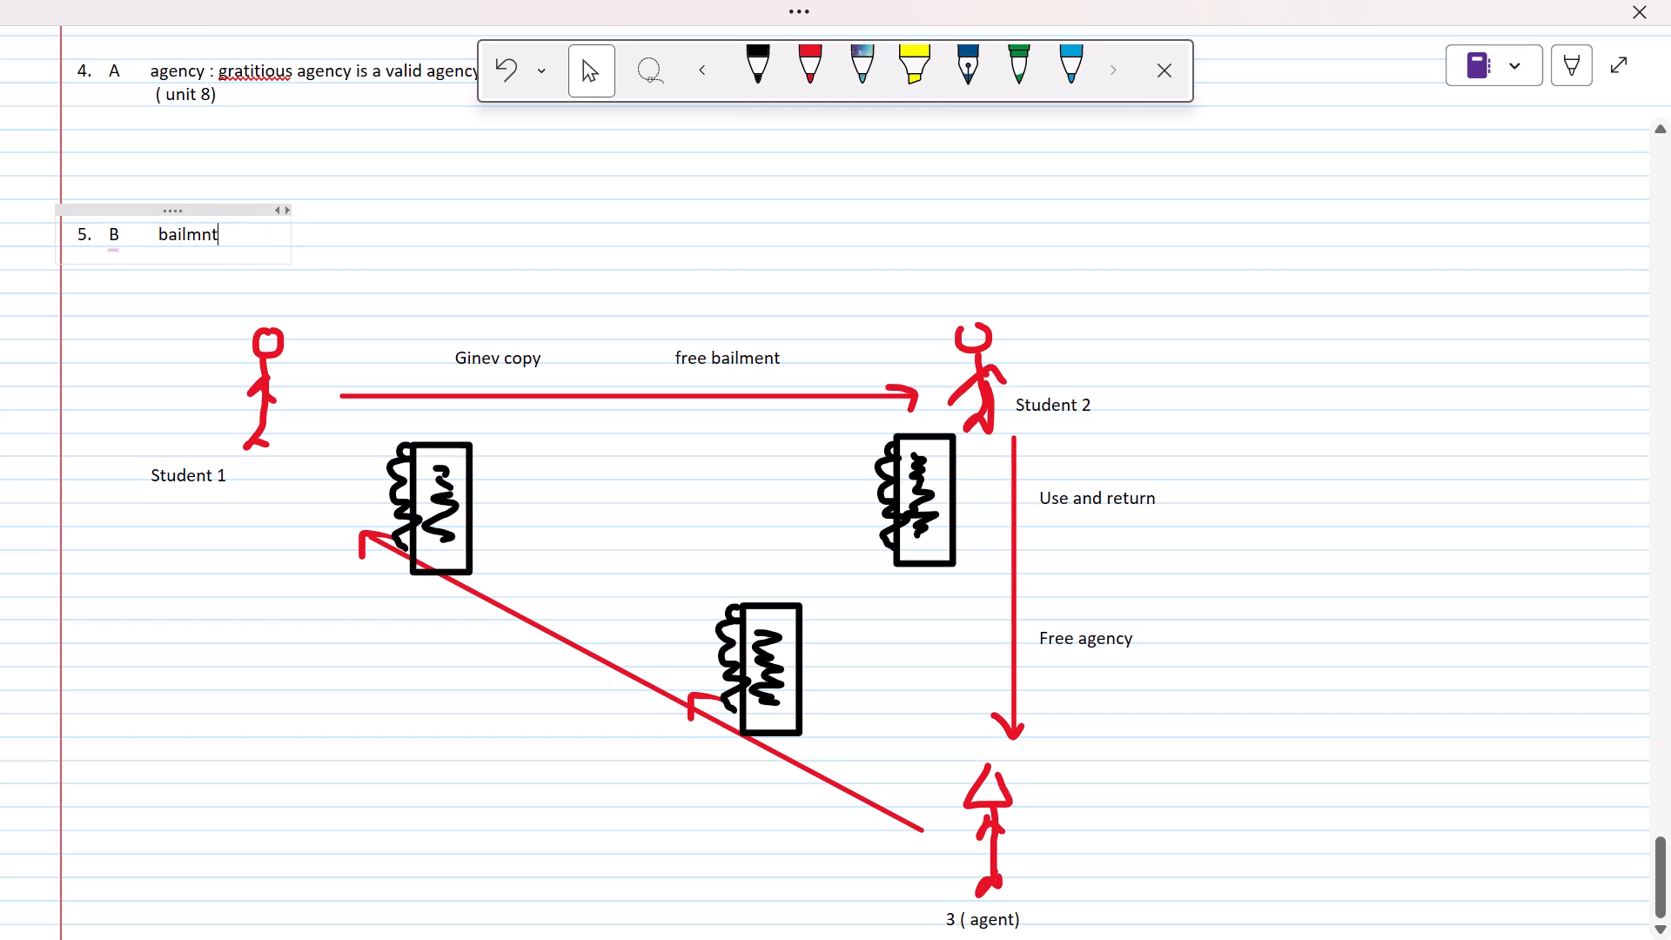
key("BackSpace")
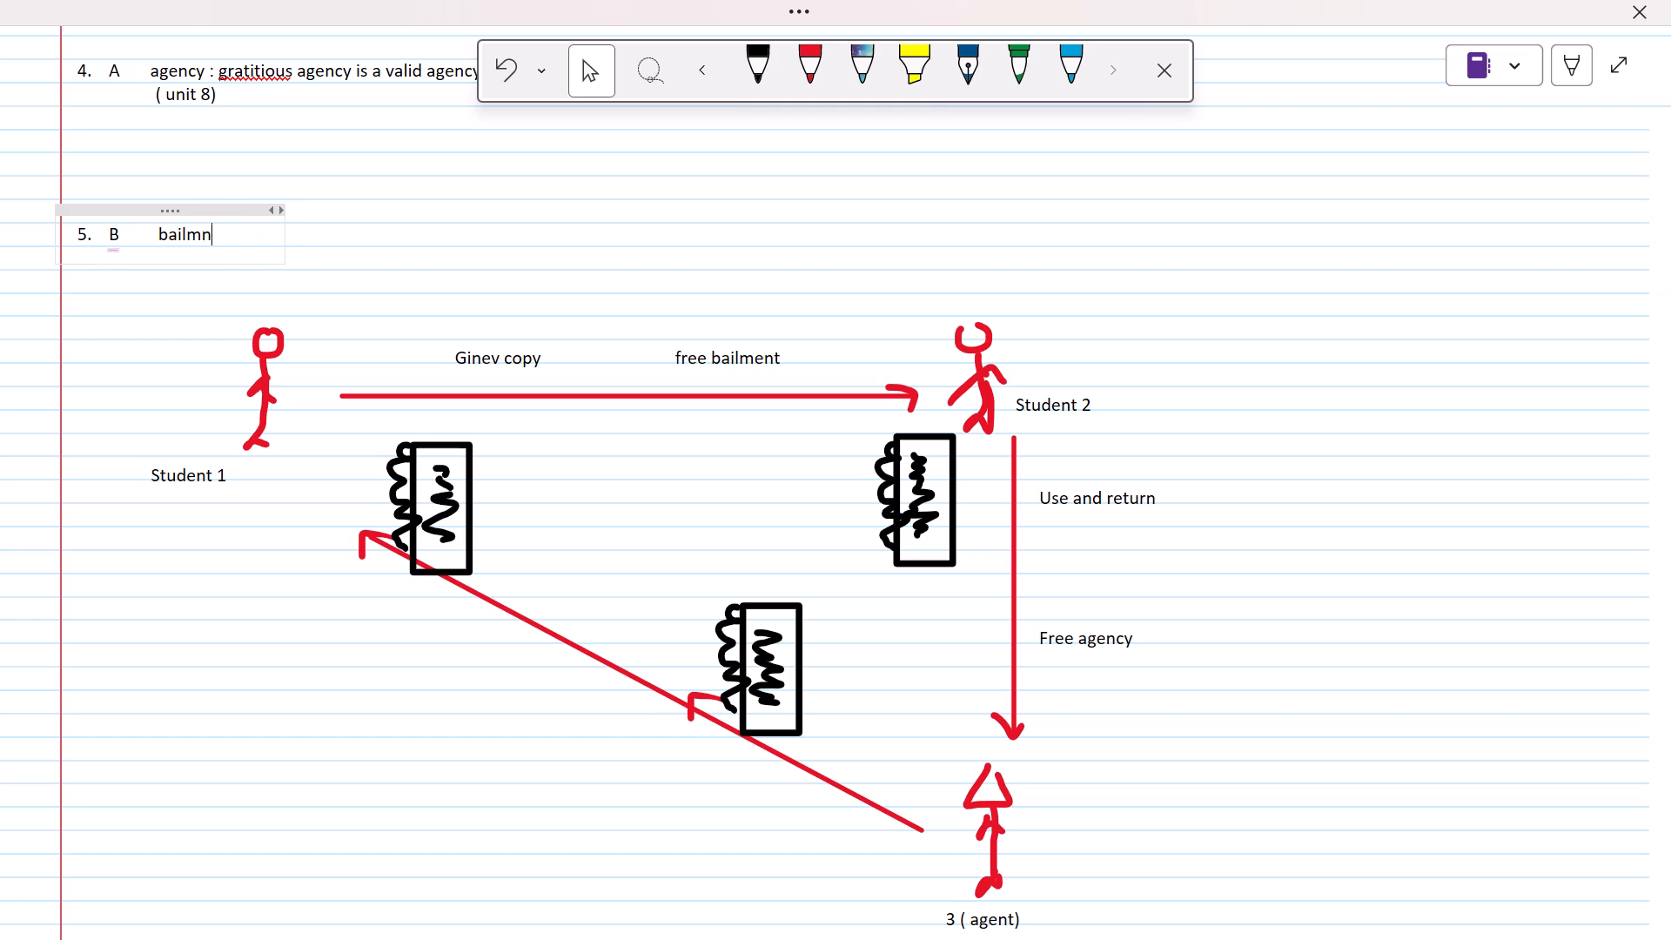
key("BackSpace")
type("ent")
key("space")
type(":-")
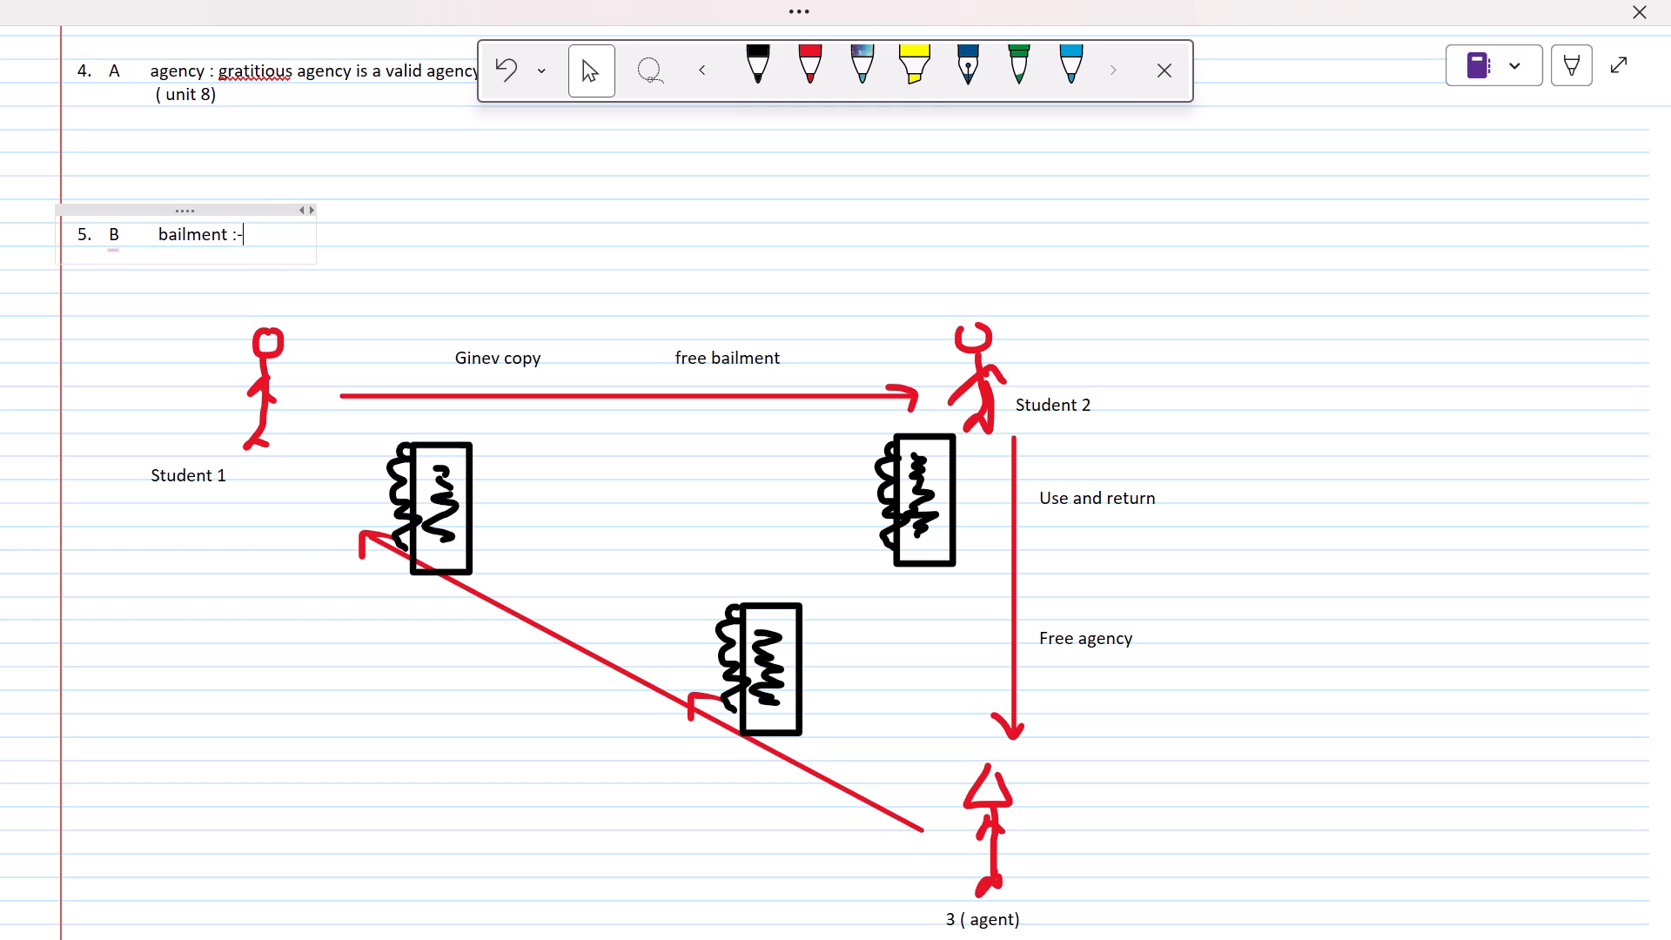
key("space")
Complete point 5 with the text "gratutious is valid without consideration" after the bailment heading.
type("grati")
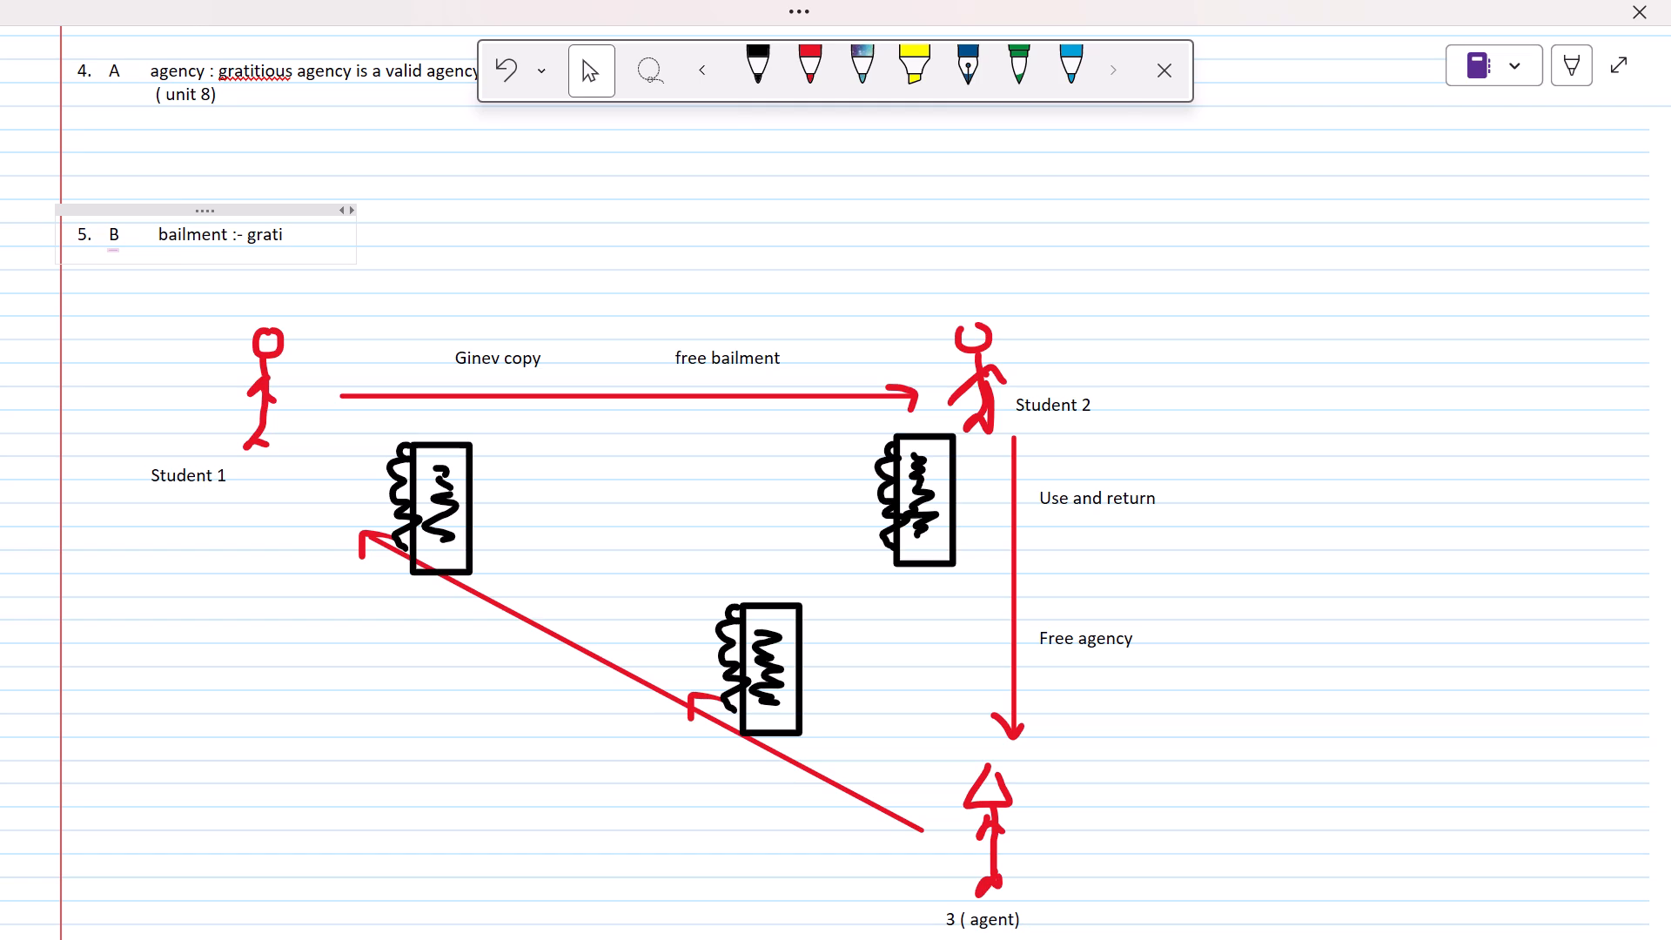
key("BackSpace")
type("utious")
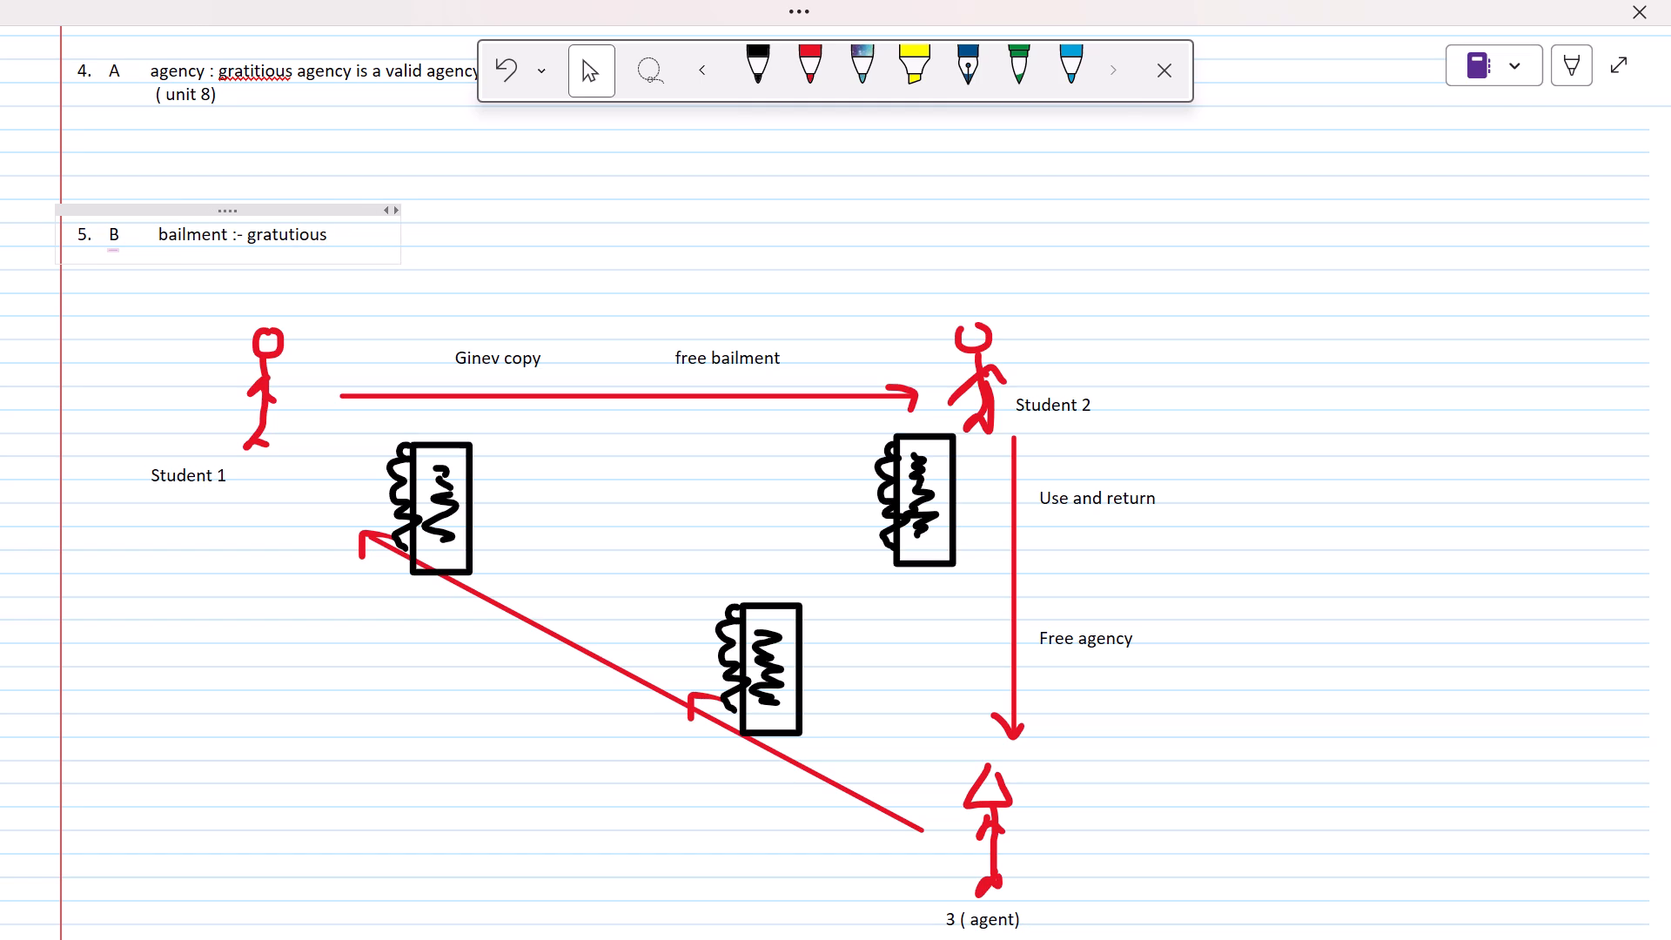
key("space")
type("is val")
type("id witho")
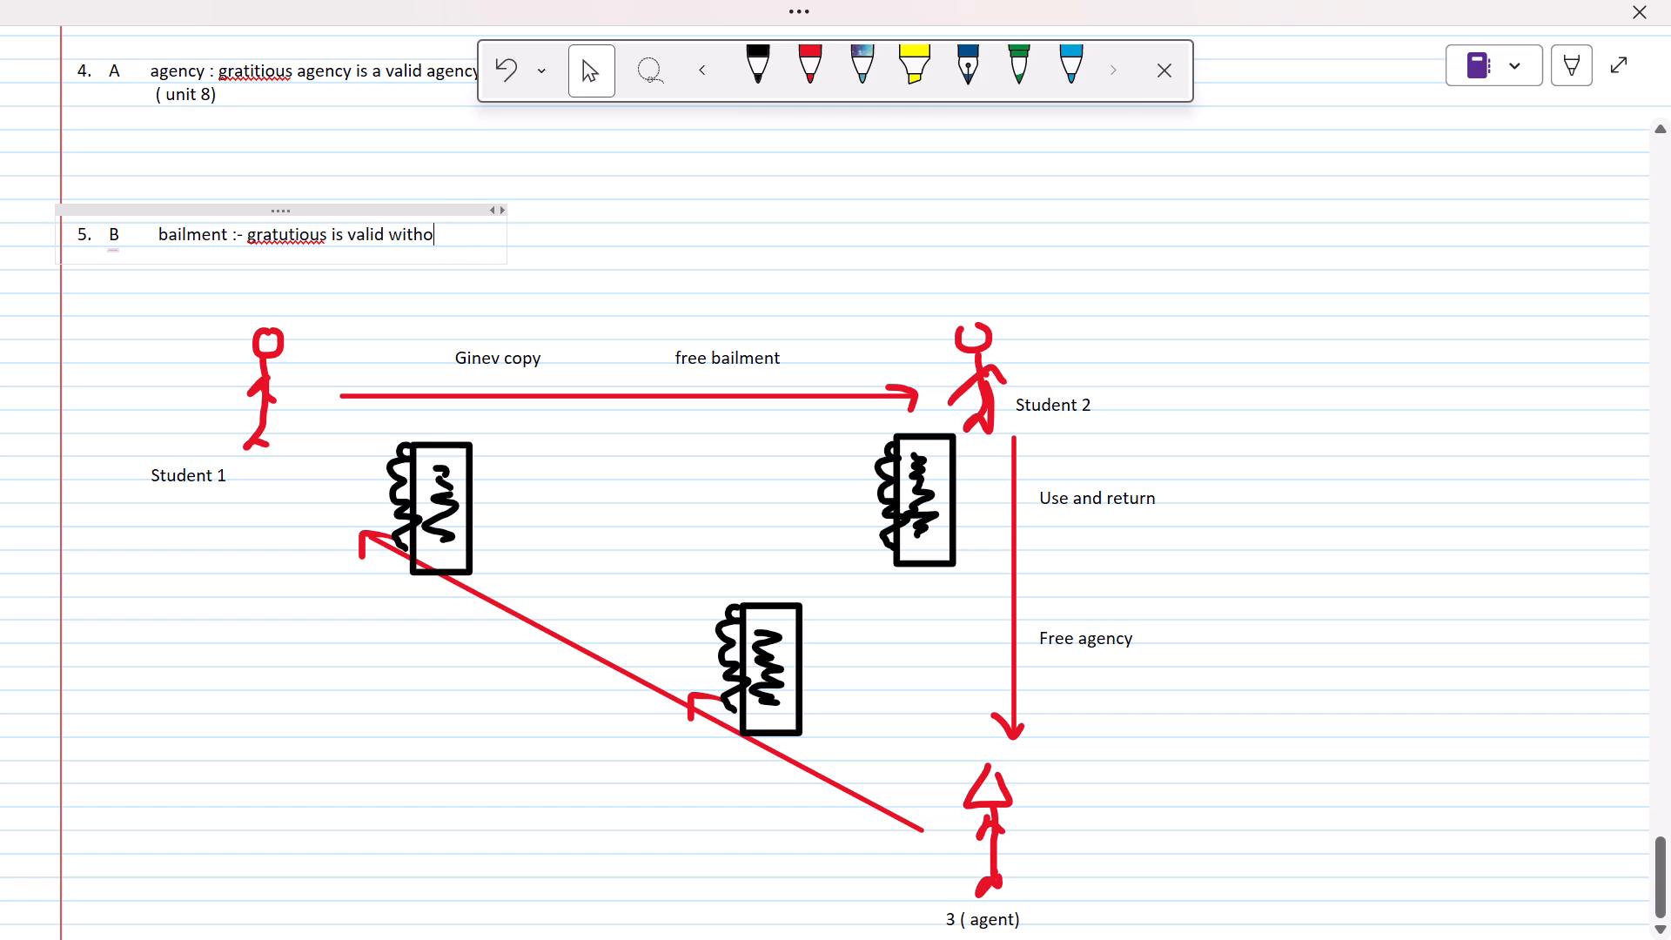
key("BackSpace")
type("hout")
key("space")
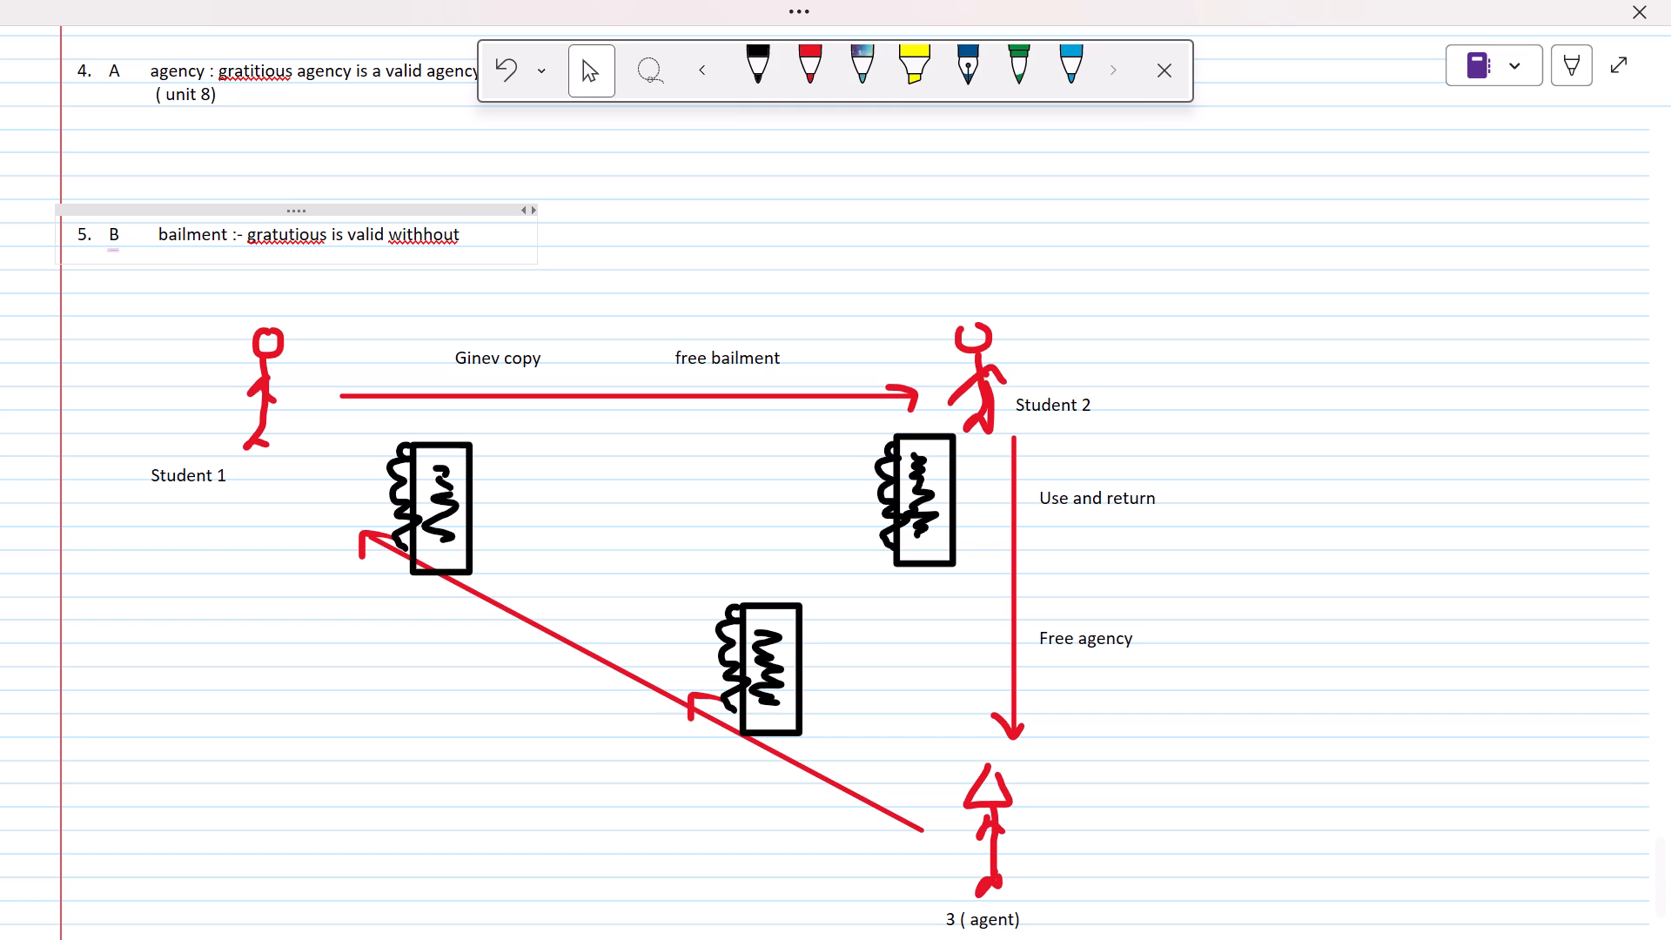
key("Left")
key("Left")
key("Left")
key("Left")
key("Left")
key("BackSpace")
key("Right")
key("Right")
key("Right")
key("Right")
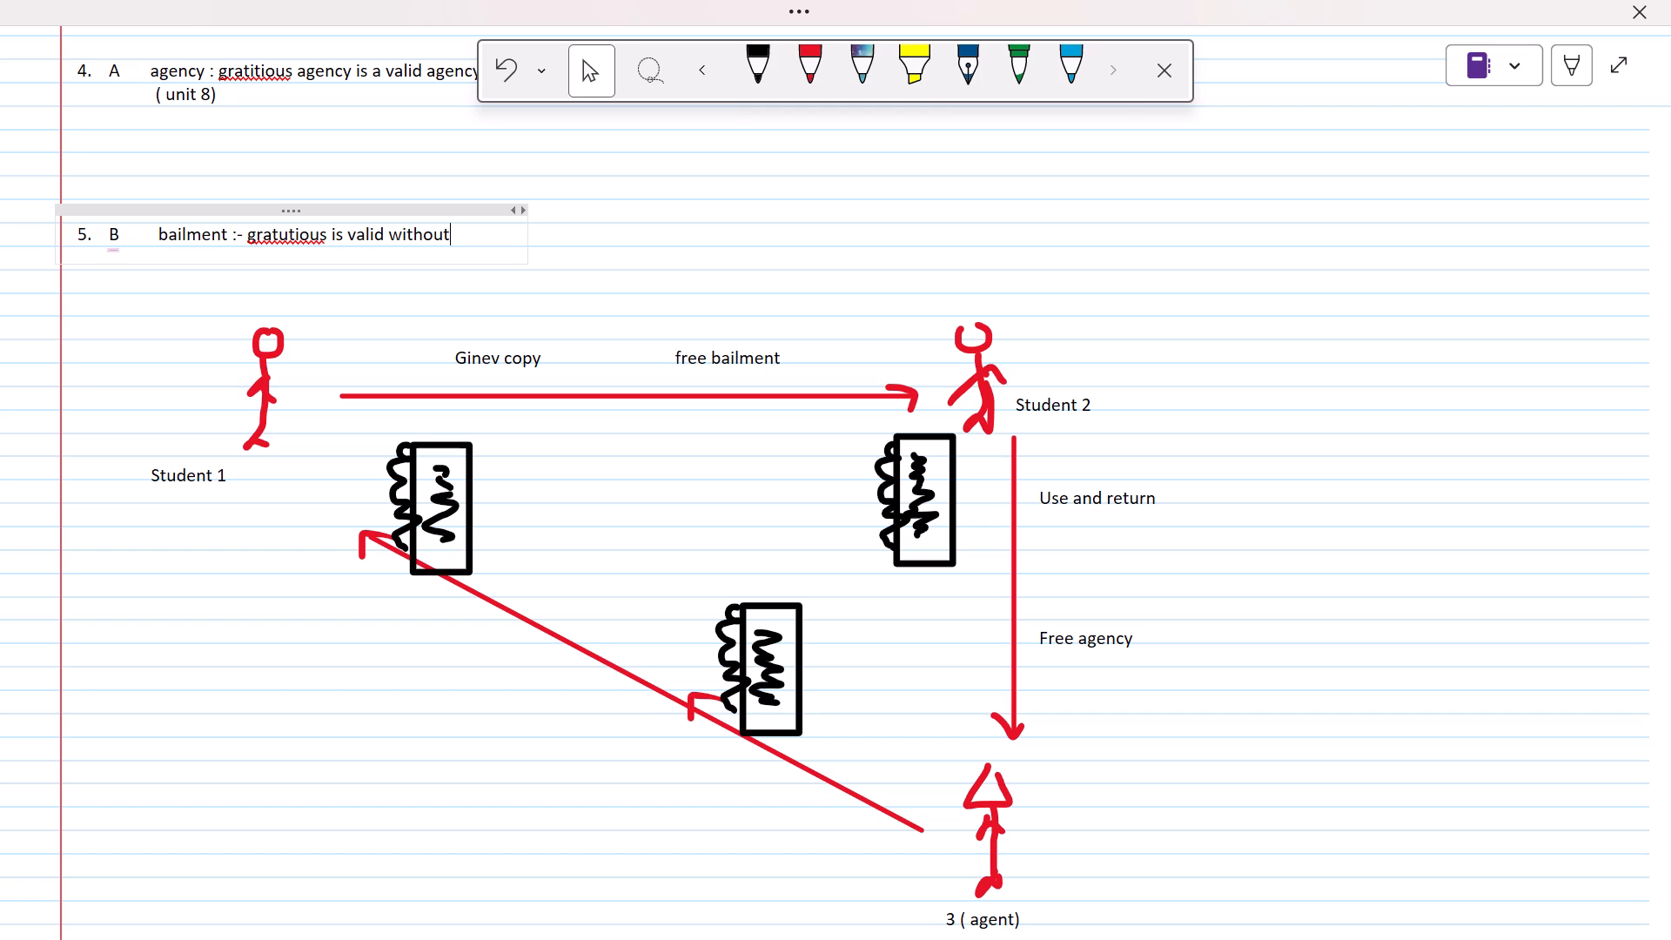
key("space")
type("consideration")
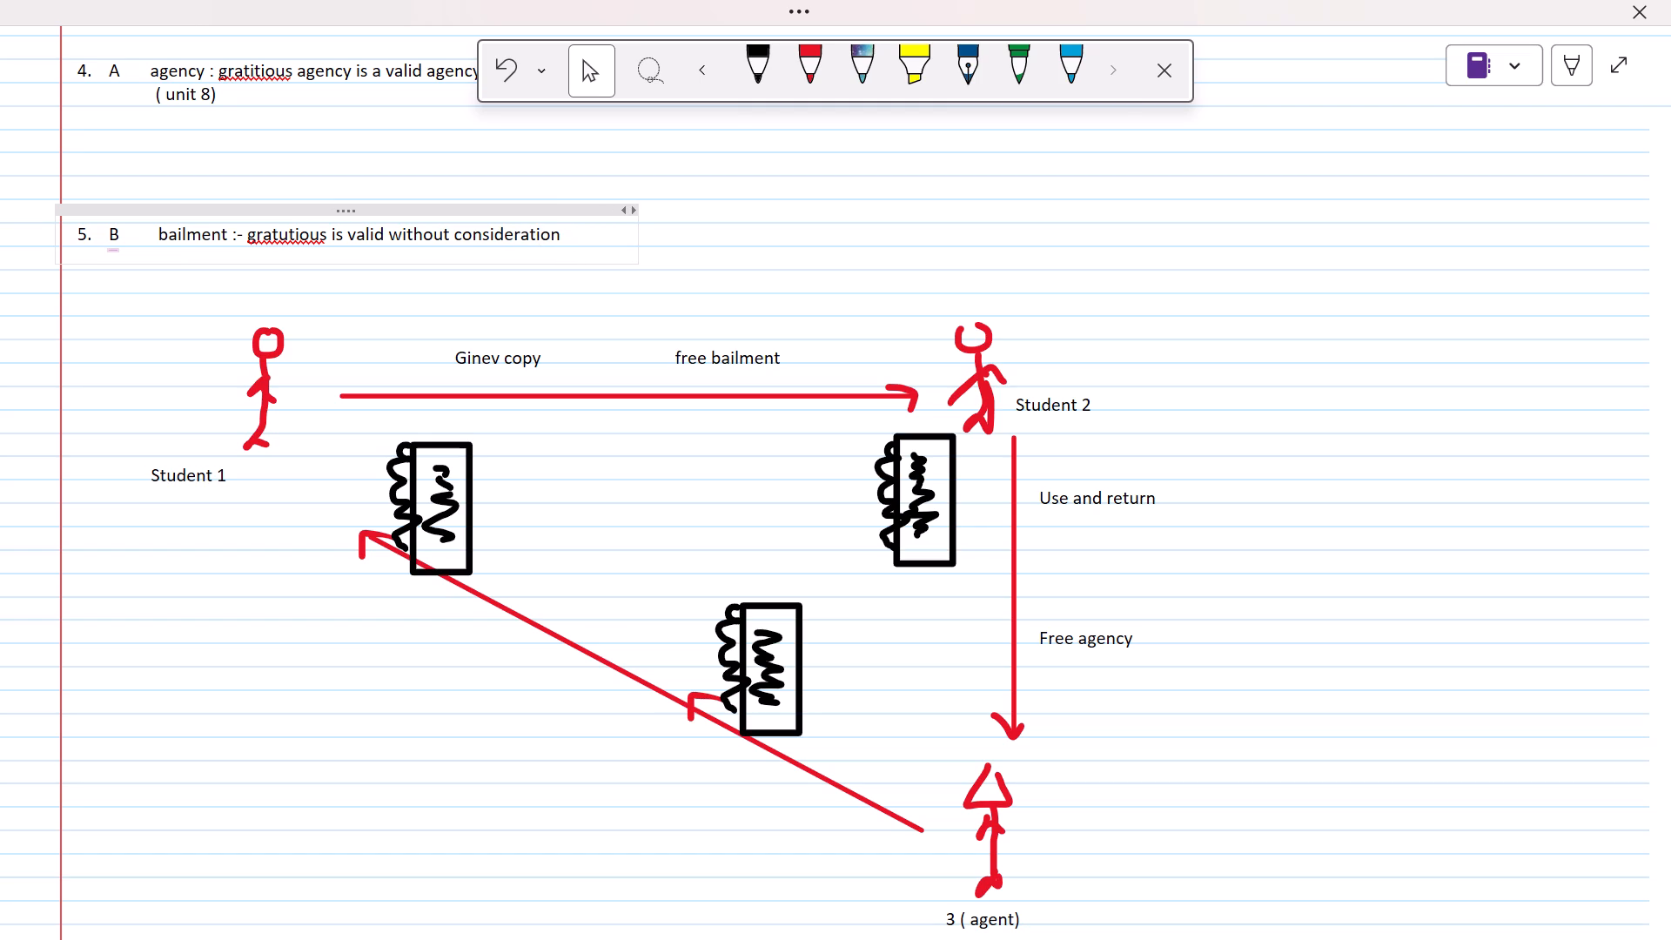
Start point 6 at the margin below the "3 ( agent)" label with the widely spaced heading "C completed gift :".
scroll(110, 247, "down", 3)
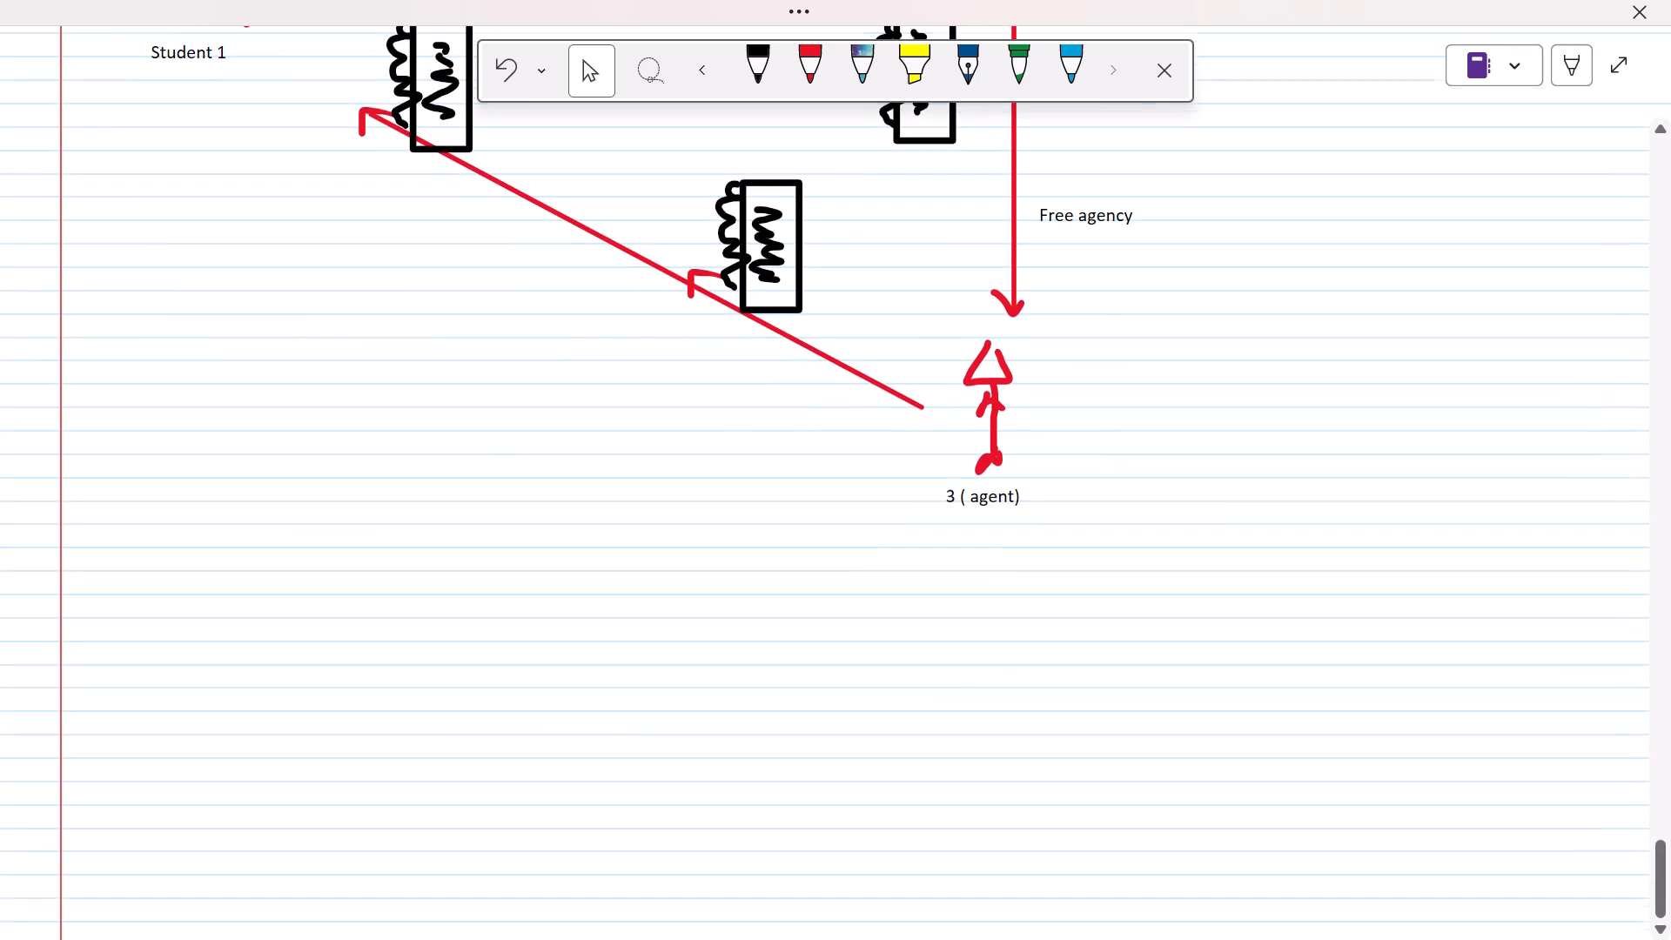
scroll(140, 255, "down", 2)
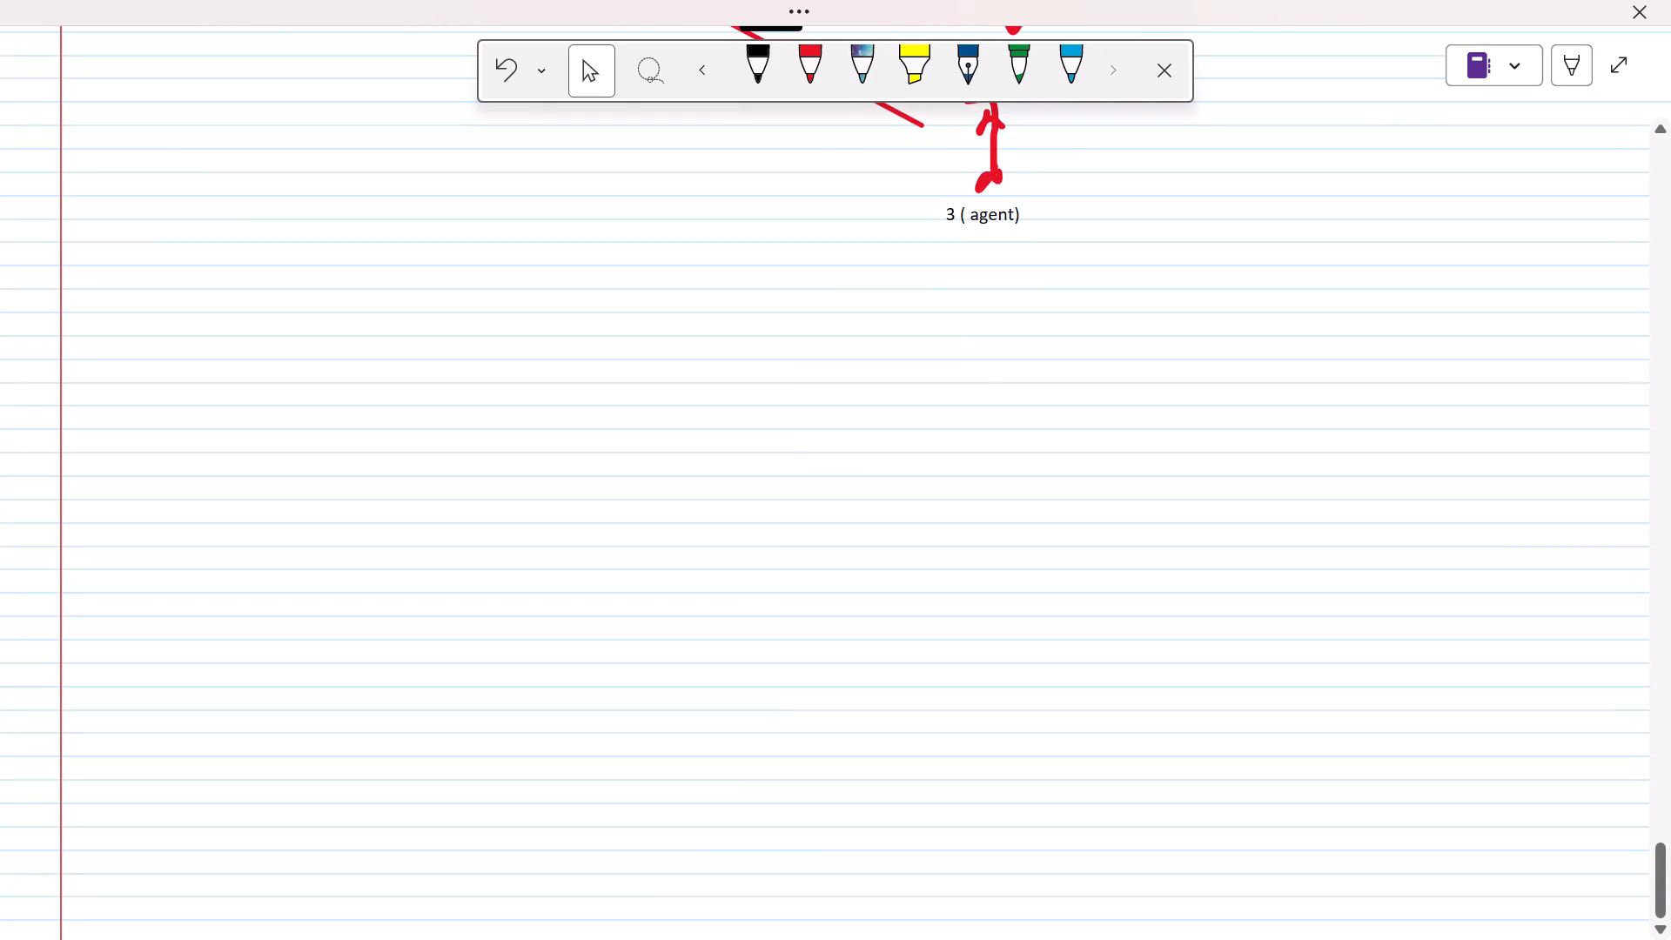
left_click(68, 275)
type("6.")
key("space")
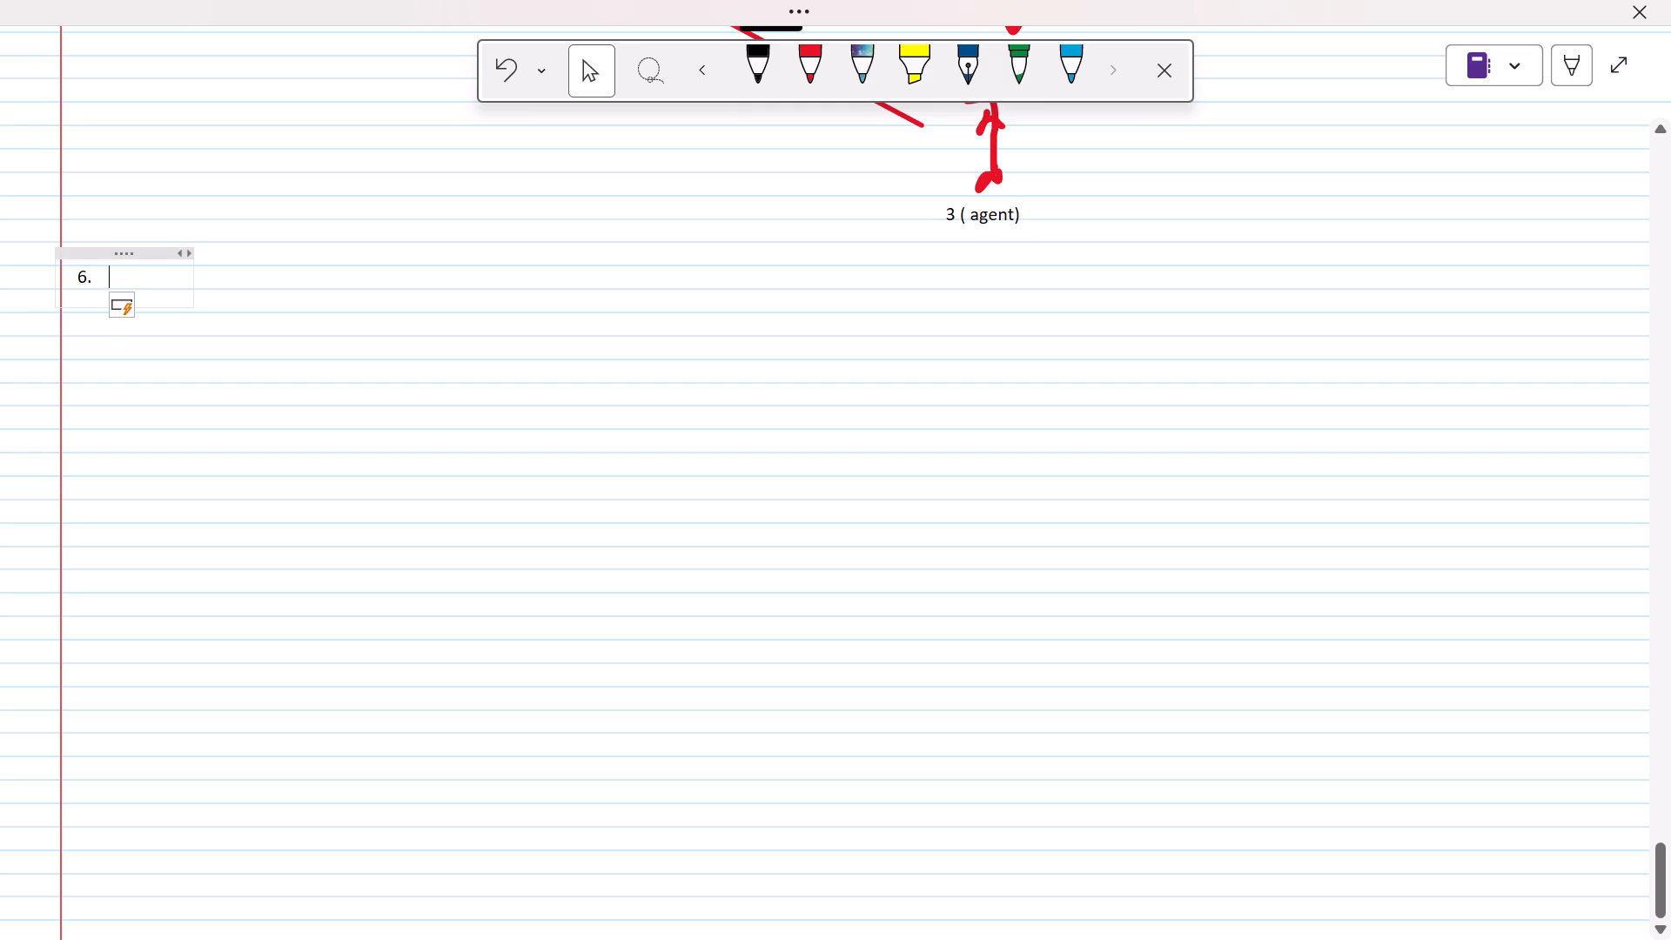
type("c")
key("space")
key("space")
key("space")
key("space")
key("space")
key("space")
key("space")
key("space")
key("space")
key("space")
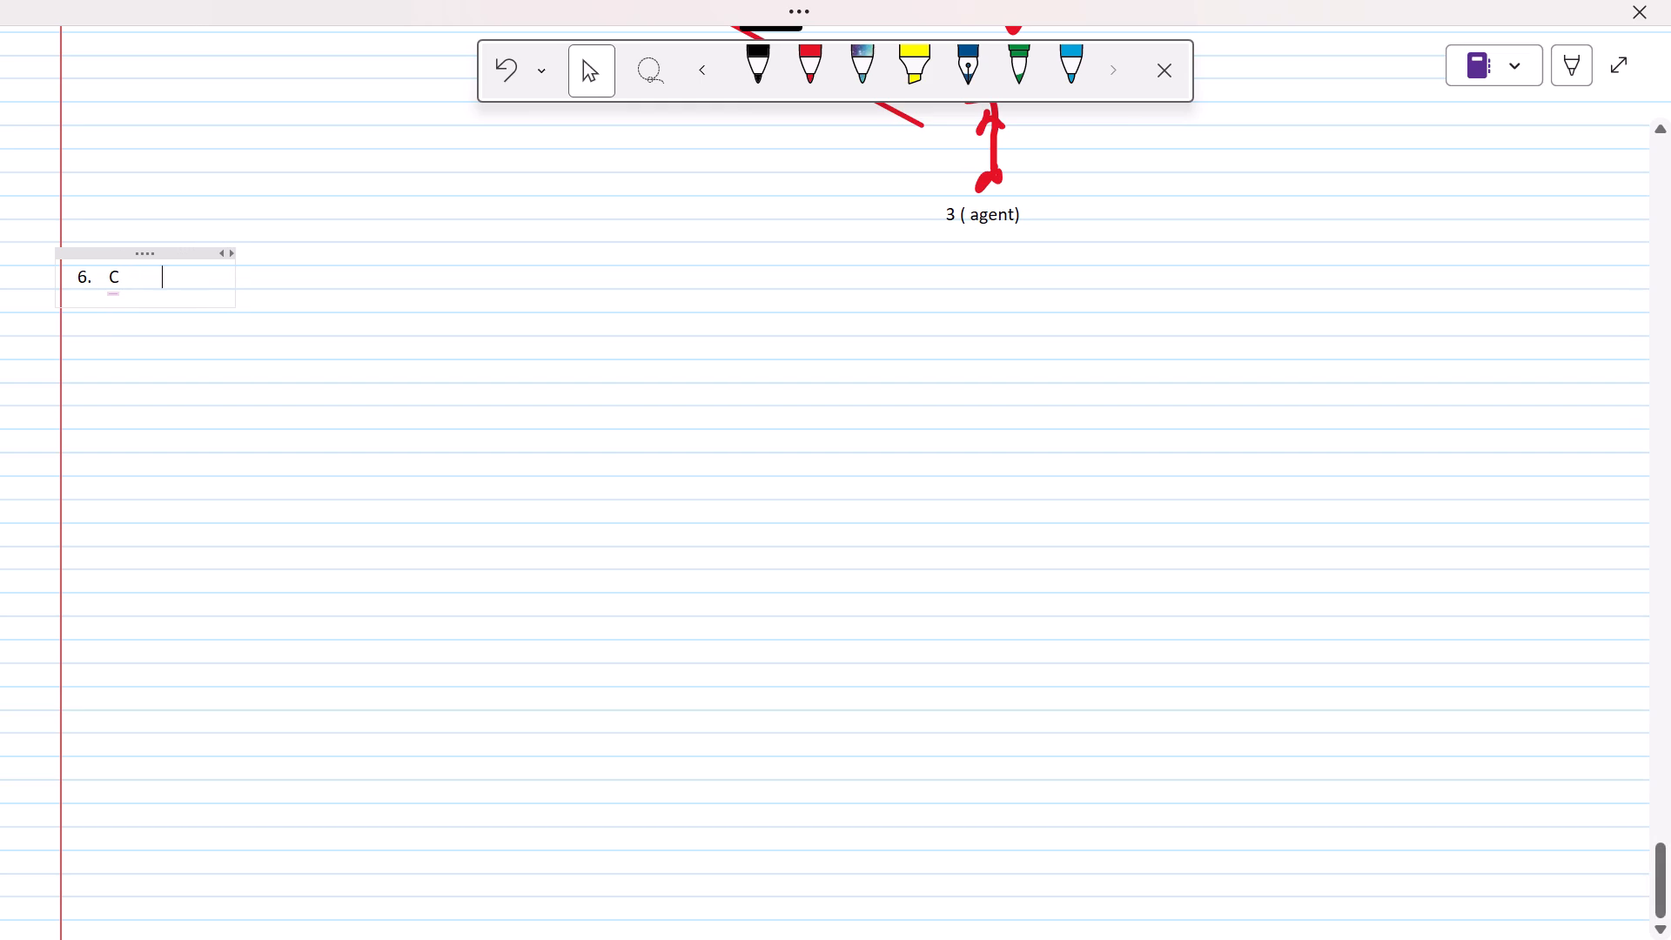
type("com")
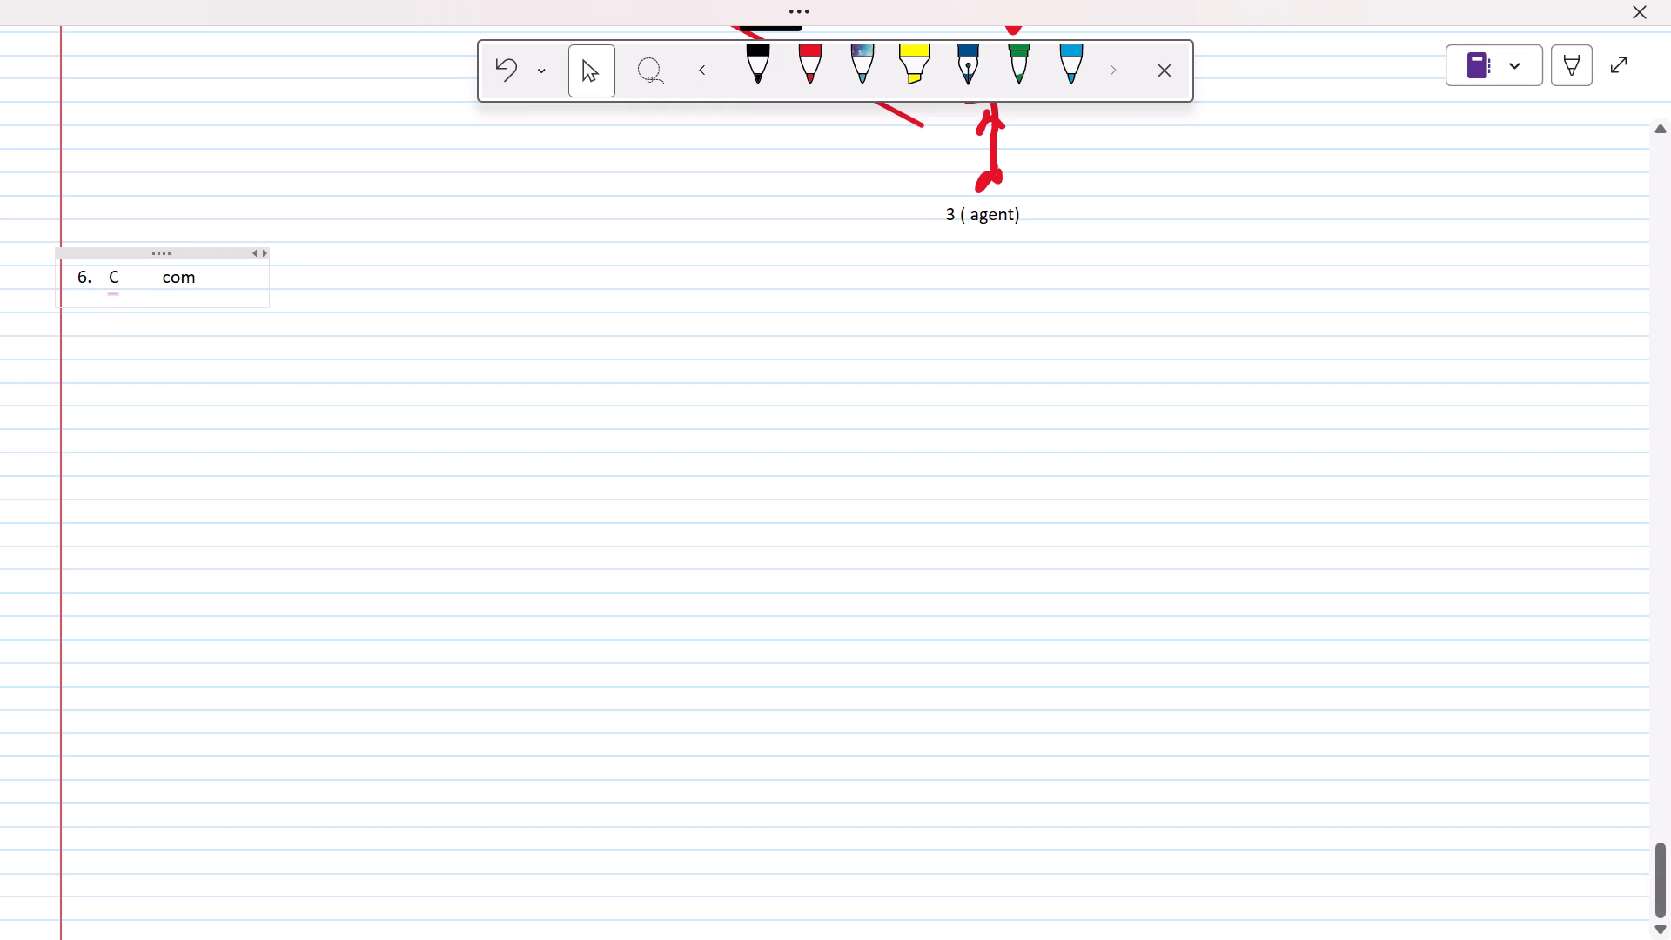
type("pl")
key("e")
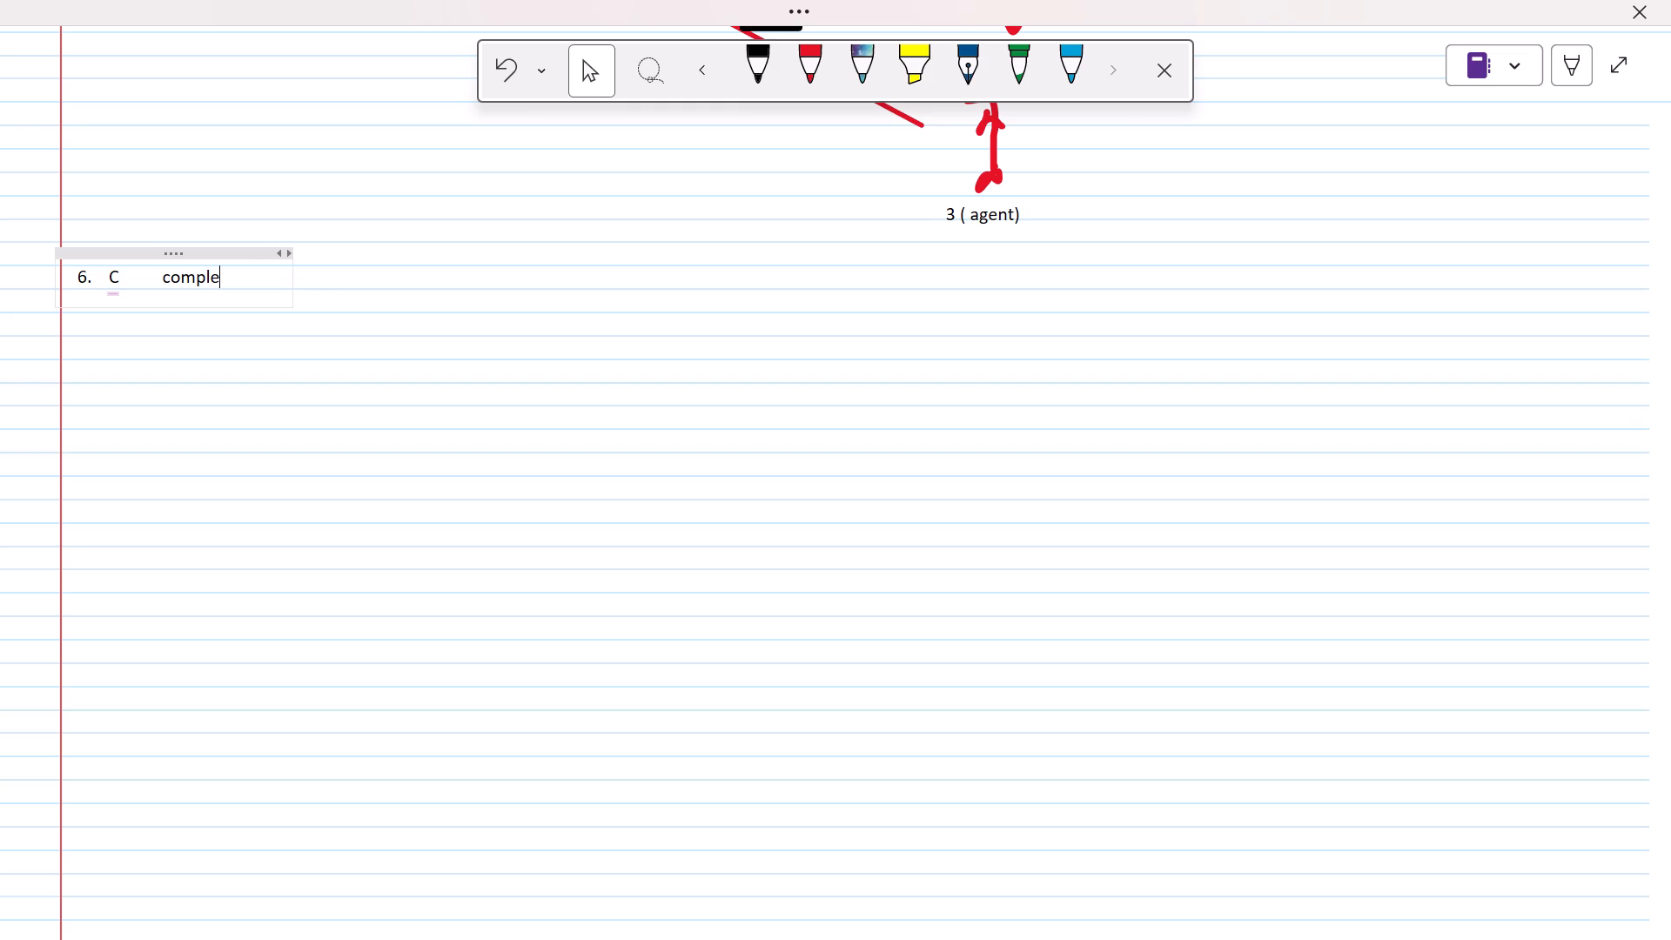
type("ted")
key("space")
type("gift")
key("space")
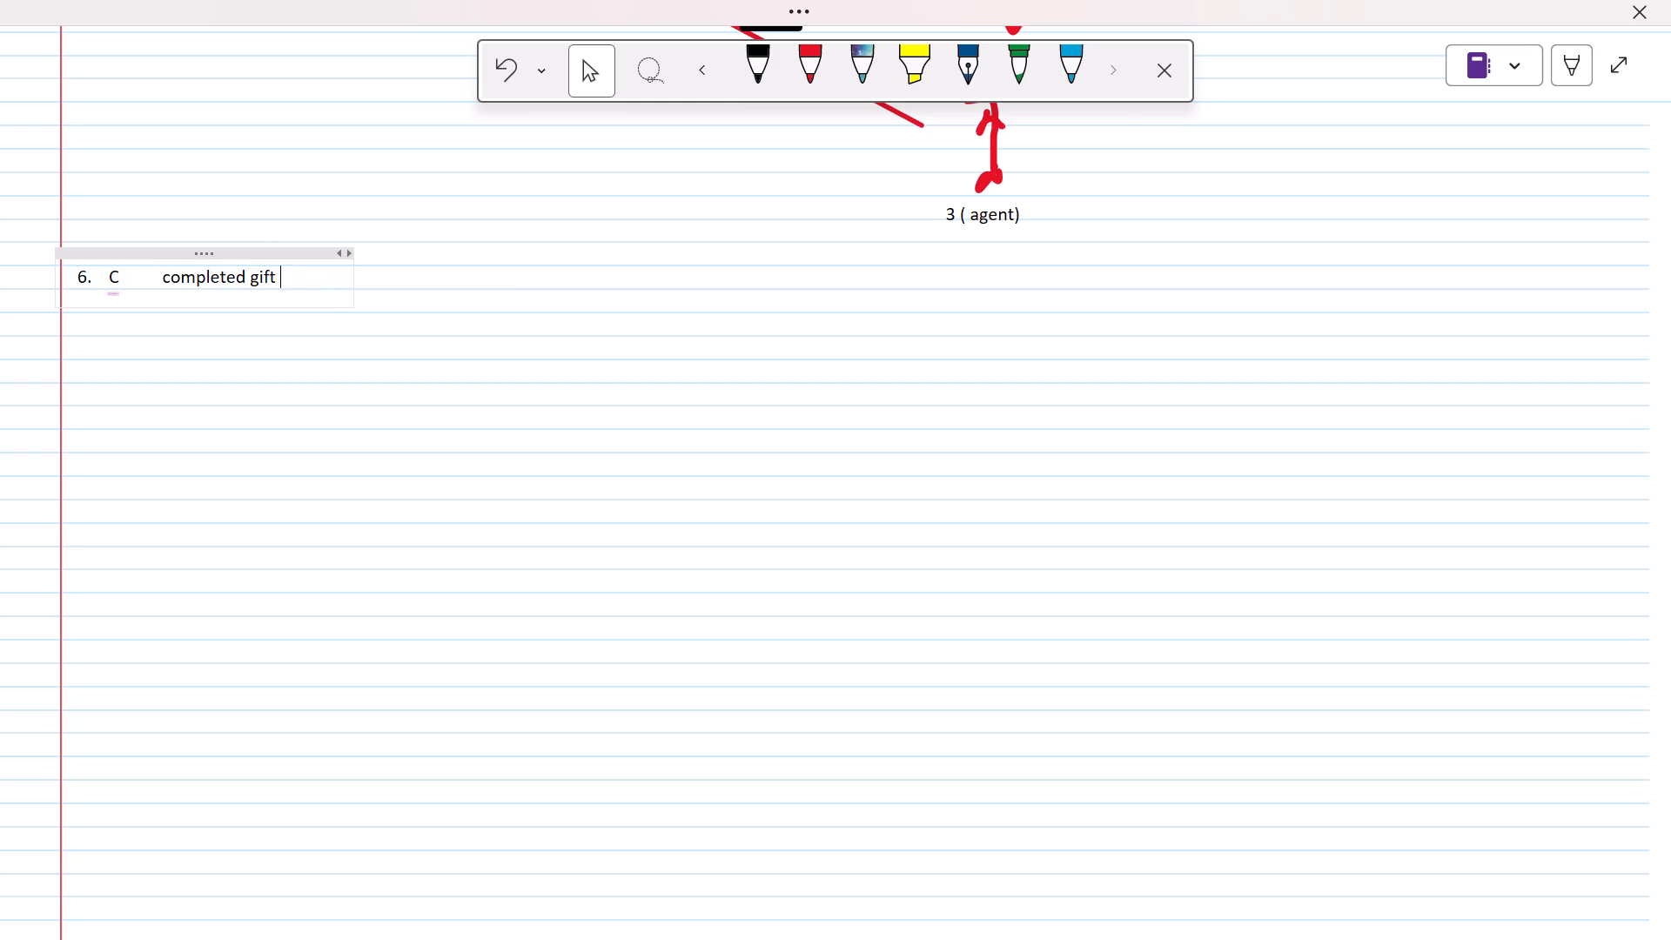
type(":")
key("space")
Complete point 6's first line with the text "is a valid contract" after the completed gift heading.
type("os a valid contract")
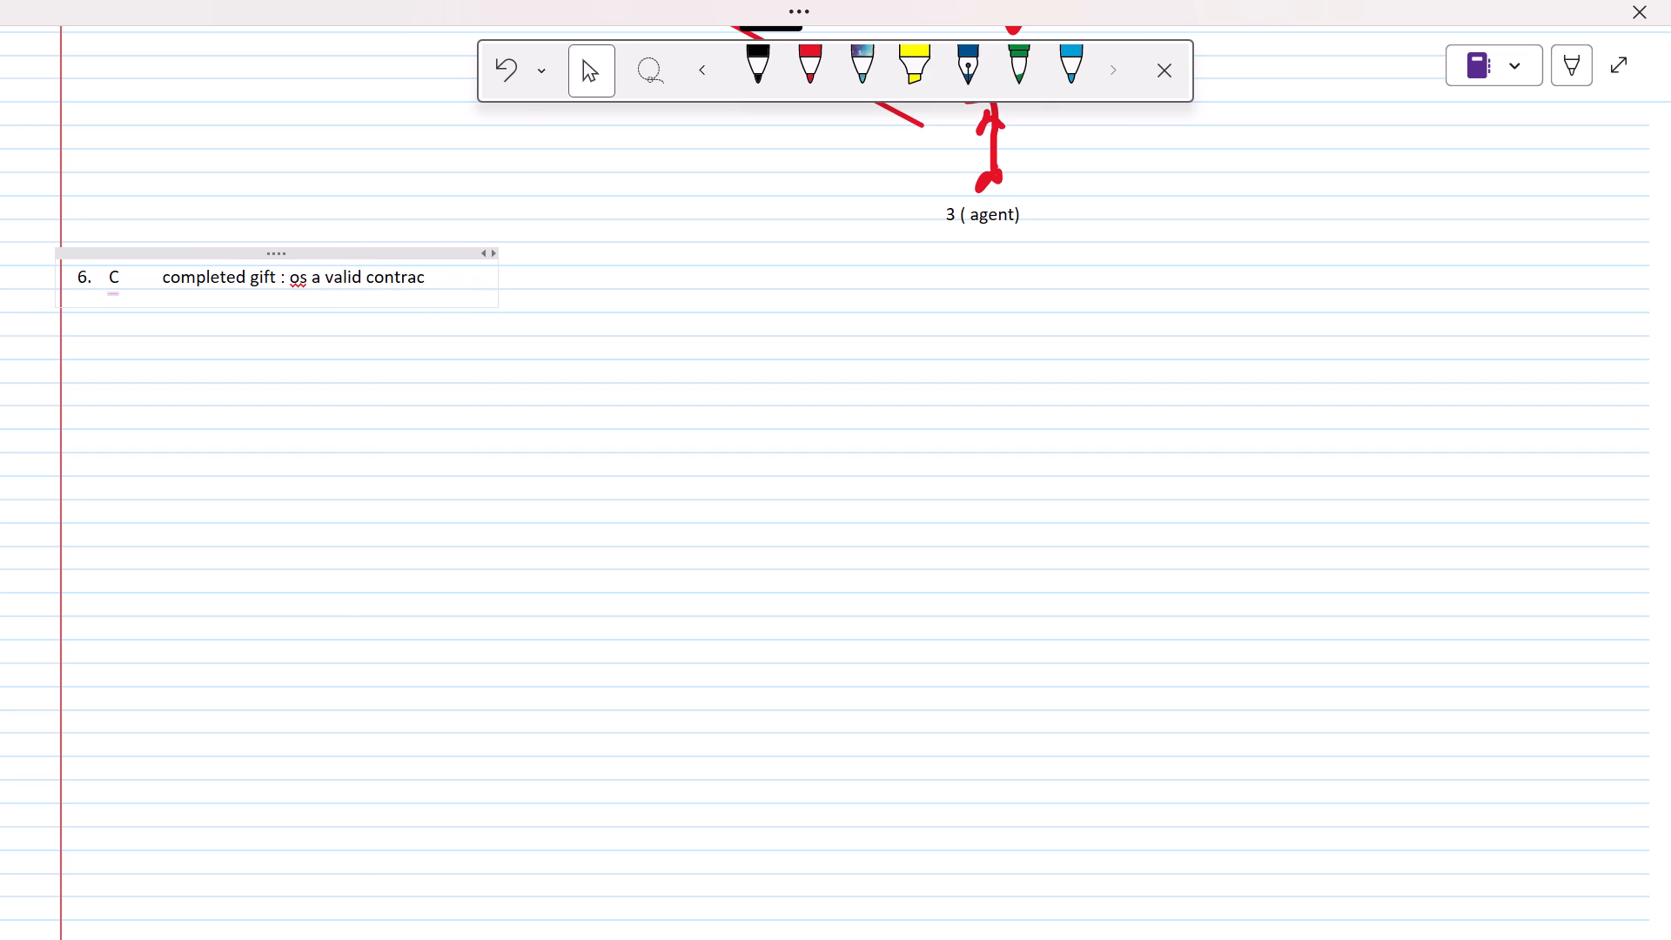
key("space")
key("Left")
key("Left")
key("Left")
key("Left")
key("Left")
key("Left")
key("Left")
key("Left")
key("Left")
key("Left")
key("Left")
key("Left")
key("Left")
key("Left")
key("Left")
key("Left")
key("Left")
key("Left")
key("Left")
key("BackSpace")
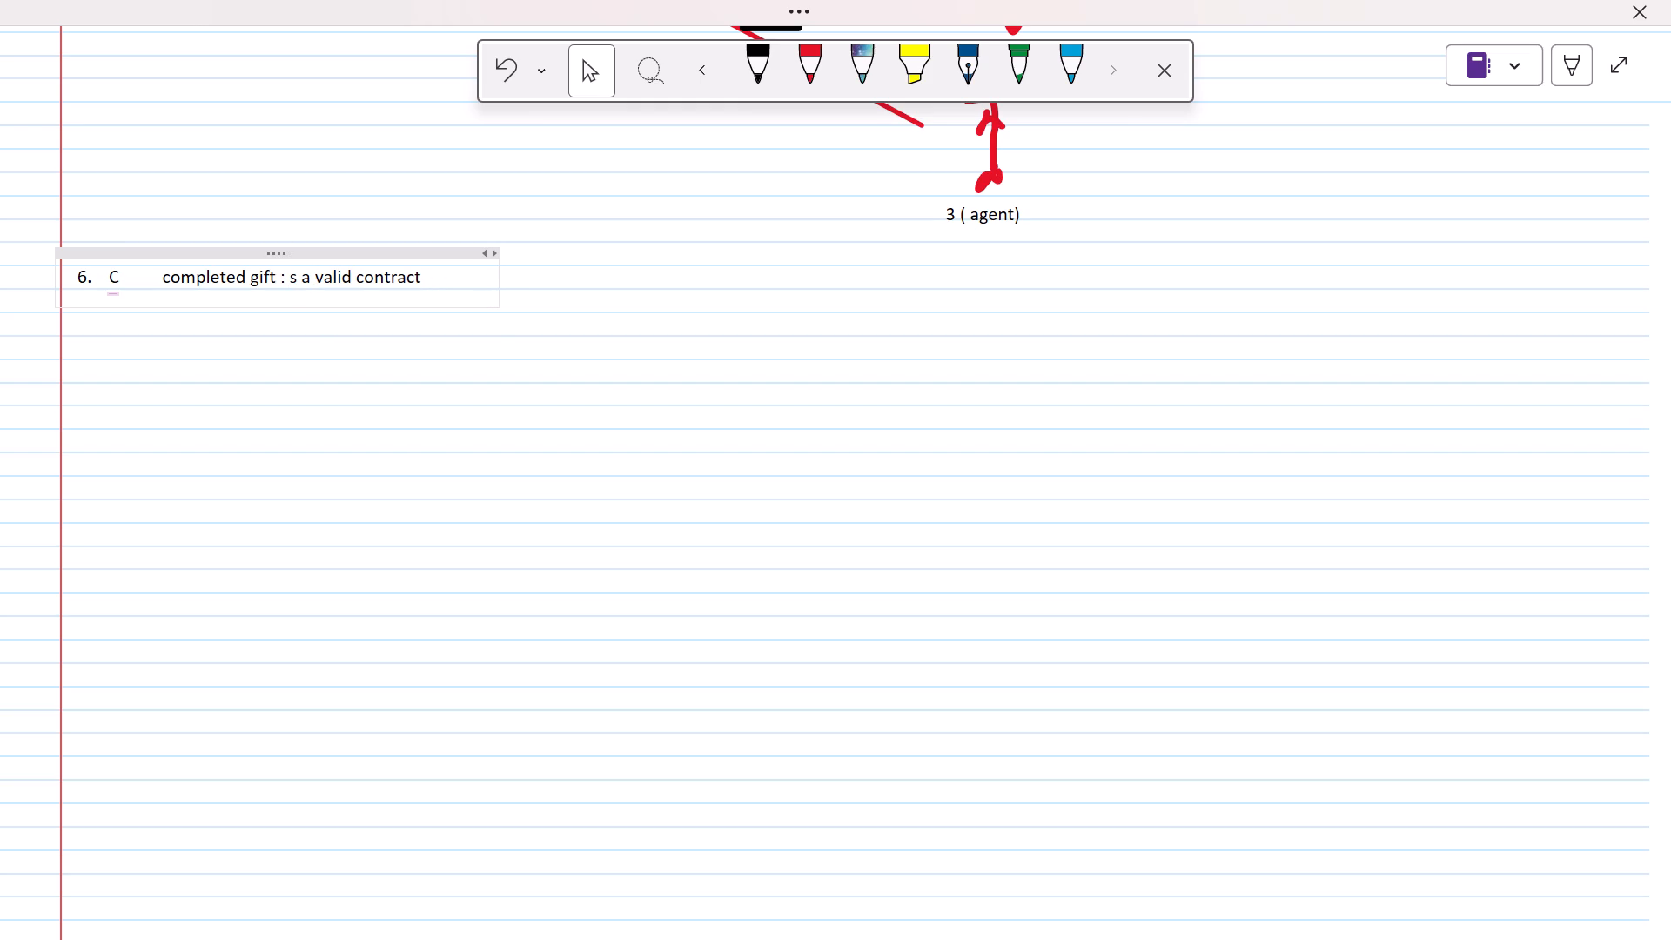
key("i")
key("Right")
key("Right")
key("Right")
key("Right")
key("Right")
key("Right")
key("Right")
key("Right")
key("Right")
key("Right")
key("Right")
key("Right")
key("Right")
key("Right")
key("Right")
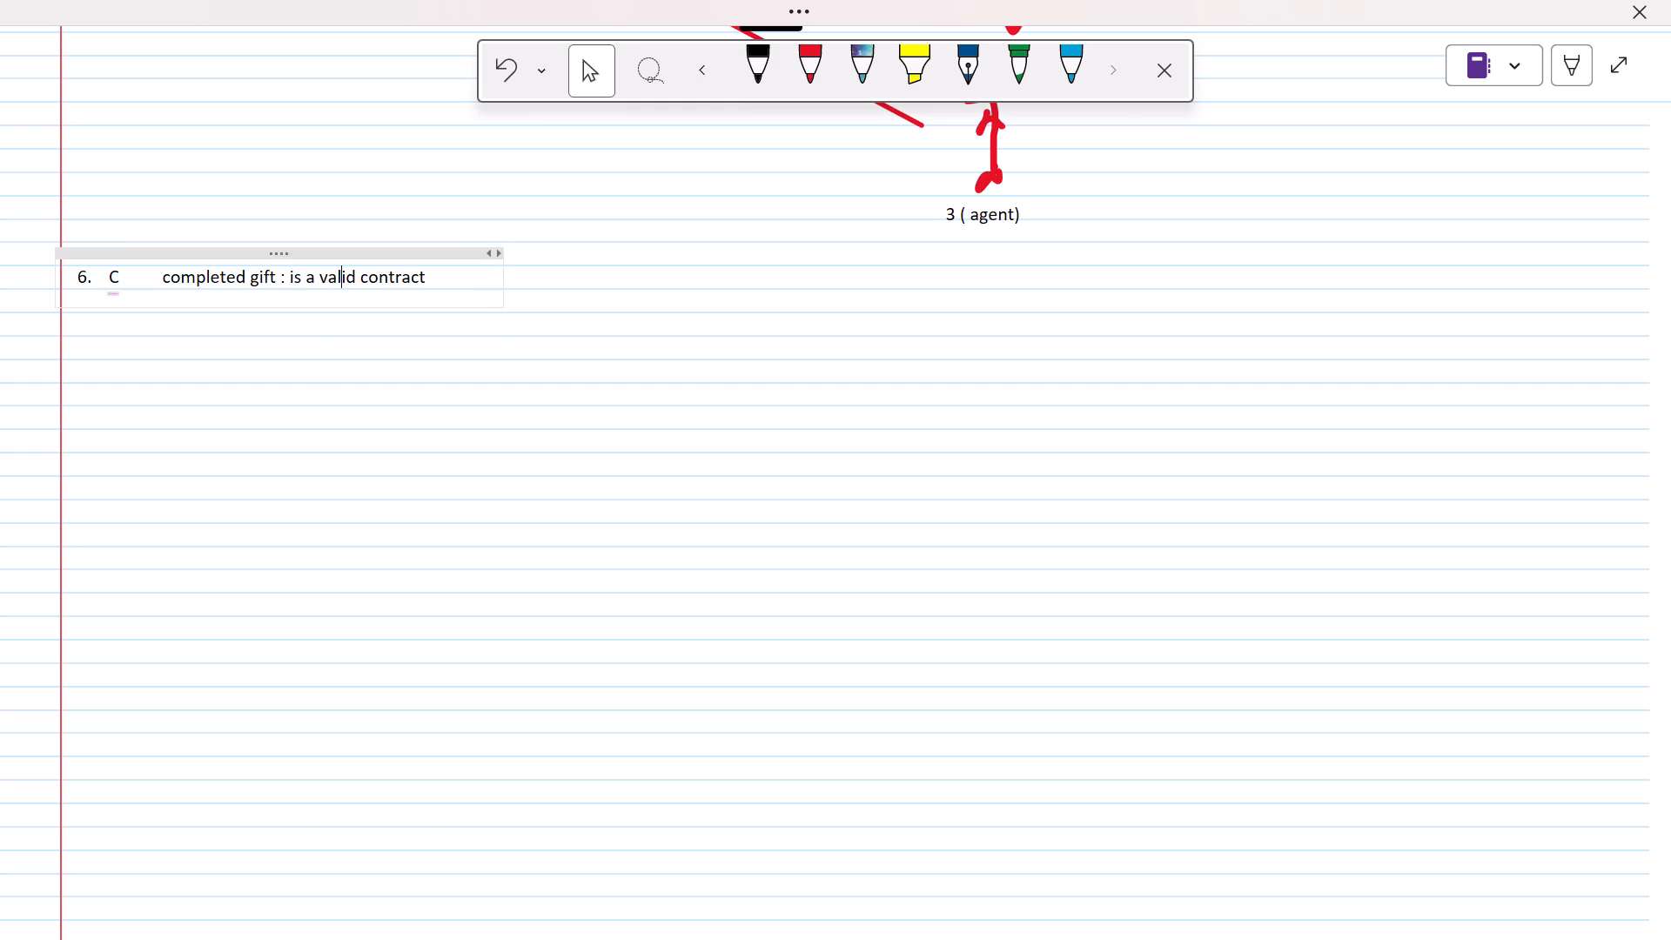
key("Right")
key("Right")
key("Right")
Add an unnumbered line under point 6, indented to beneath the word "gift", reading "when done accepts the gift given by doner".
key("Return")
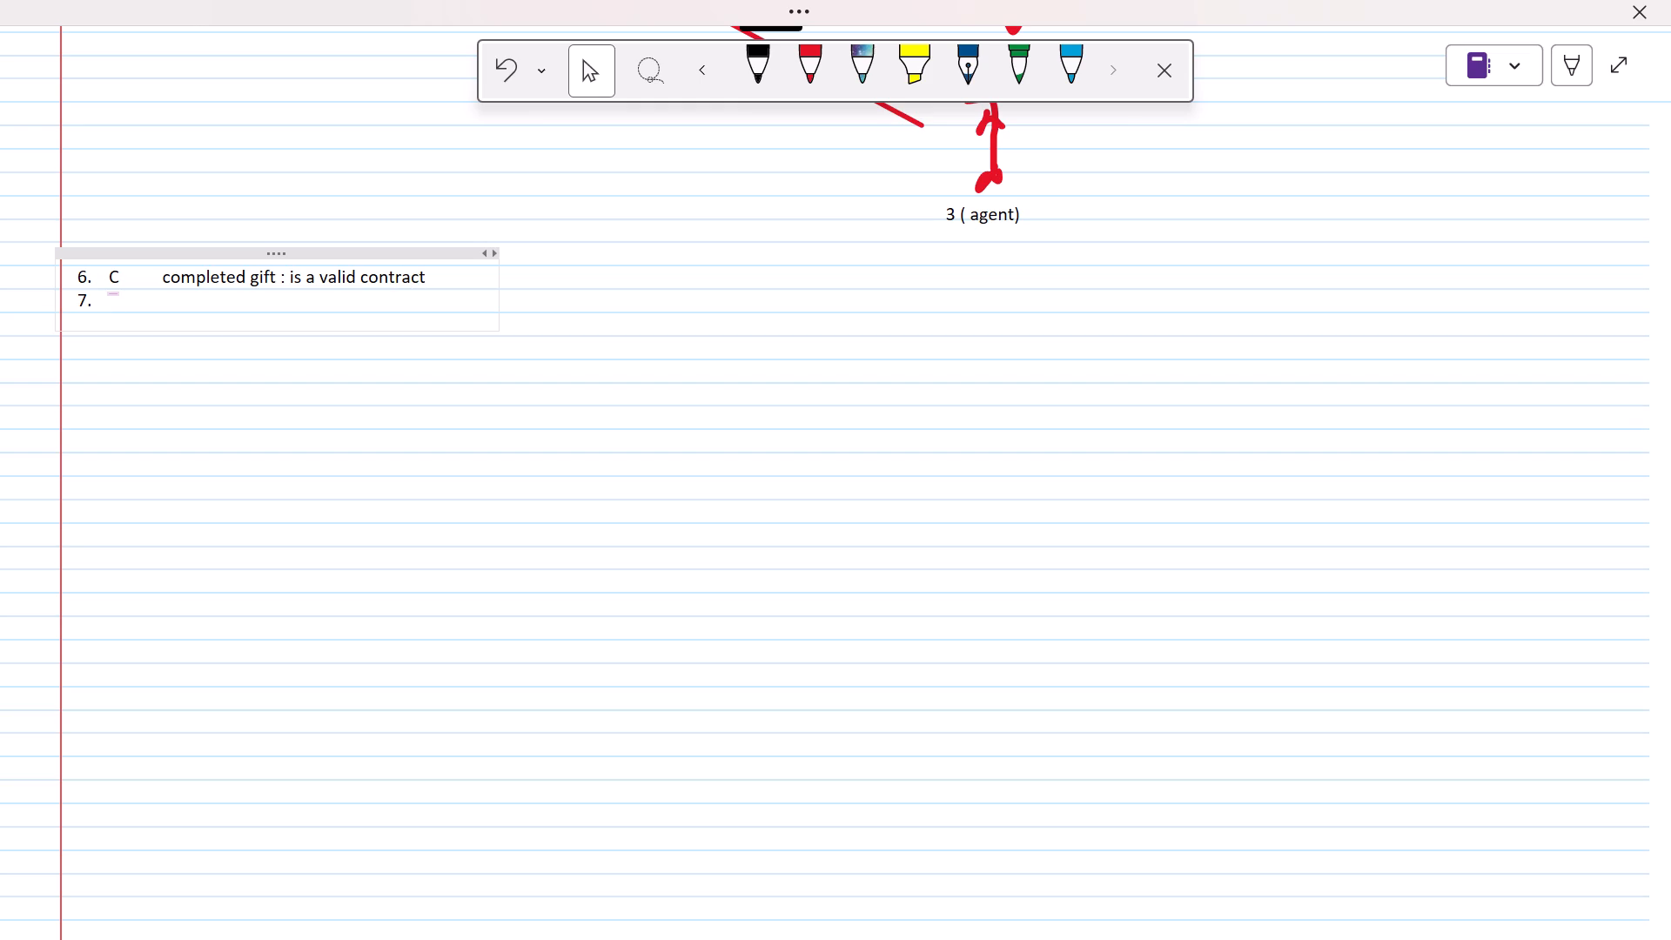
key("space")
key("BackSpace")
key("BackSpace")
key("BackSpace")
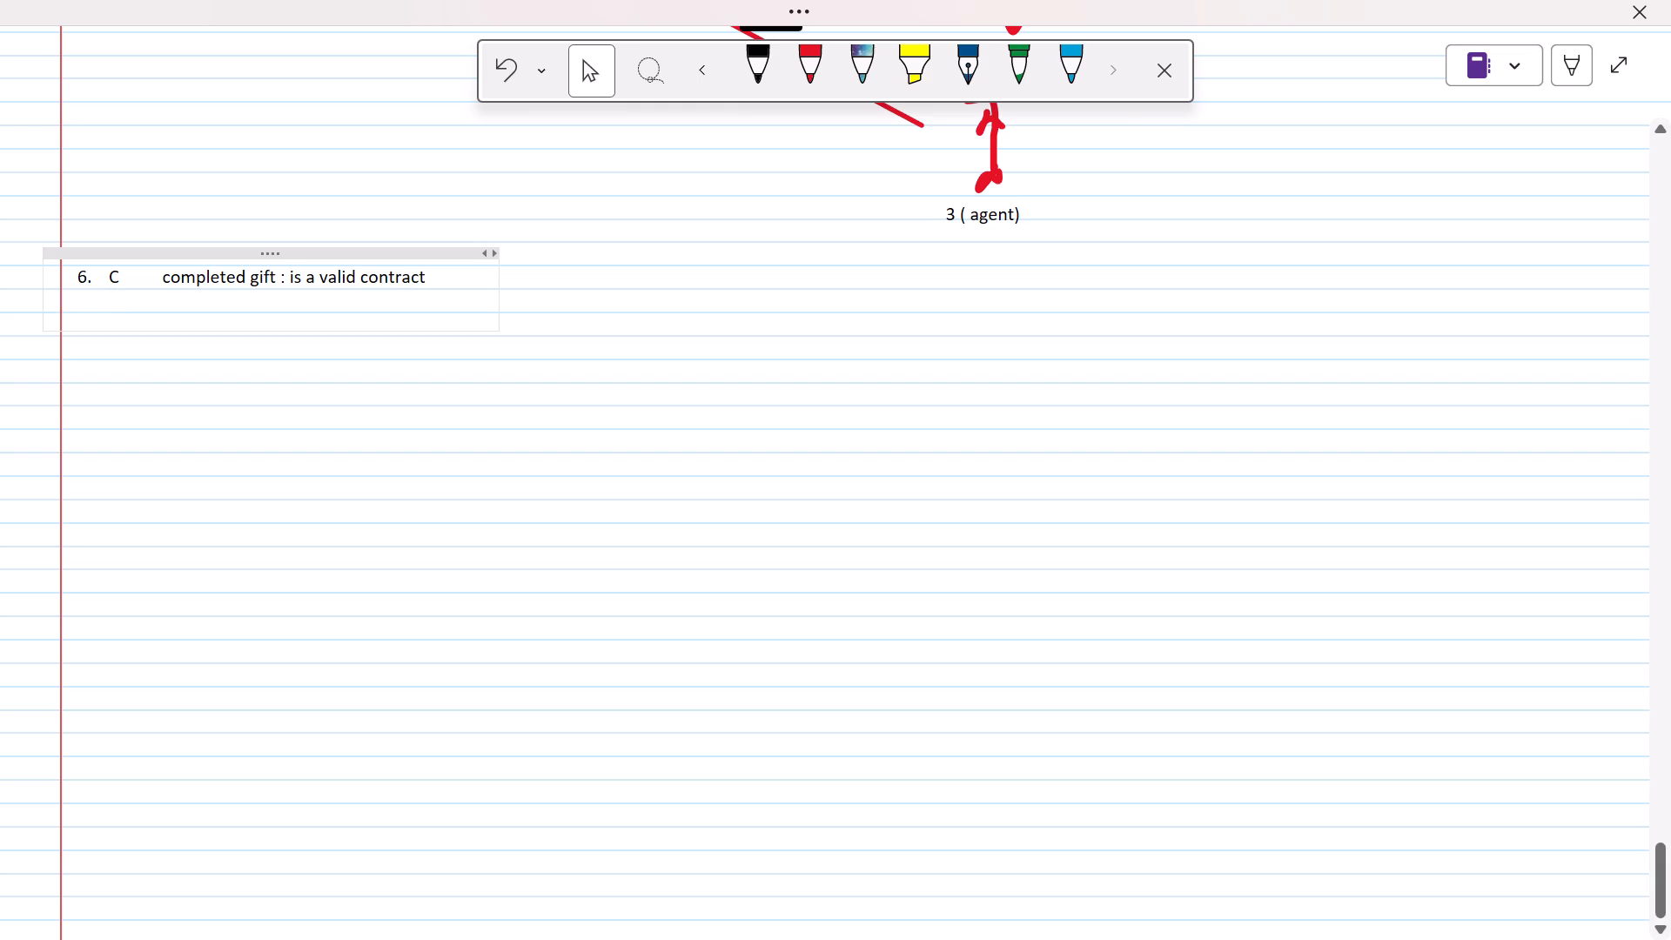
key("space")
key("space")
key("space")
key("space")
key("space")
key("space")
key("space")
key("space")
key("space")
key("space")
key("space")
key("space")
key("space")
key("space")
key("space")
key("space")
key("space")
key("space")
key("space")
key("space")
key("space")
key("space")
key("space")
key("space")
key("space")
key("space")
key("space")
key("space")
key("space")
key("space")
key("space")
key("space")
key("space")
key("space")
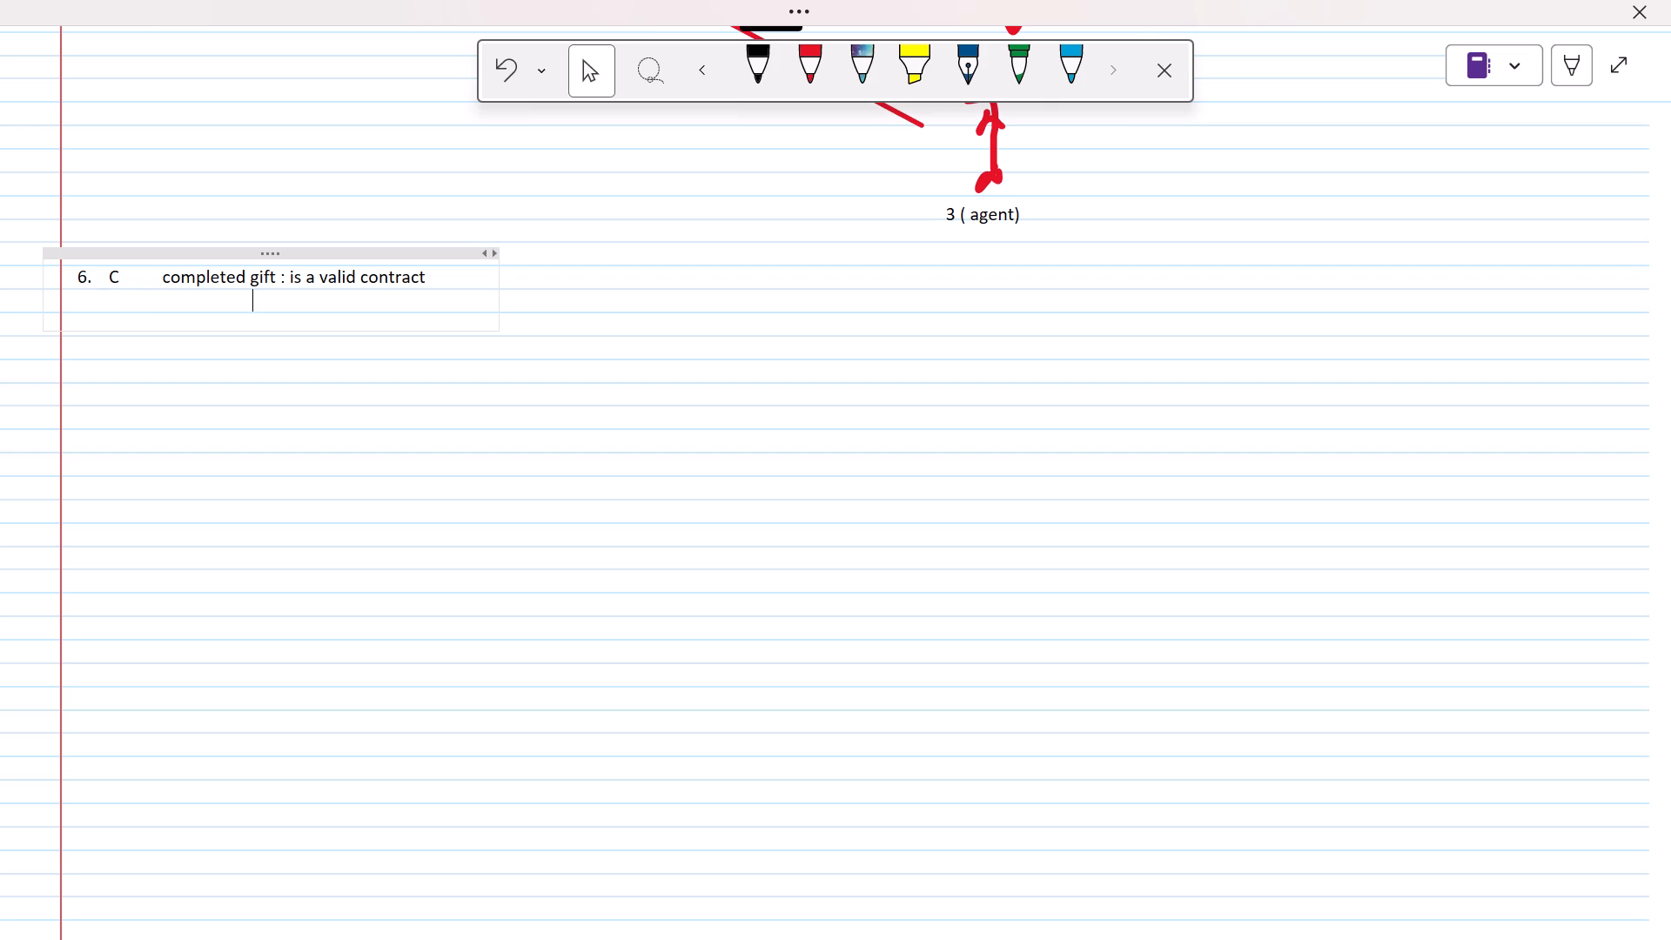
type("when")
key("space")
type("done")
key("space")
key("s")
key("BackSpace")
type("accepts")
key("space")
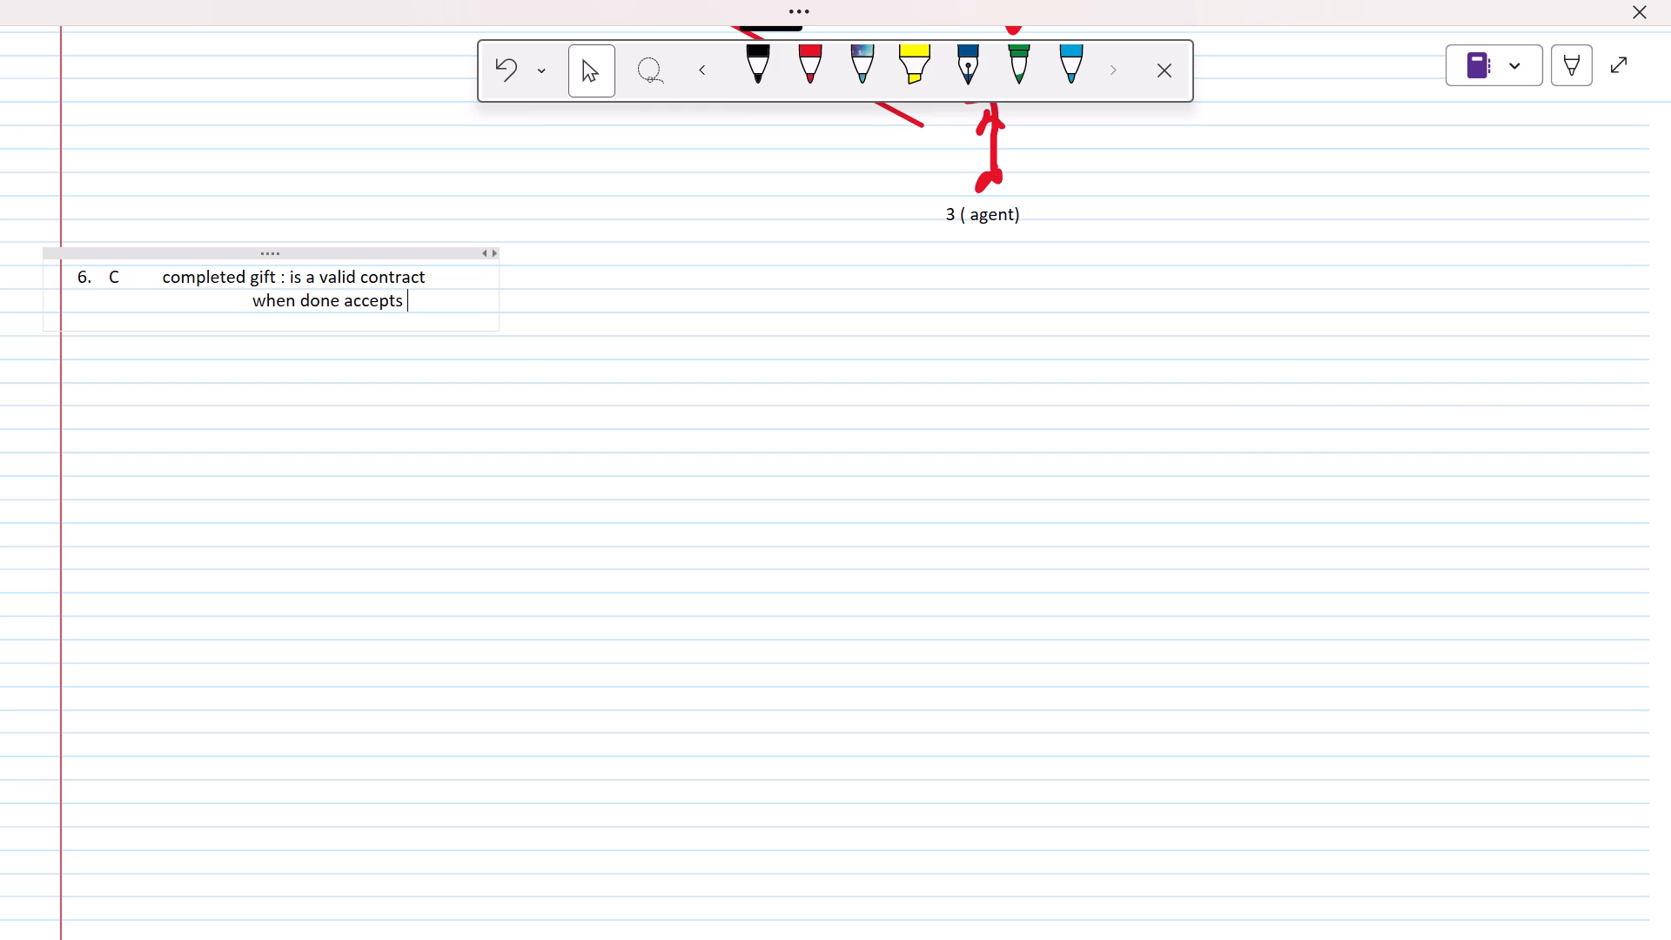
type("the gift")
key("space")
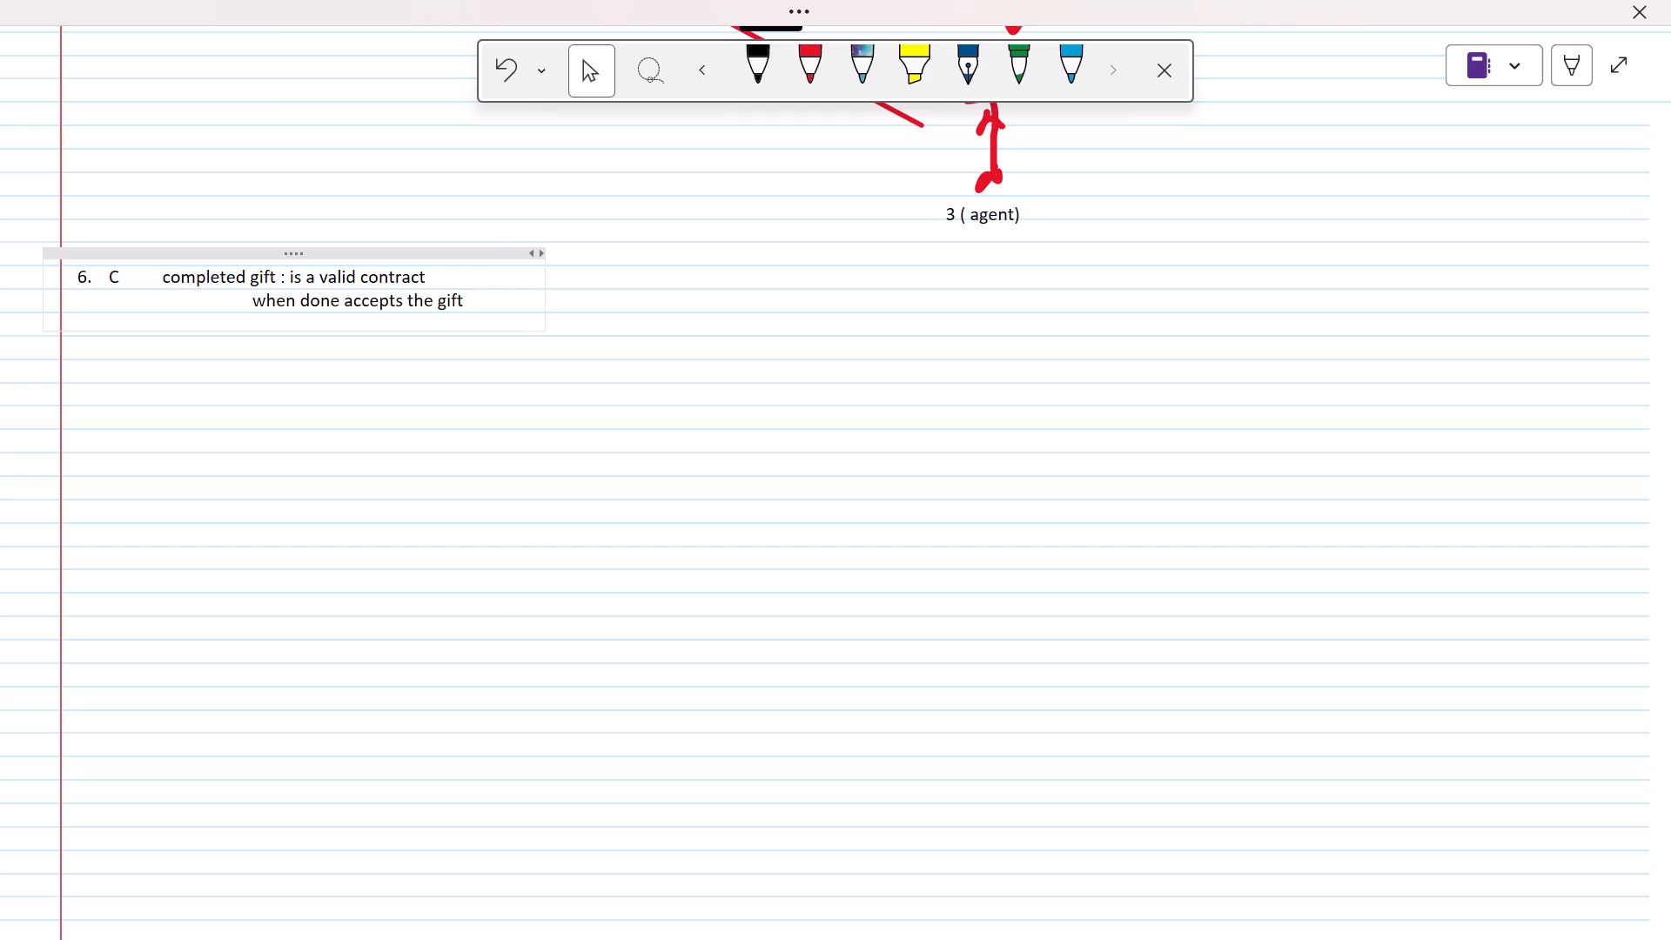
type("given by")
key("space")
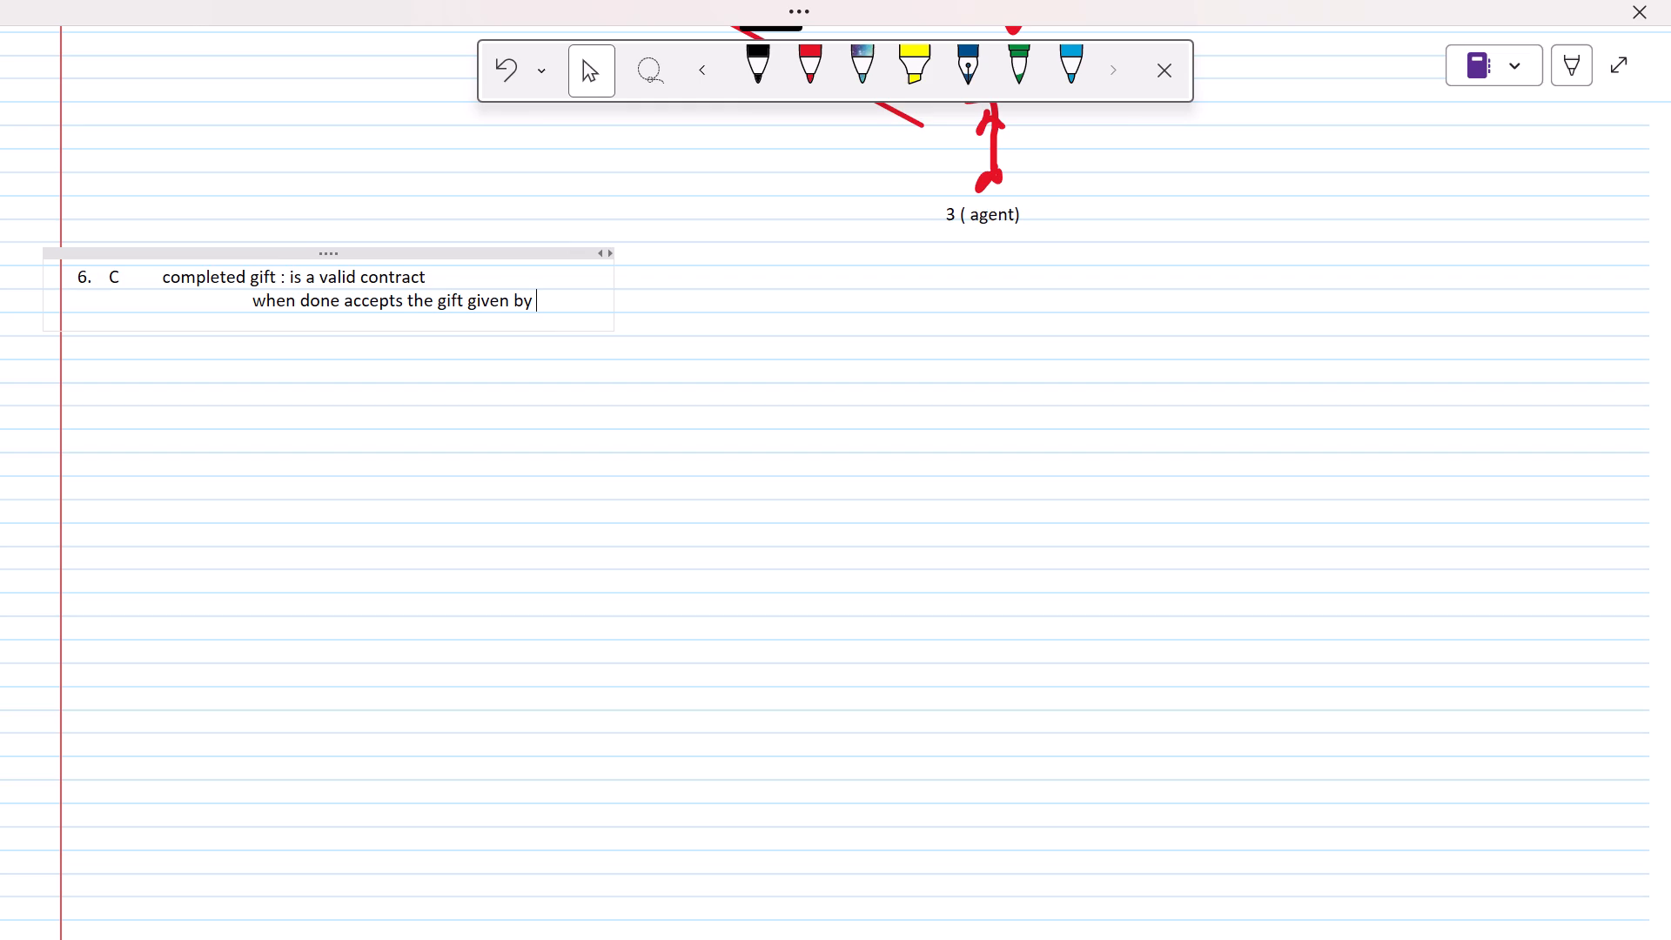
type("doner")
key("space")
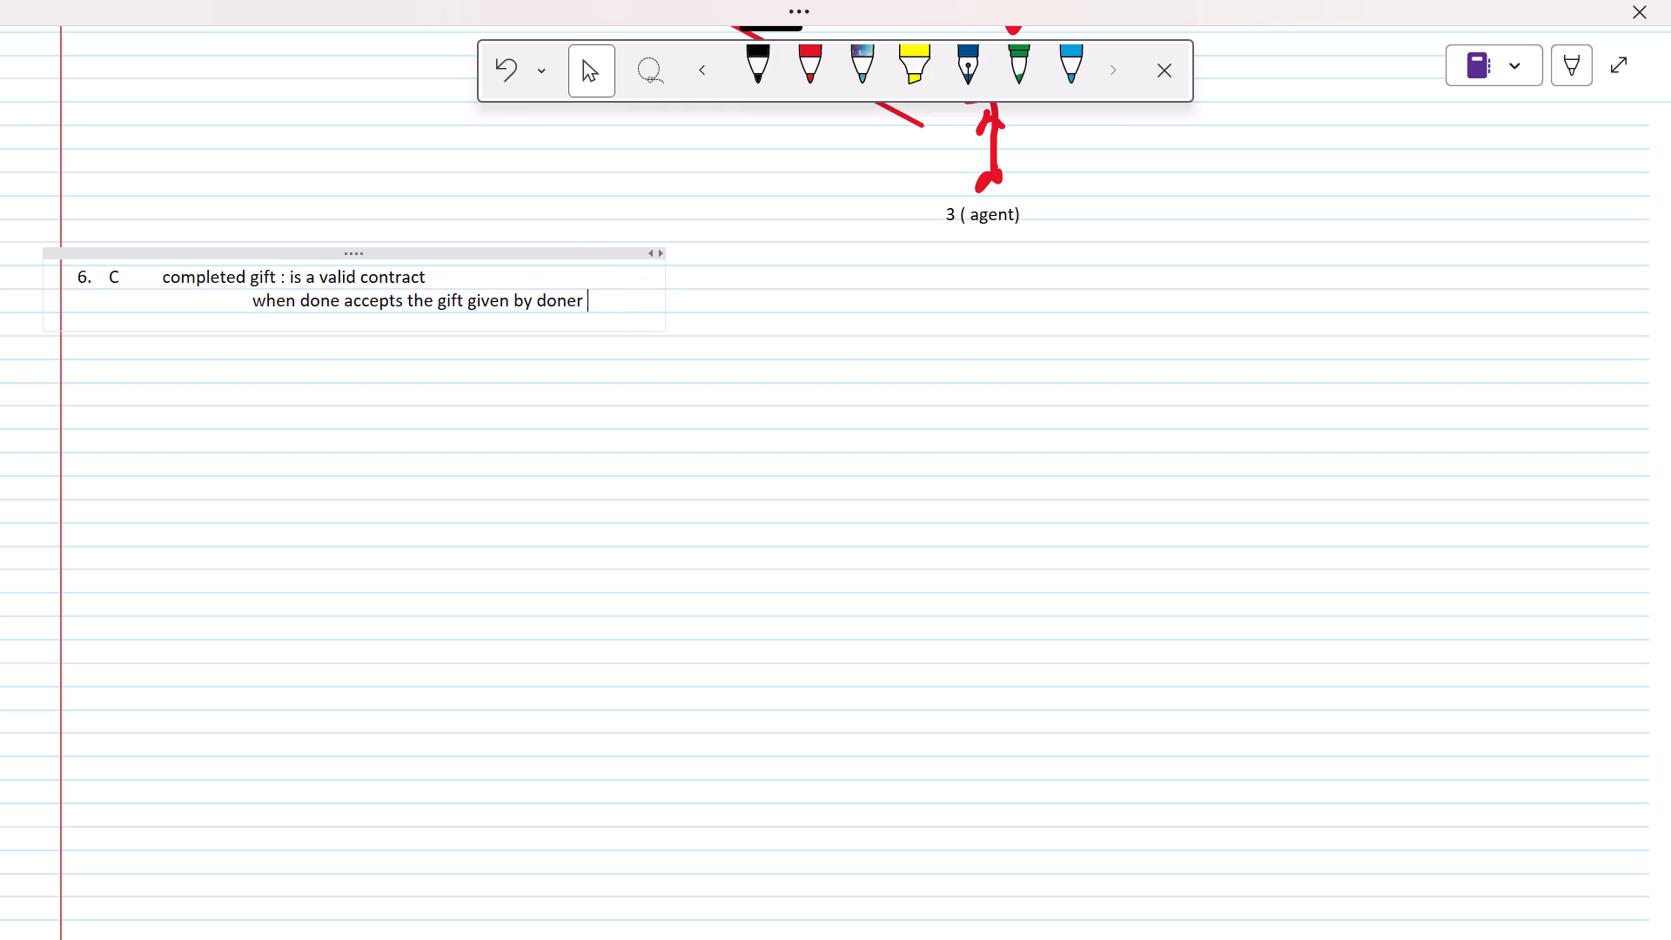
Finish the indented sentence under point 6 with "it is called completed gift".
type("<it")
key("space")
type("is a")
type("=c")
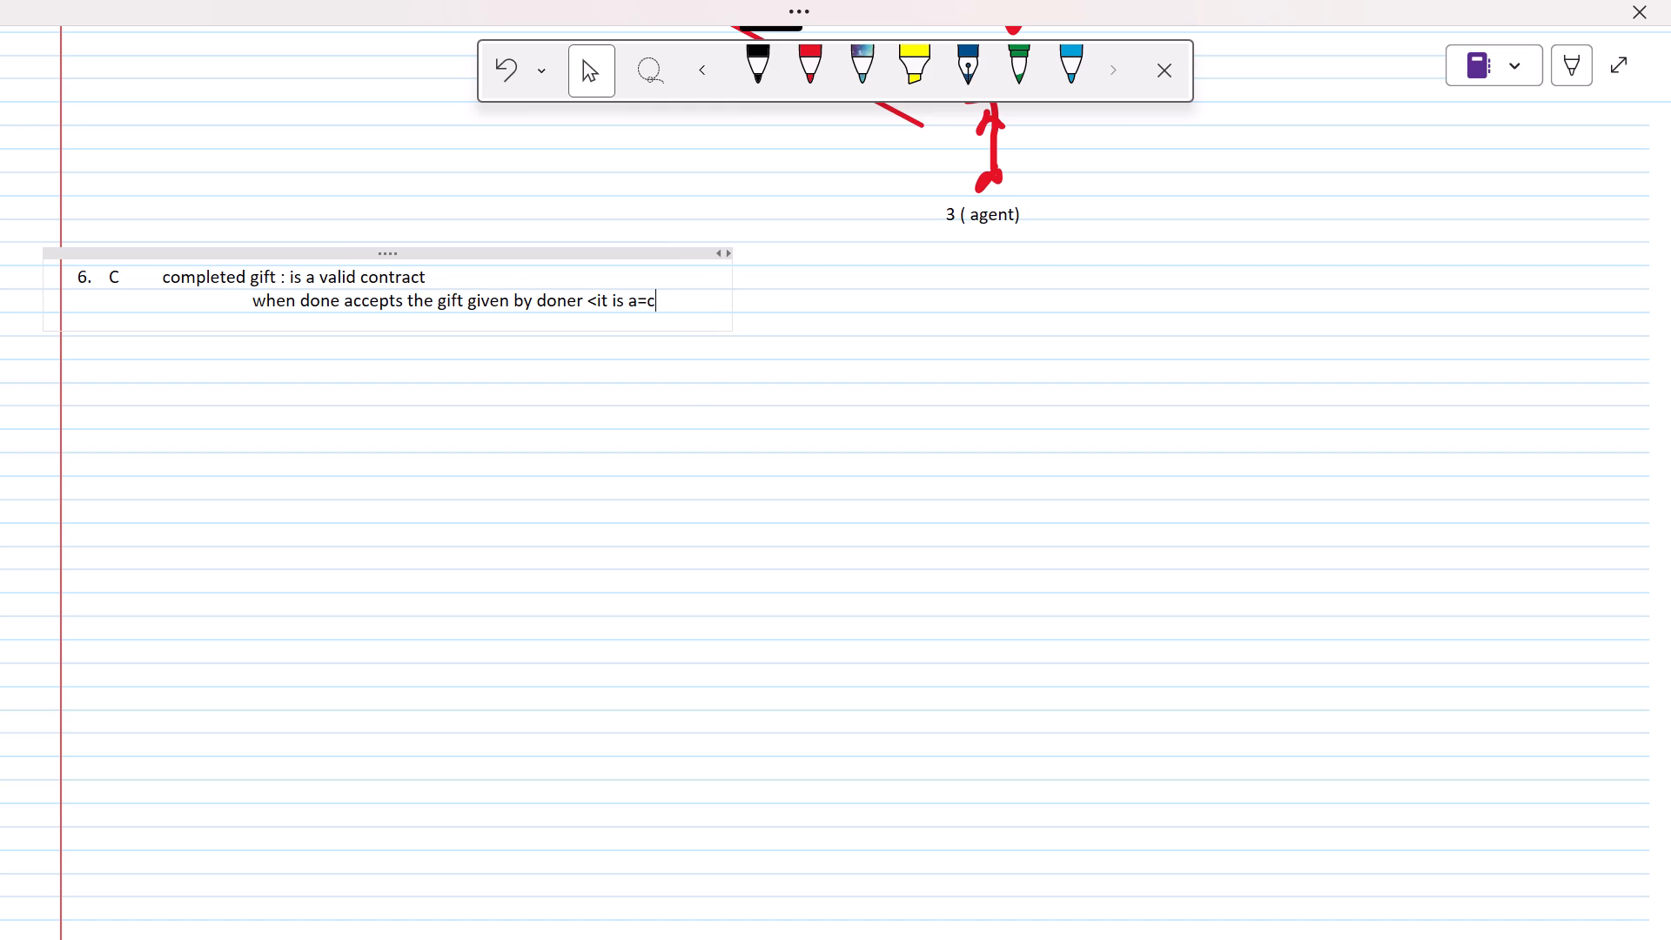
key("BackSpace")
key("BackSpace")
key("BackSpace")
key("BackSpace")
key("BackSpace")
key("BackSpace")
key("BackSpace")
key("BackSpace")
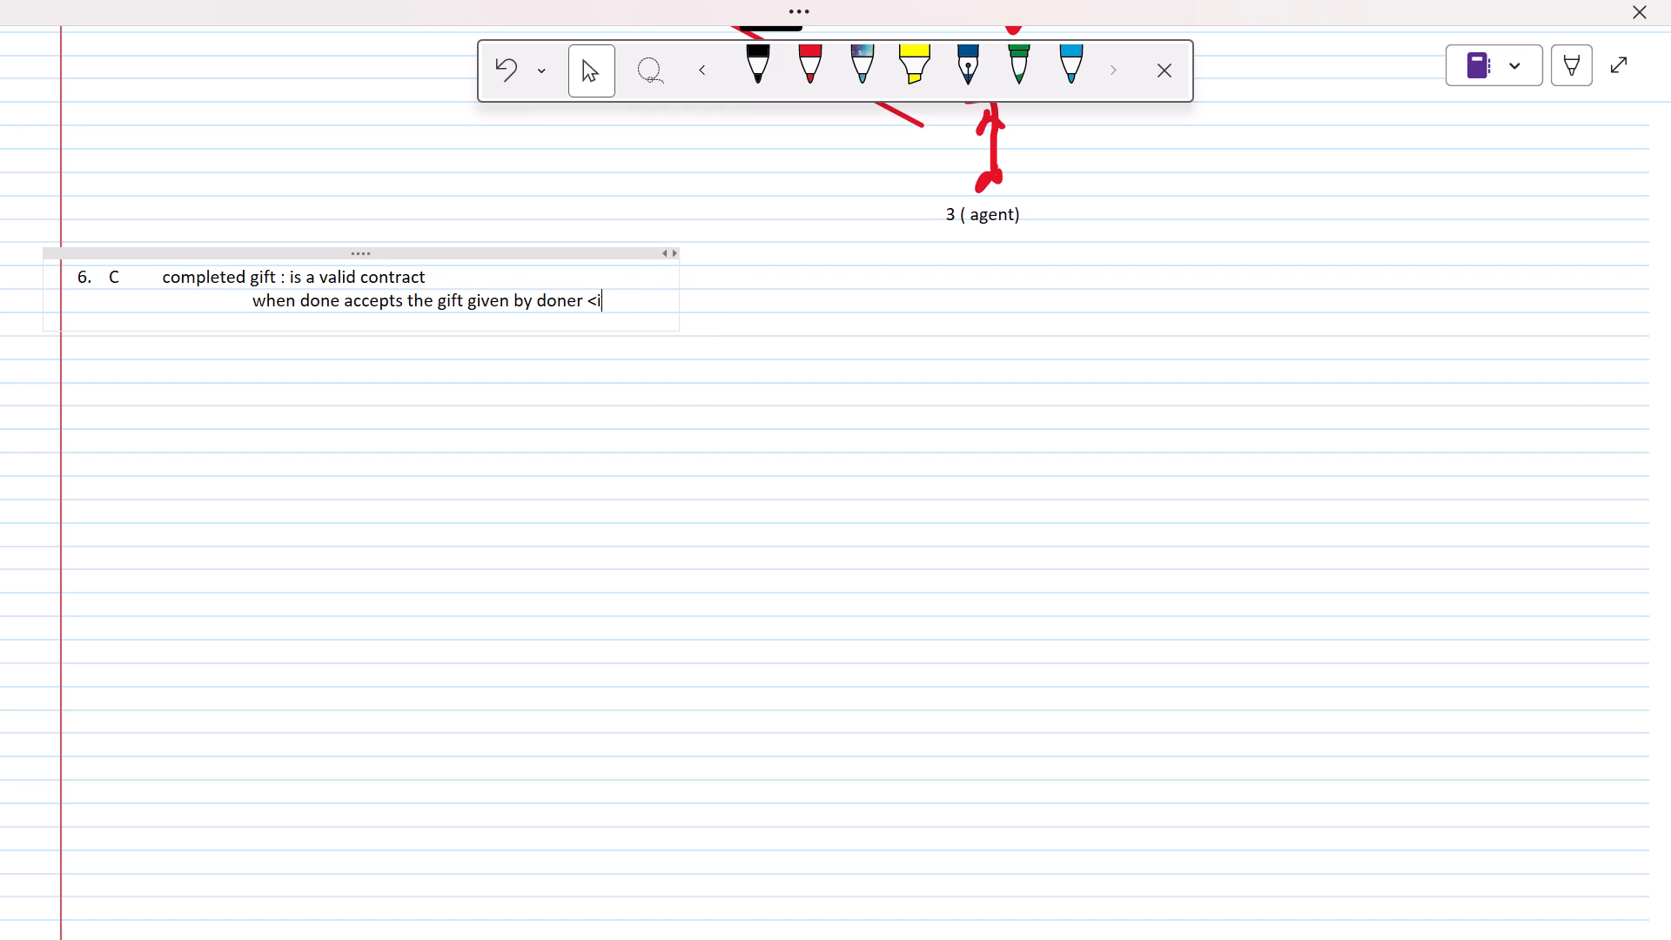
key("BackSpace")
key("BackSpace")
type("it is called")
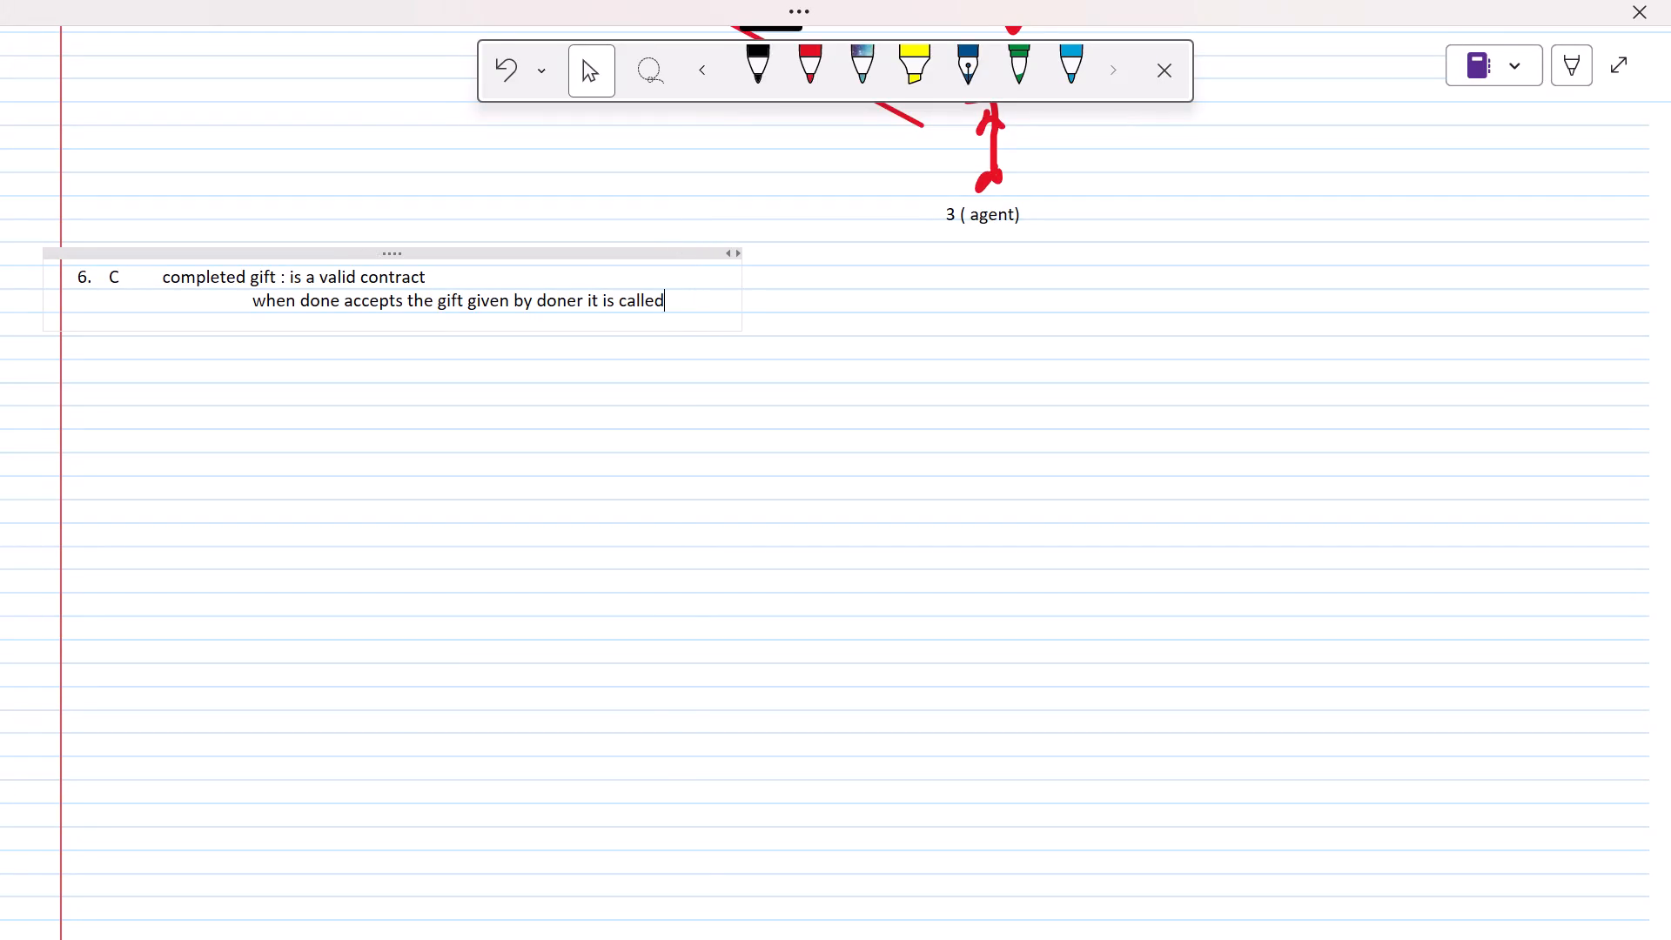
key("space")
type("comp")
type("lete")
key("space")
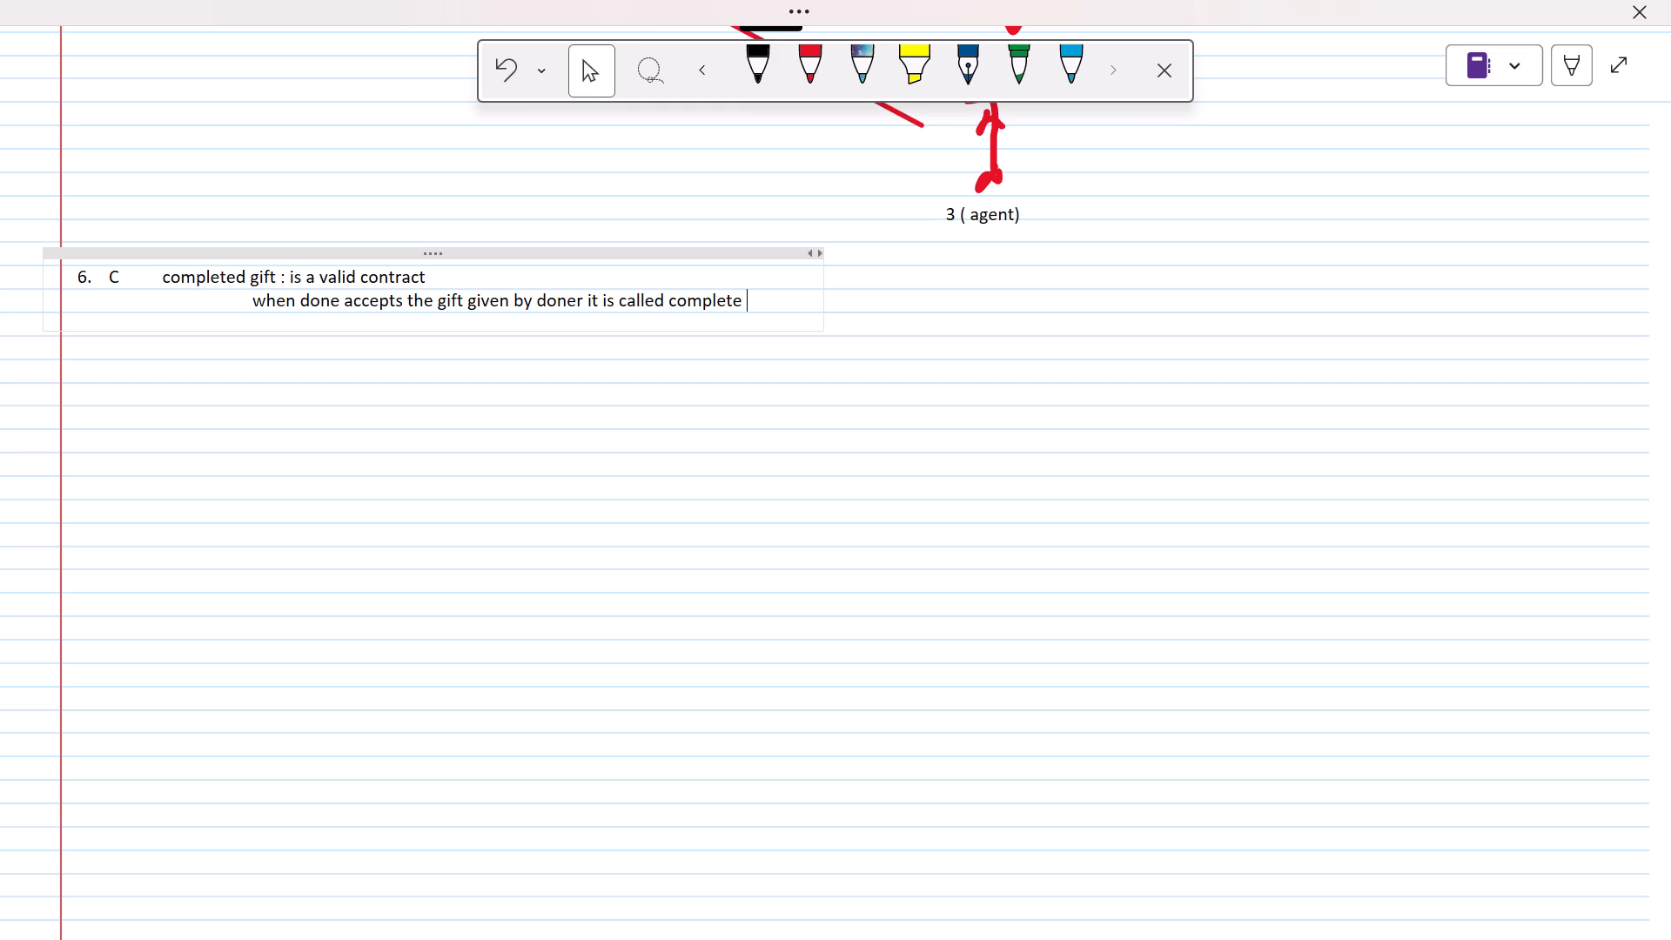
key("BackSpace")
type("d gift")
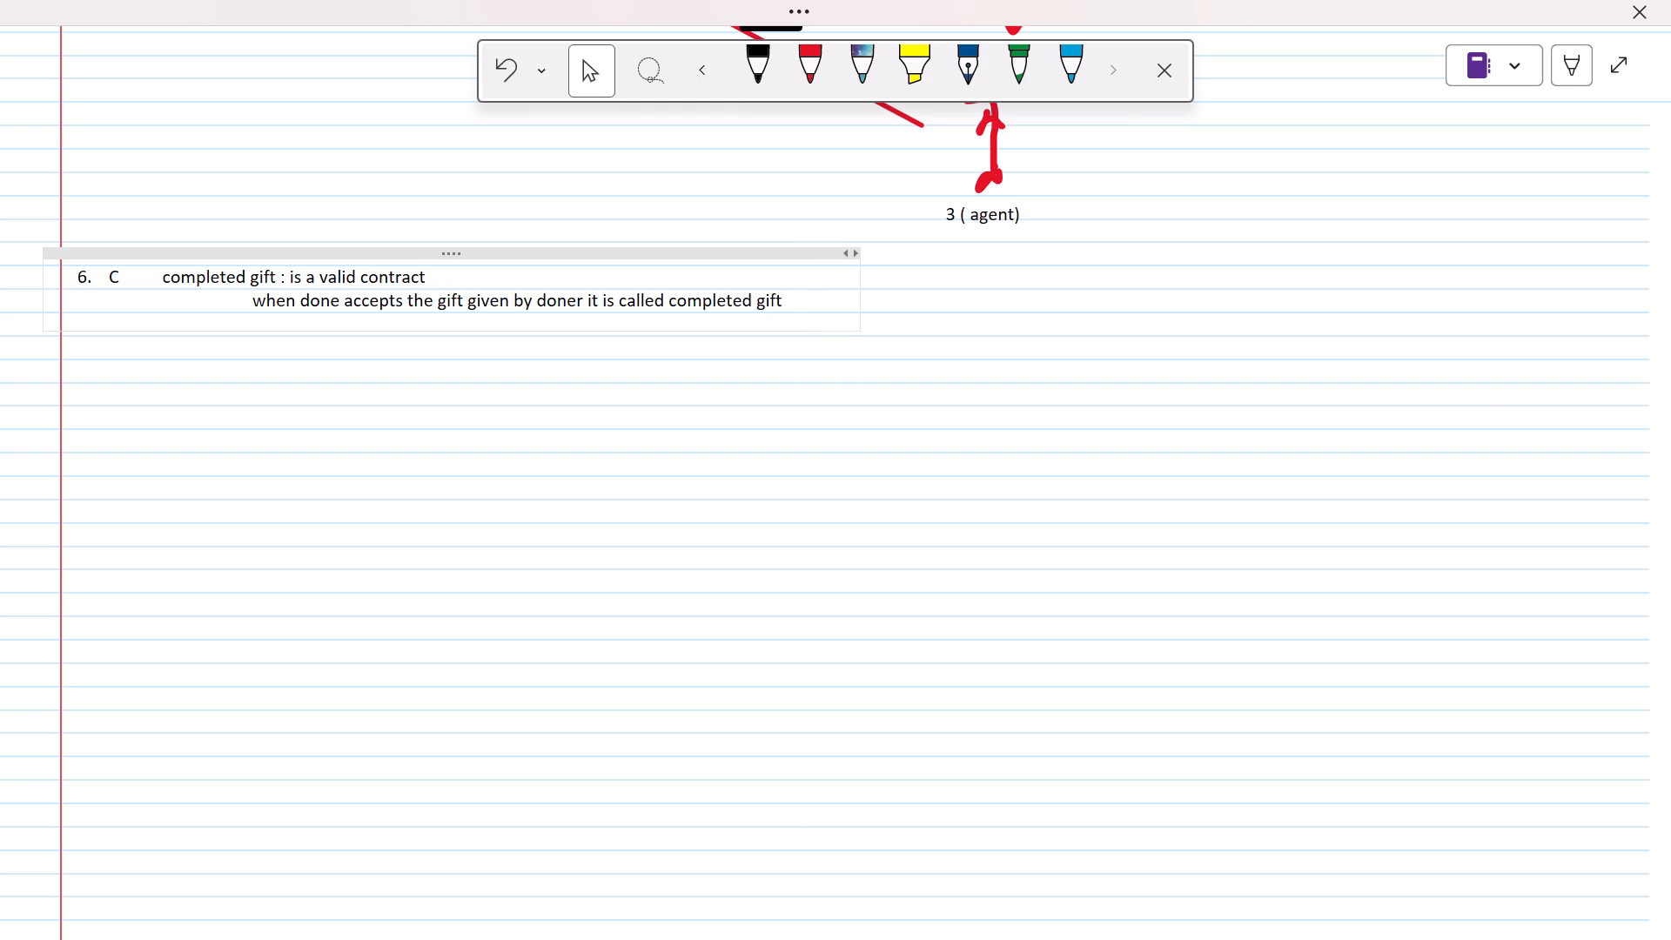
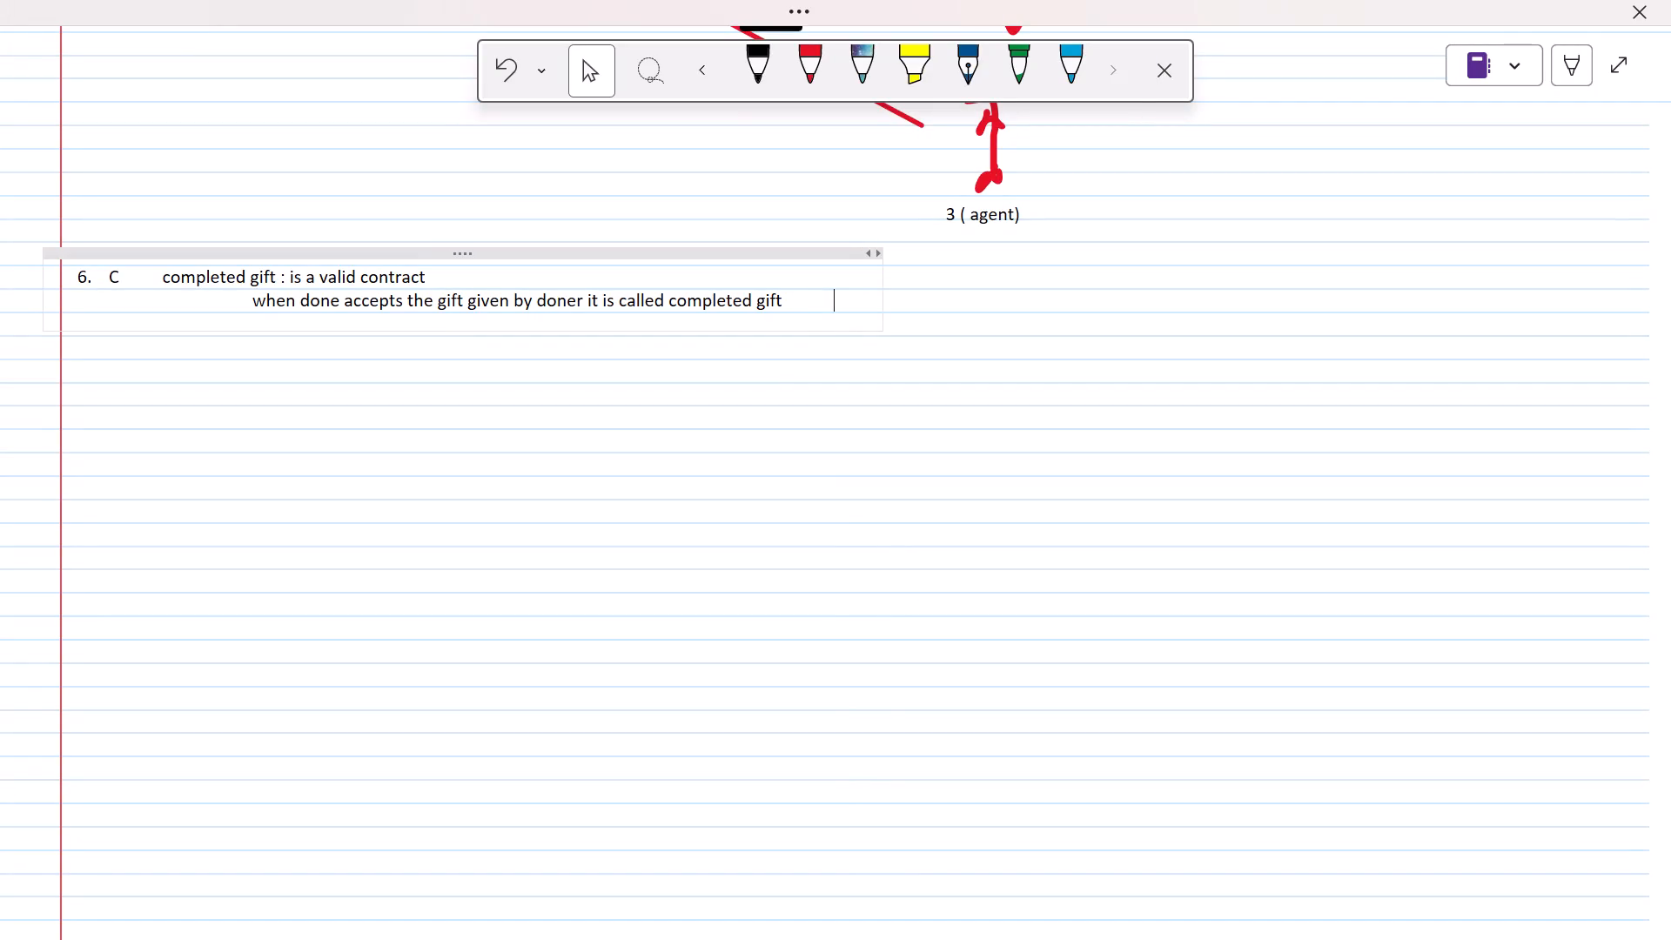
Widen the point 6 text box to make room beyond the end of the definition line.
key("space")
key("space")
key("space")
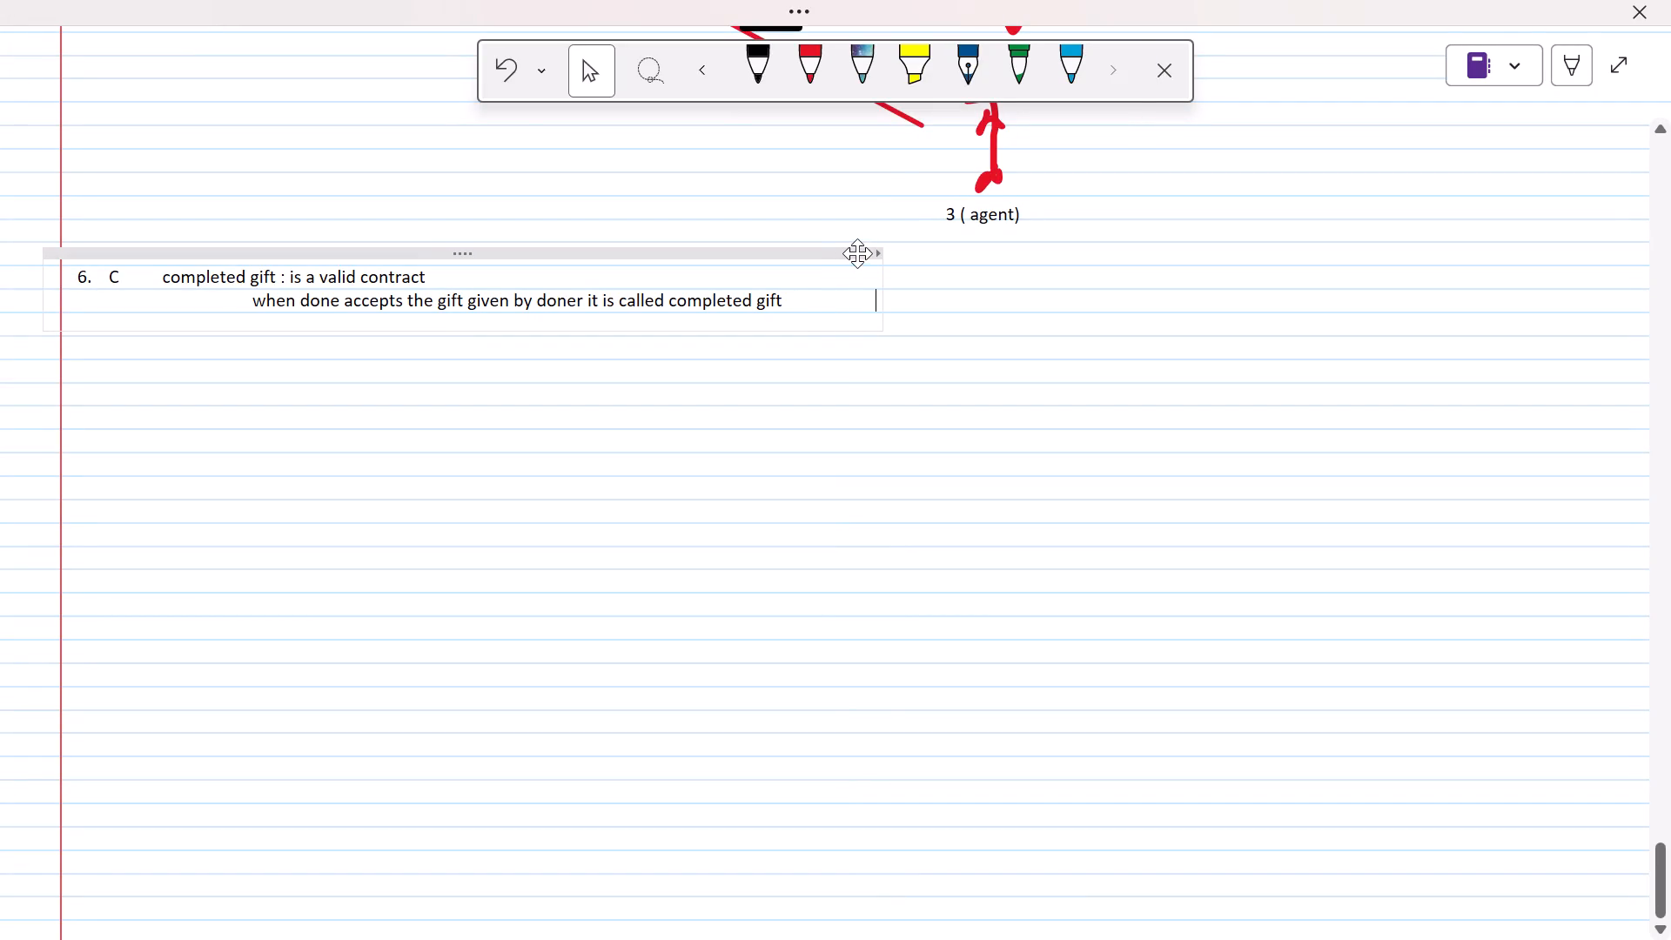
left_click(858, 253)
left_click(916, 269)
left_click_drag(876, 252, 877, 252)
left_click_drag(877, 252, 1224, 264)
Add a capital "X" on the definition line, separated from "completed gift" by a wide gap, roughly beneath the "3 ( agent)" label's end.
key("space")
key("space")
key("space")
key("space")
key("space")
key("space")
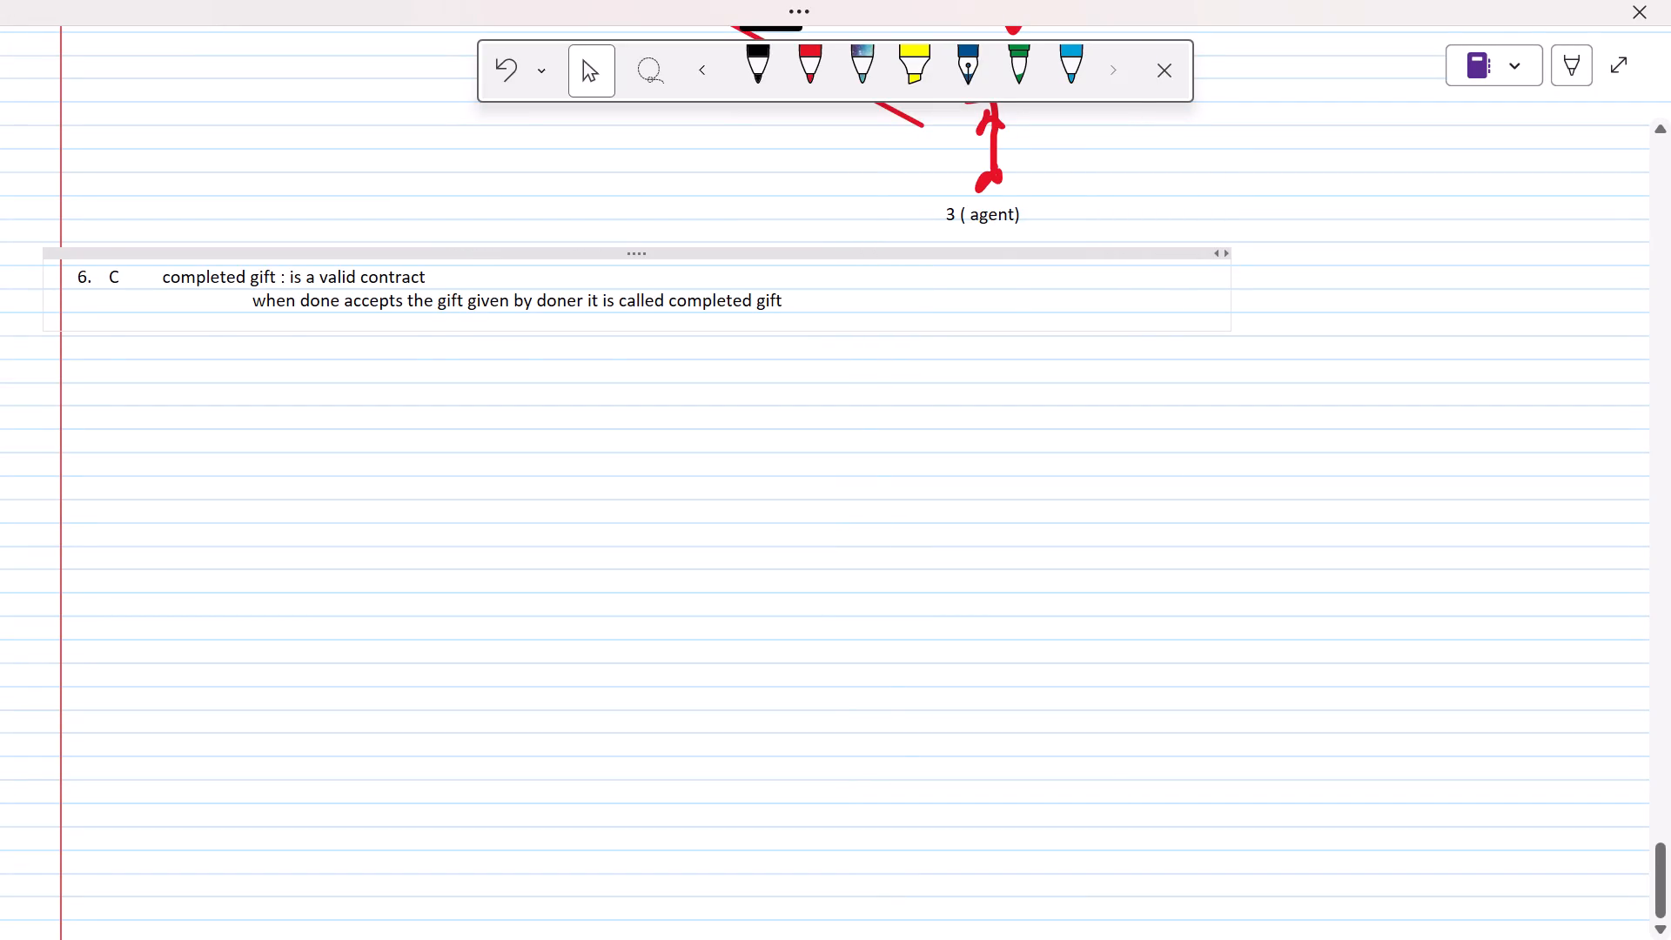
left_click(959, 295)
key("space")
key("space")
key("space")
key("space")
key("space")
key("space")
key("space")
key("space")
key("space")
key("space")
key("space")
key("space")
key("space")
key("space")
key("space")
key("space")
key("space")
key("space")
key("space")
key("space")
key("space")
key("space")
key("space")
key("space")
key("space")
key("space")
key("x")
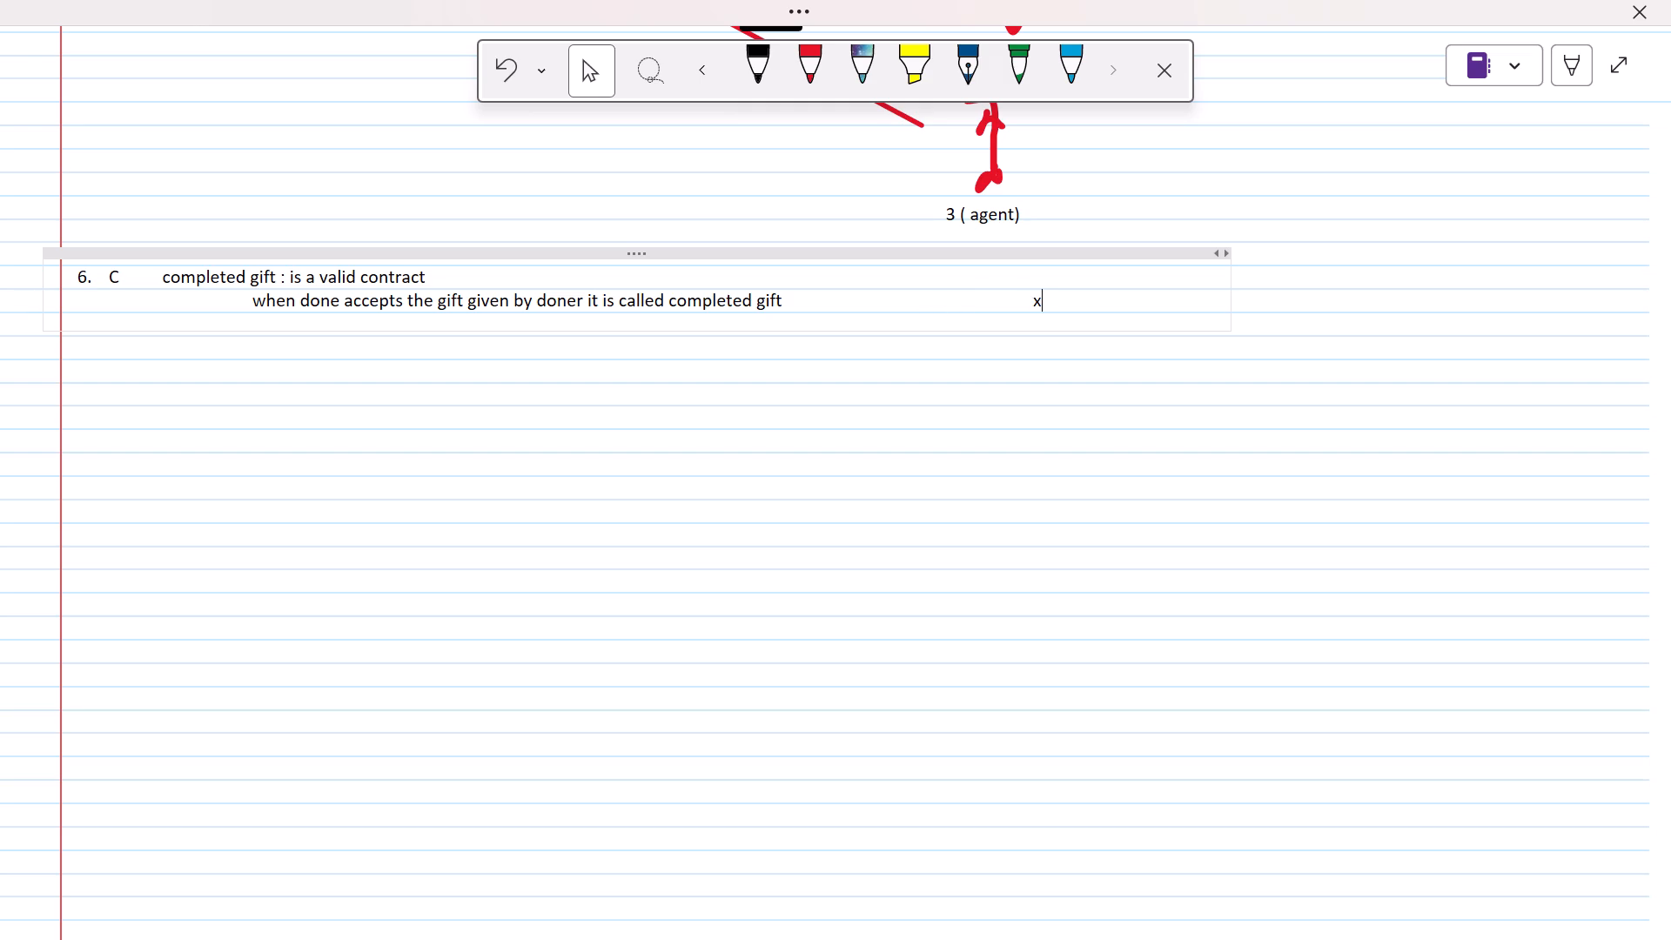
key("BackSpace")
type("x")
key("space")
key("BackSpace")
key("x")
key("BackSpace")
key("BackSpace")
type("X")
Write "writing" after the X on the definition line, spelled correctly.
key("space")
key("space")
type("wrinting")
key("space")
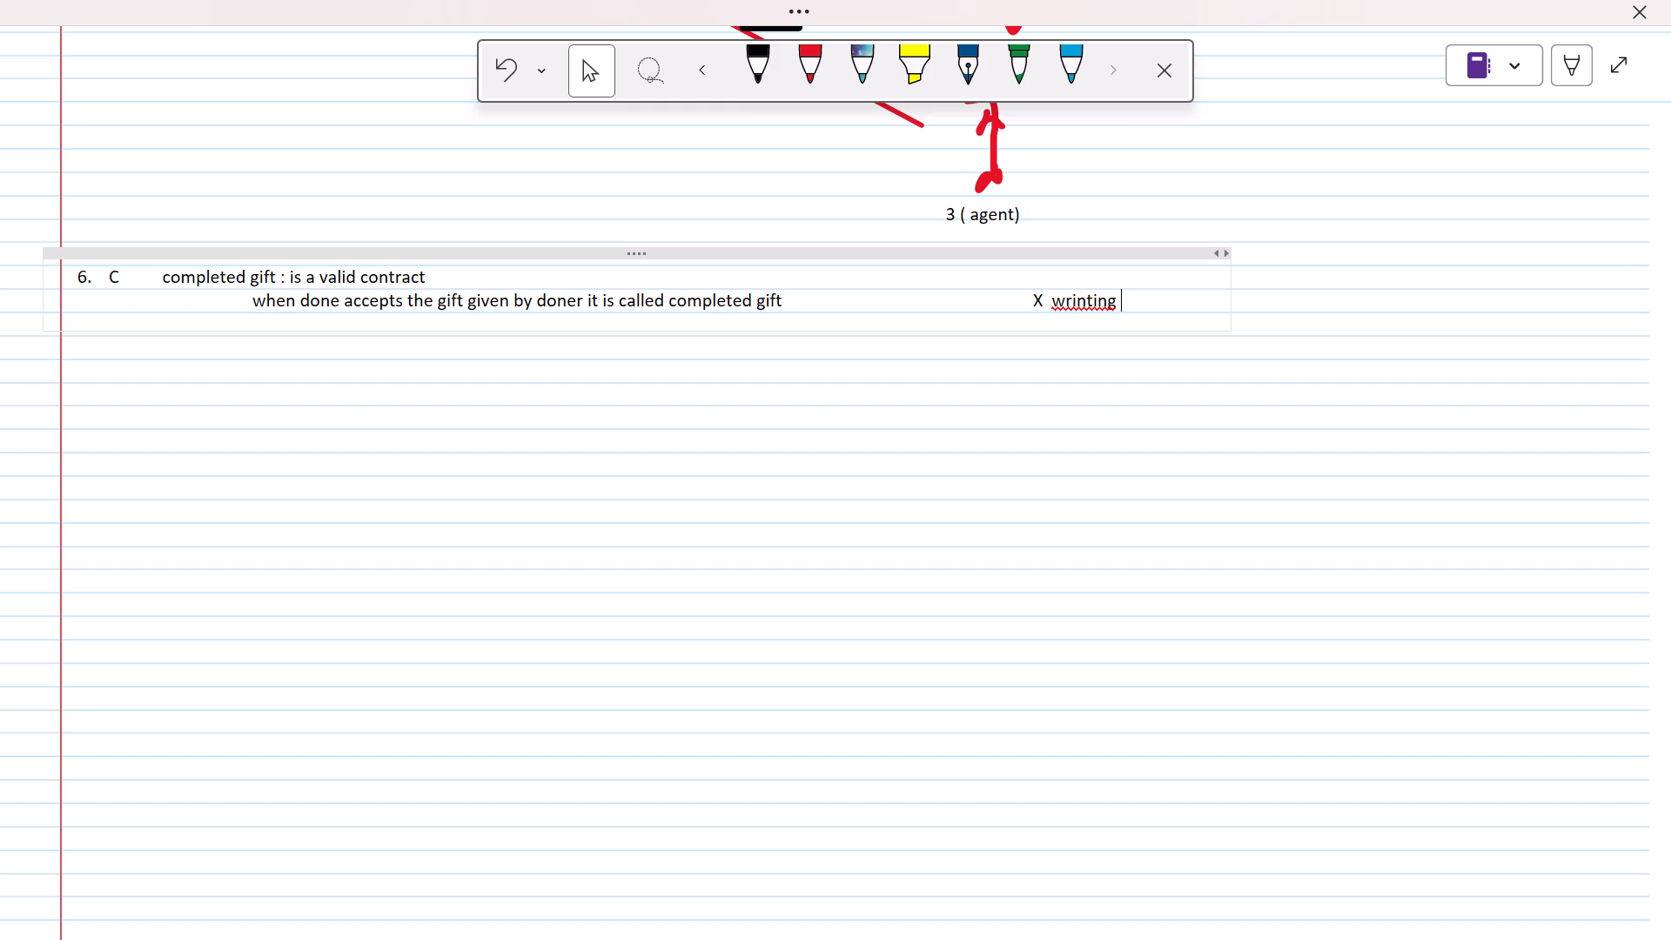
key("Left")
key("Left")
key("Left")
key("Left")
key("Left")
key("BackSpace")
key("Right")
key("Right")
key("Right")
key("Right")
key("Right")
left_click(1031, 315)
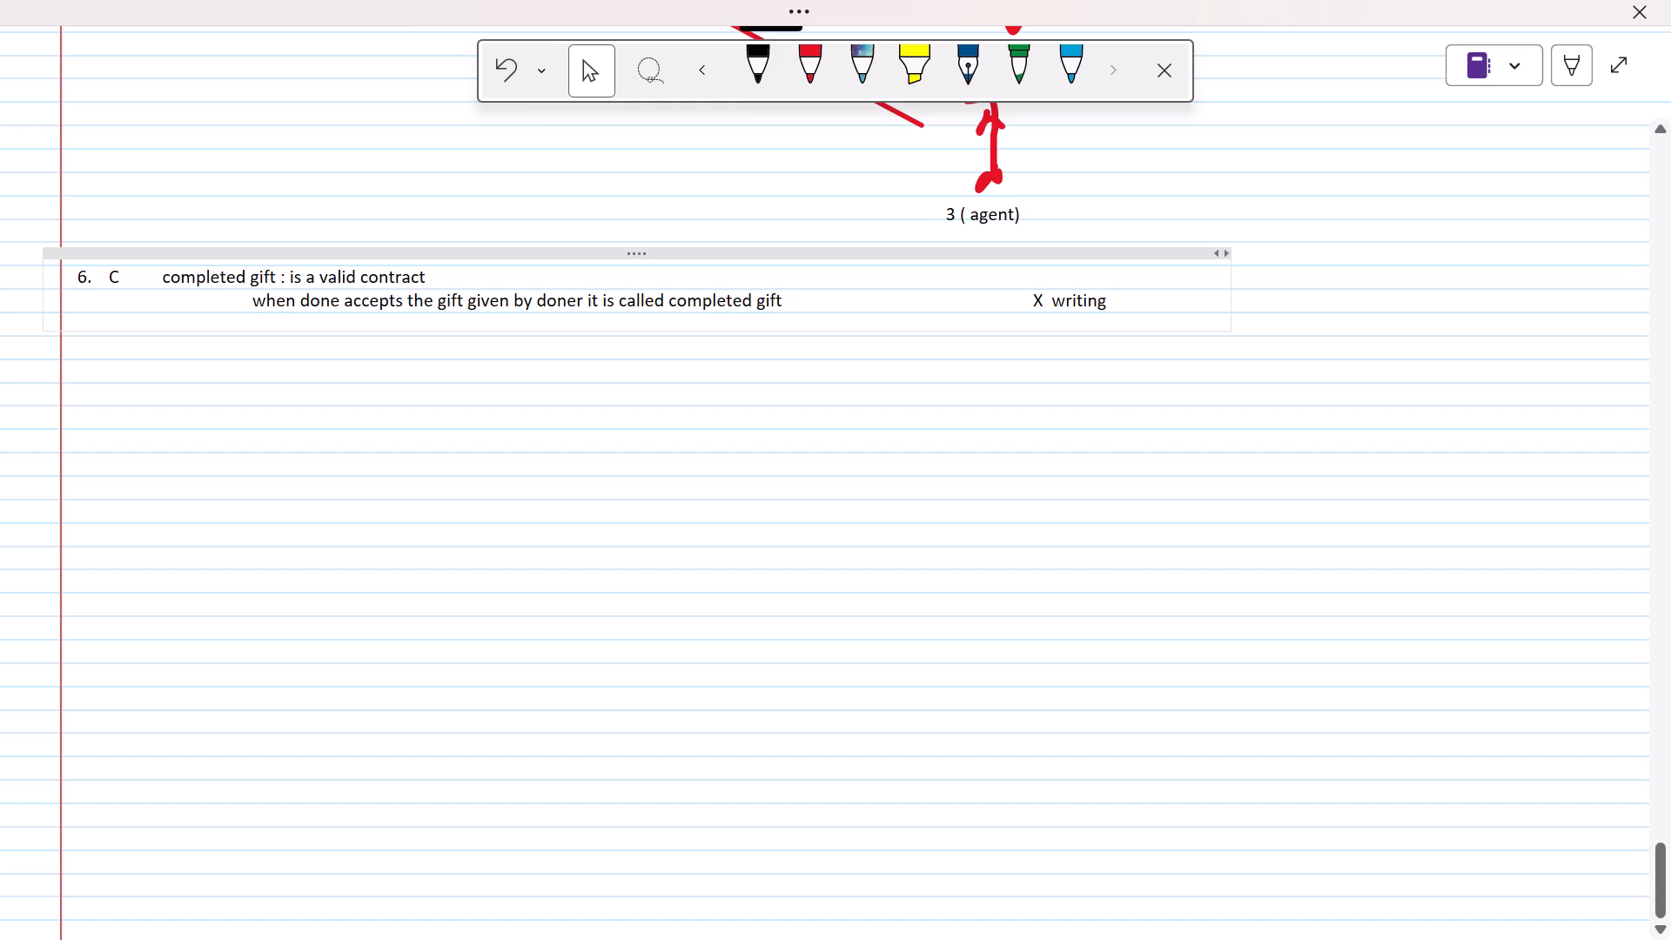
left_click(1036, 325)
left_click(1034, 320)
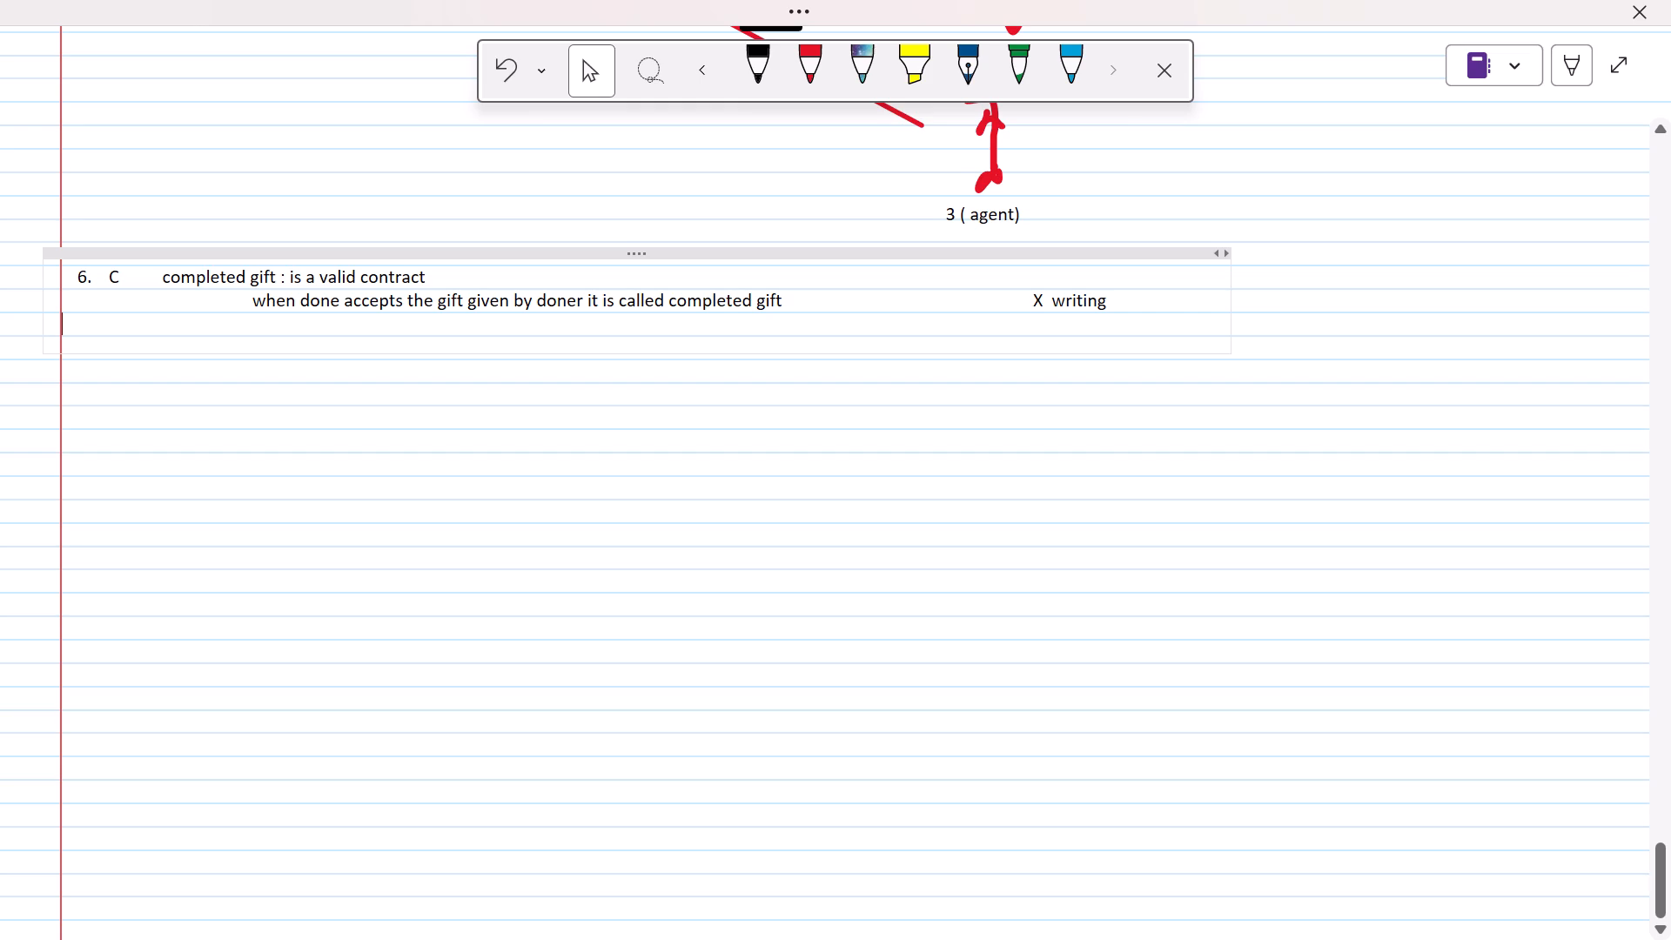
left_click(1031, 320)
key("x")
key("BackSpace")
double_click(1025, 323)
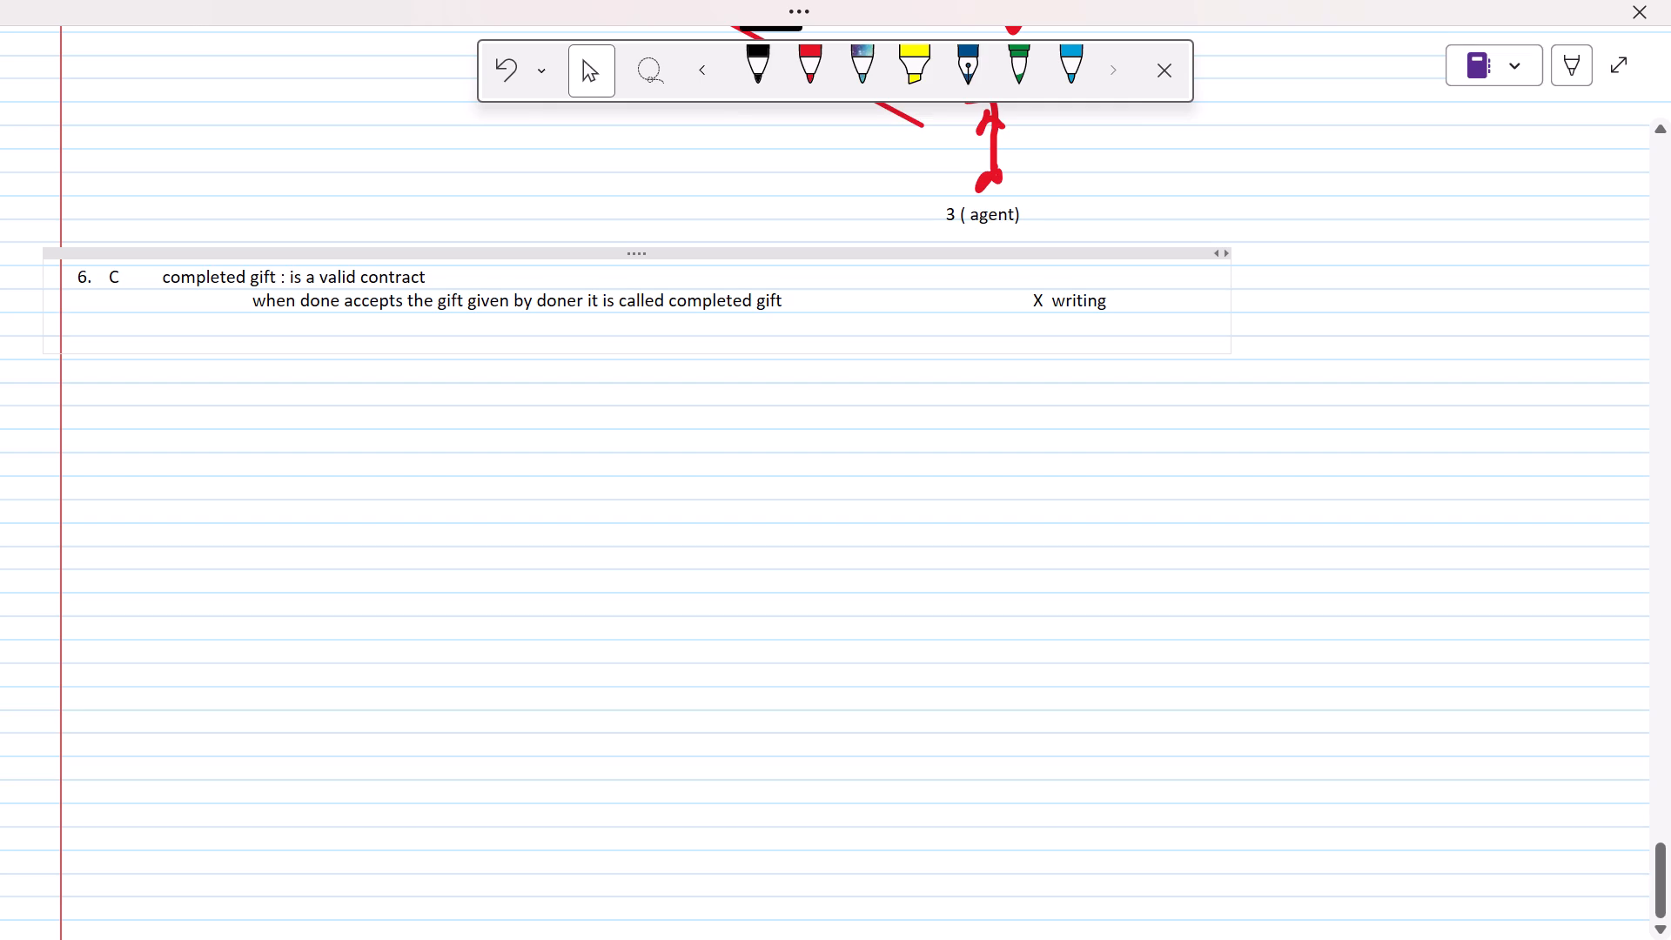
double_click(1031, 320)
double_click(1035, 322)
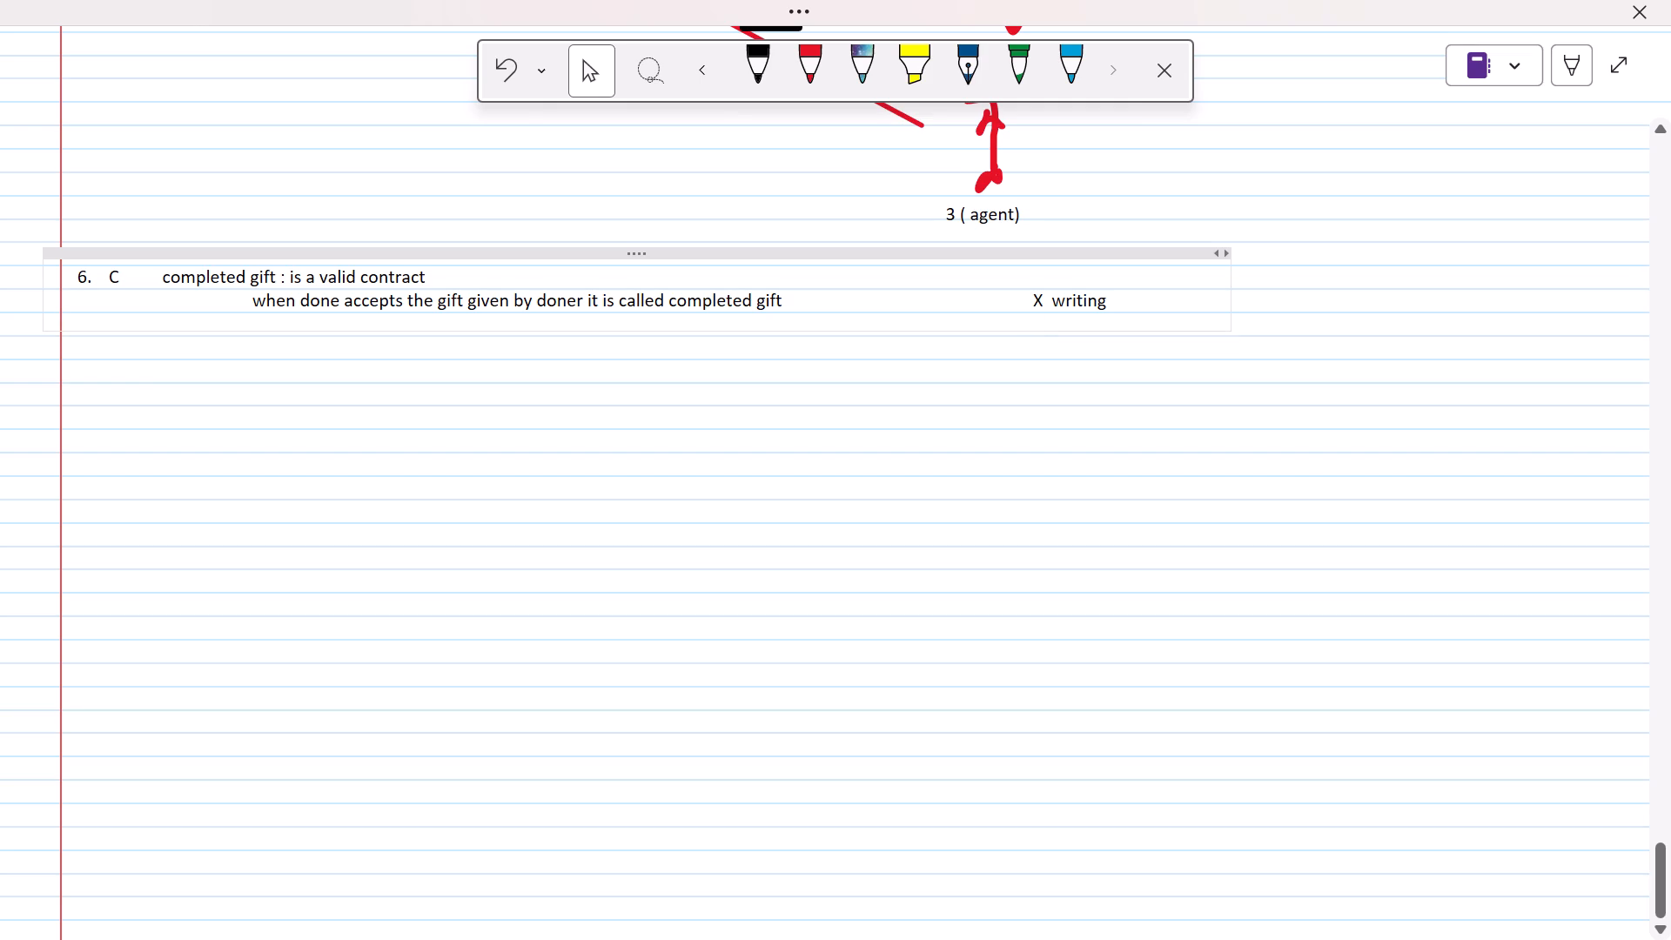
Add a separate note reading "X registration" directly beneath "X writing", with the X marks aligned.
double_click(1030, 325)
key("space")
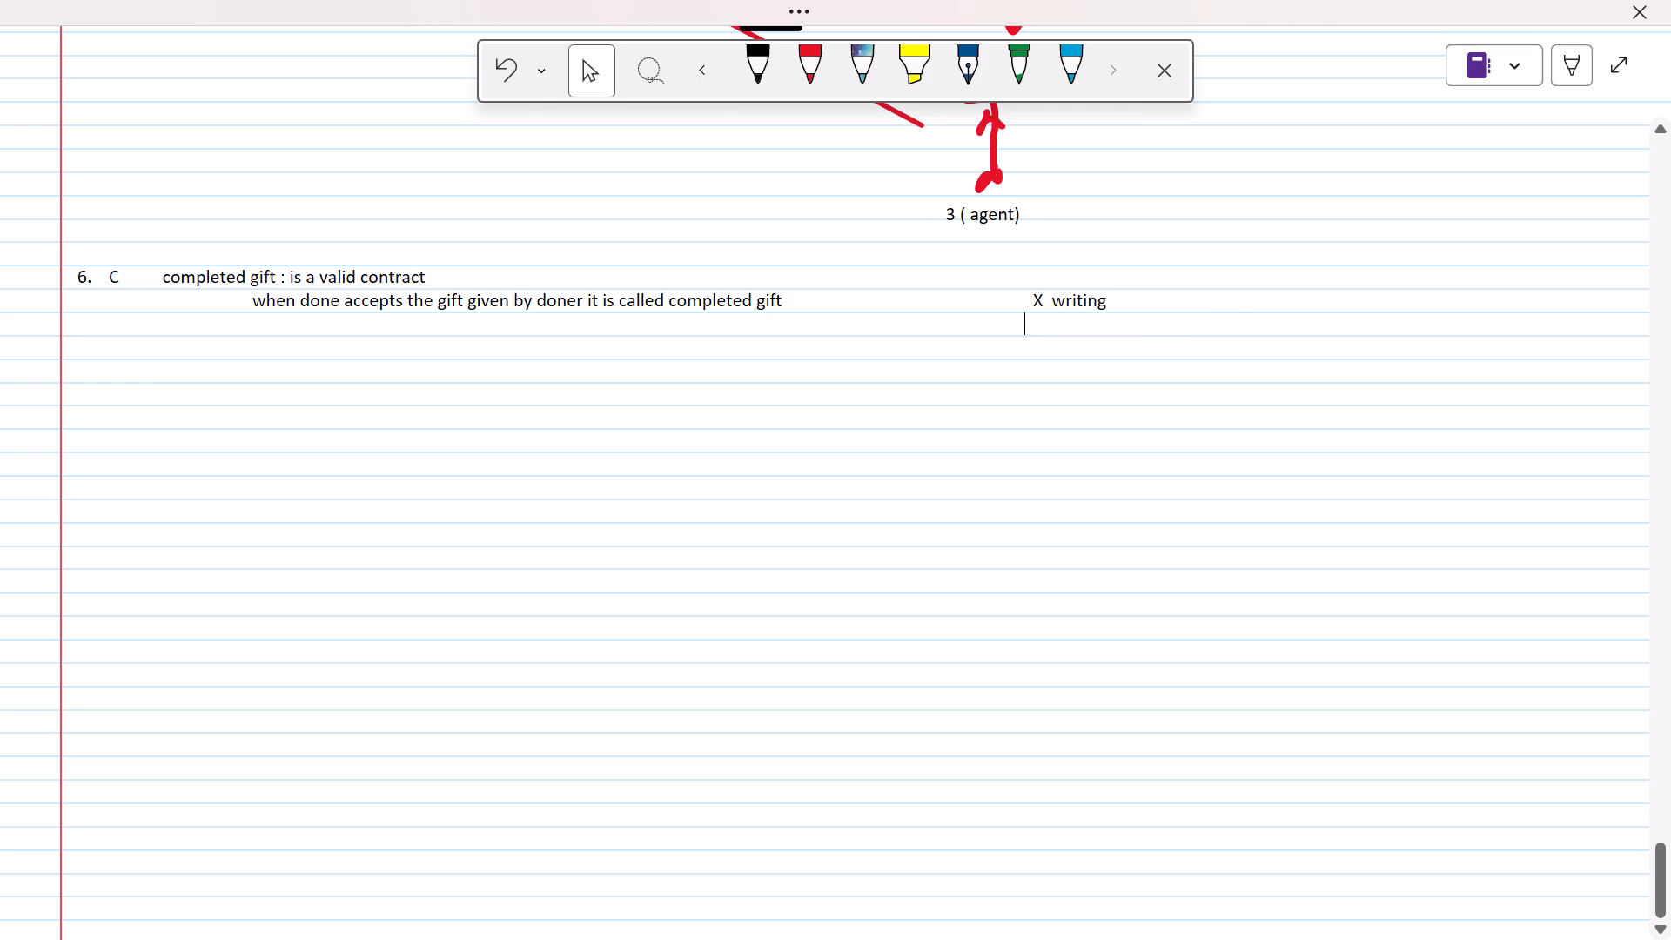
key("space")
key("space")
key("x")
key("space")
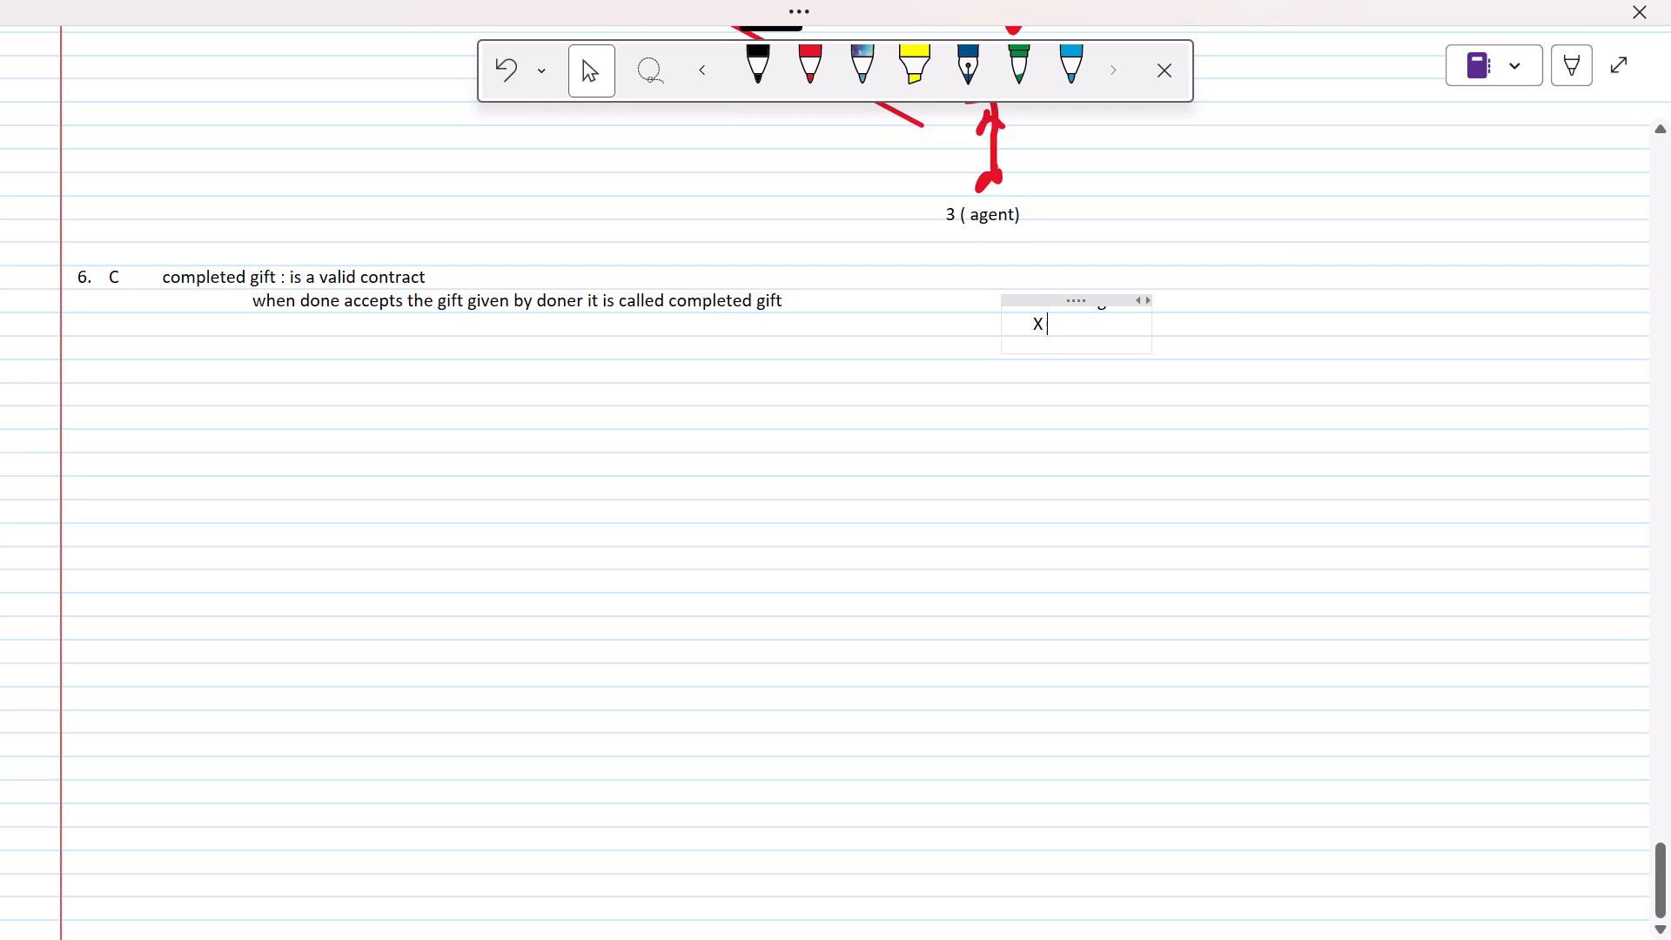
type("registr")
type("ation")
key("space")
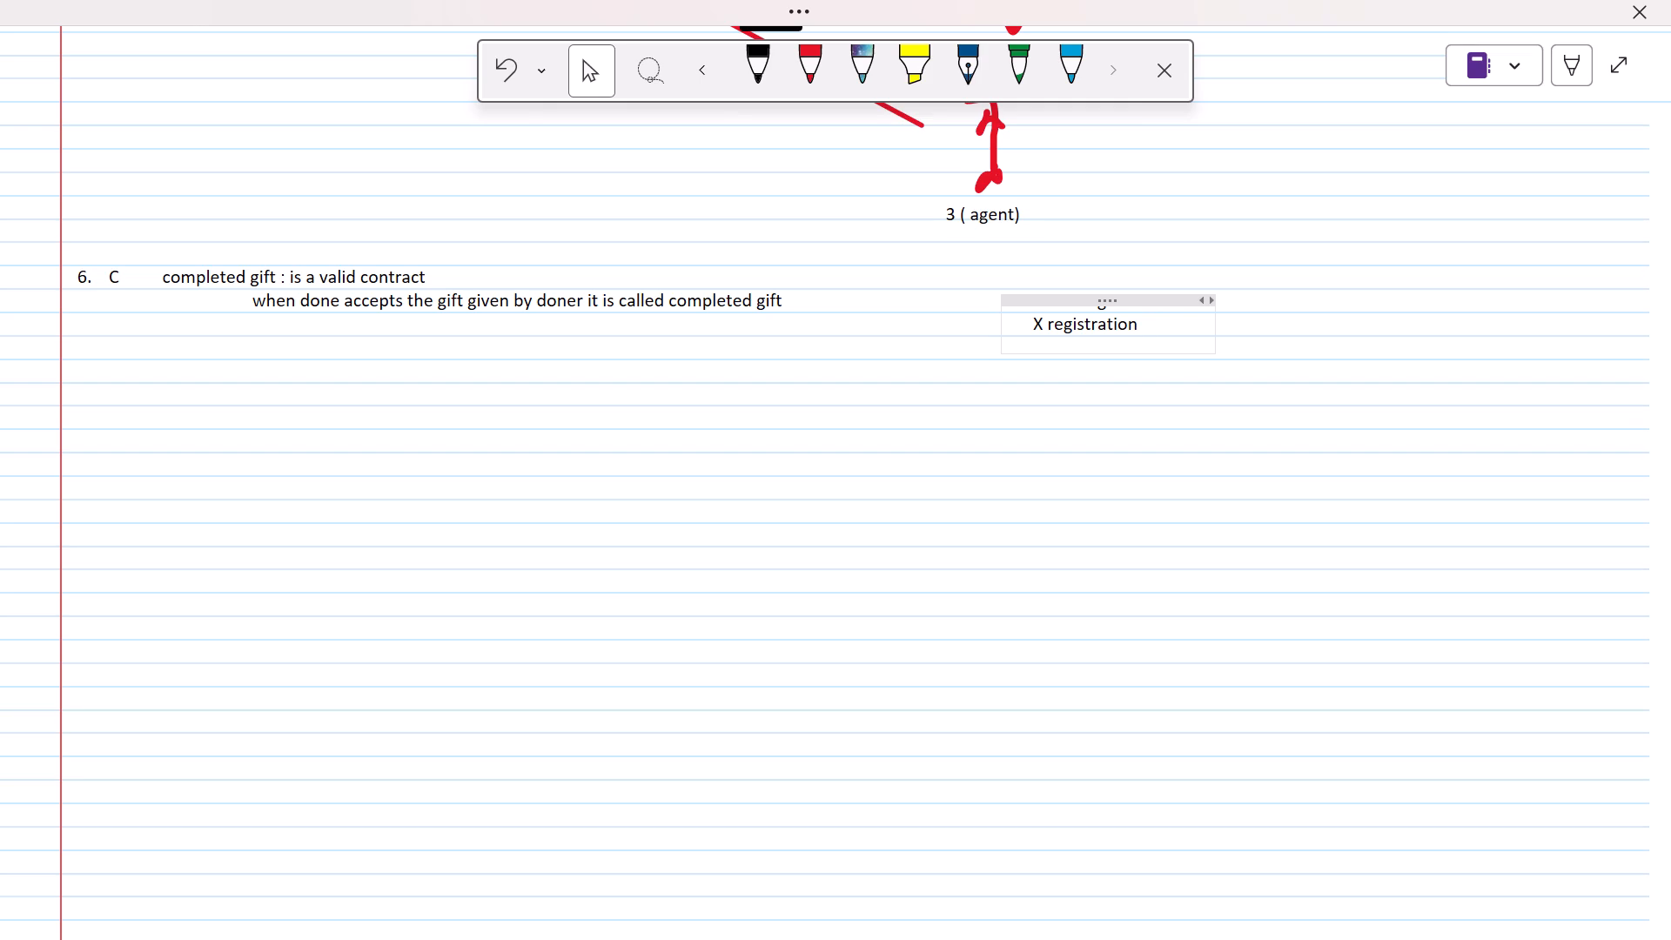
Add another separate note reading "X relationship" directly beneath "X registration", aligned with the X marks above.
double_click(1030, 350)
key("space")
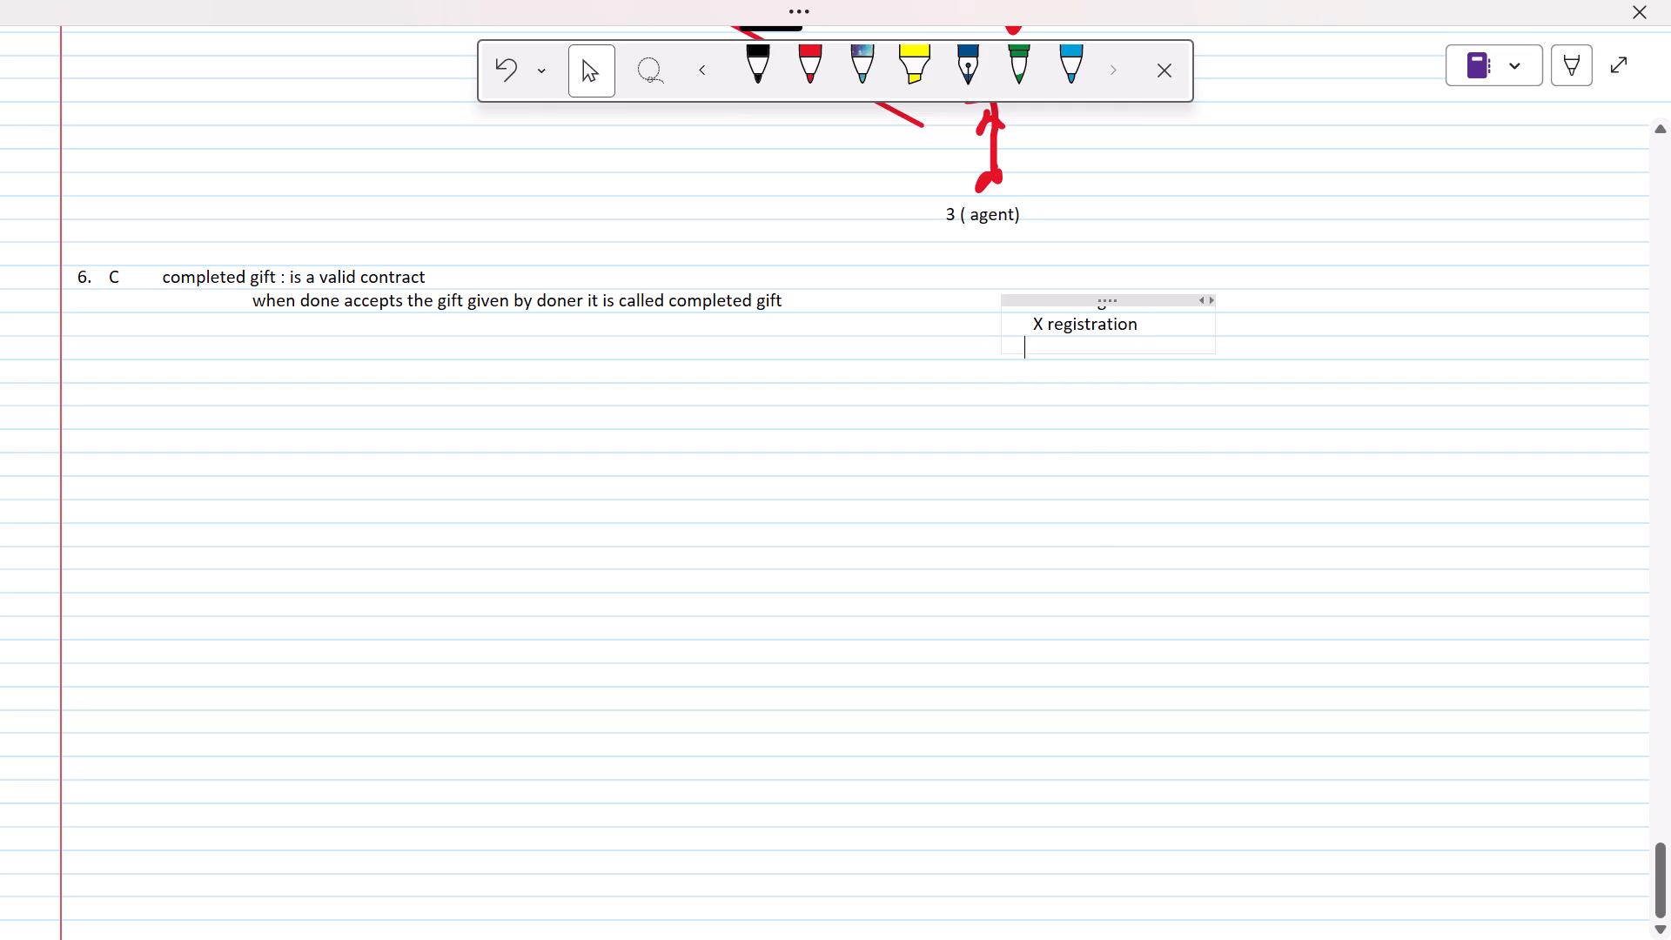
key("space")
key("space")
key("x")
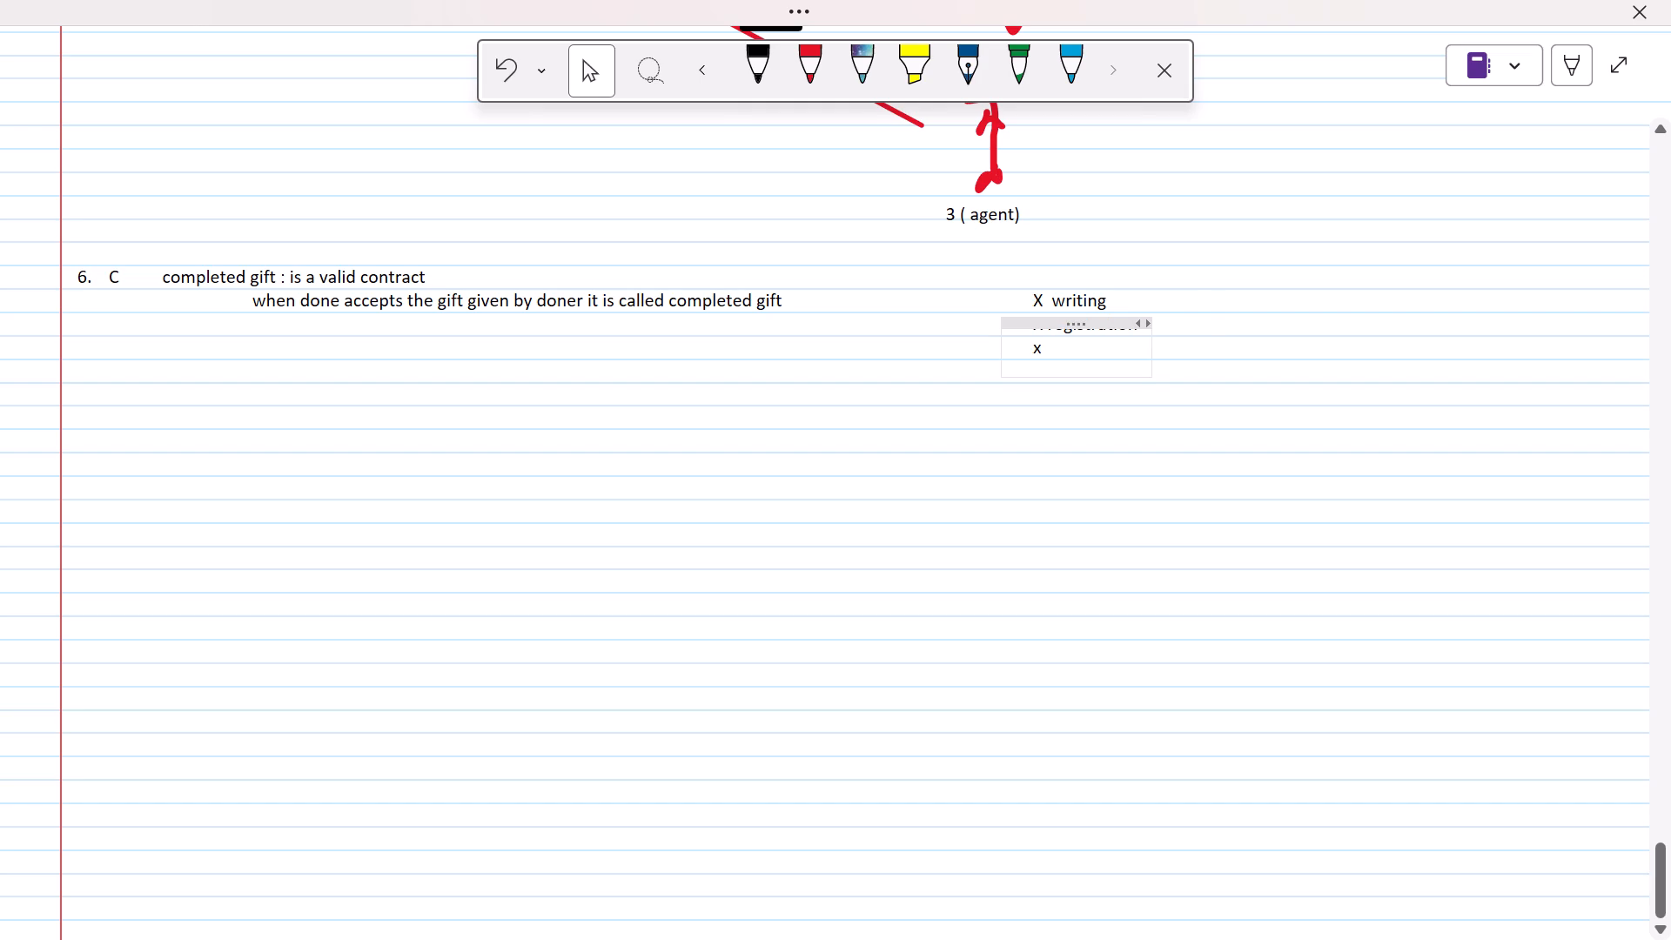
type("X")
key("space")
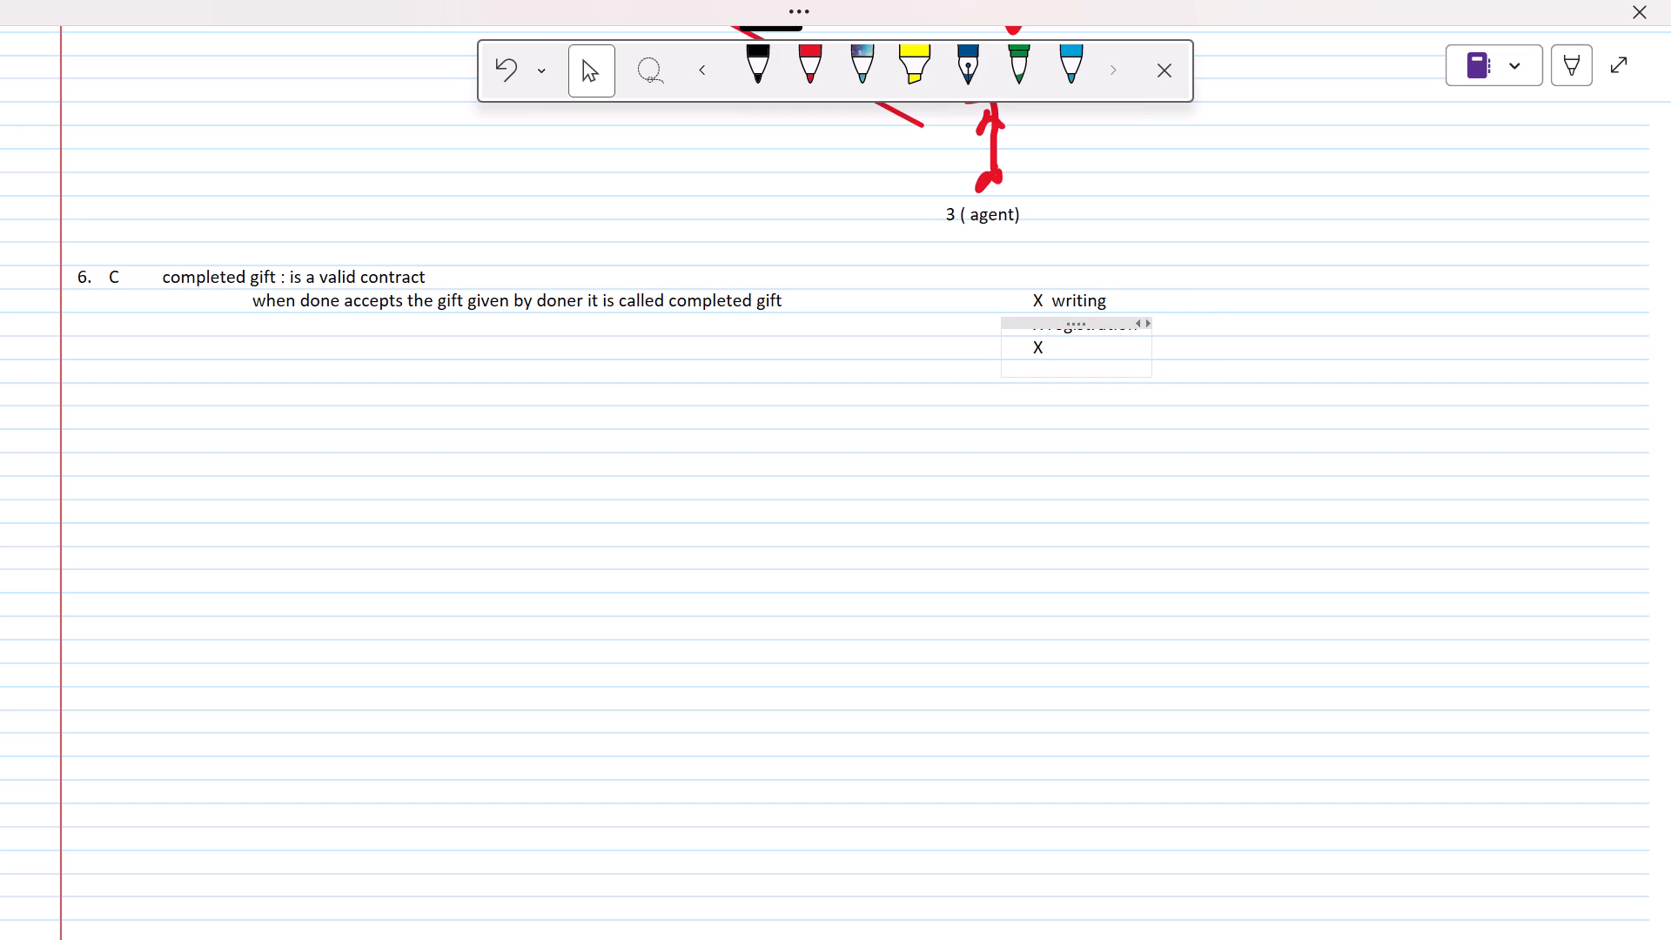
type("relationship")
key("space")
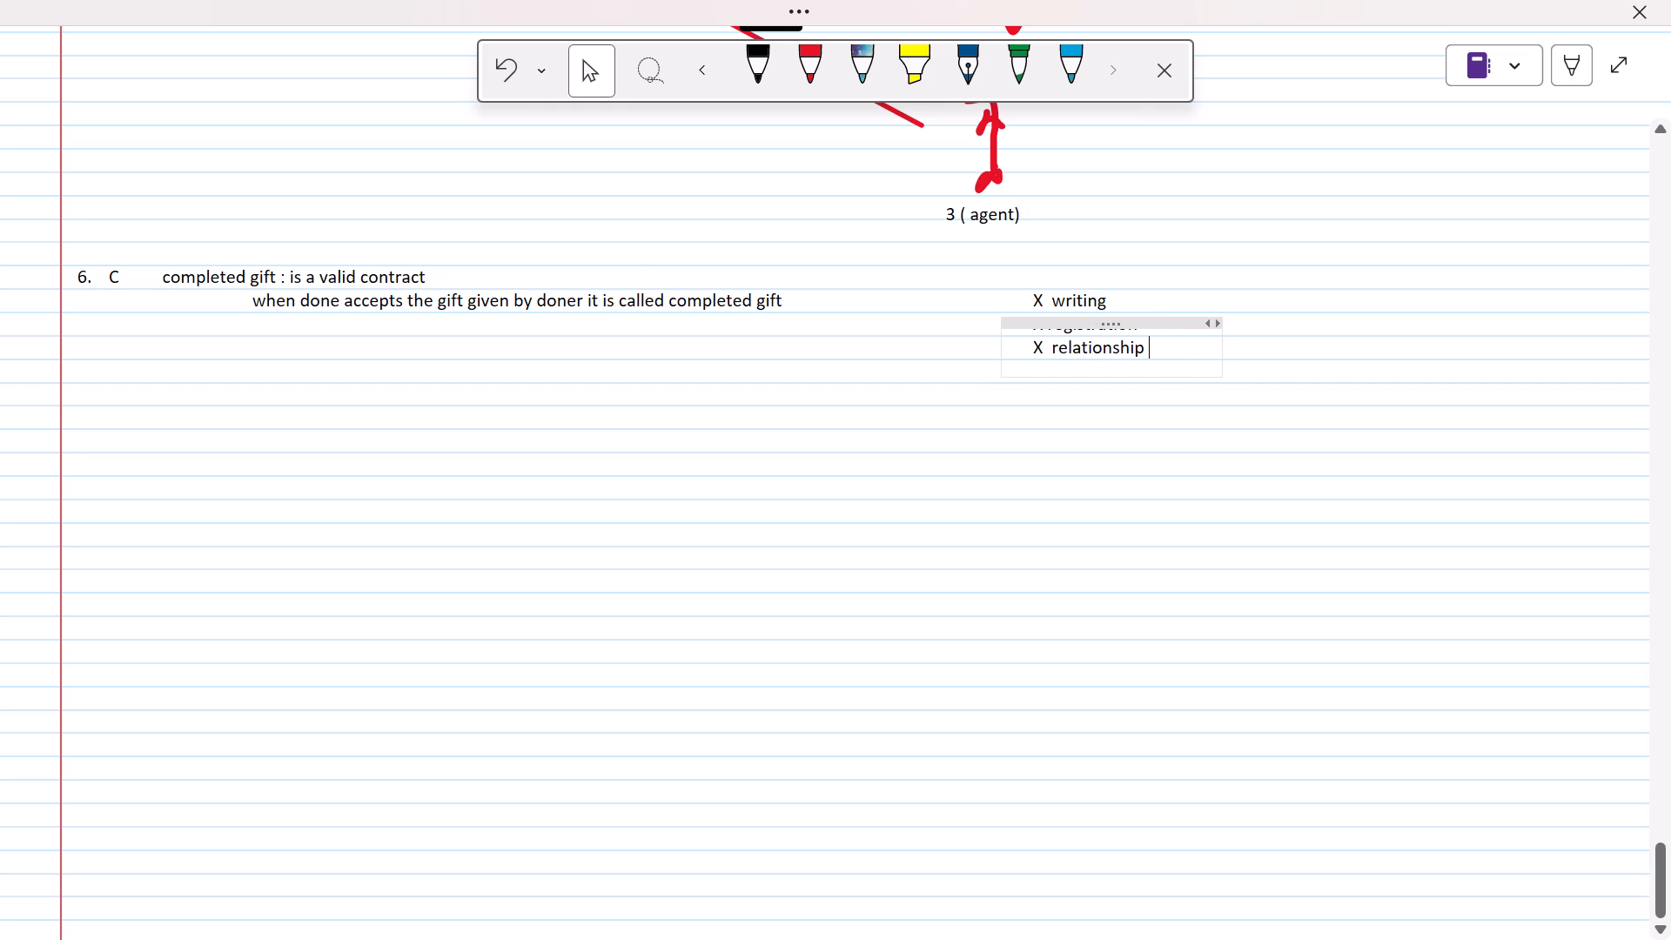
Draw a small red stick figure with a boxy head below the start of the completed-gift definition line.
left_click(795, 71)
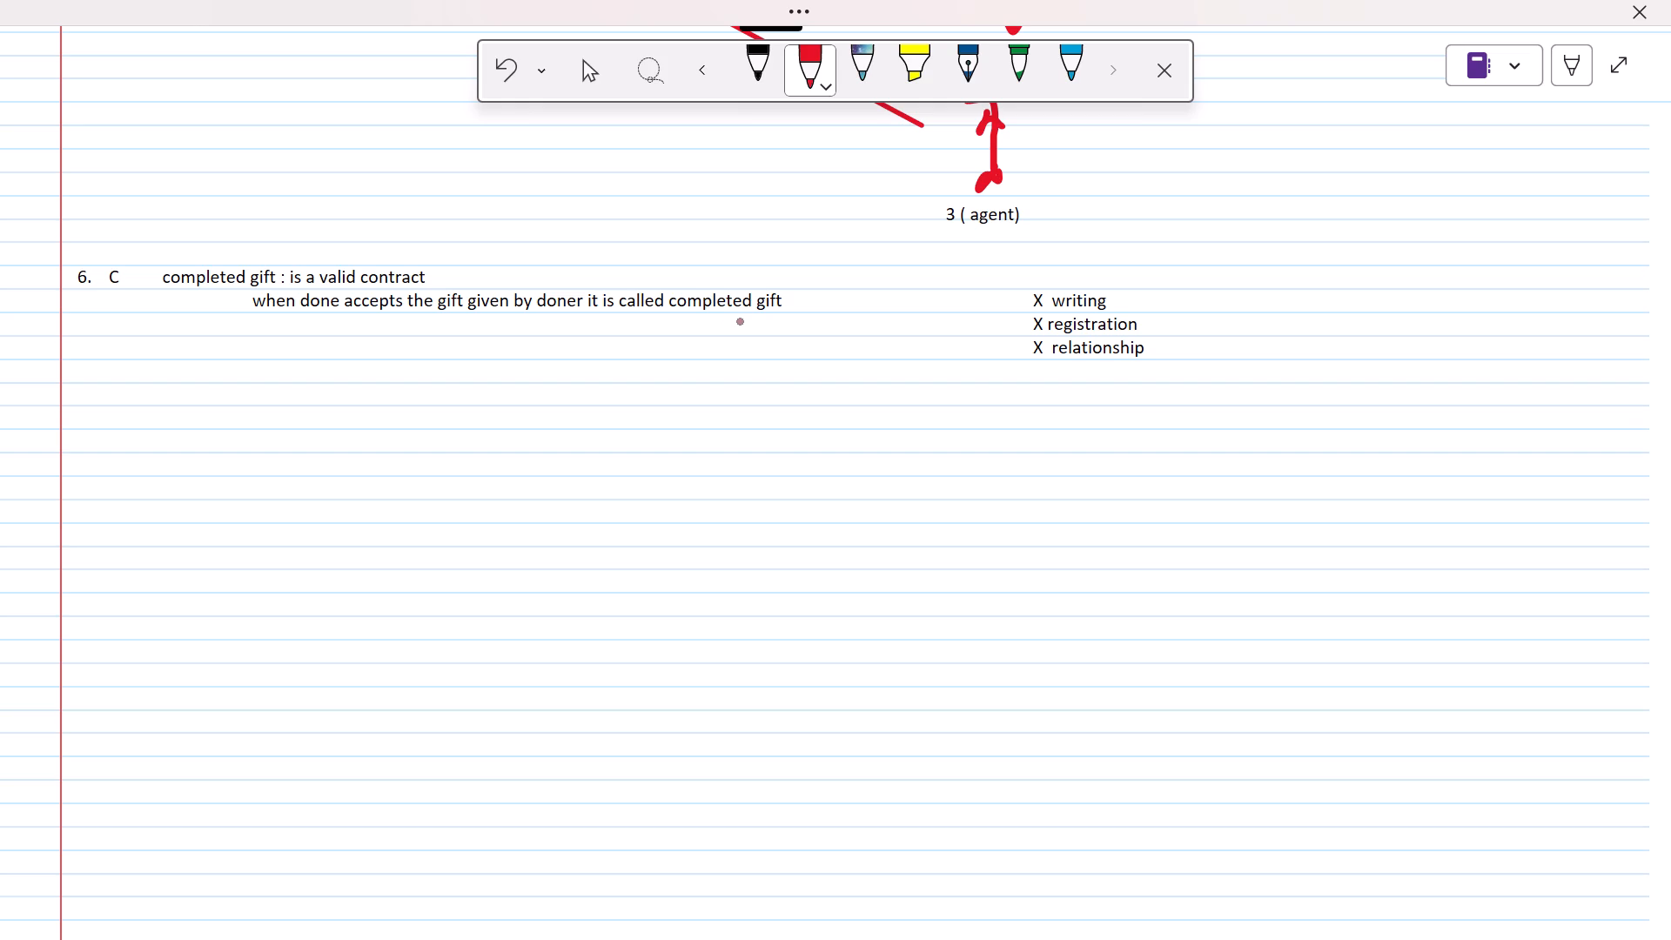
left_click(227, 379)
left_click_drag(238, 400, 236, 457)
left_click_drag(236, 457, 251, 458)
left_click_drag(228, 412, 251, 428)
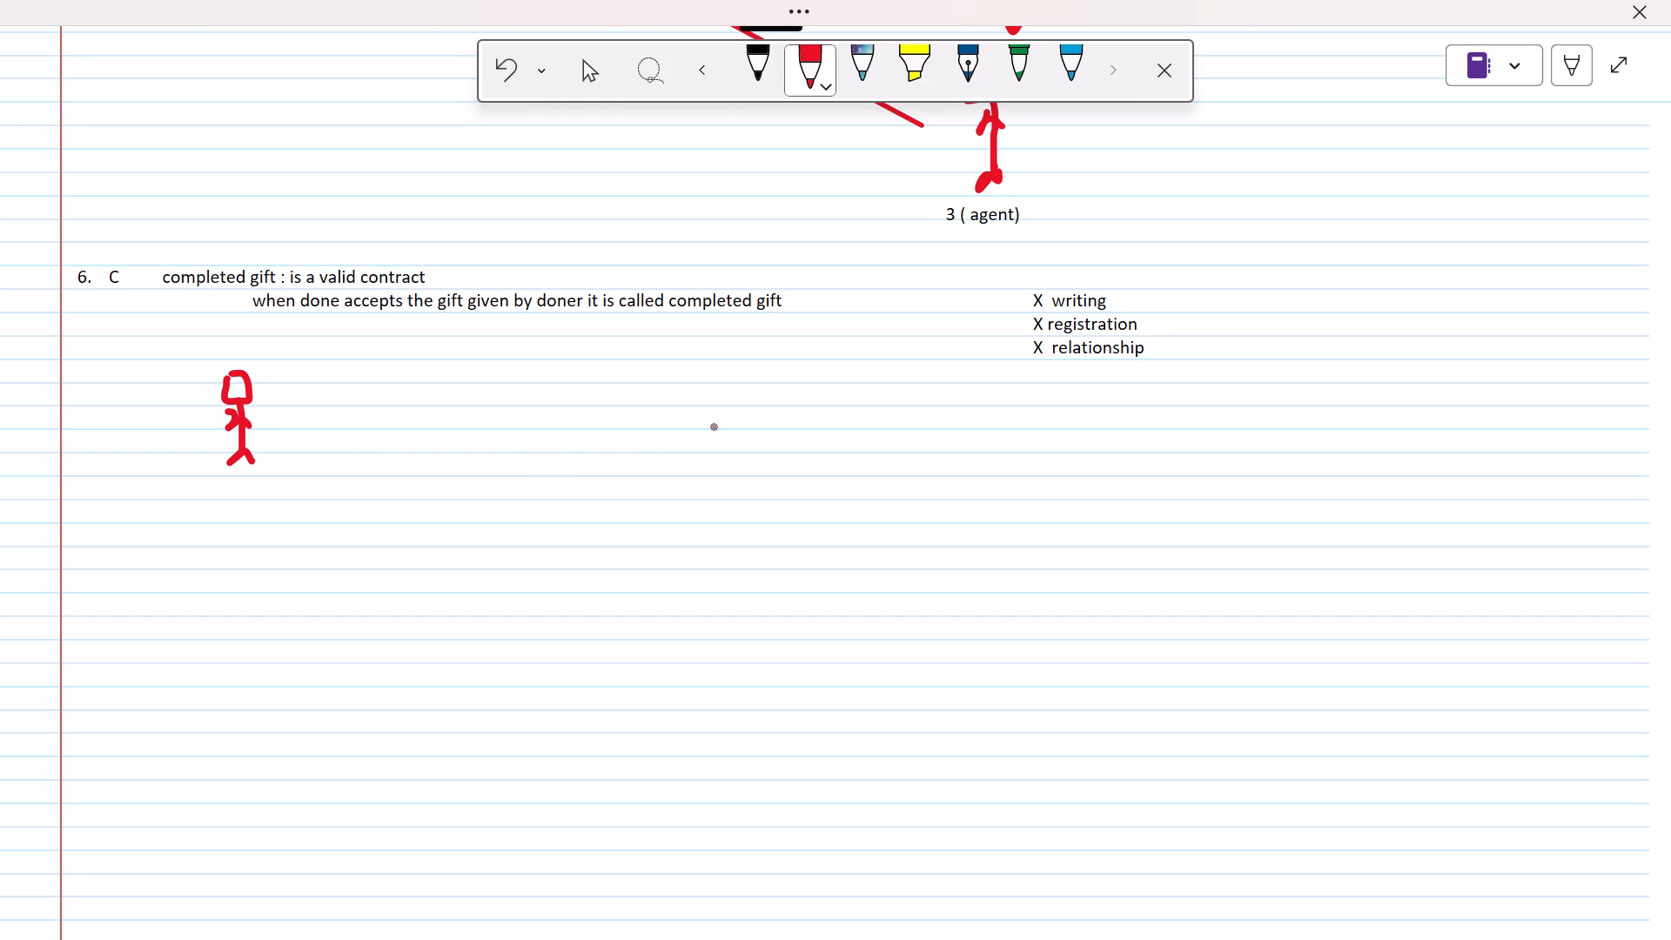
Draw a second red stick figure with hair, level with the first, just before and below the "X relationship" note.
left_click_drag(921, 363, 921, 357)
left_click_drag(921, 357, 913, 364)
left_click_drag(929, 395, 933, 429)
left_click_drag(920, 410, 916, 420)
left_click_drag(916, 420, 941, 416)
left_click_drag(928, 370, 936, 392)
left_click_drag(941, 379, 950, 389)
left_click_drag(950, 389, 952, 392)
Draw a straight red arrow at head height from the first stick figure to the figure with hair.
left_click_drag(293, 384, 610, 399)
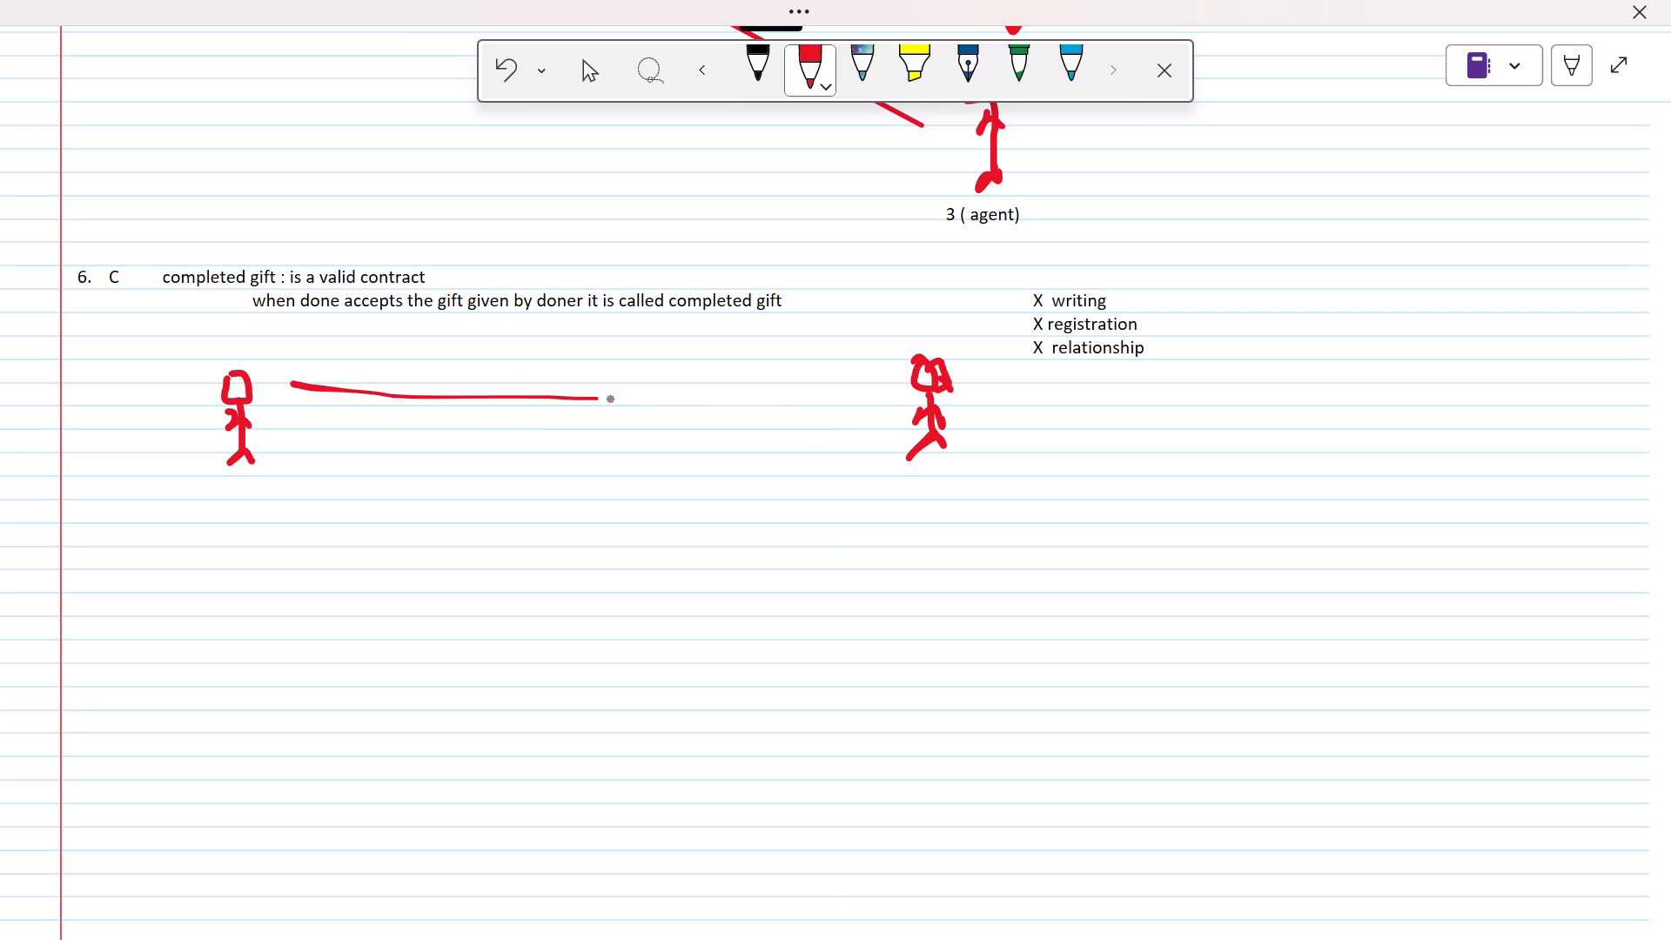
left_click_drag(610, 399, 842, 380)
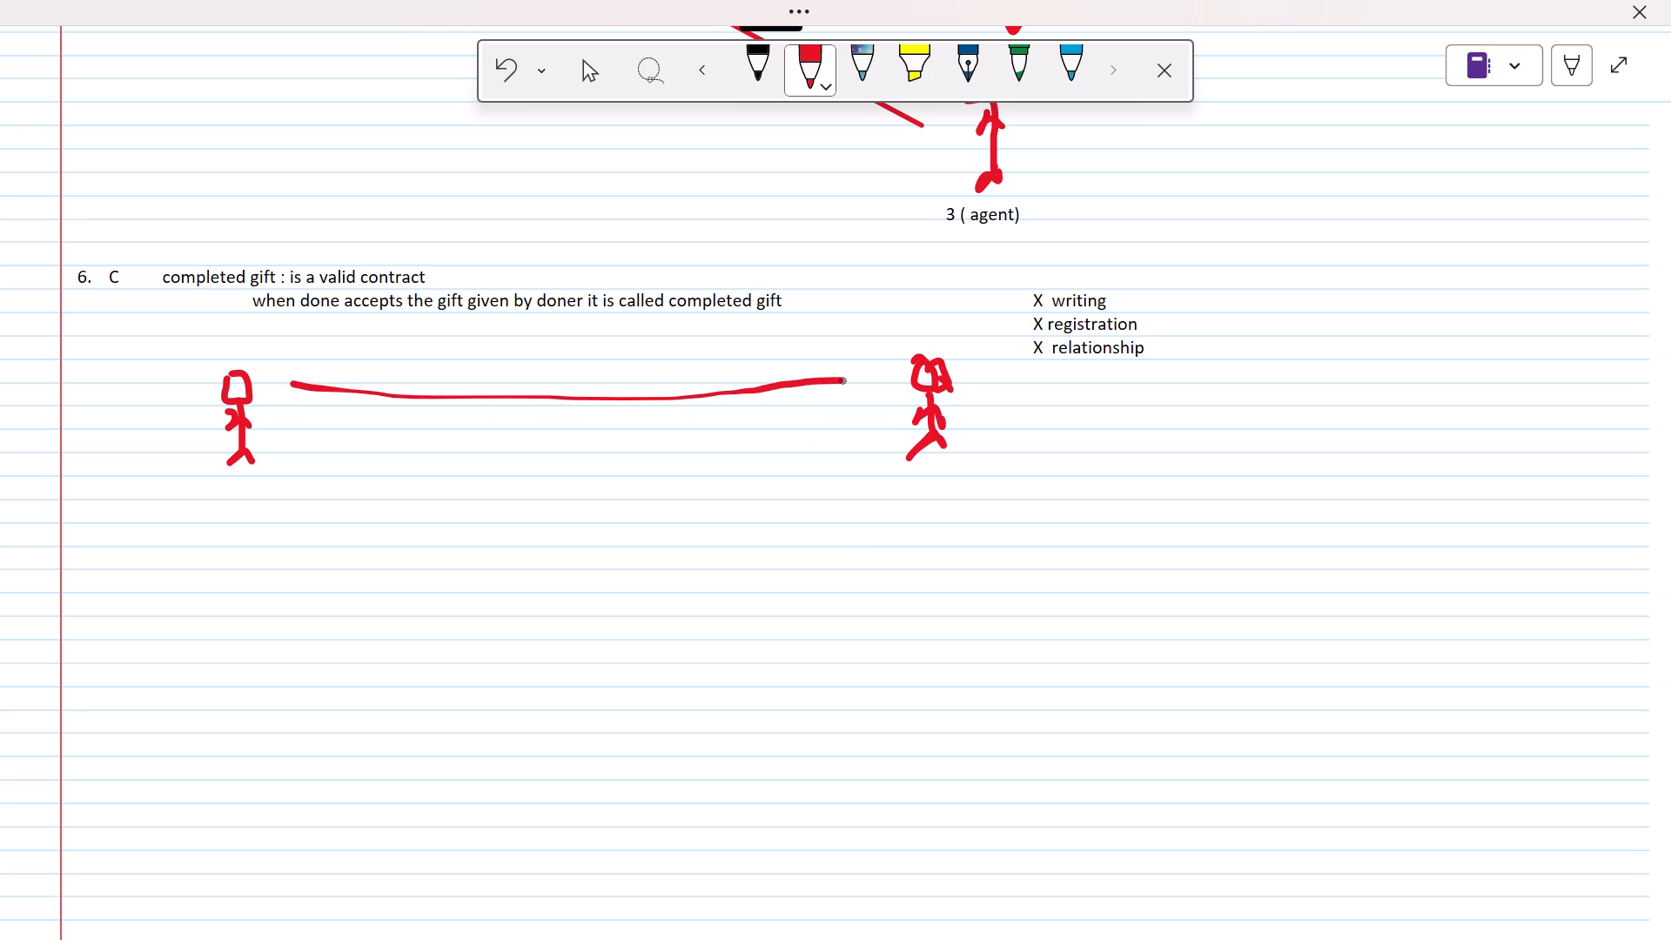
left_click_drag(842, 380, 859, 378)
left_click_drag(842, 367, 862, 390)
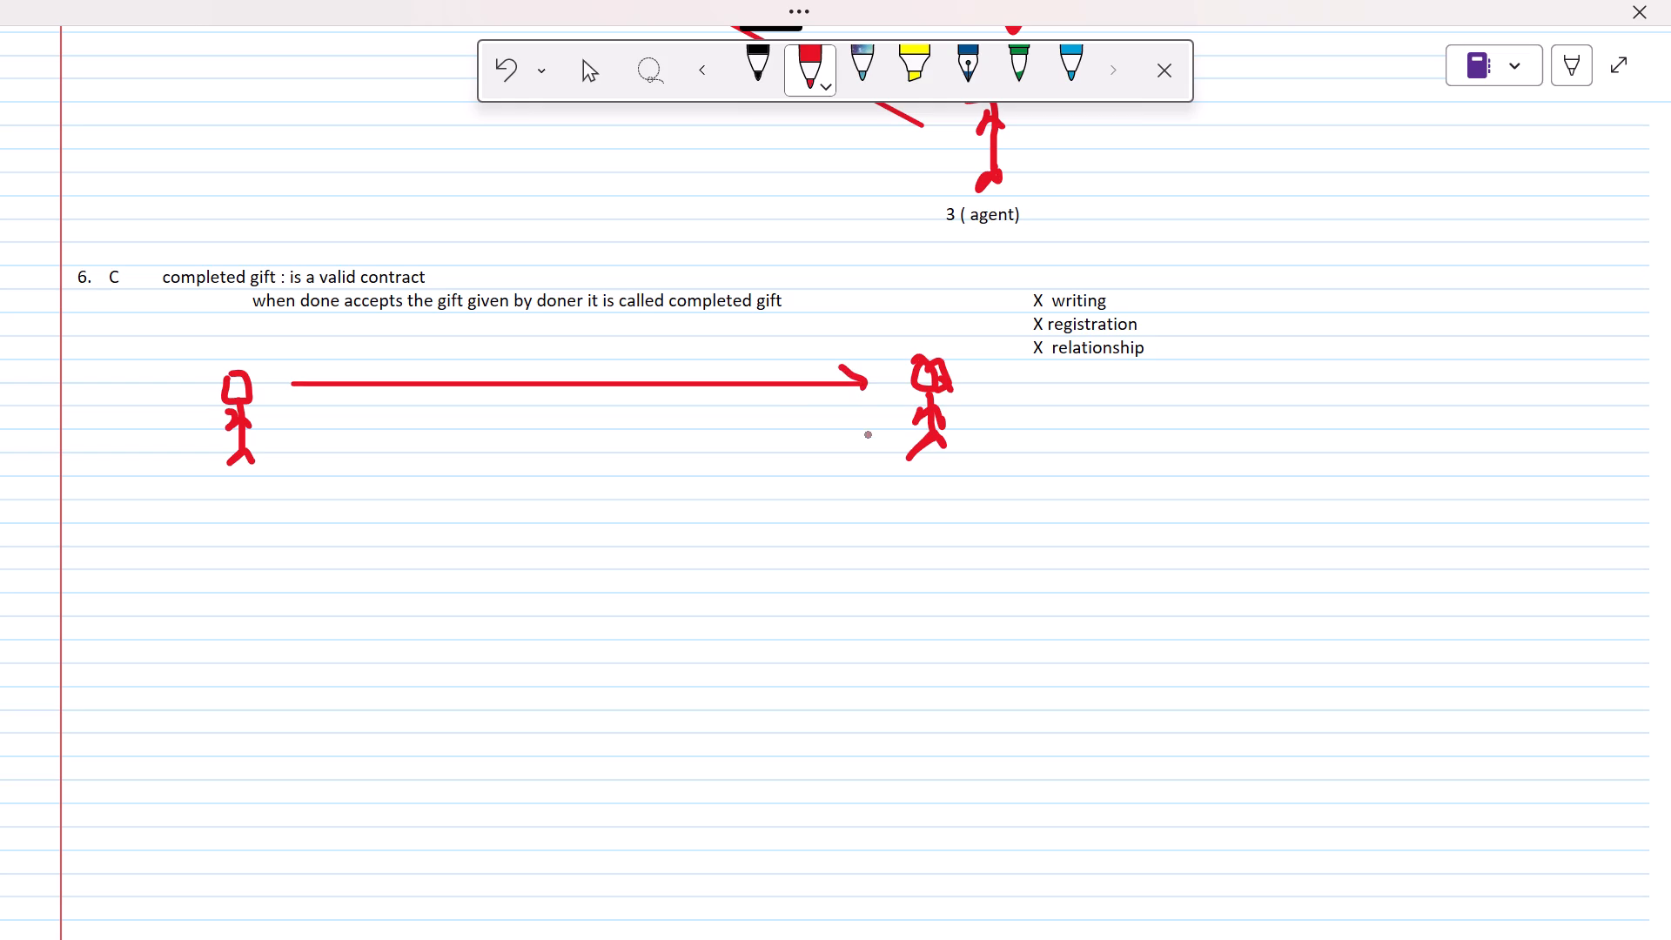
Draw a straight light-blue arrow parallel below the red one, also pointing to the figure with hair.
left_click(1056, 65)
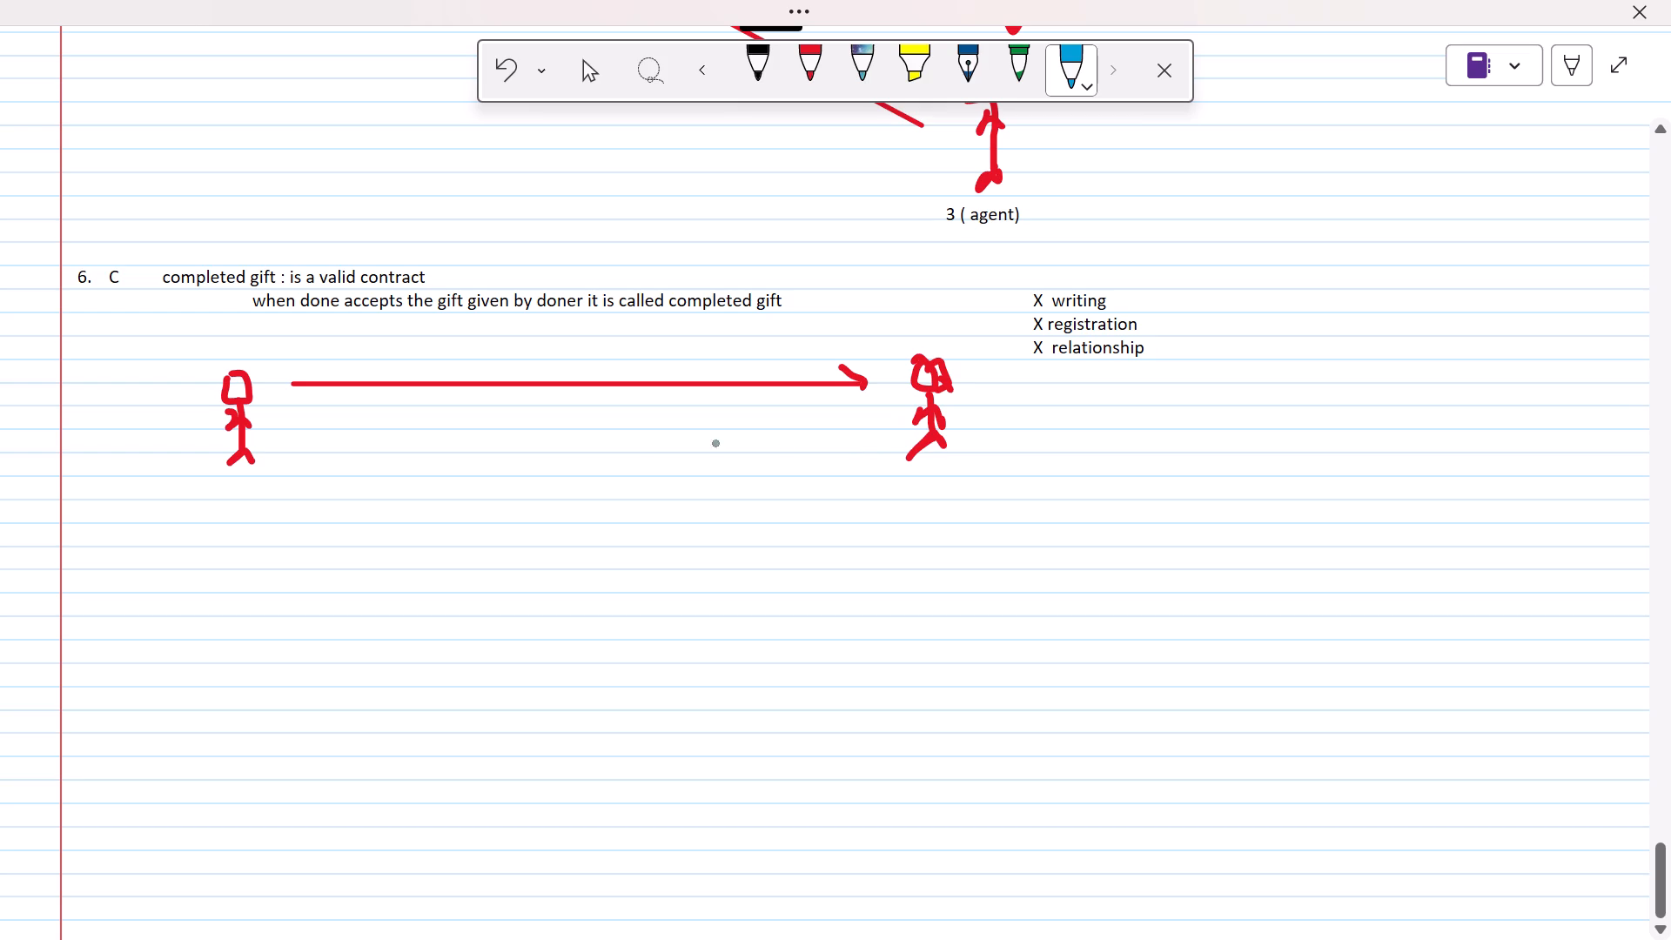
left_click_drag(303, 445, 824, 460)
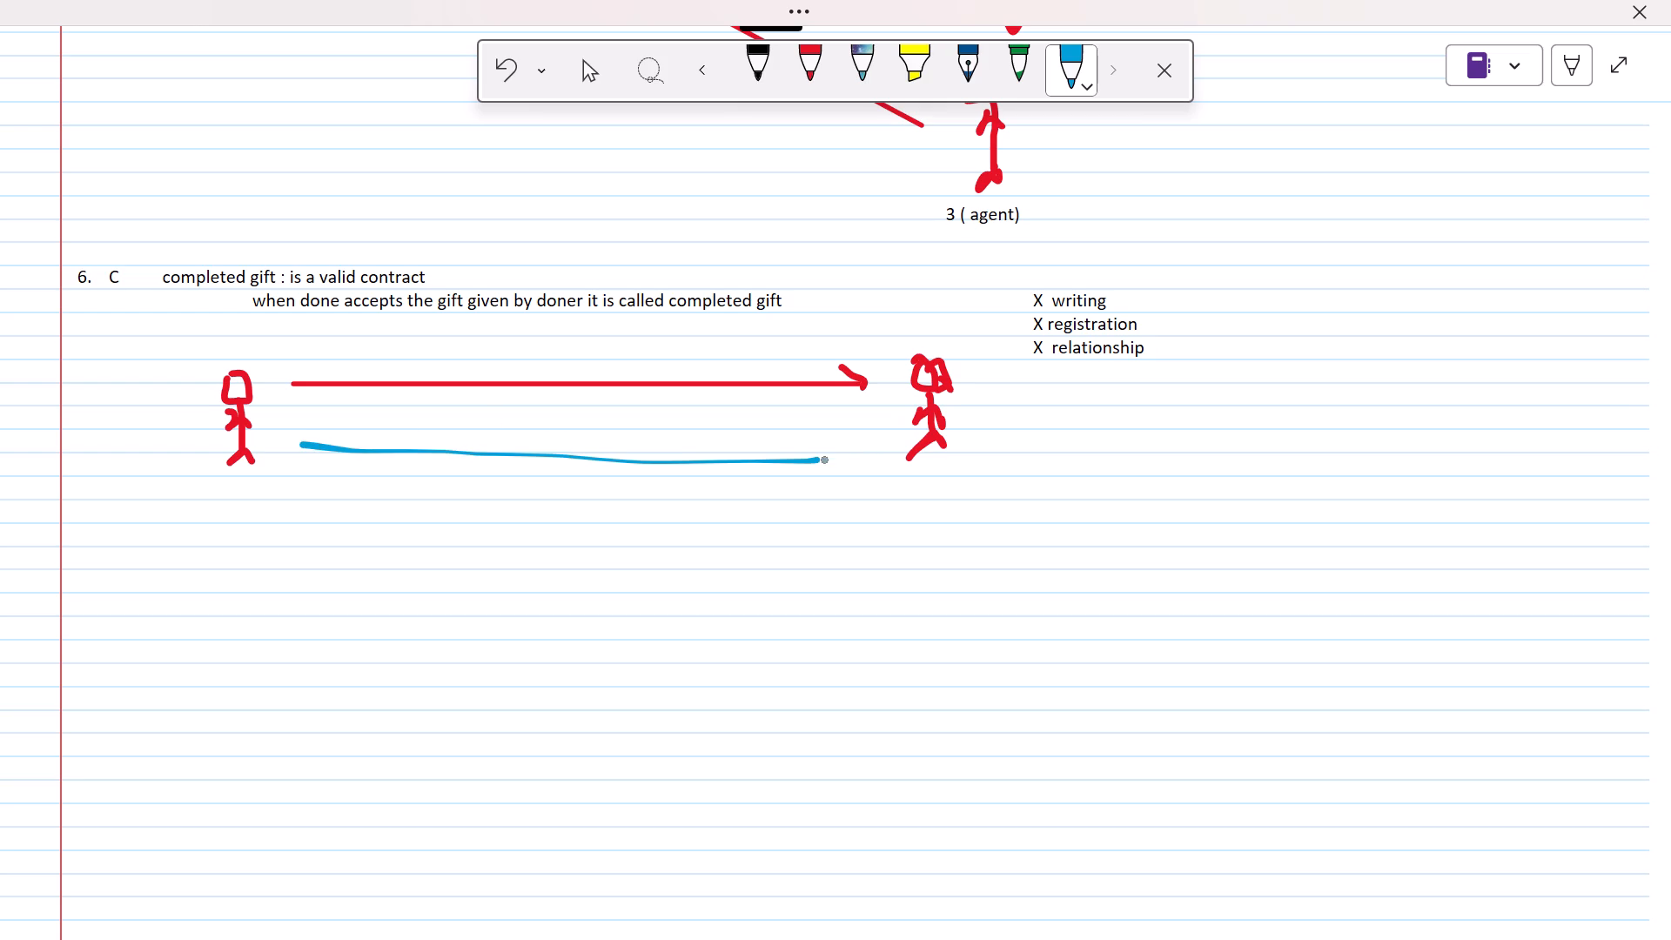
left_click_drag(824, 460, 856, 451)
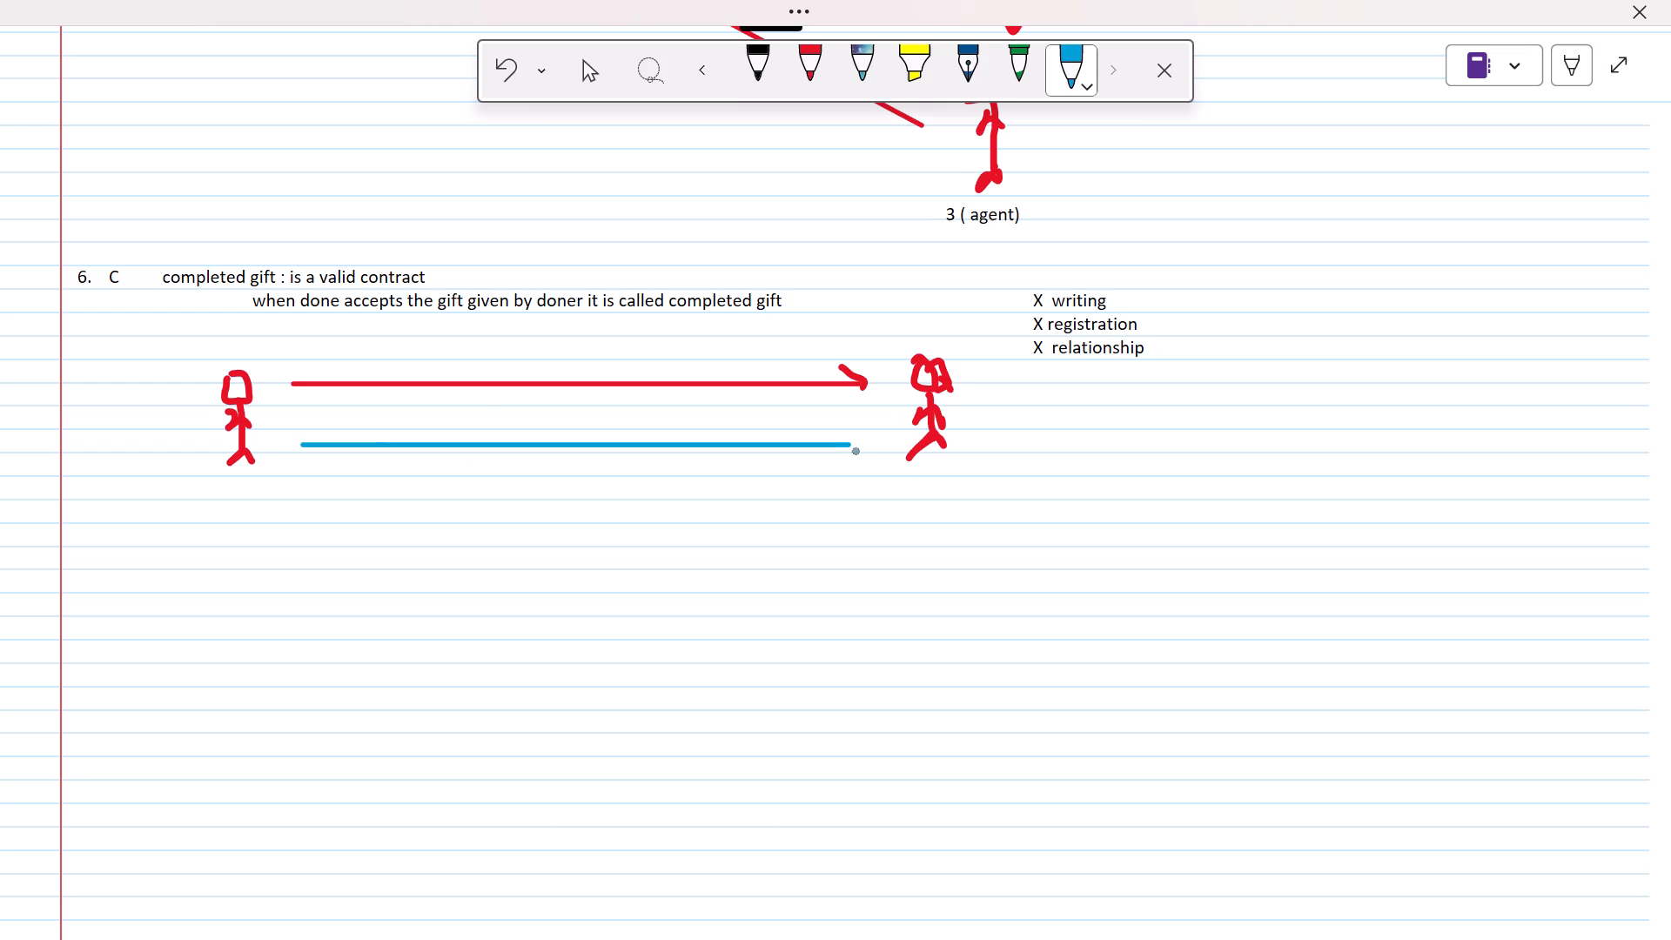
left_click_drag(856, 451, 868, 449)
left_click_drag(857, 432, 877, 447)
left_click_drag(877, 447, 869, 456)
Add the text label "Promise to gift gold ring" just above the red arrow.
left_click(597, 76)
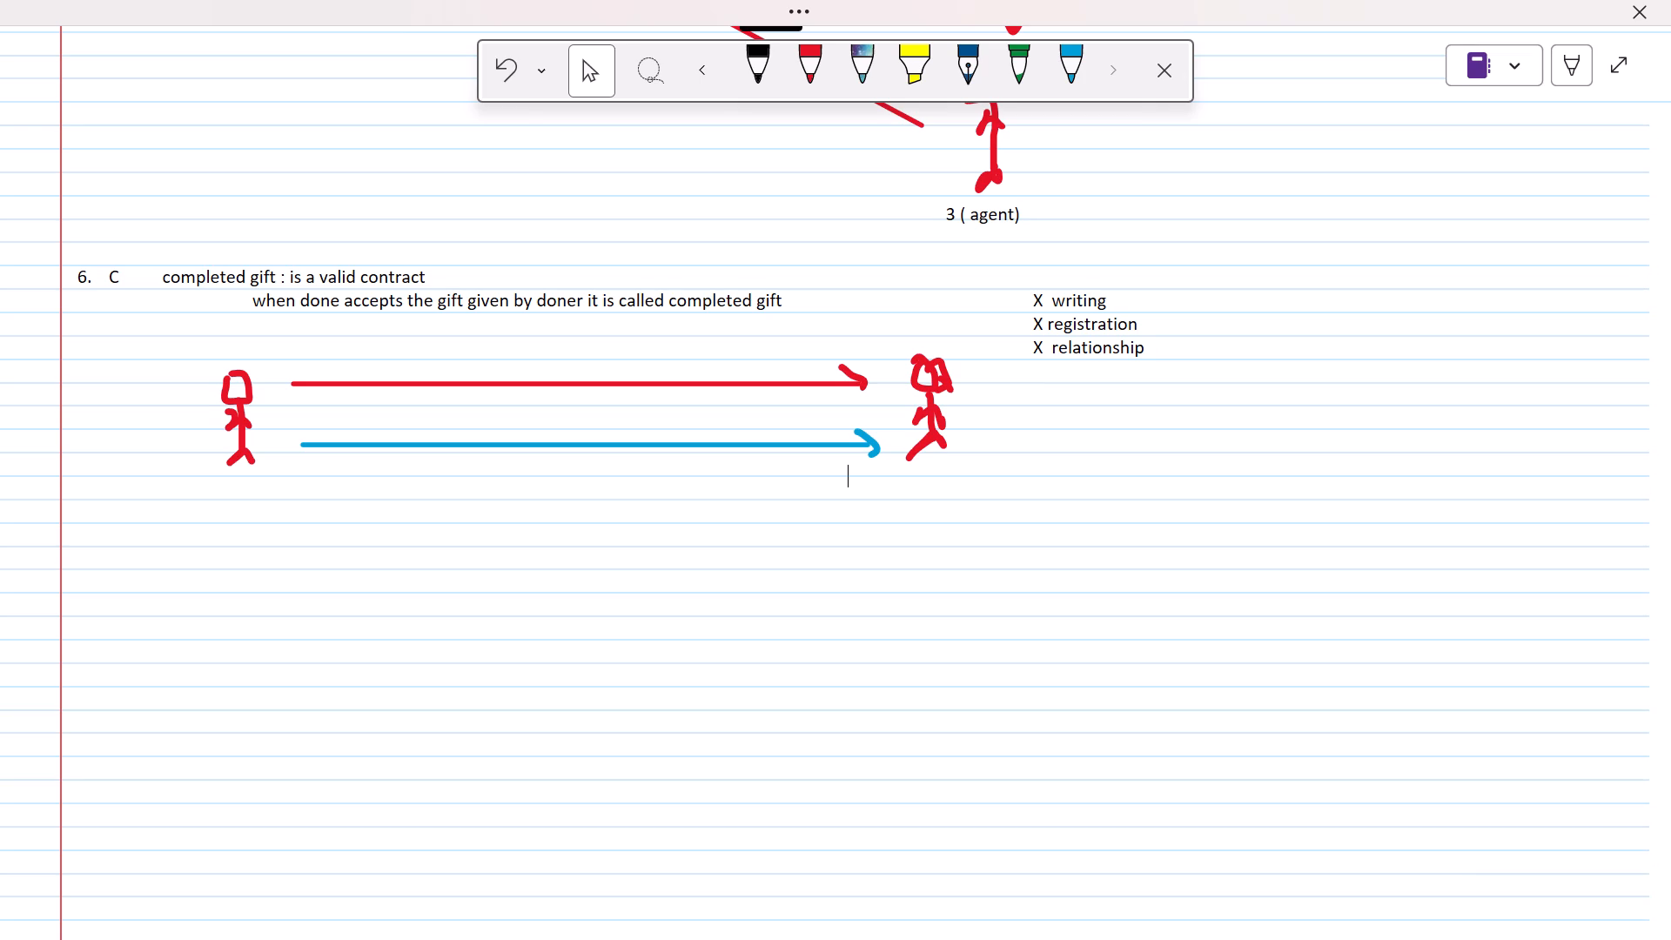
left_click(358, 368)
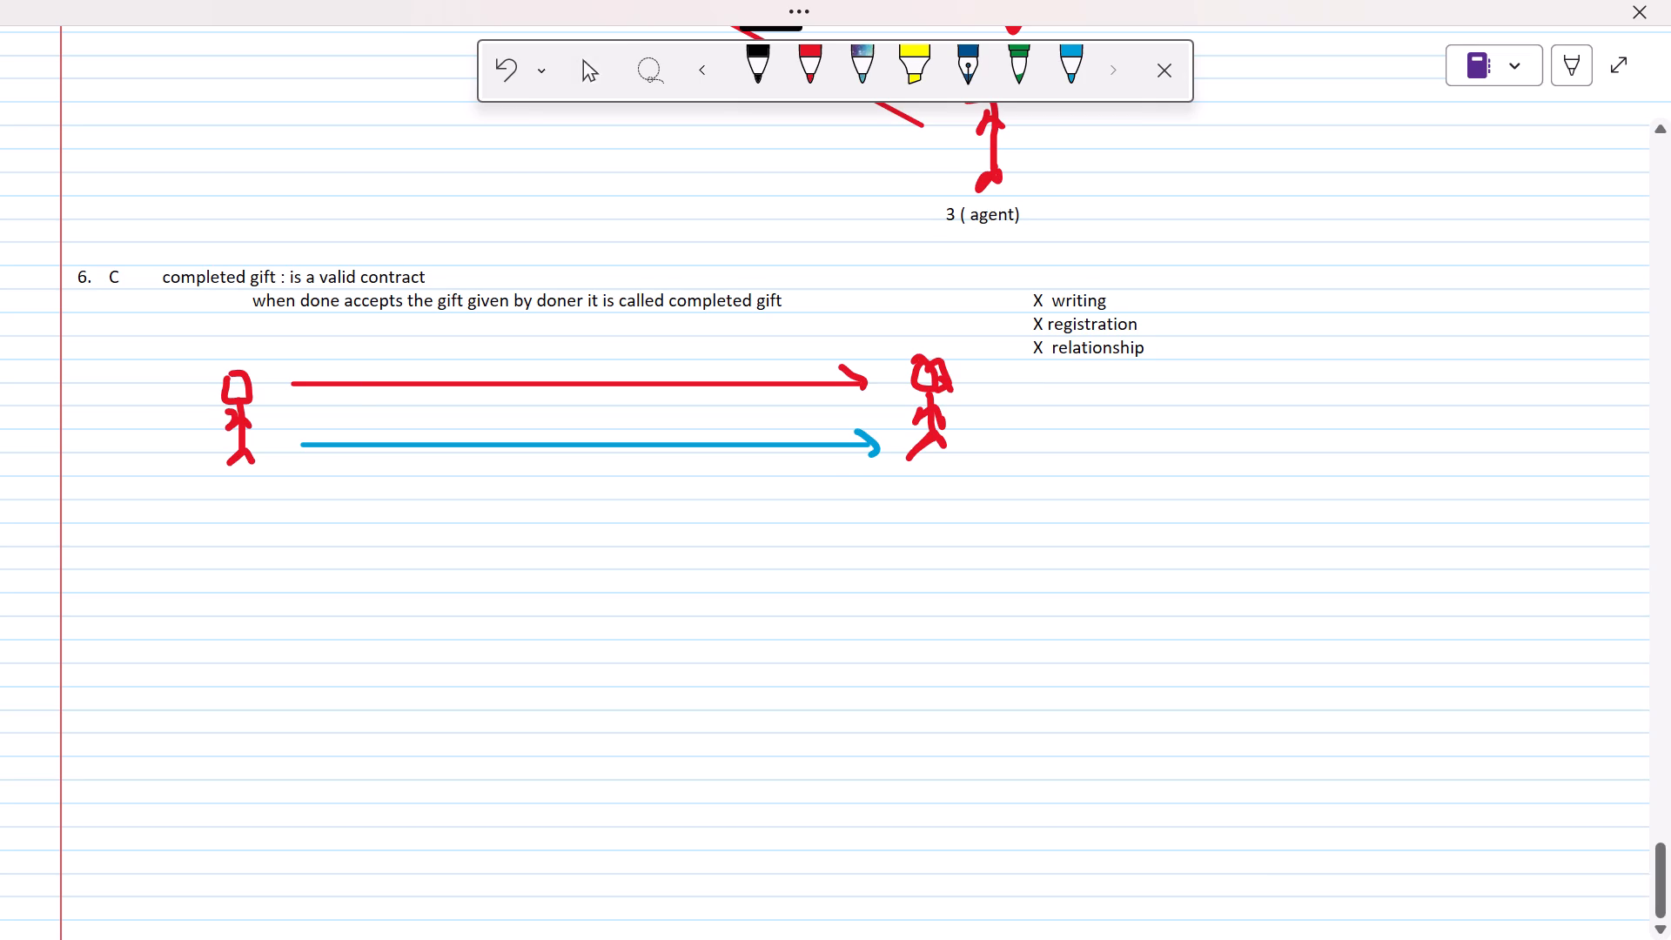
double_click(364, 370)
type("promise")
key("space")
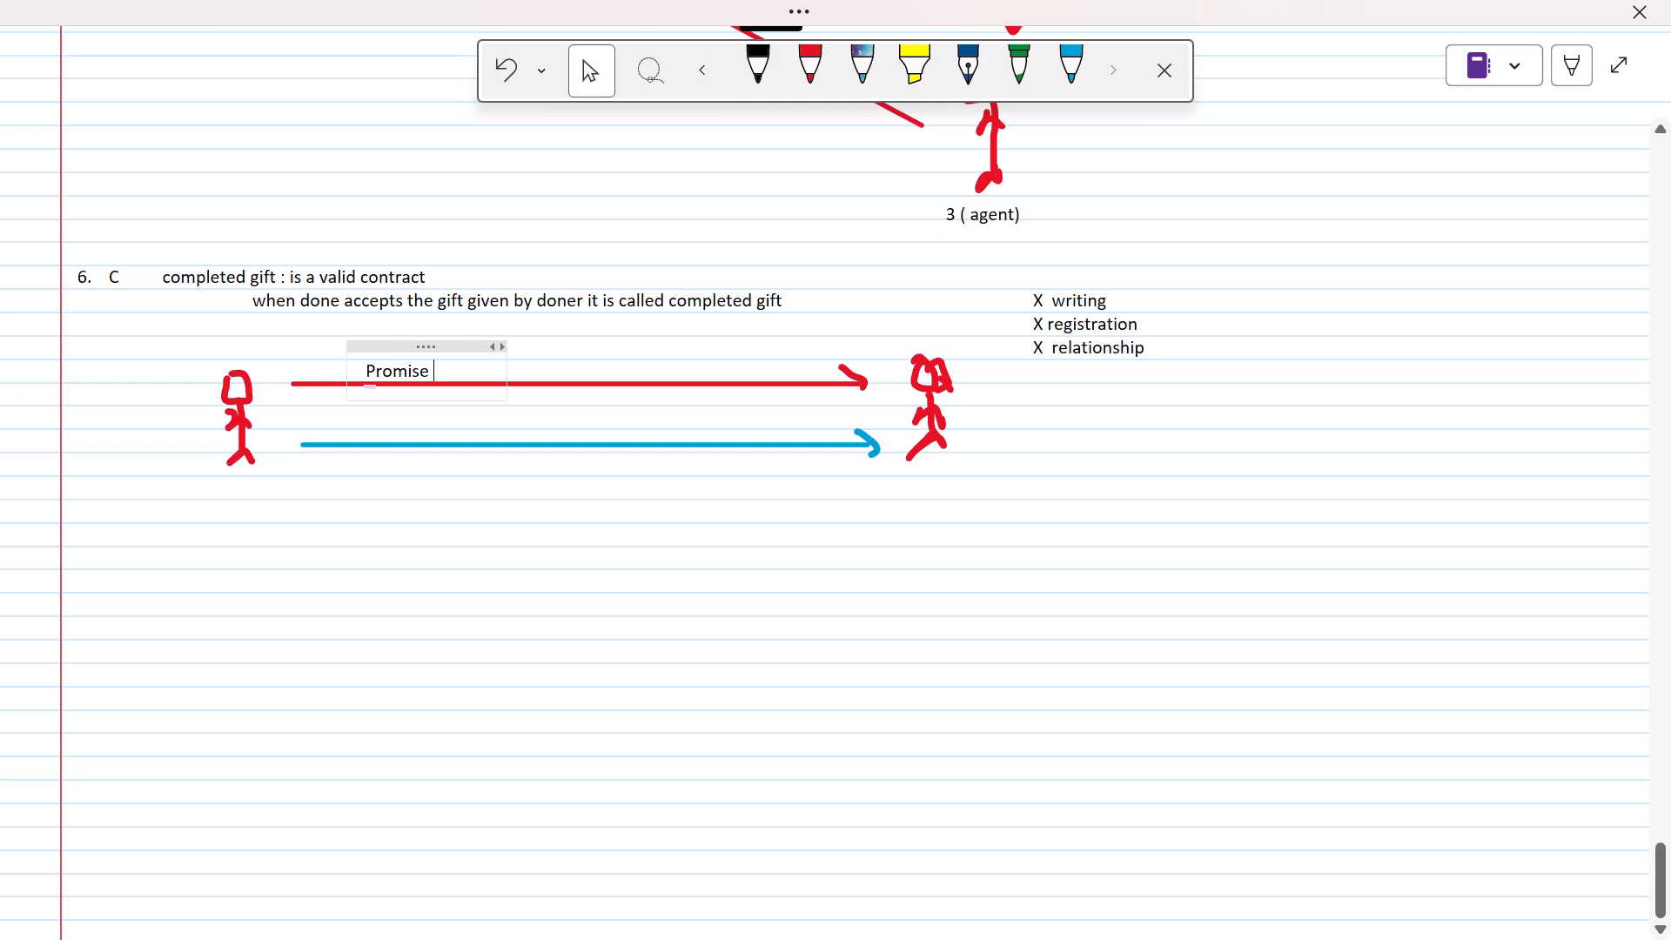
type("to")
key("space")
type("gift")
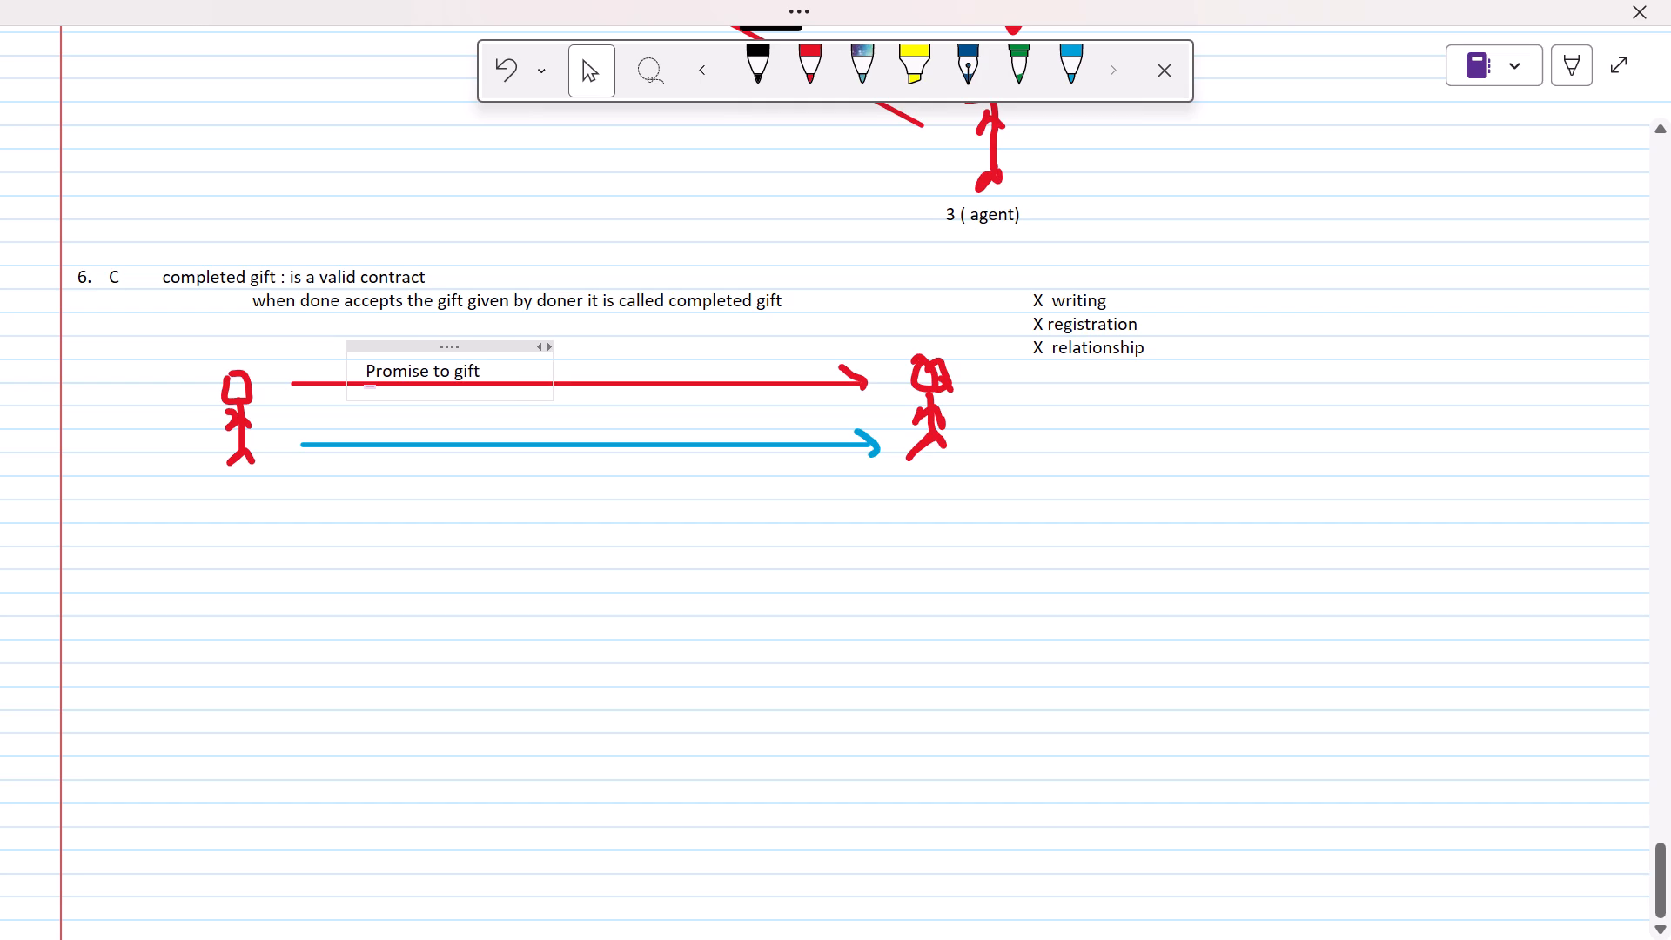
key("space")
type("gold")
key("space")
type("ri")
key("n")
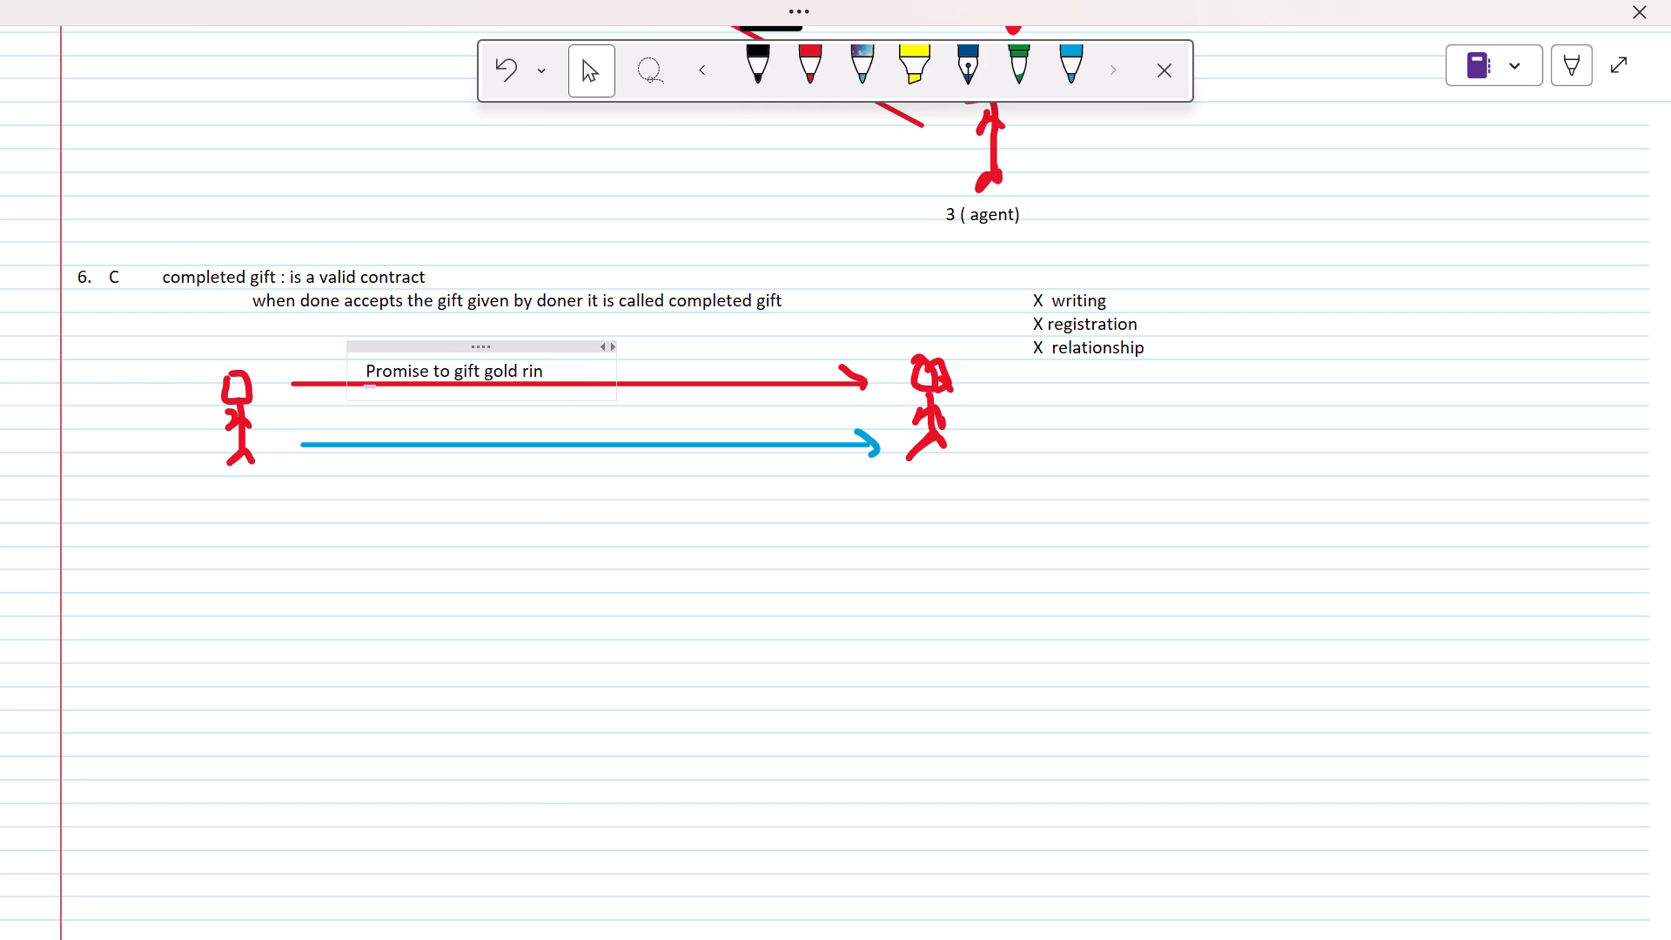
type("g")
key("space")
Complete the red arrow's label with "= void promise".
type("=")
key("space")
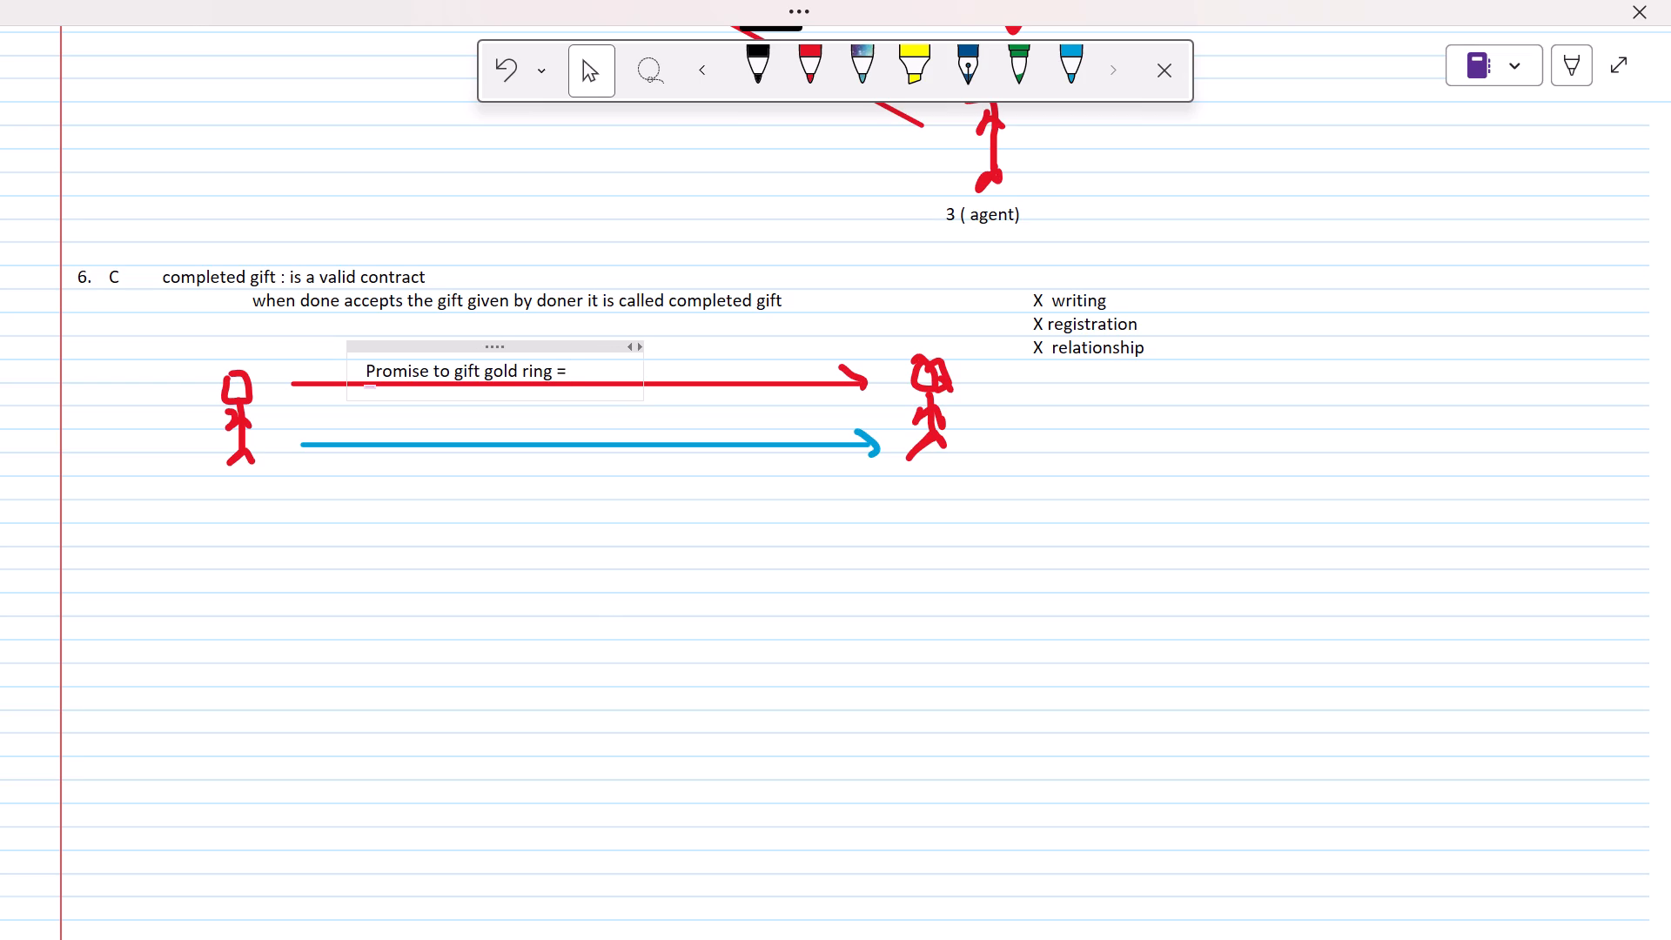
type("void con")
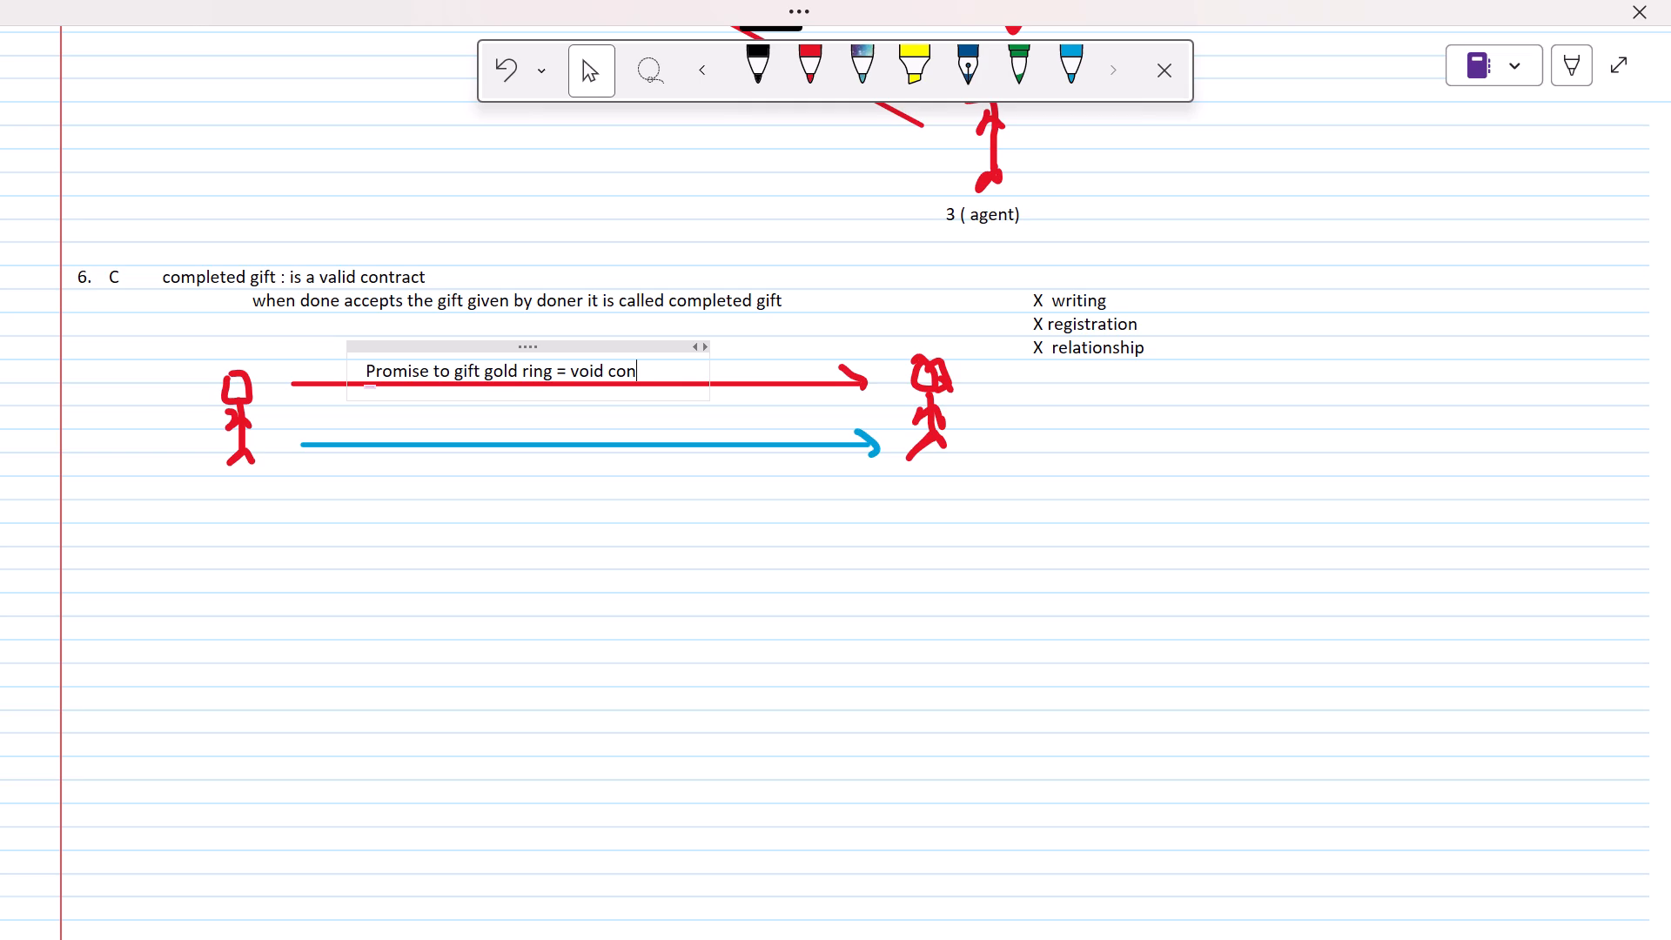
key("BackSpace")
key("BackSpace")
key("BackSpace")
type("promise")
key("space")
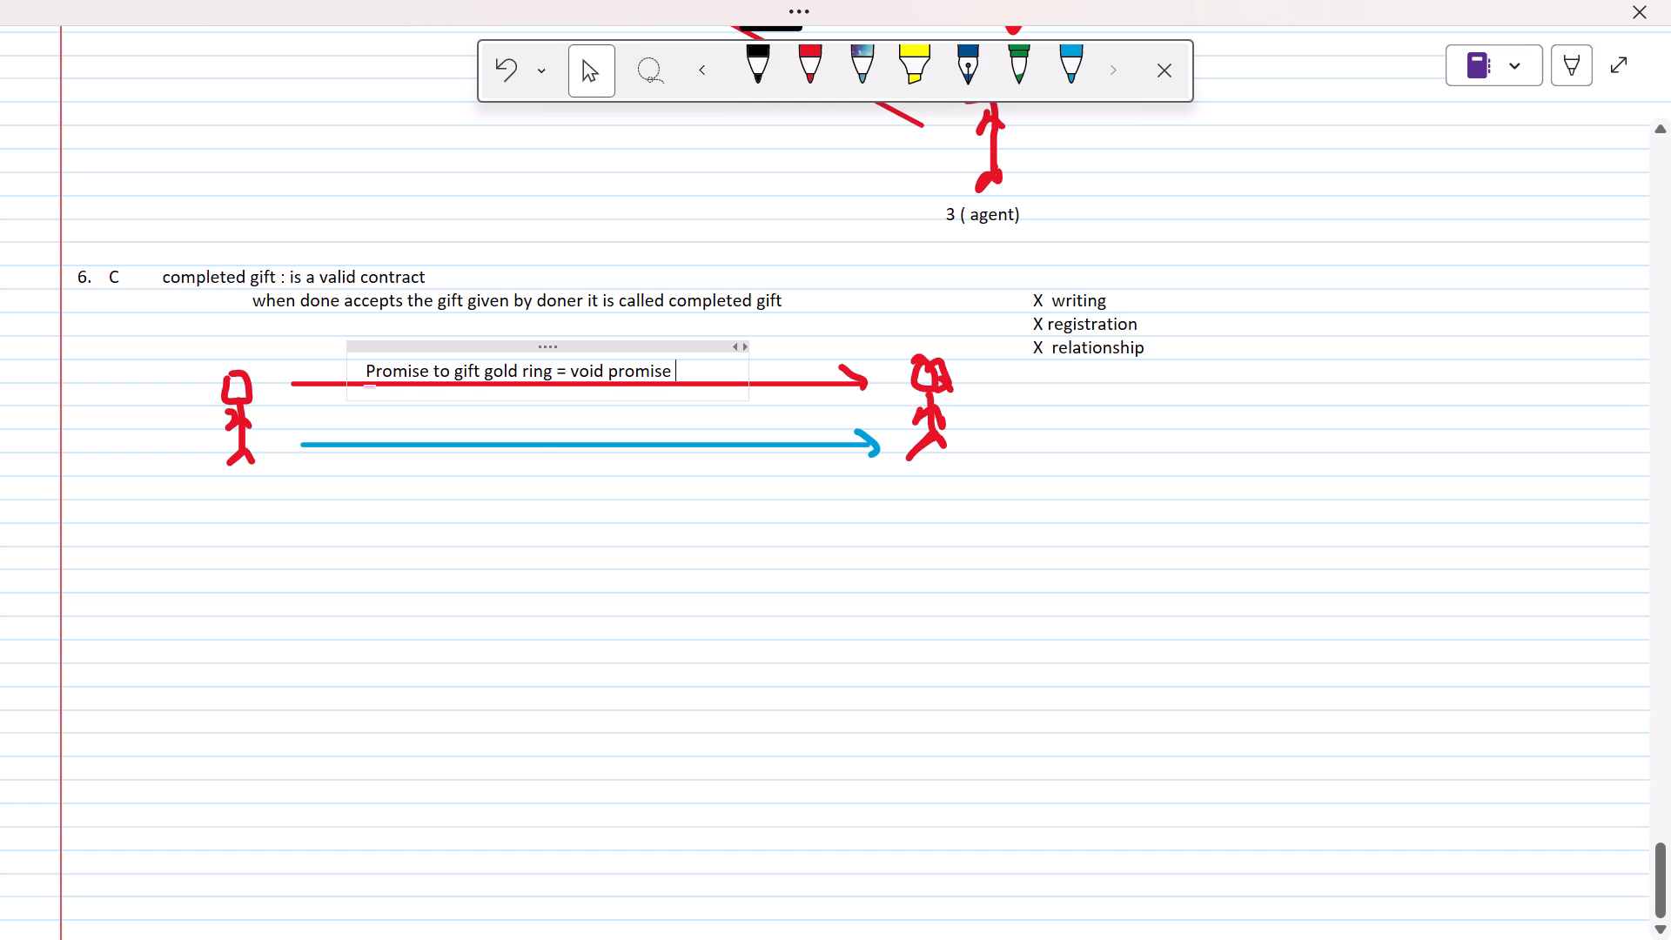
Add the text label "Gifts her gold ring and she accepts it" just below the blue arrow, aligned with the label above.
left_click(359, 468)
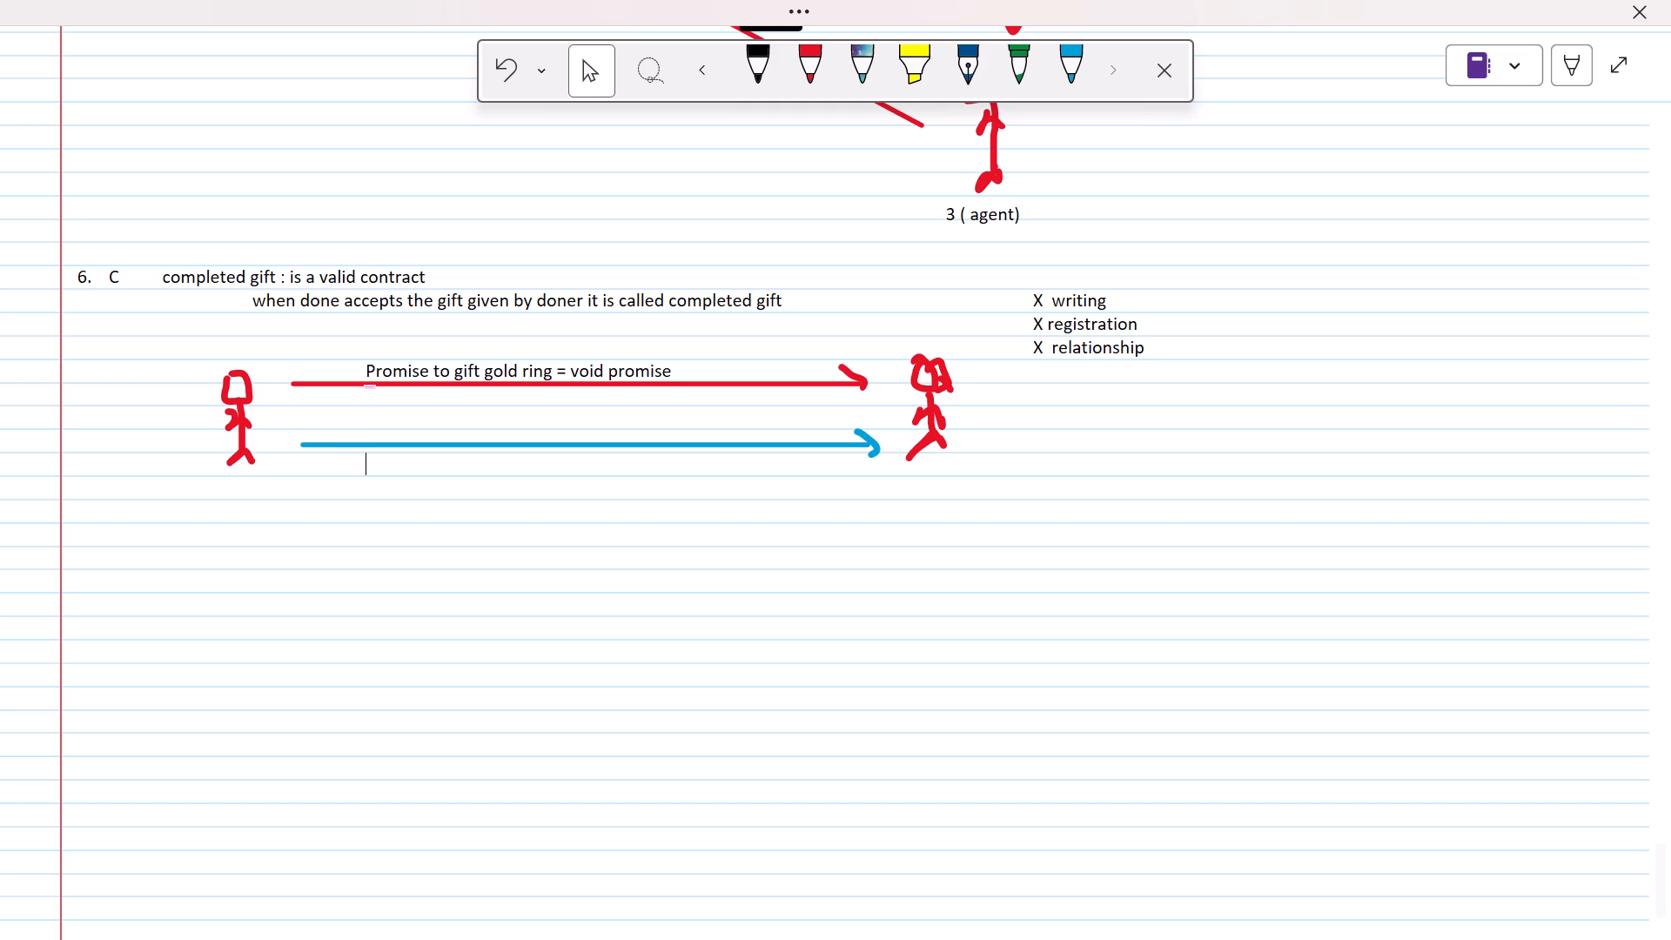
type("gift")
type("s her gold ring and d")
key("BackSpace")
type("she accepts i")
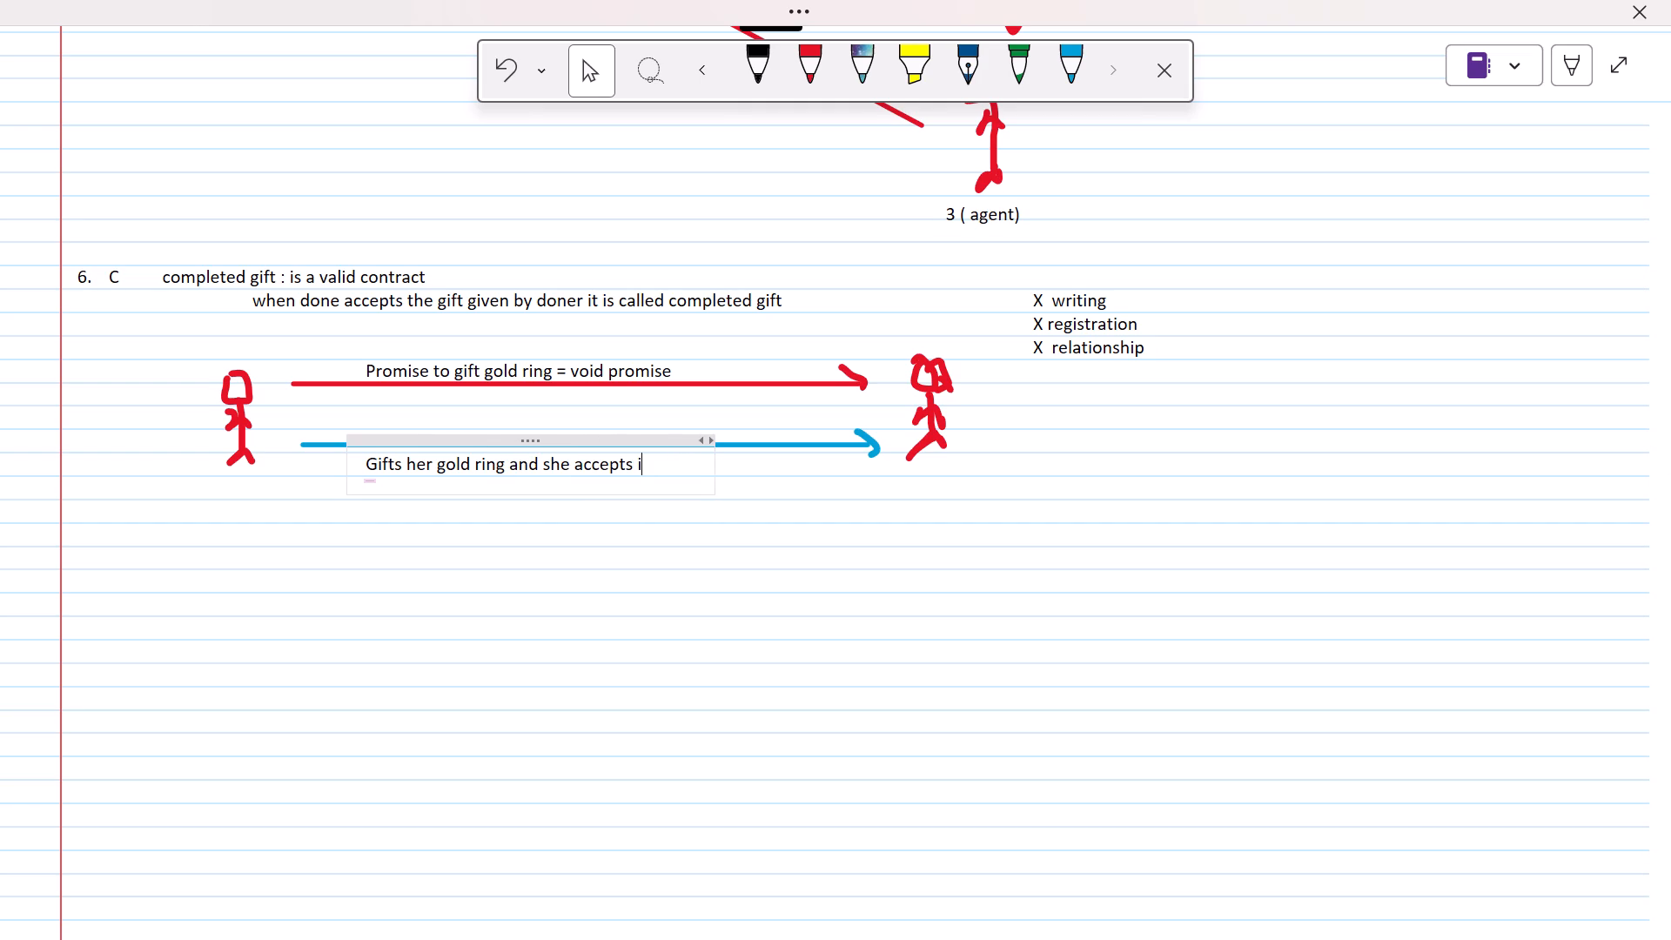
type("t")
key("space")
Complete the blue arrow's label with "= valid agreement", spelled correctly, leaving the cursor at the end of the line.
type("= alid agreemne")
key("BackSpace")
key("BackSpace")
type("en")
type("t")
key("space")
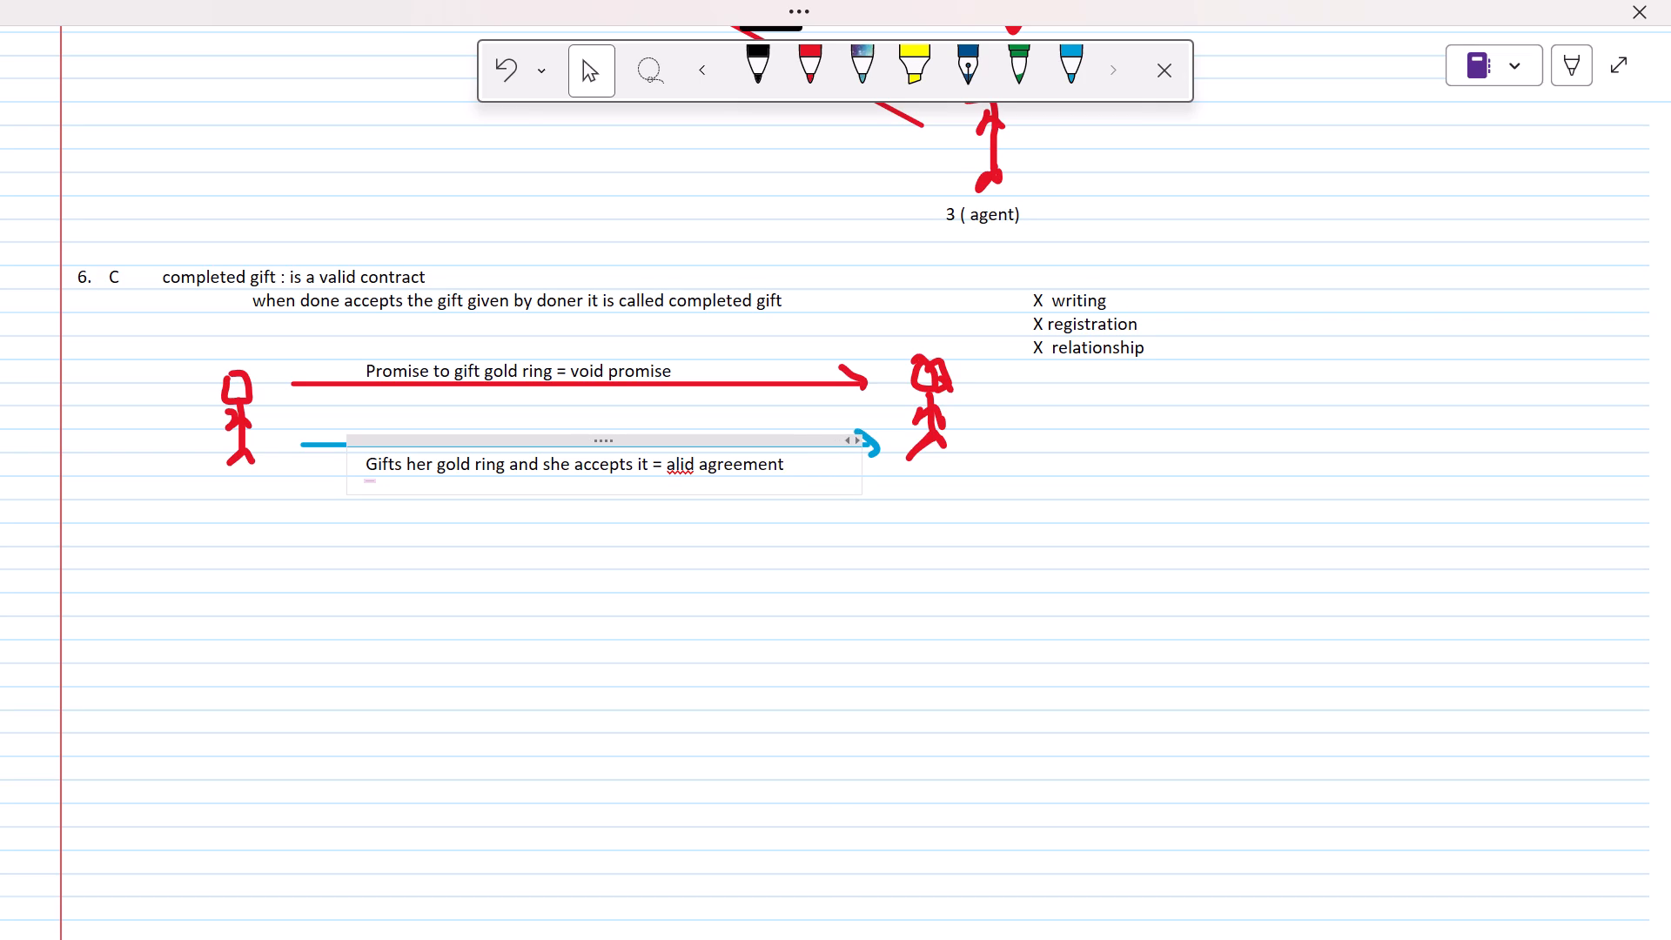
key("Left")
key("Left")
key("Left")
key("Left")
key("Left")
key("Left")
key("Left")
key("Left")
key("Left")
key("Left")
key("Left")
key("Left")
key("Left")
key("Left")
key("Left")
key("v")
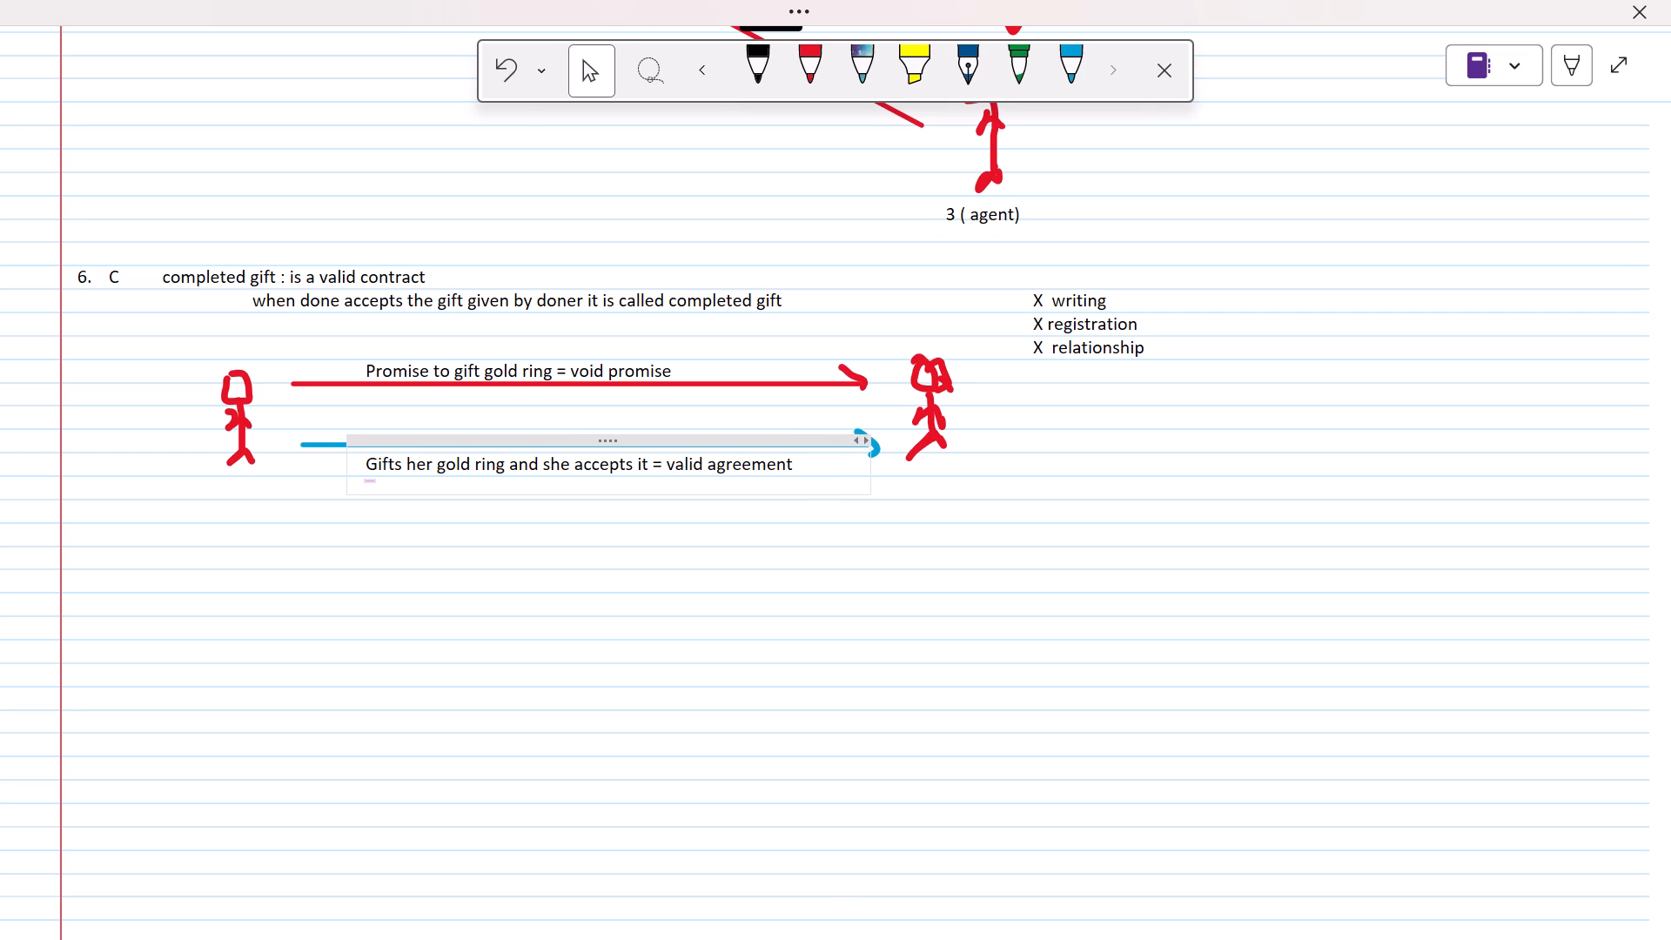
key("Right")
key("Right")
key("Right")
key("Right")
key("Right")
key("Right")
key("Right")
key("Right")
key("Right")
key("Right")
key("Right")
key("Right")
key("Right")
key("Right")
Add the text label "Boyfrnd ( doner)" just below the stick figure at the start of the two arrows.
left_click(193, 488)
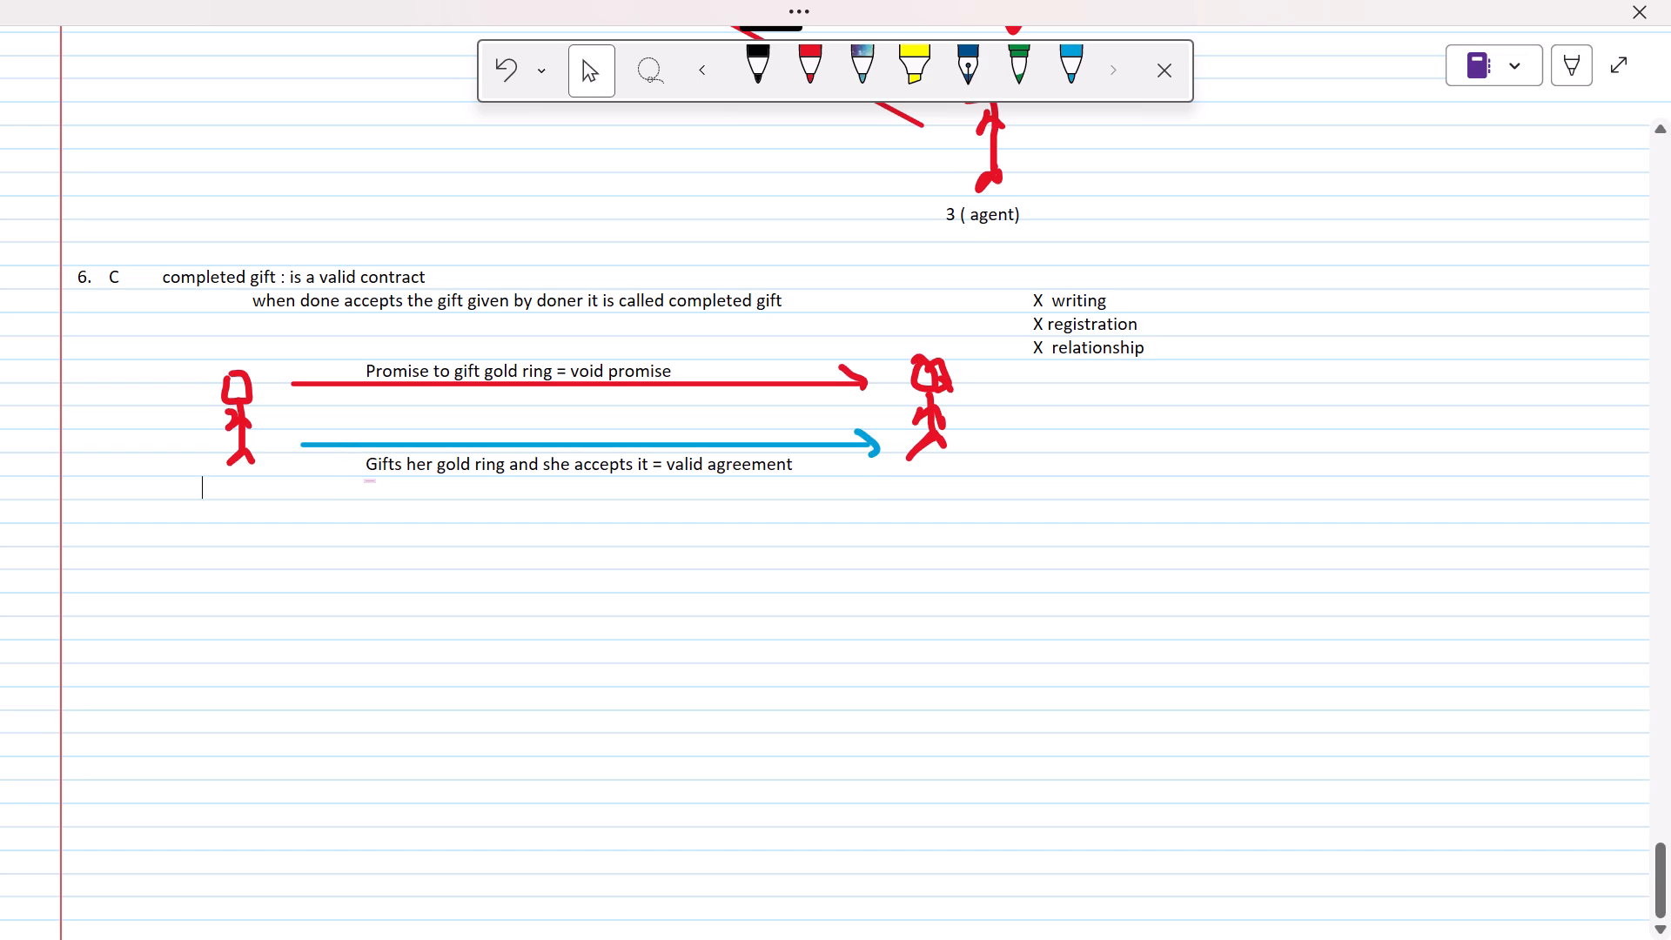
type("bo")
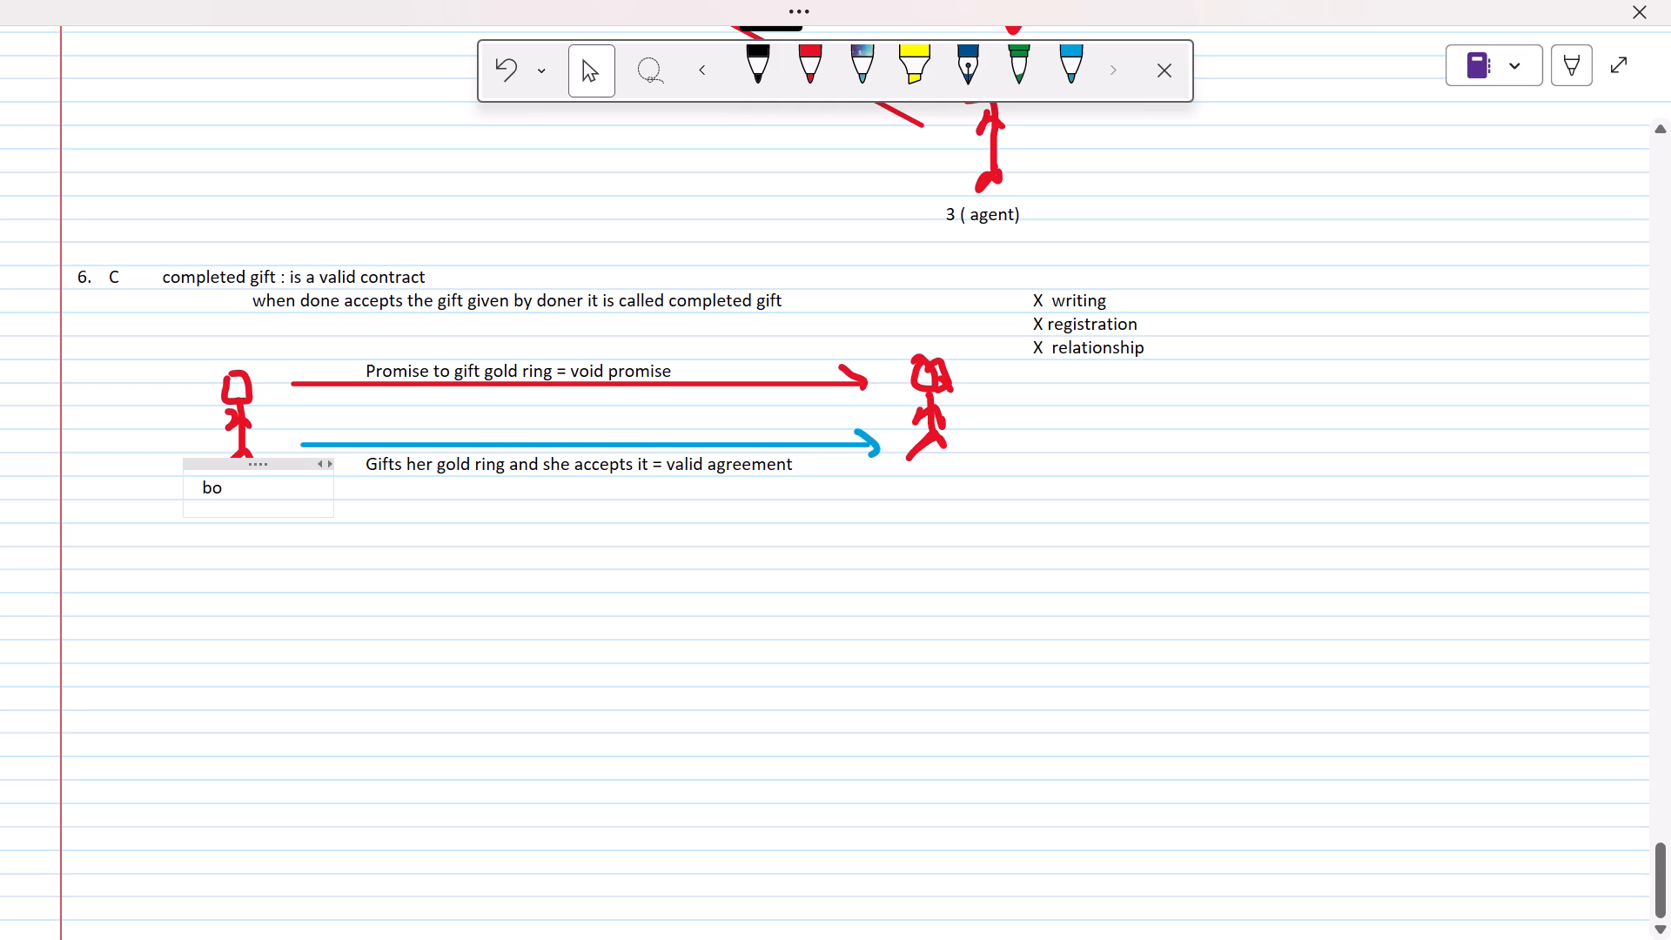
key("BackSpace")
type("oy")
type("frnd")
key("space")
type("(")
key("space")
type("doner")
type(")")
key("space")
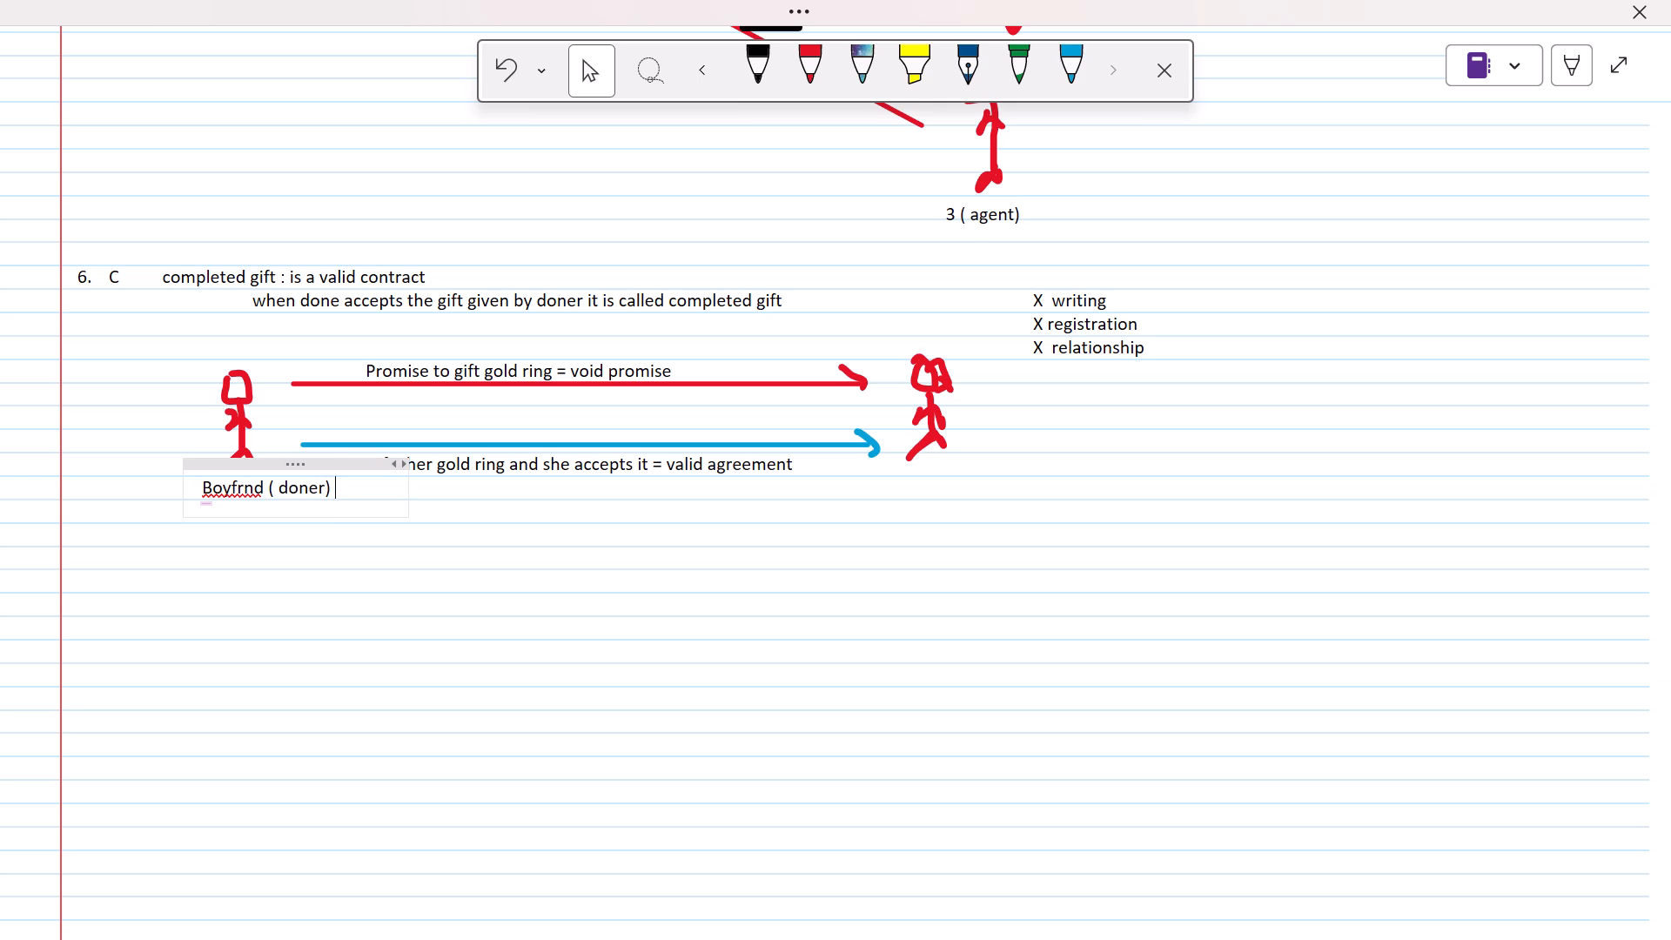
Add the text label "Girlfrnd ( donee) = not relationship" just below the stick figure the arrows point to.
left_click(920, 484)
type("girlfrnd (")
key("space")
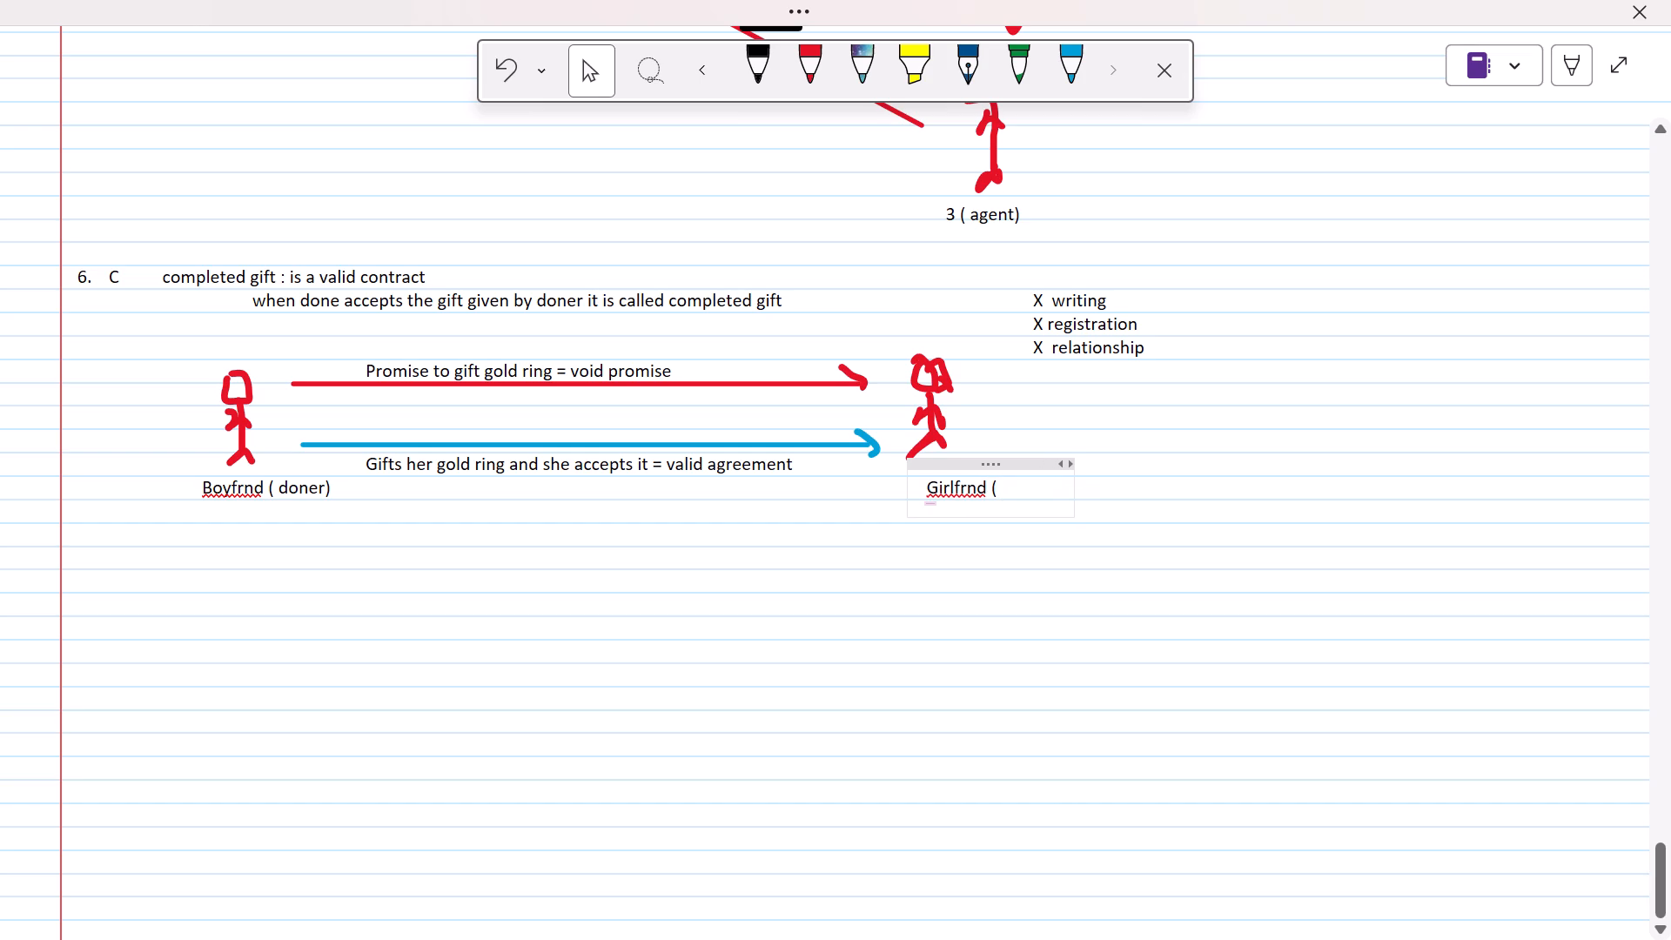
type("donee")
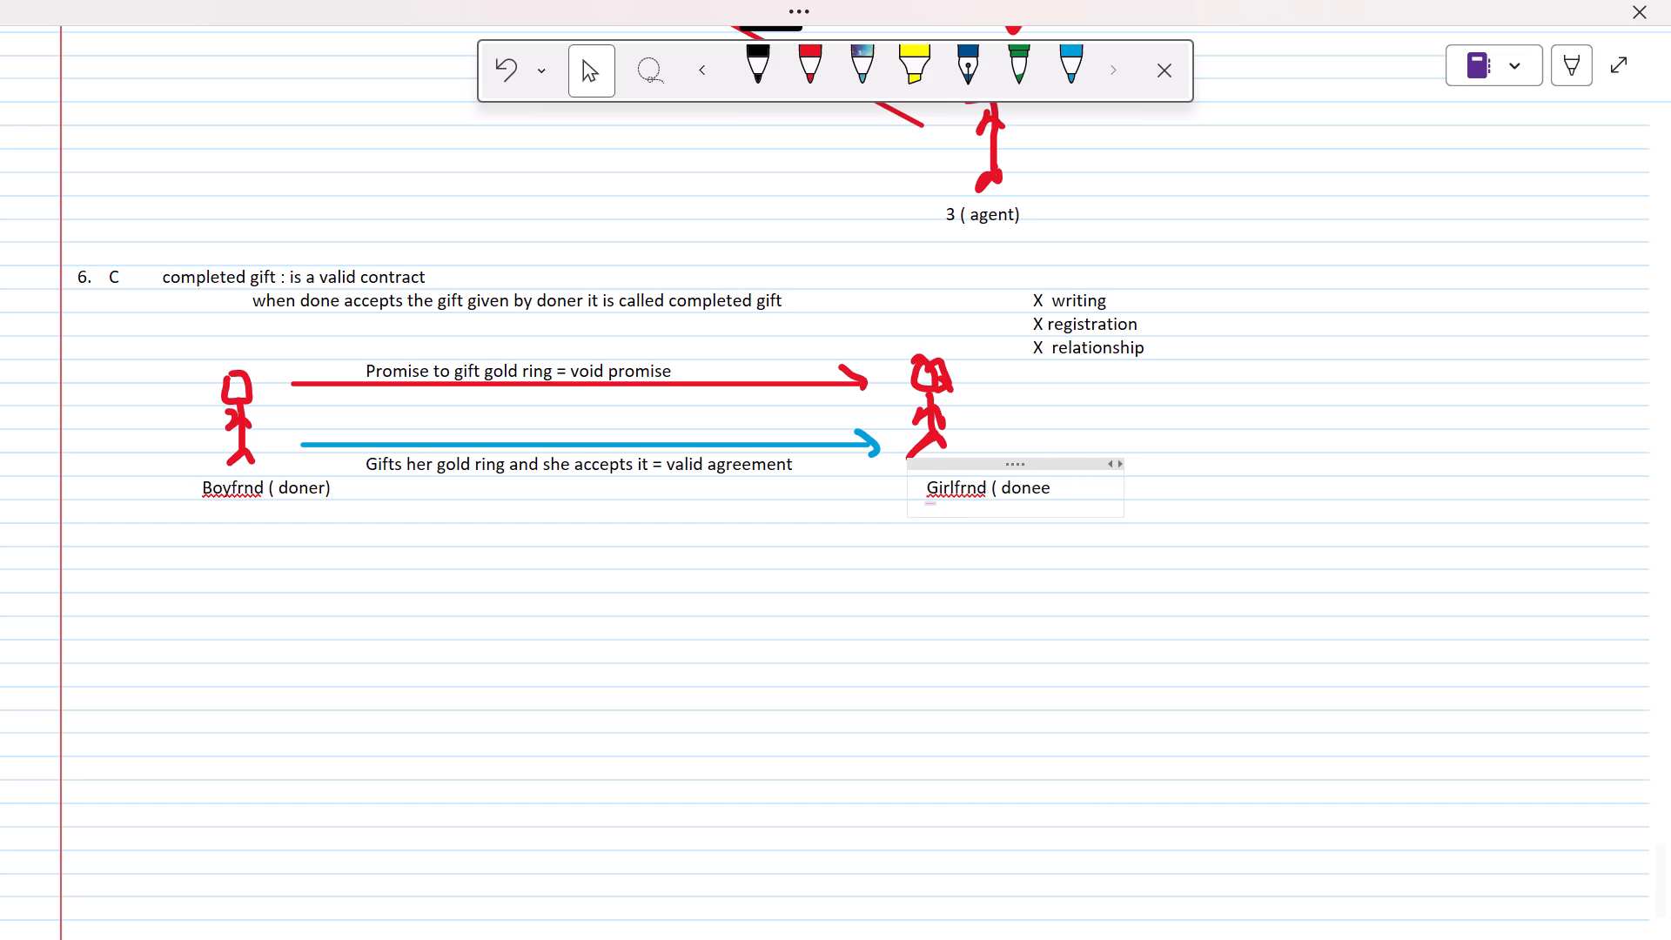
type(")")
key("space")
type("= not rela")
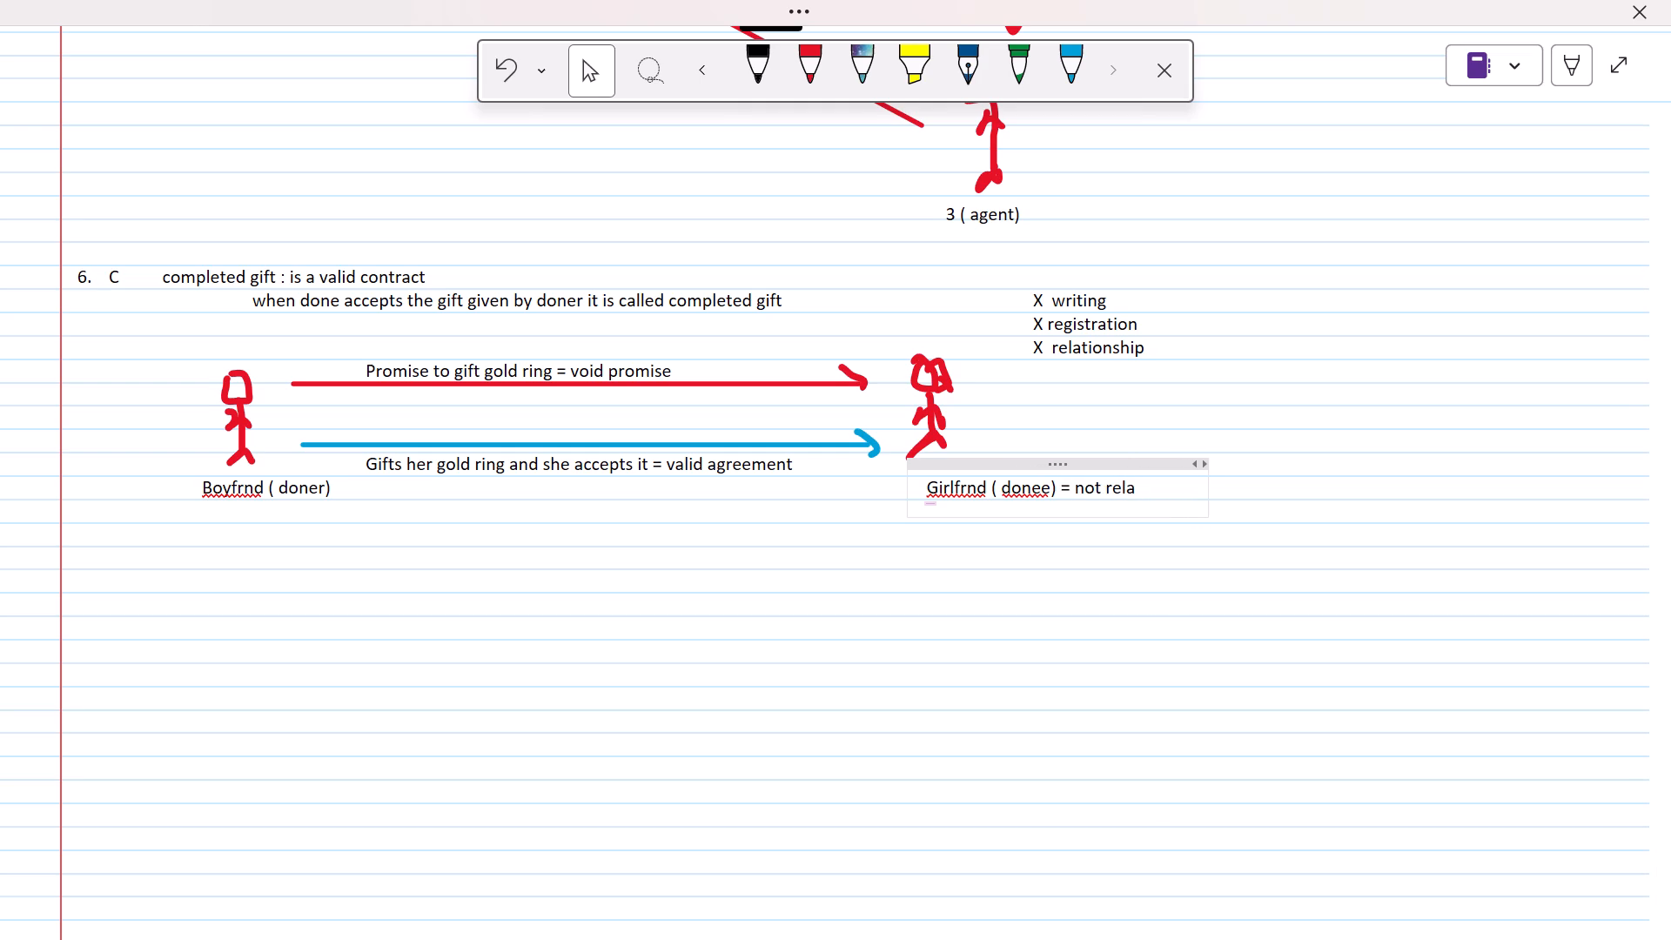
type("tionship")
key("space")
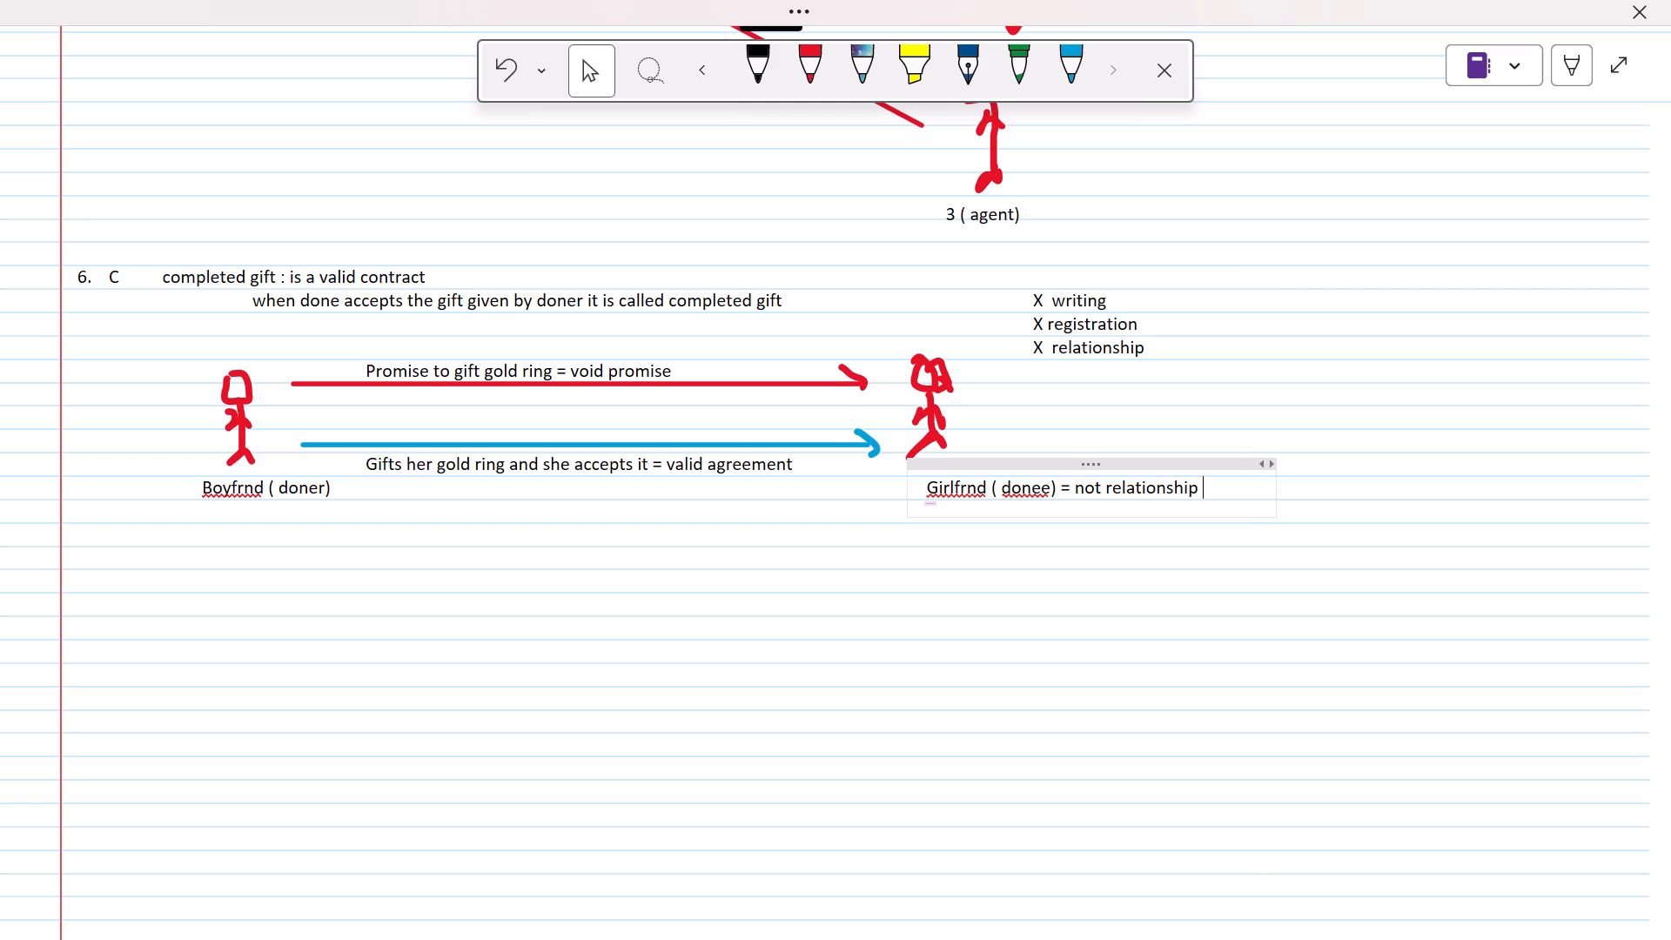
Draw a short blue downward arrow with the blue pen just beneath the "valid agreement" label.
scroll(970, 527, "down", 2)
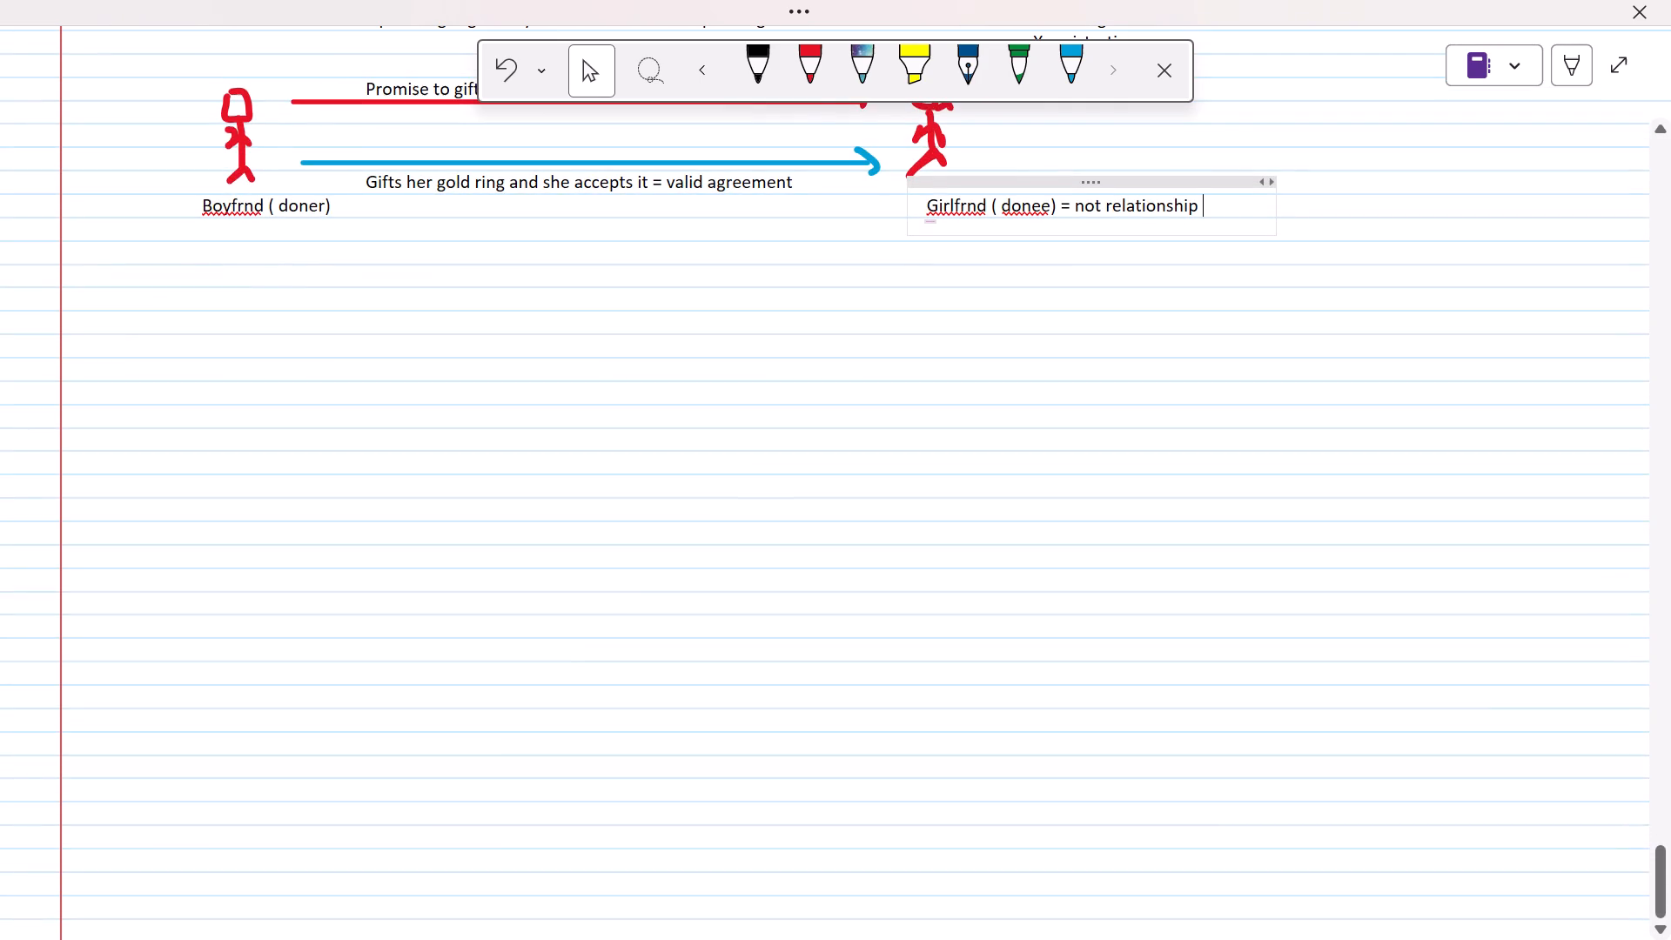
left_click(1080, 64)
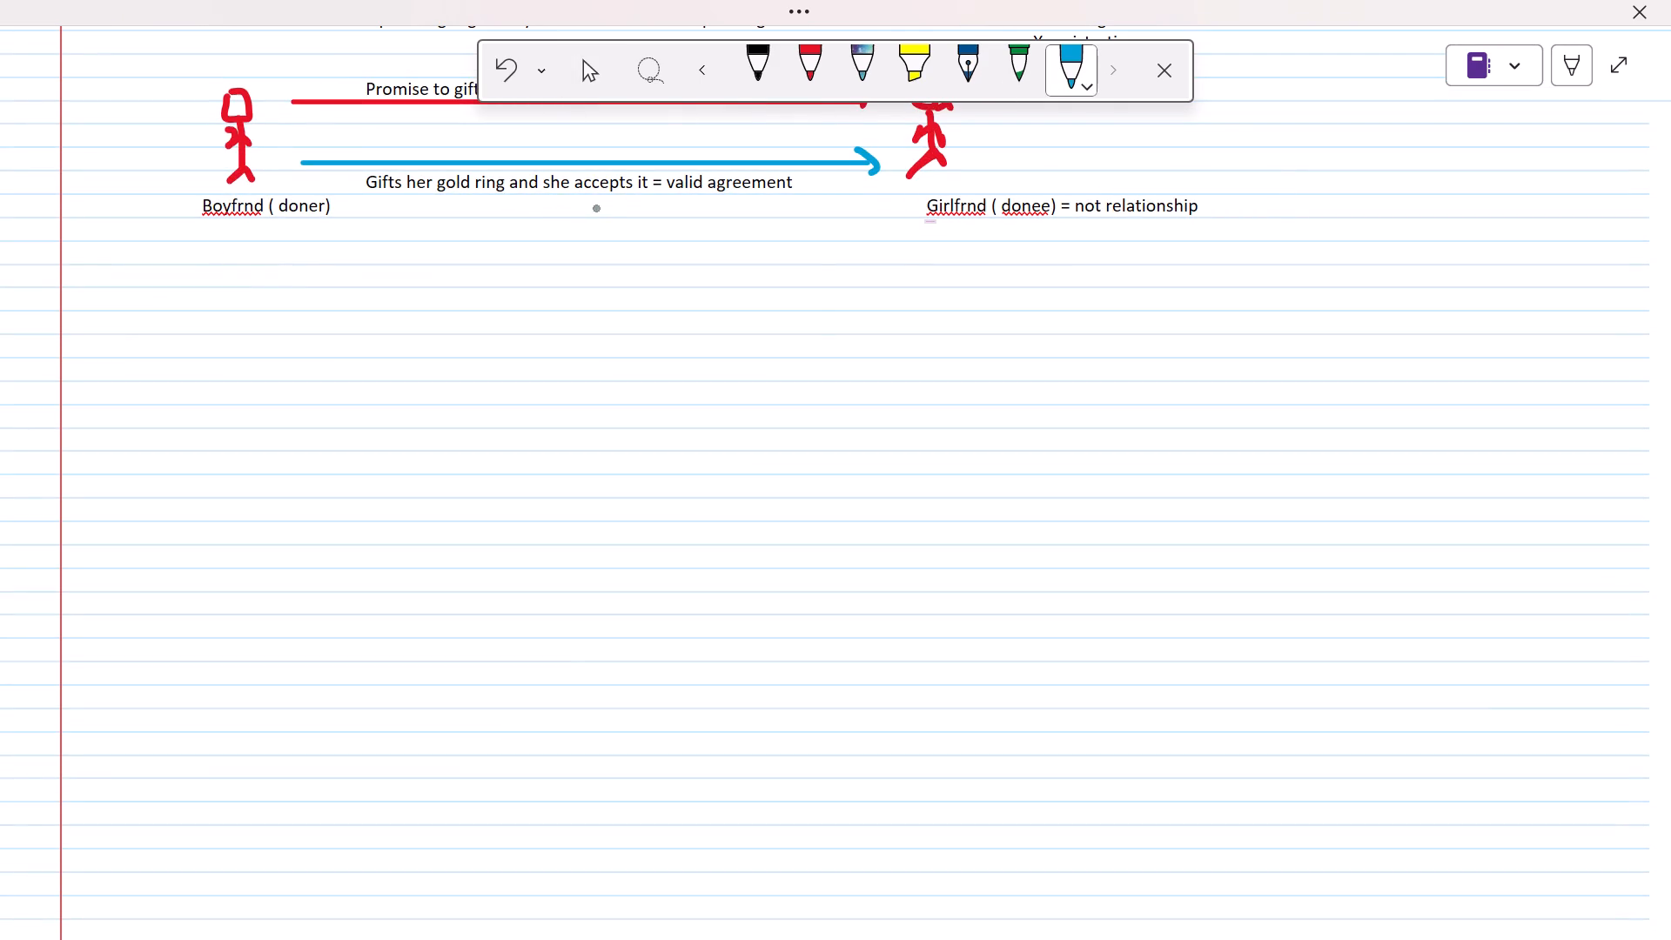
left_click_drag(546, 200, 546, 228)
left_click_drag(528, 219, 563, 231)
left_click(580, 75)
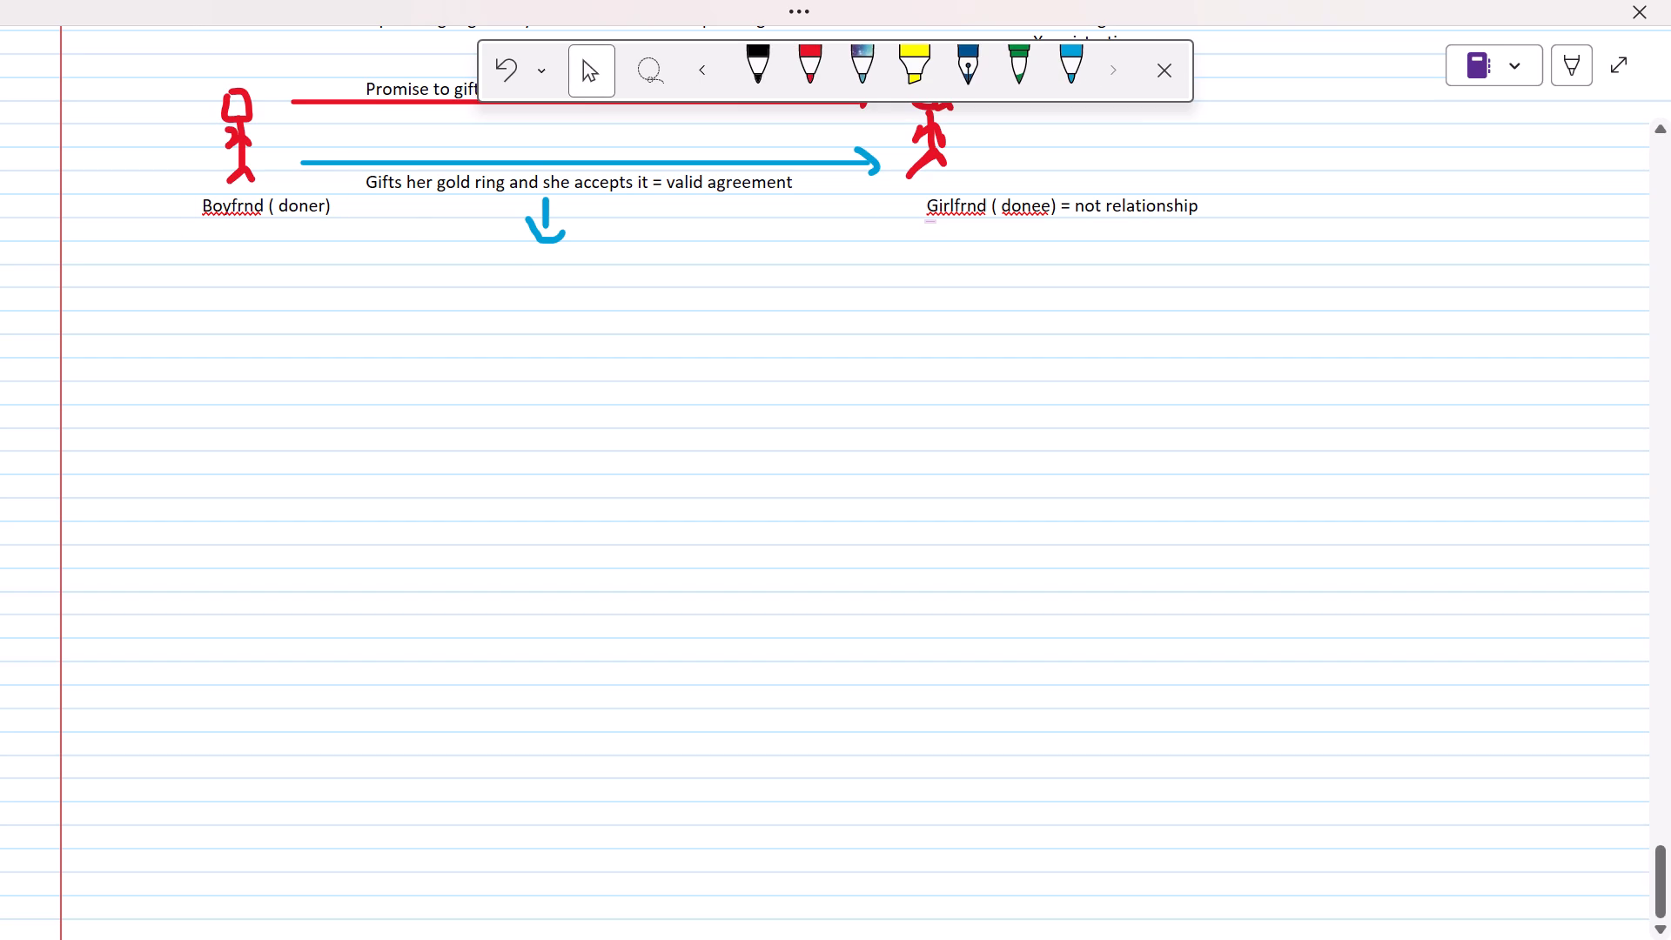
Add the note "# later if she brakes up he cannot claim the ring back" beneath the "valid agreement" label, at the short blue arrow.
left_click(364, 253)
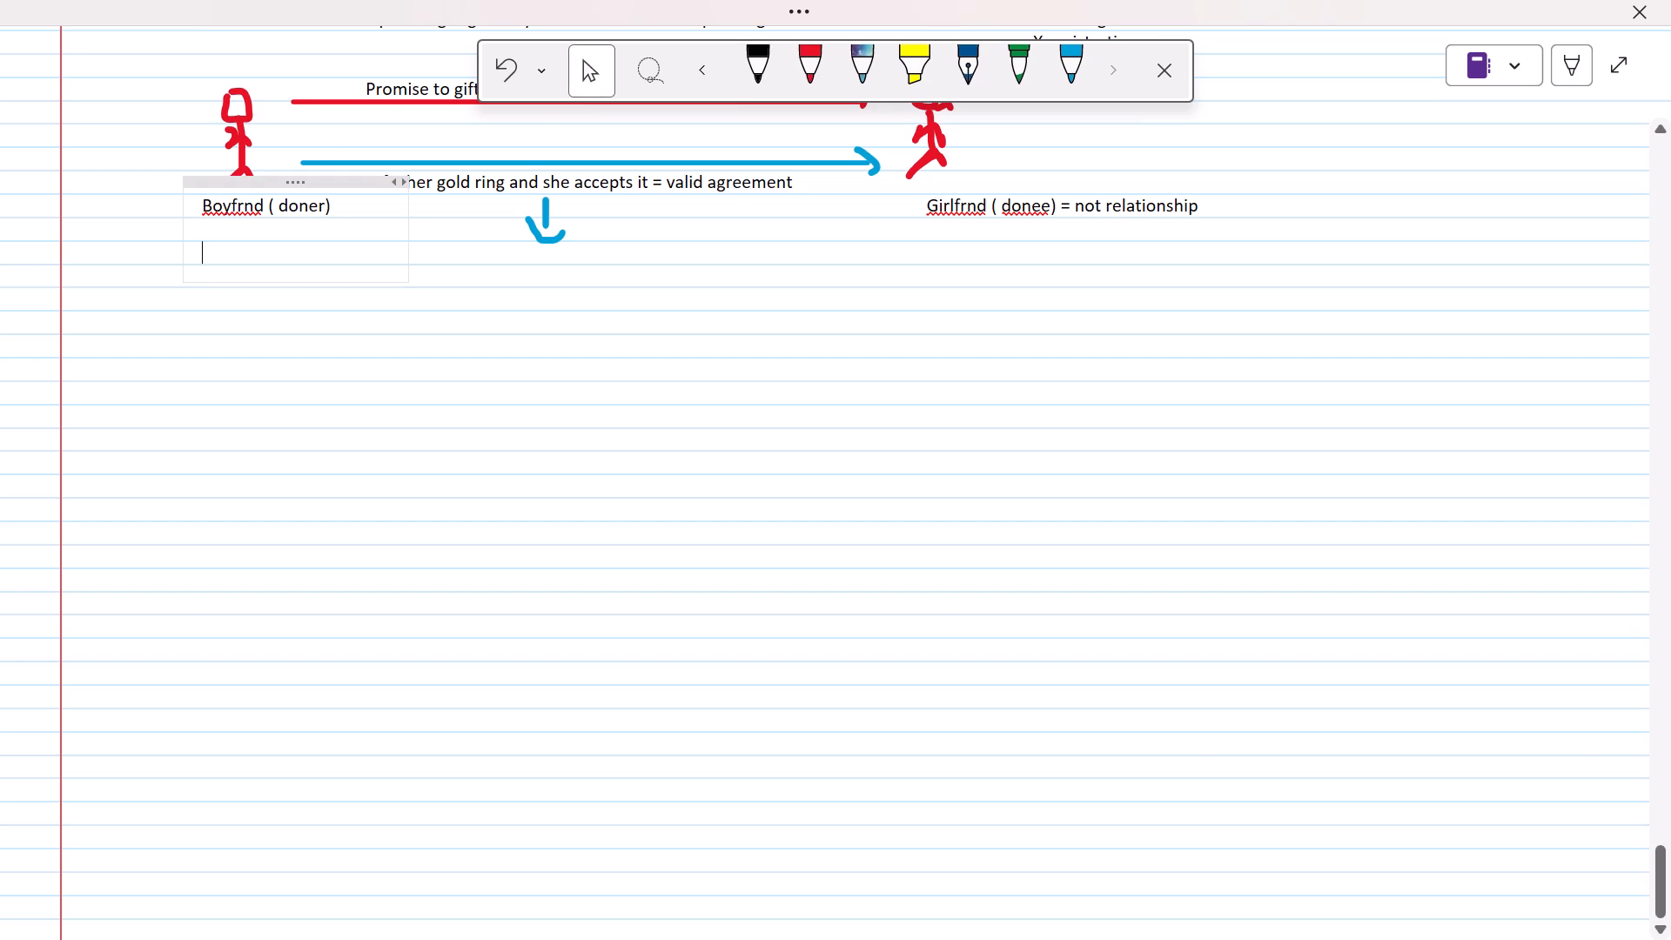
double_click(370, 255)
left_click(430, 263)
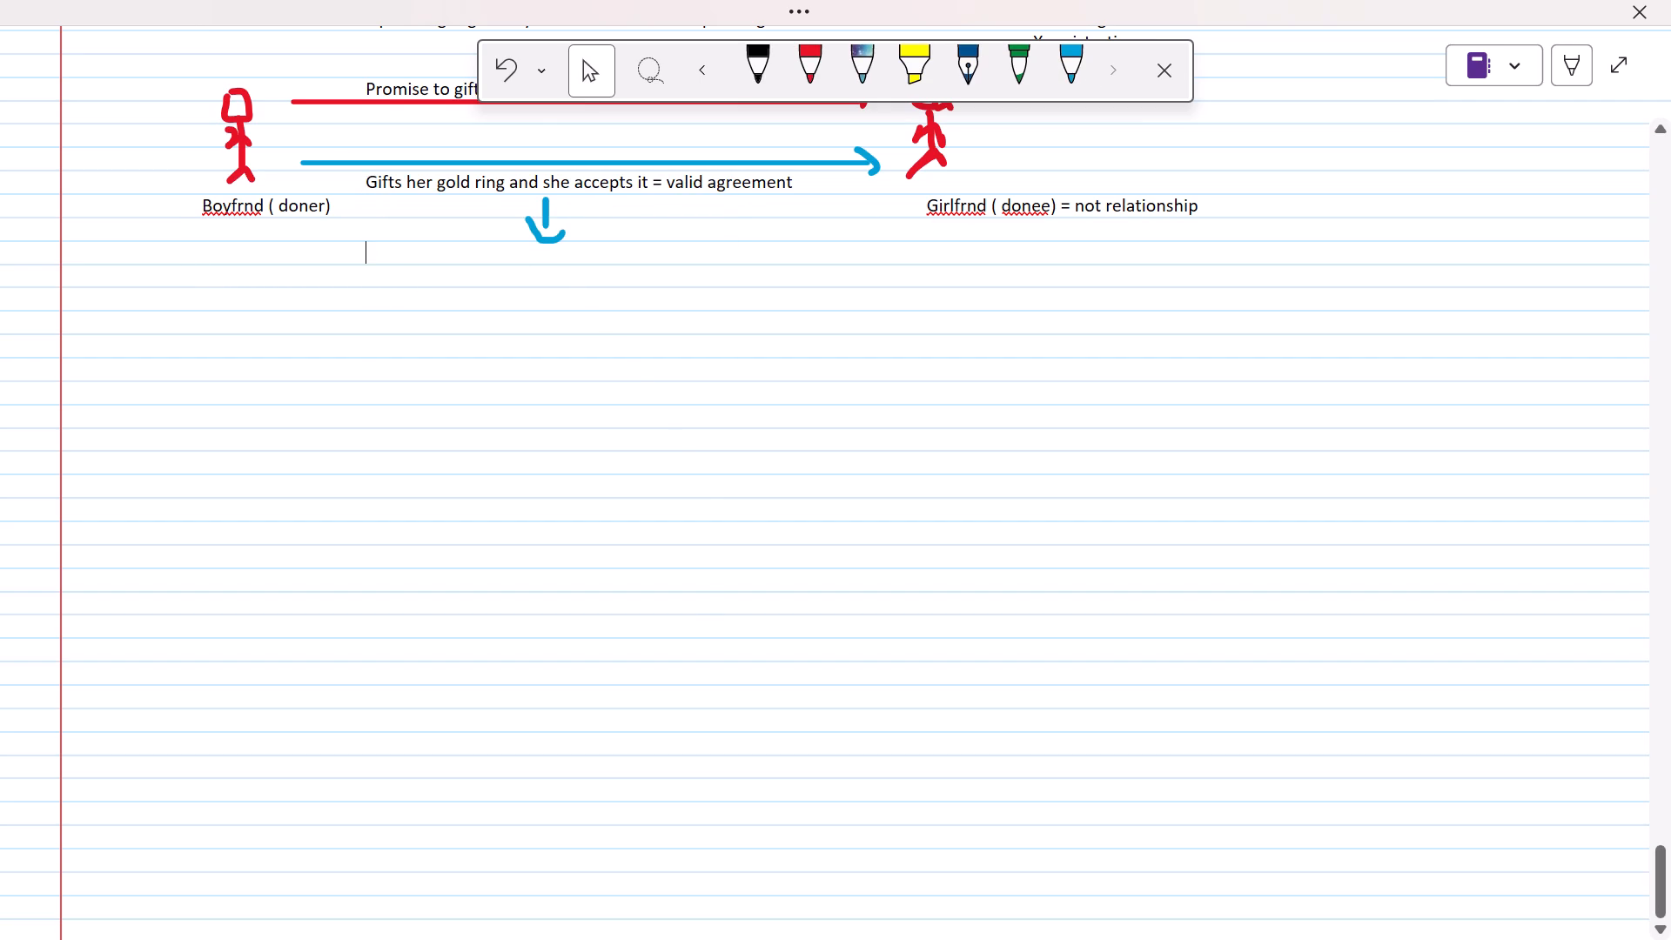
right_click(377, 251)
left_click(350, 298)
type("# lat")
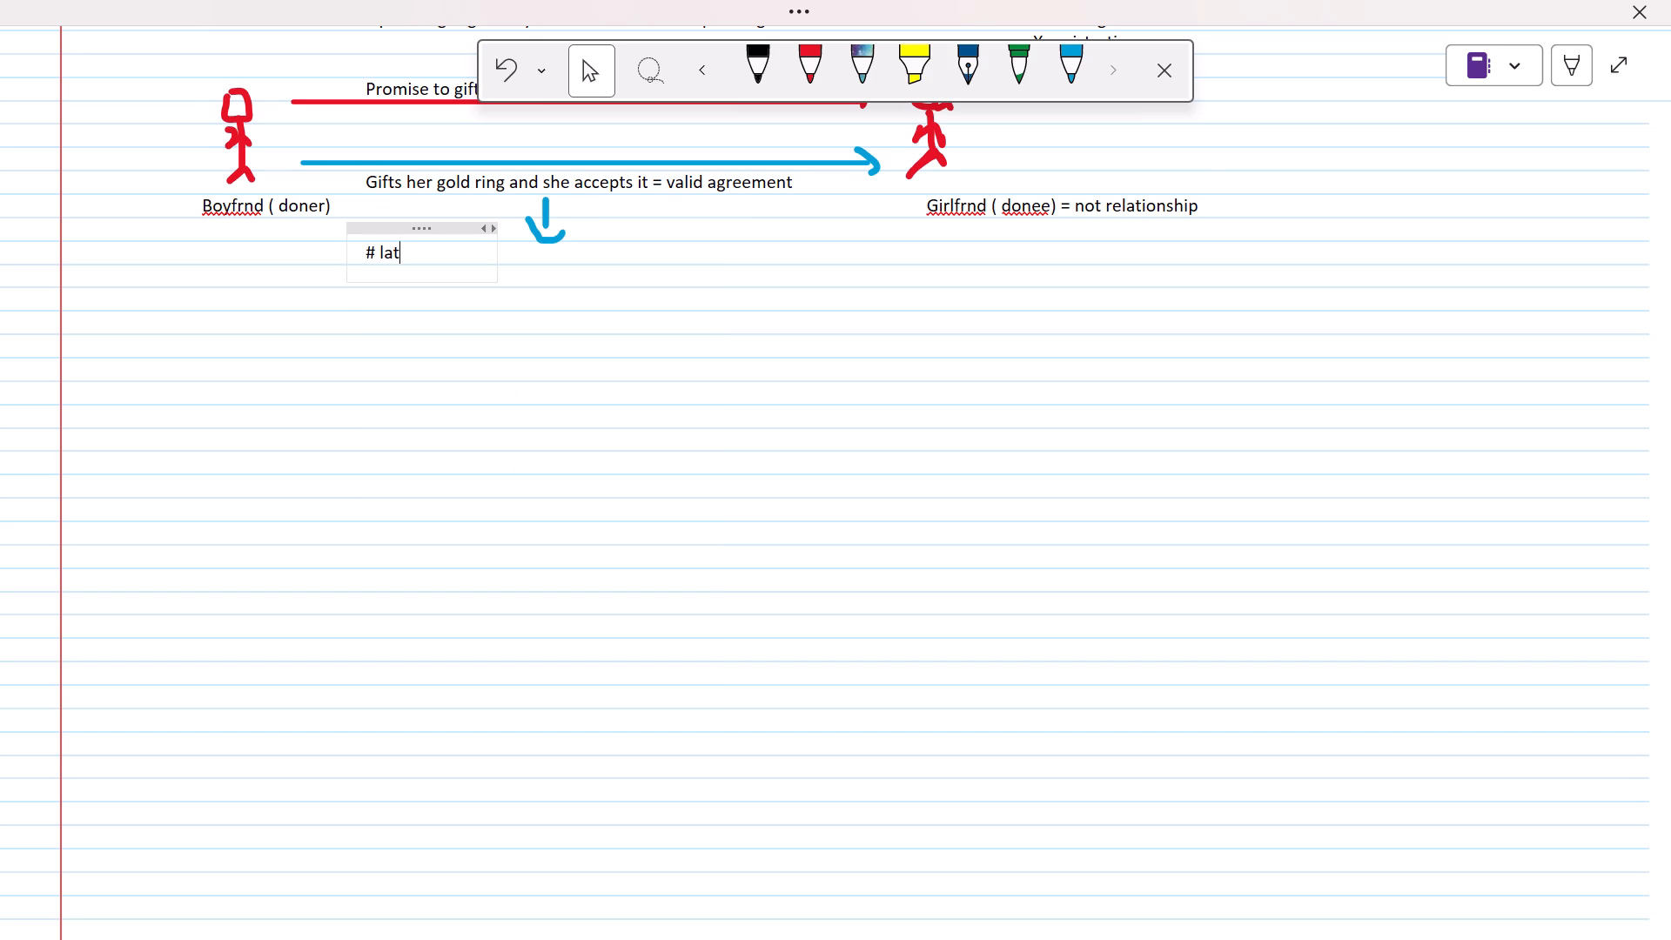
type("er")
key("space")
type("if she")
key("space")
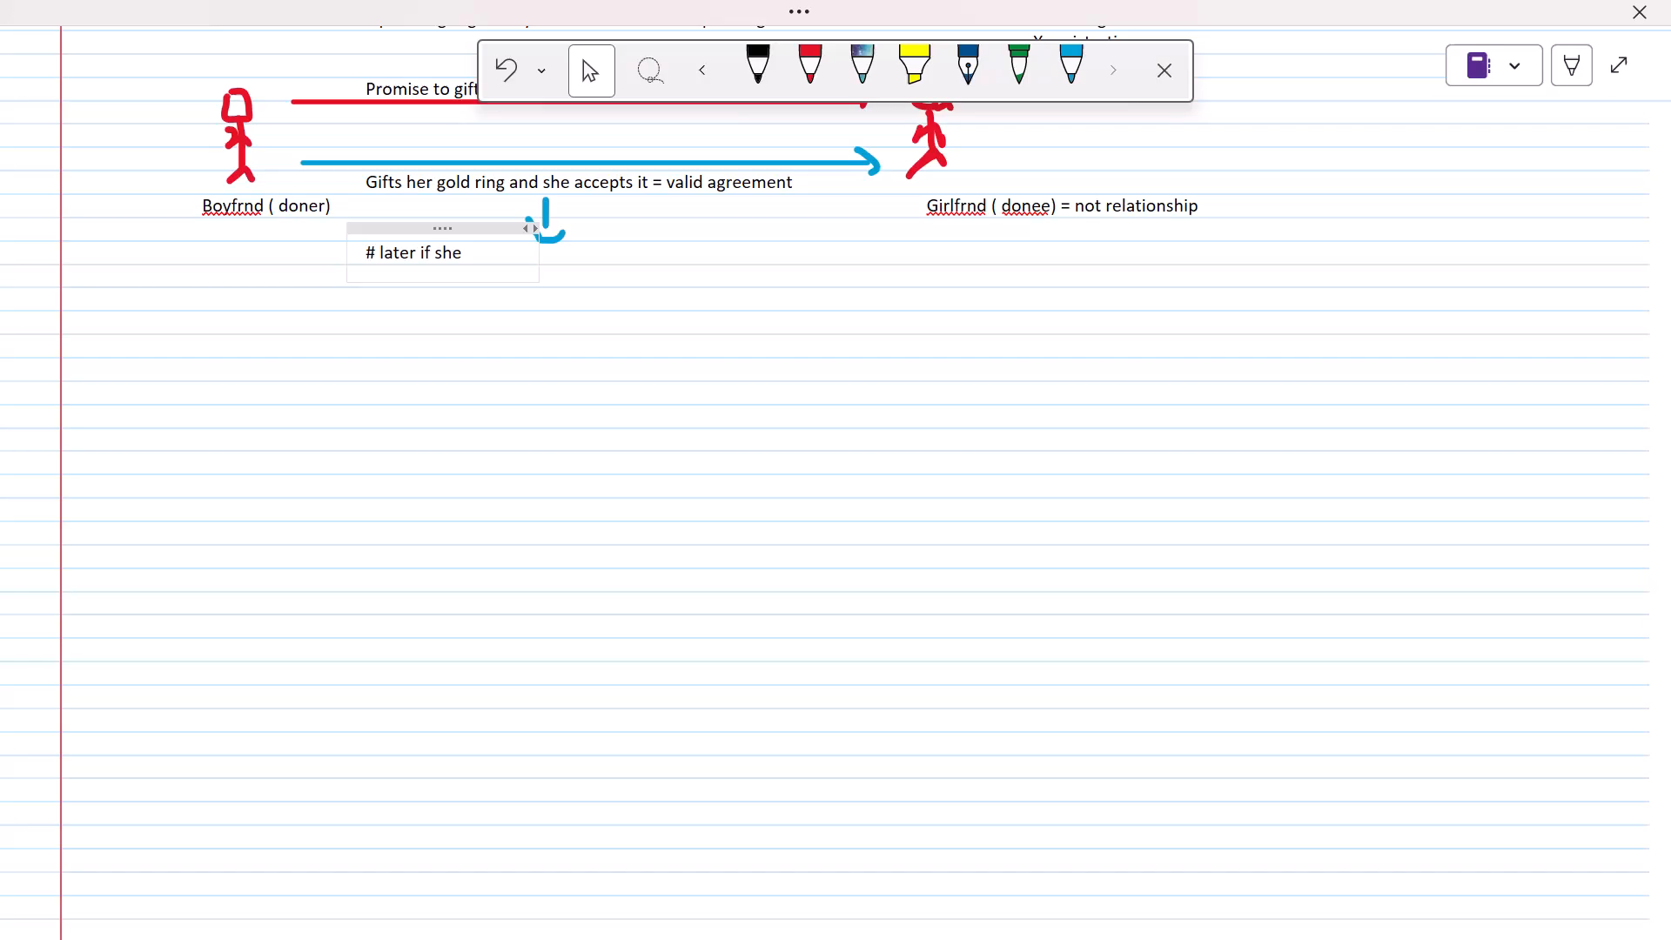
type("brakes up")
key("space")
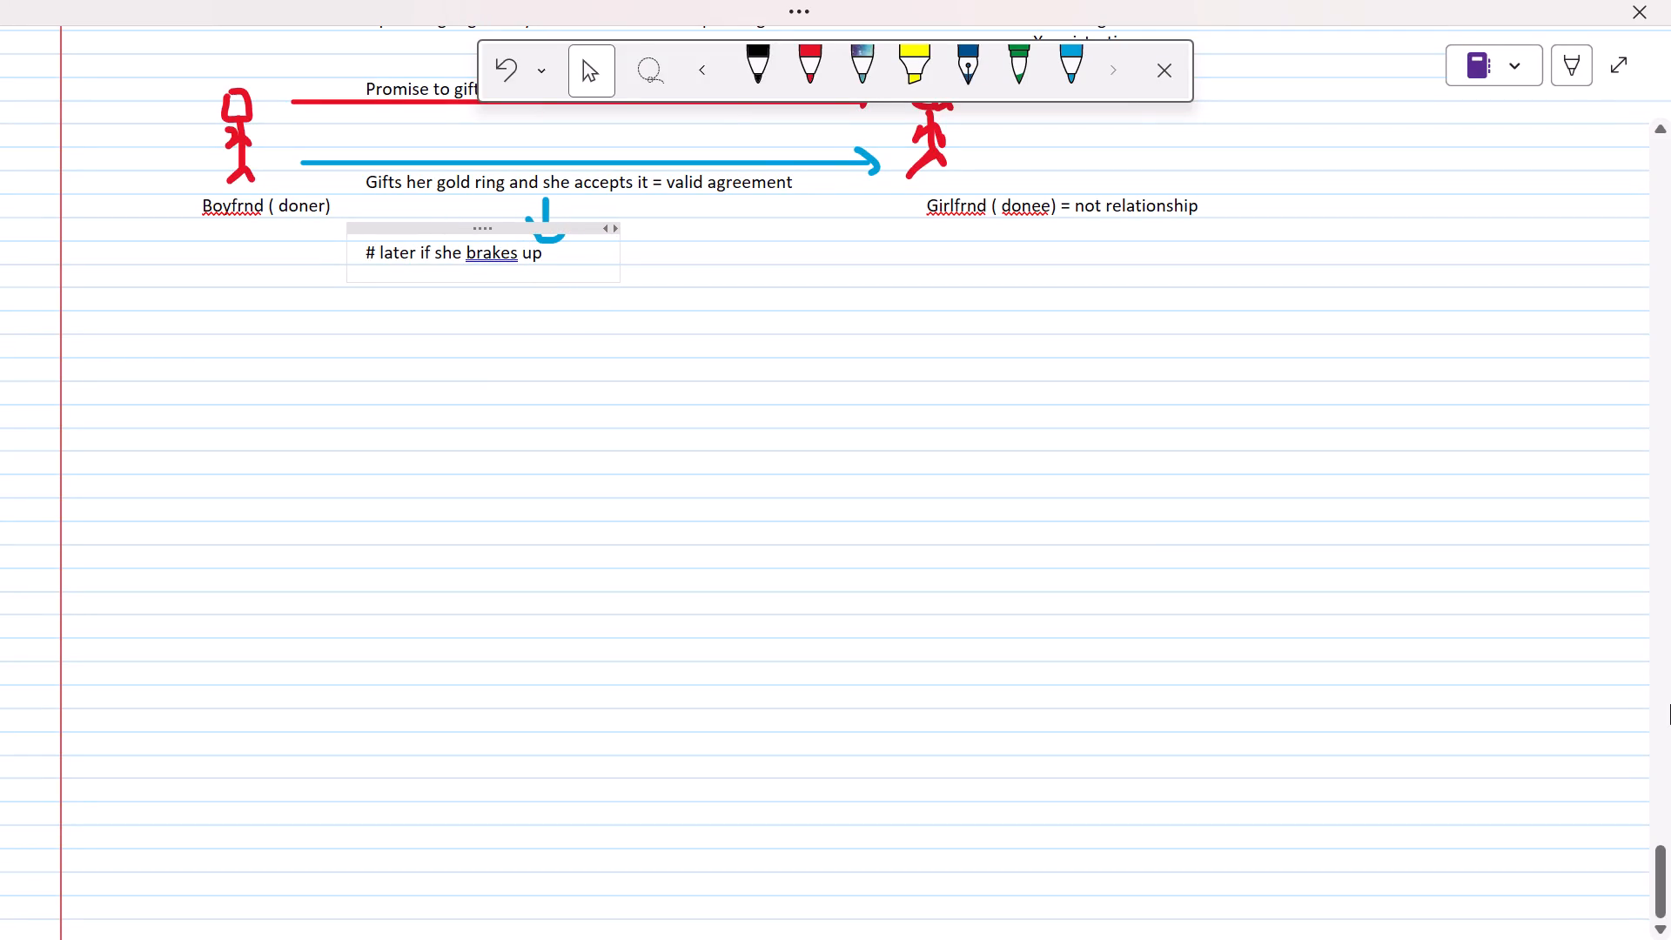
type("he cannot claim the rin")
type("g back")
key("space")
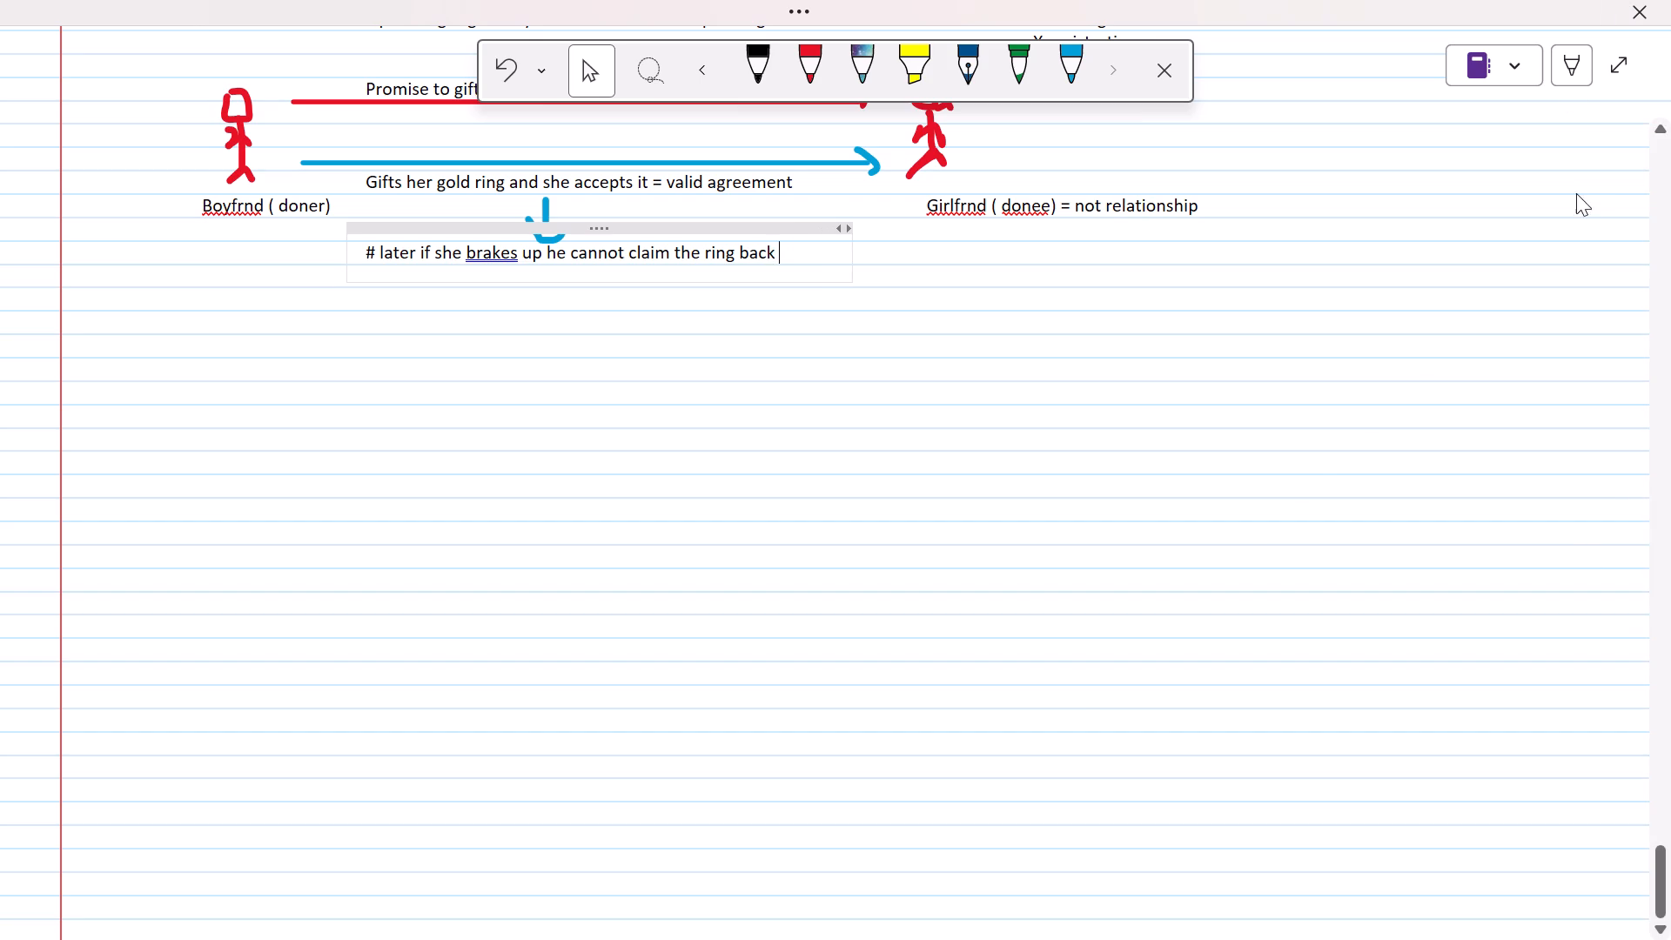
Leave full-page view, minimise OneNote and launch Kuro from the desktop.
left_click(1611, 79)
left_click(1527, 33)
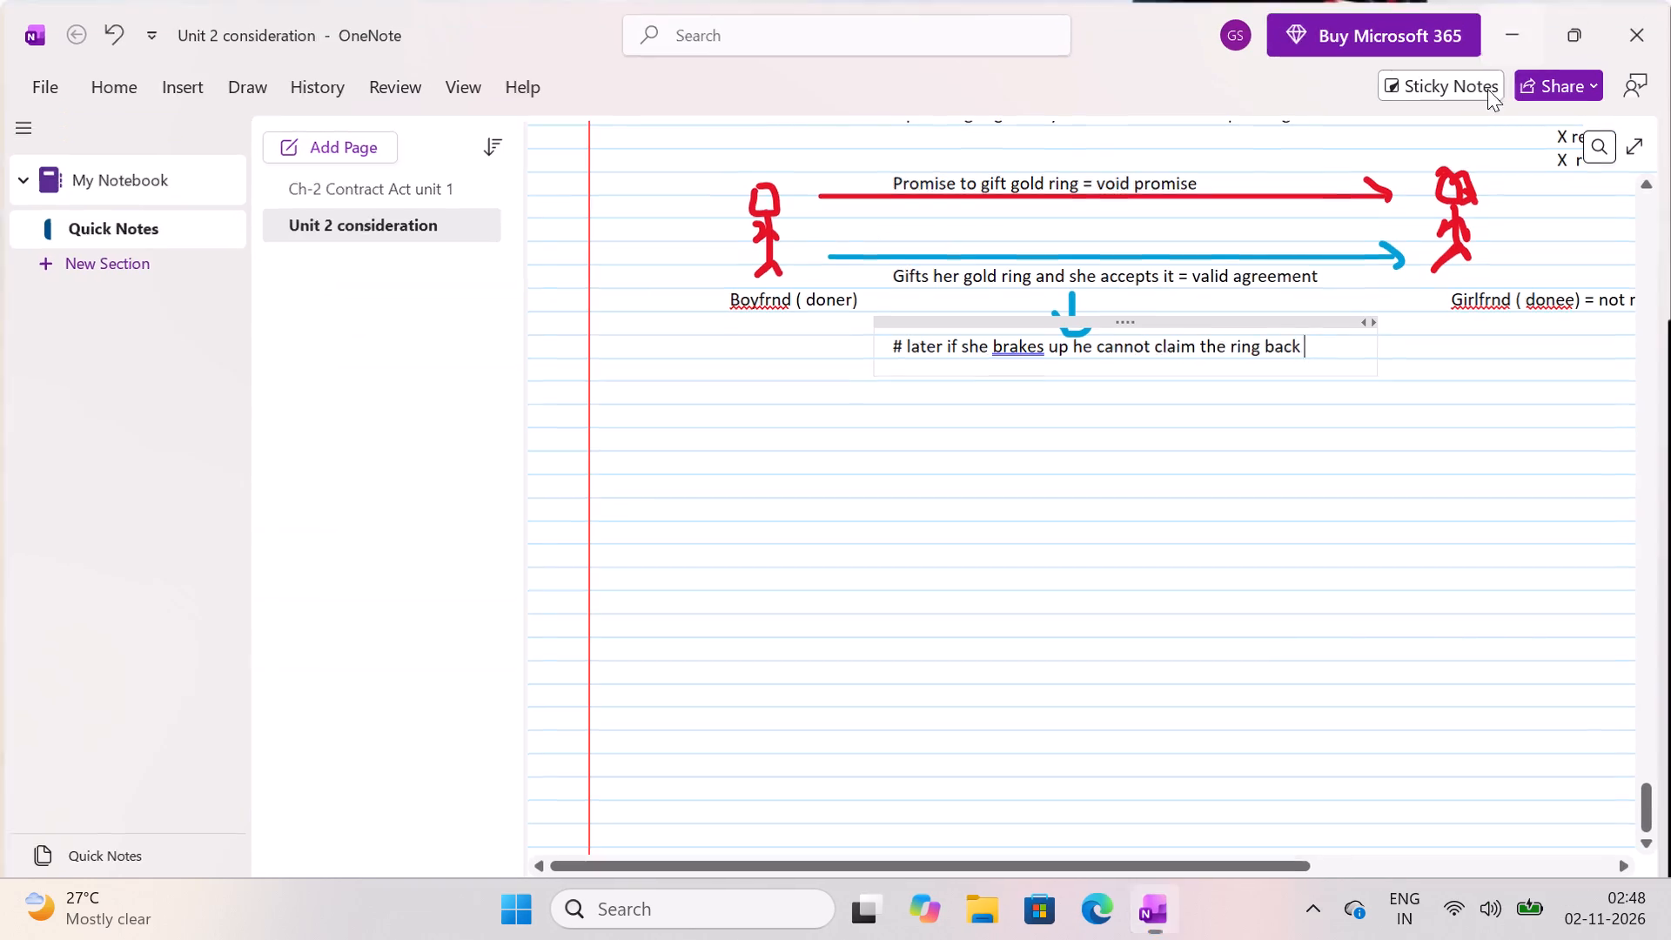
double_click(130, 155)
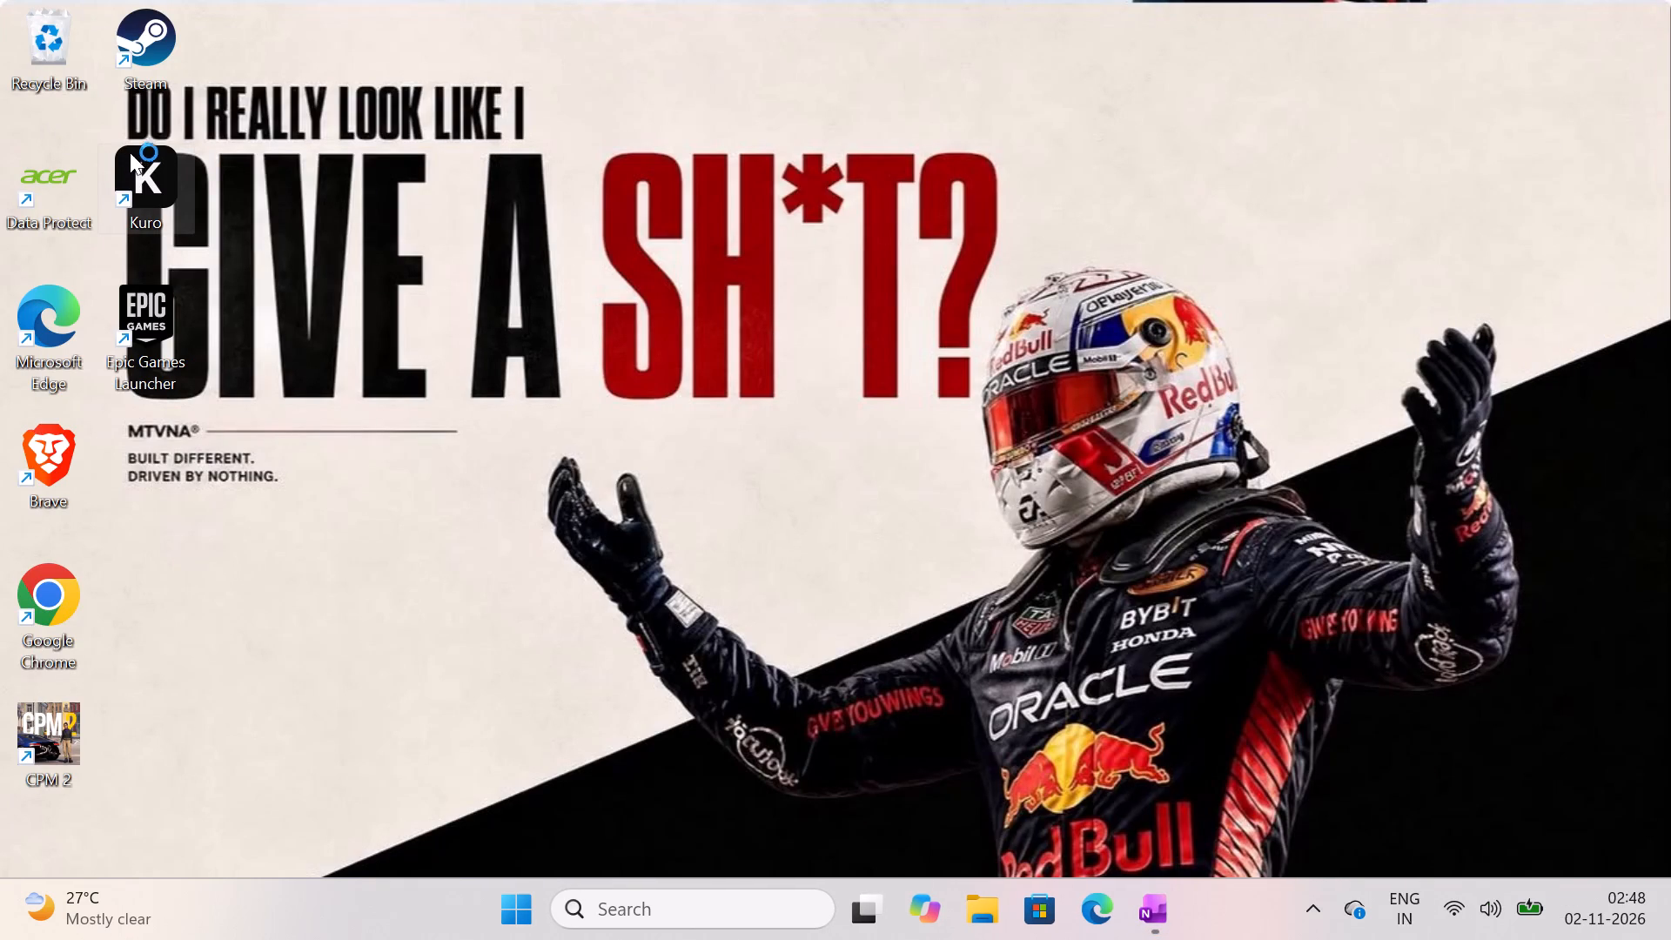